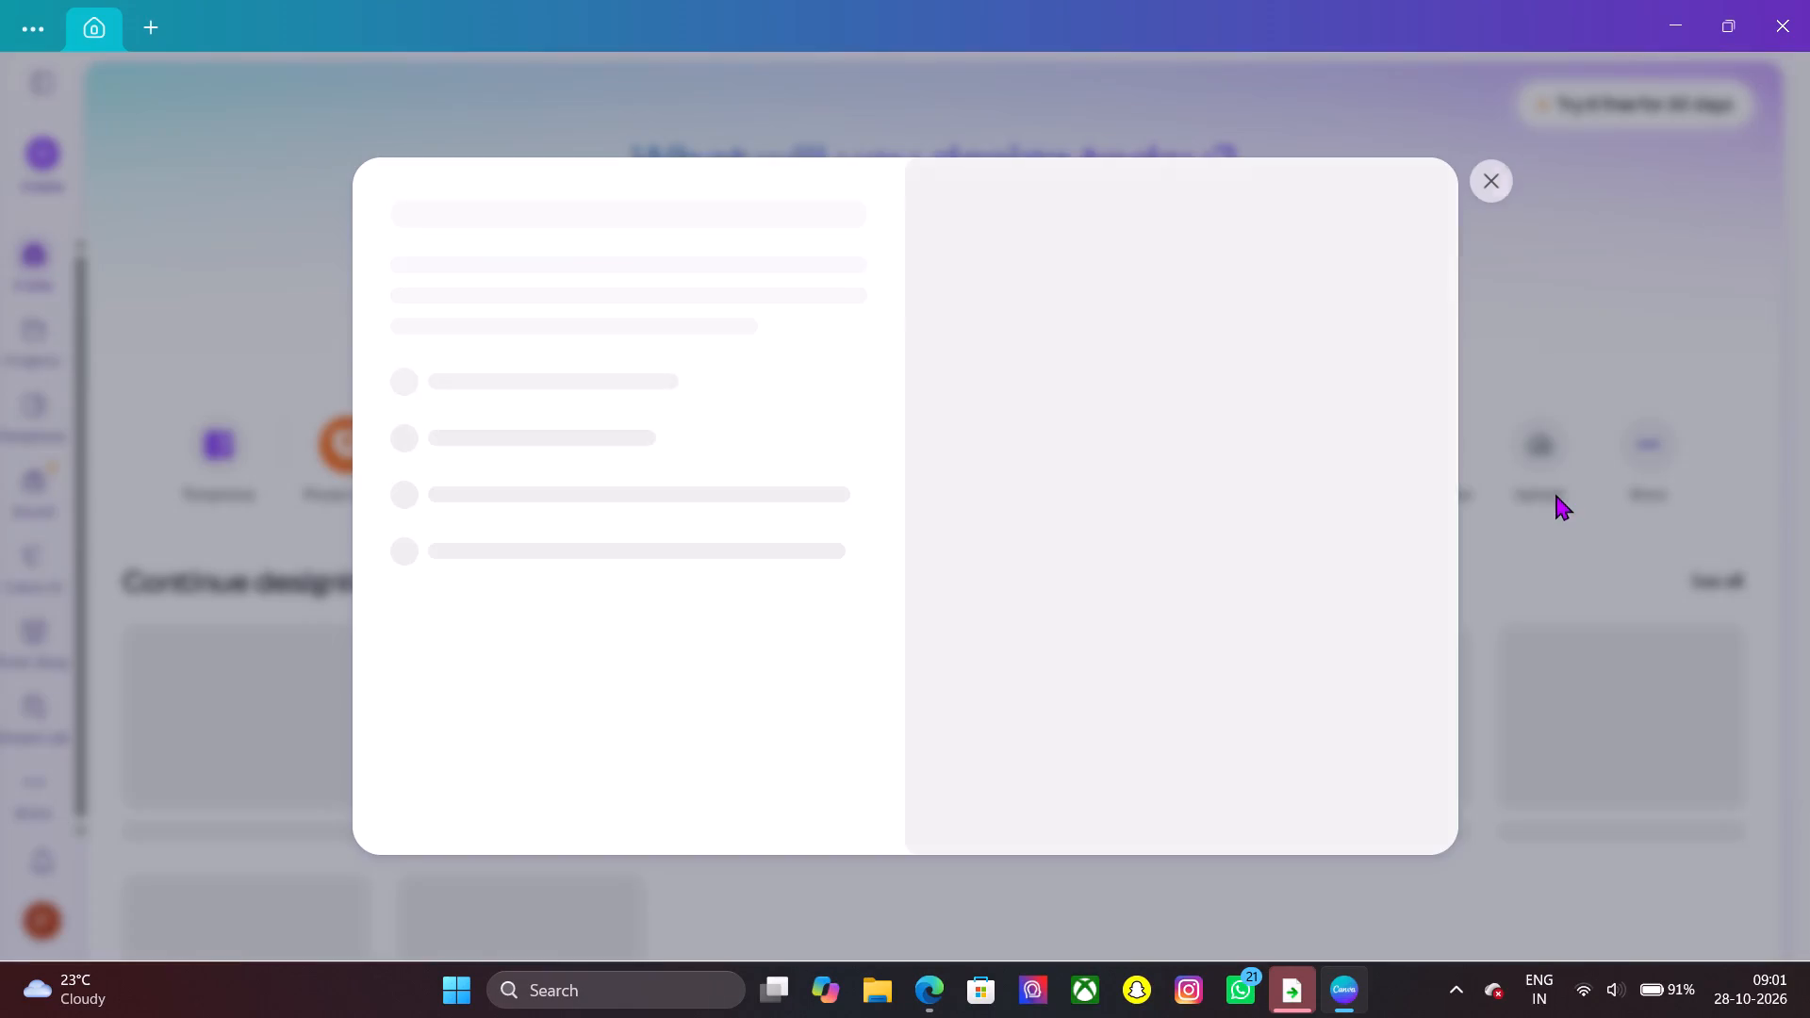
Dismiss the Canva Pro trial offer.
{"action": "left_click", "coordinate": [1501, 184]}
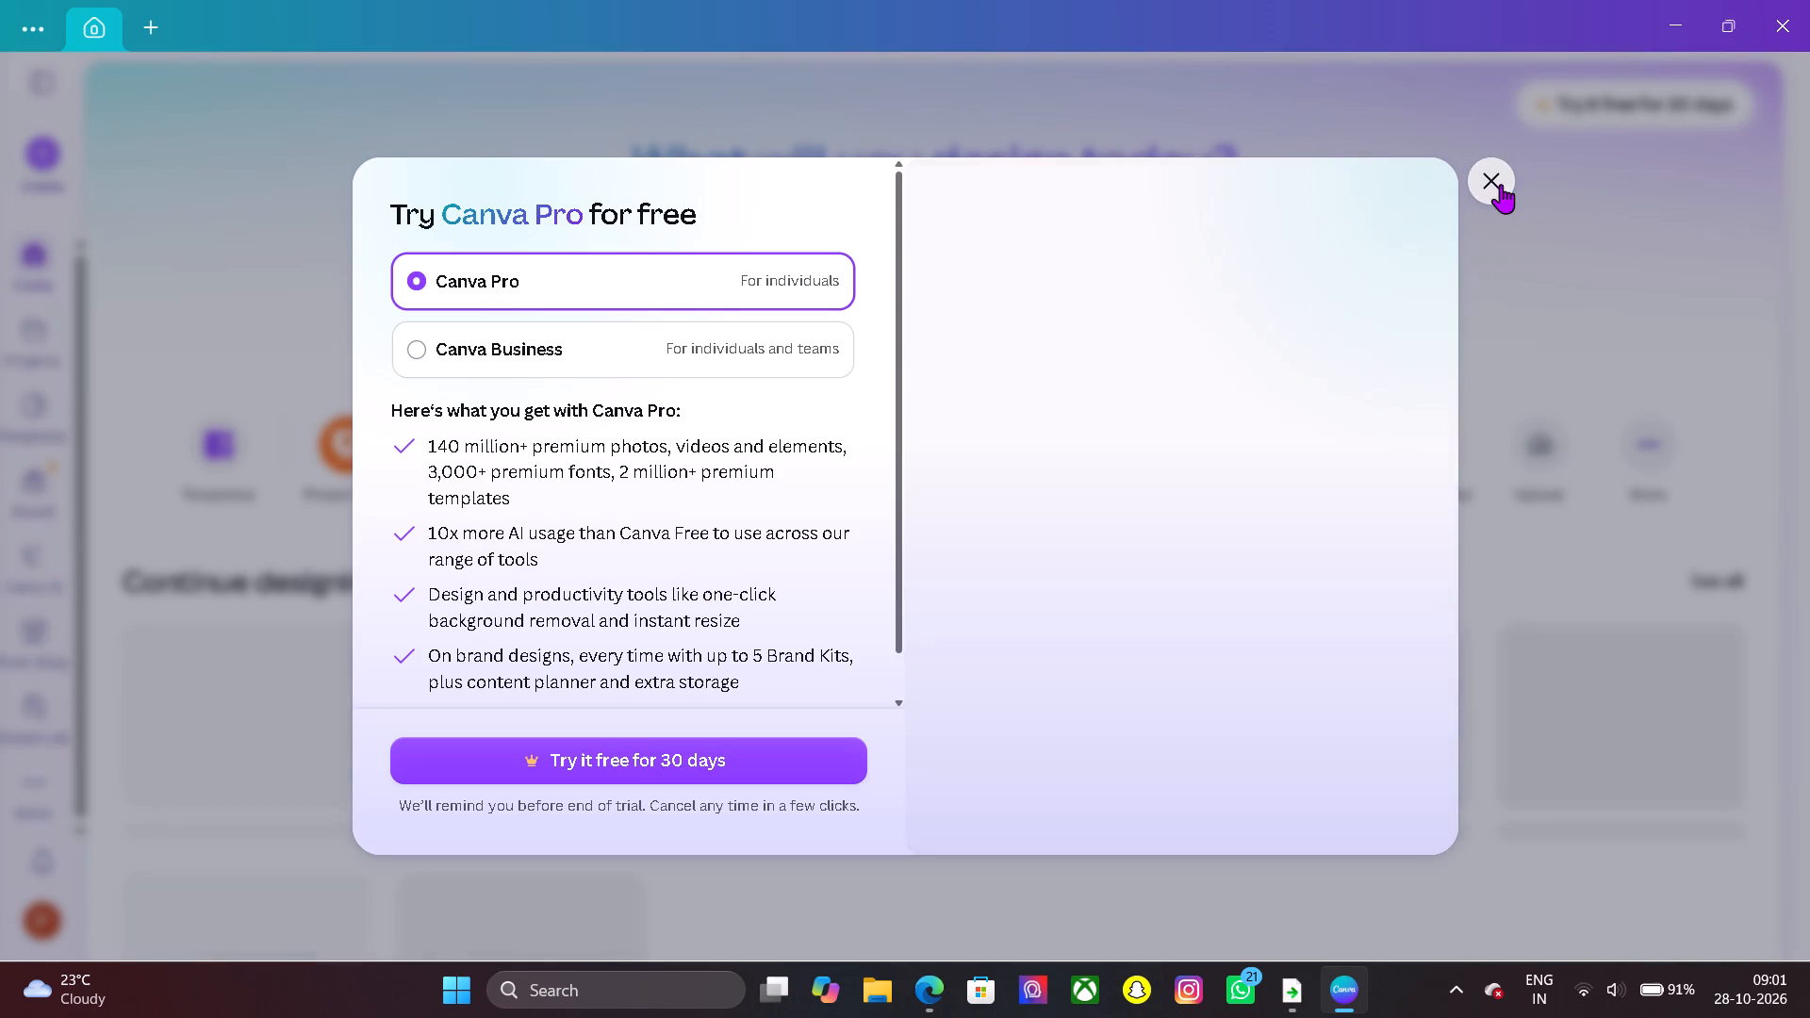
Upload the dlco model PowerPoint file from the Downloads folder.
{"action": "left_click", "coordinate": [1555, 466]}
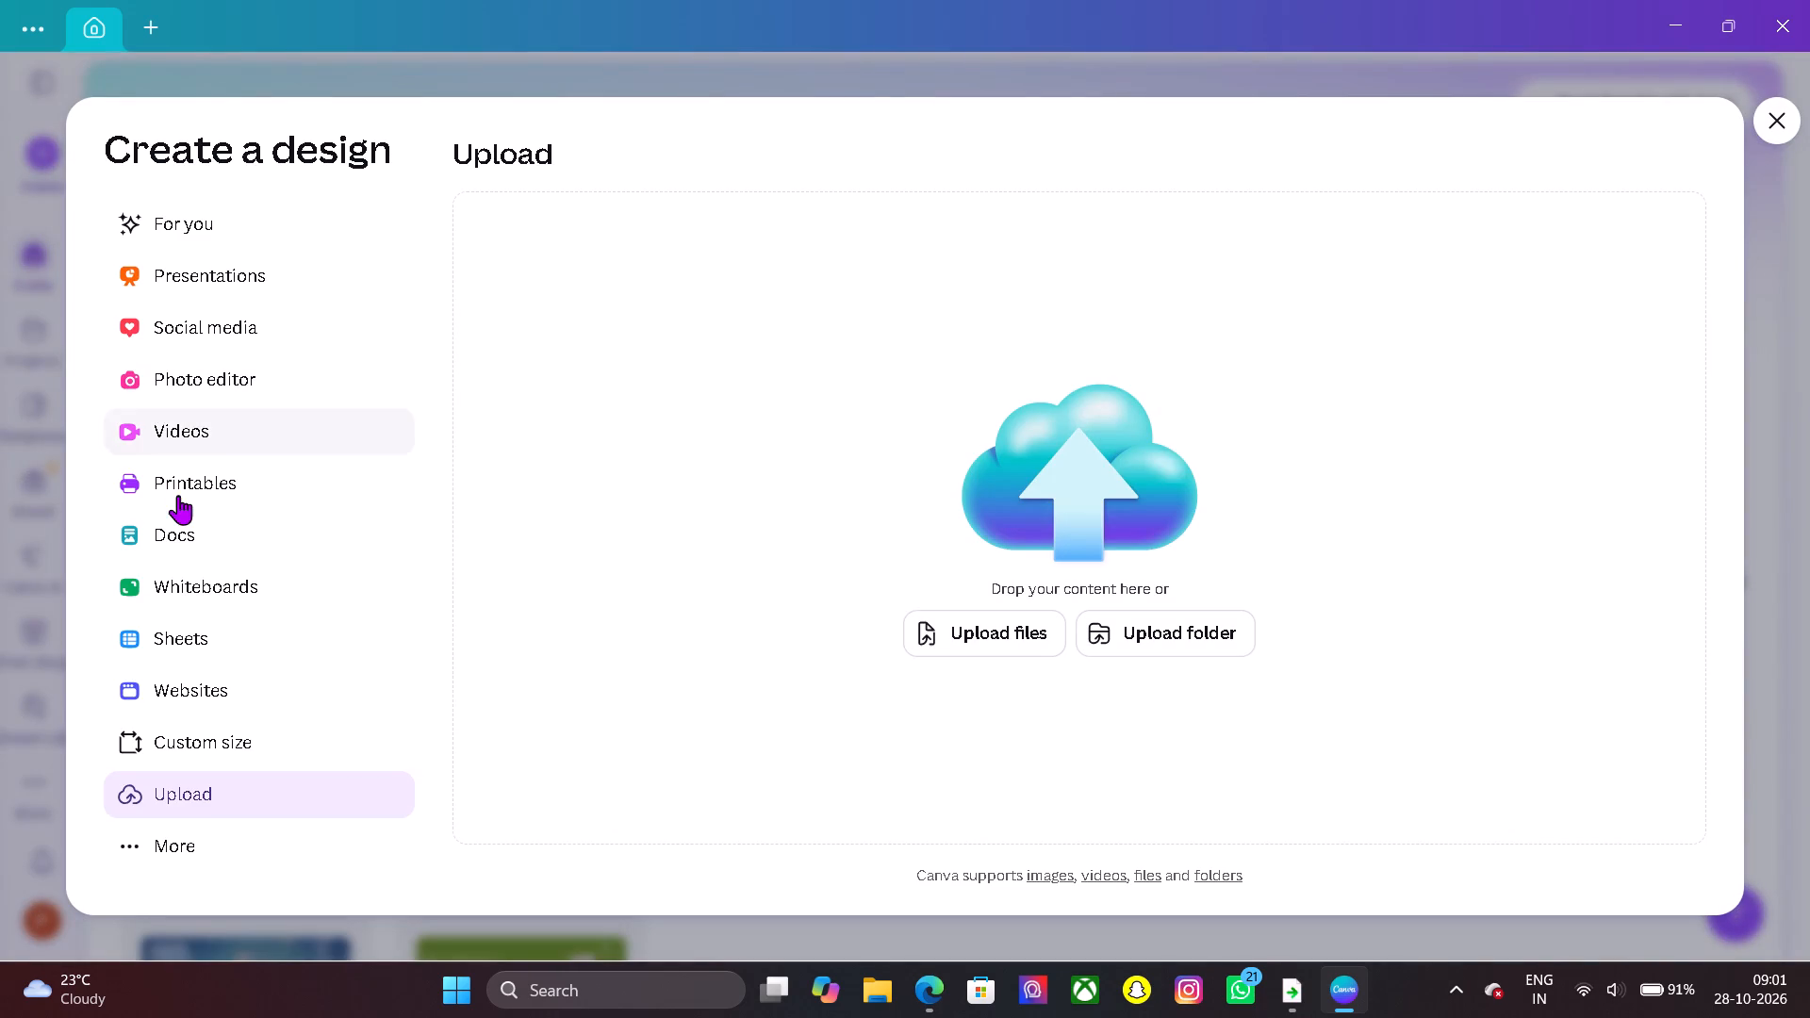
{"action": "left_click", "coordinate": [188, 555]}
{"action": "scroll", "coordinate": [188, 693], "scroll_direction": "down", "scroll_amount": 2}
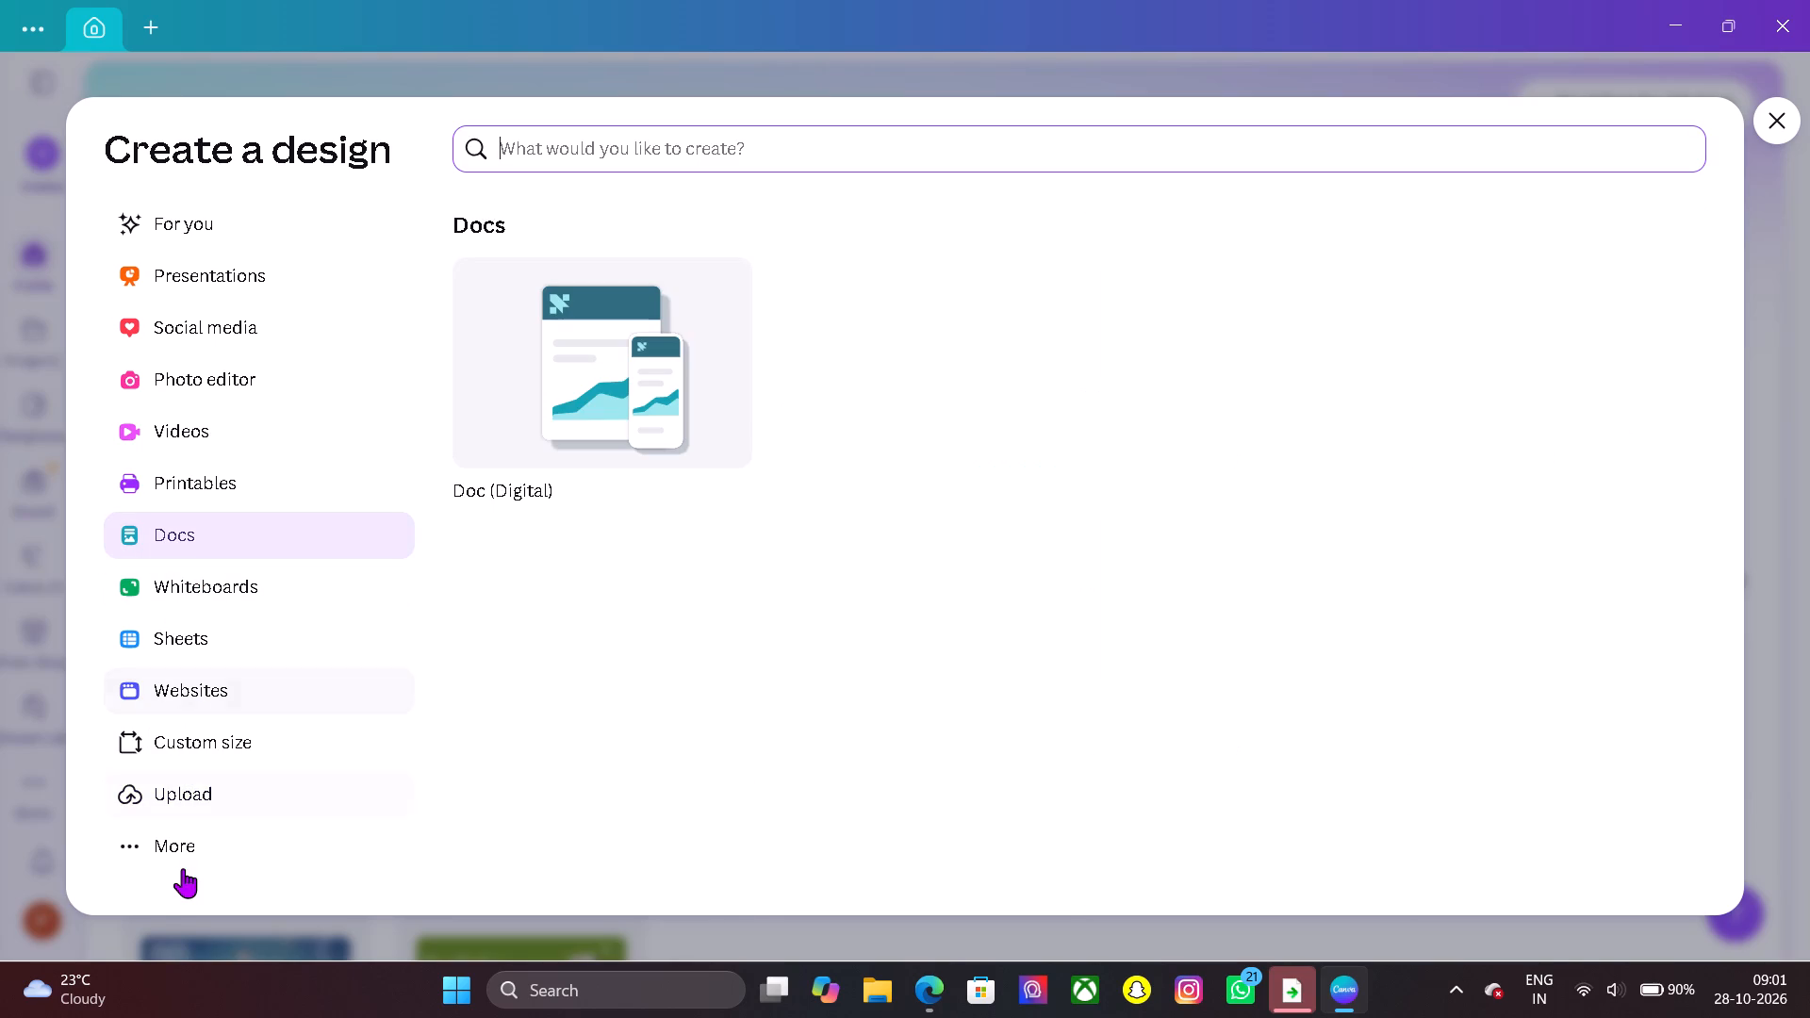
{"action": "left_click", "coordinate": [198, 808]}
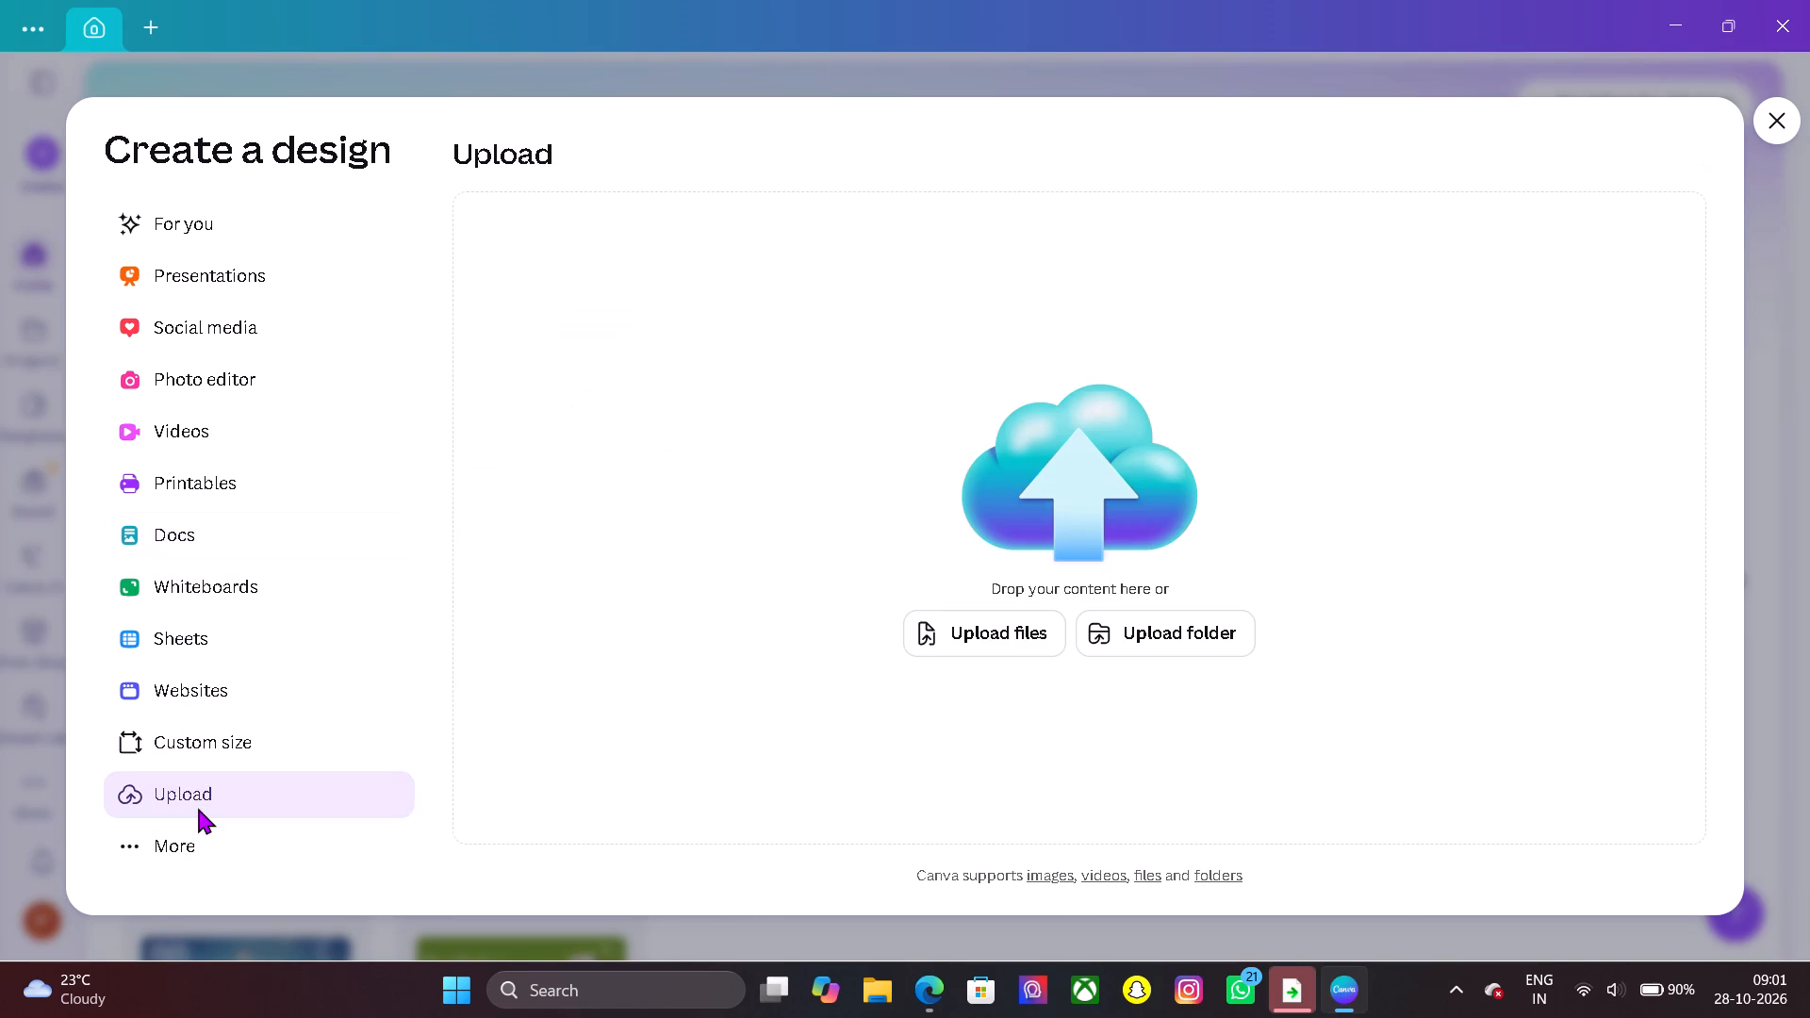
{"action": "left_click", "coordinate": [996, 636]}
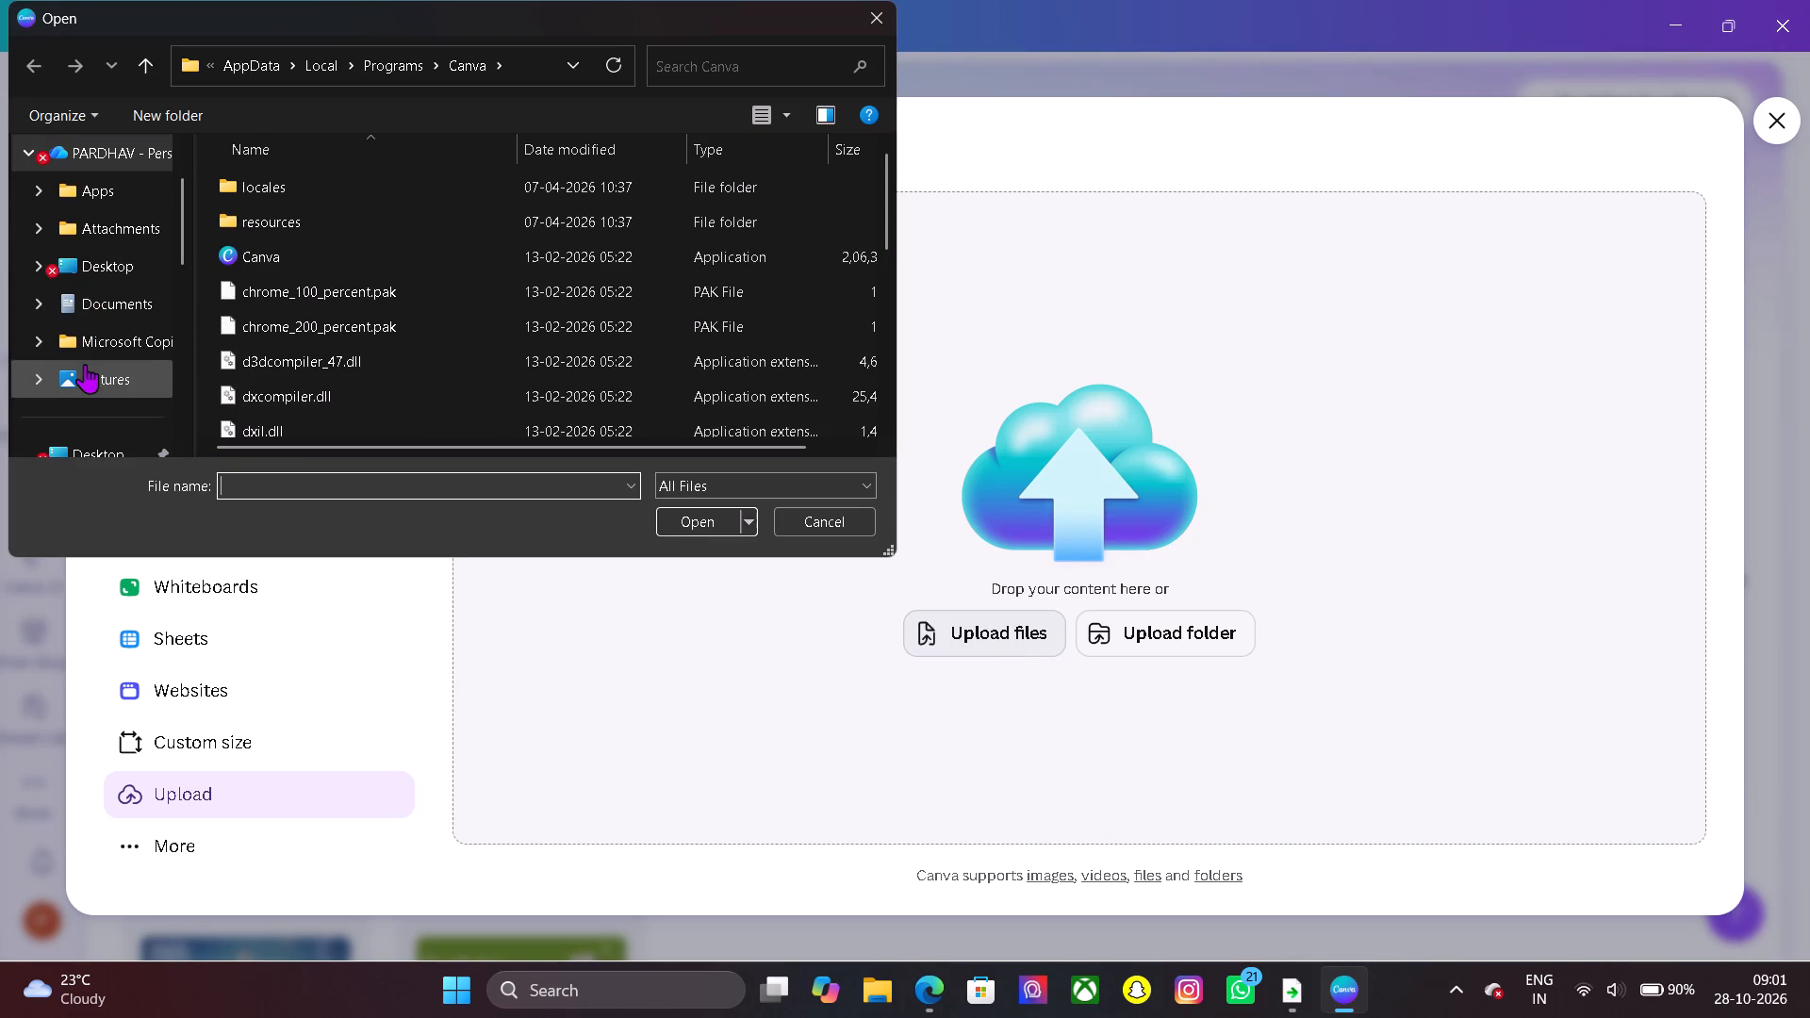
{"action": "scroll", "coordinate": [85, 364], "scroll_direction": "down", "scroll_amount": 2}
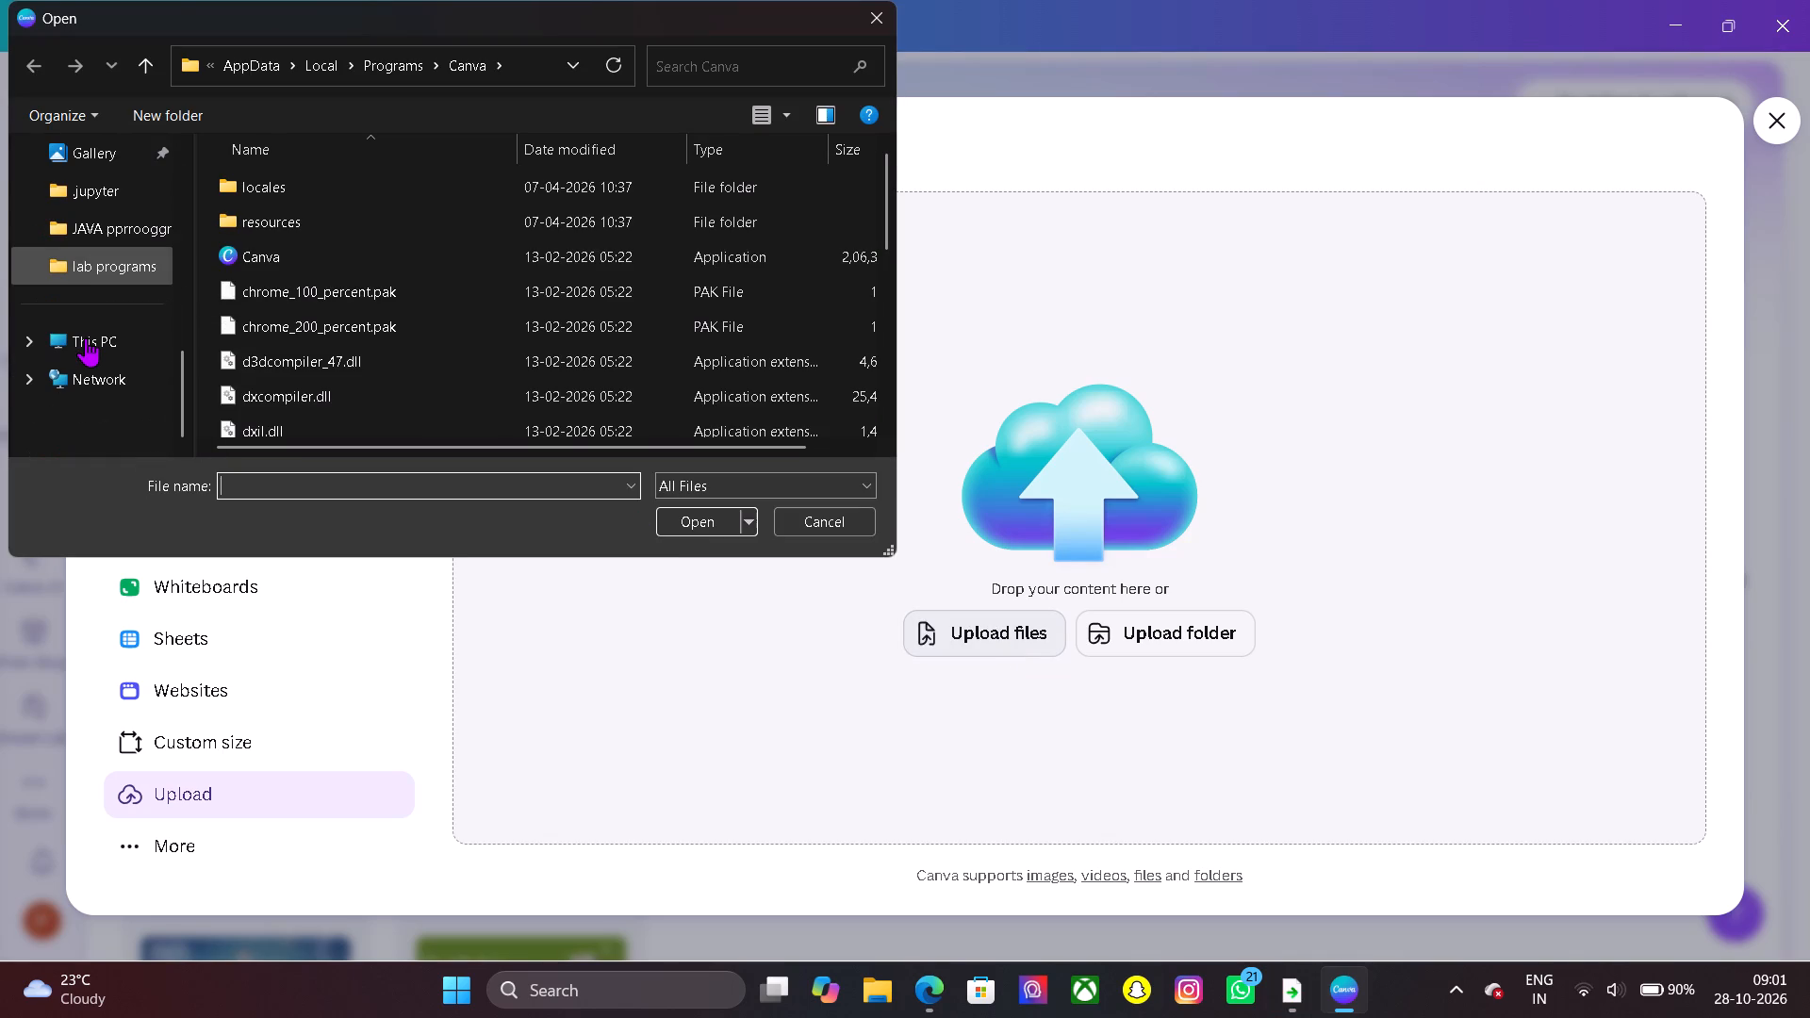
{"action": "scroll", "coordinate": [86, 337], "scroll_direction": "down", "scroll_amount": 1}
{"action": "scroll", "coordinate": [86, 337], "scroll_direction": "up", "scroll_amount": 1}
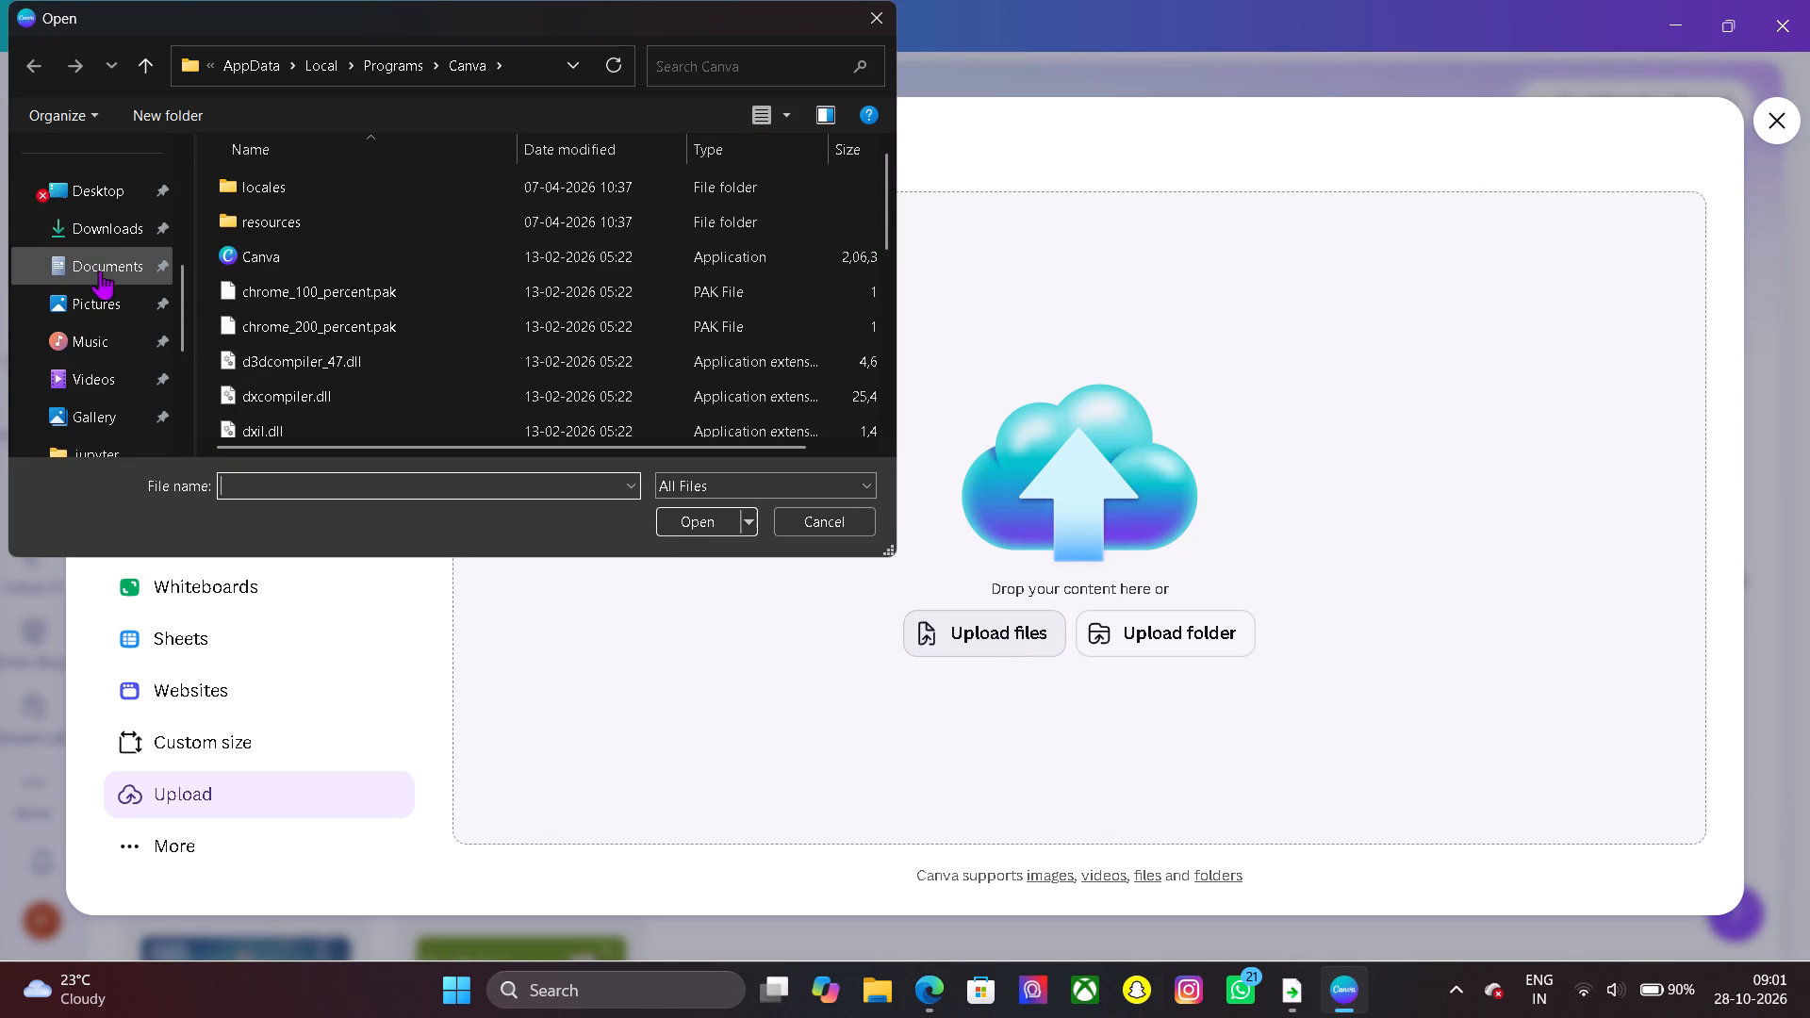
{"action": "scroll", "coordinate": [88, 385], "scroll_direction": "down", "scroll_amount": 1}
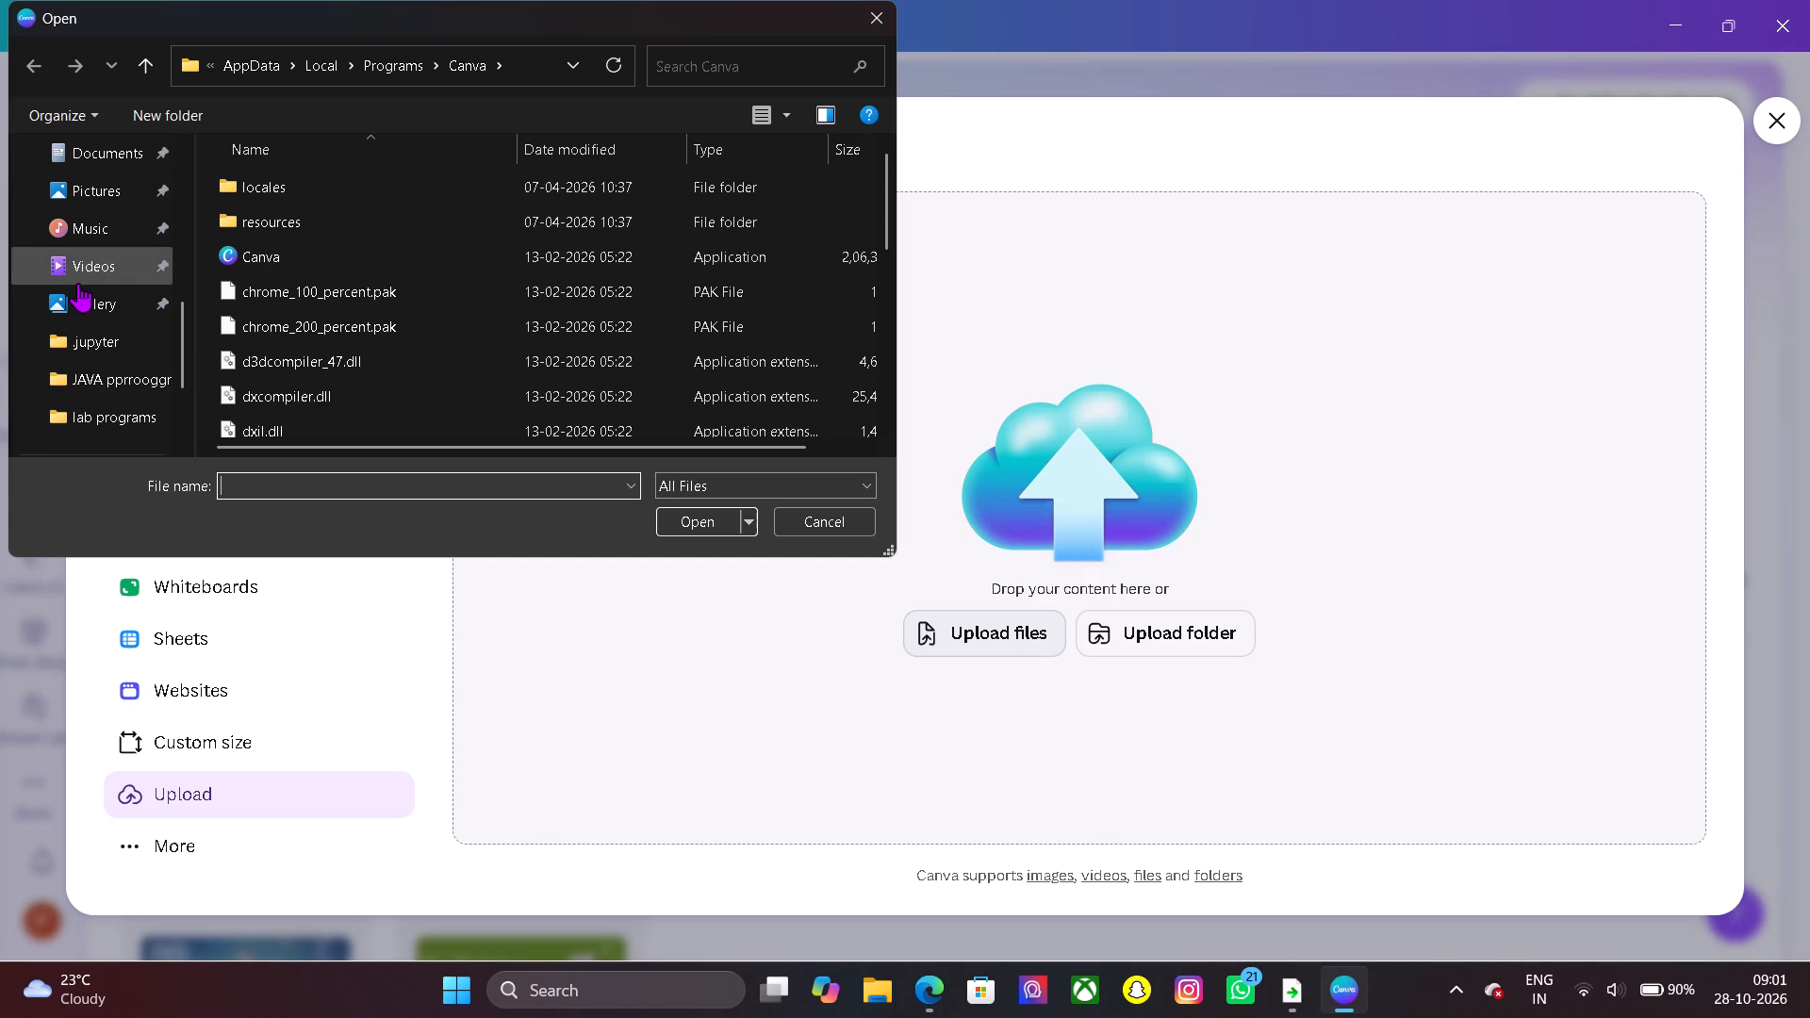
{"action": "scroll", "coordinate": [78, 283], "scroll_direction": "up", "scroll_amount": 2}
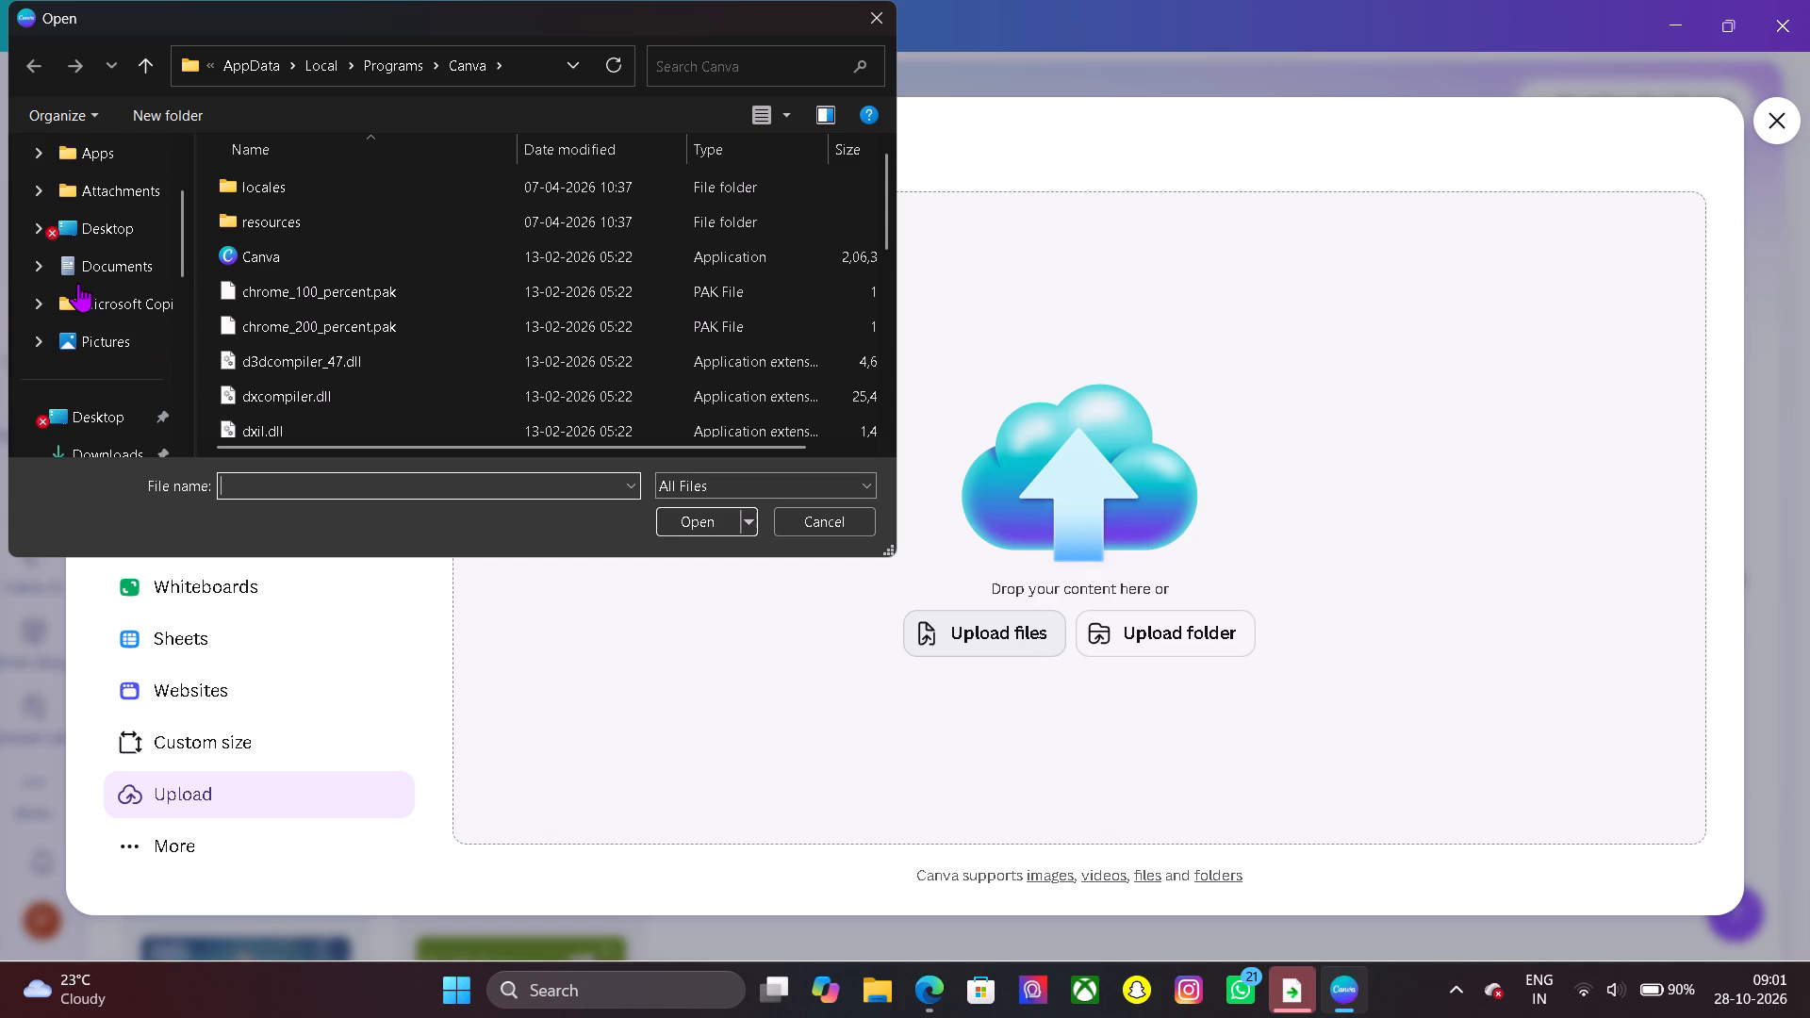
{"action": "left_click", "coordinate": [107, 455]}
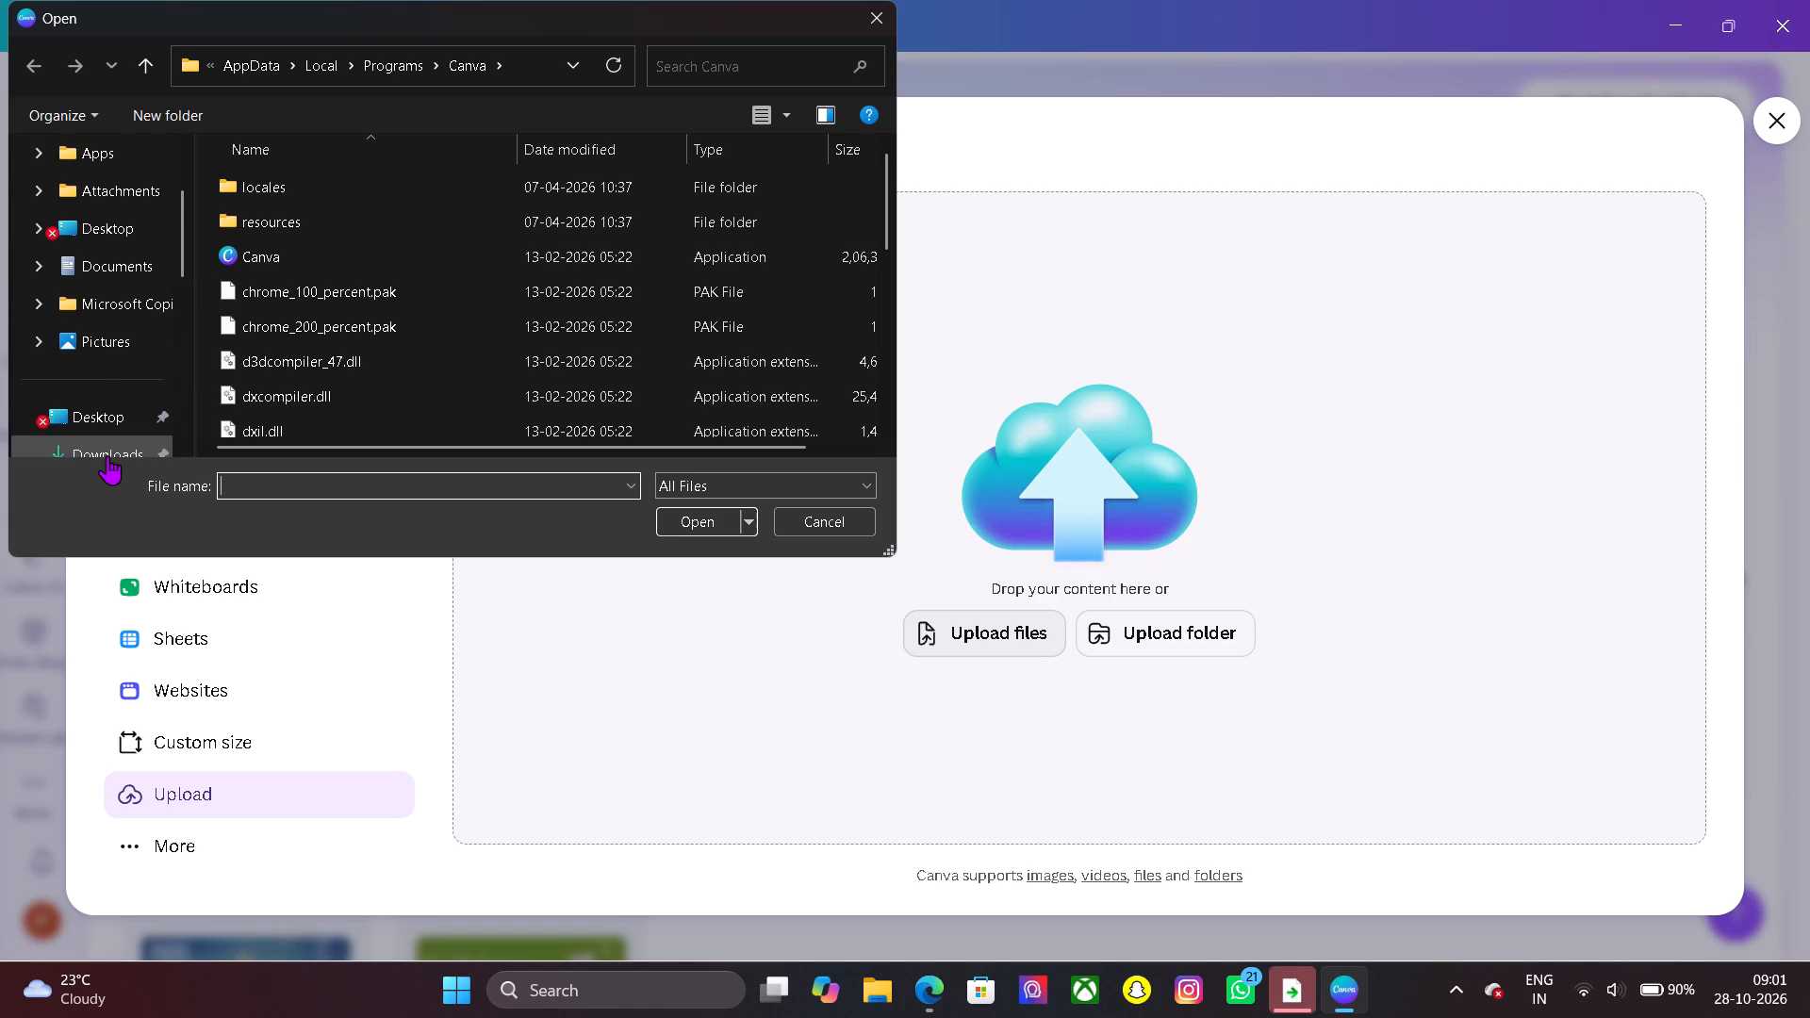
{"action": "left_click", "coordinate": [287, 222]}
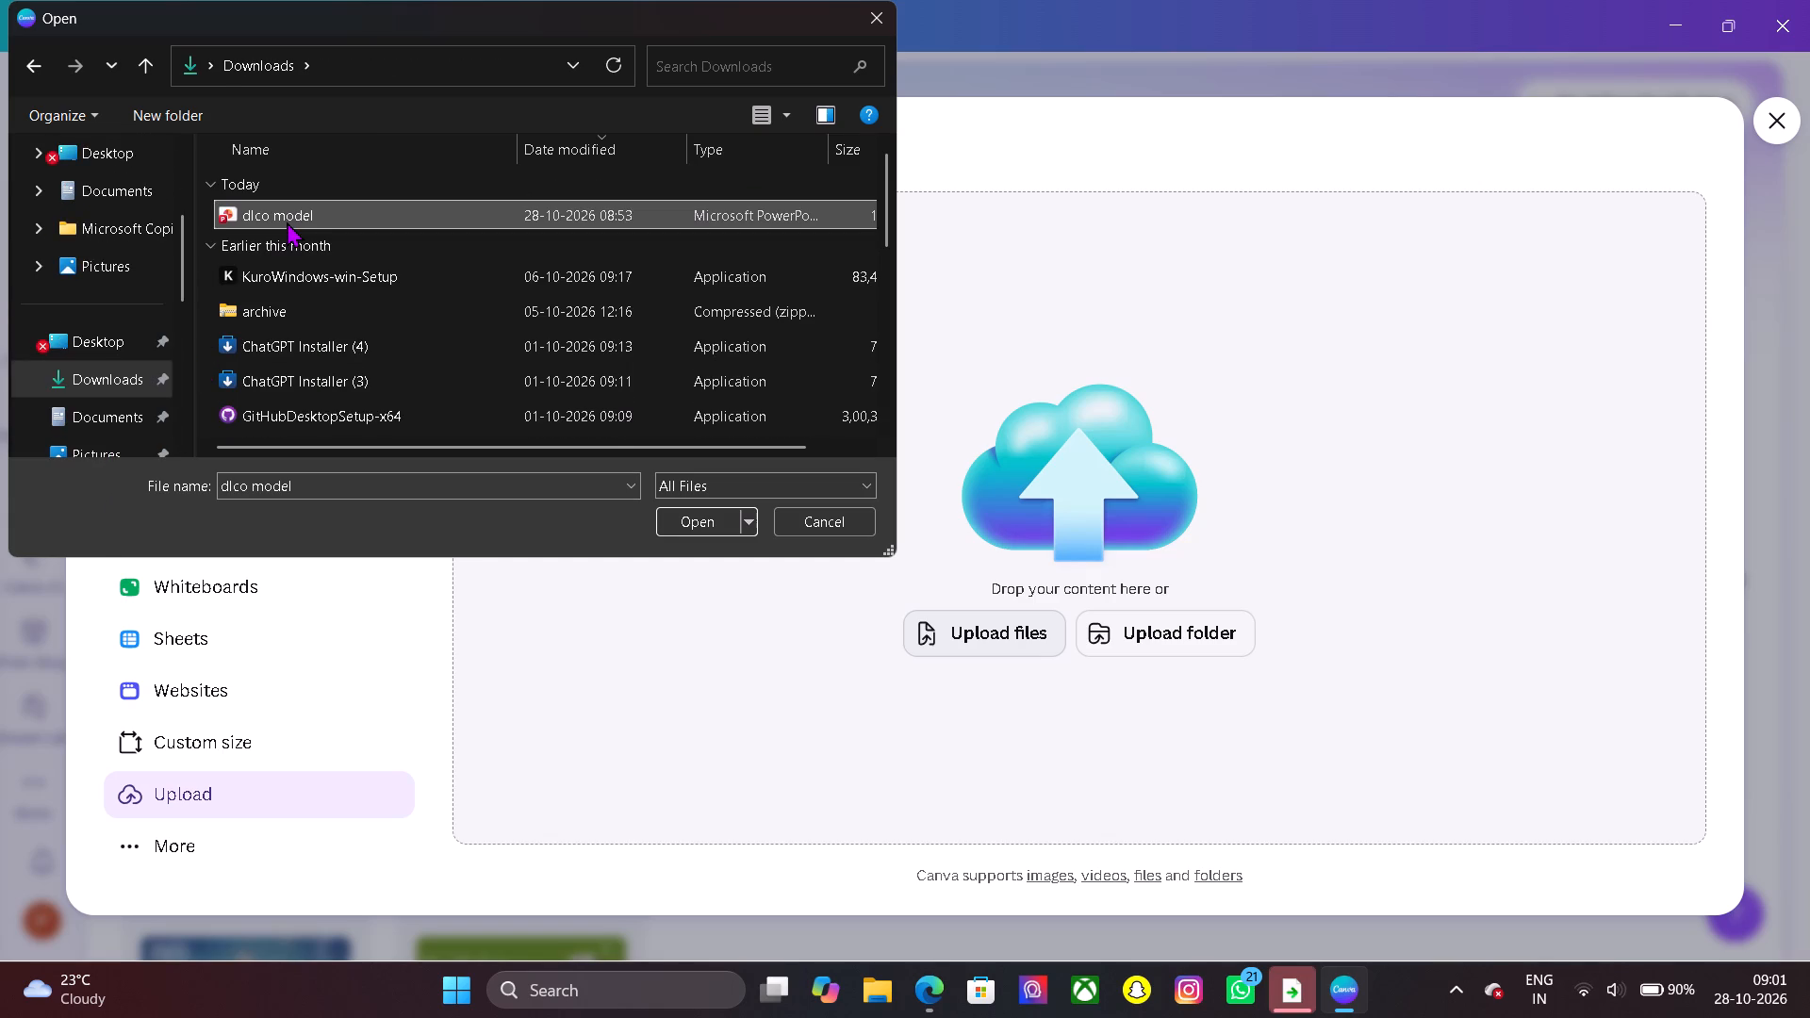
{"action": "left_click", "coordinate": [685, 515]}
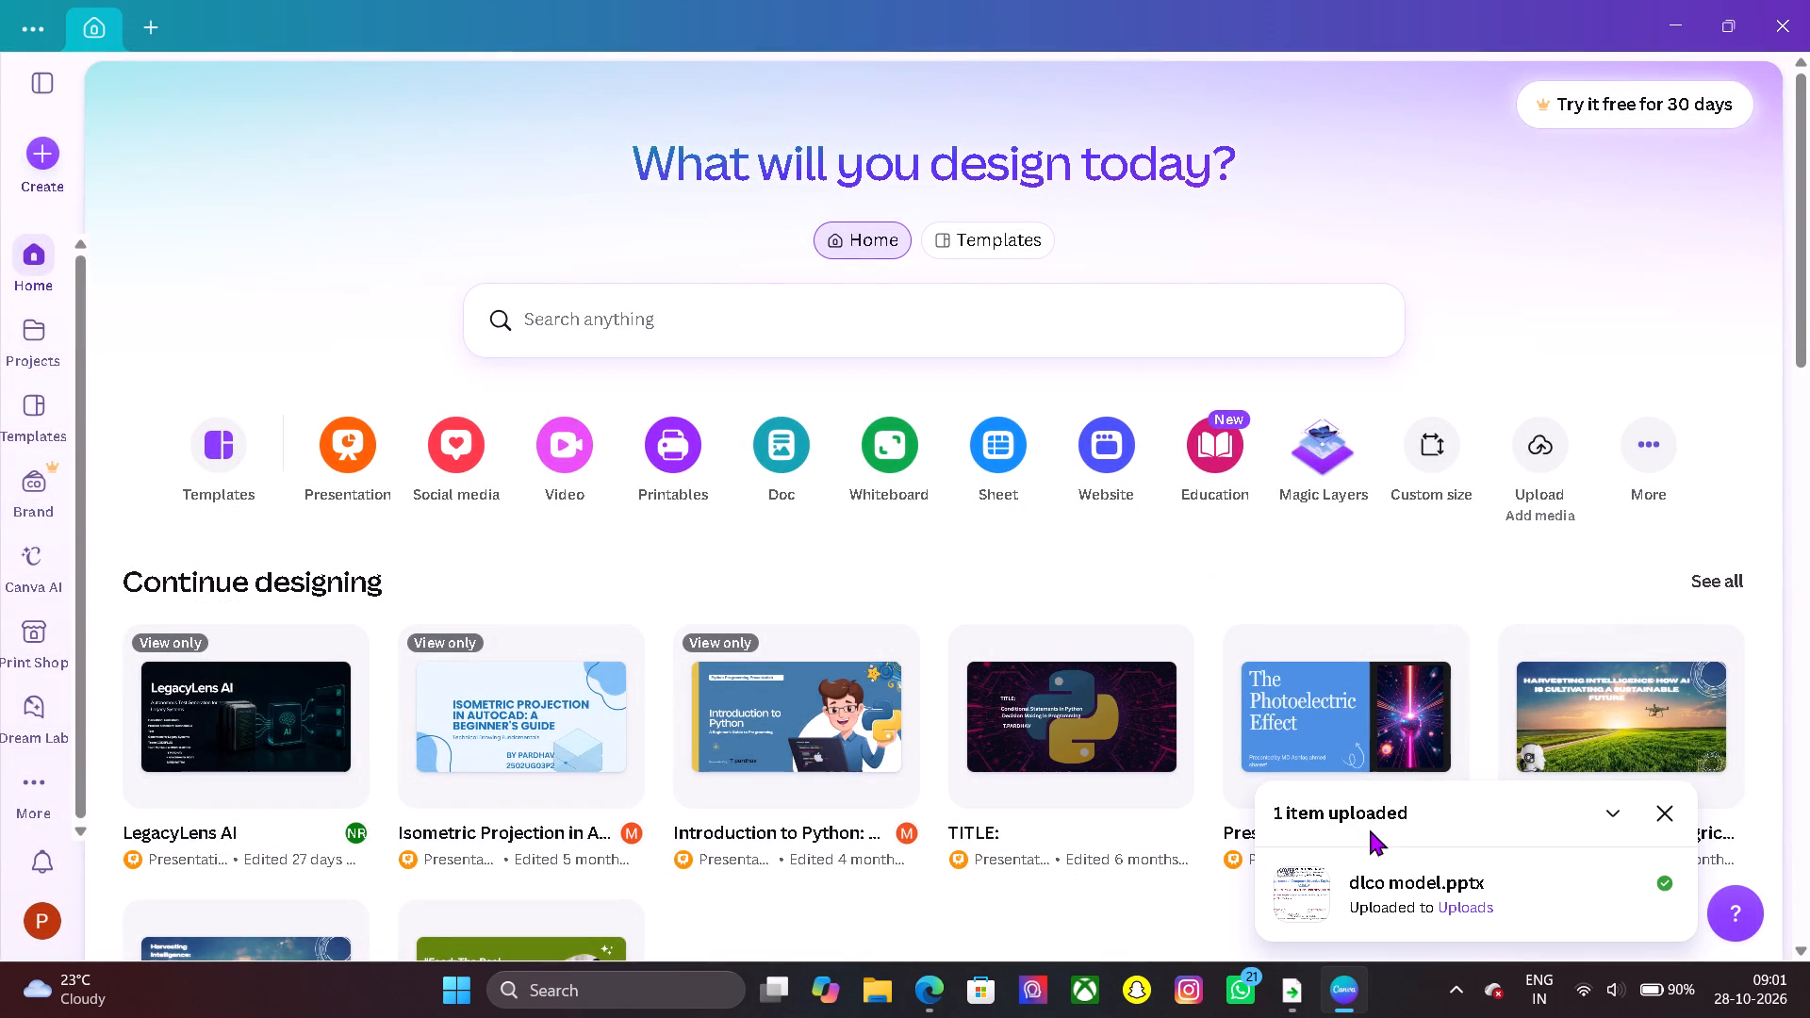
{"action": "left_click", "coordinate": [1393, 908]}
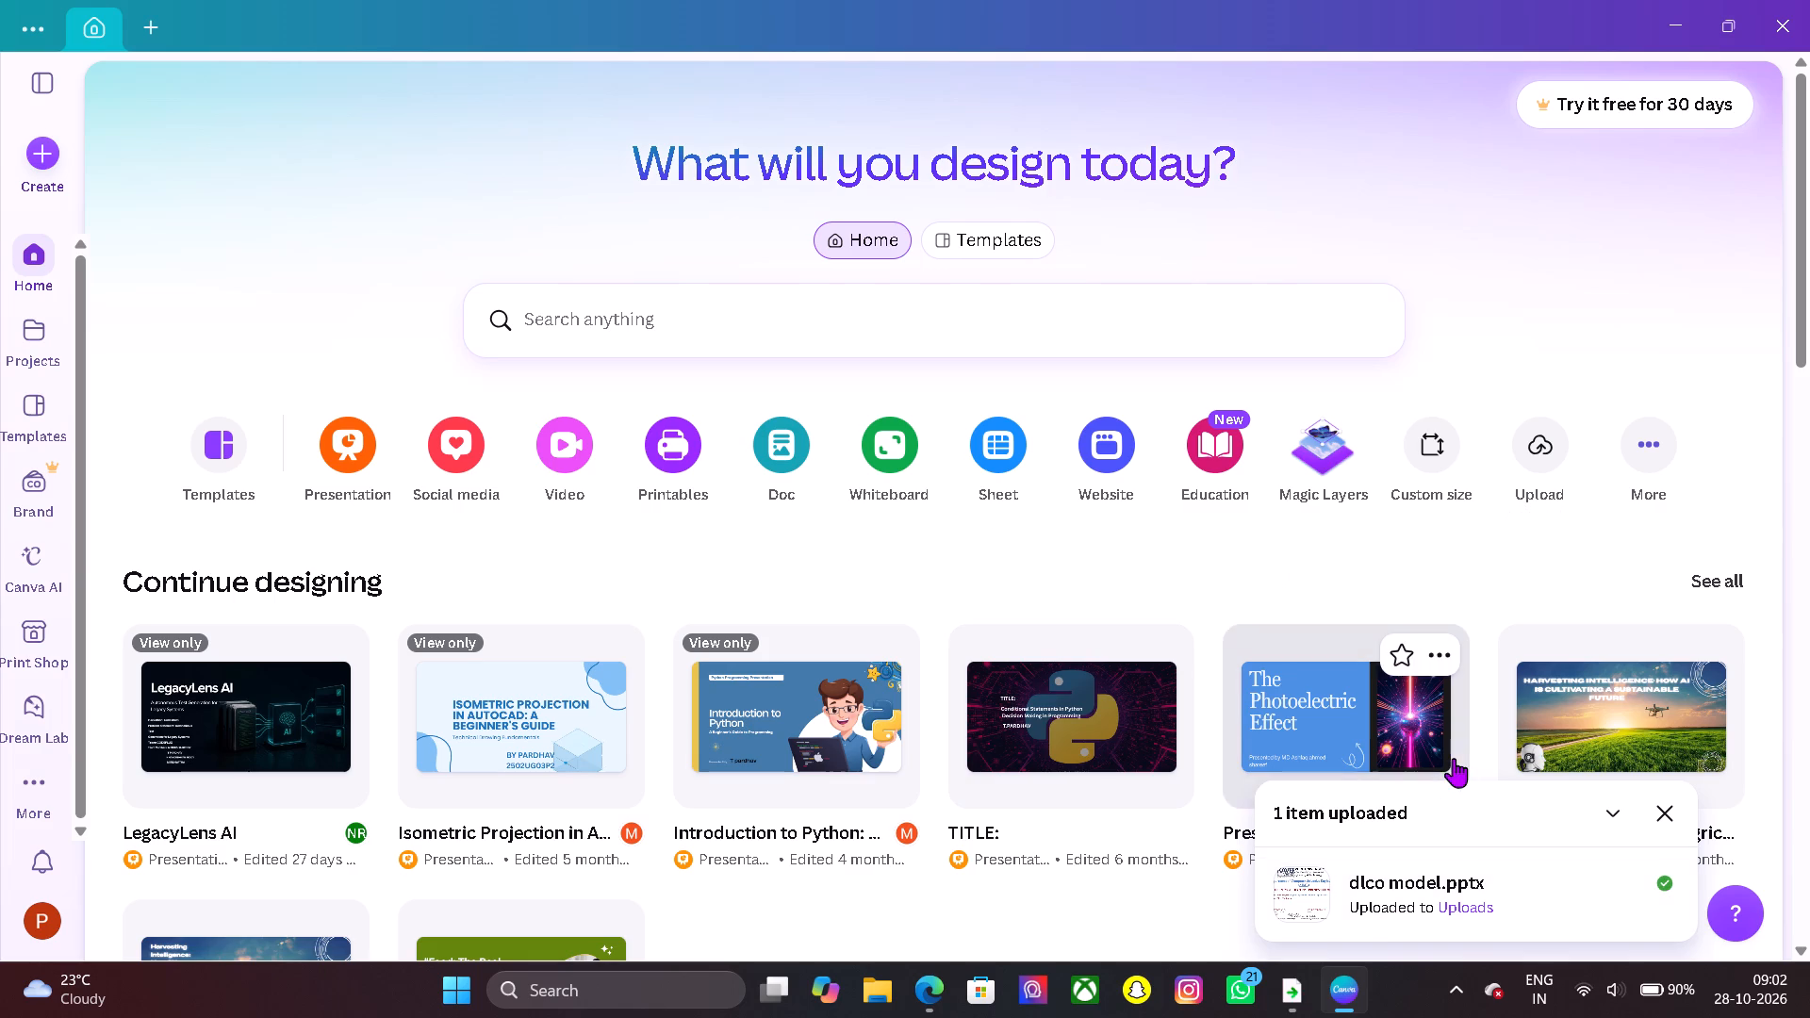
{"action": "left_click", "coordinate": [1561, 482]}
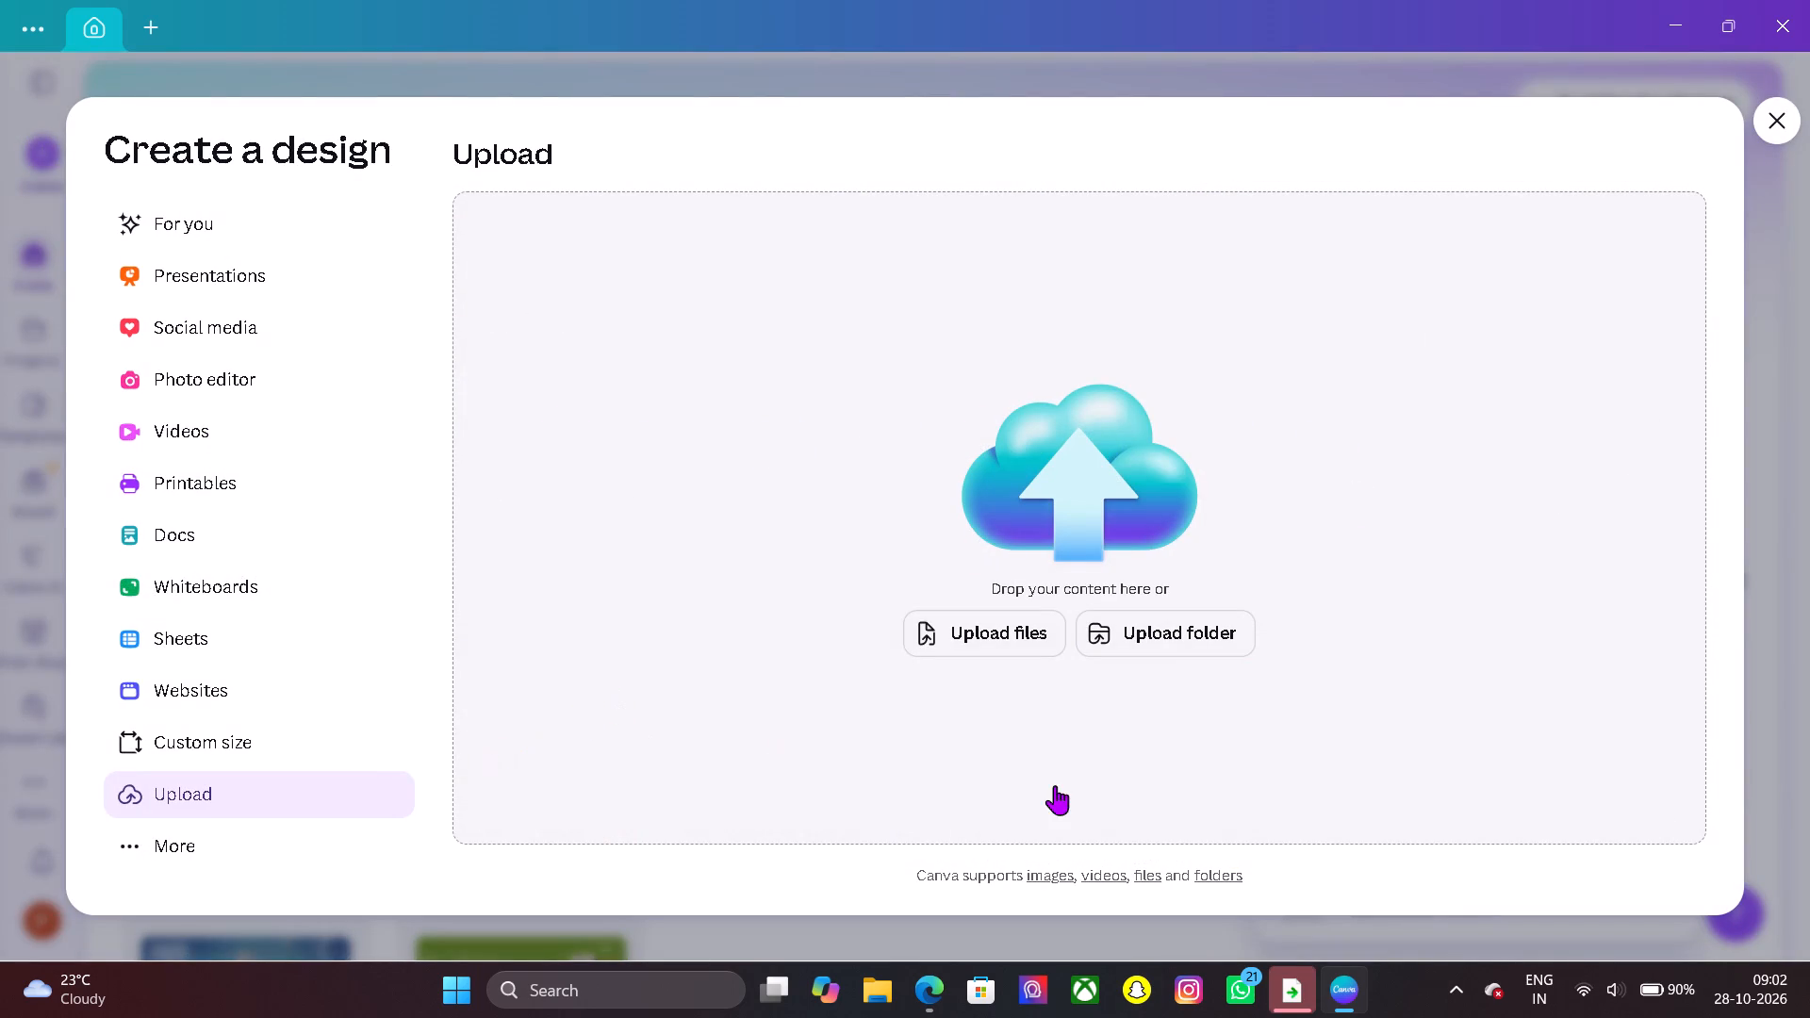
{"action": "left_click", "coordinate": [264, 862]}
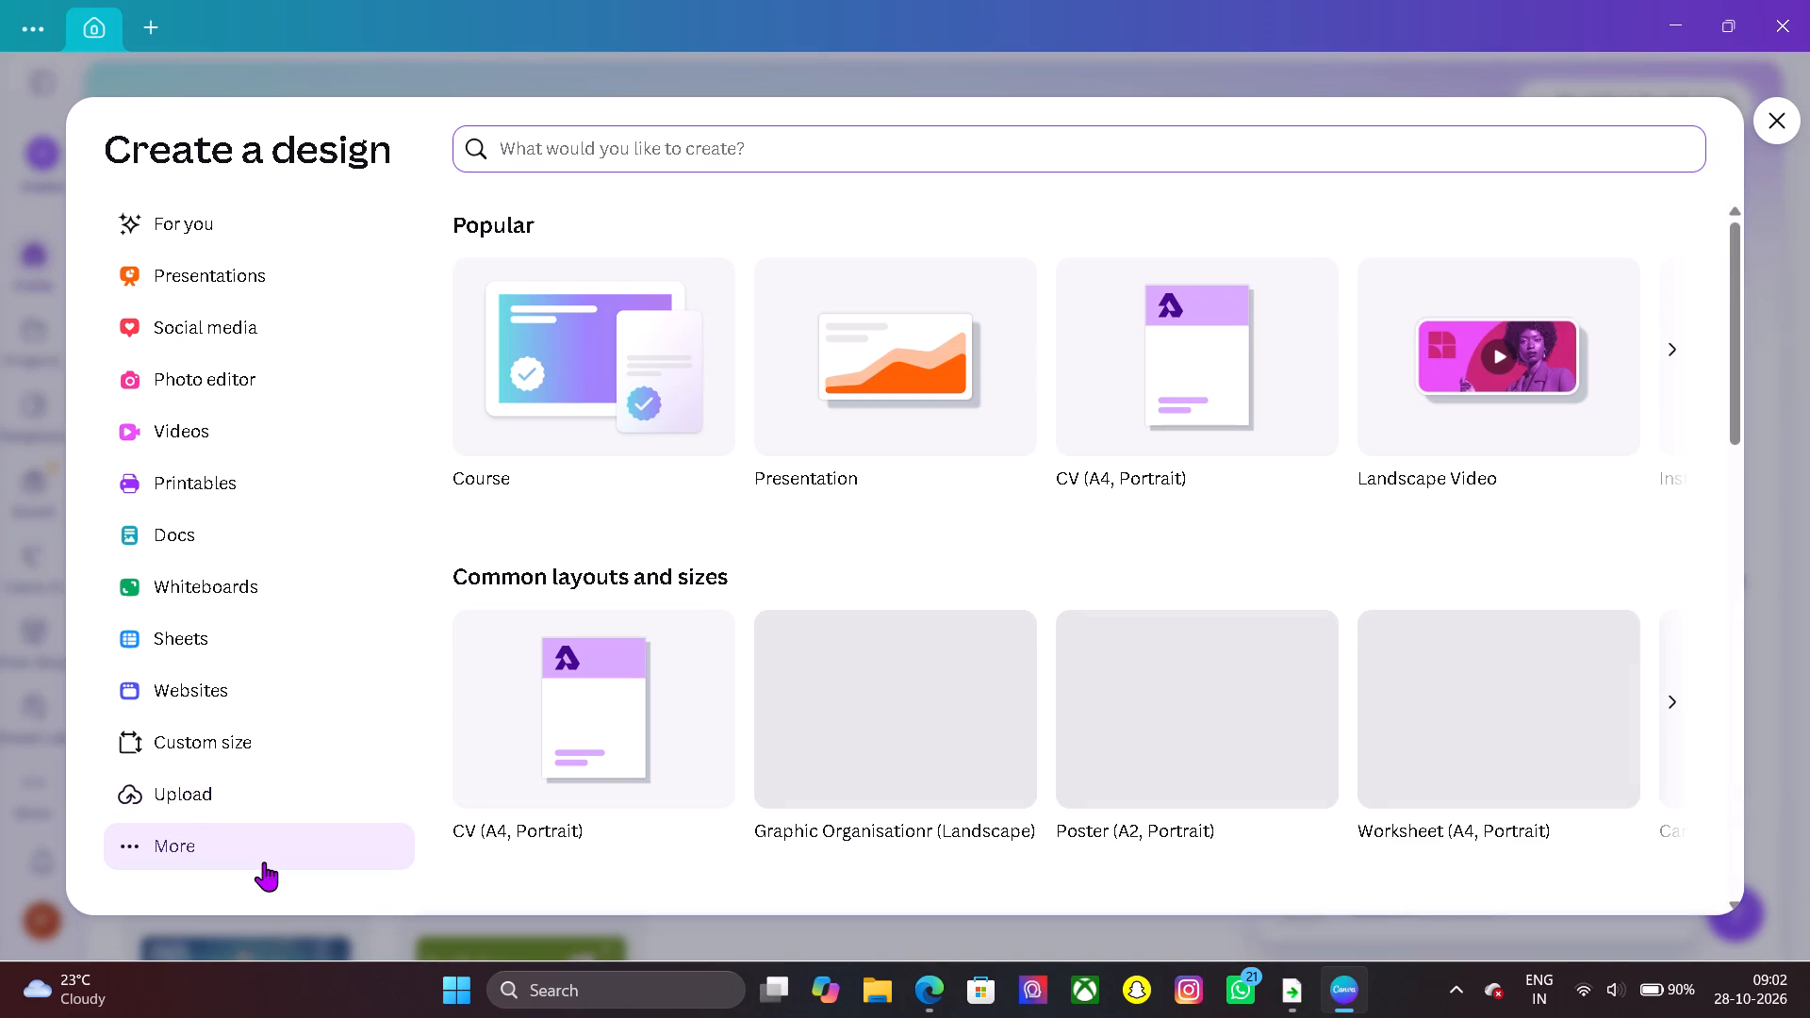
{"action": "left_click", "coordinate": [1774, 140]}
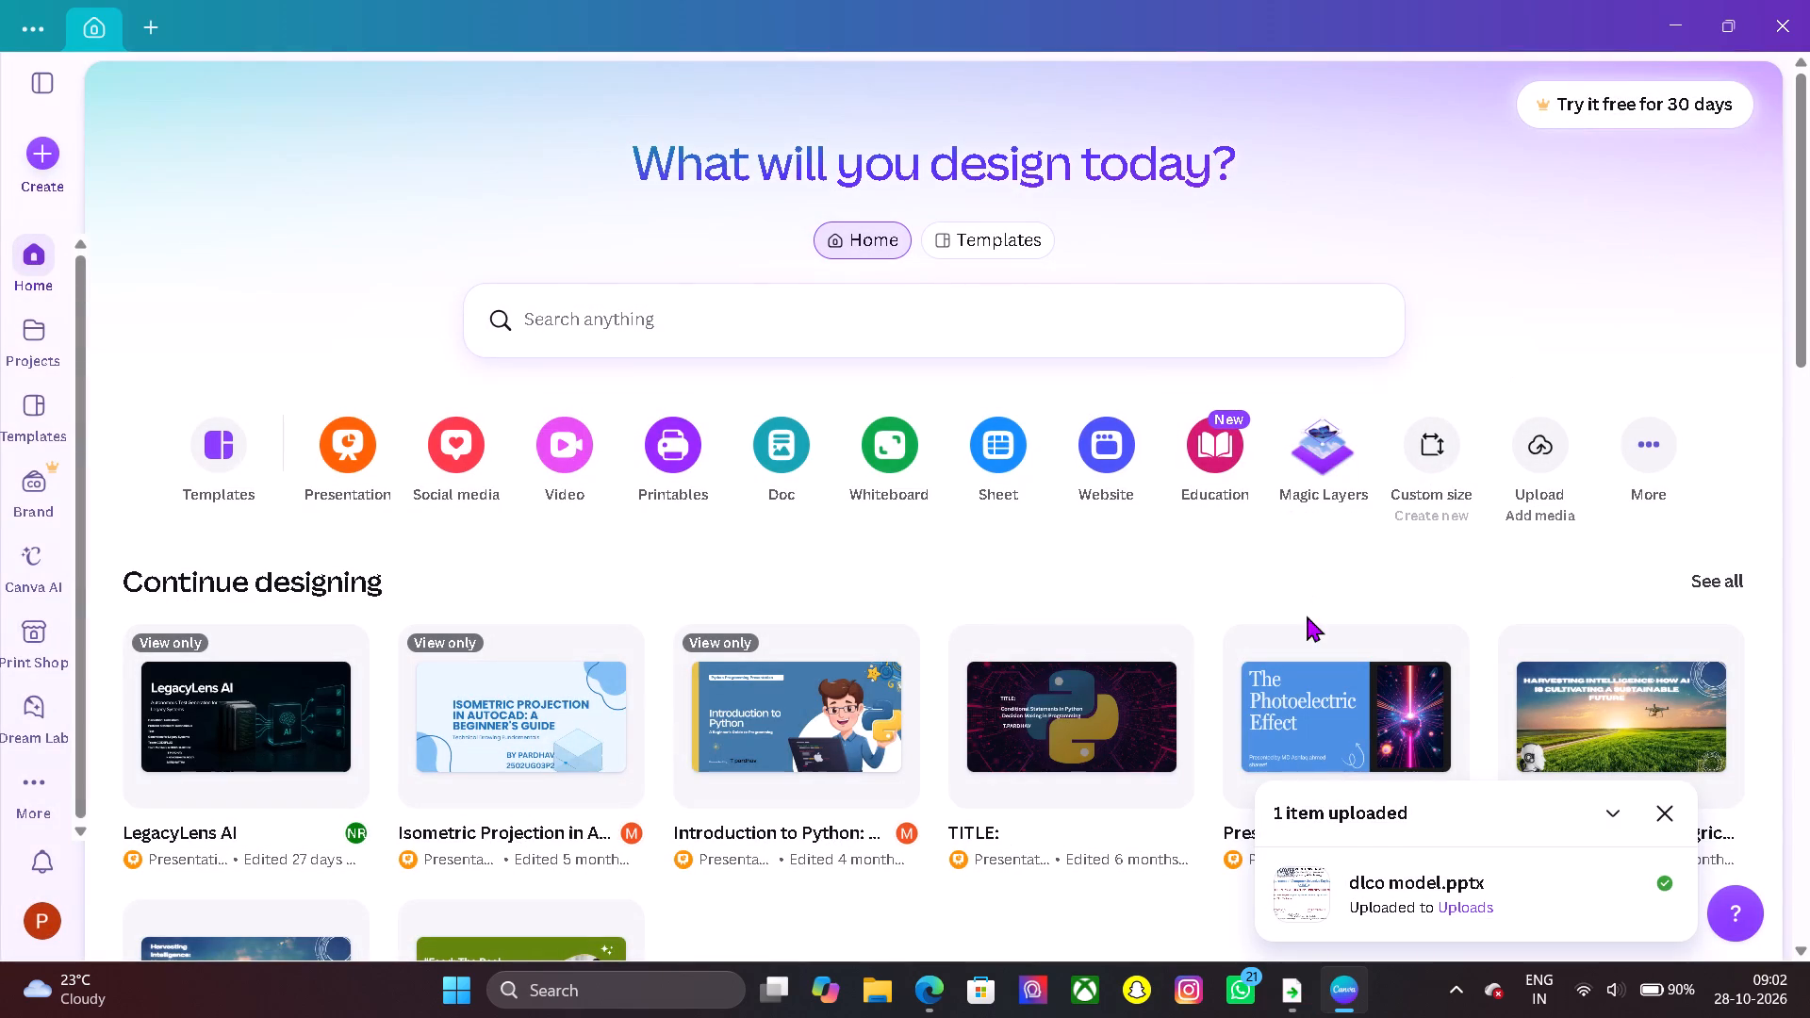
Open the uploaded dlco model.pptx presentation for editing.
{"action": "left_click", "coordinate": [1378, 853]}
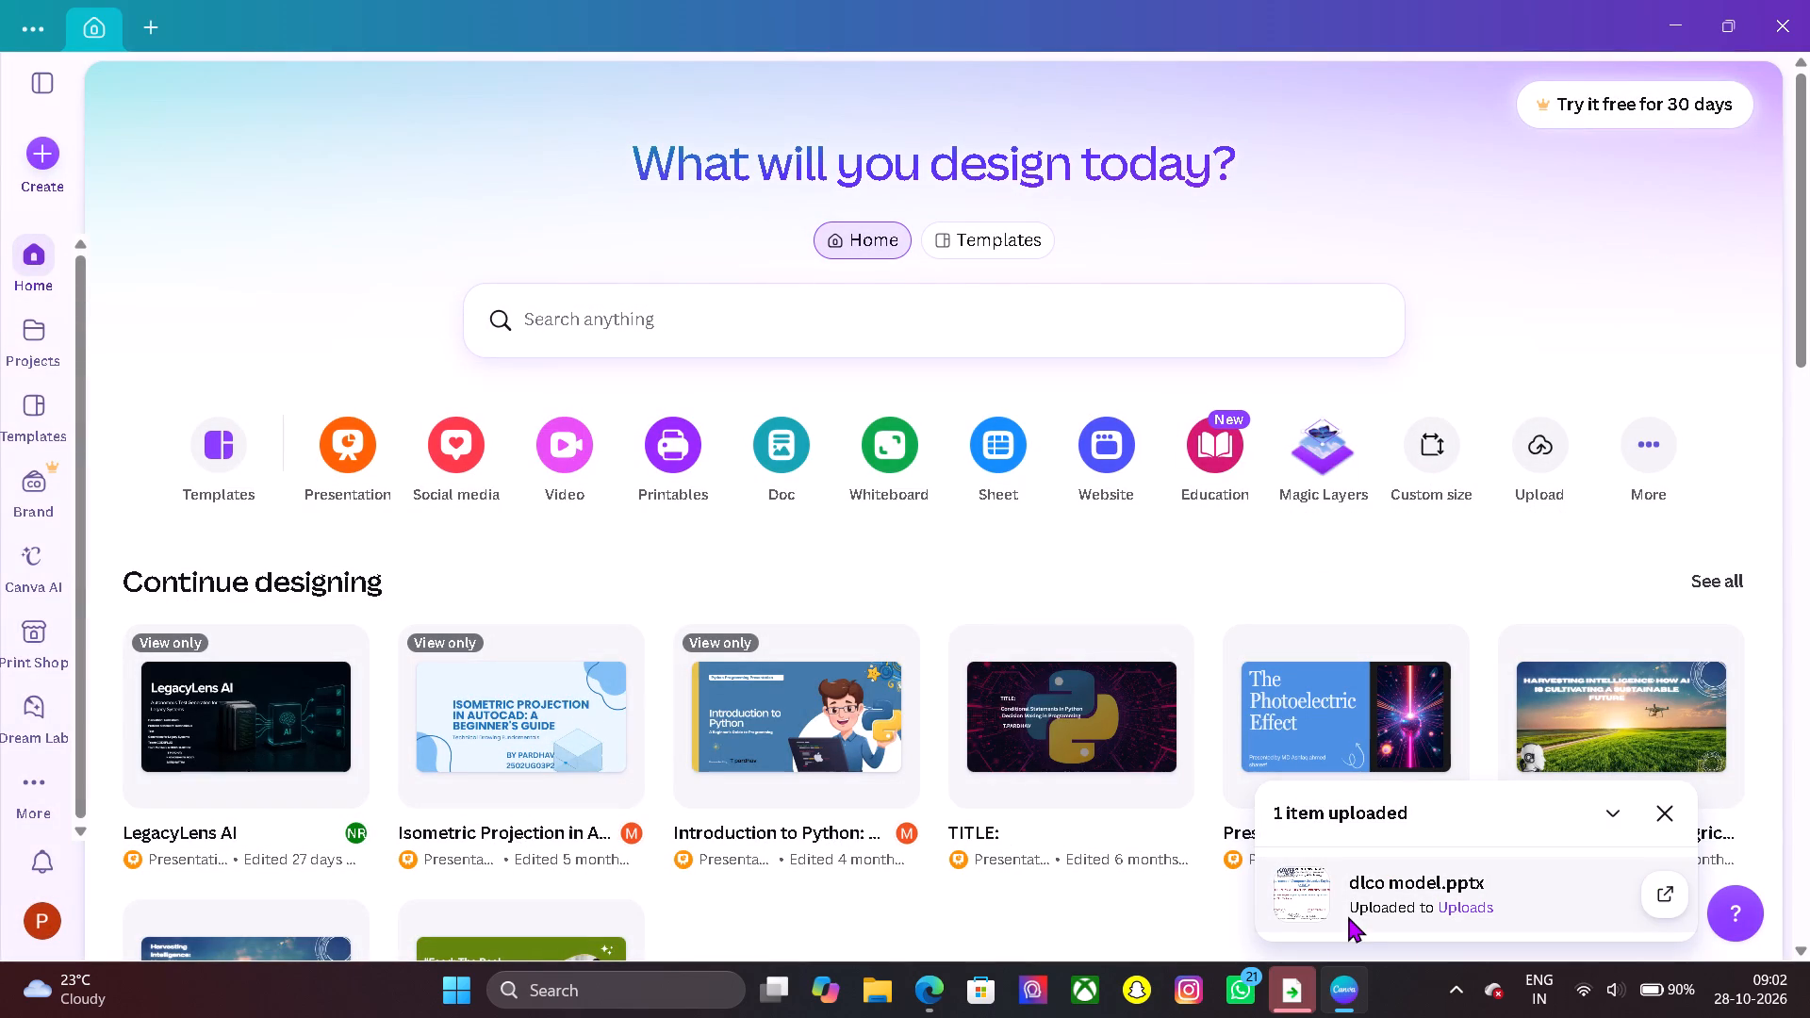
{"action": "left_click", "coordinate": [1348, 916]}
{"action": "left_click", "coordinate": [1669, 897]}
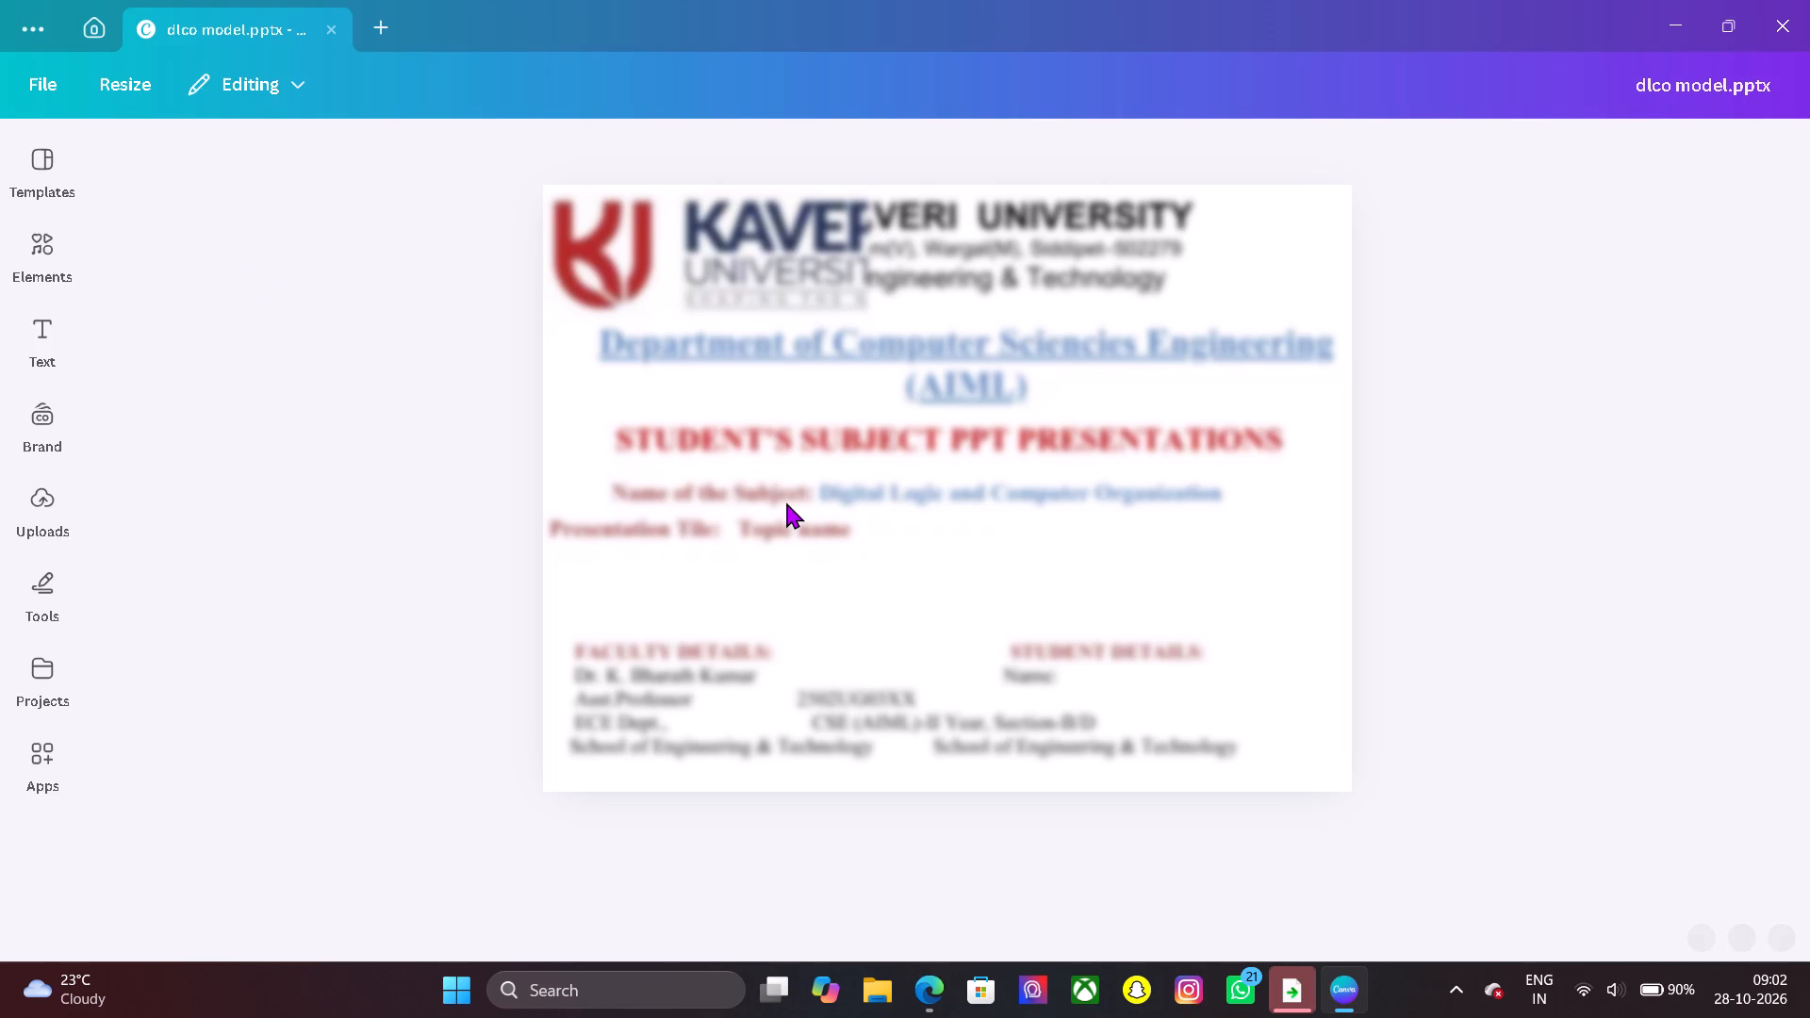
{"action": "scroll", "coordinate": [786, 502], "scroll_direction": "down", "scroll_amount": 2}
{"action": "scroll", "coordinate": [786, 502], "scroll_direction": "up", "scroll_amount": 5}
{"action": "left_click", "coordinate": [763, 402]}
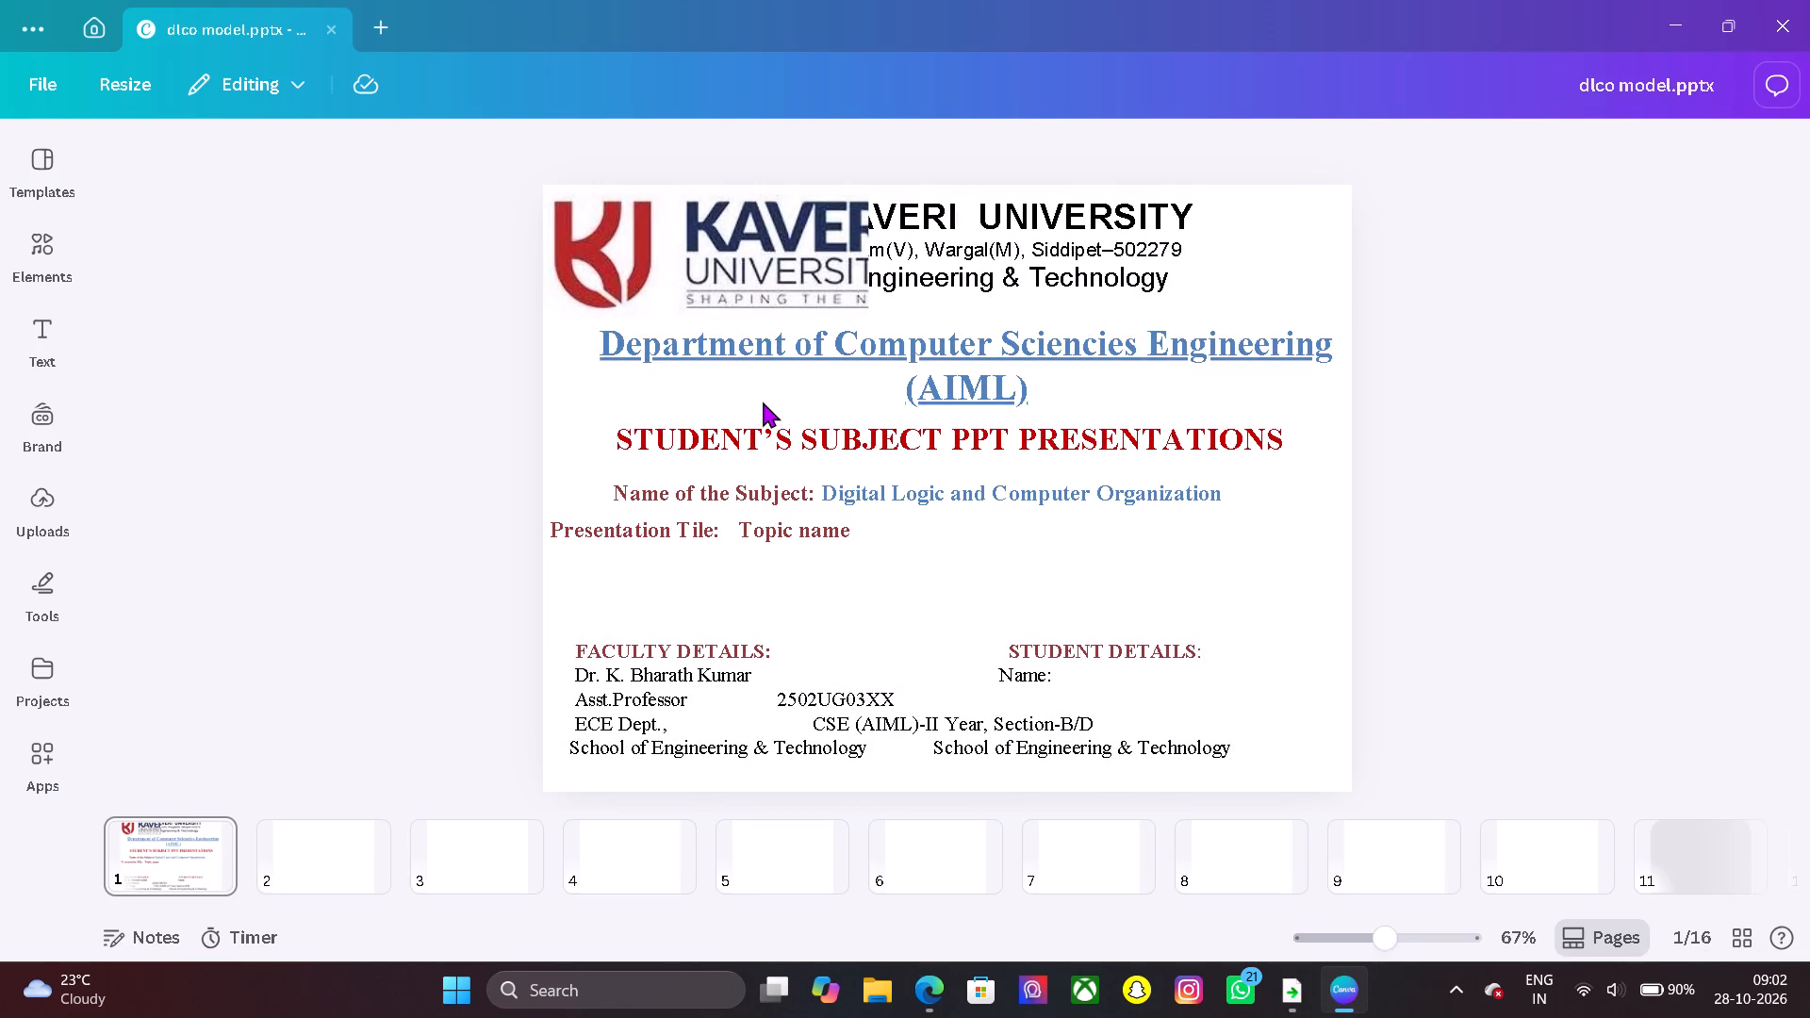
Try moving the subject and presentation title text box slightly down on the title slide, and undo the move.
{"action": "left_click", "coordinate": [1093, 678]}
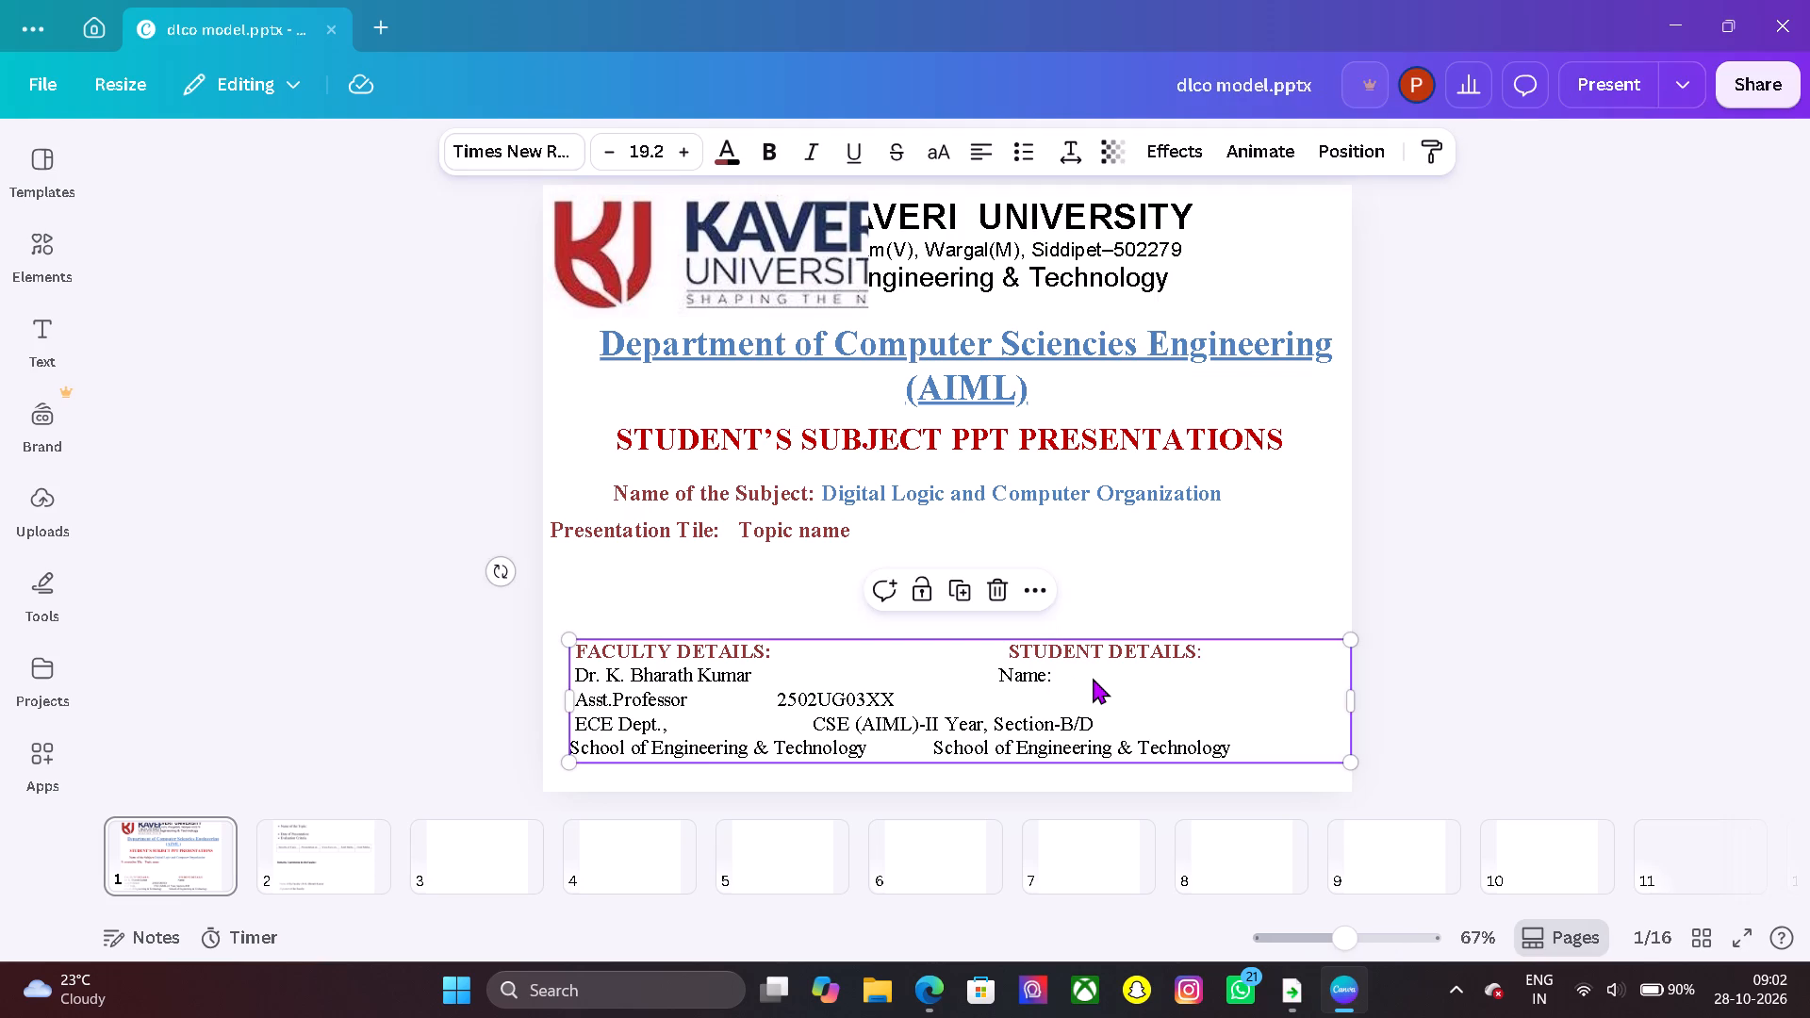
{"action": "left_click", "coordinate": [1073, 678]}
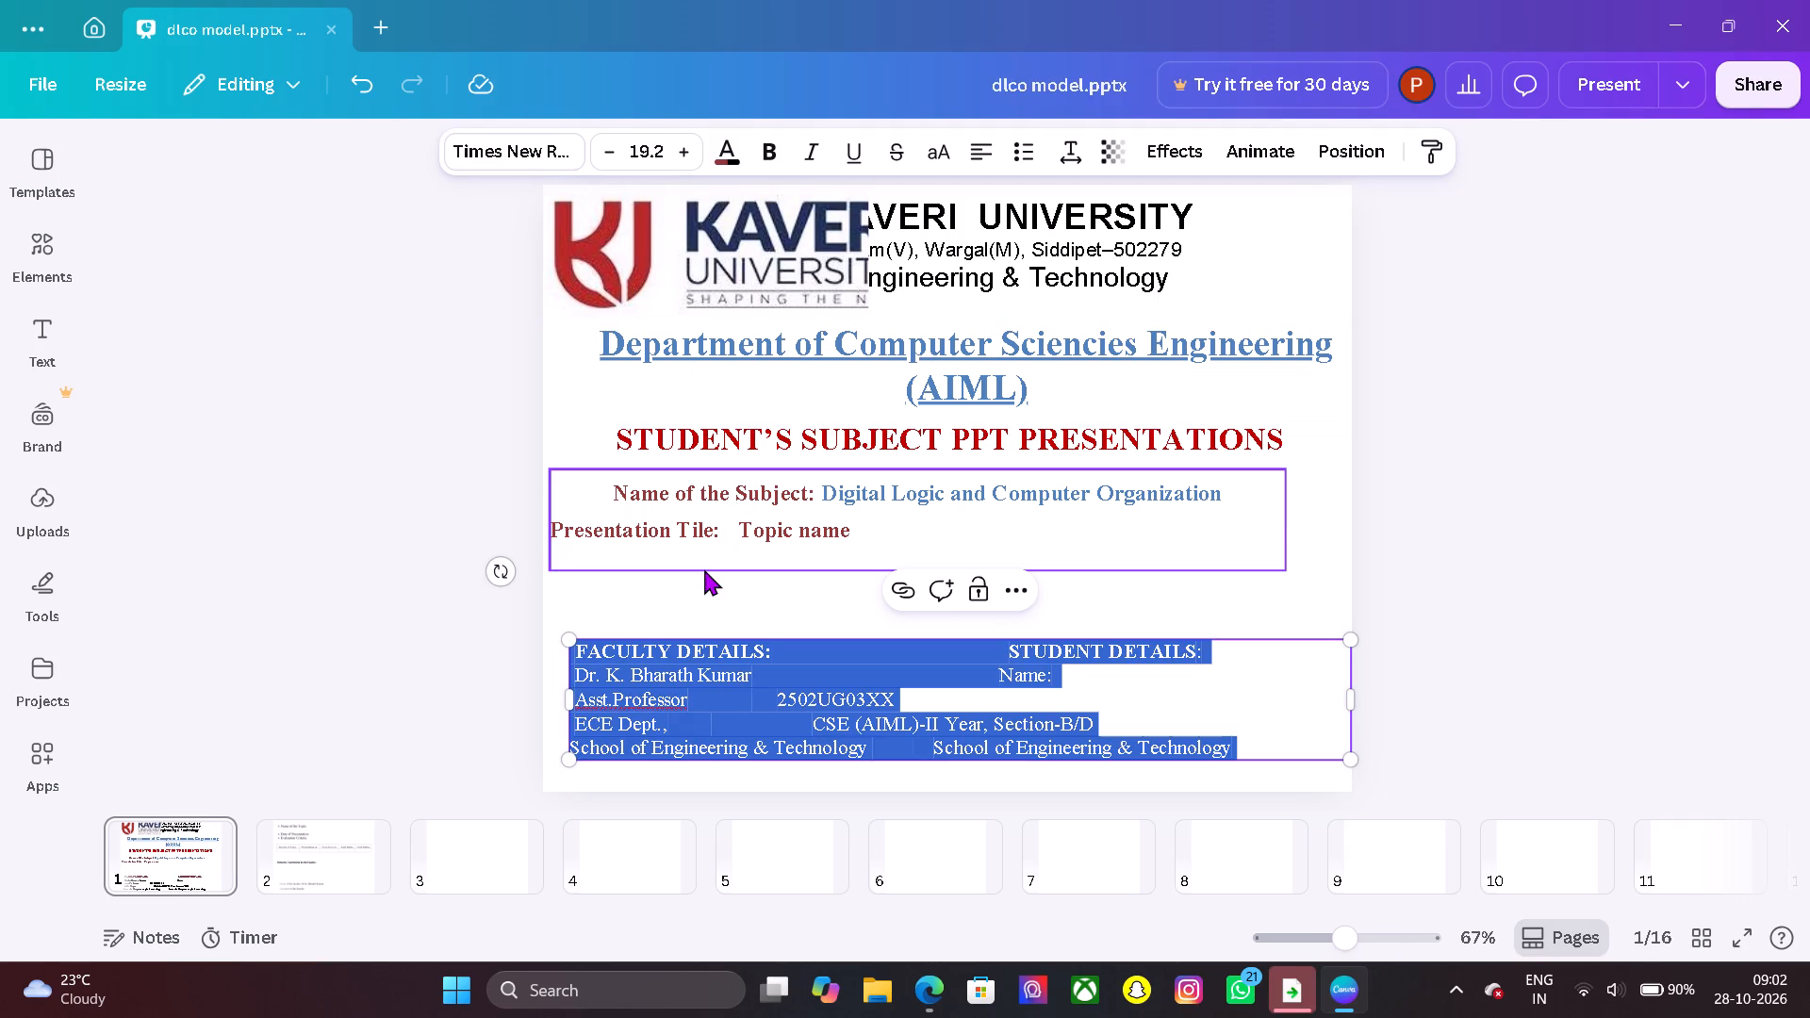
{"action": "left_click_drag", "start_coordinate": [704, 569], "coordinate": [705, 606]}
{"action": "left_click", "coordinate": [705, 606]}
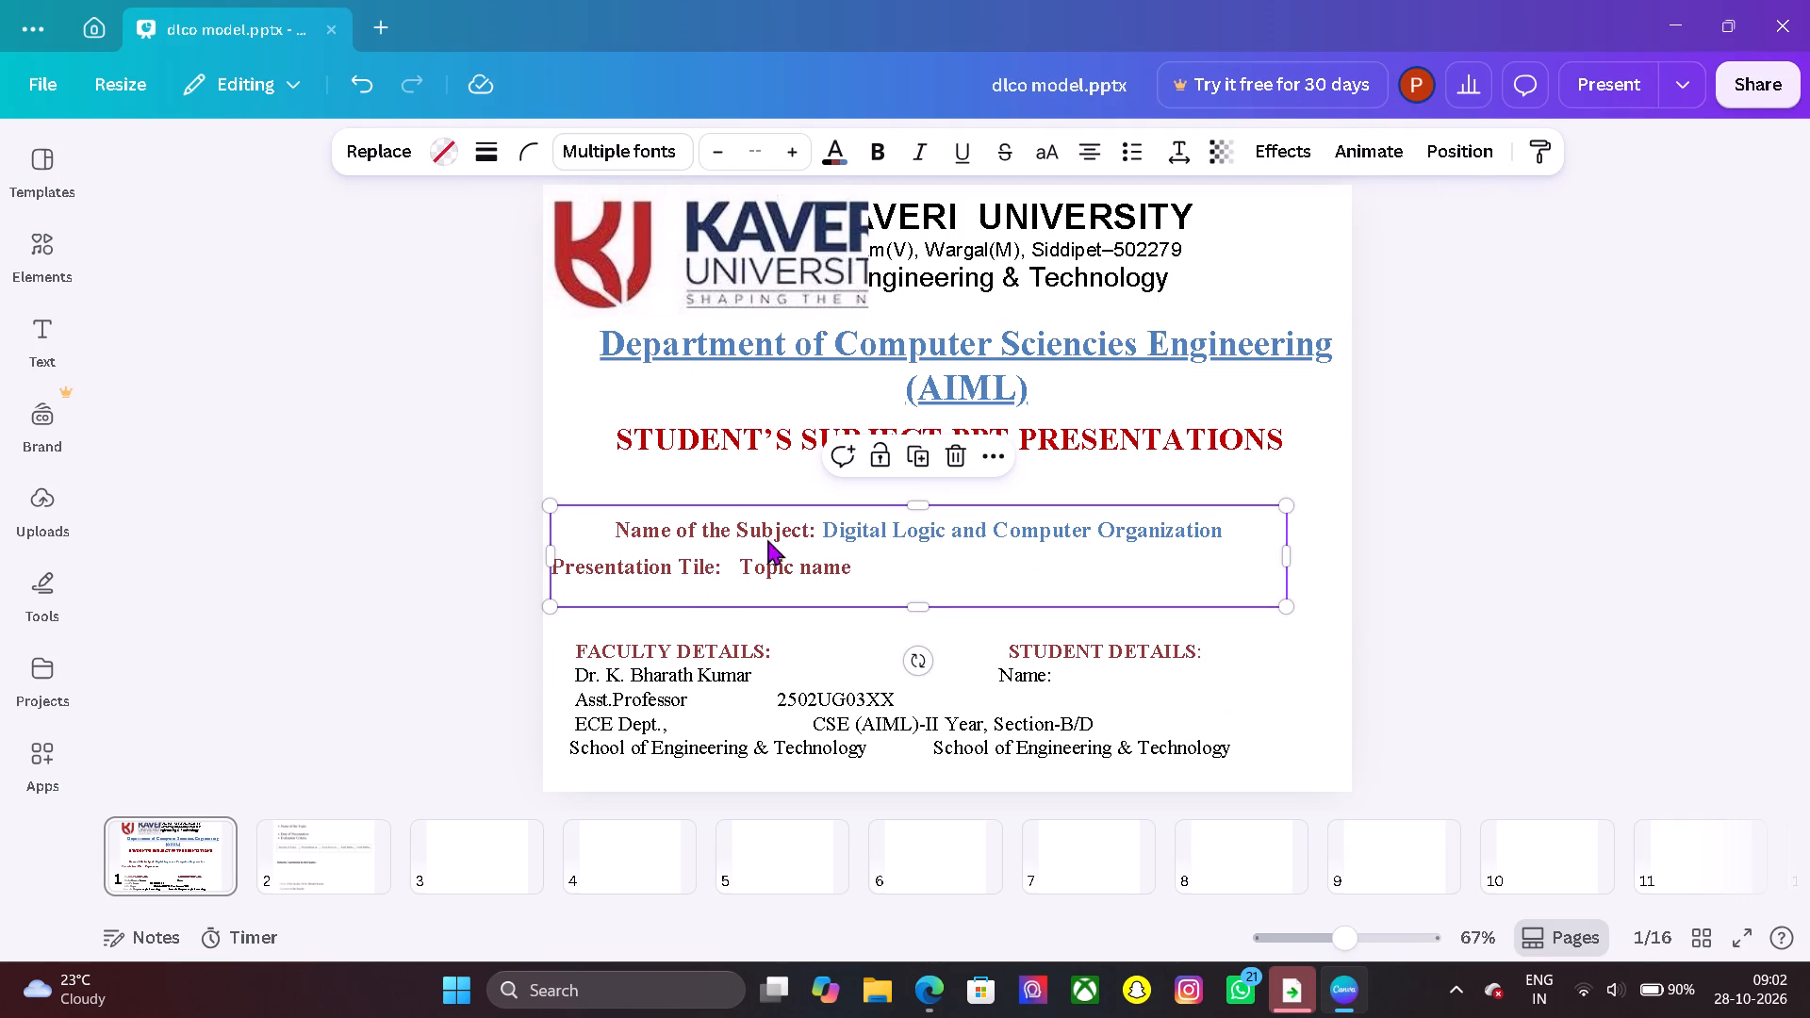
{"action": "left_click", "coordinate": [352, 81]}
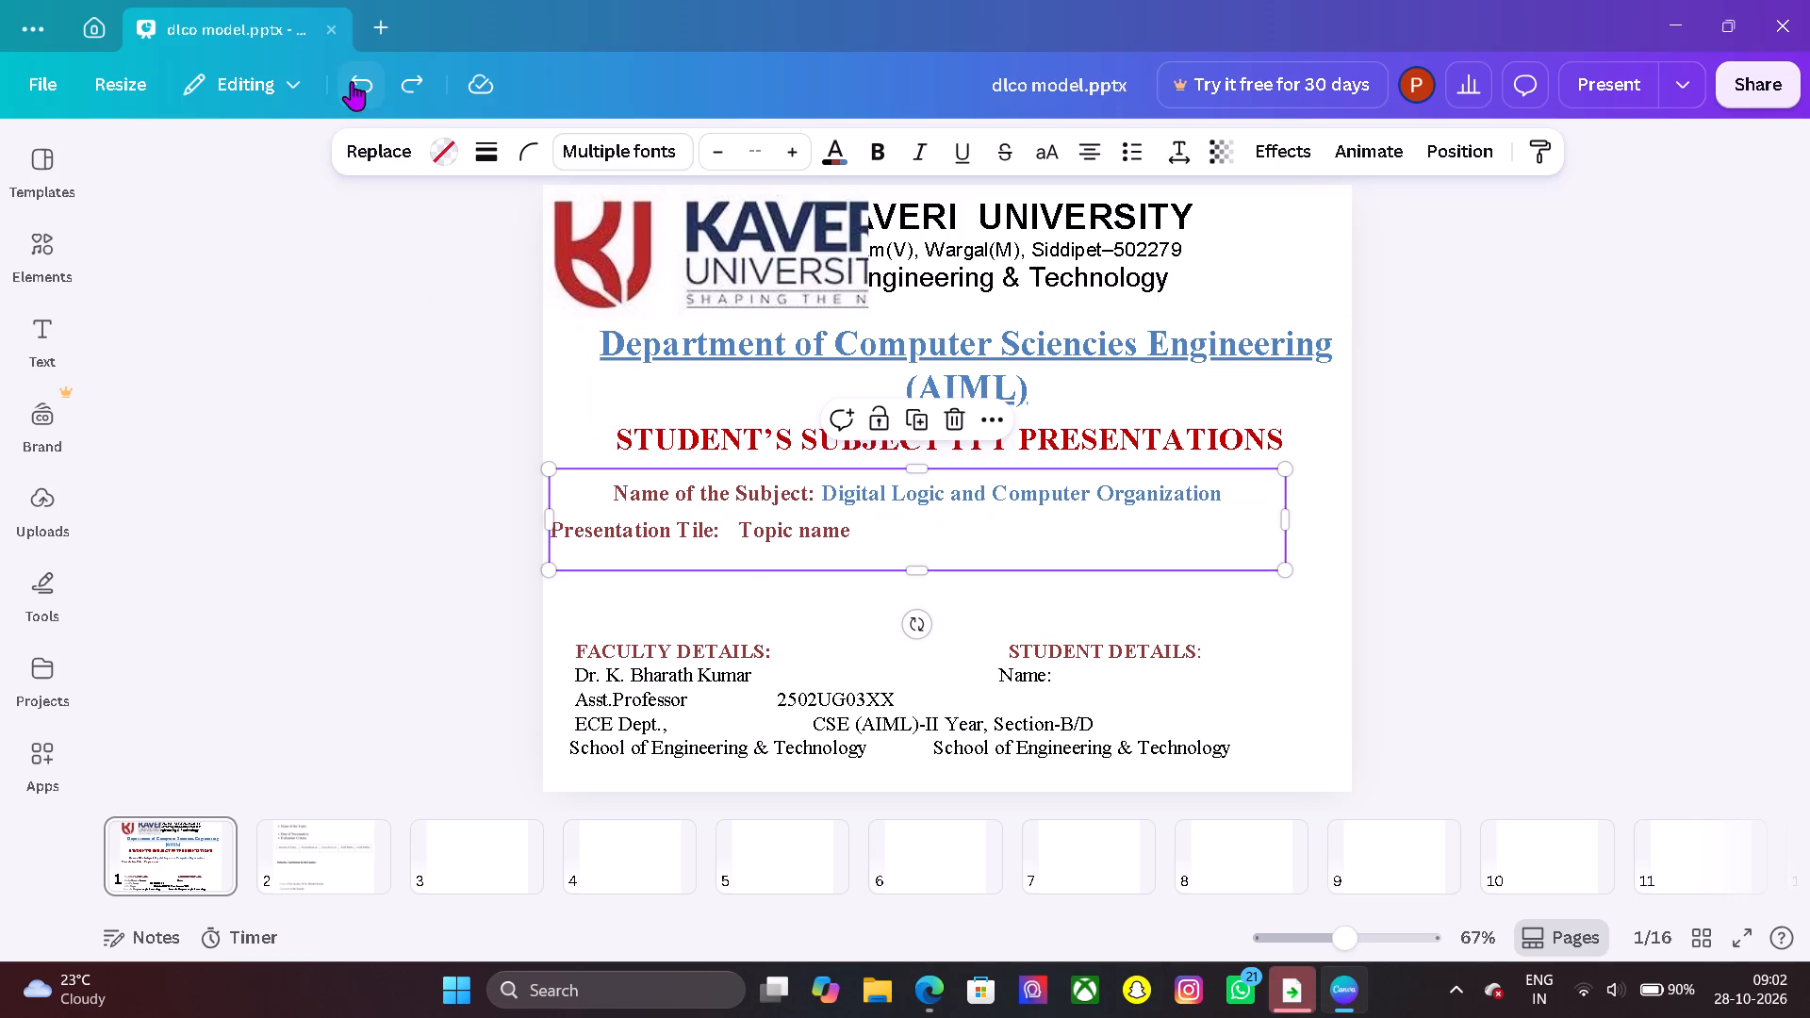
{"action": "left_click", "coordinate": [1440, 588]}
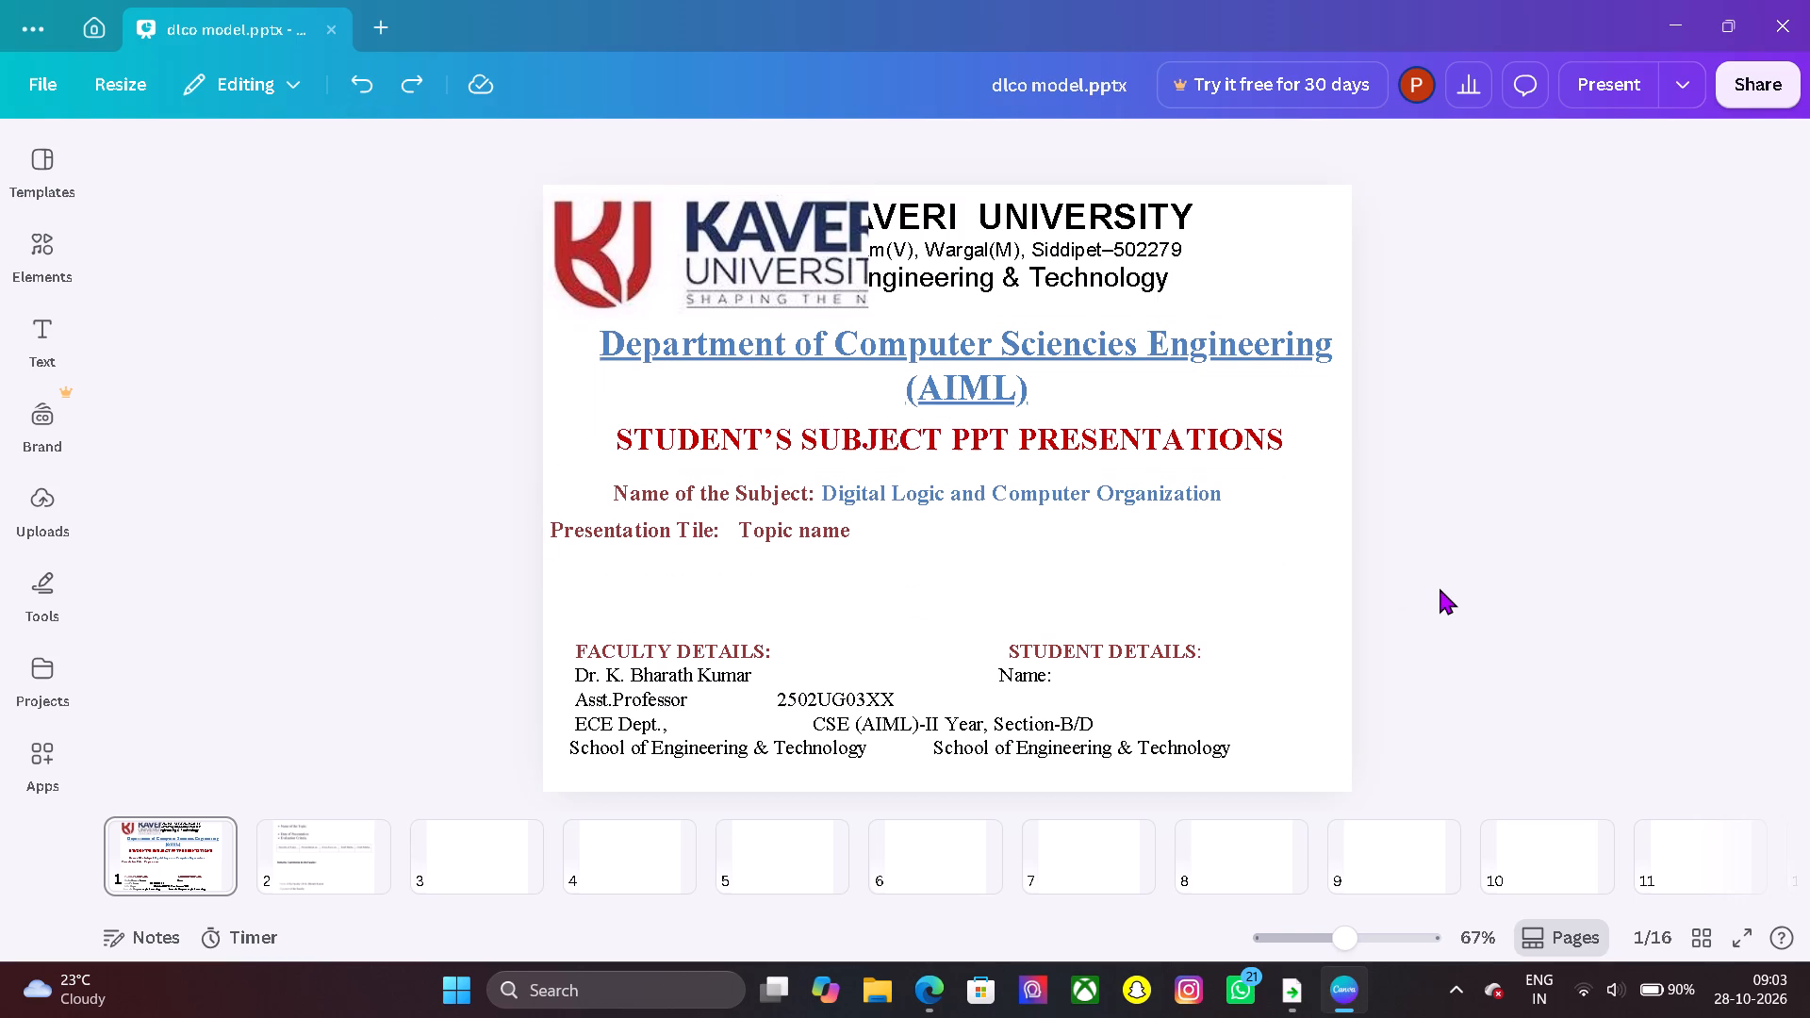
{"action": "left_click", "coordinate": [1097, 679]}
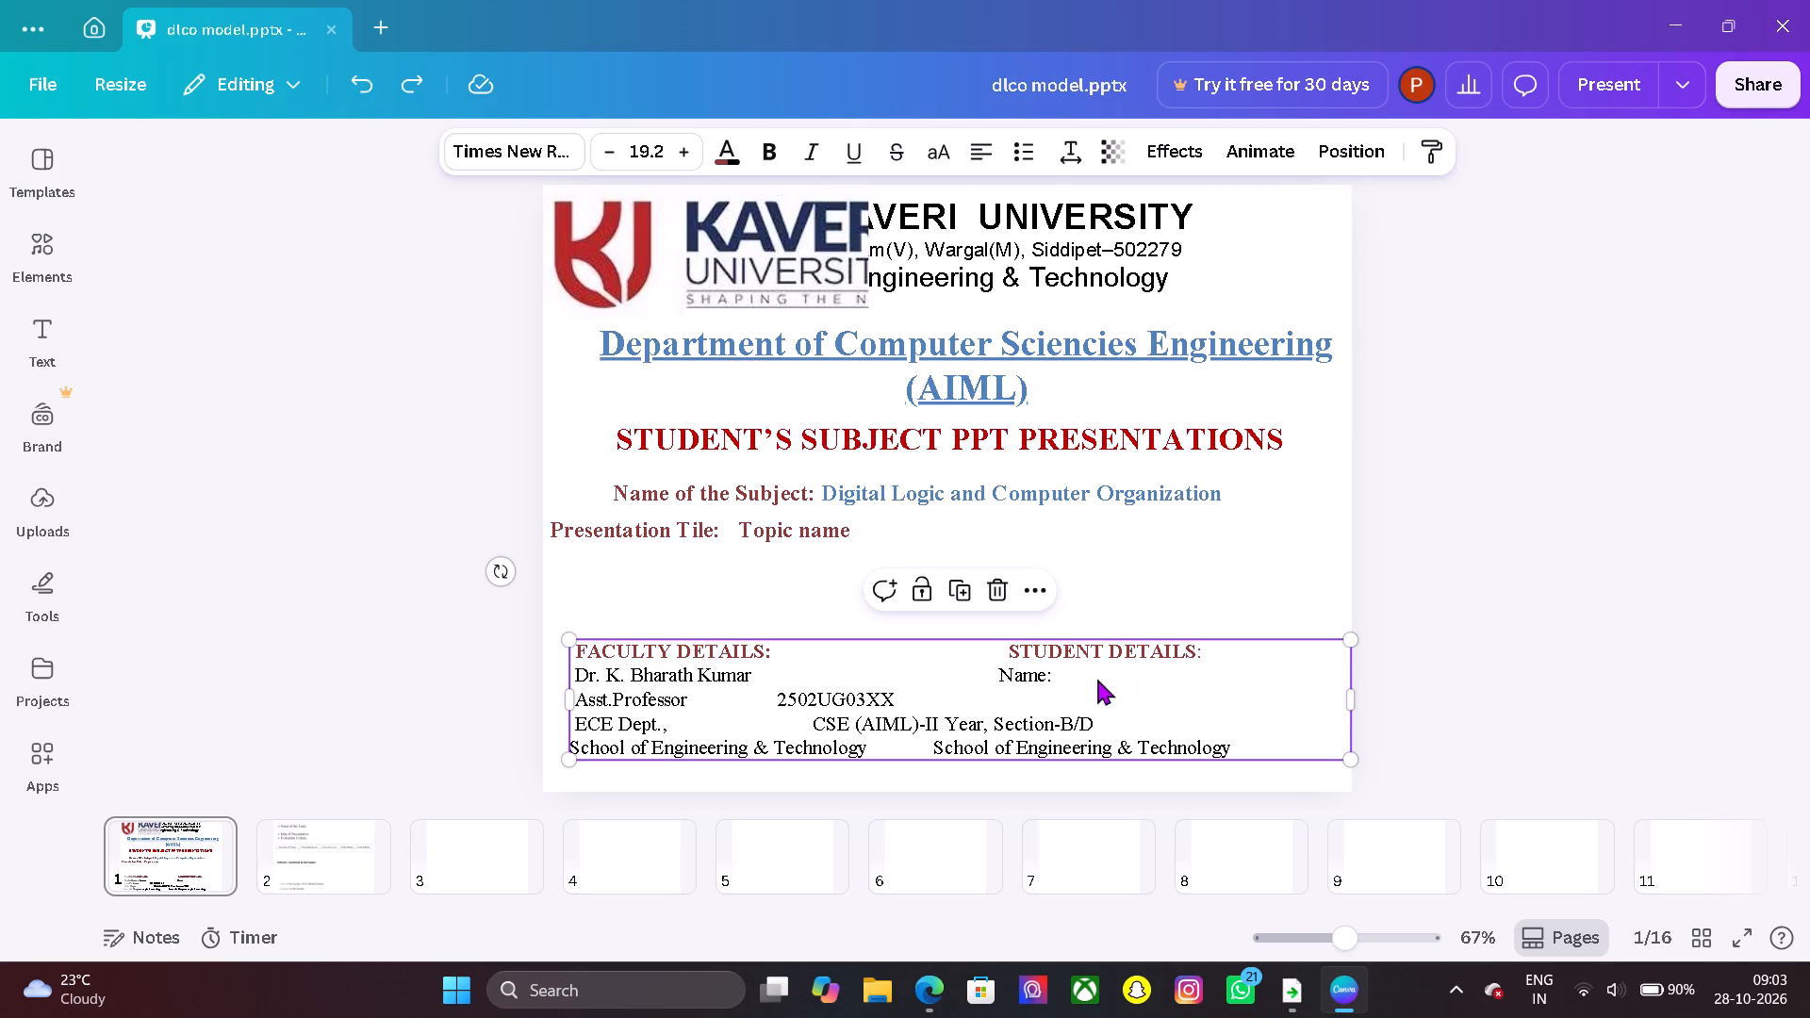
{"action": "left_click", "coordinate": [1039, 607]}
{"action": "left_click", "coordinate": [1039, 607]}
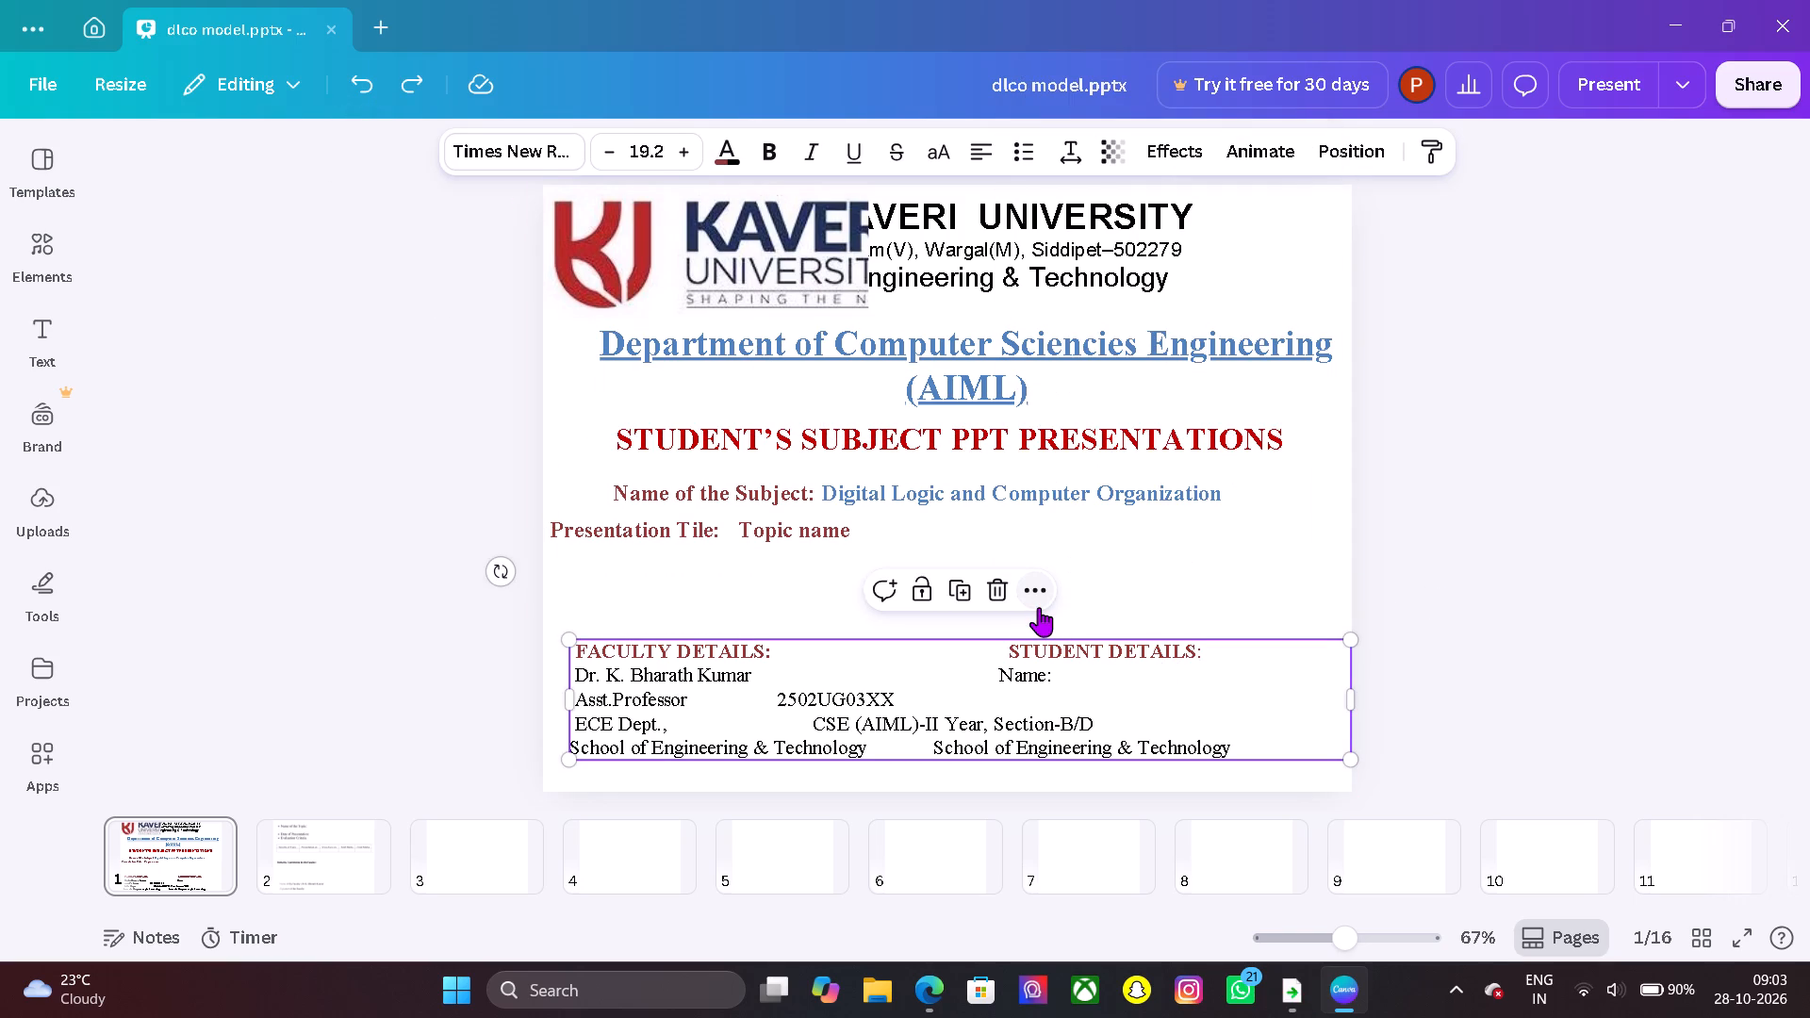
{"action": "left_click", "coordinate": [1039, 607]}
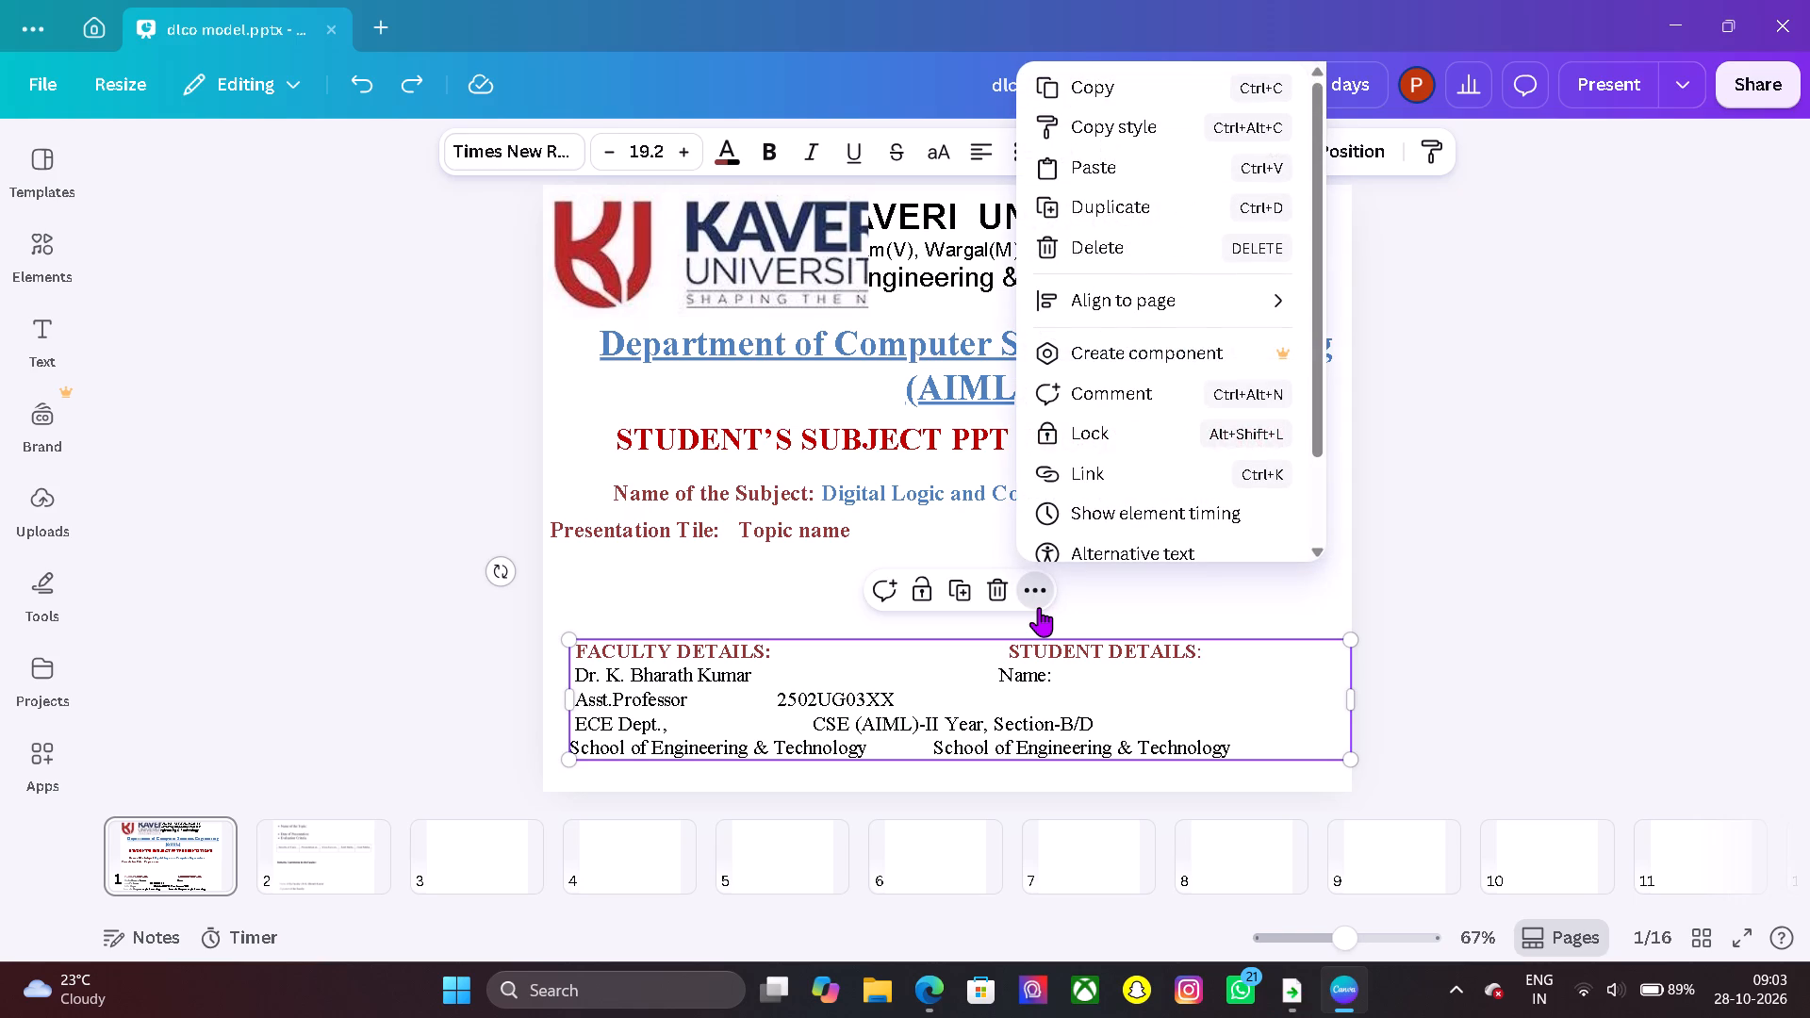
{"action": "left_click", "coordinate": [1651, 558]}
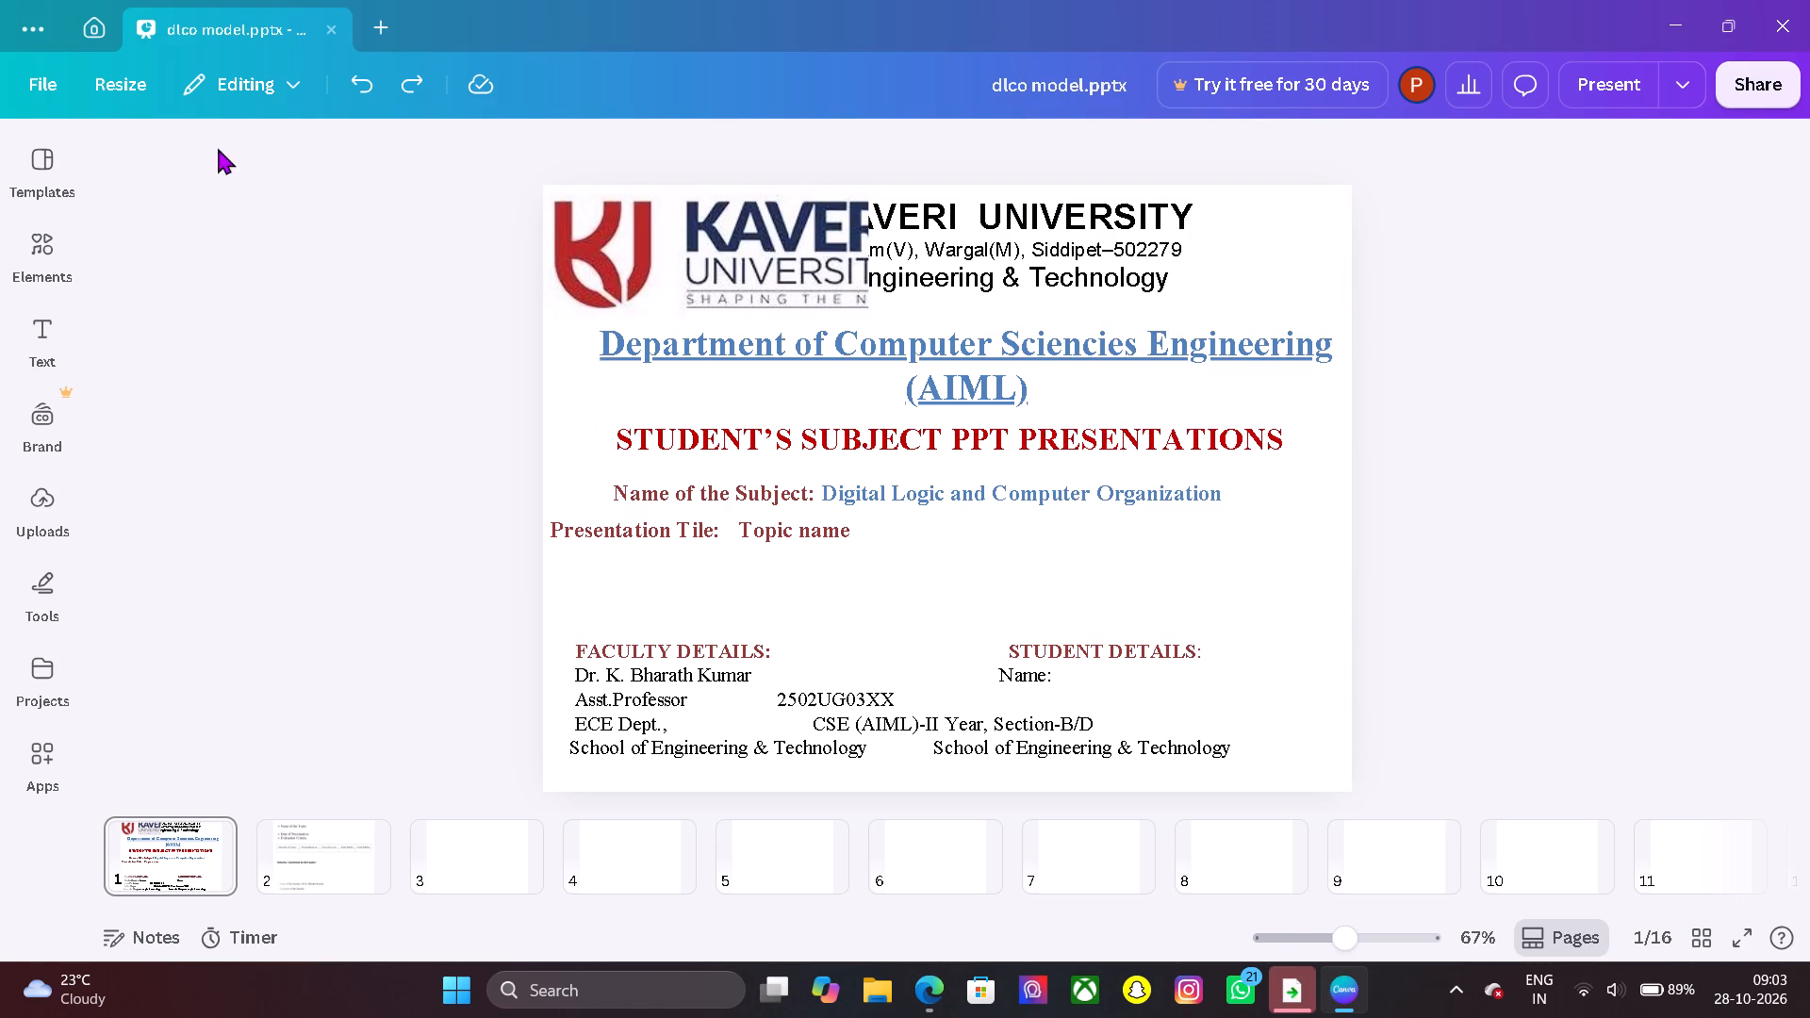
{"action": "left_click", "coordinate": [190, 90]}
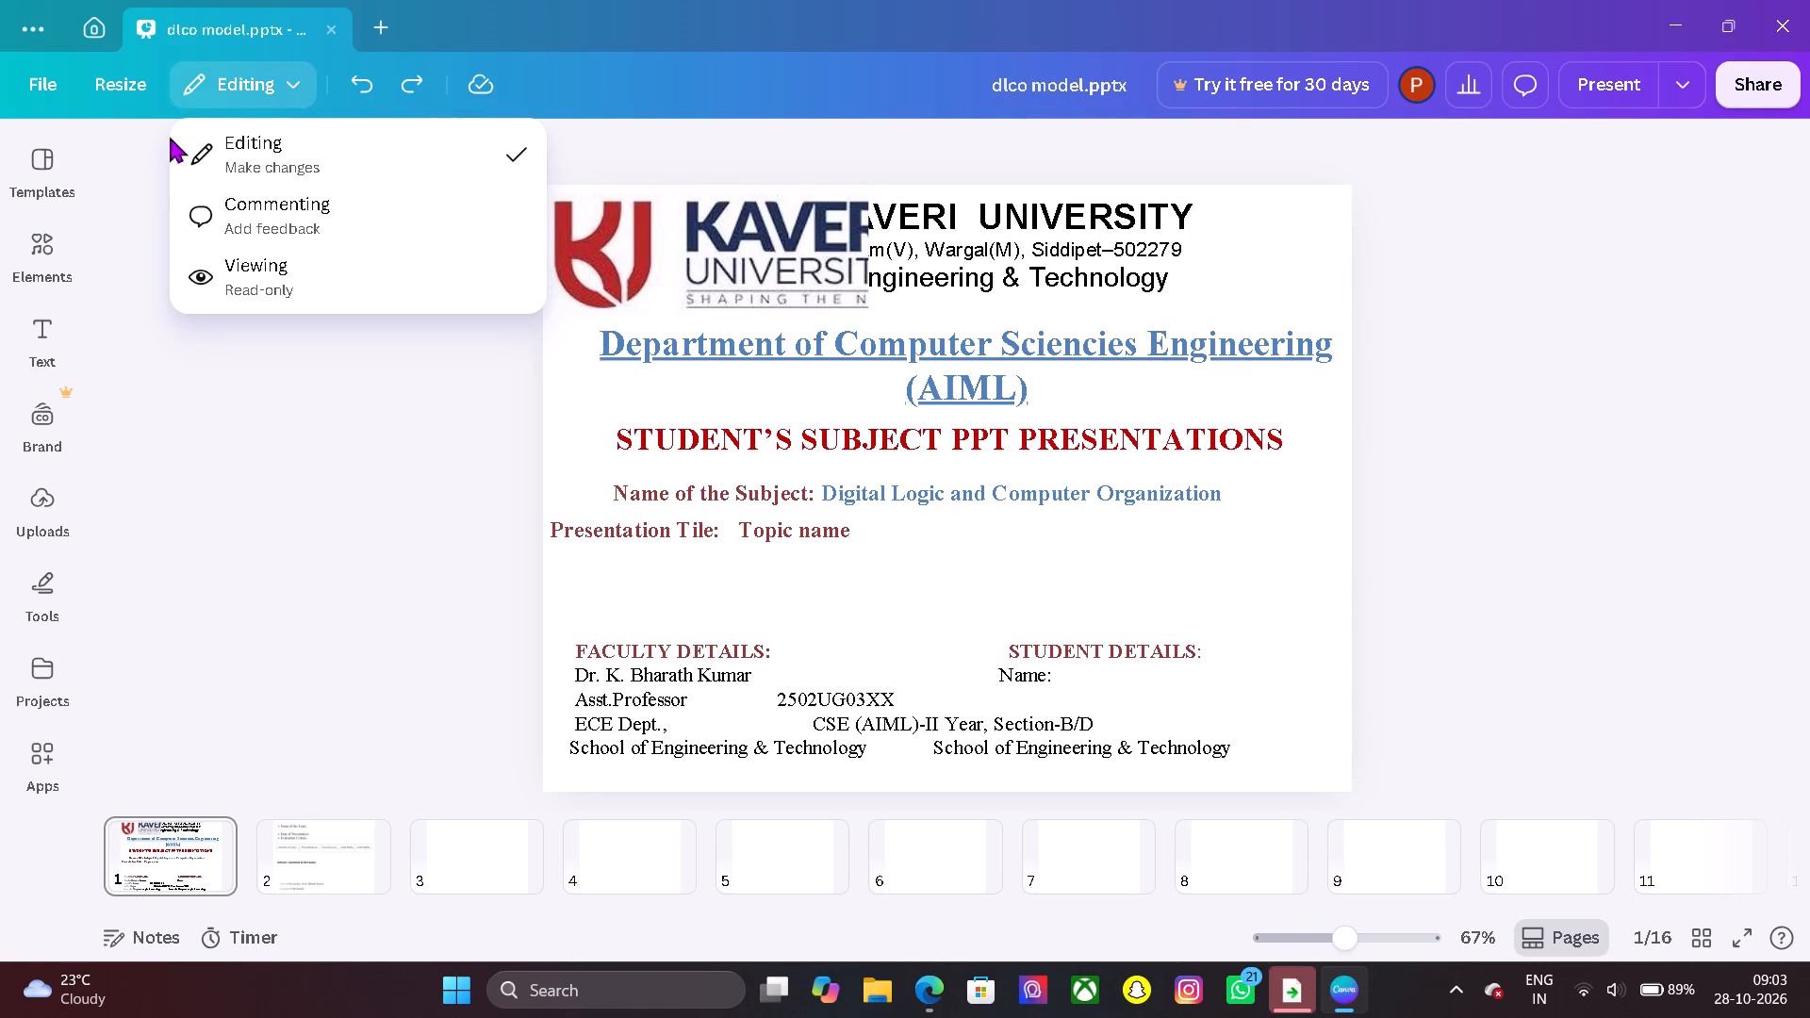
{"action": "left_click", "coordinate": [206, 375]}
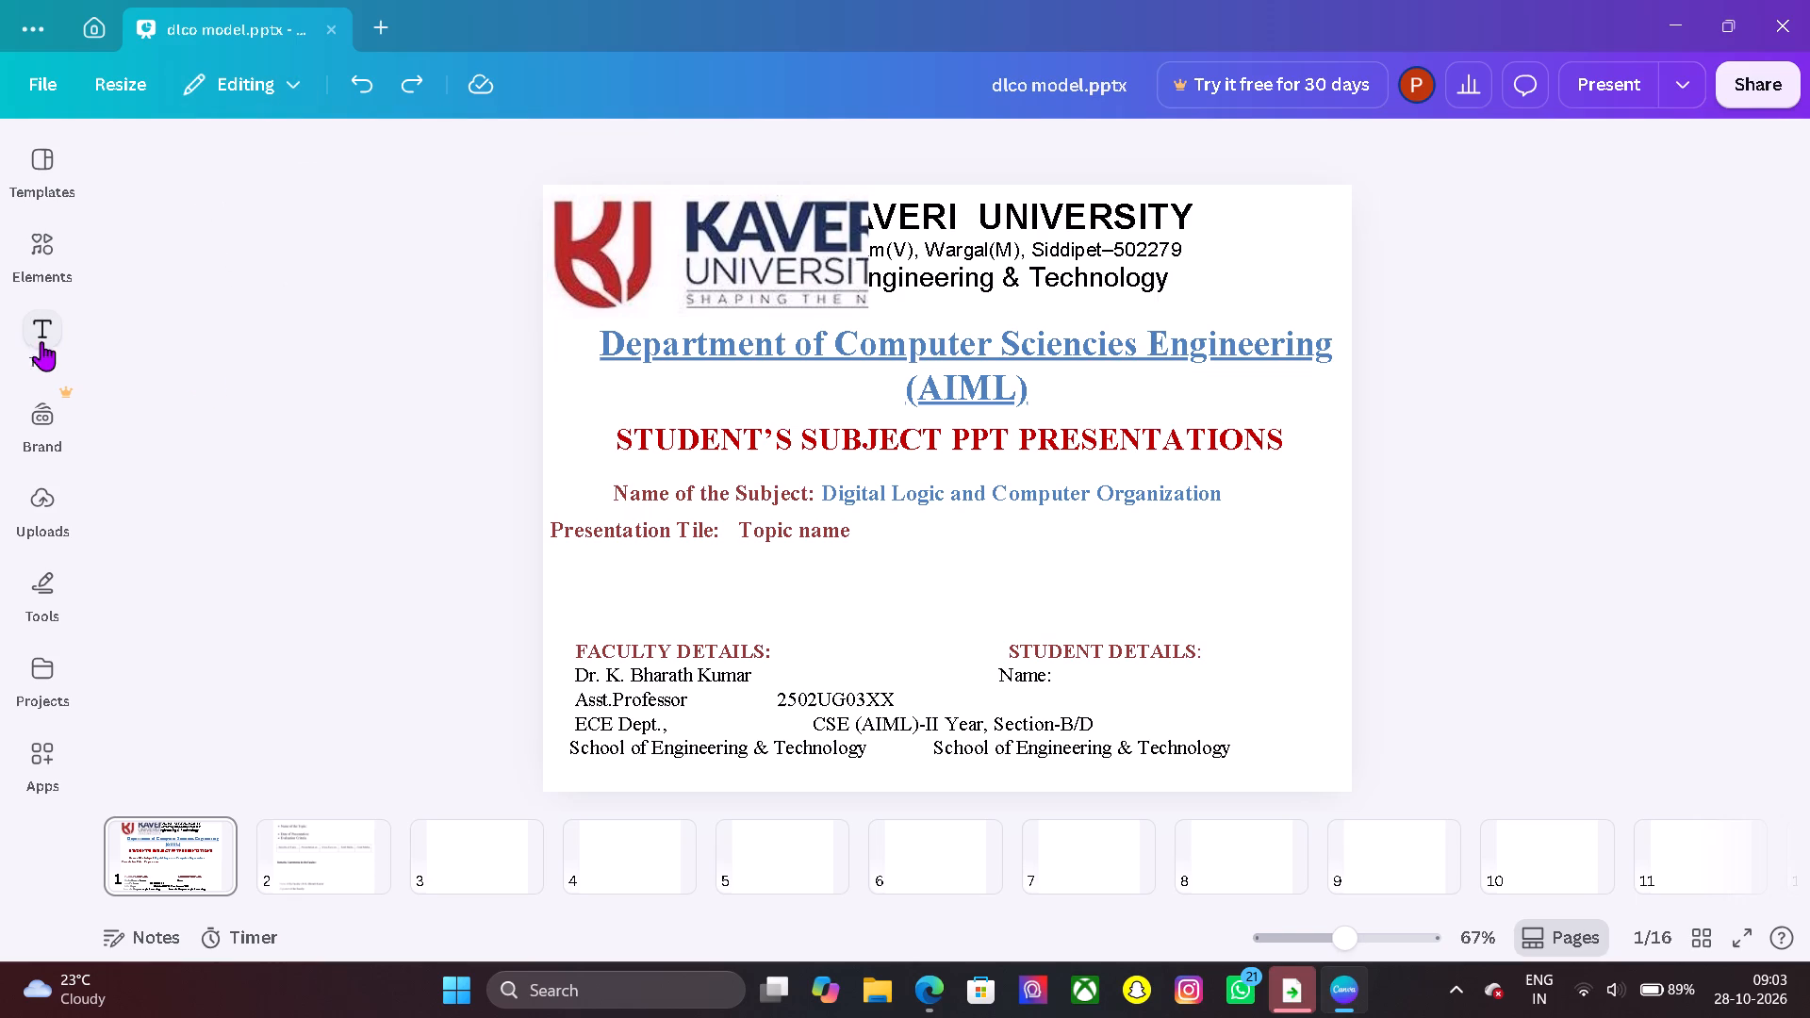
Add a new text box to the title slide and place it beside the Name label under Student Details.
{"action": "left_click", "coordinate": [34, 338]}
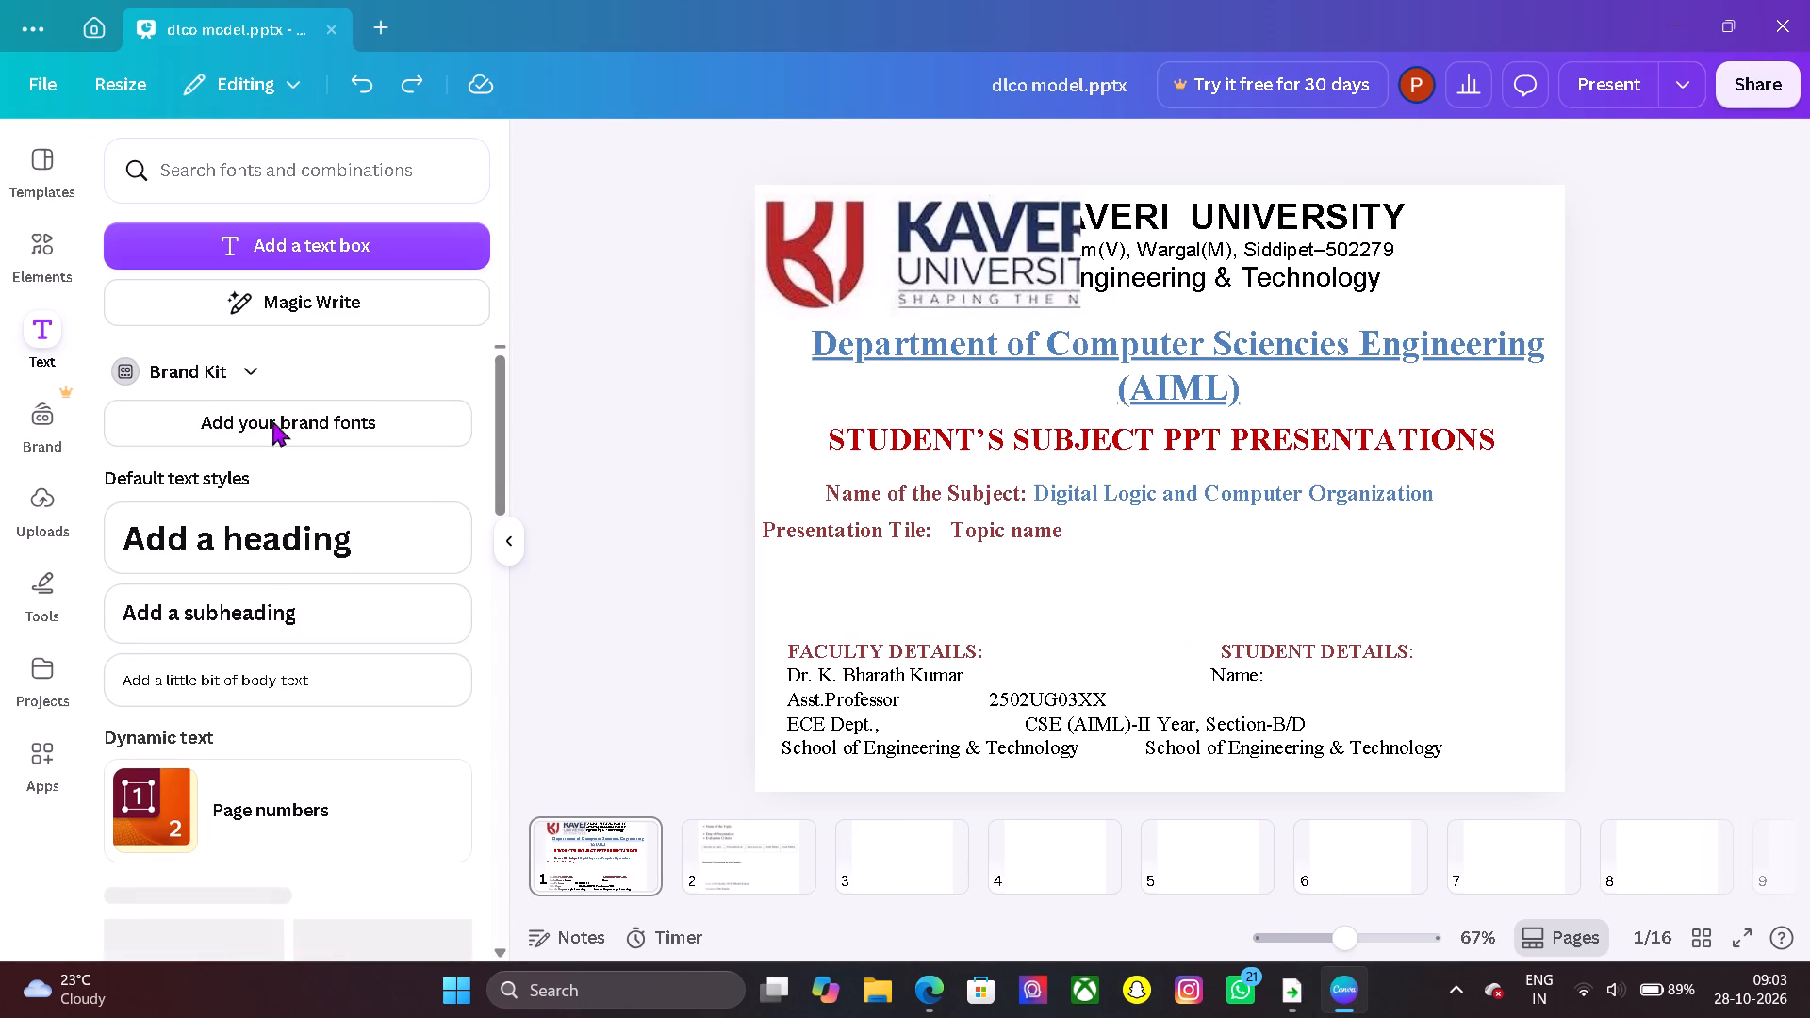
{"action": "left_click", "coordinate": [279, 256]}
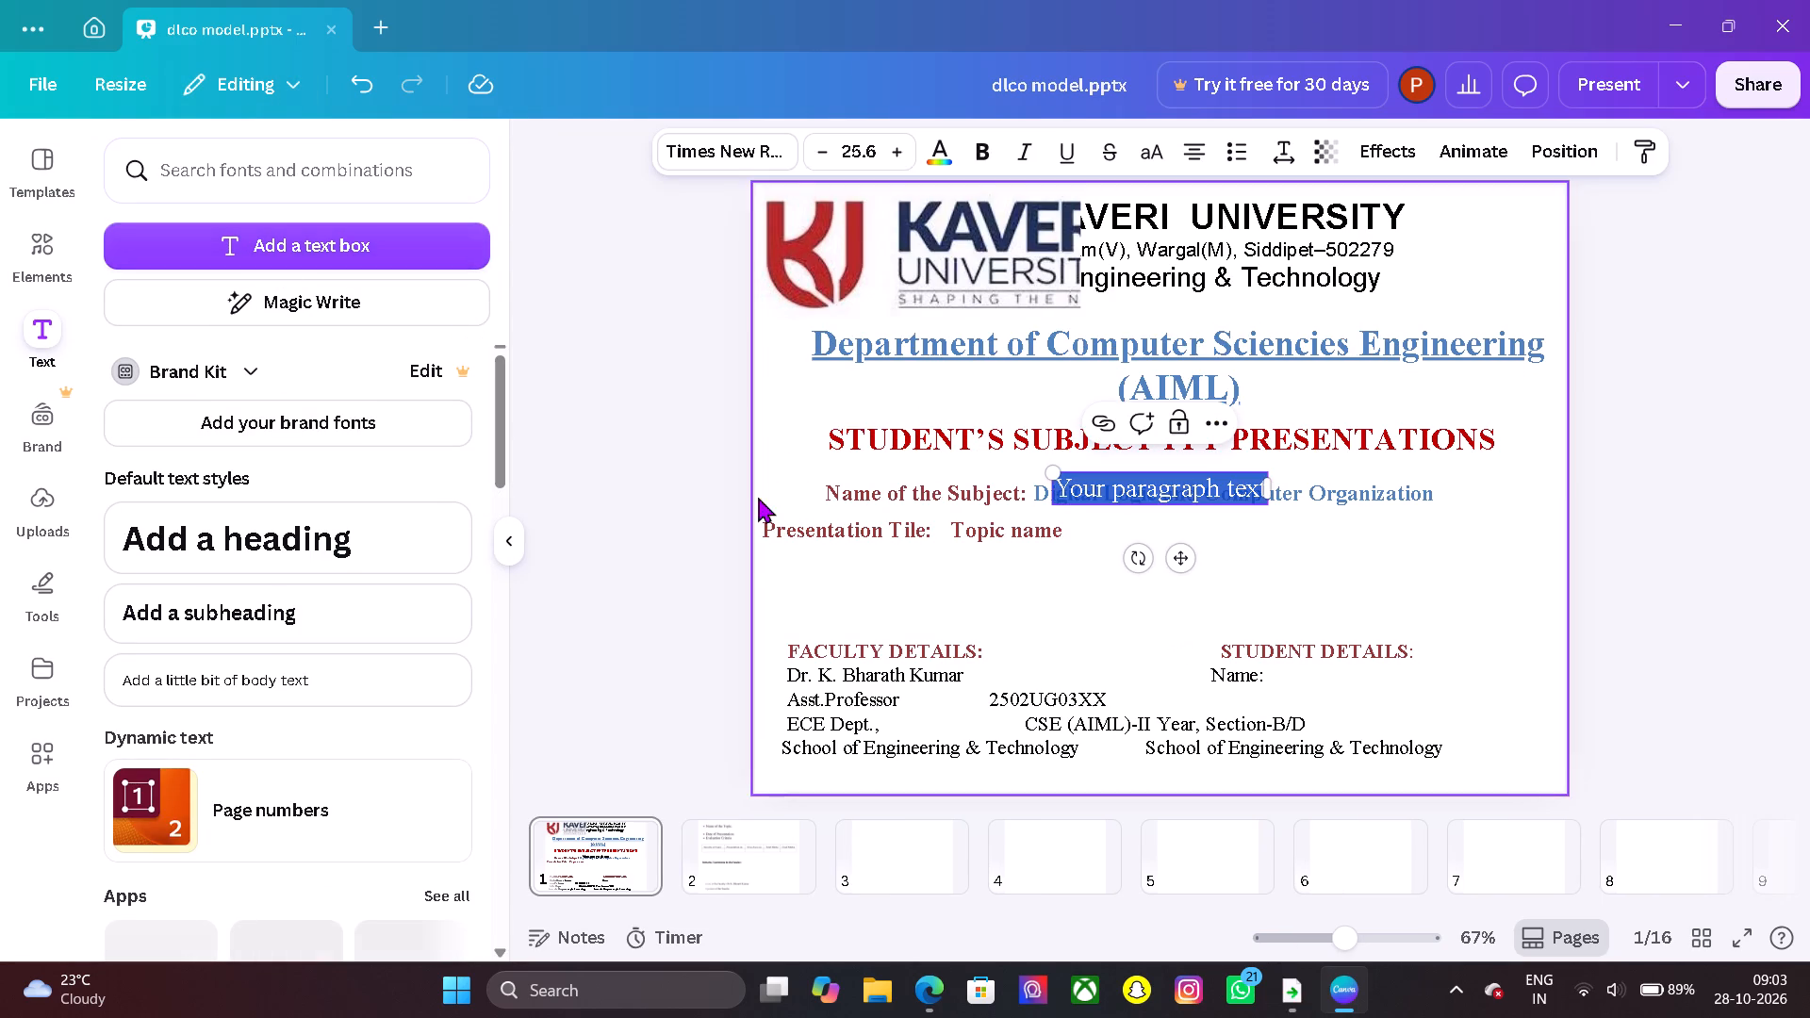
{"action": "left_click_drag", "start_coordinate": [1175, 558], "coordinate": [1234, 614]}
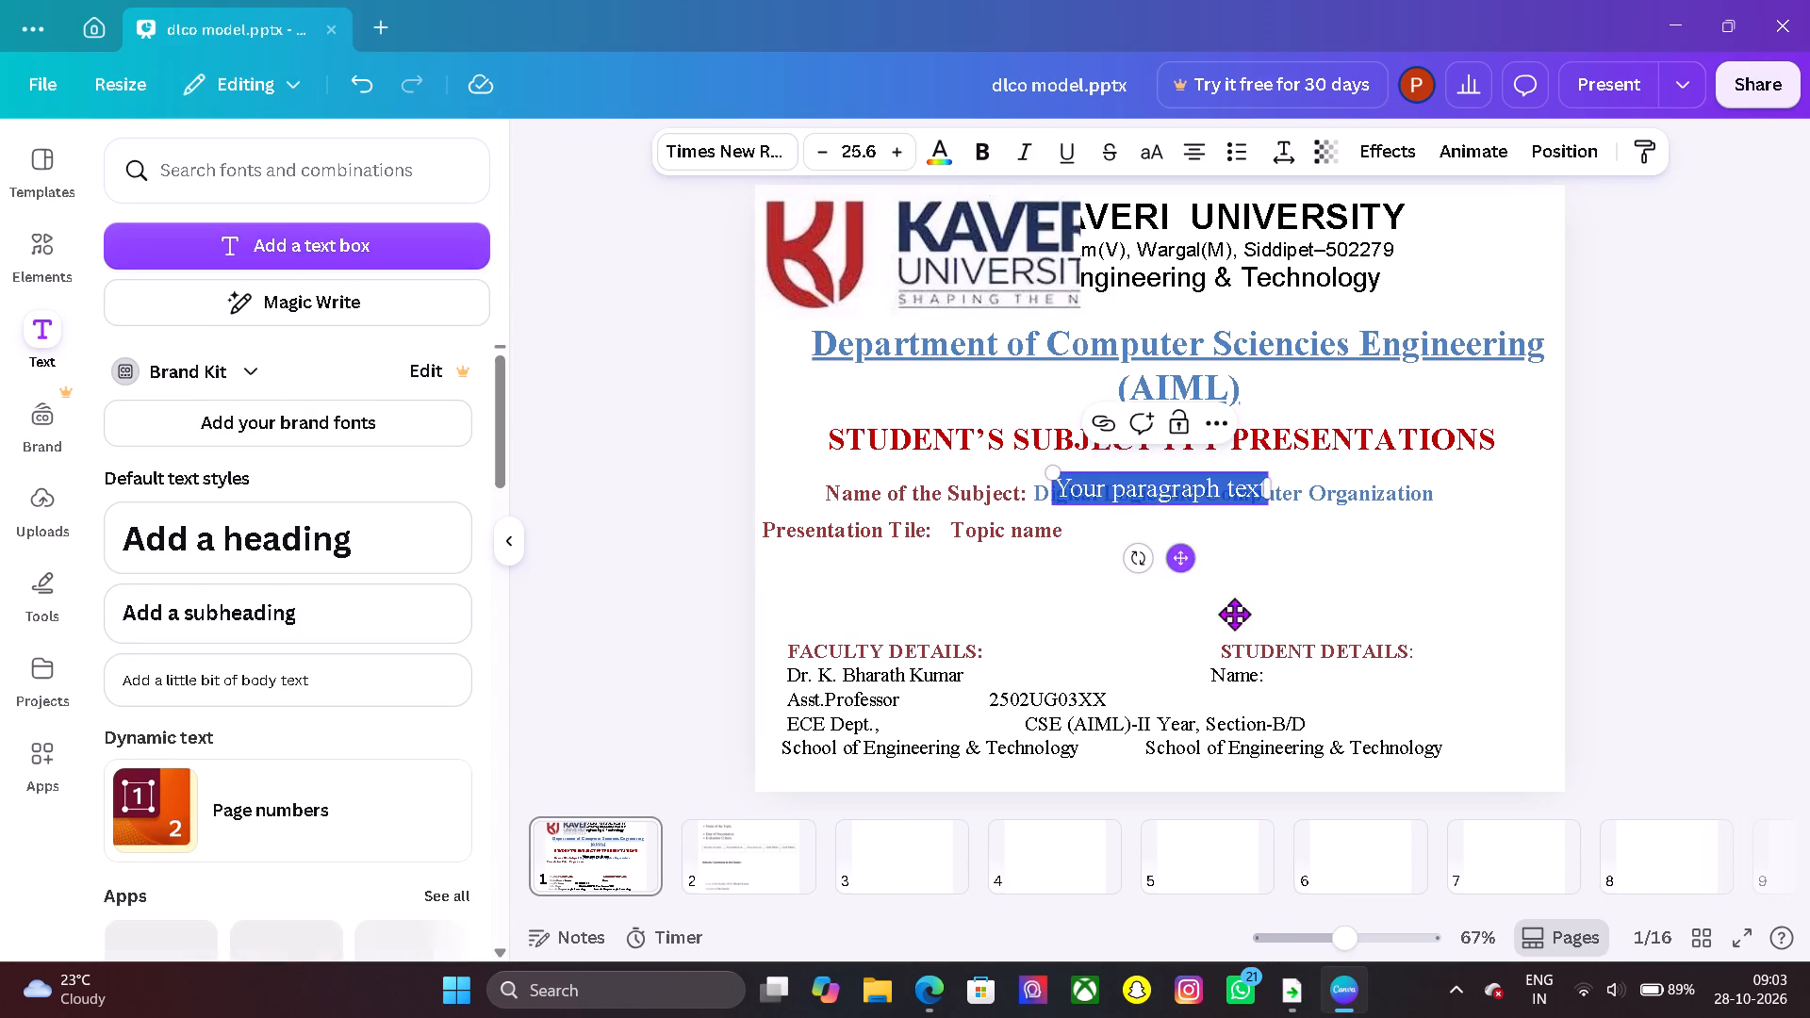
{"action": "left_click_drag", "start_coordinate": [1234, 614], "coordinate": [1370, 744]}
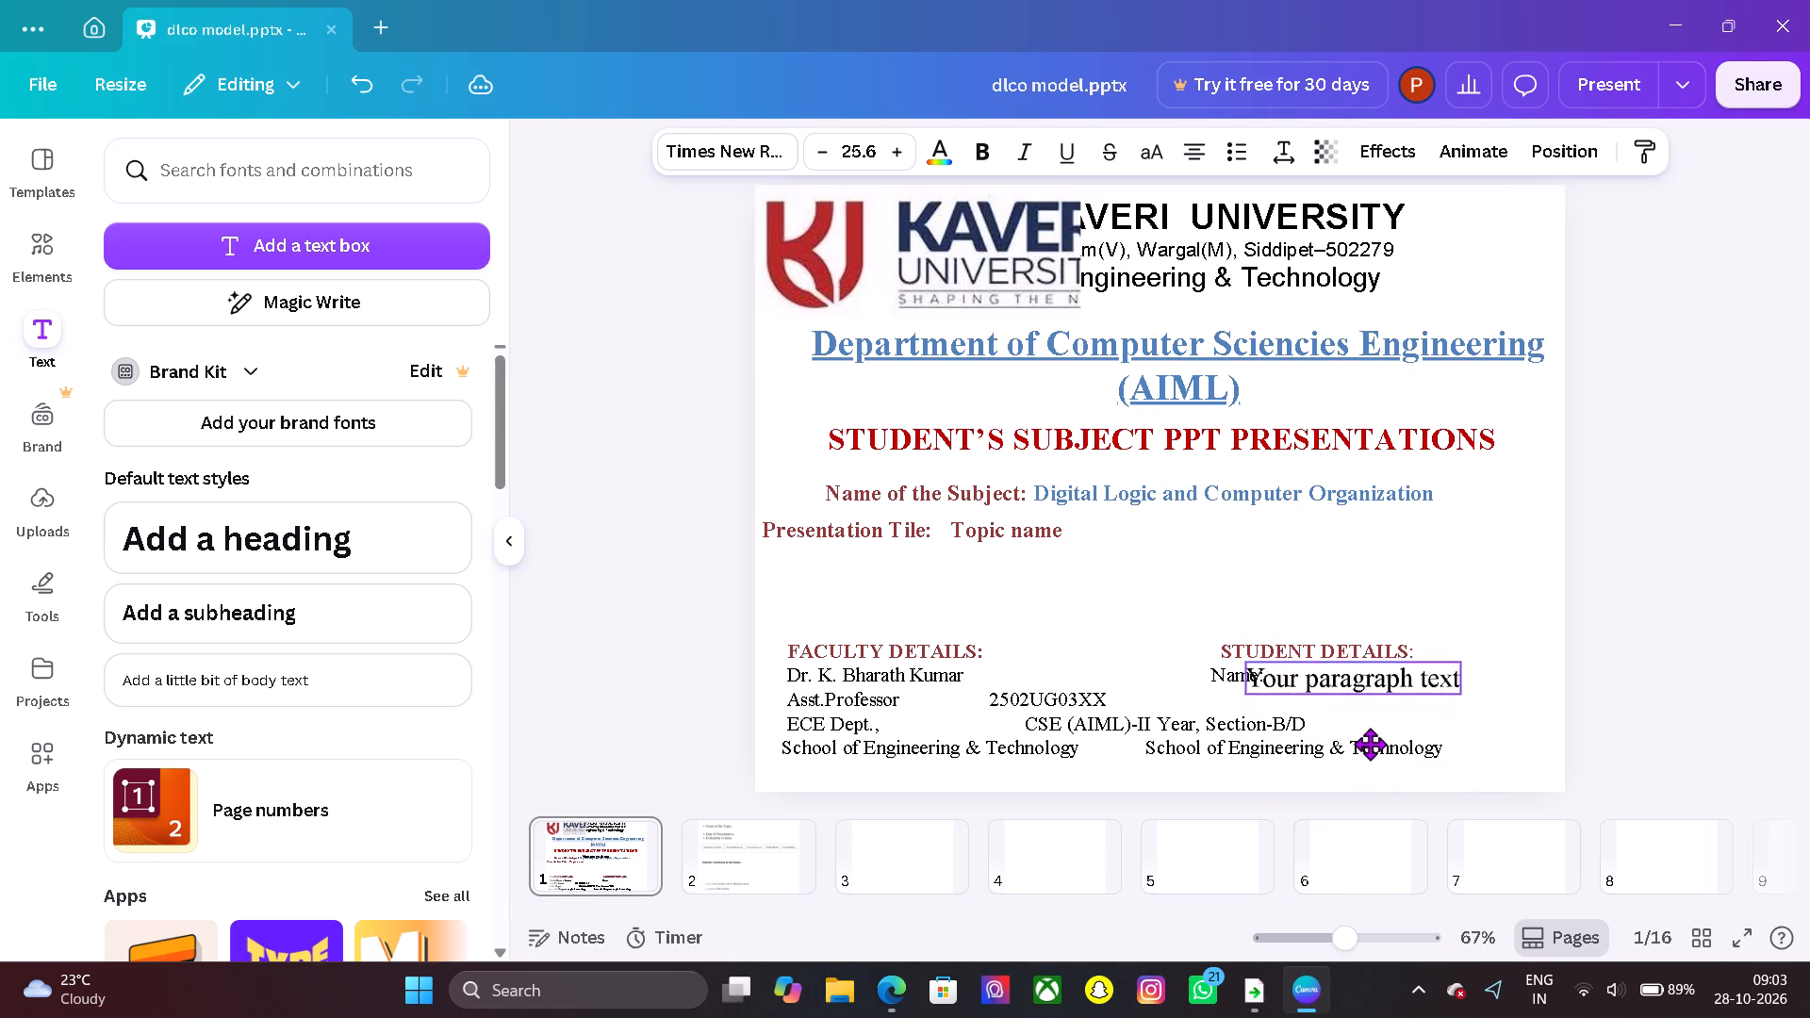
Reduce the new text box's font size to 21.6 and align it just after the Name label under Student Details.
{"action": "left_click_drag", "start_coordinate": [1370, 744], "coordinate": [1385, 744]}
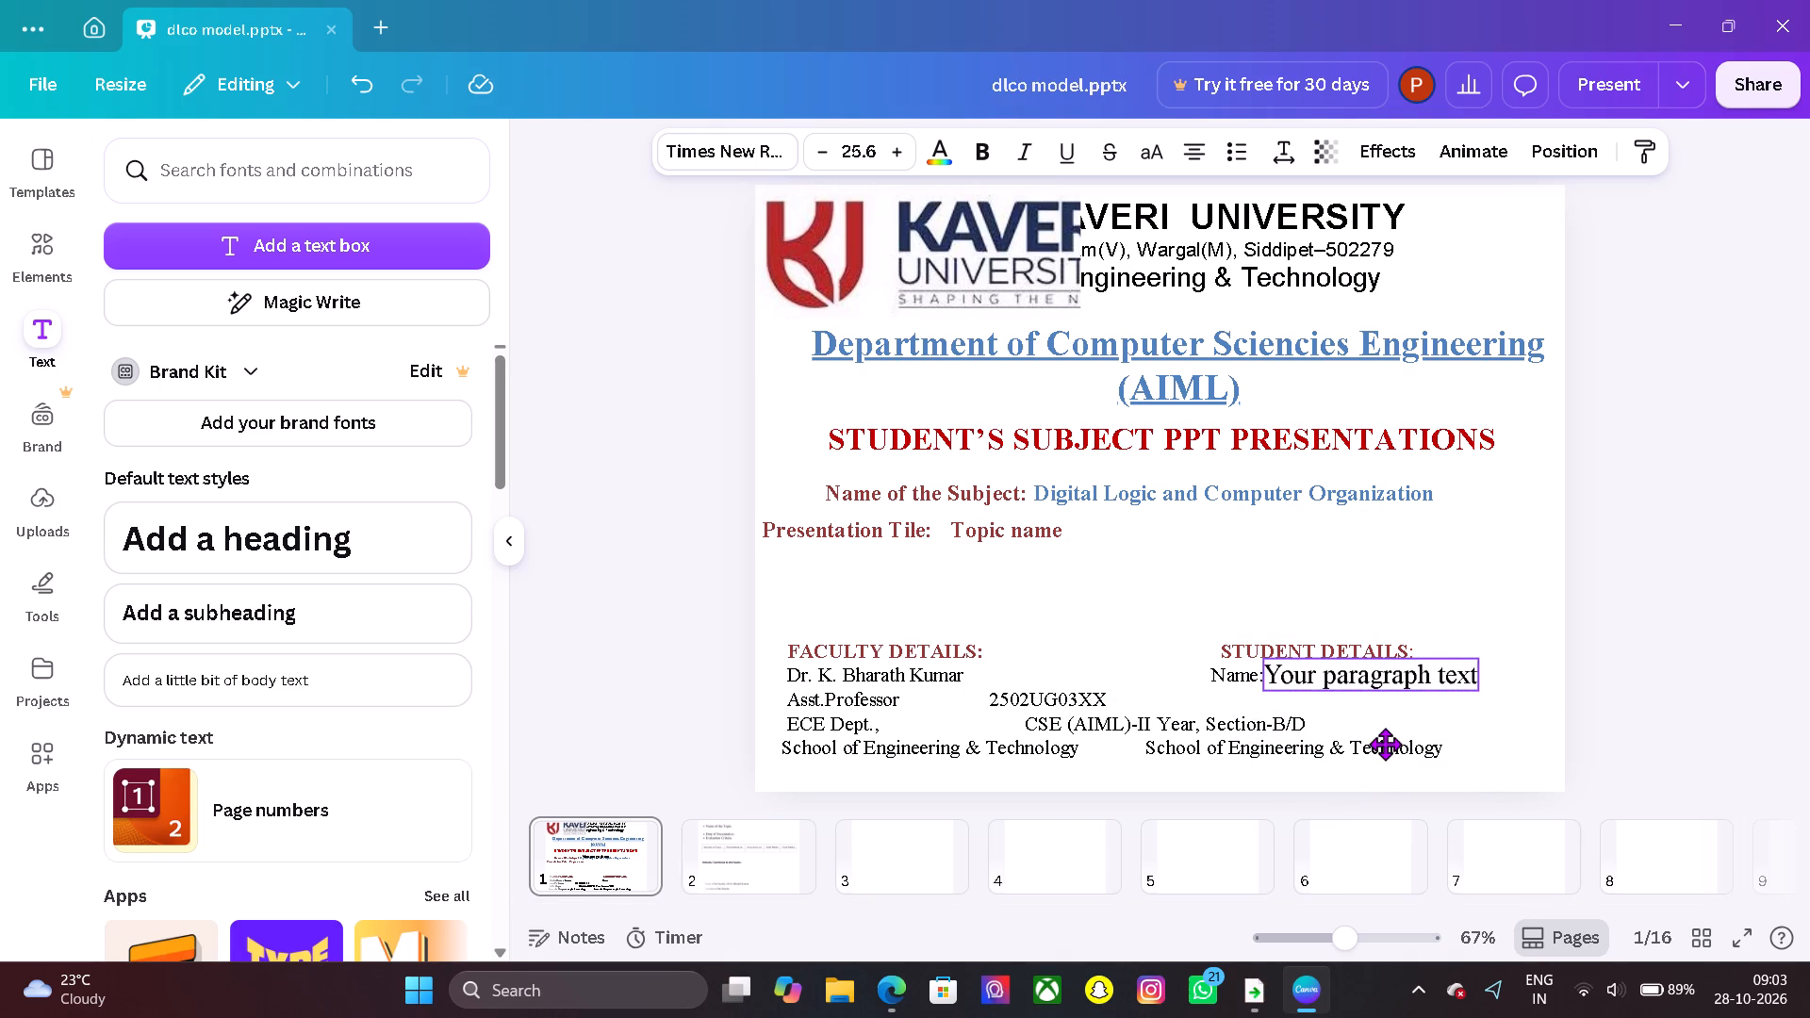
{"action": "triple_click", "coordinate": [825, 167]}
{"action": "left_click", "coordinate": [825, 167]}
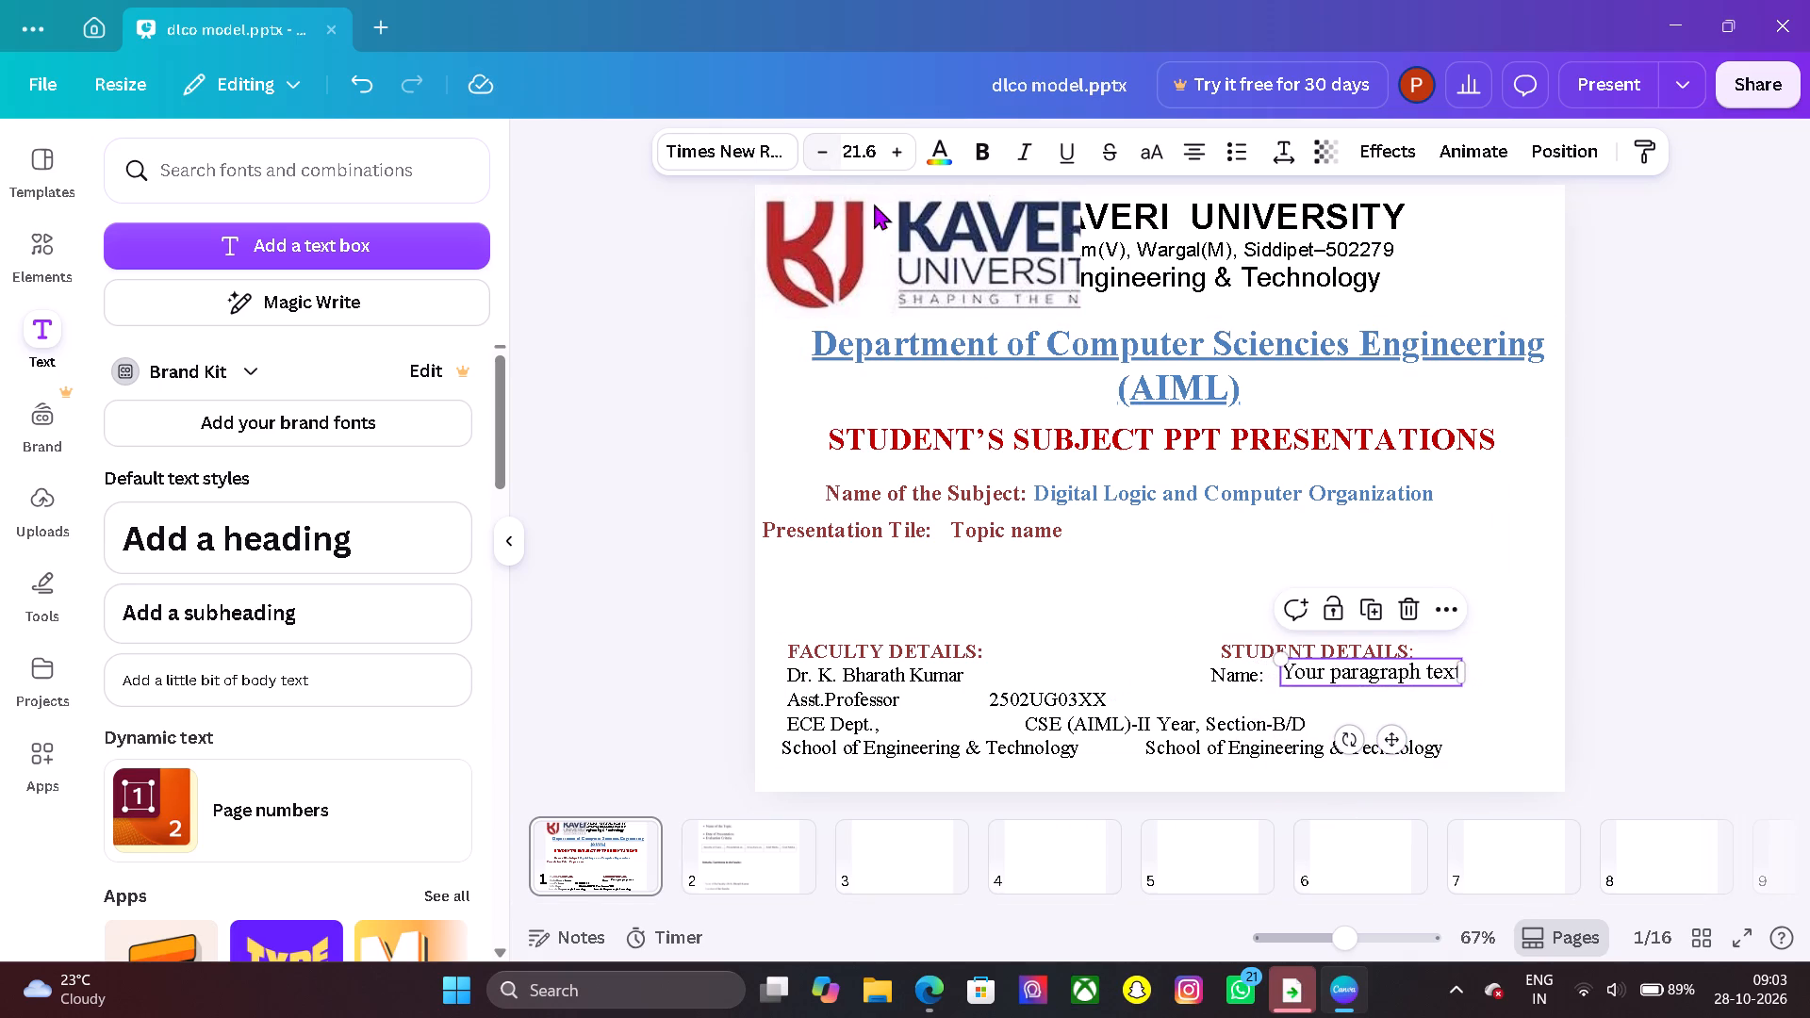
{"action": "left_click_drag", "start_coordinate": [1392, 737], "coordinate": [1384, 740]}
{"action": "left_click_drag", "start_coordinate": [1384, 740], "coordinate": [1382, 742]}
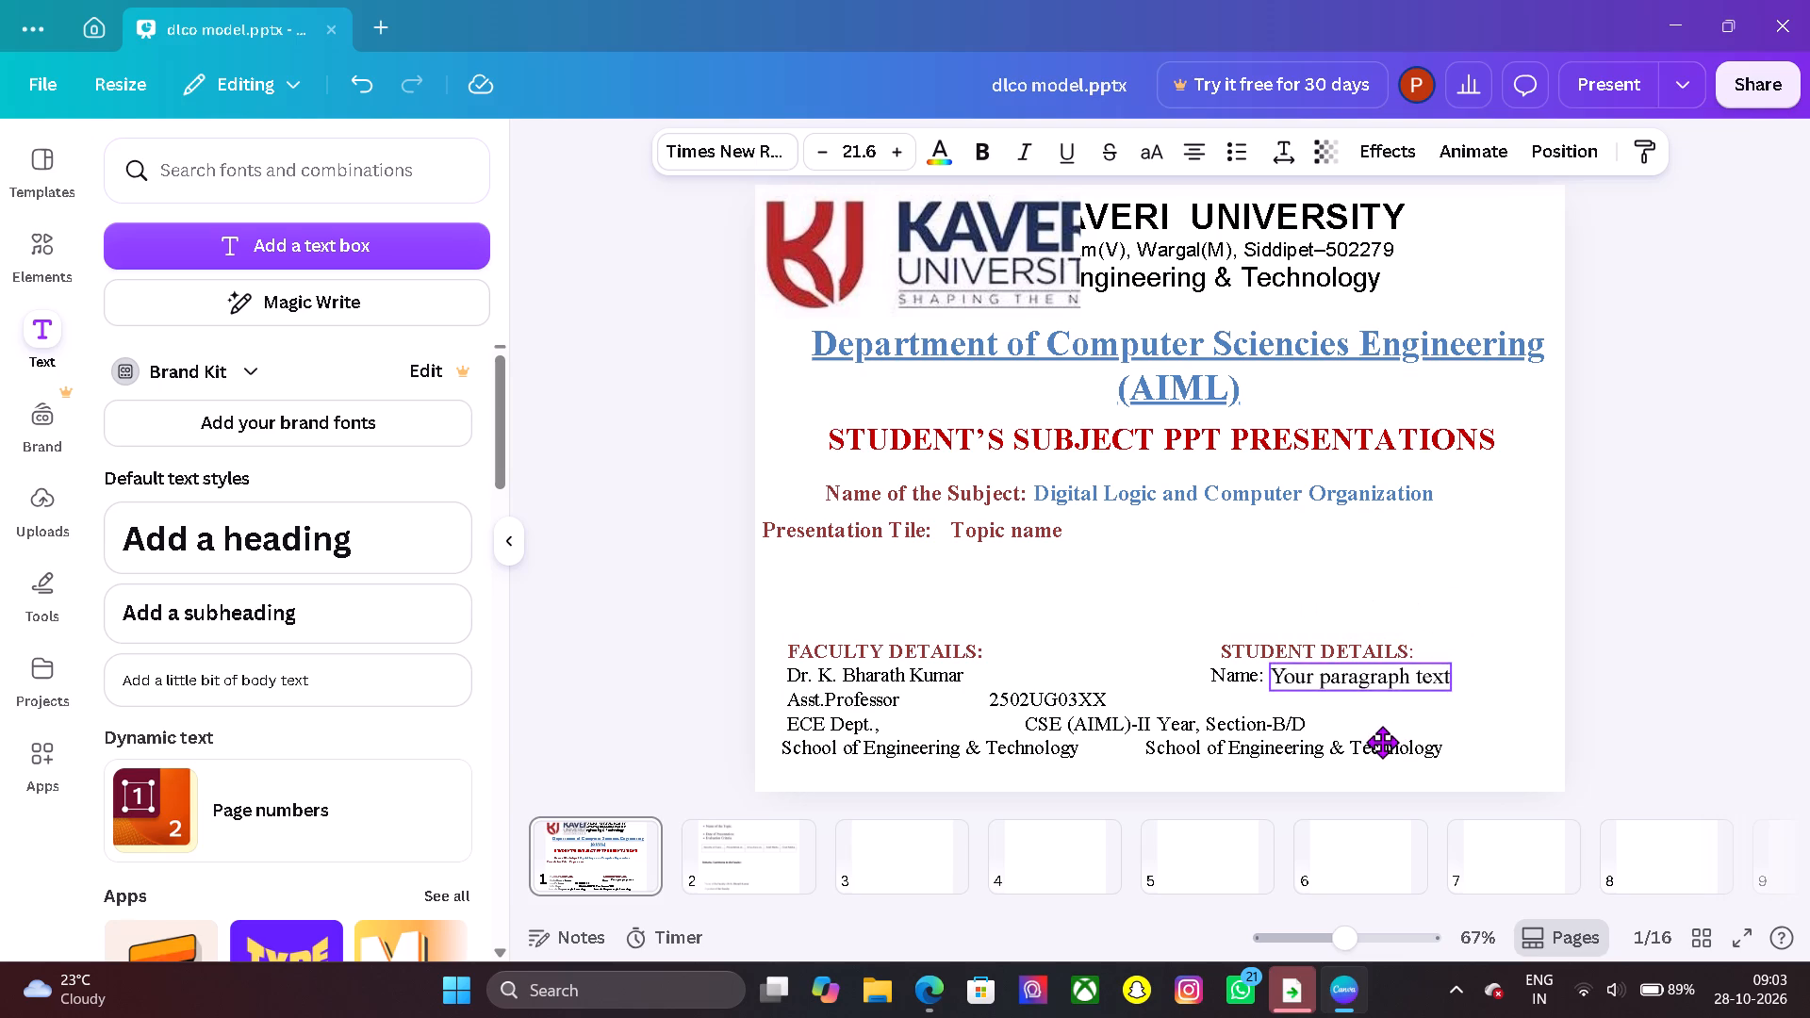
{"action": "left_click_drag", "start_coordinate": [1382, 742], "coordinate": [1380, 740]}
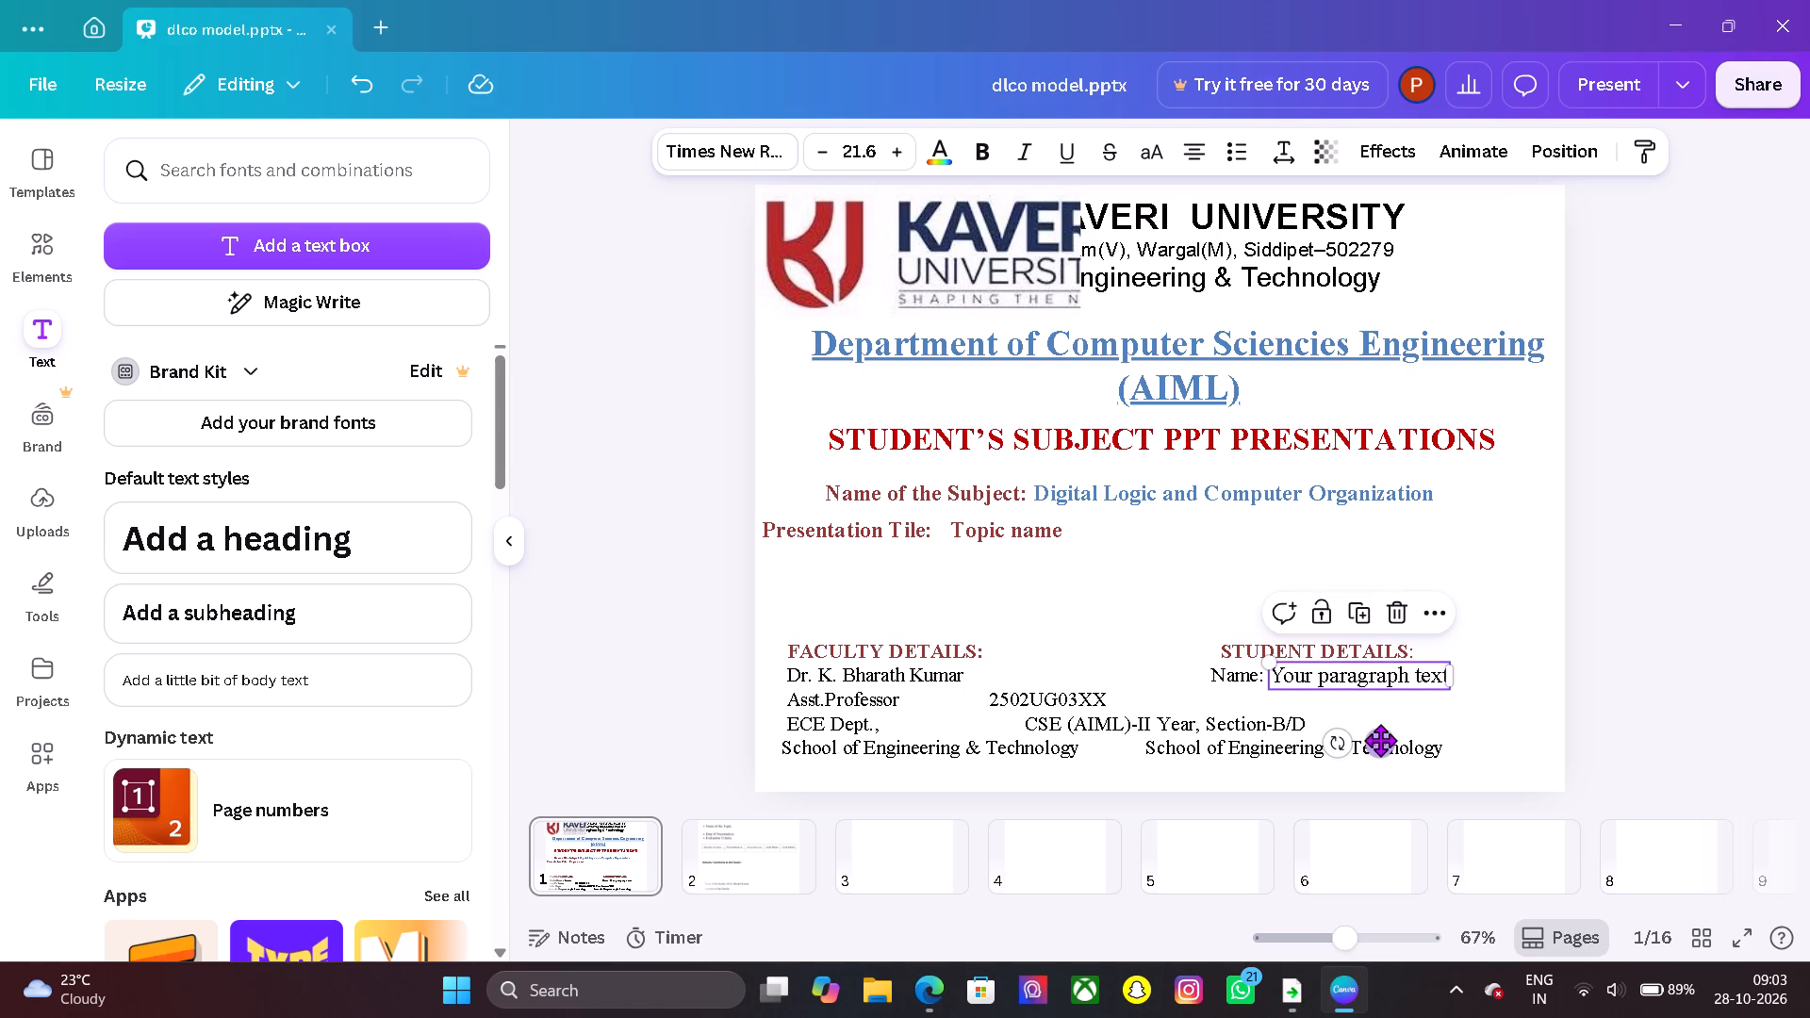
Replace the placeholder text in the new text box with the student's name and move it back beside the Name label.
{"action": "key", "text": "shift+t"}
{"action": "left_click", "coordinate": [1339, 671]}
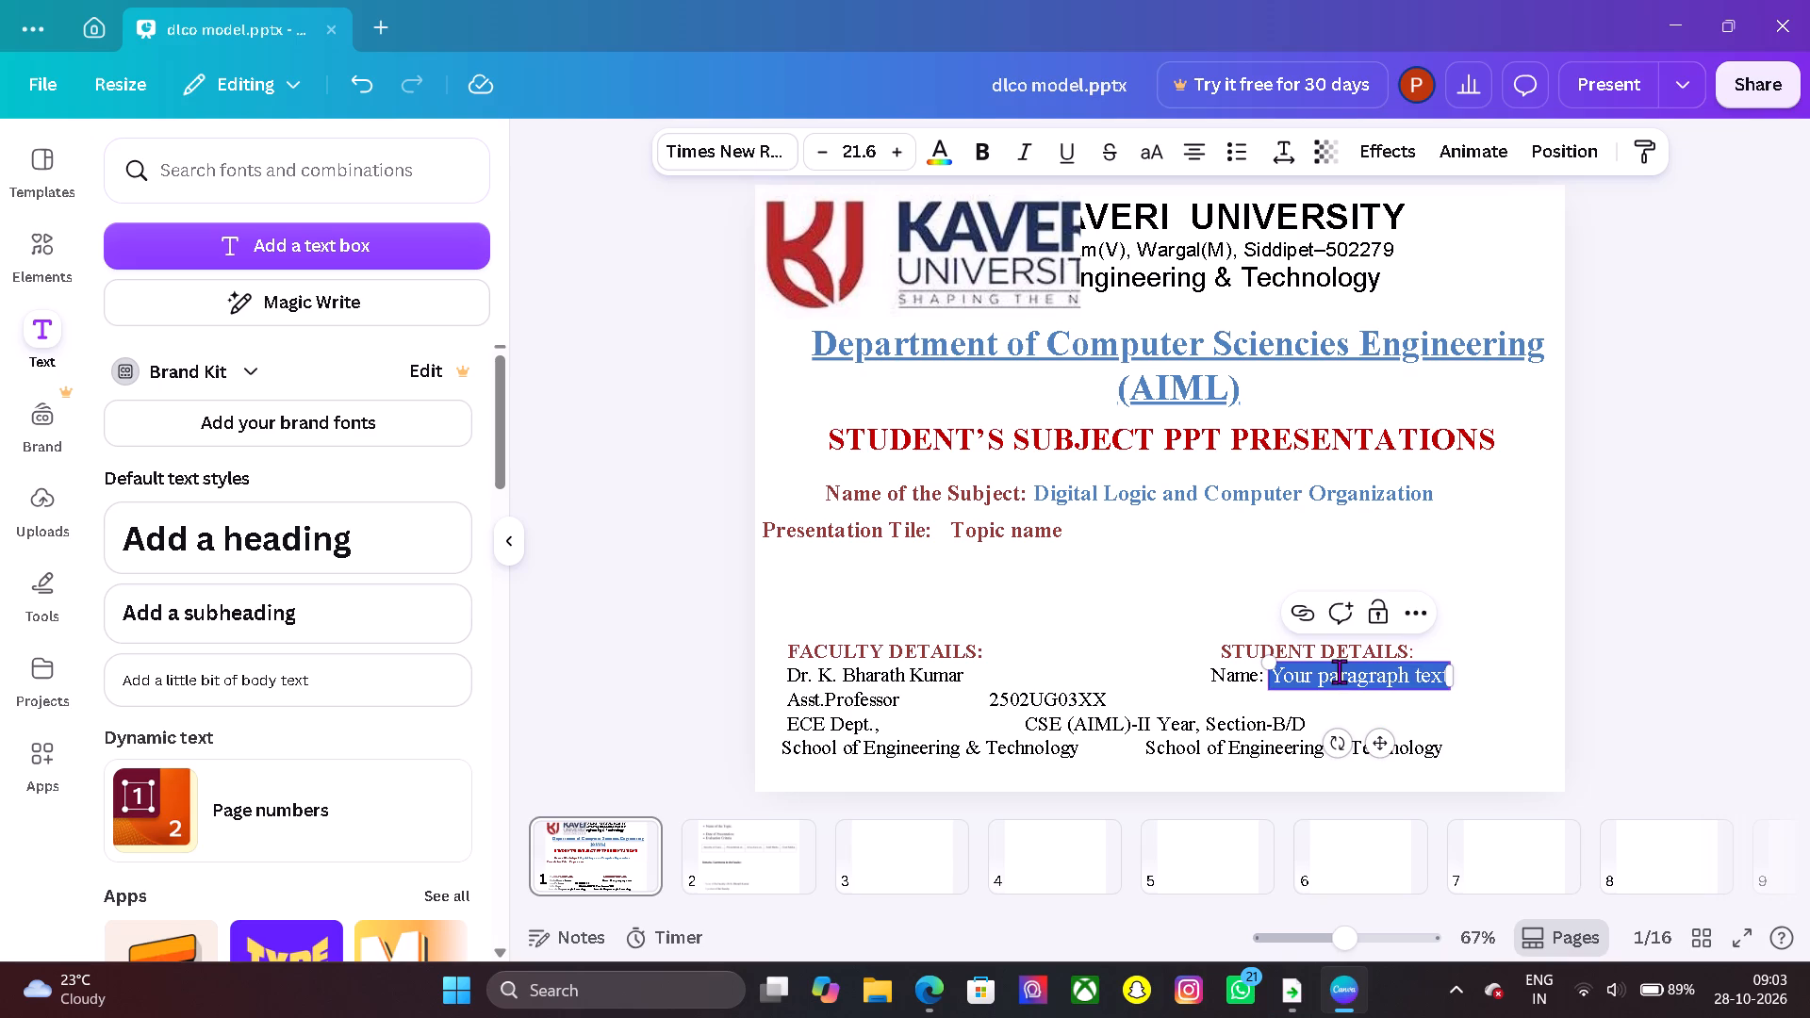
{"action": "key", "text": "shift+t"}
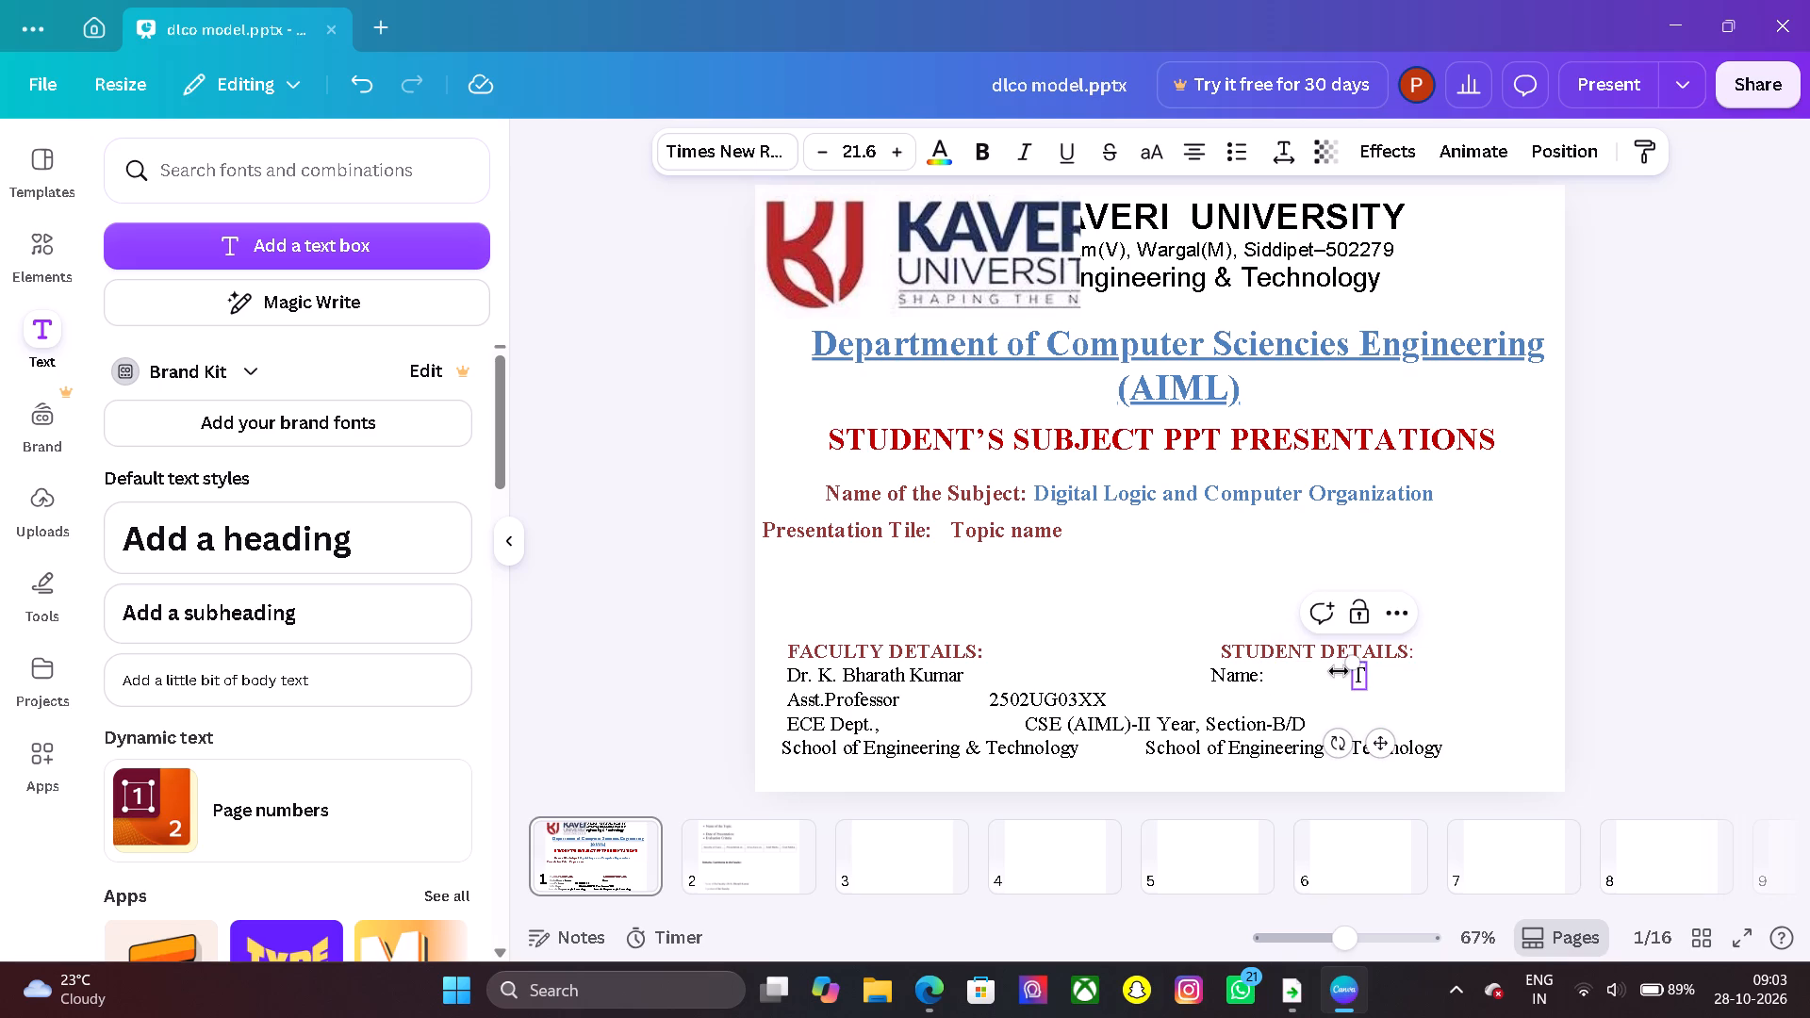
{"action": "key", "text": "period"}
{"action": "key", "text": "shift+p"}
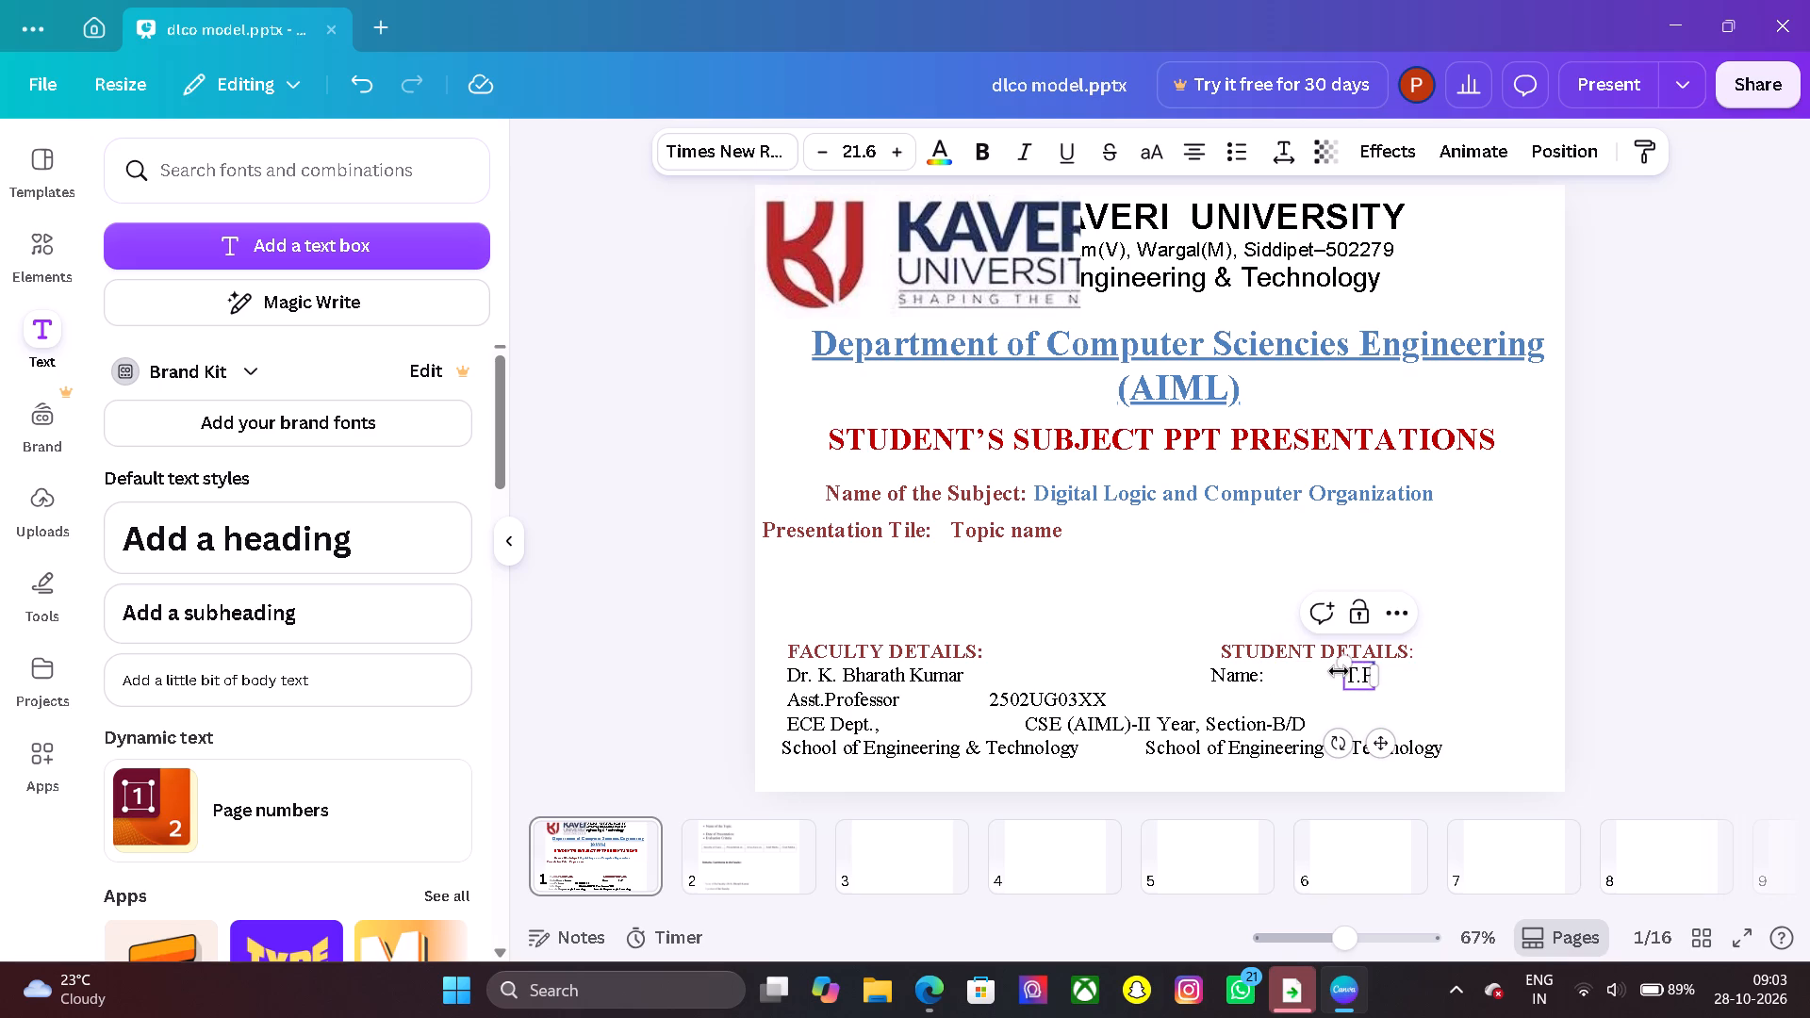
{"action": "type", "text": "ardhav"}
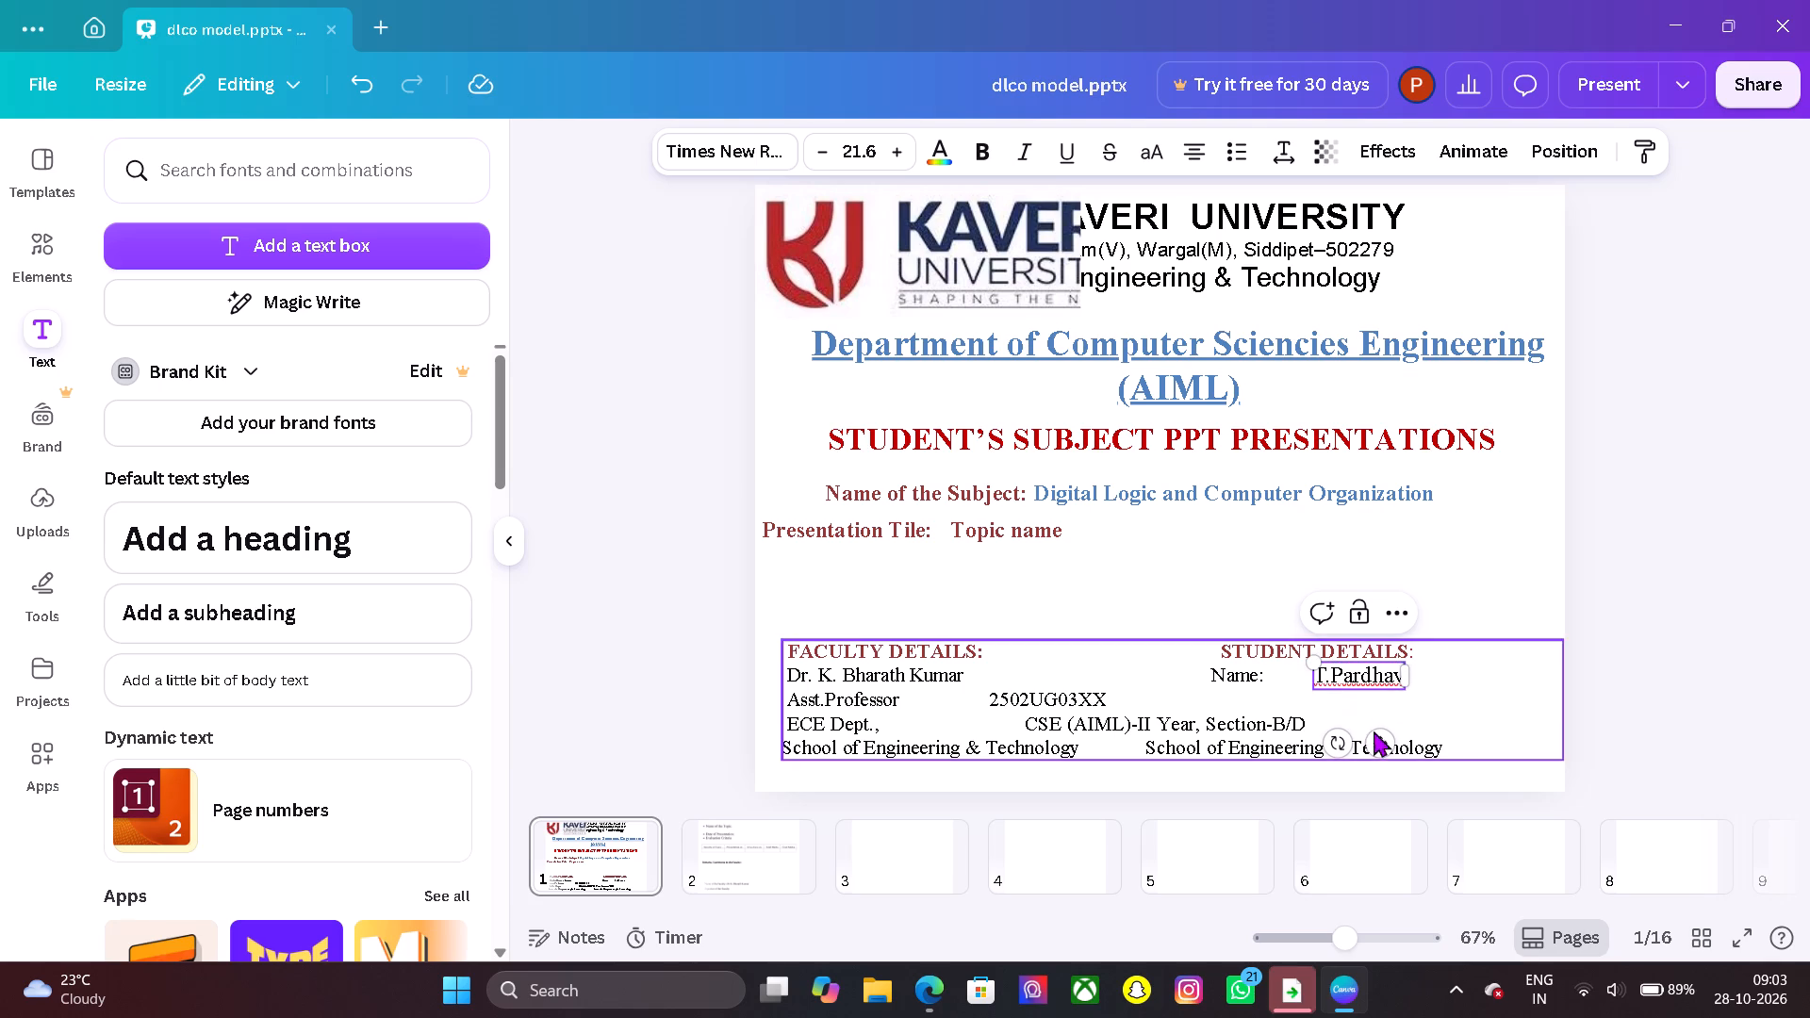
{"action": "left_click_drag", "start_coordinate": [1383, 736], "coordinate": [1341, 731]}
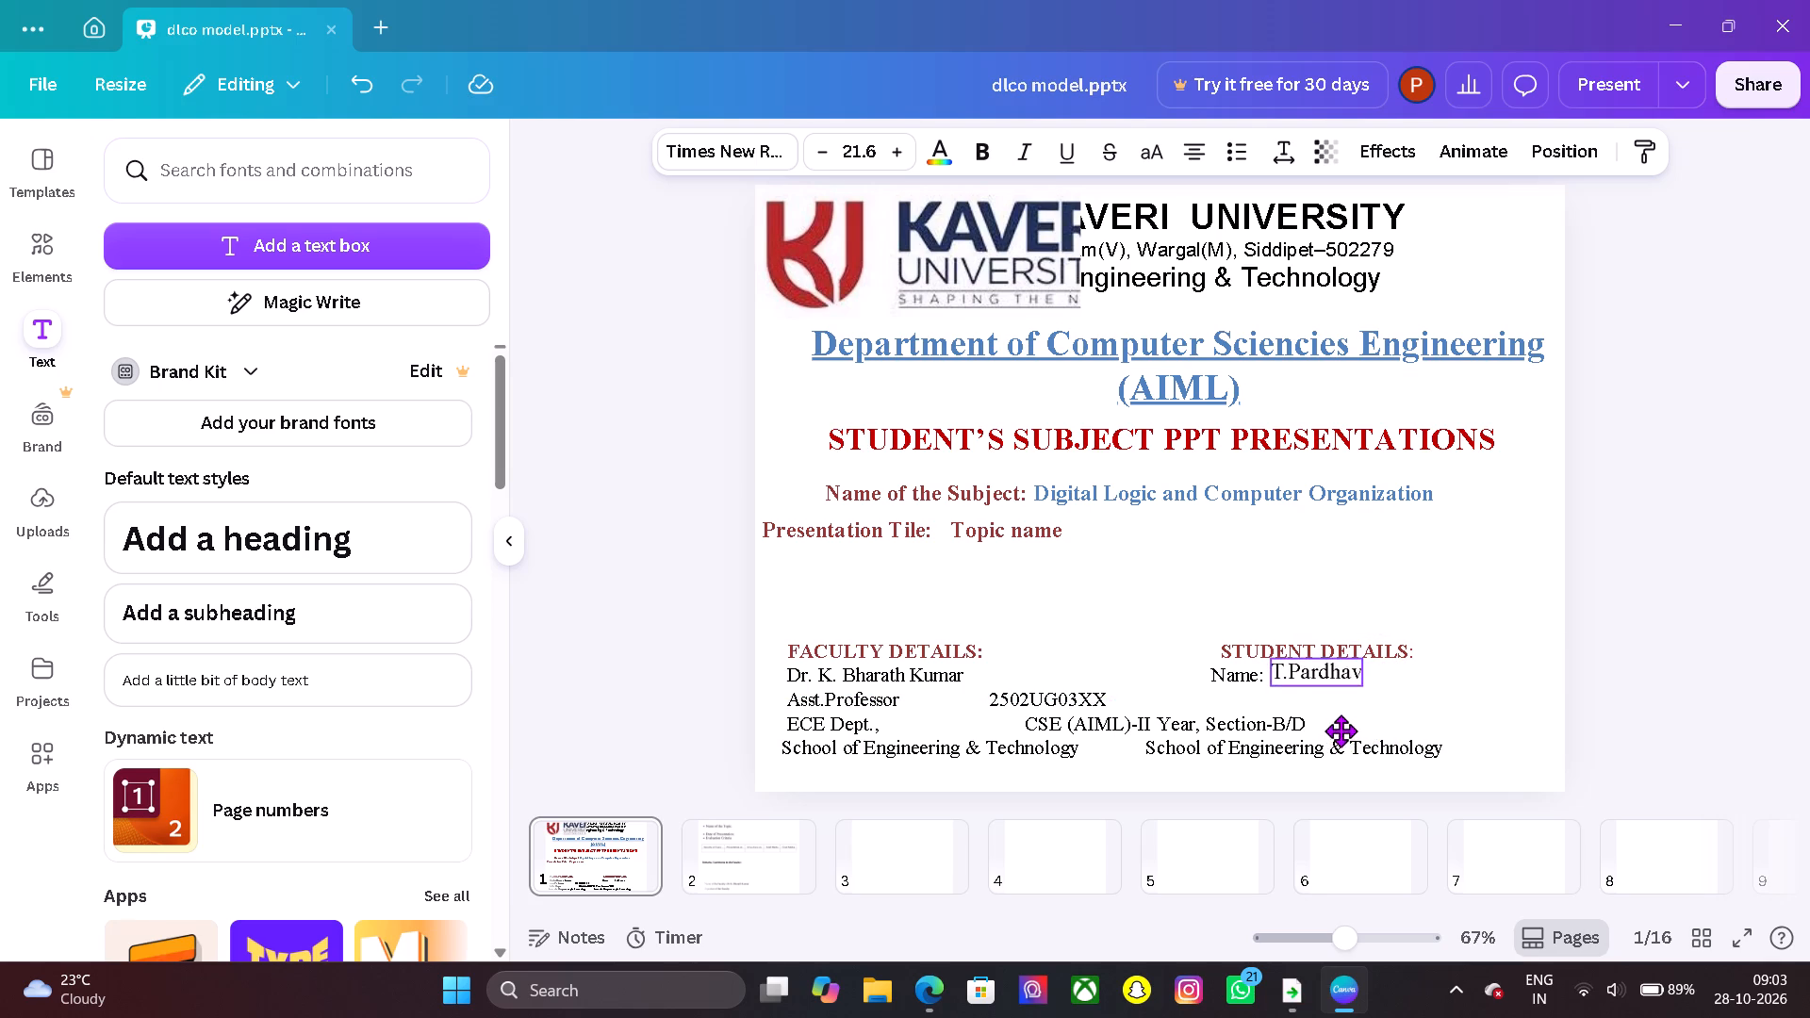
{"action": "left_click_drag", "start_coordinate": [1341, 731], "coordinate": [1339, 736]}
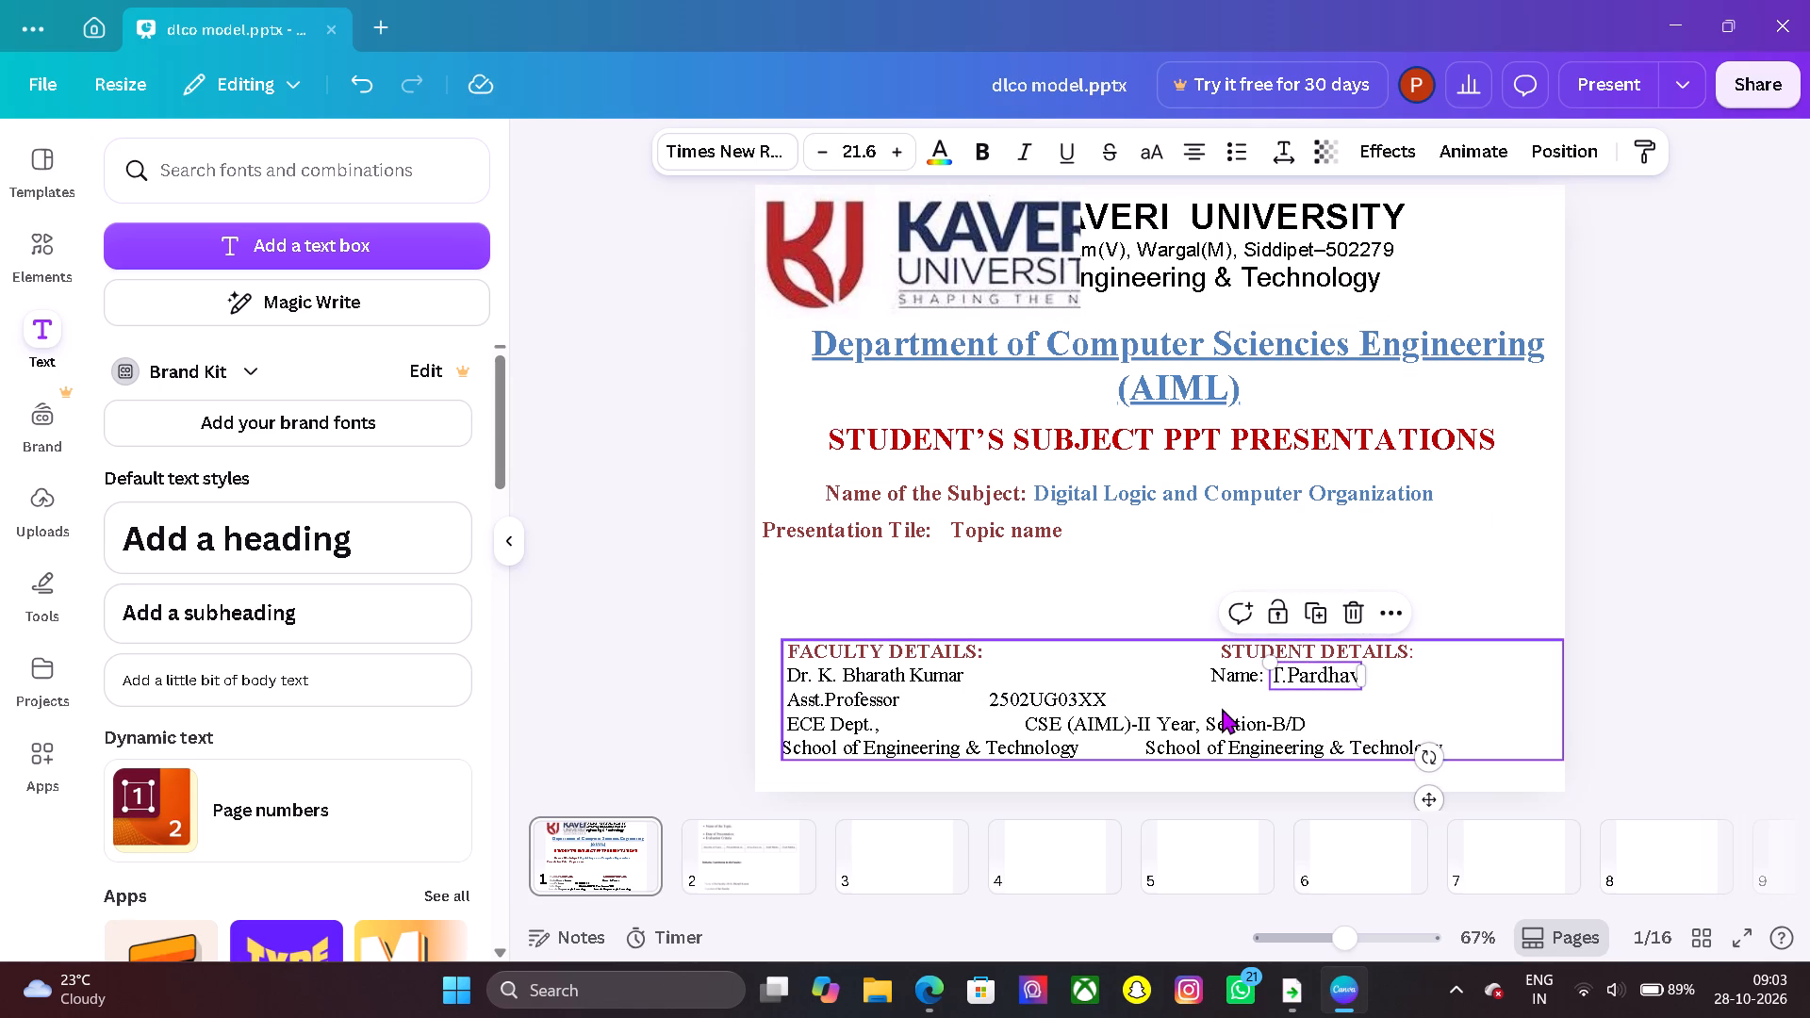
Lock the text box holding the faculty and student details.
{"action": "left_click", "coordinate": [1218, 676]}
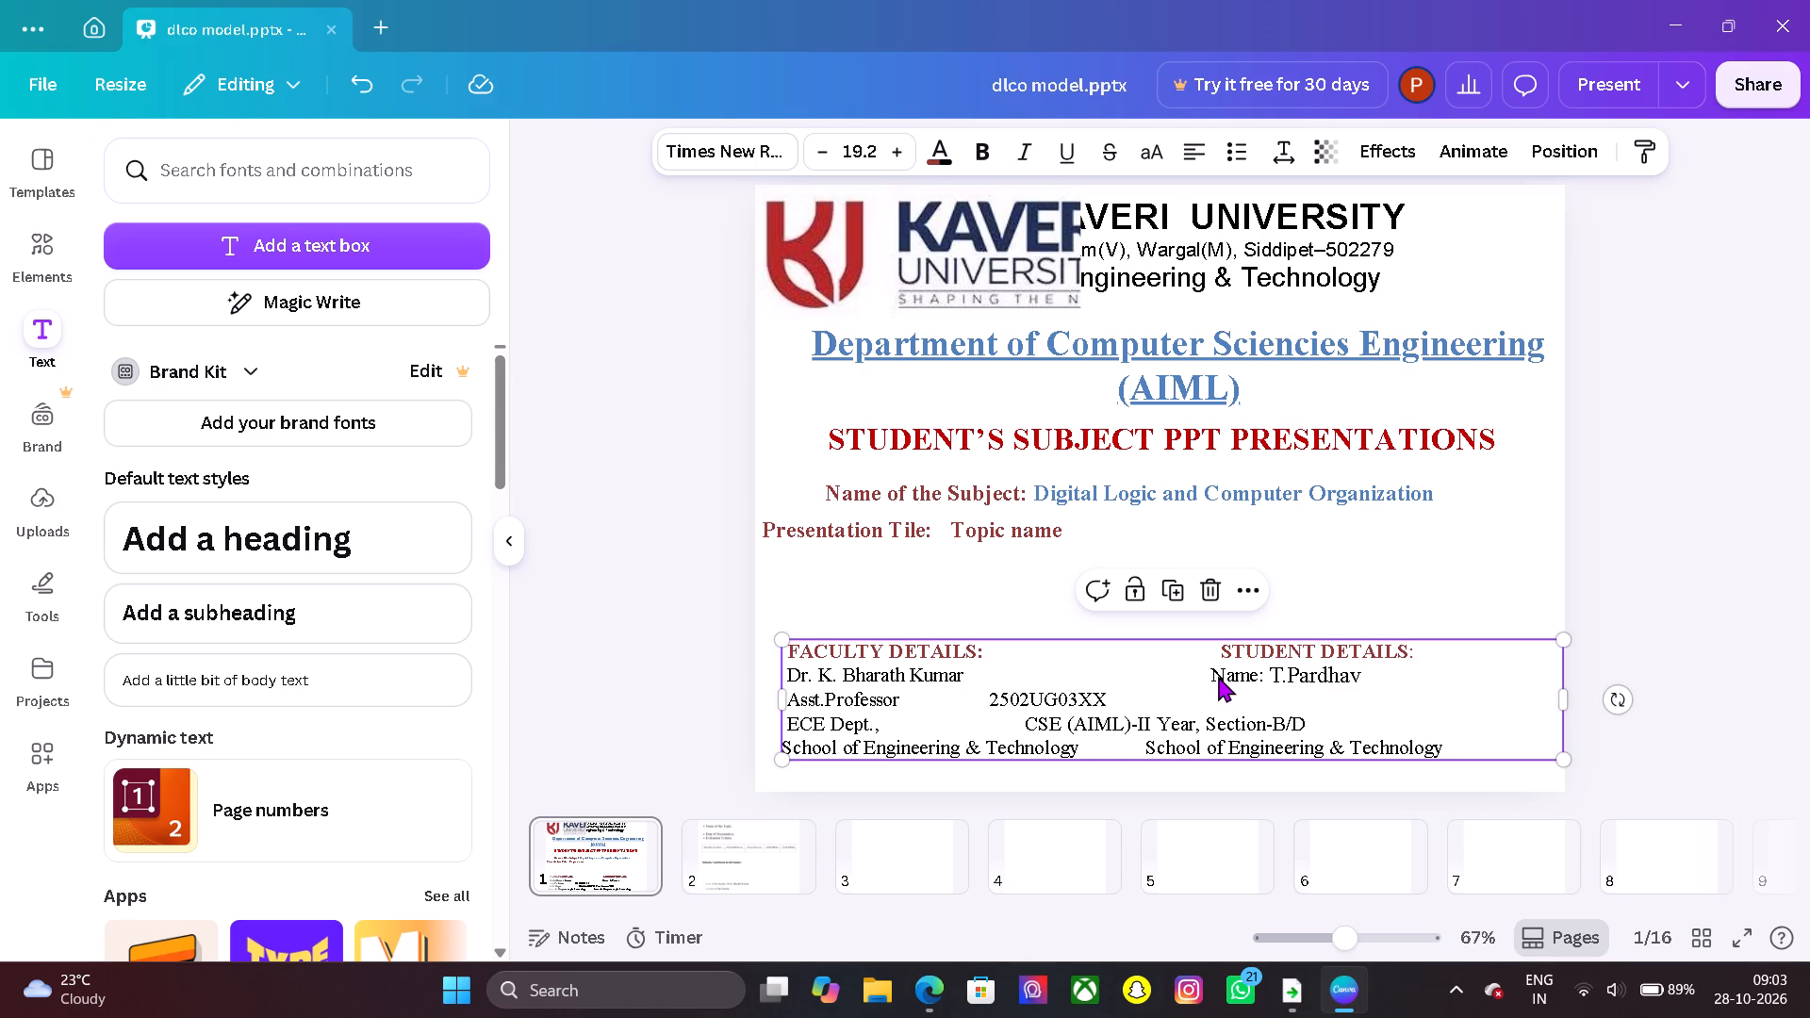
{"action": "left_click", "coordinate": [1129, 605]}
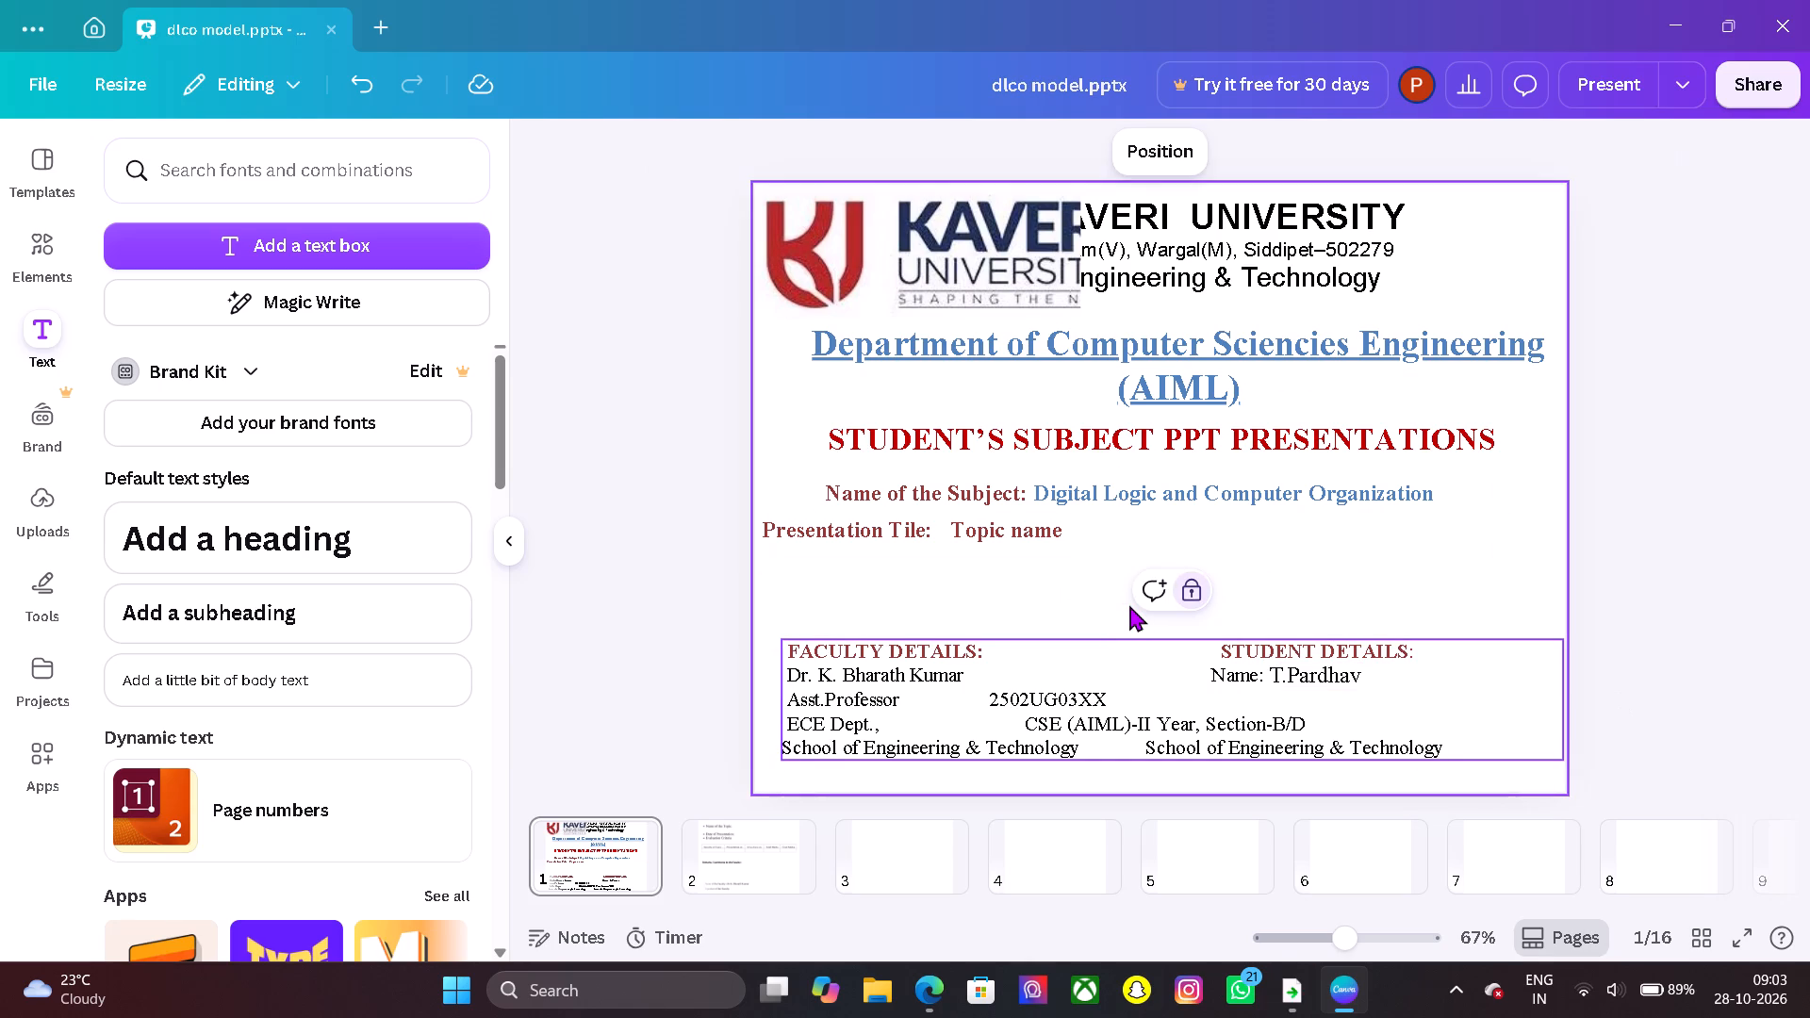
Reduce the student name text's font size to 19.6.
{"action": "left_click", "coordinate": [1316, 668]}
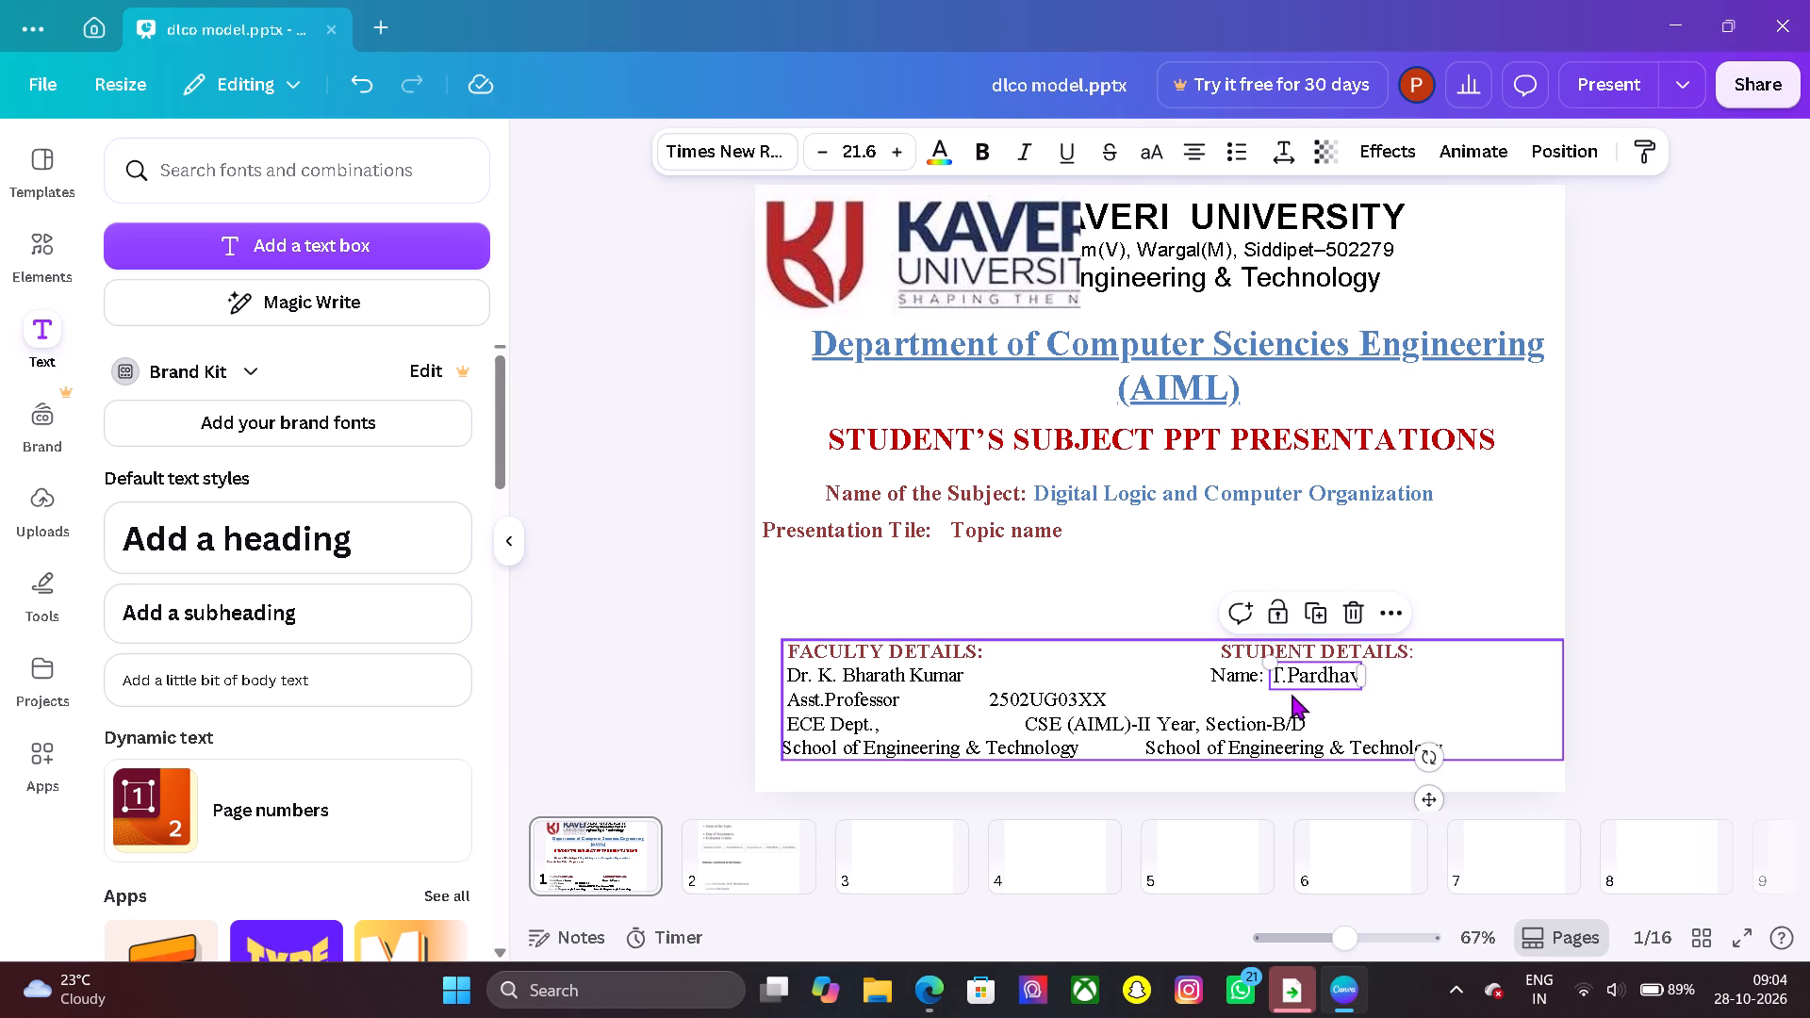
{"action": "left_click", "coordinate": [829, 156]}
{"action": "left_click", "coordinate": [829, 156]}
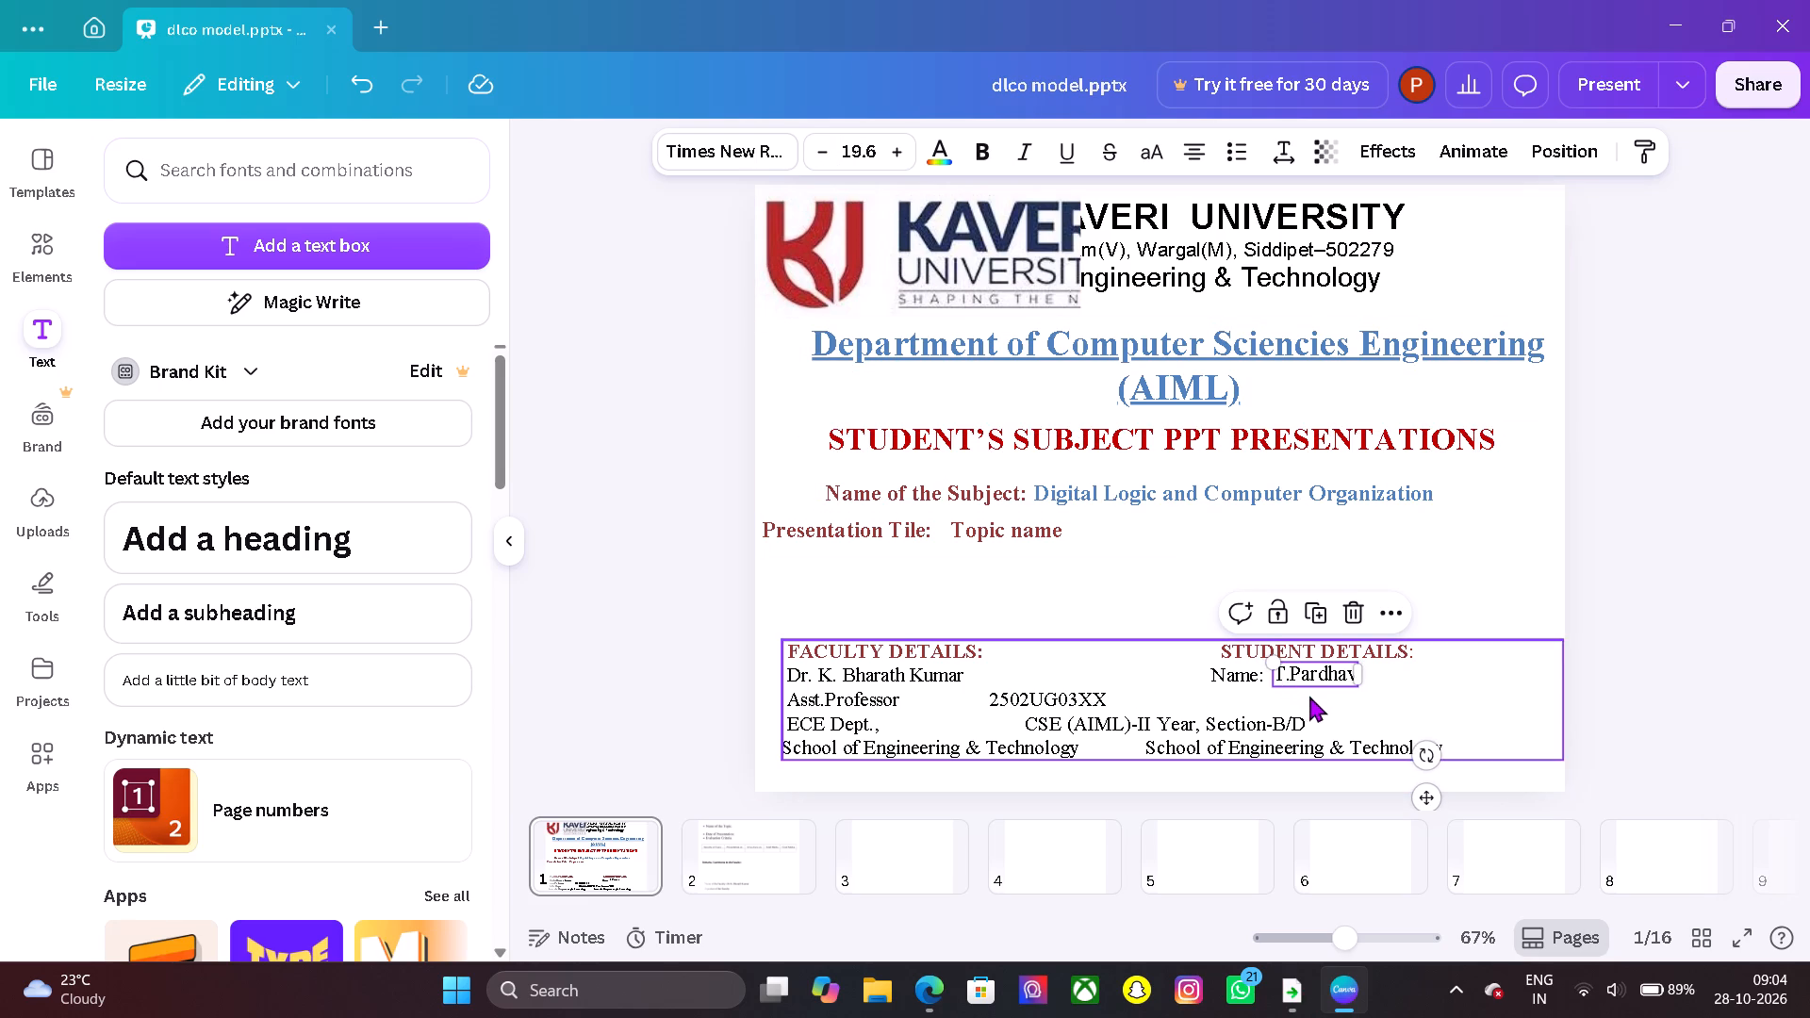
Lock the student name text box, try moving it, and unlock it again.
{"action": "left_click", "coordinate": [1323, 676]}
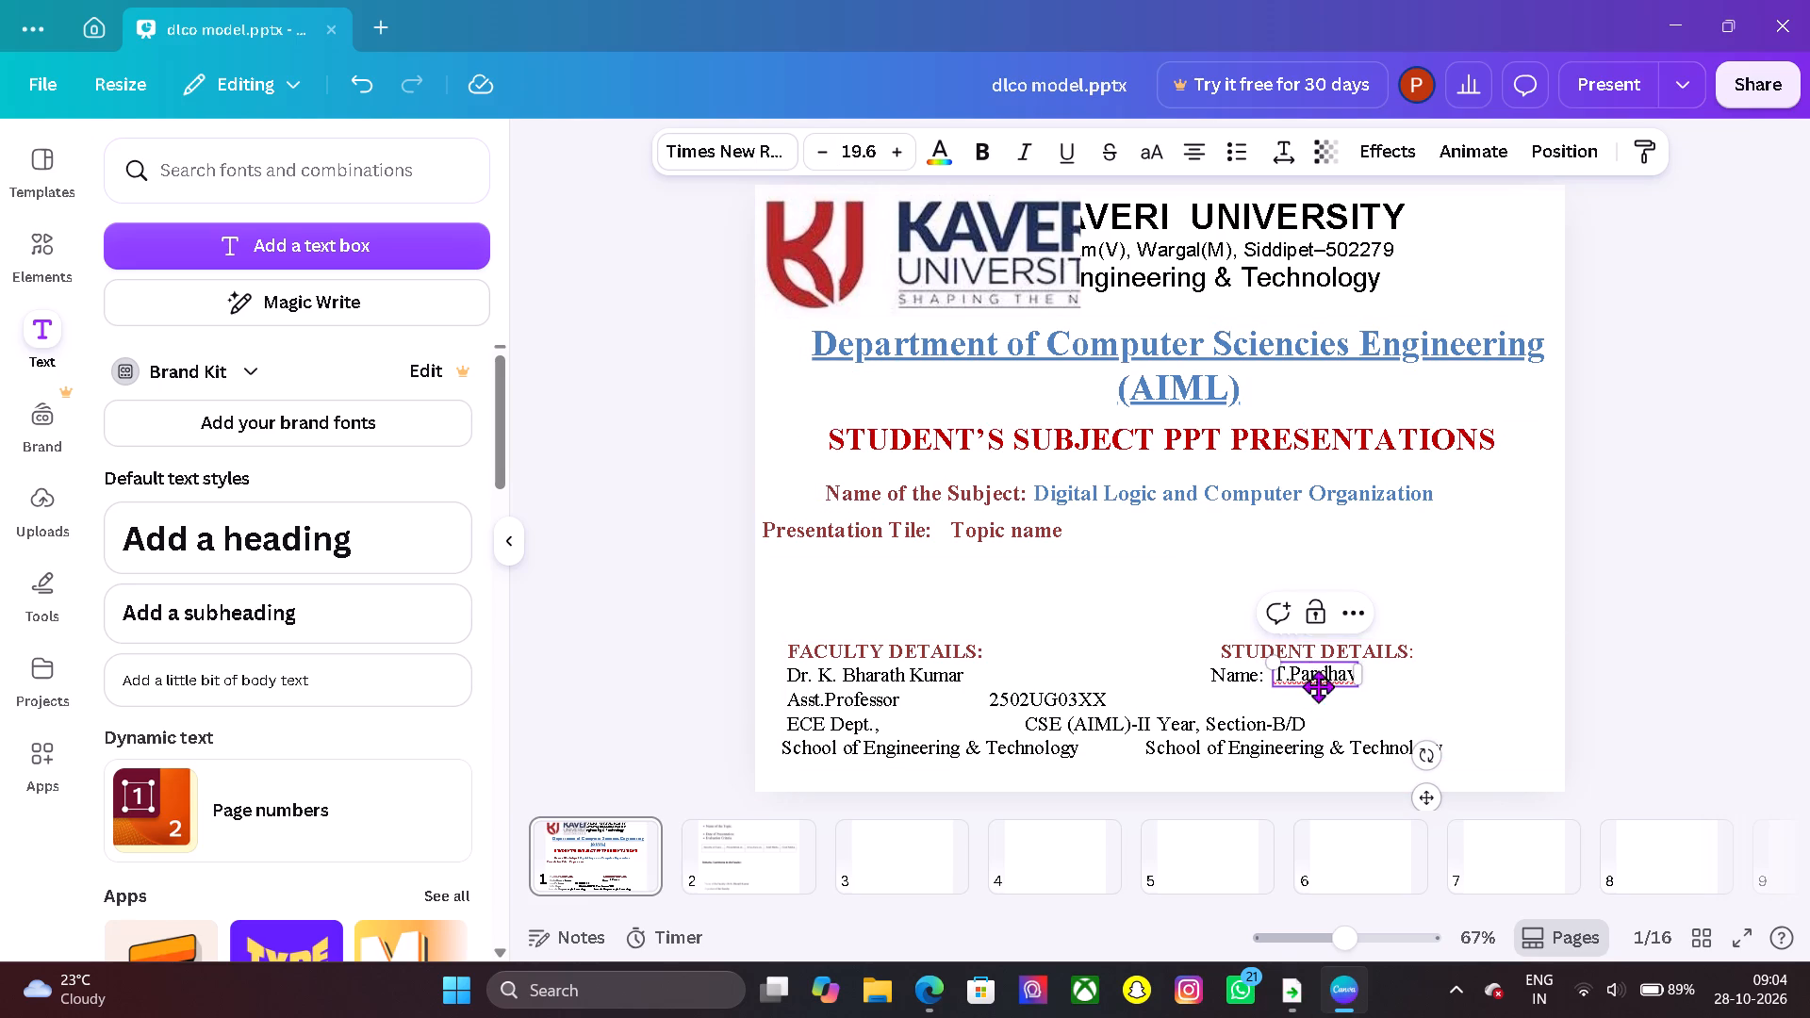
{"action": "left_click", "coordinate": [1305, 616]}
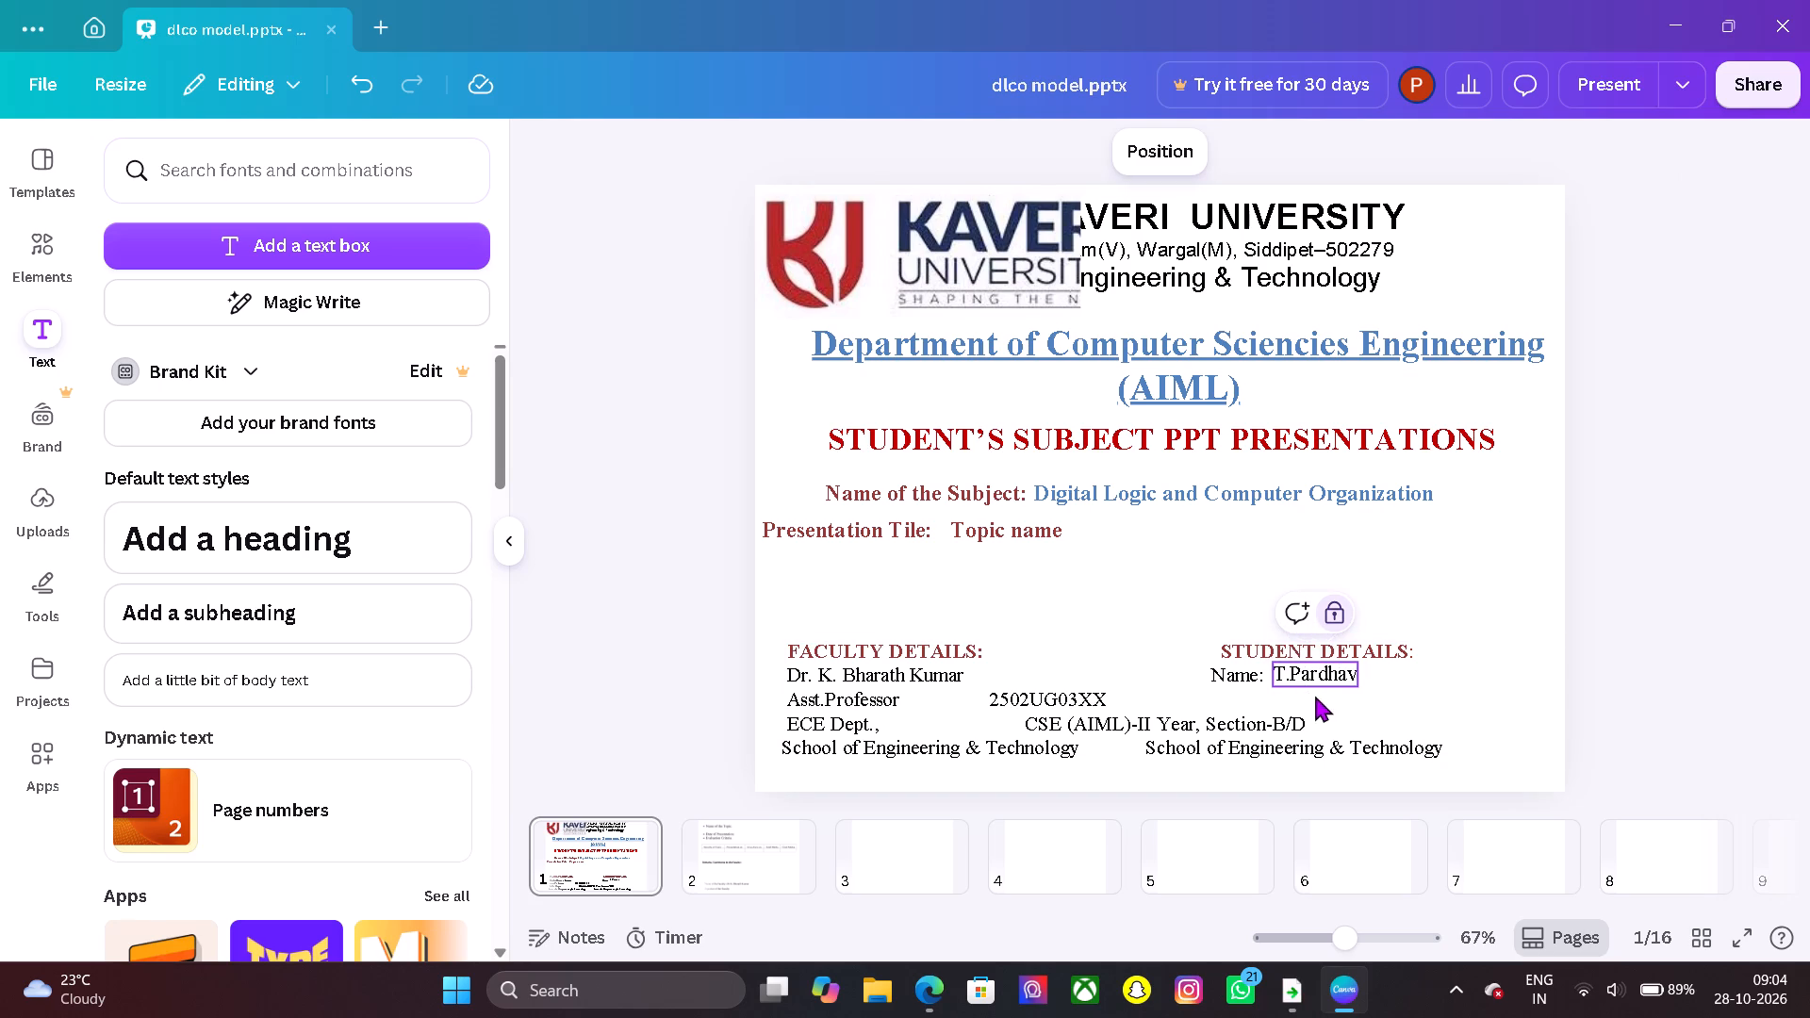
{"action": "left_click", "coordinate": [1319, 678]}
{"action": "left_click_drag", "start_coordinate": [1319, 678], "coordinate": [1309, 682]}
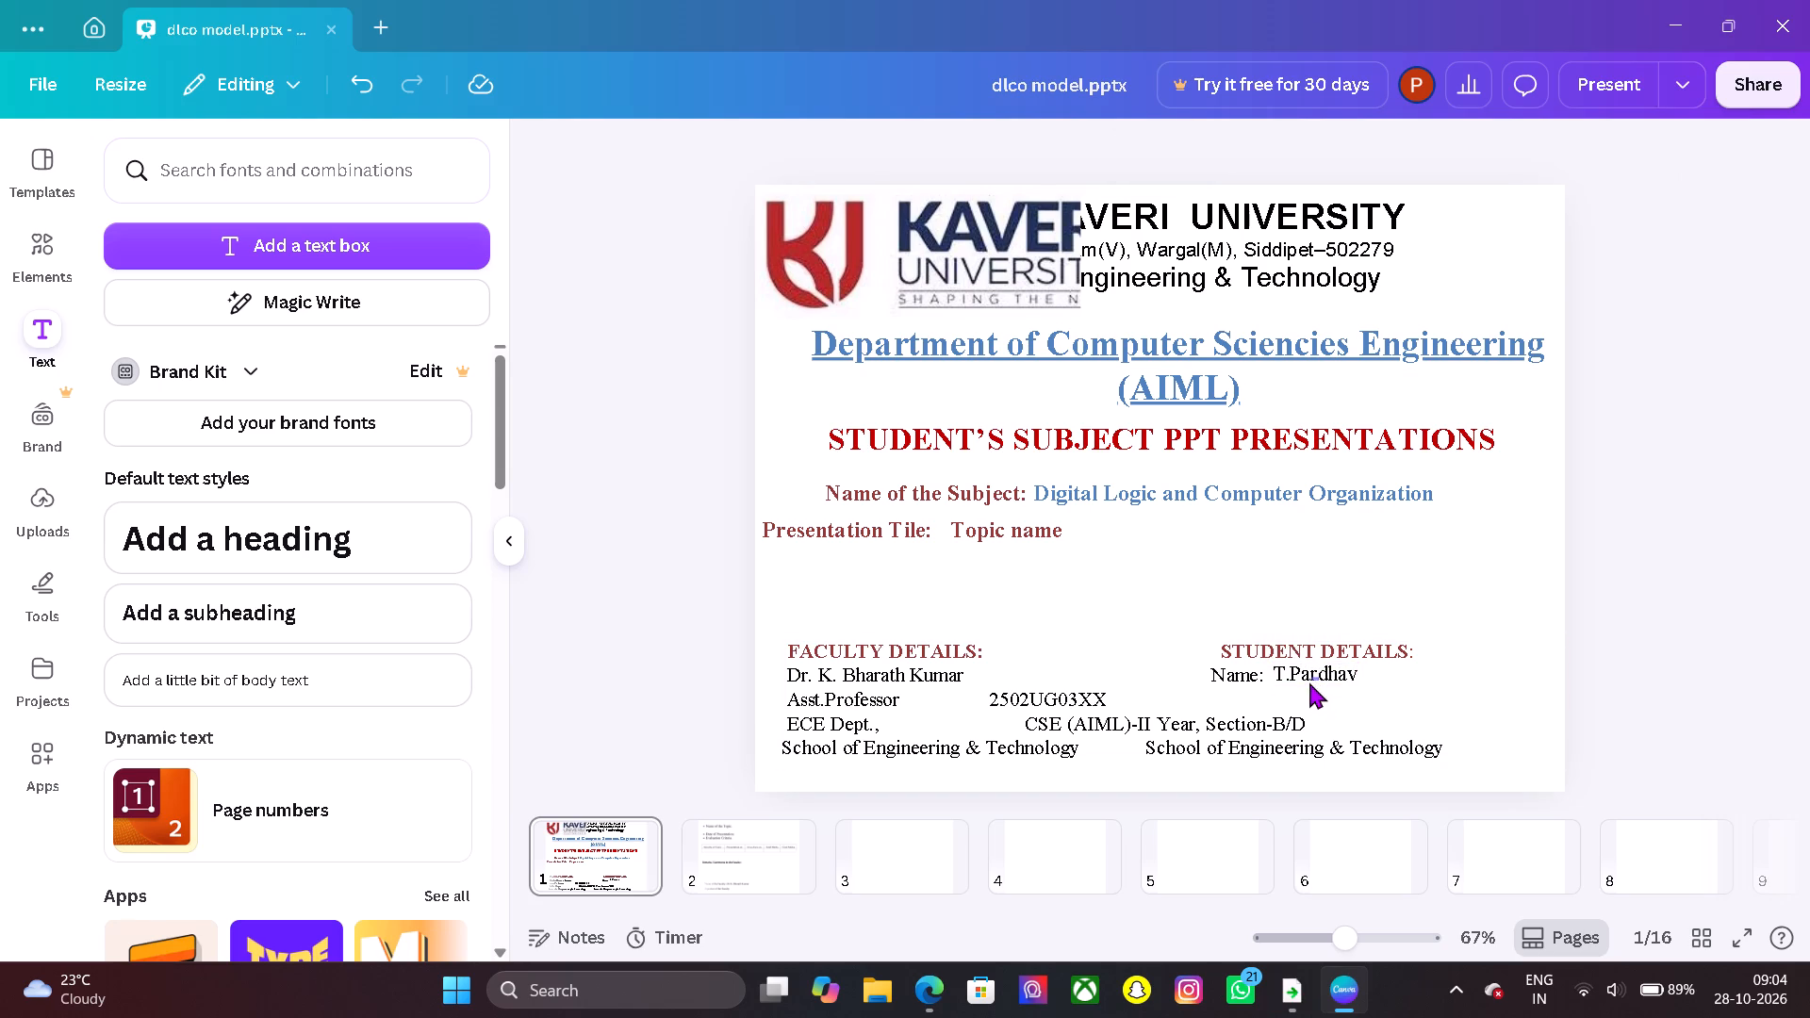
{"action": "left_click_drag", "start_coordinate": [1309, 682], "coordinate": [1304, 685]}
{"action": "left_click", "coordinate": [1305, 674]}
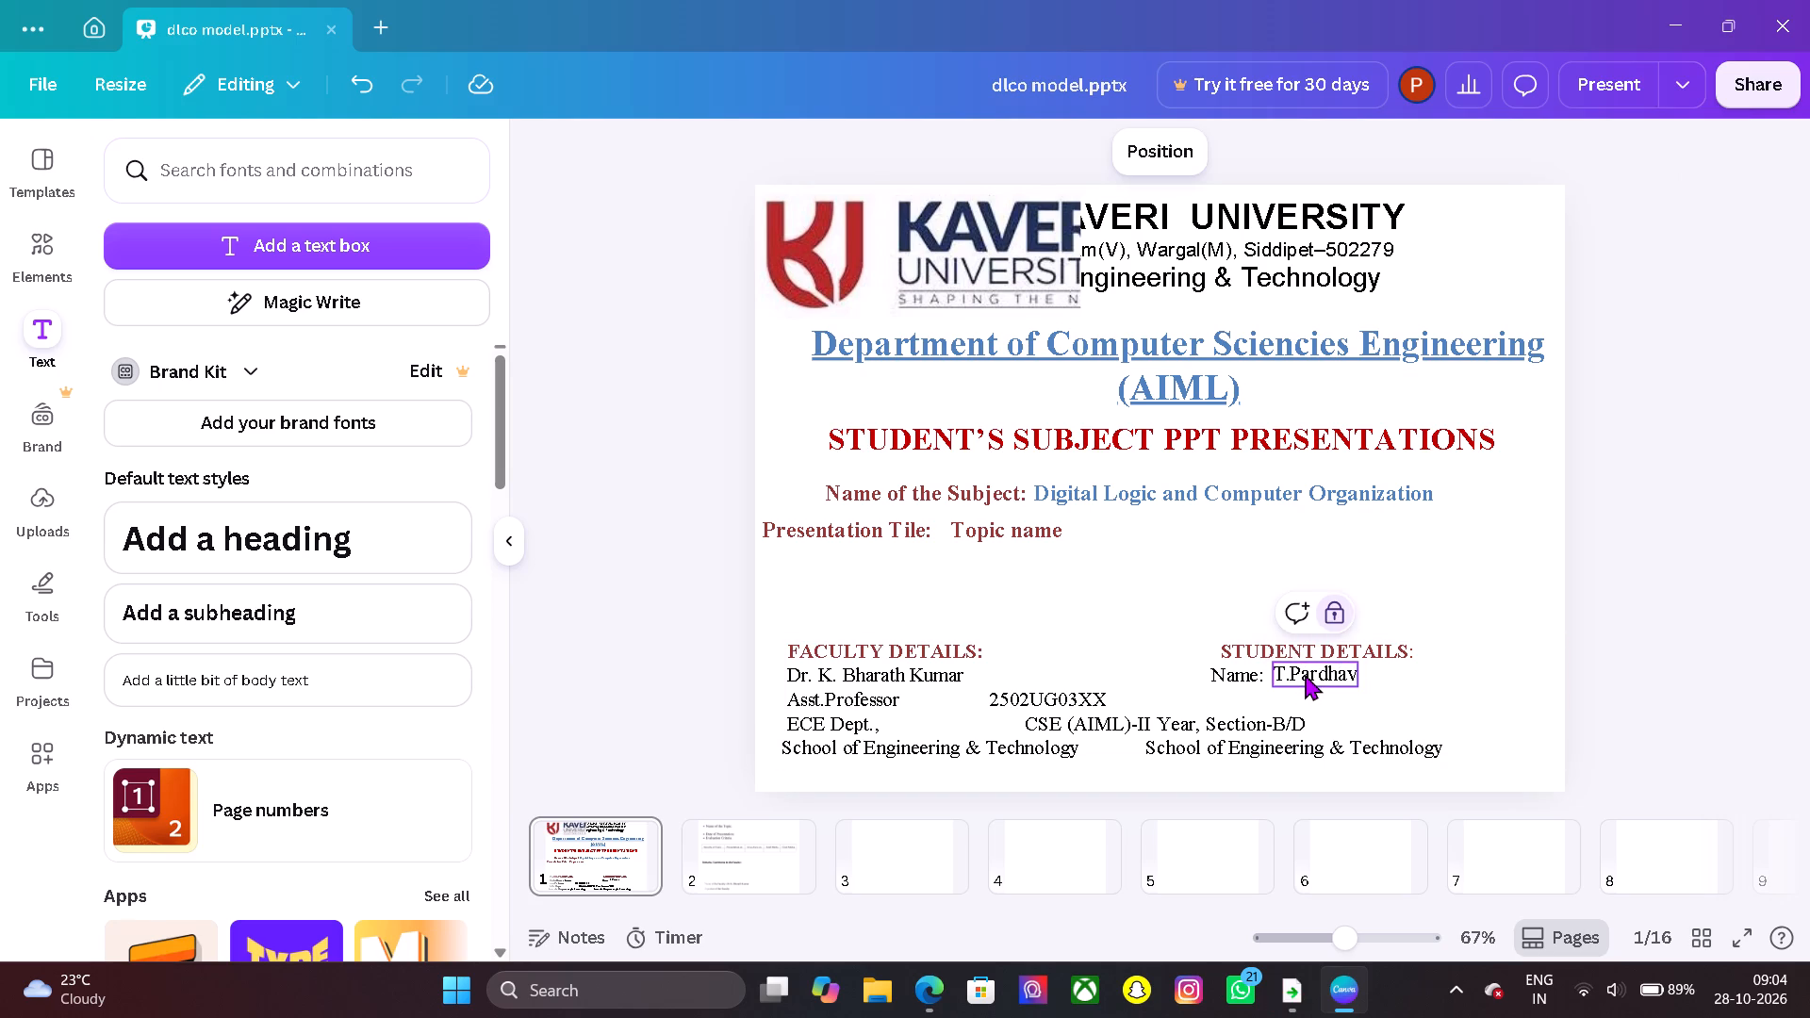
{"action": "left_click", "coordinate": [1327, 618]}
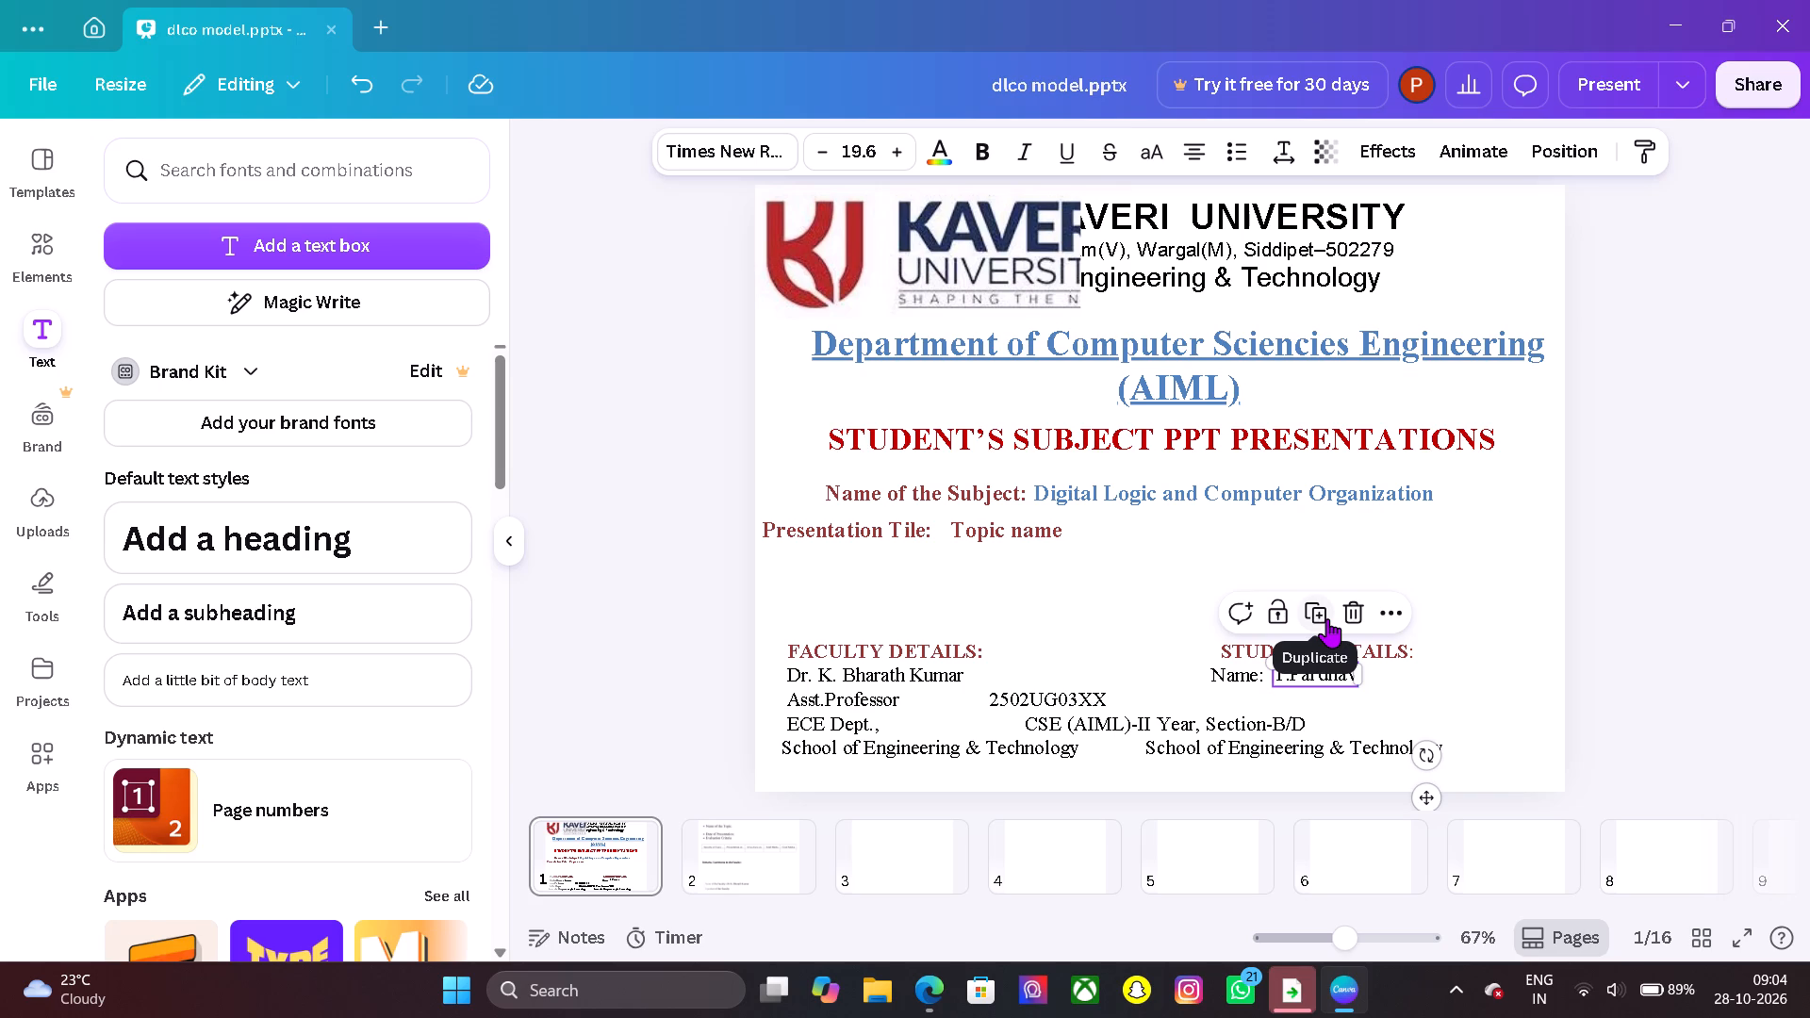
Nudge the student name text box closer to the Name label and level with its line.
{"action": "left_click", "coordinate": [1361, 684]}
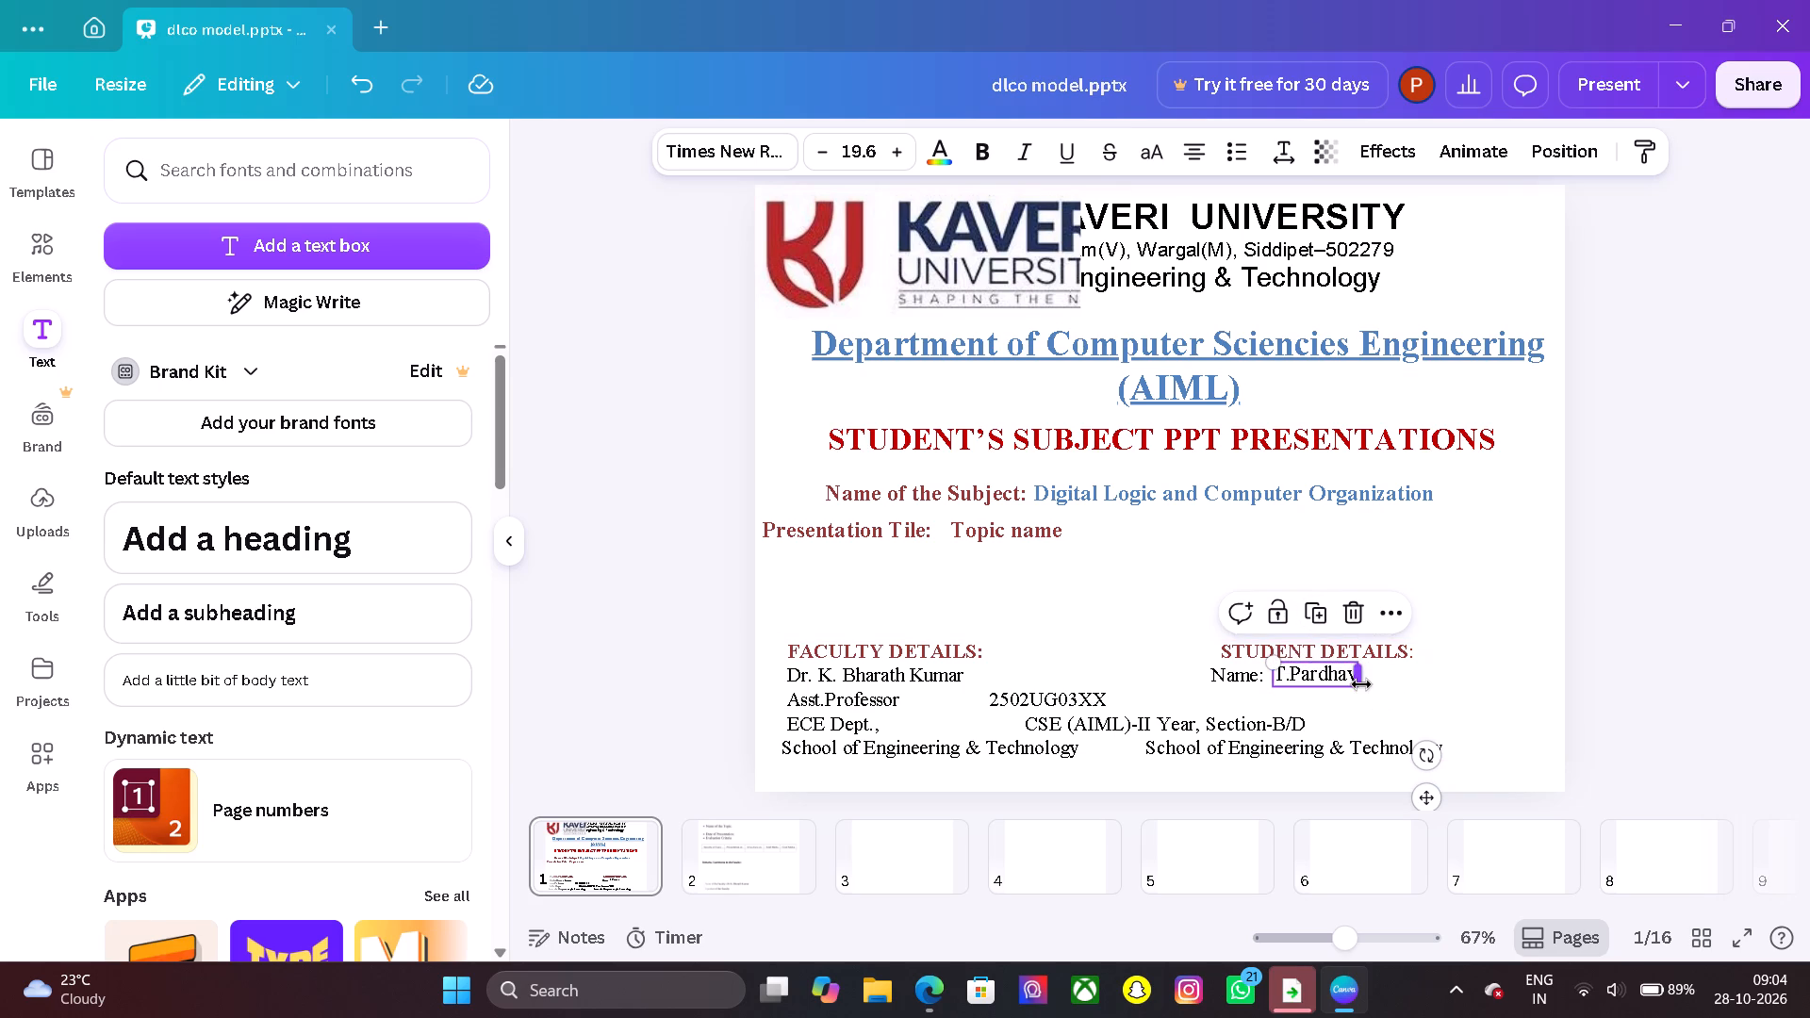
{"action": "left_click", "coordinate": [1414, 796]}
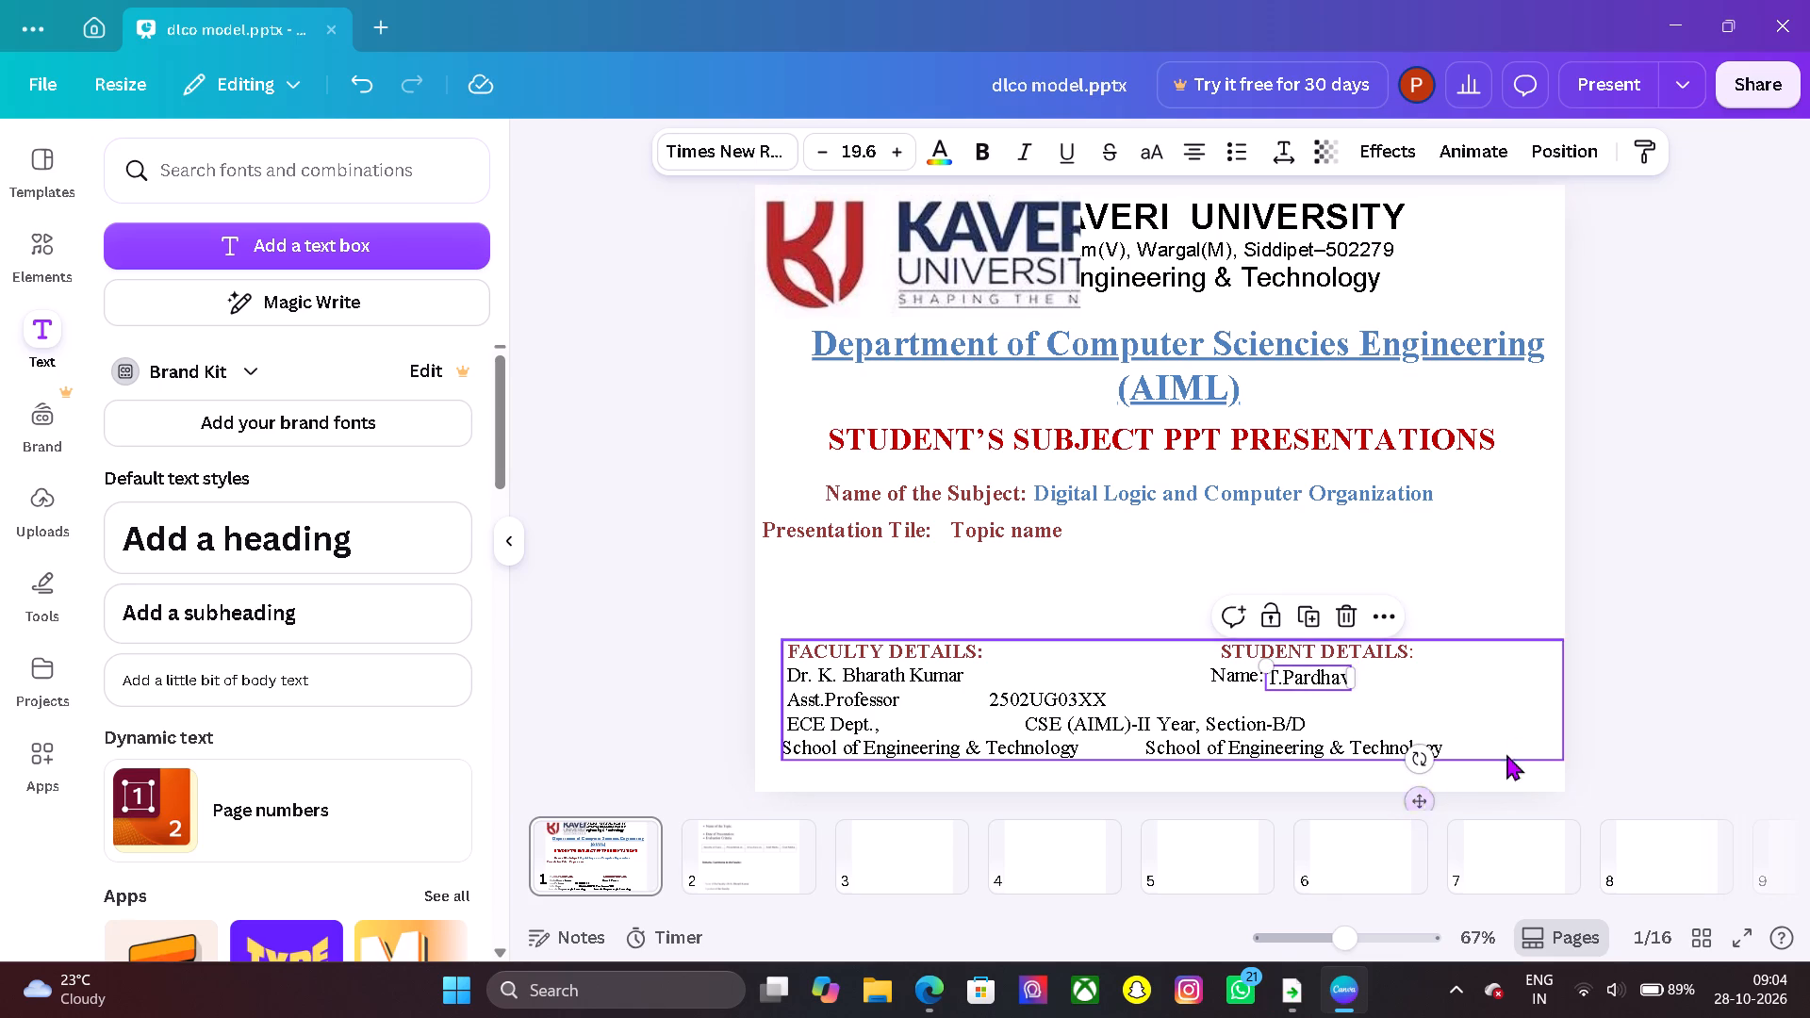
{"action": "left_click", "coordinate": [1642, 667]}
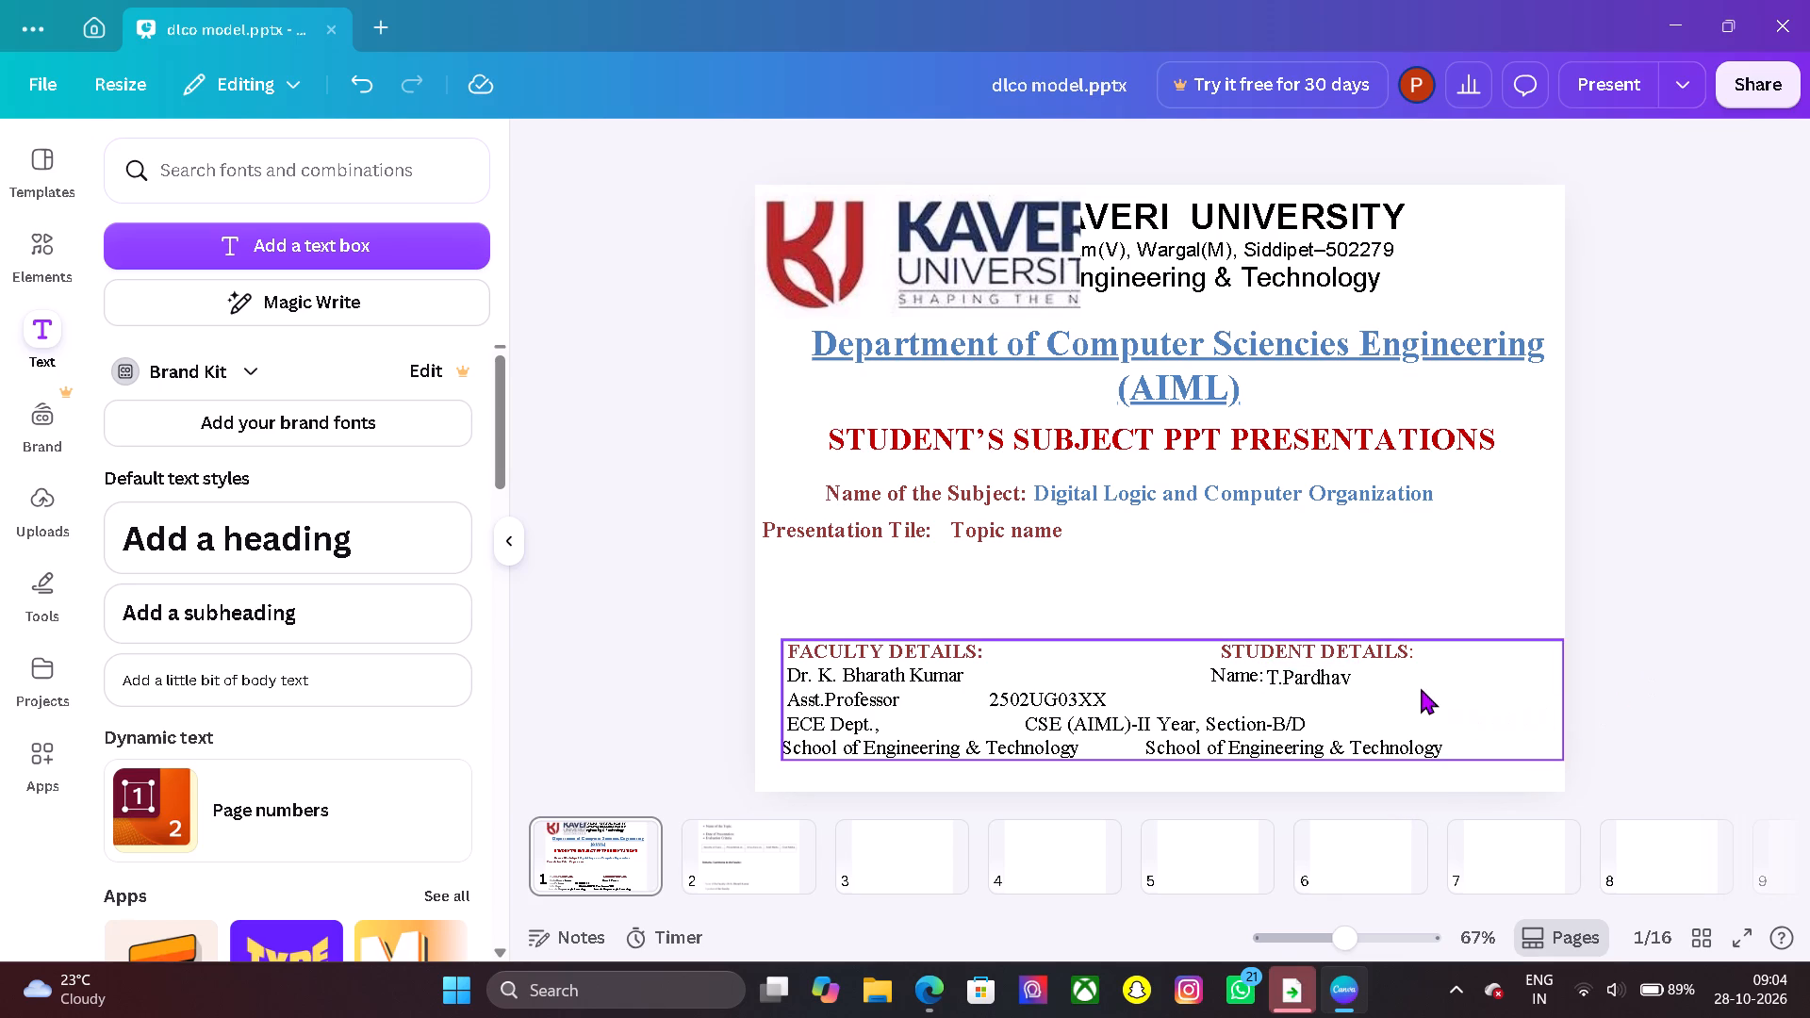
{"action": "left_click", "coordinate": [1285, 681]}
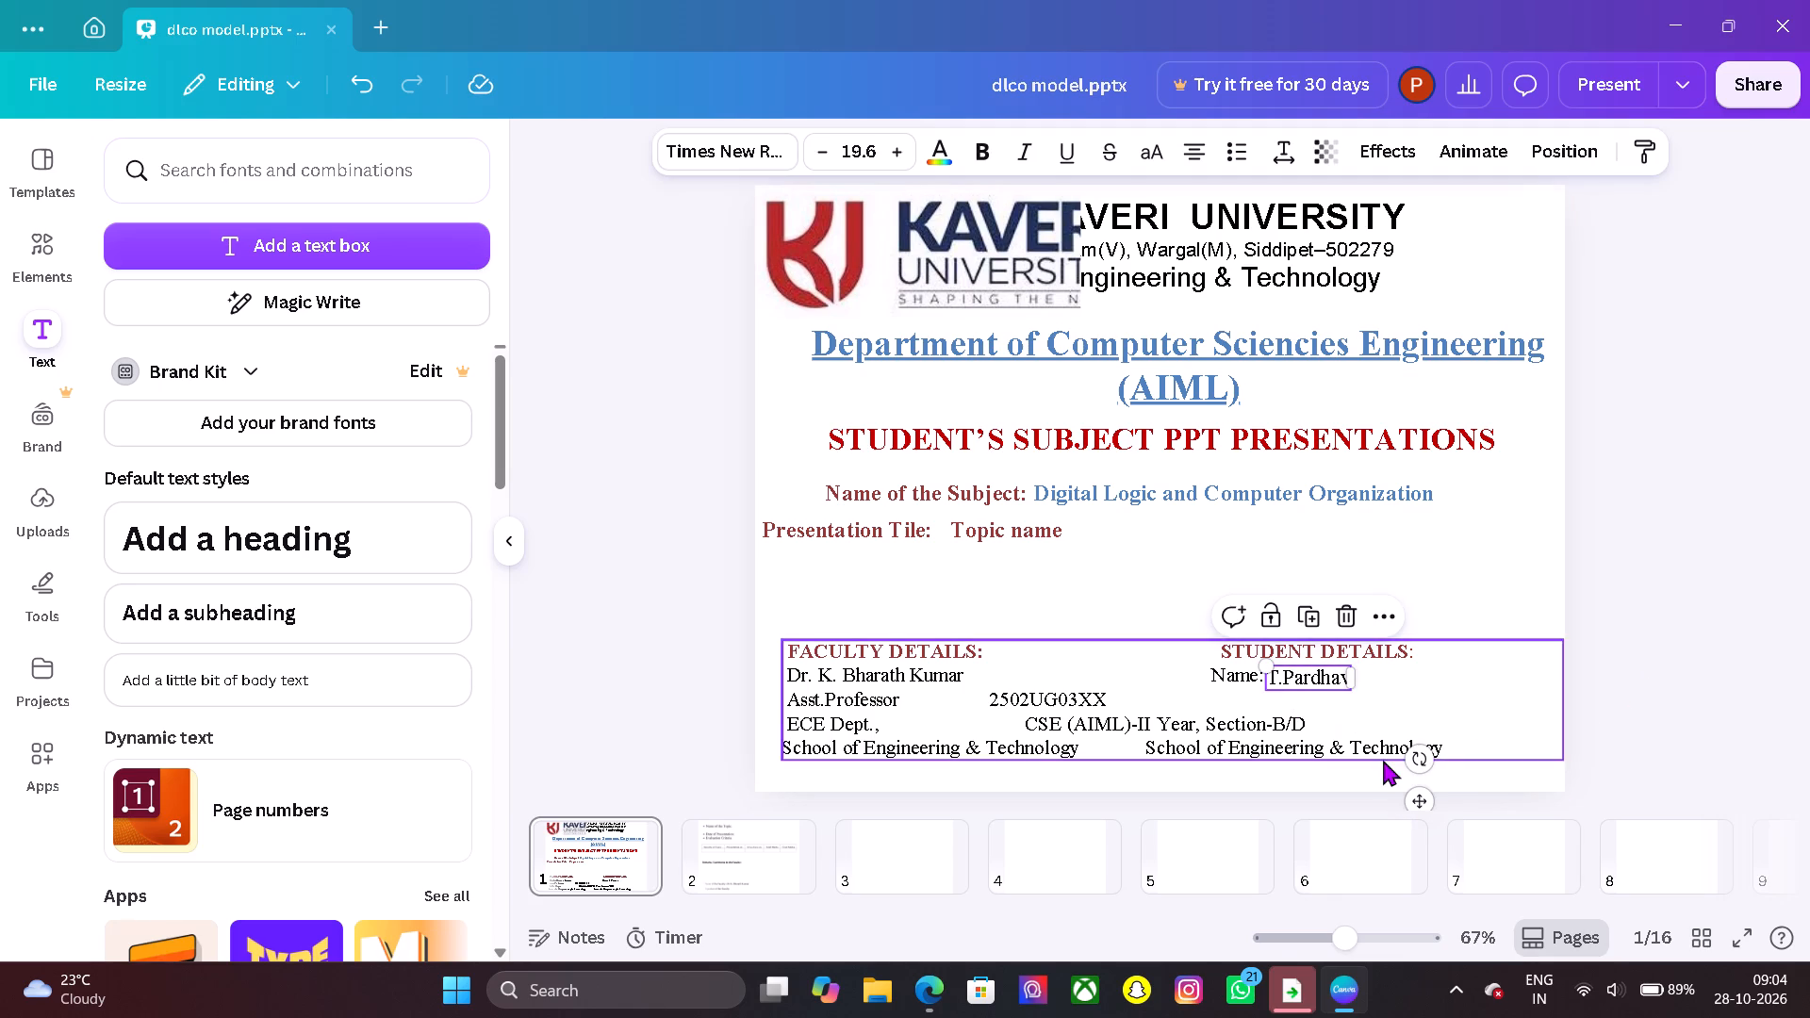
{"action": "left_click", "coordinate": [1415, 800]}
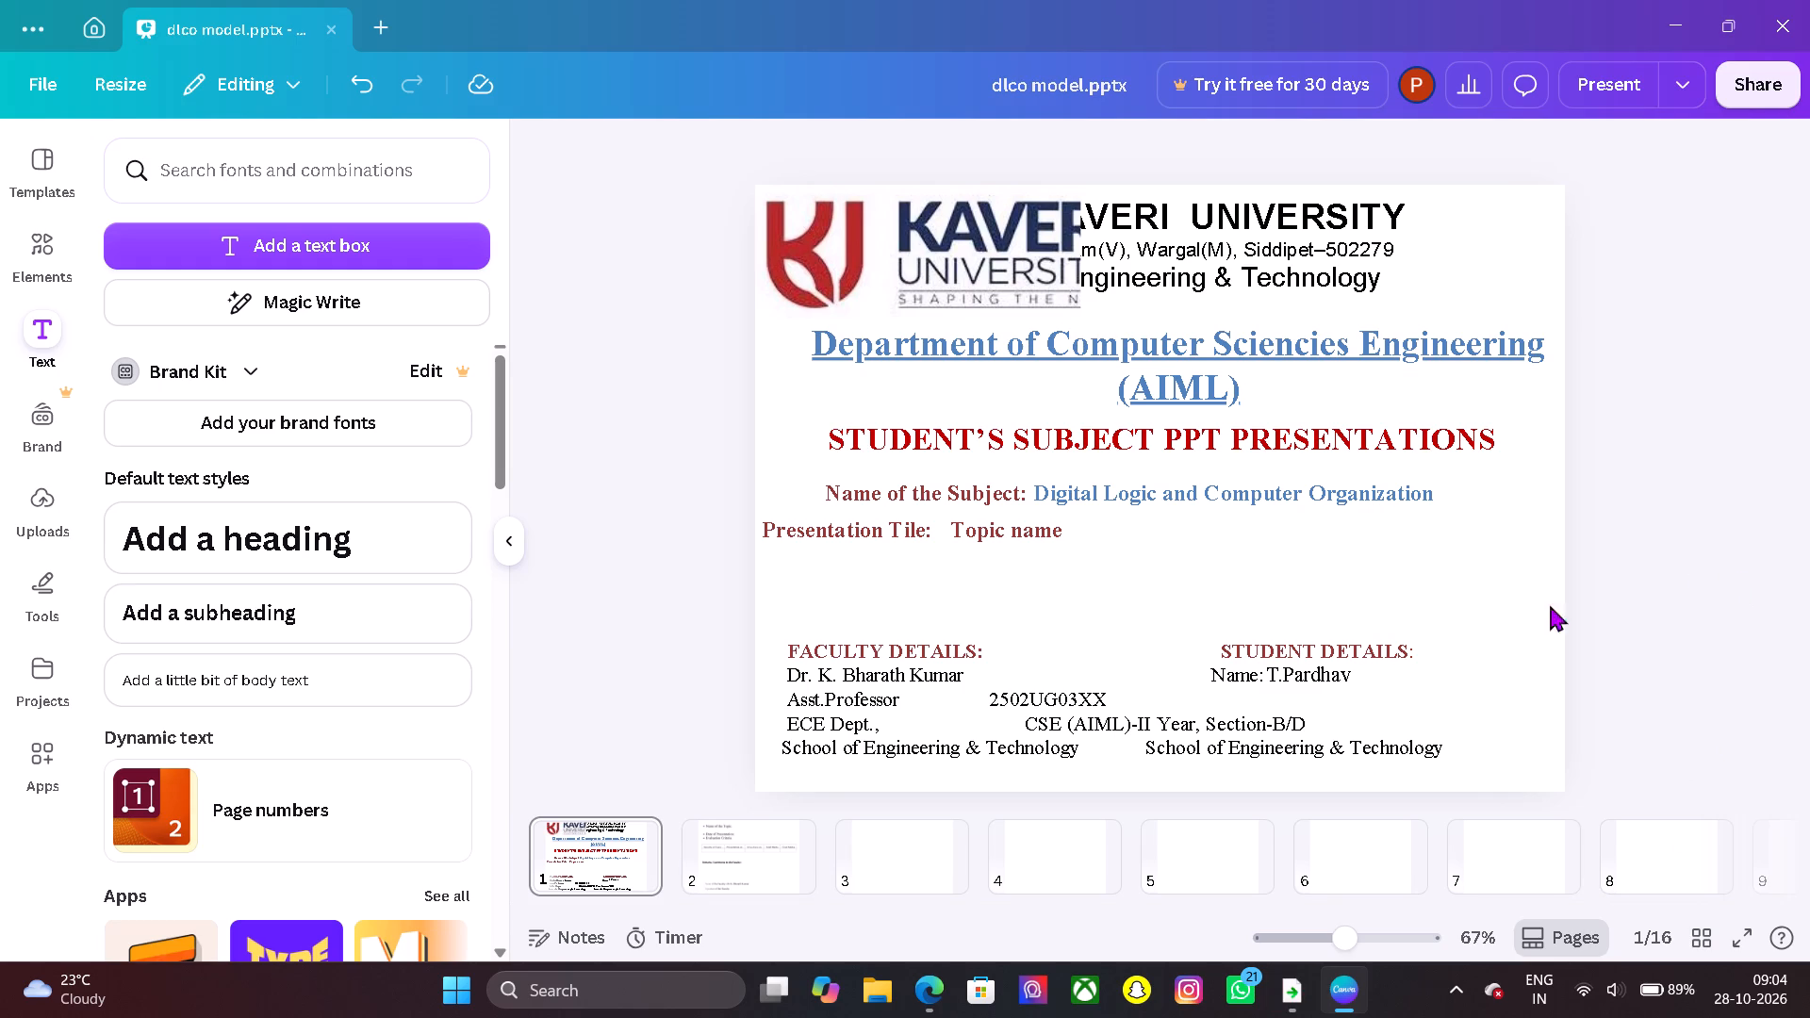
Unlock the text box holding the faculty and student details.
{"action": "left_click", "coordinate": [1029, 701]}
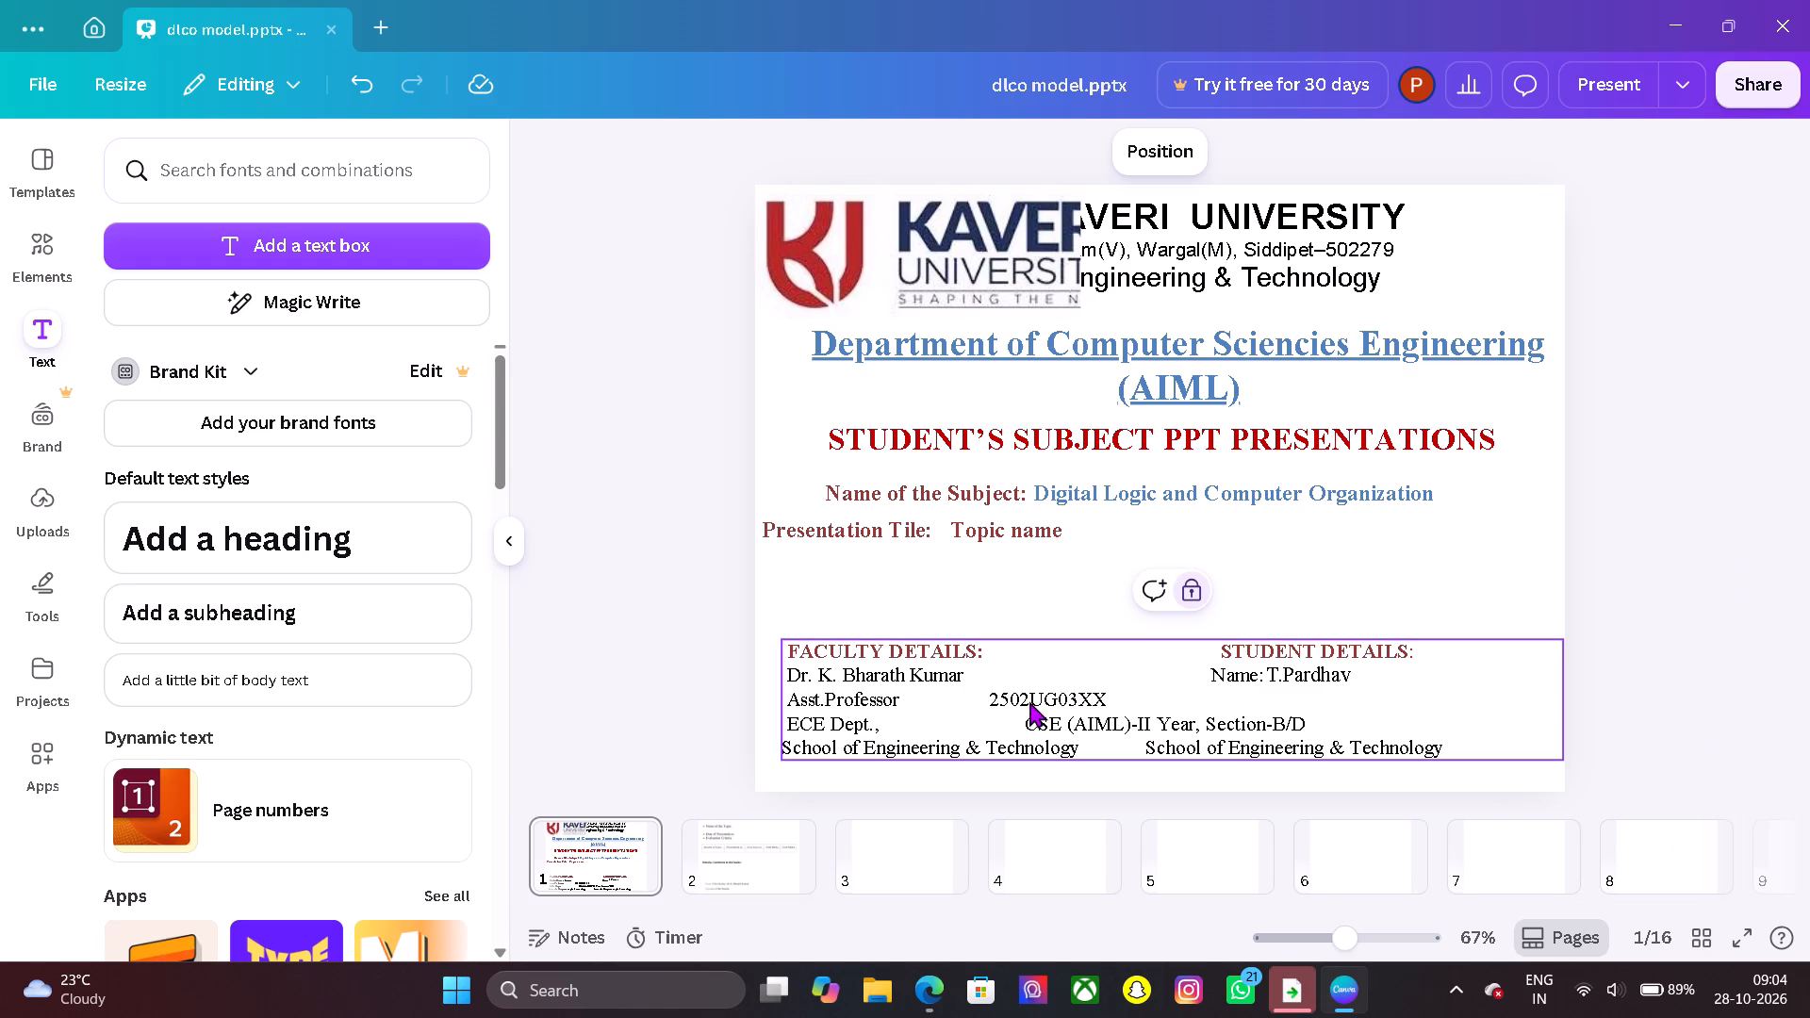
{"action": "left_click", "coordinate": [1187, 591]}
Shift the student roll number along its line with spaces so it starts directly below the Name label.
{"action": "left_click", "coordinate": [1055, 704]}
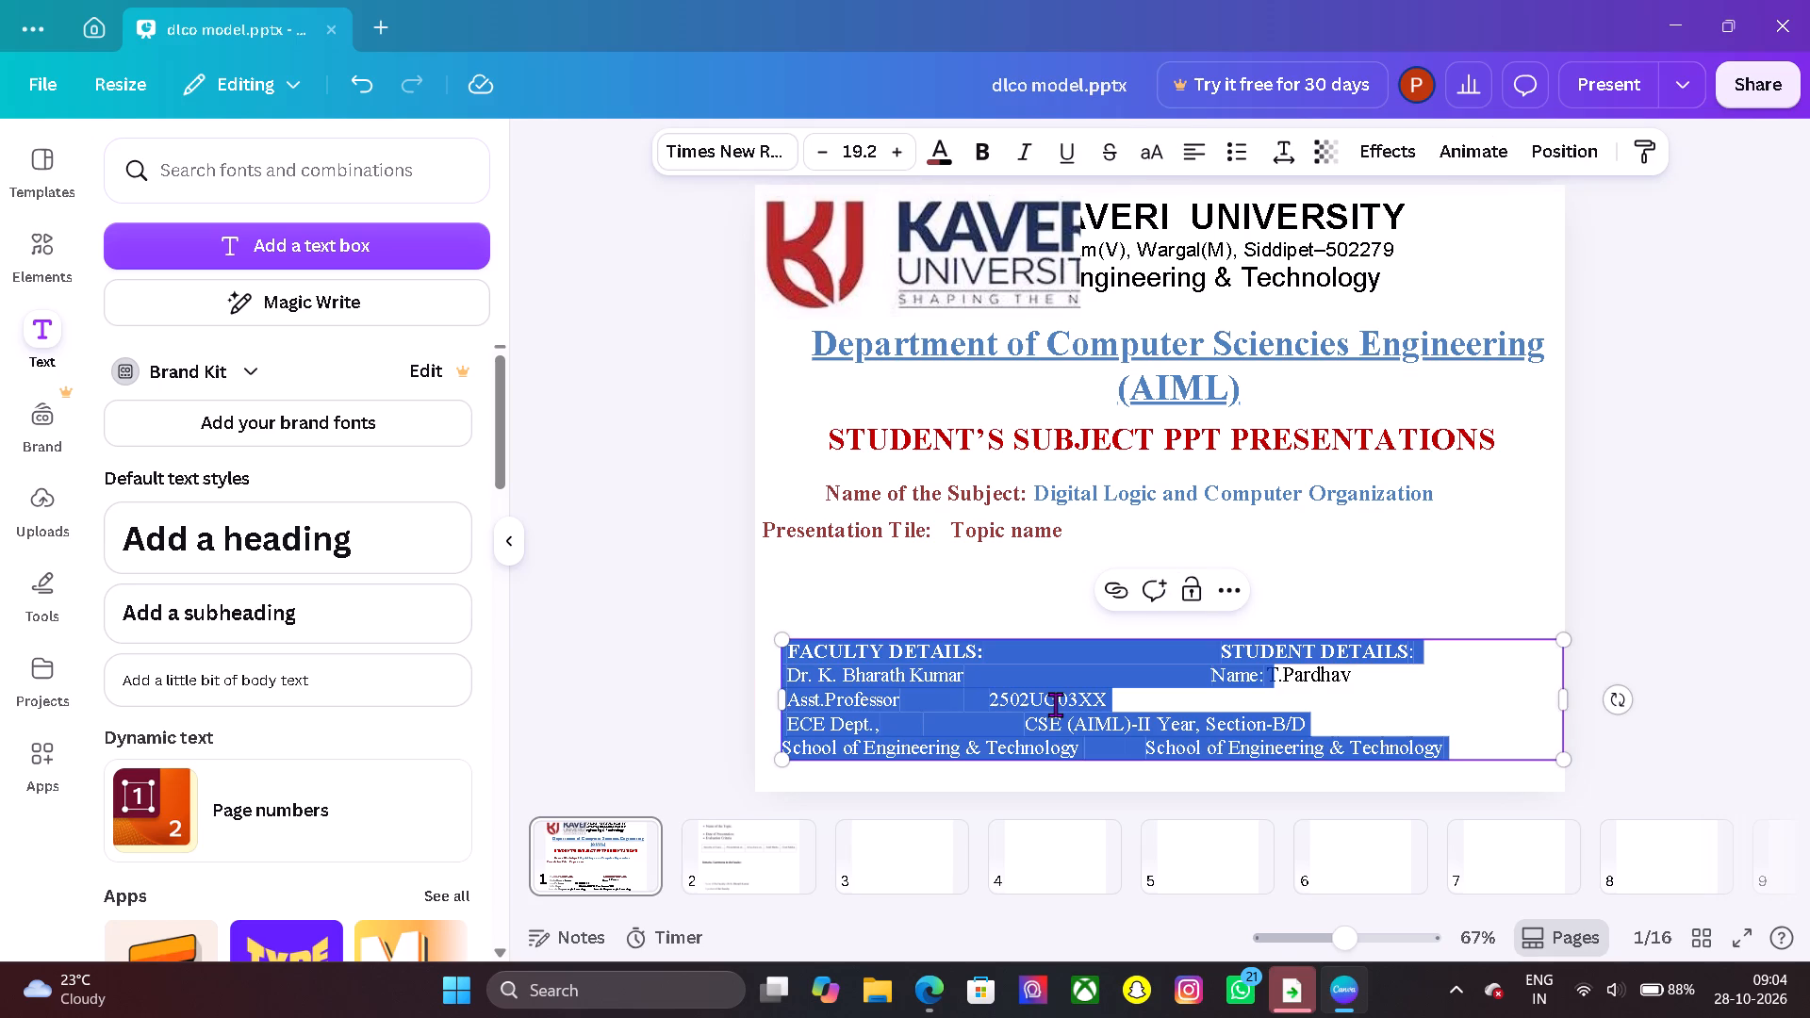
{"action": "left_click", "coordinate": [1055, 704]}
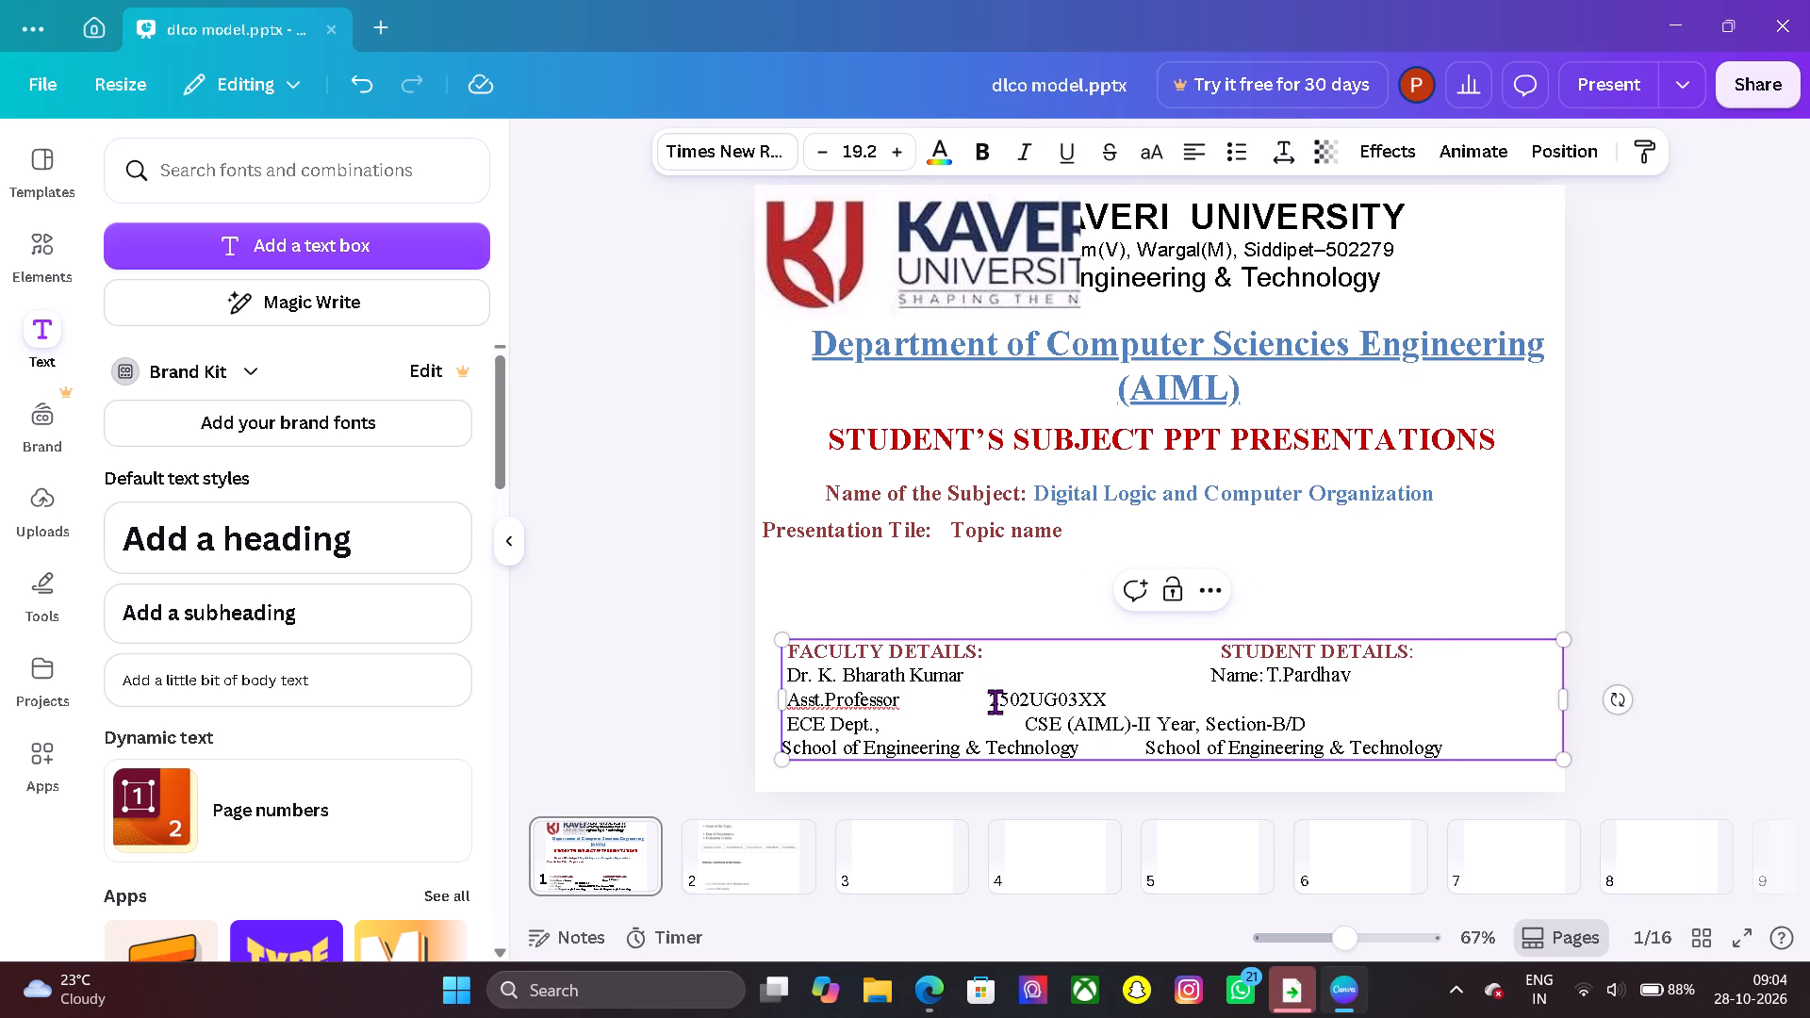
{"action": "left_click", "coordinate": [995, 702]}
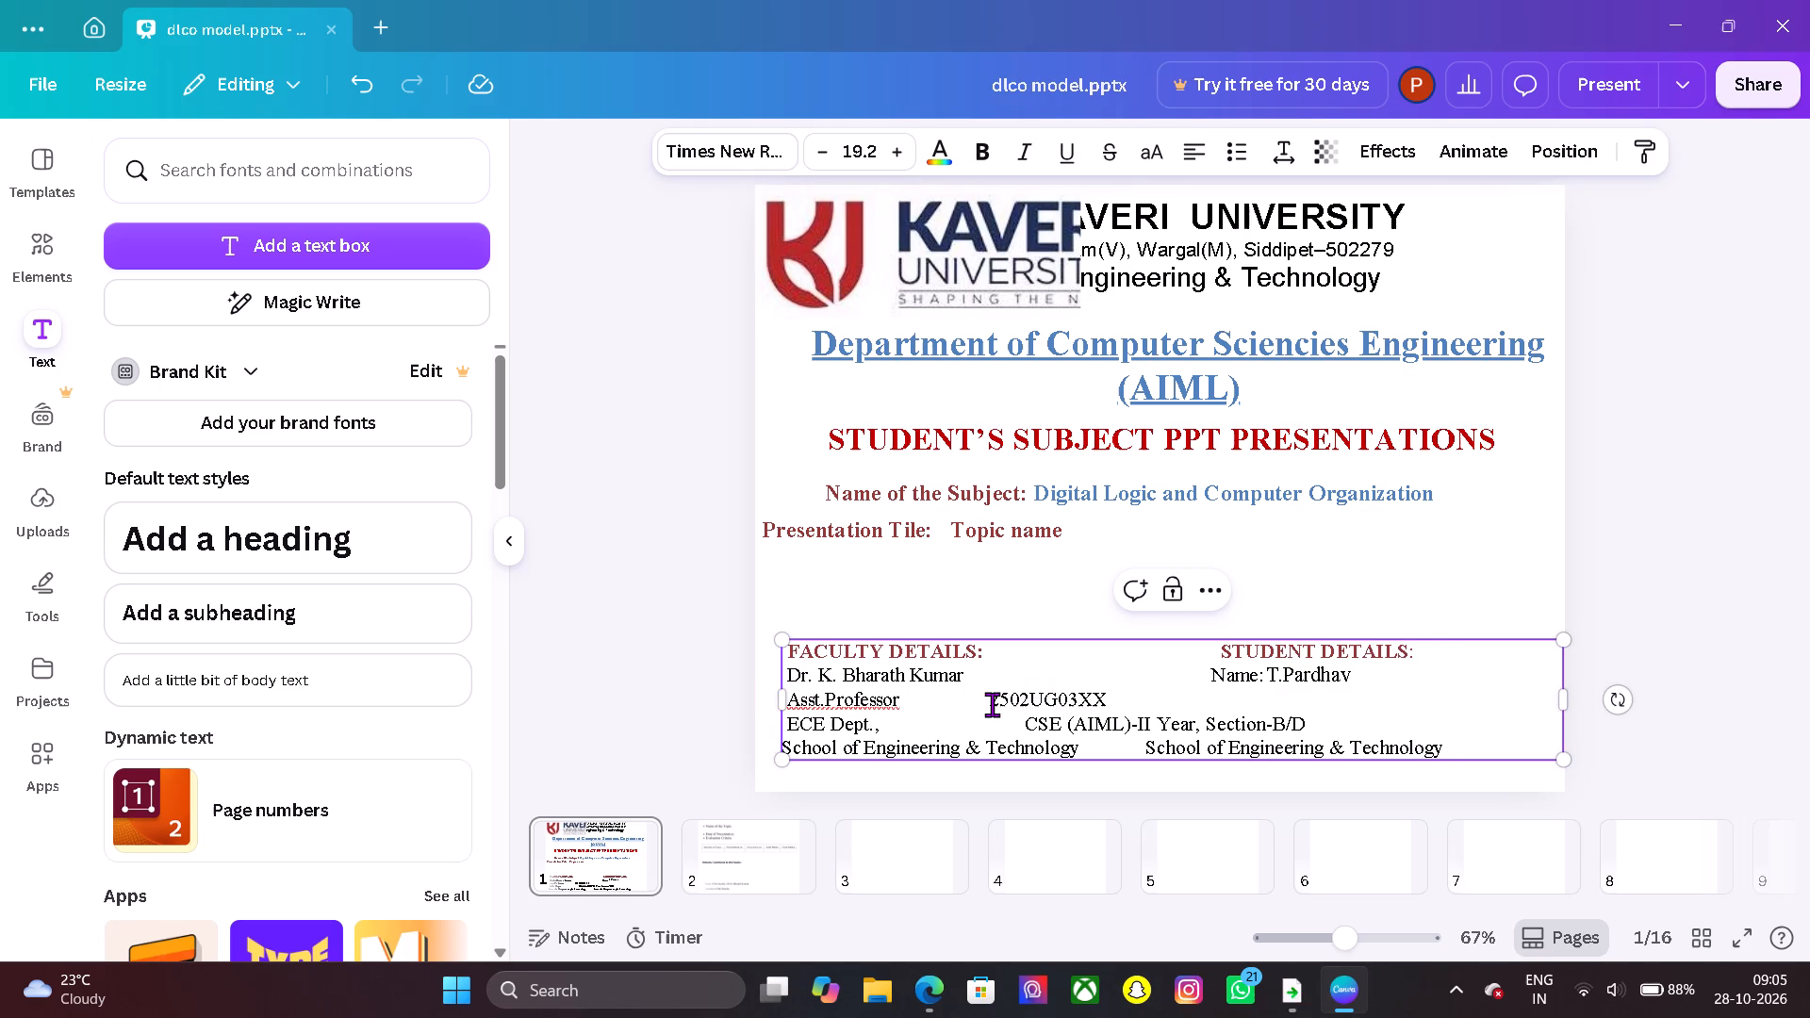
{"action": "left_click", "coordinate": [992, 704]}
{"action": "key", "text": "space"}
{"action": "key", "text": "space"}
{"action": "key", "text": "space"}
{"action": "key", "text": "space"}
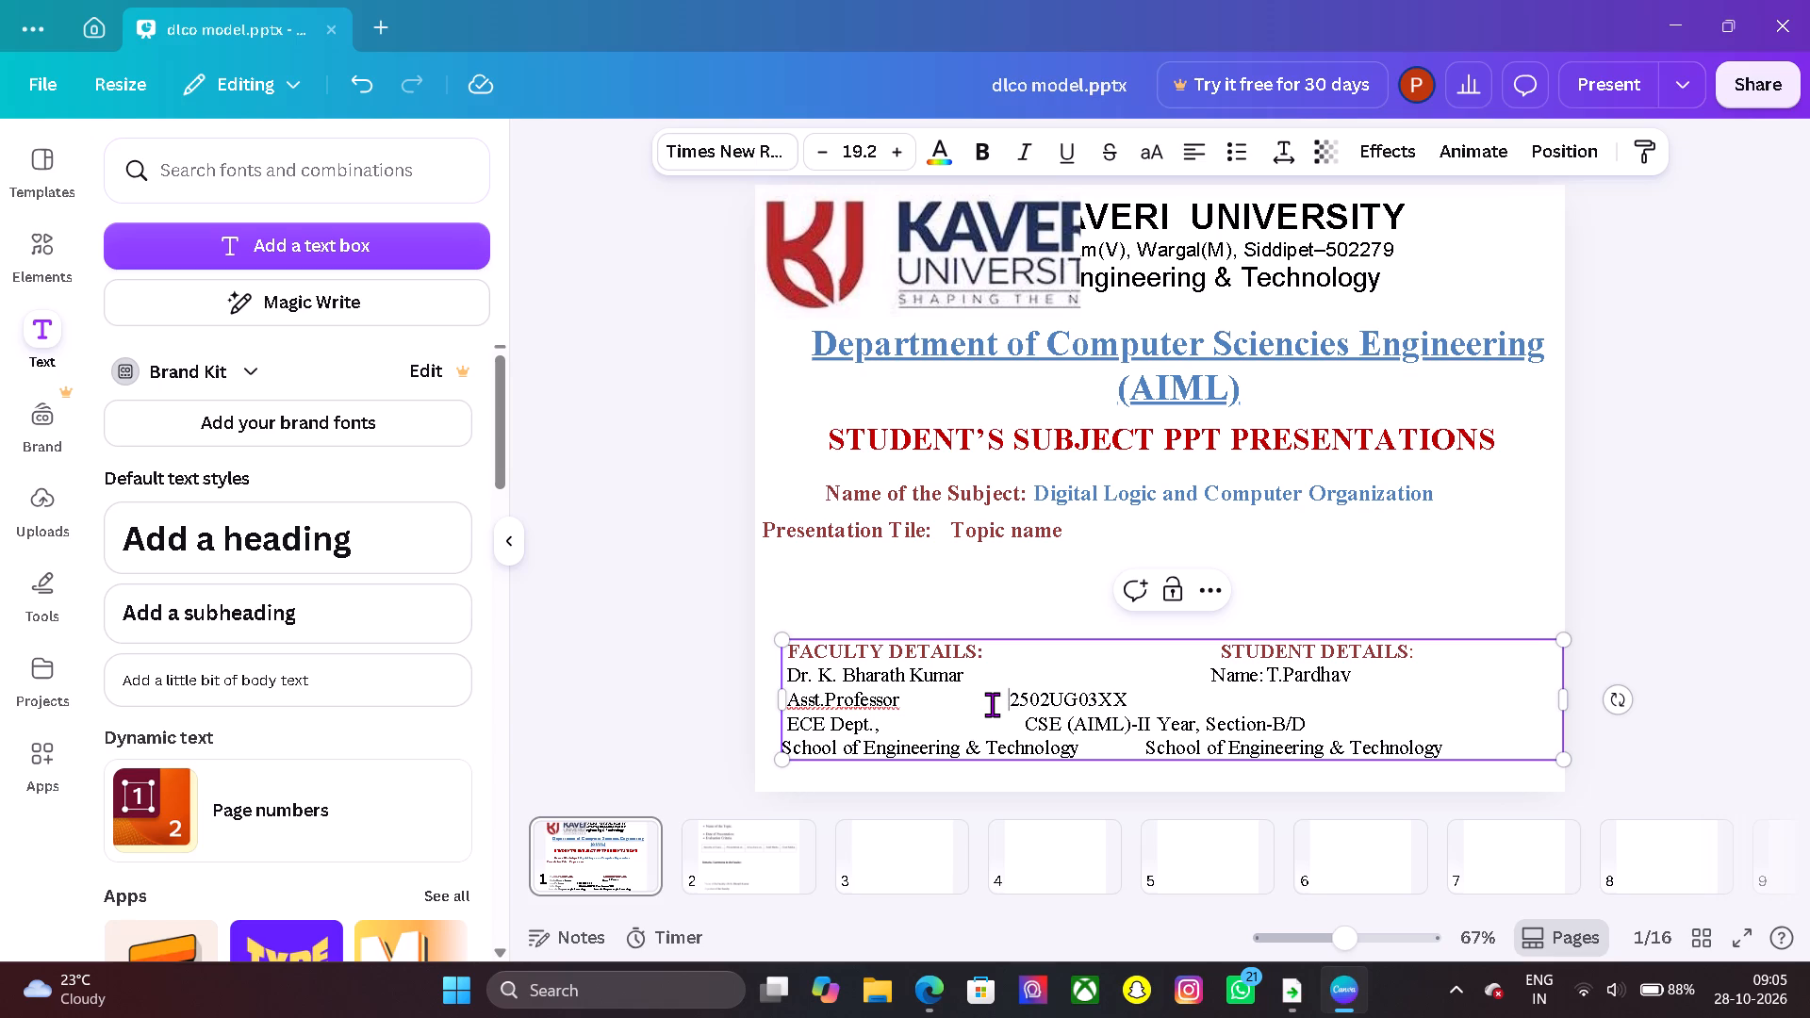
{"action": "key", "text": "space"}
{"action": "key", "text": "space"}
{"action": "key", "text": "space"}
{"action": "key", "text": "space"}
{"action": "key", "text": "space"}
{"action": "key", "text": "space"}
{"action": "key", "text": "space"}
{"action": "key", "text": "space"}
{"action": "key", "text": "space"}
{"action": "key", "text": "space"}
{"action": "key", "text": "space"}
{"action": "key", "text": "space"}
{"action": "key", "text": "space"}
{"action": "key", "text": "space"}
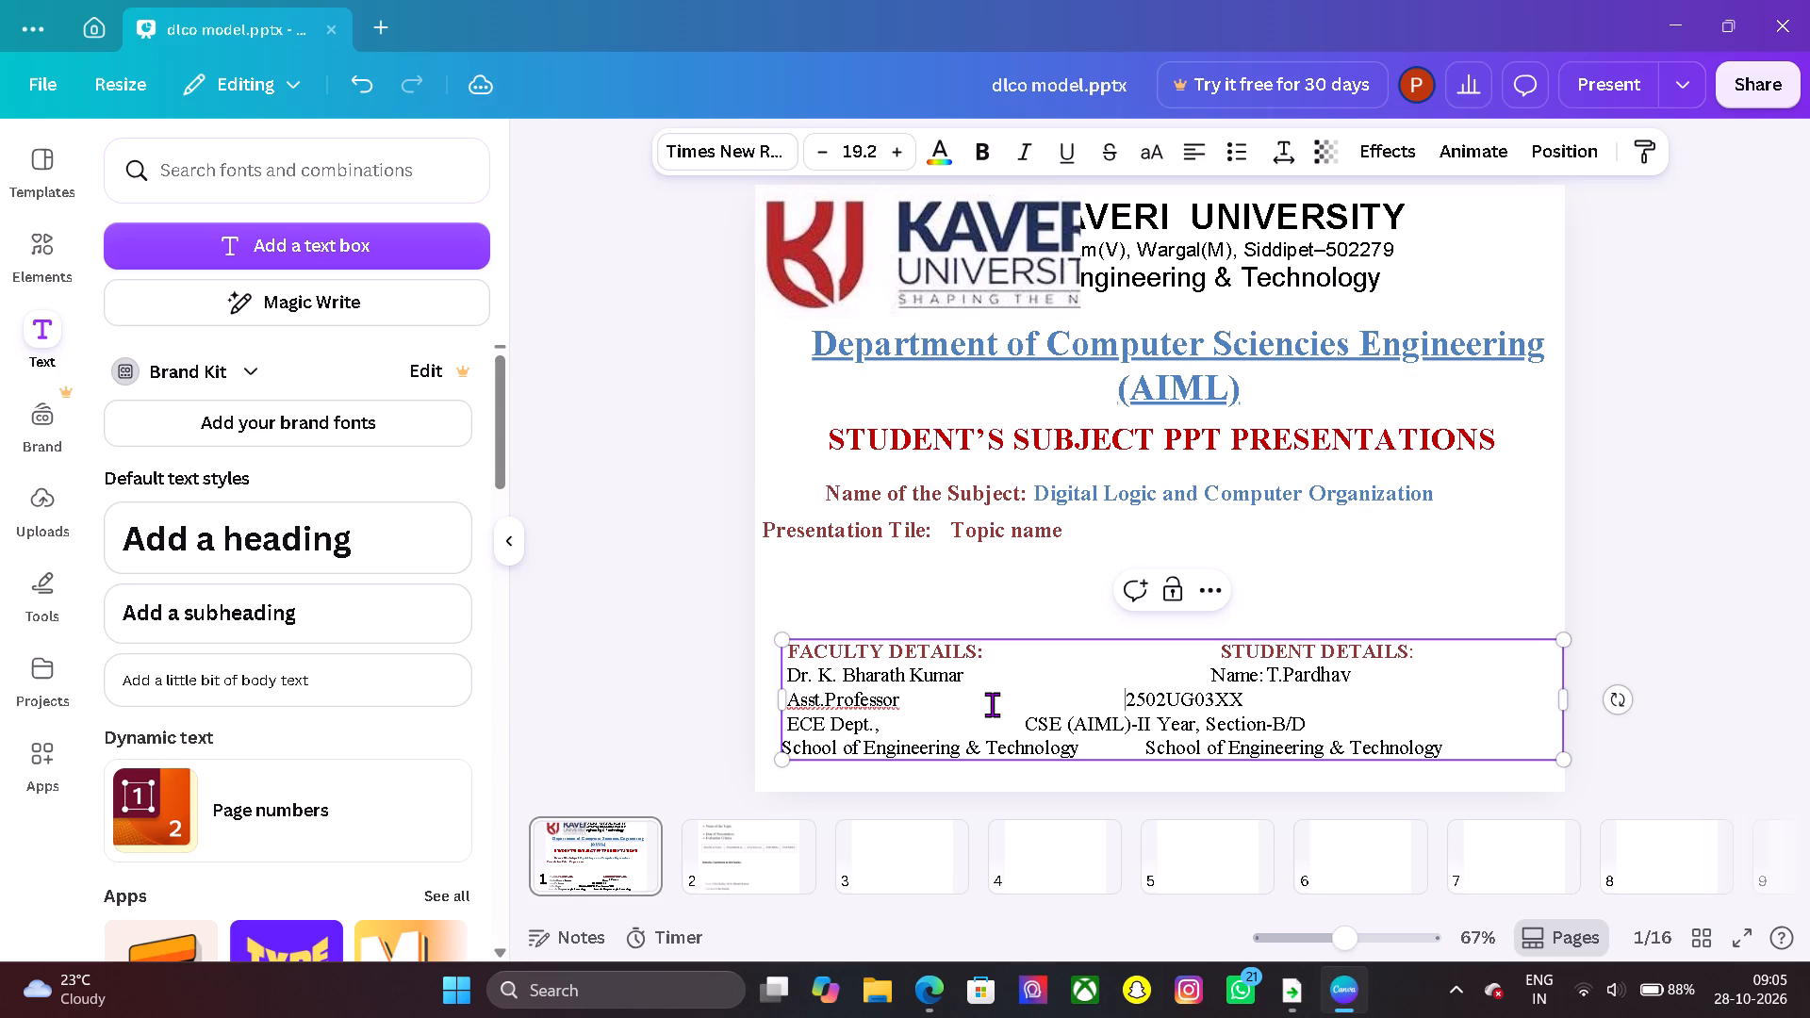
{"action": "key", "text": "space"}
{"action": "key", "text": "space"}
{"action": "key", "text": "space"}
{"action": "key", "text": "space"}
{"action": "key", "text": "space"}
{"action": "key", "text": "space"}
{"action": "key", "text": "space"}
{"action": "key", "text": "space"}
{"action": "key", "text": "space"}
{"action": "key", "text": "space"}
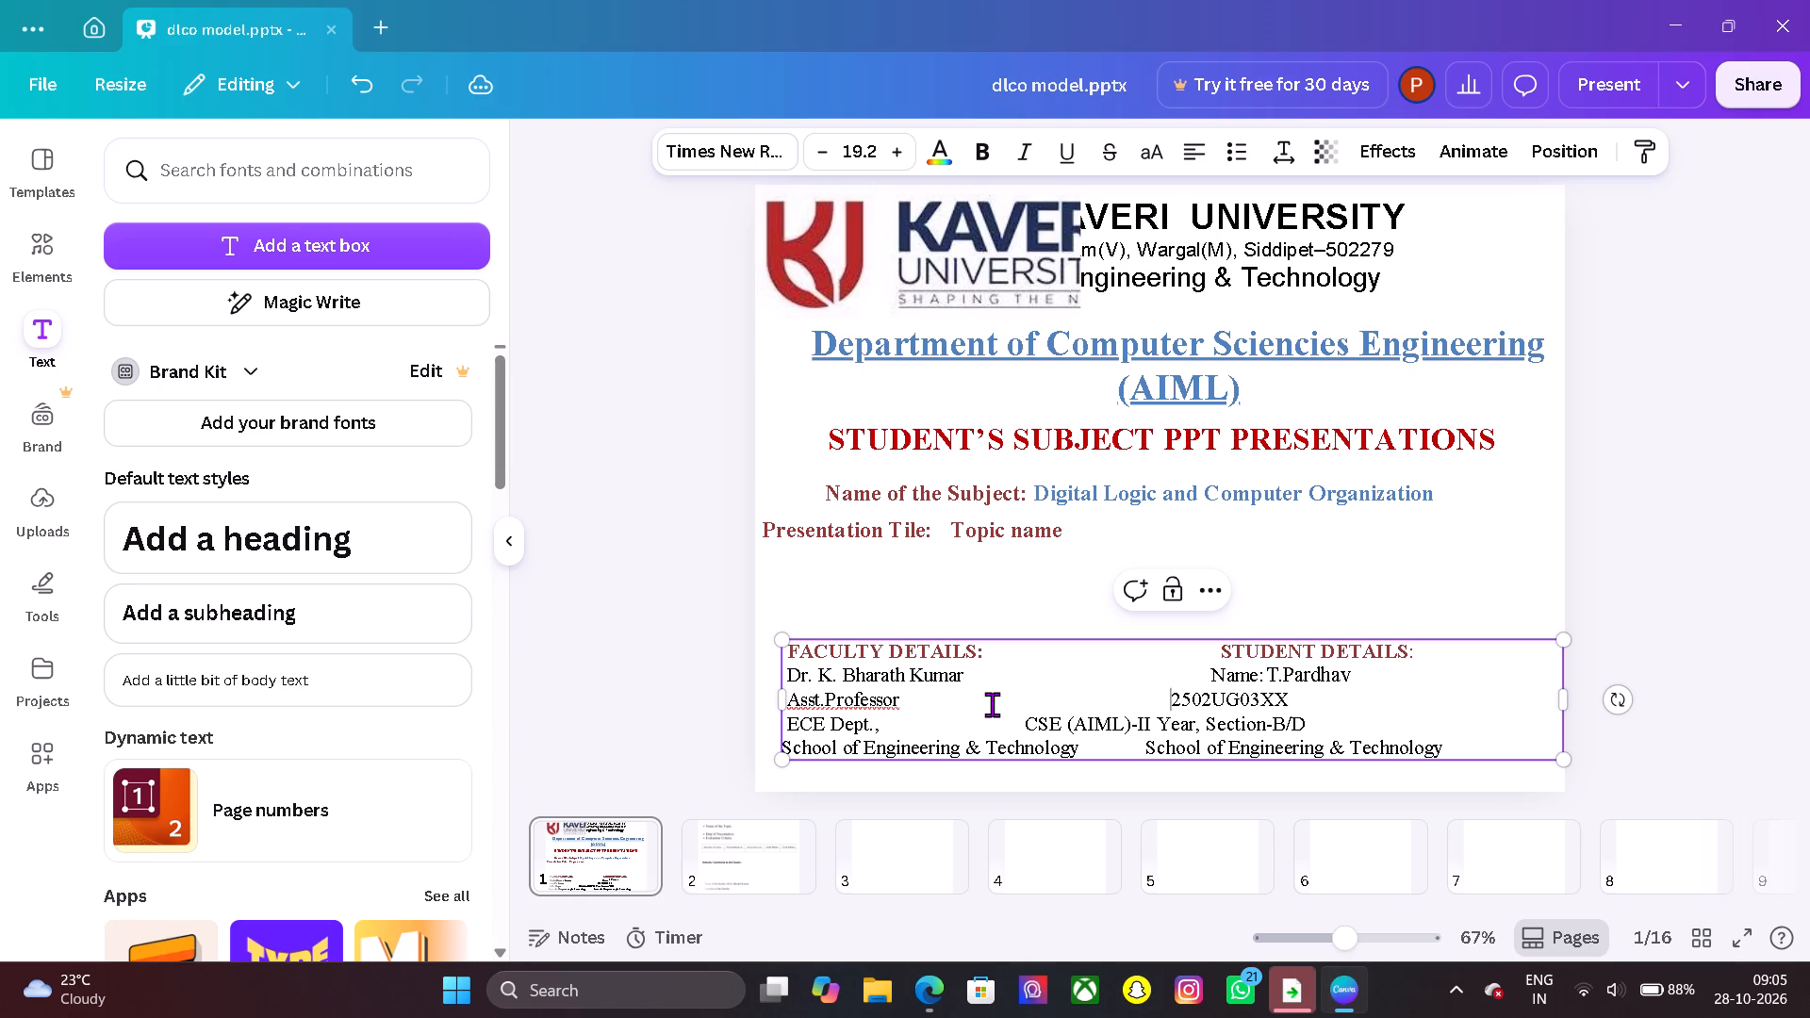
{"action": "key", "text": "space"}
{"action": "key", "text": "space"}
{"action": "key", "text": "space"}
{"action": "key", "text": "space"}
{"action": "key", "text": "space"}
{"action": "key", "text": "space"}
{"action": "key", "text": "space"}
Replace the XX placeholder at the end of the roll number with the student's own final characters.
{"action": "left_click", "coordinate": [1343, 702]}
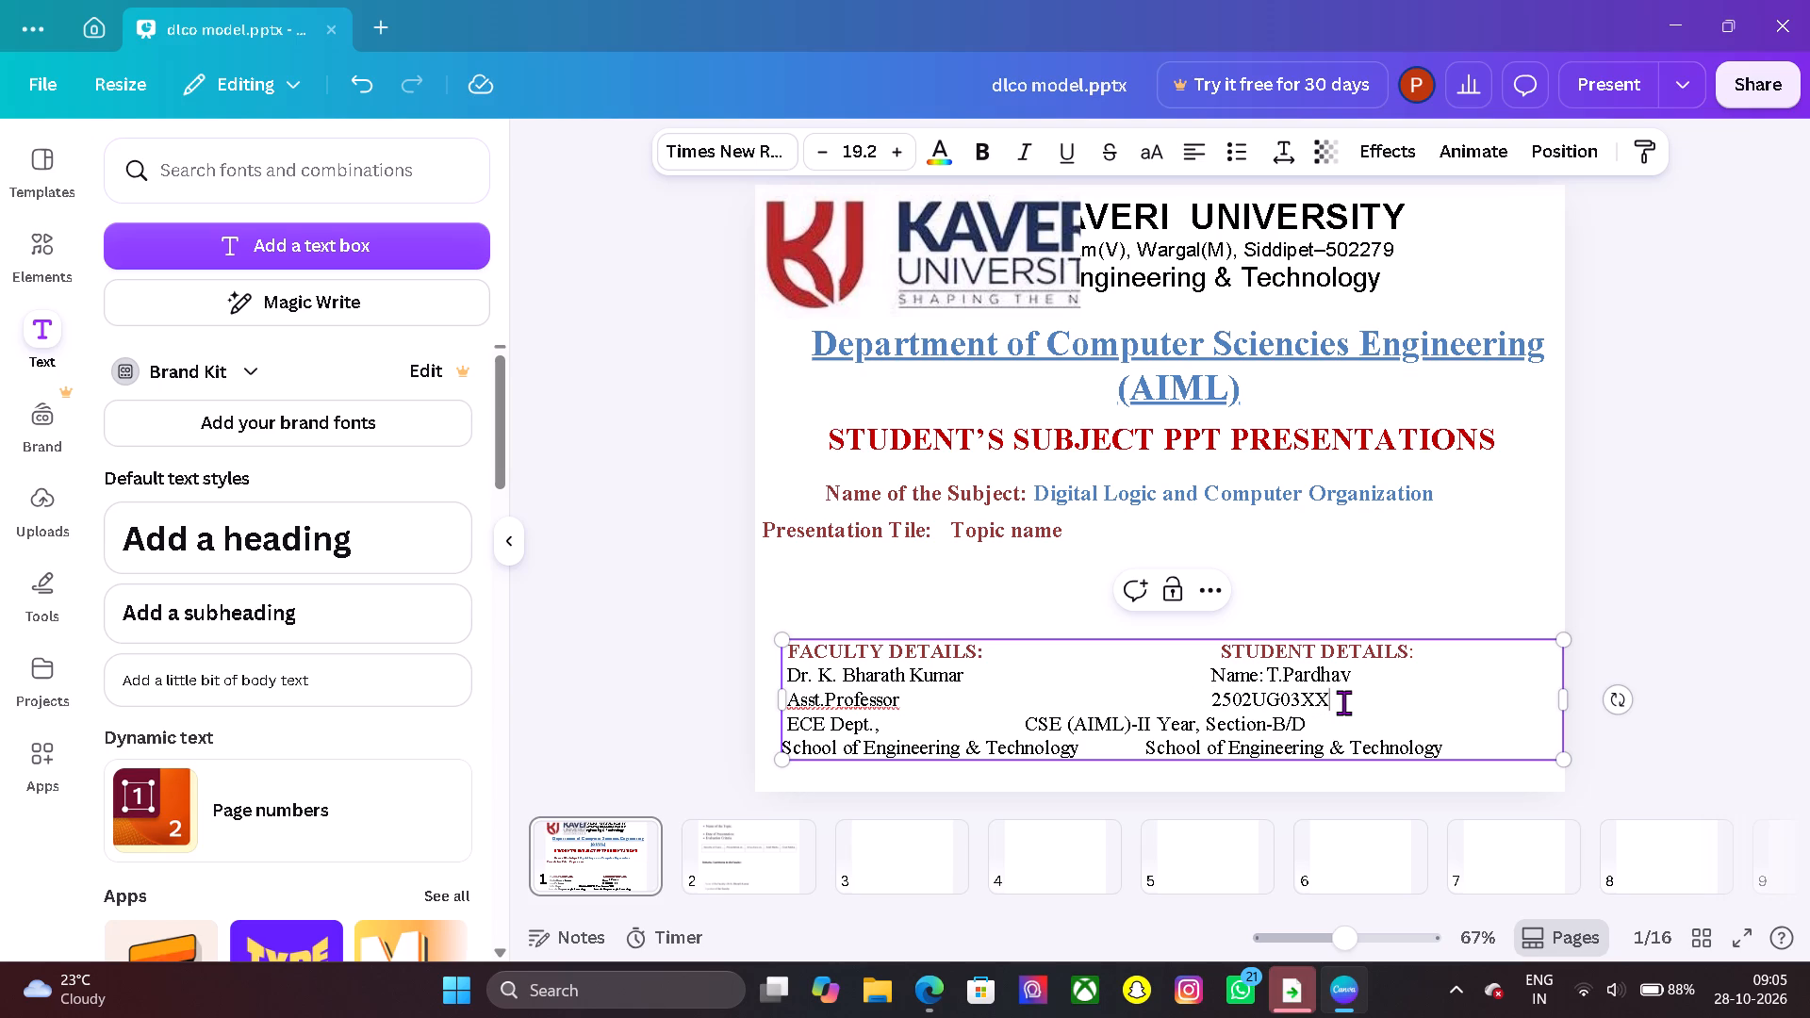
{"action": "key", "text": "BackSpace"}
{"action": "key", "text": "BackSpace"}
{"action": "key", "text": "shift+p"}
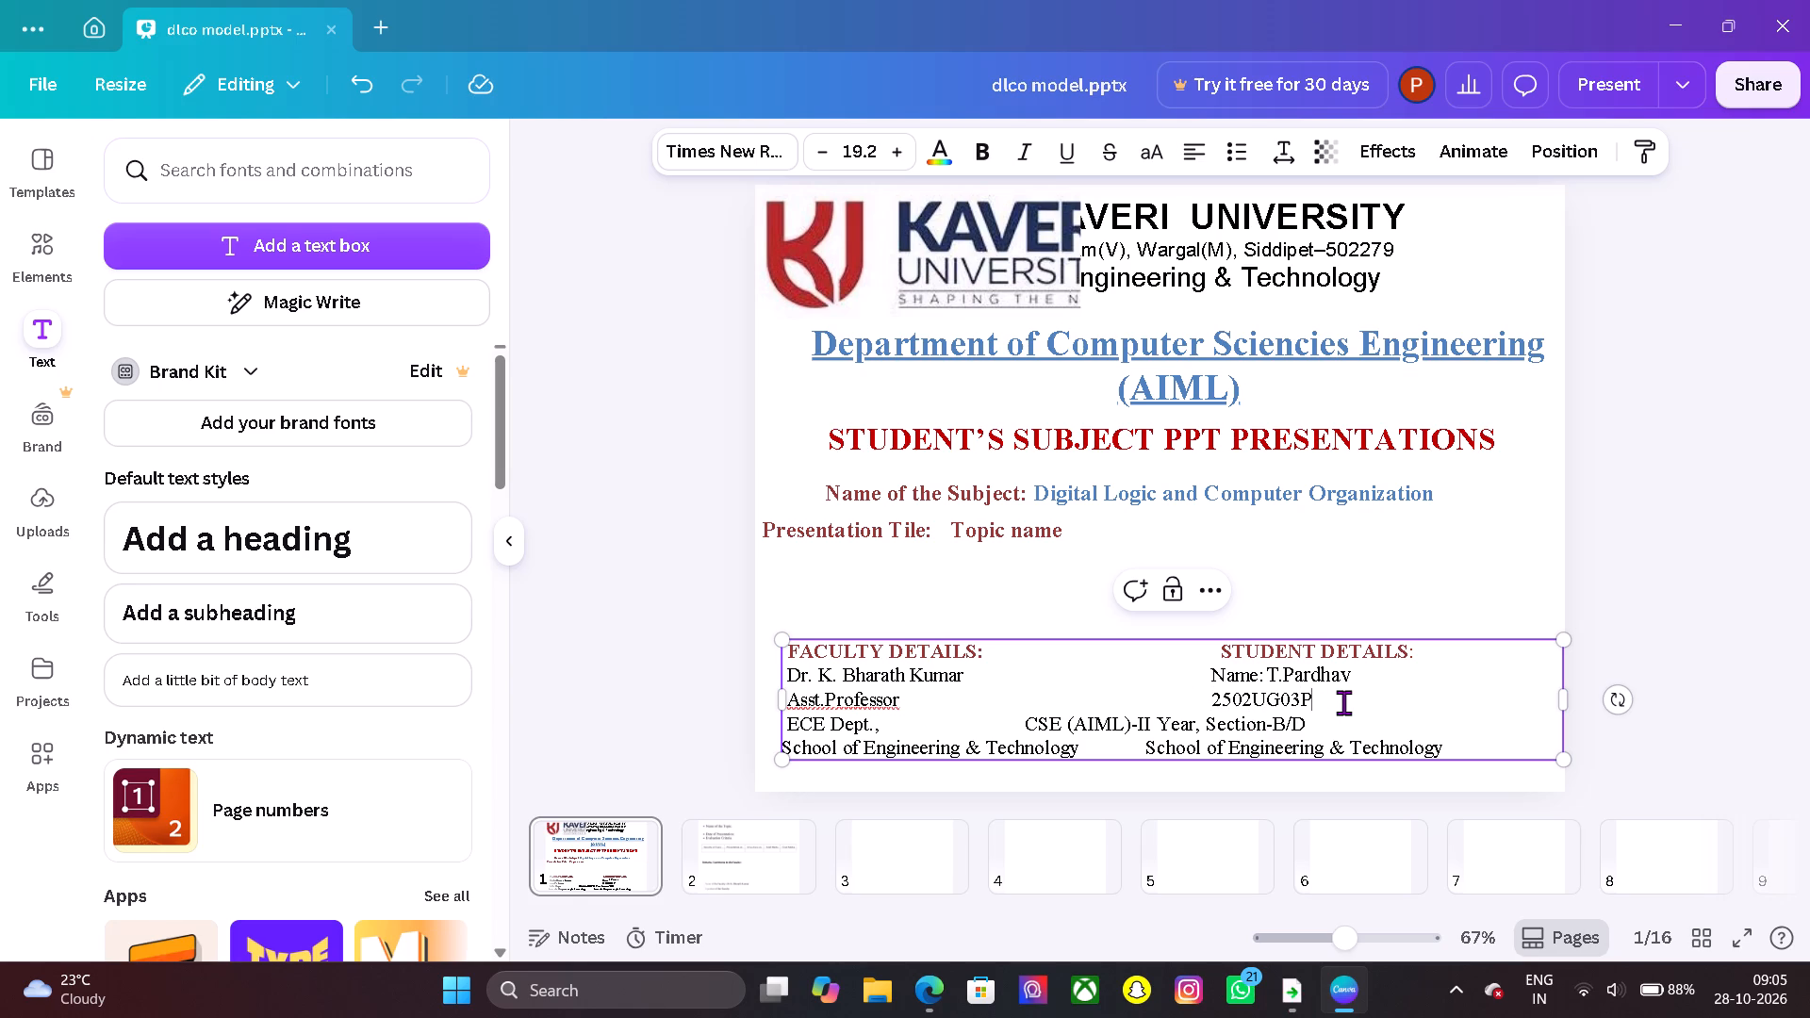
{"action": "key", "text": "2"}
Shift the "CSE (AIML)-II Year" text along its line with spaces so it starts directly below the roll number.
{"action": "left_click", "coordinate": [1013, 717]}
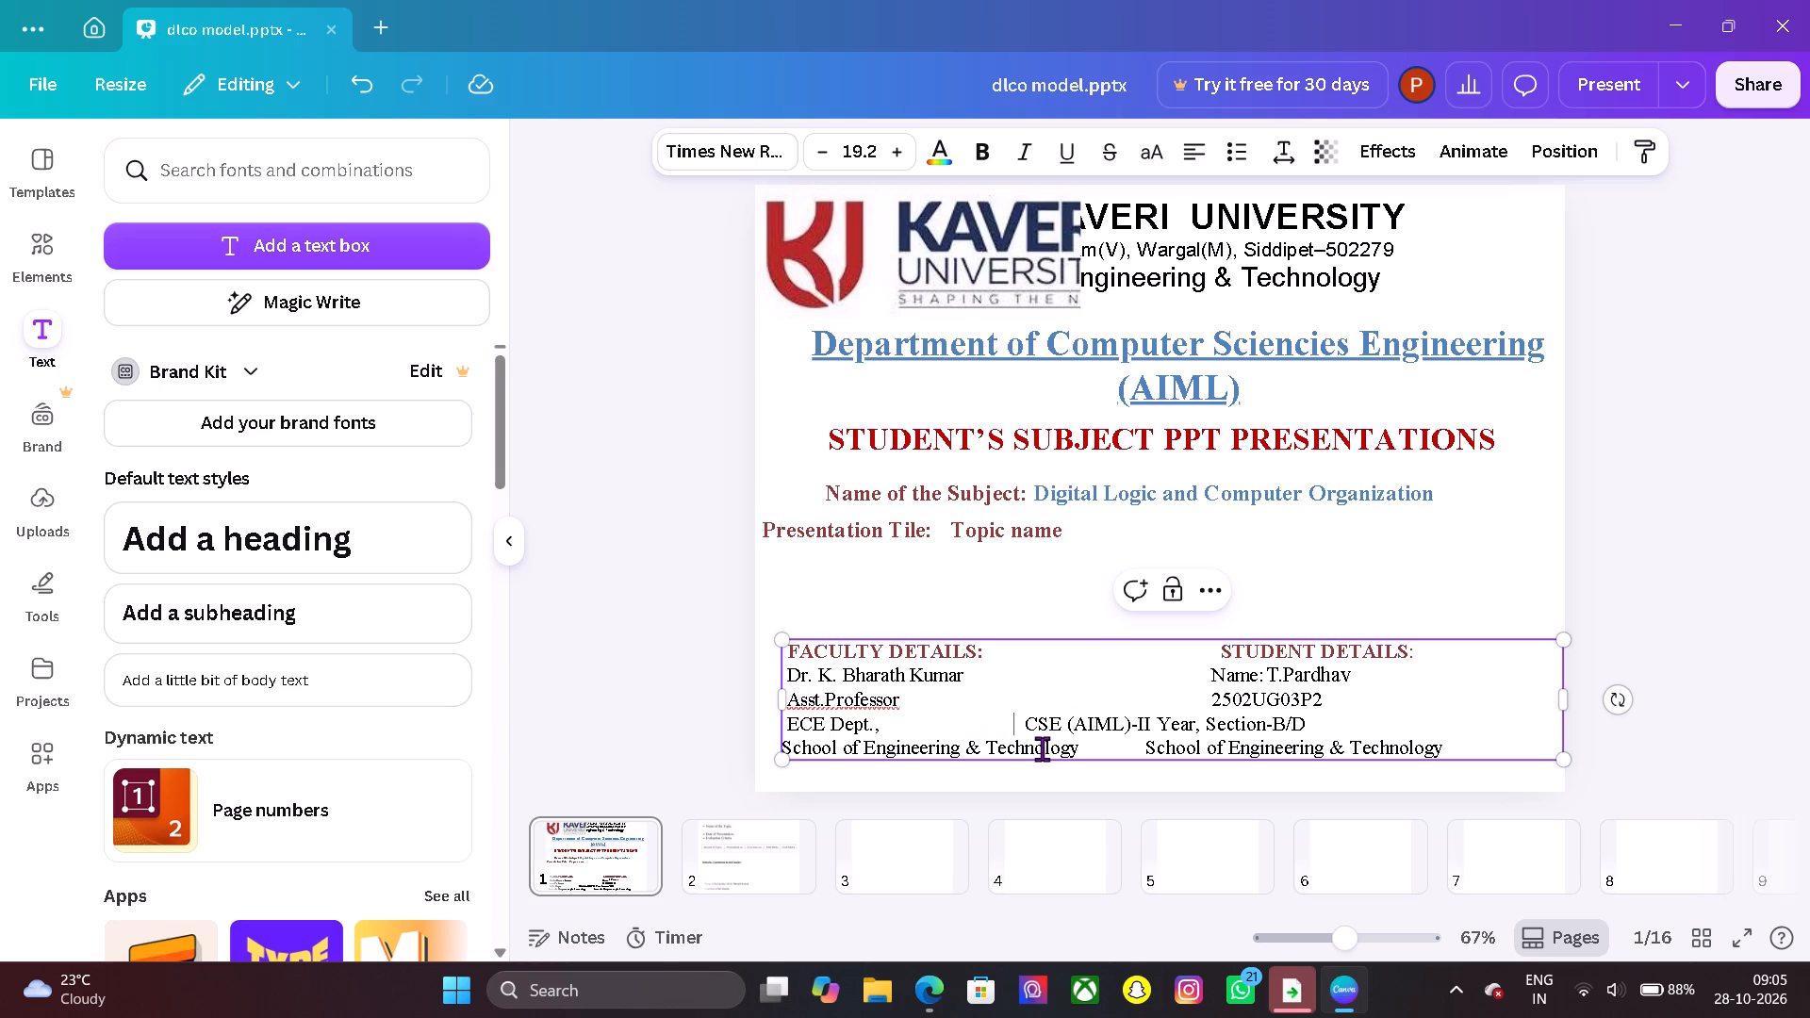
{"action": "key", "text": "Tab"}
{"action": "left_click", "coordinate": [1044, 725]}
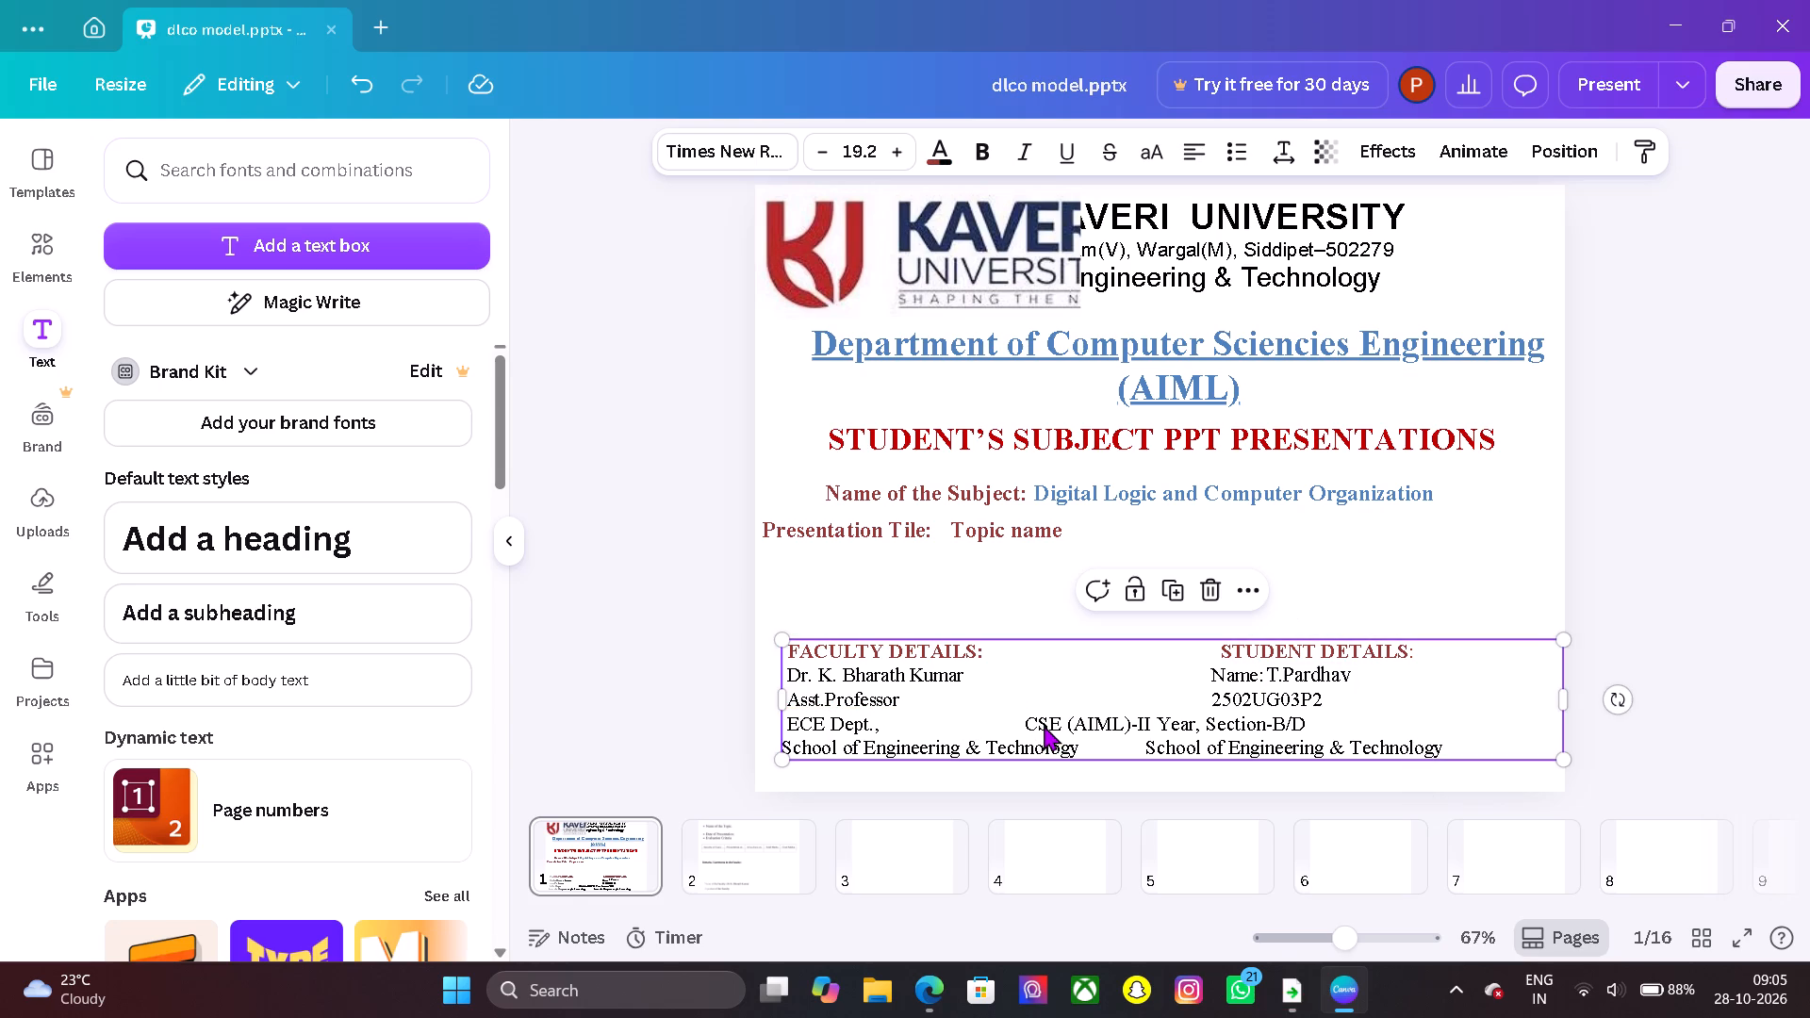
{"action": "left_click", "coordinate": [1015, 718]}
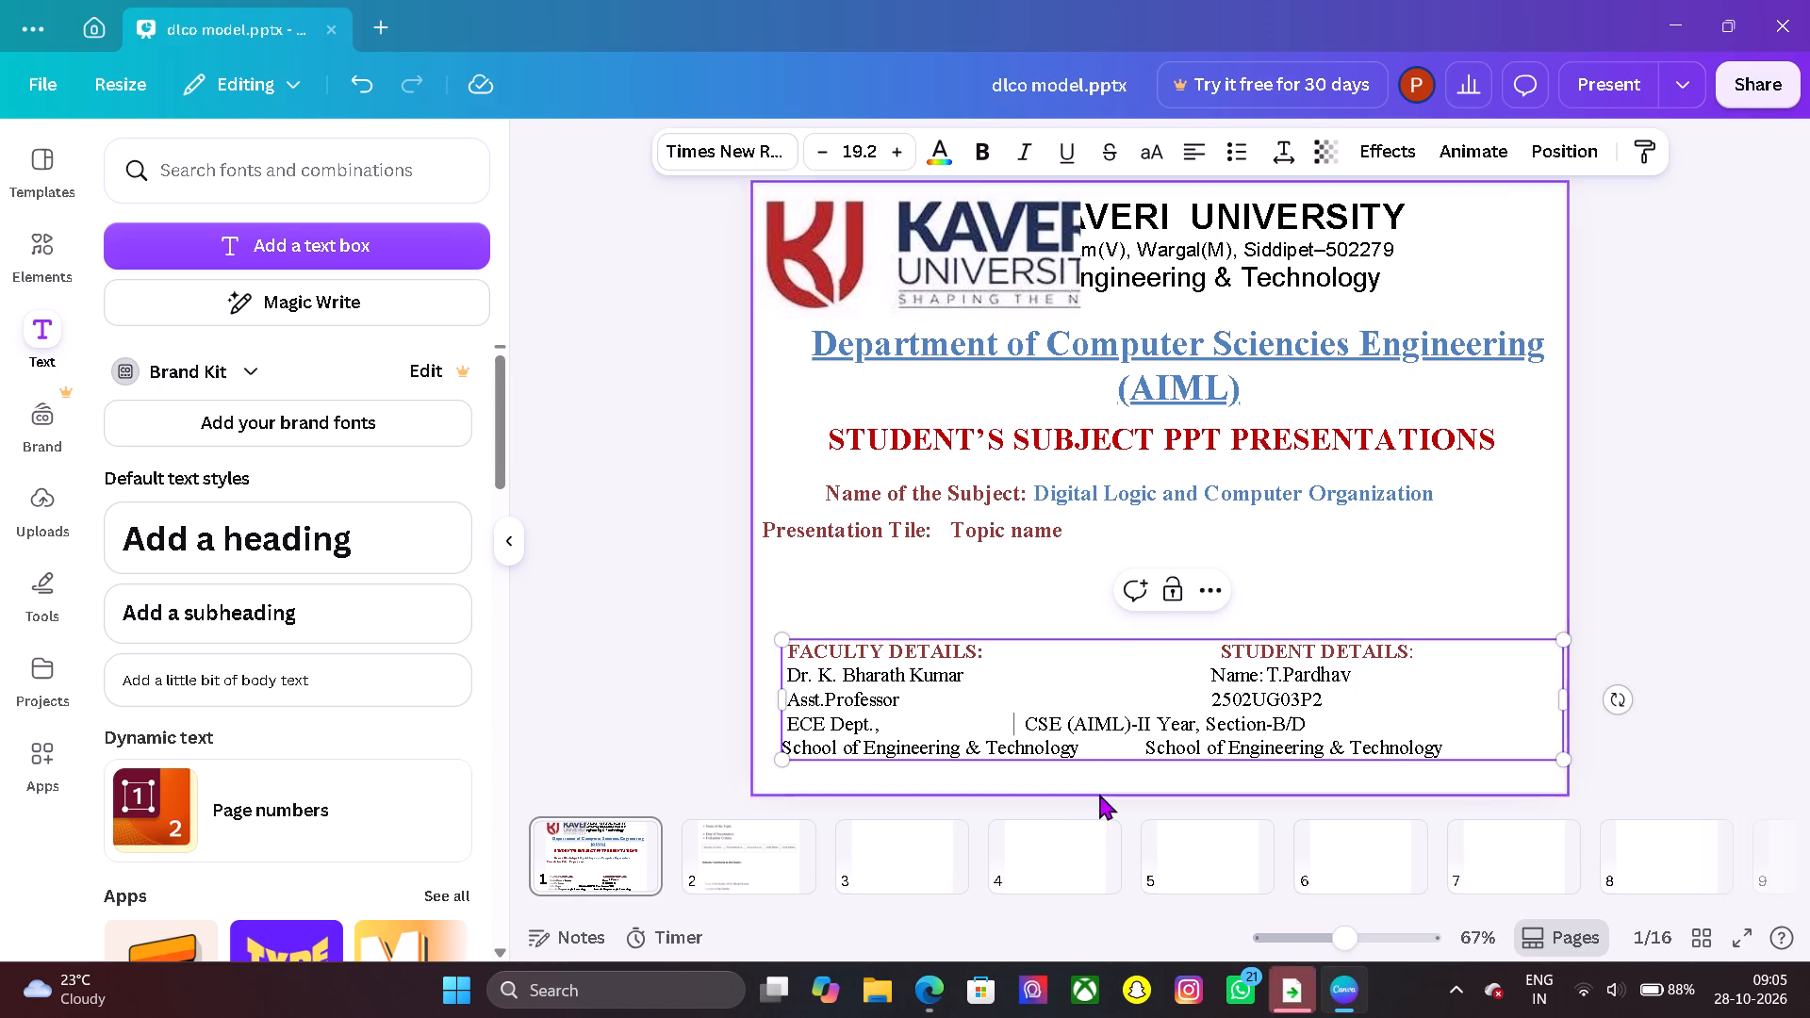
{"action": "key", "text": "space"}
{"action": "key", "text": "space"}
{"action": "key", "text": "space"}
{"action": "key", "text": "space"}
{"action": "key", "text": "space"}
{"action": "key", "text": "space"}
{"action": "key", "text": "space"}
{"action": "key", "text": "Tab"}
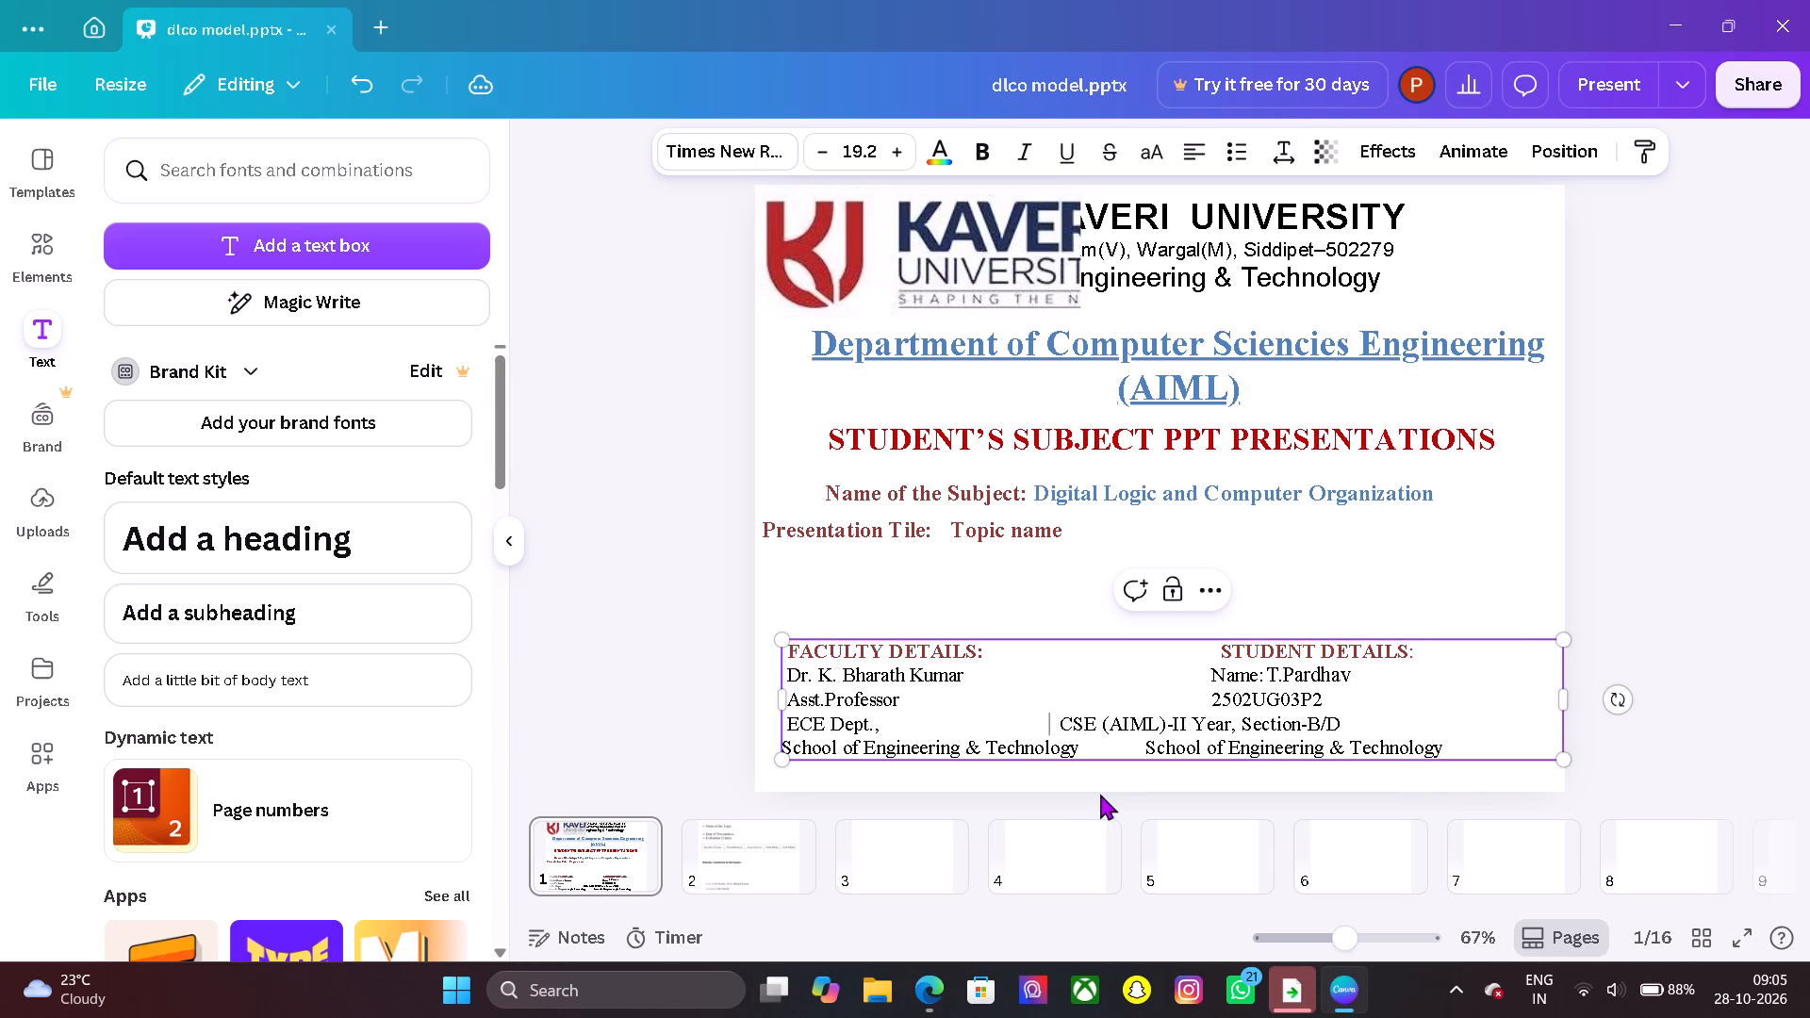
{"action": "left_click", "coordinate": [1120, 703]}
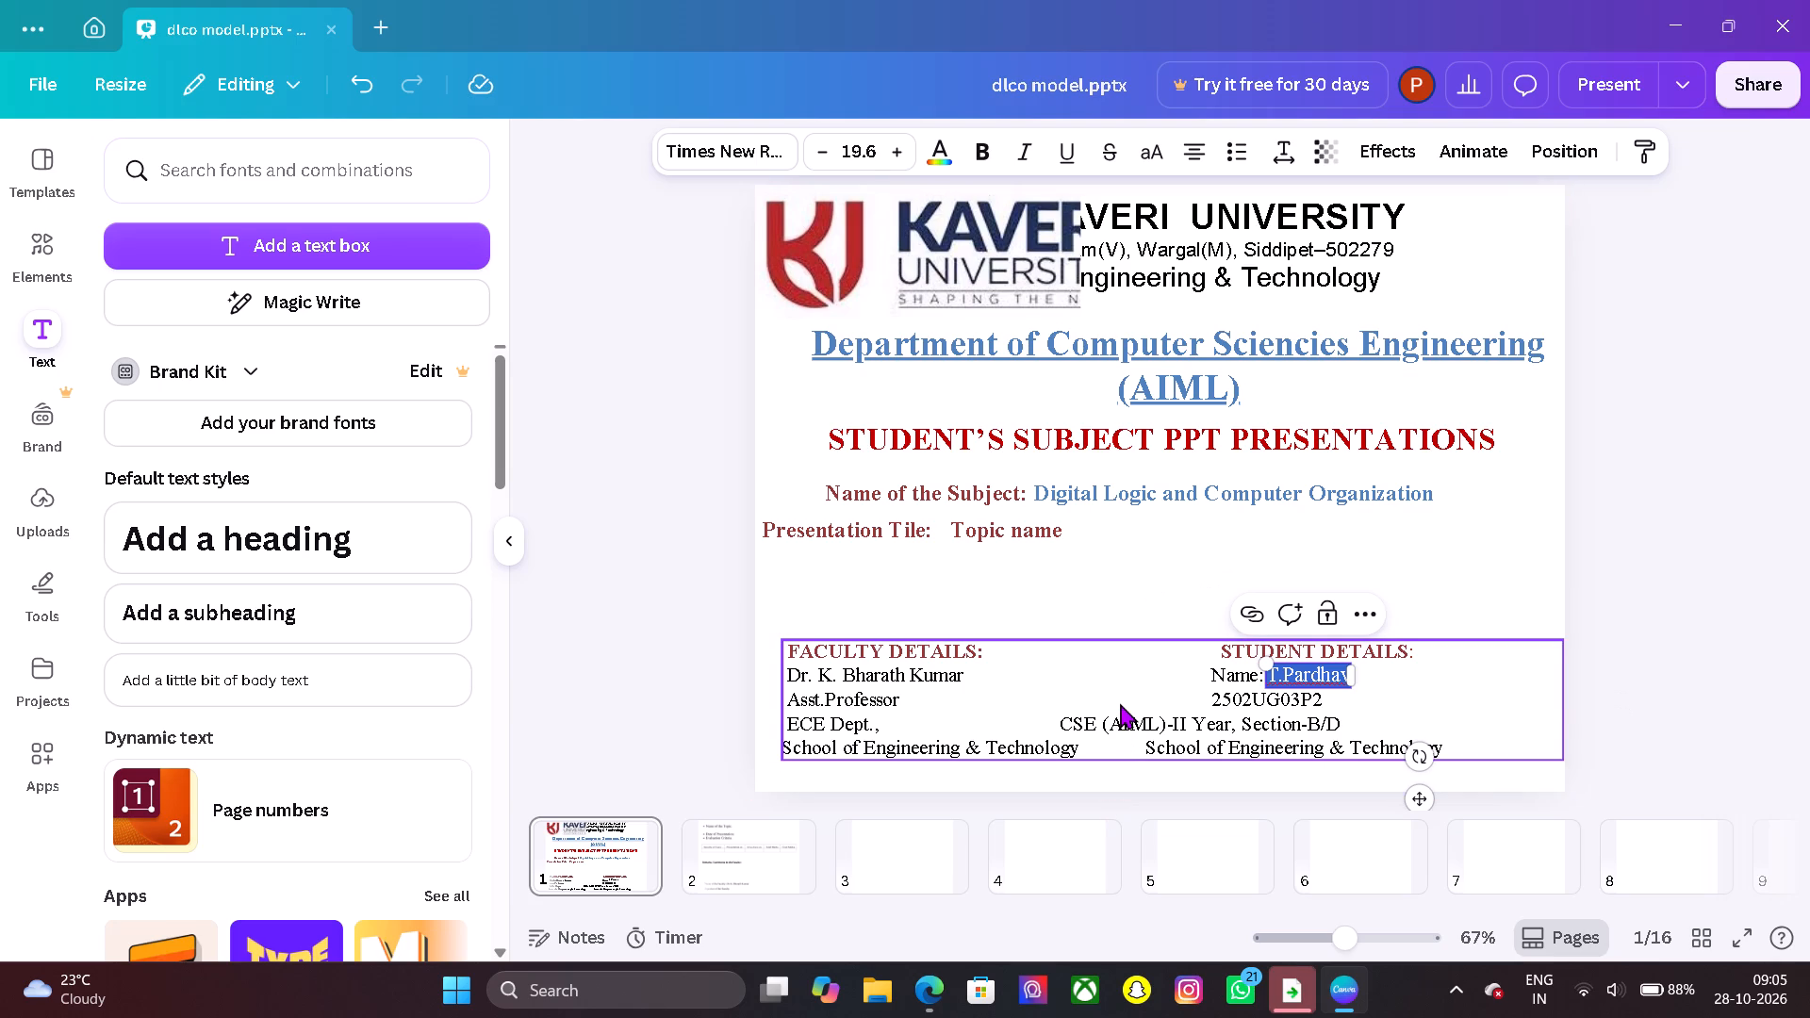
{"action": "left_click", "coordinate": [1100, 729]}
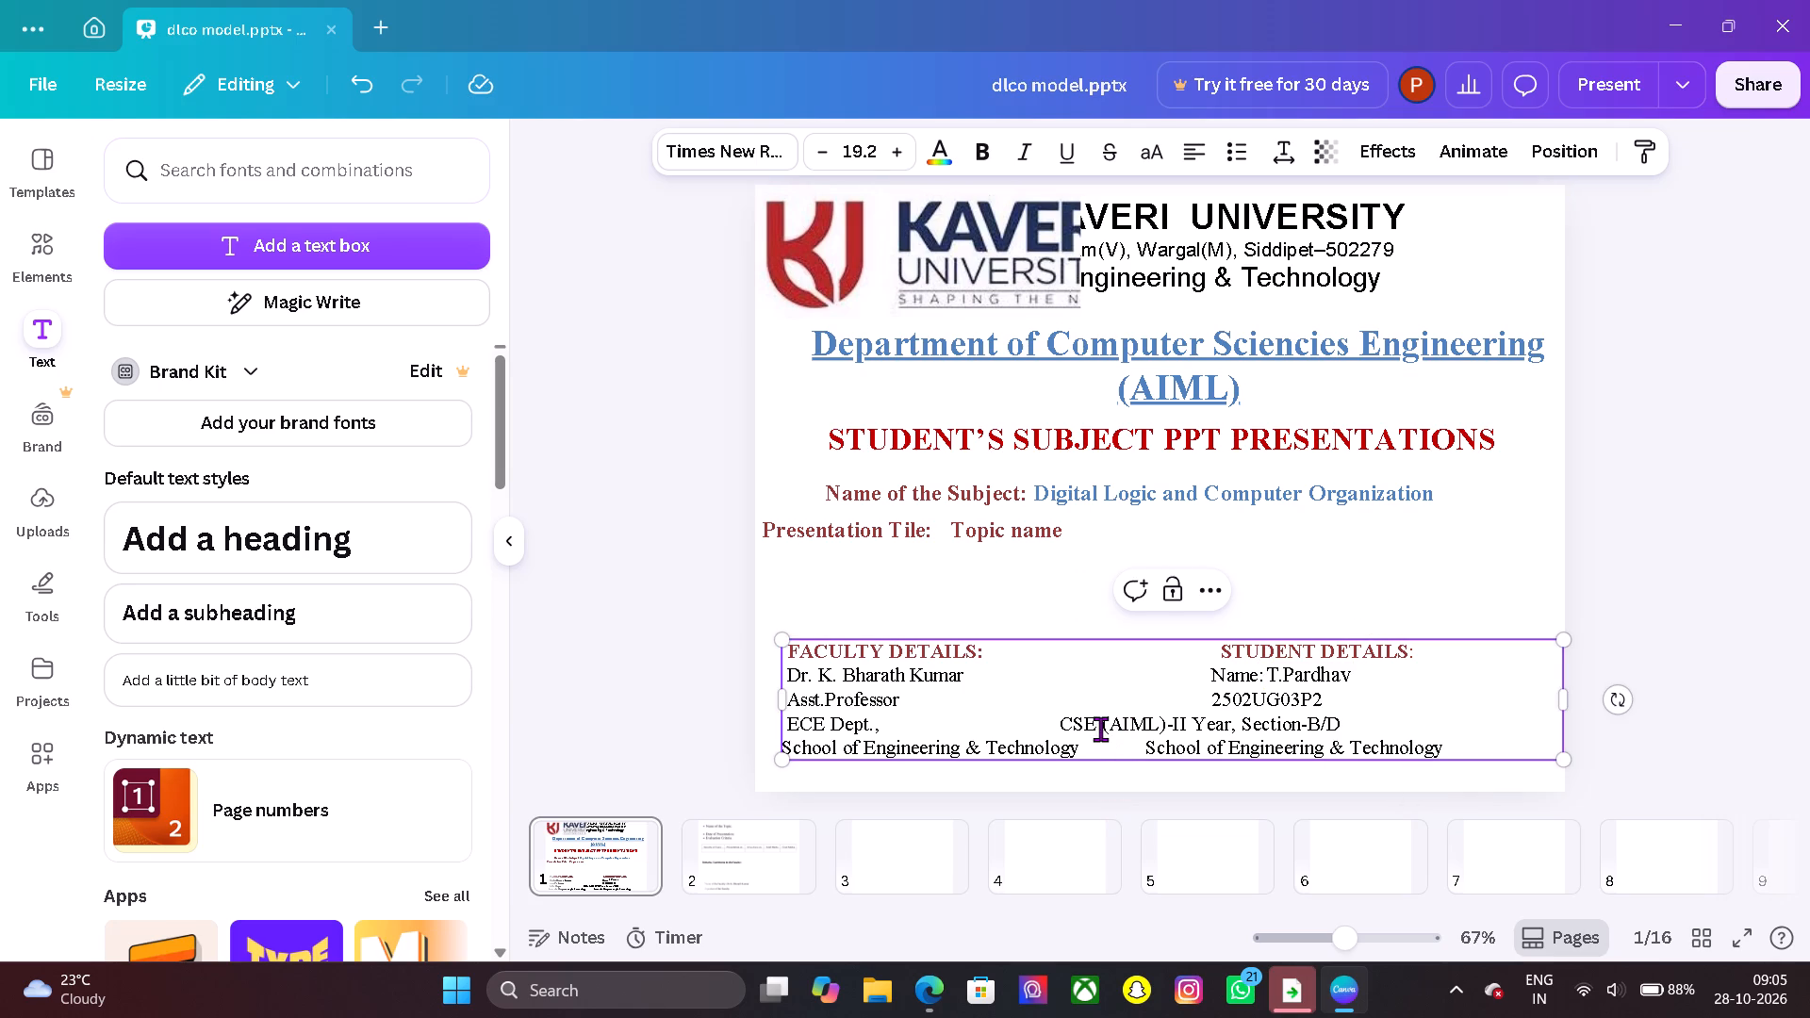
{"action": "left_click", "coordinate": [1054, 725]}
{"action": "key", "text": "space"}
{"action": "key", "text": "space"}
{"action": "key", "text": "space"}
{"action": "key", "text": "space"}
{"action": "key", "text": "space"}
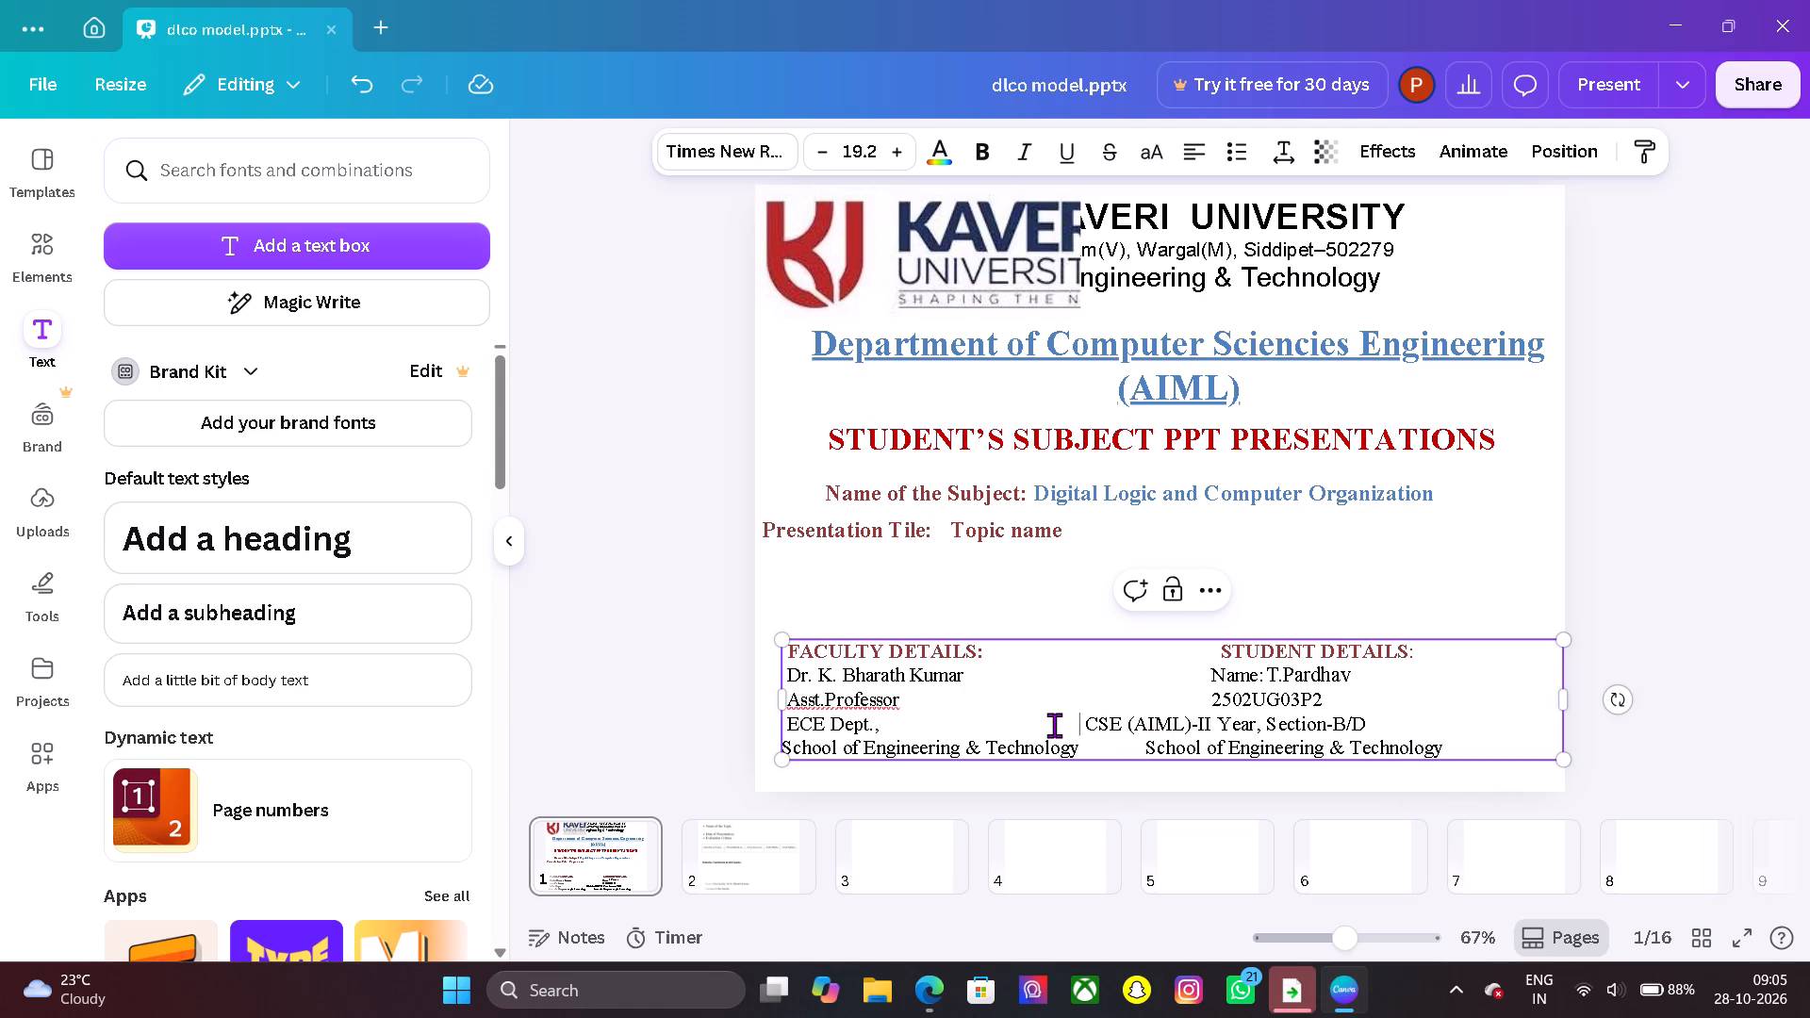
{"action": "key", "text": "space"}
{"action": "key", "text": "space"}
{"action": "key", "text": "space"}
{"action": "key", "text": "space"}
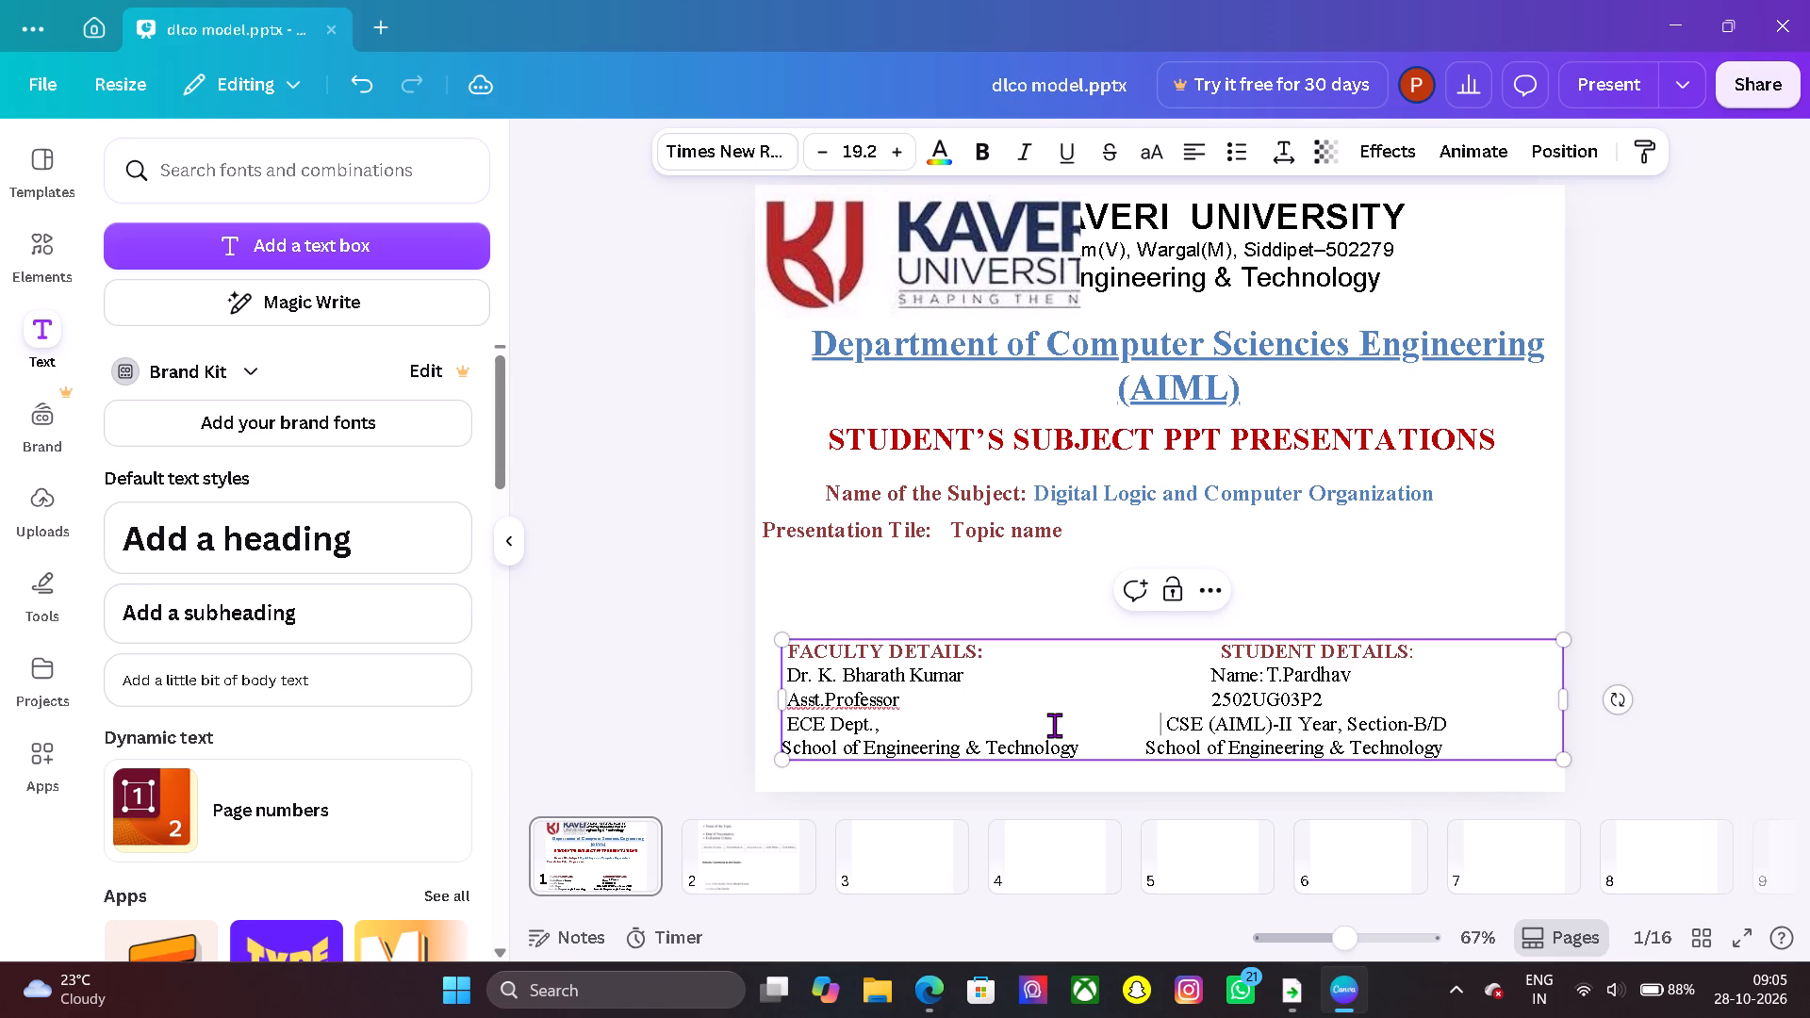
{"action": "key", "text": "space"}
{"action": "key", "text": "space"}
{"action": "key", "text": "space"}
{"action": "key", "text": "space"}
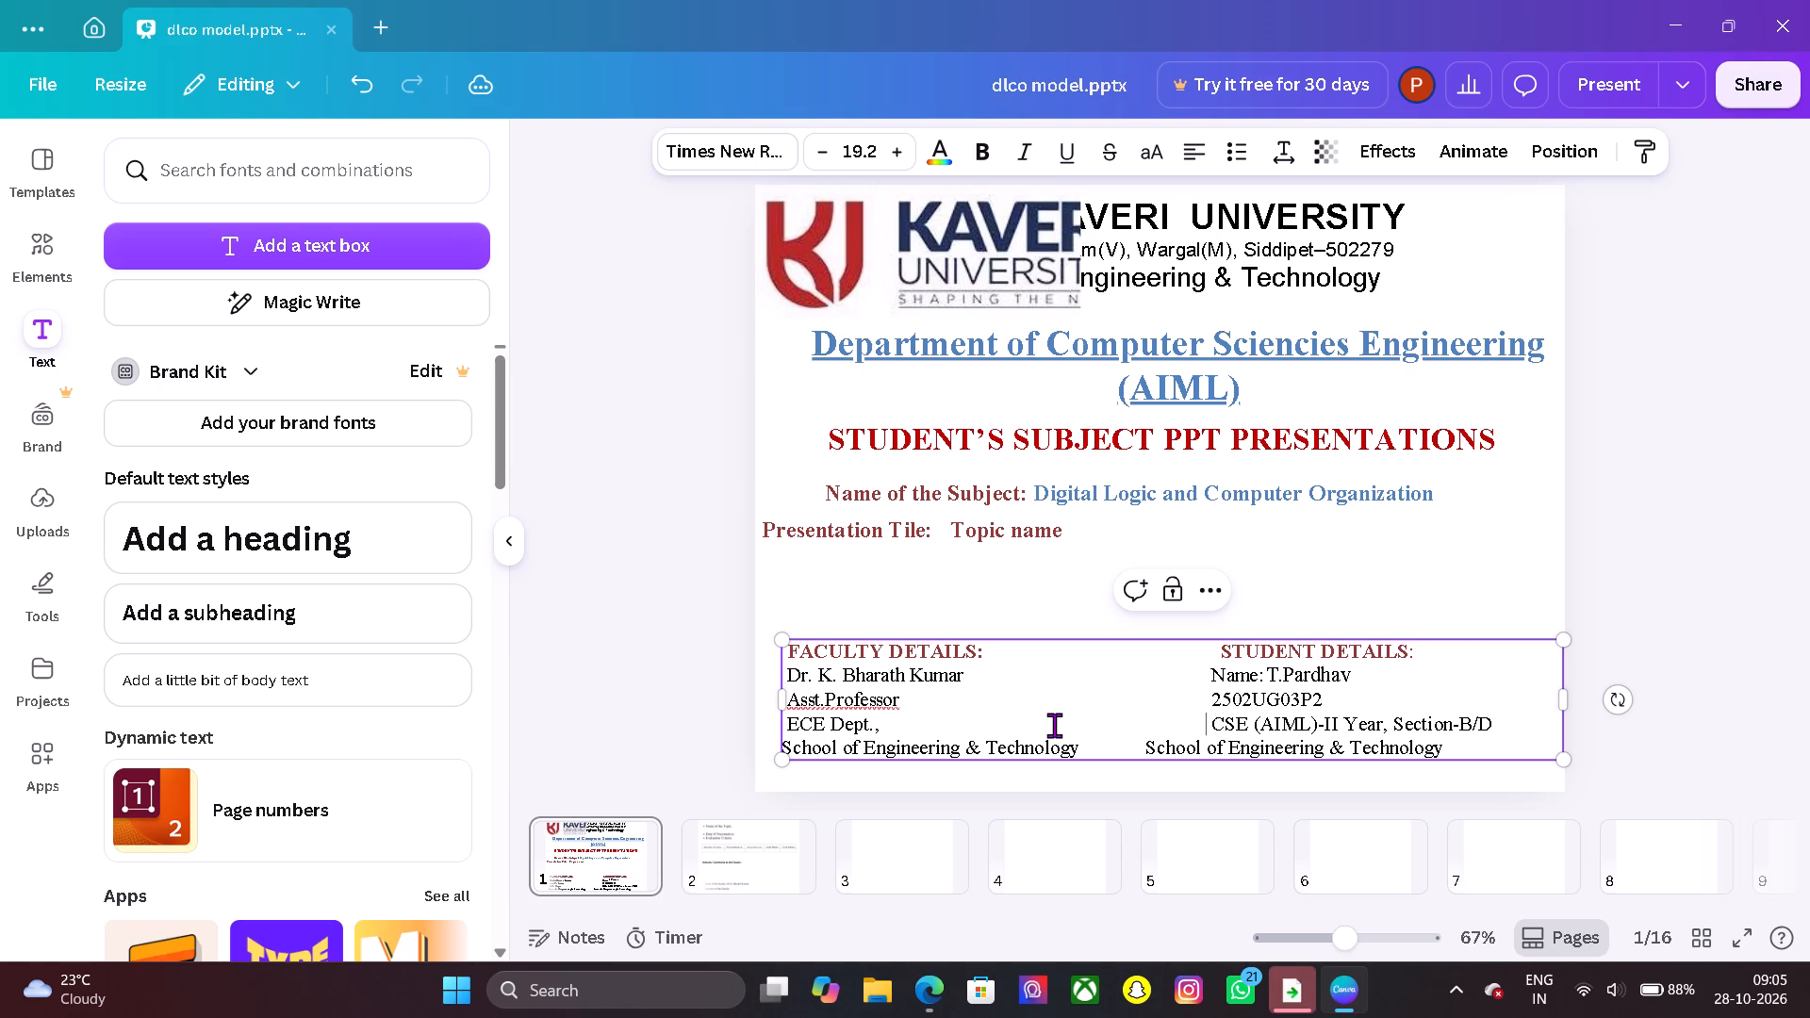
Change the student's section from the B/D placeholder to D.
{"action": "left_click", "coordinate": [1500, 718]}
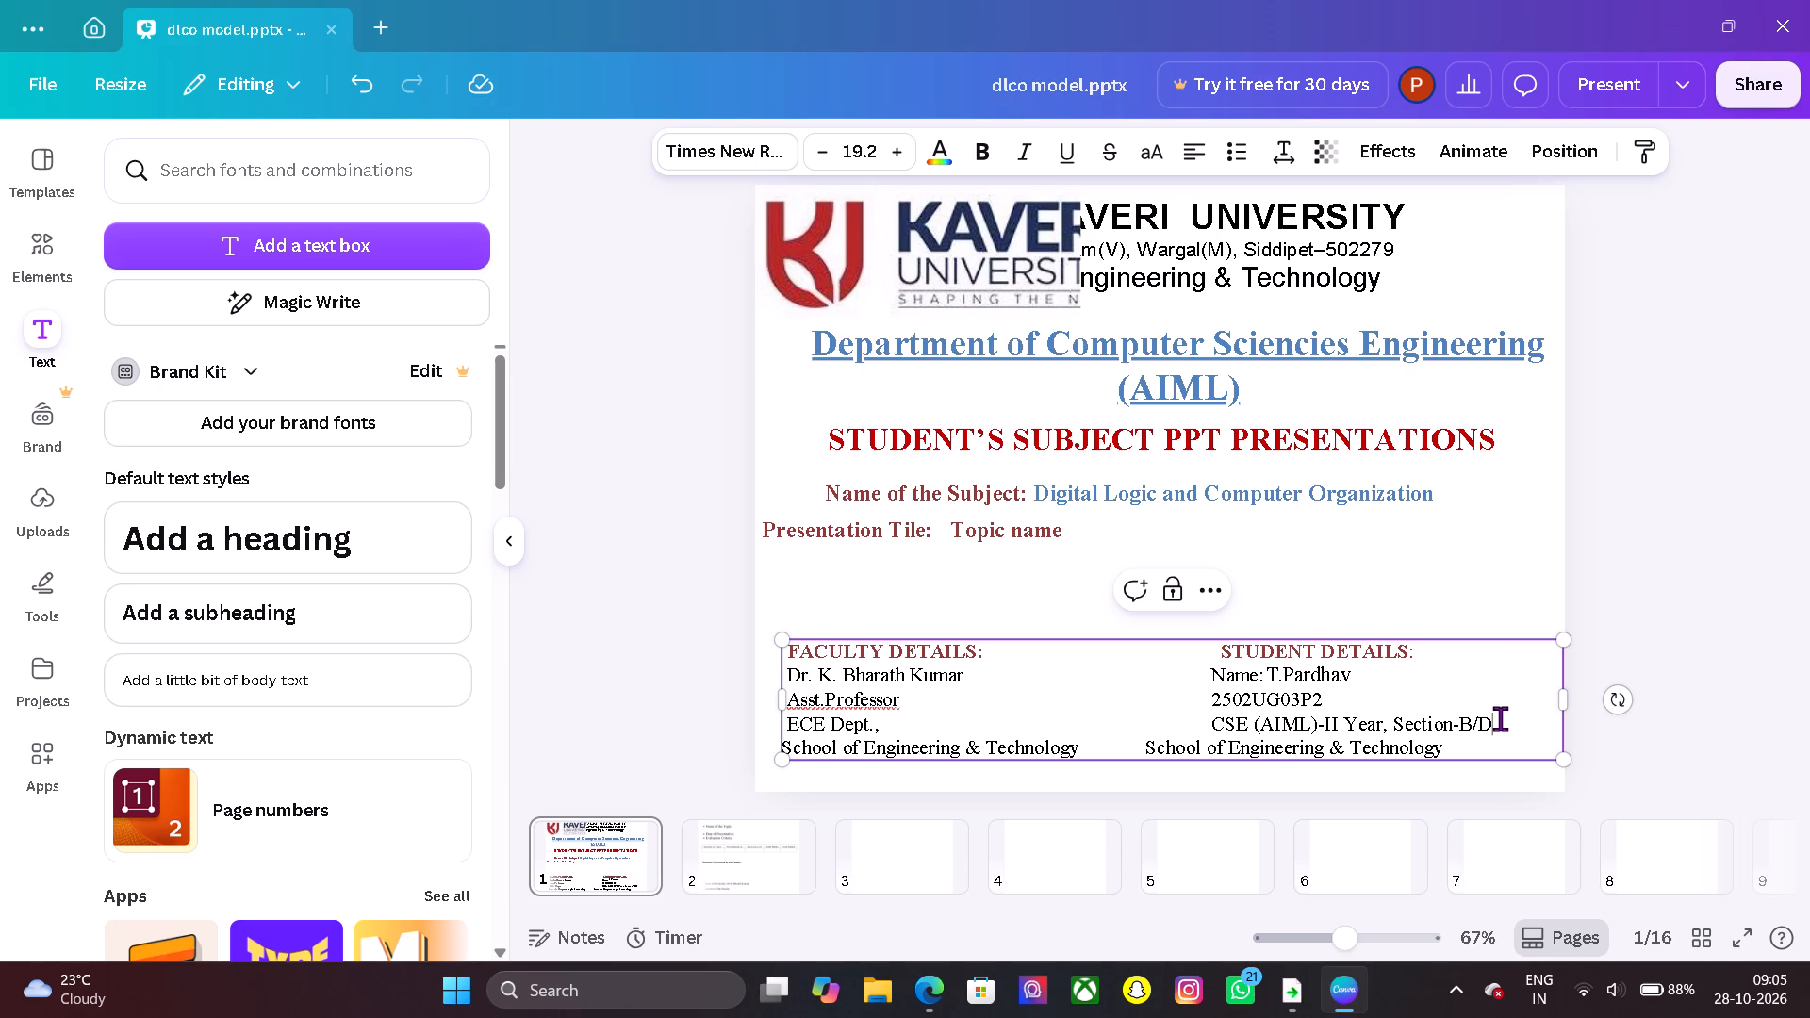
{"action": "key", "text": "BackSpace"}
{"action": "key", "text": "BackSpace"}
{"action": "key", "text": "BackSpace"}
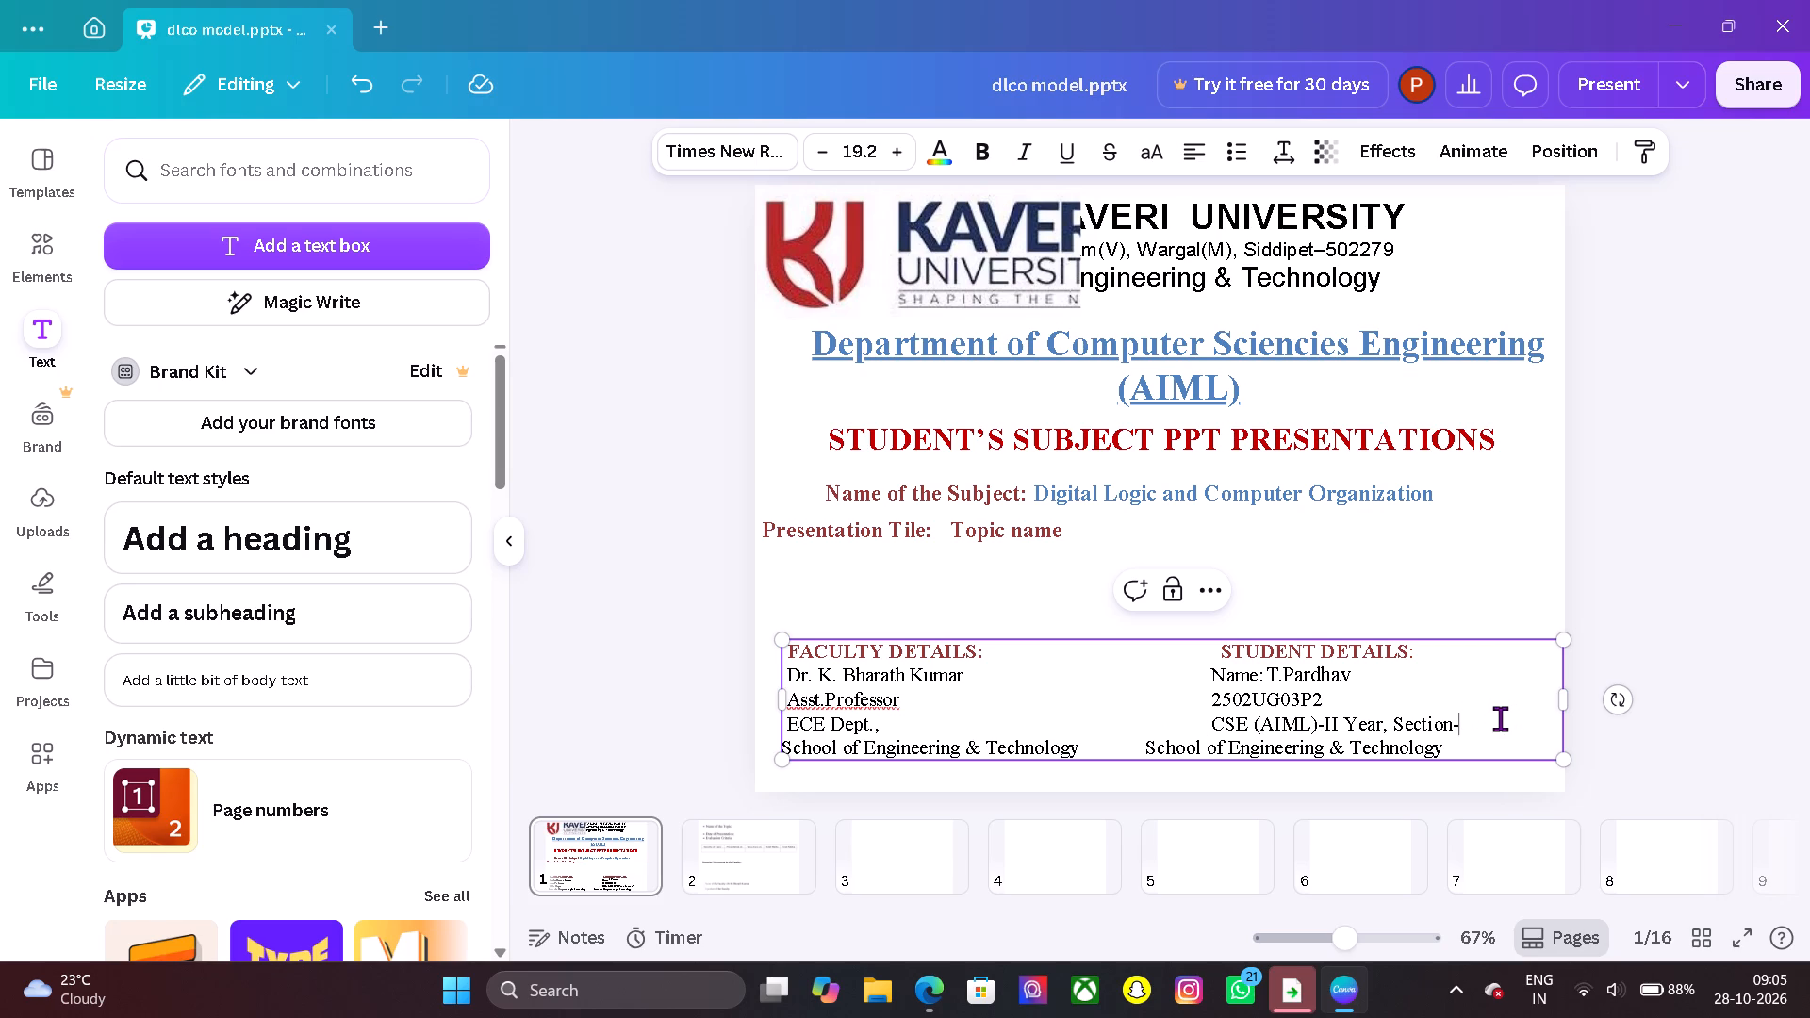
{"action": "key", "text": "shift+d"}
Align the student's "School of Engineering & Technology" text with the student lines above using spaces, and deselect the text box.
{"action": "left_click", "coordinate": [1147, 753]}
{"action": "key", "text": "space"}
{"action": "key", "text": "space"}
{"action": "key", "text": "space"}
{"action": "key", "text": "space"}
{"action": "key", "text": "space"}
{"action": "key", "text": "space"}
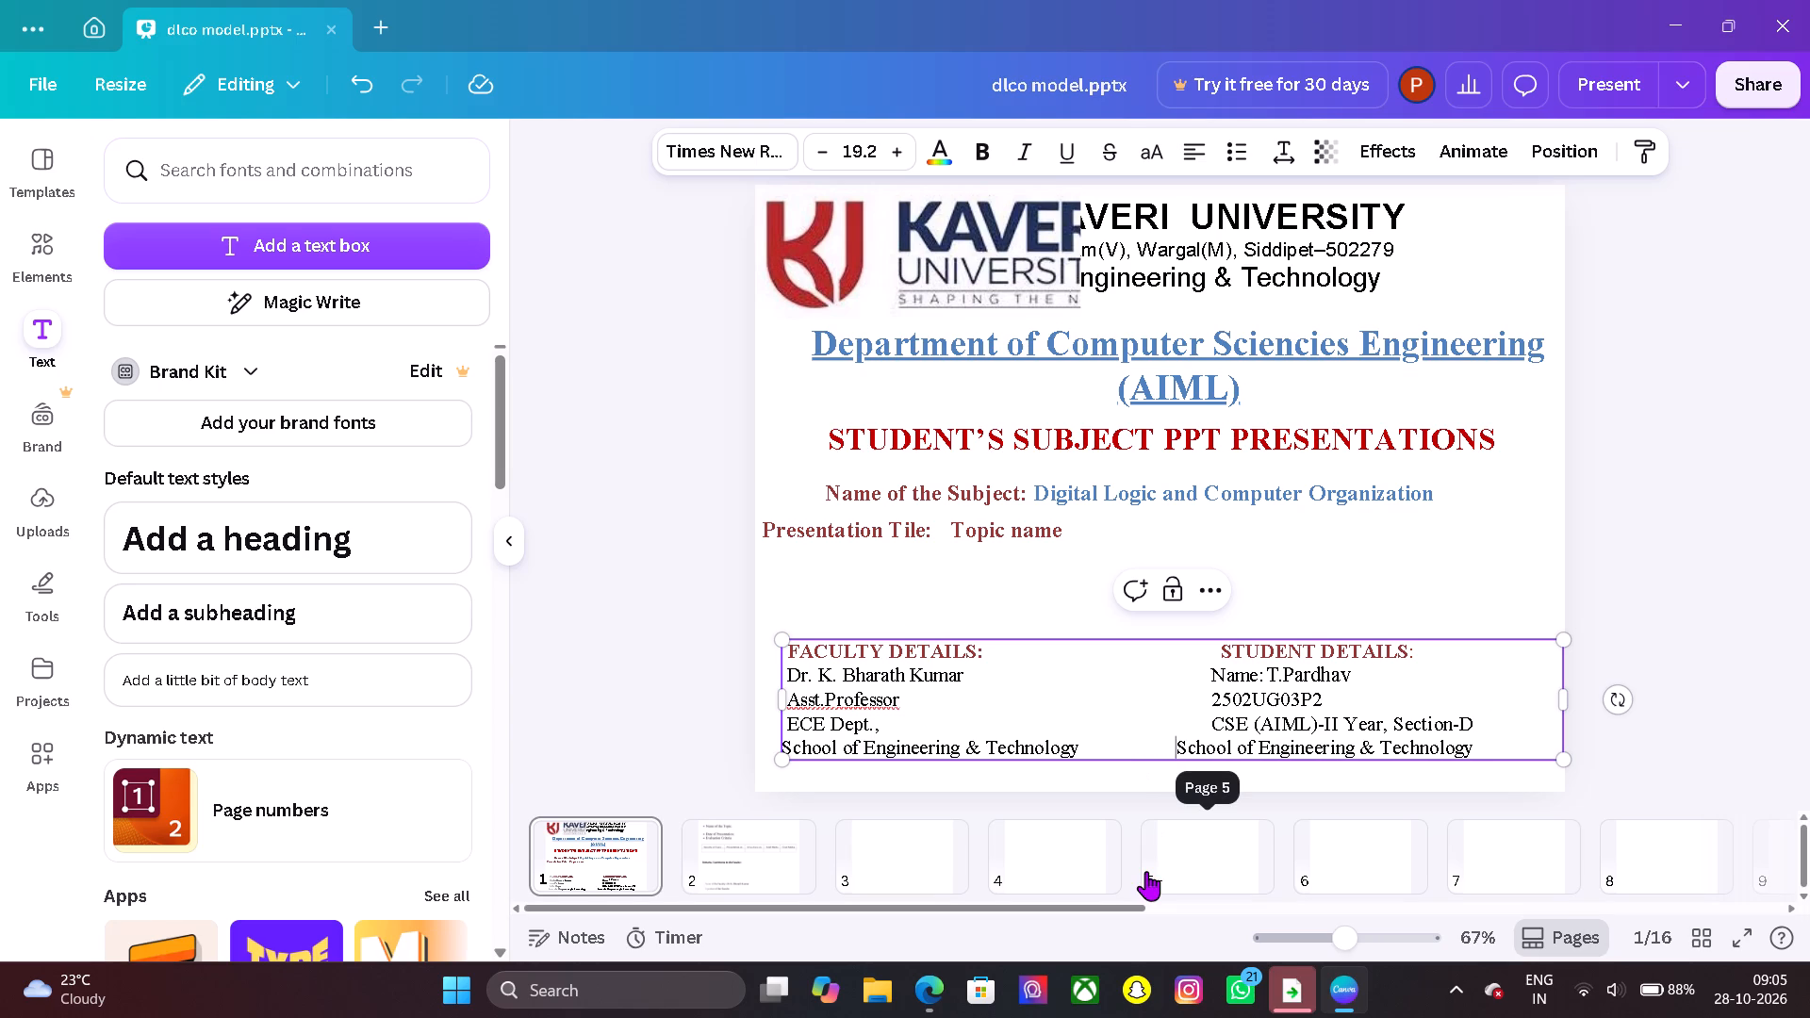
{"action": "key", "text": "space"}
{"action": "key", "text": "space"}
{"action": "key", "text": "space"}
{"action": "key", "text": "space"}
{"action": "key", "text": "space"}
{"action": "key", "text": "space"}
{"action": "key", "text": "space"}
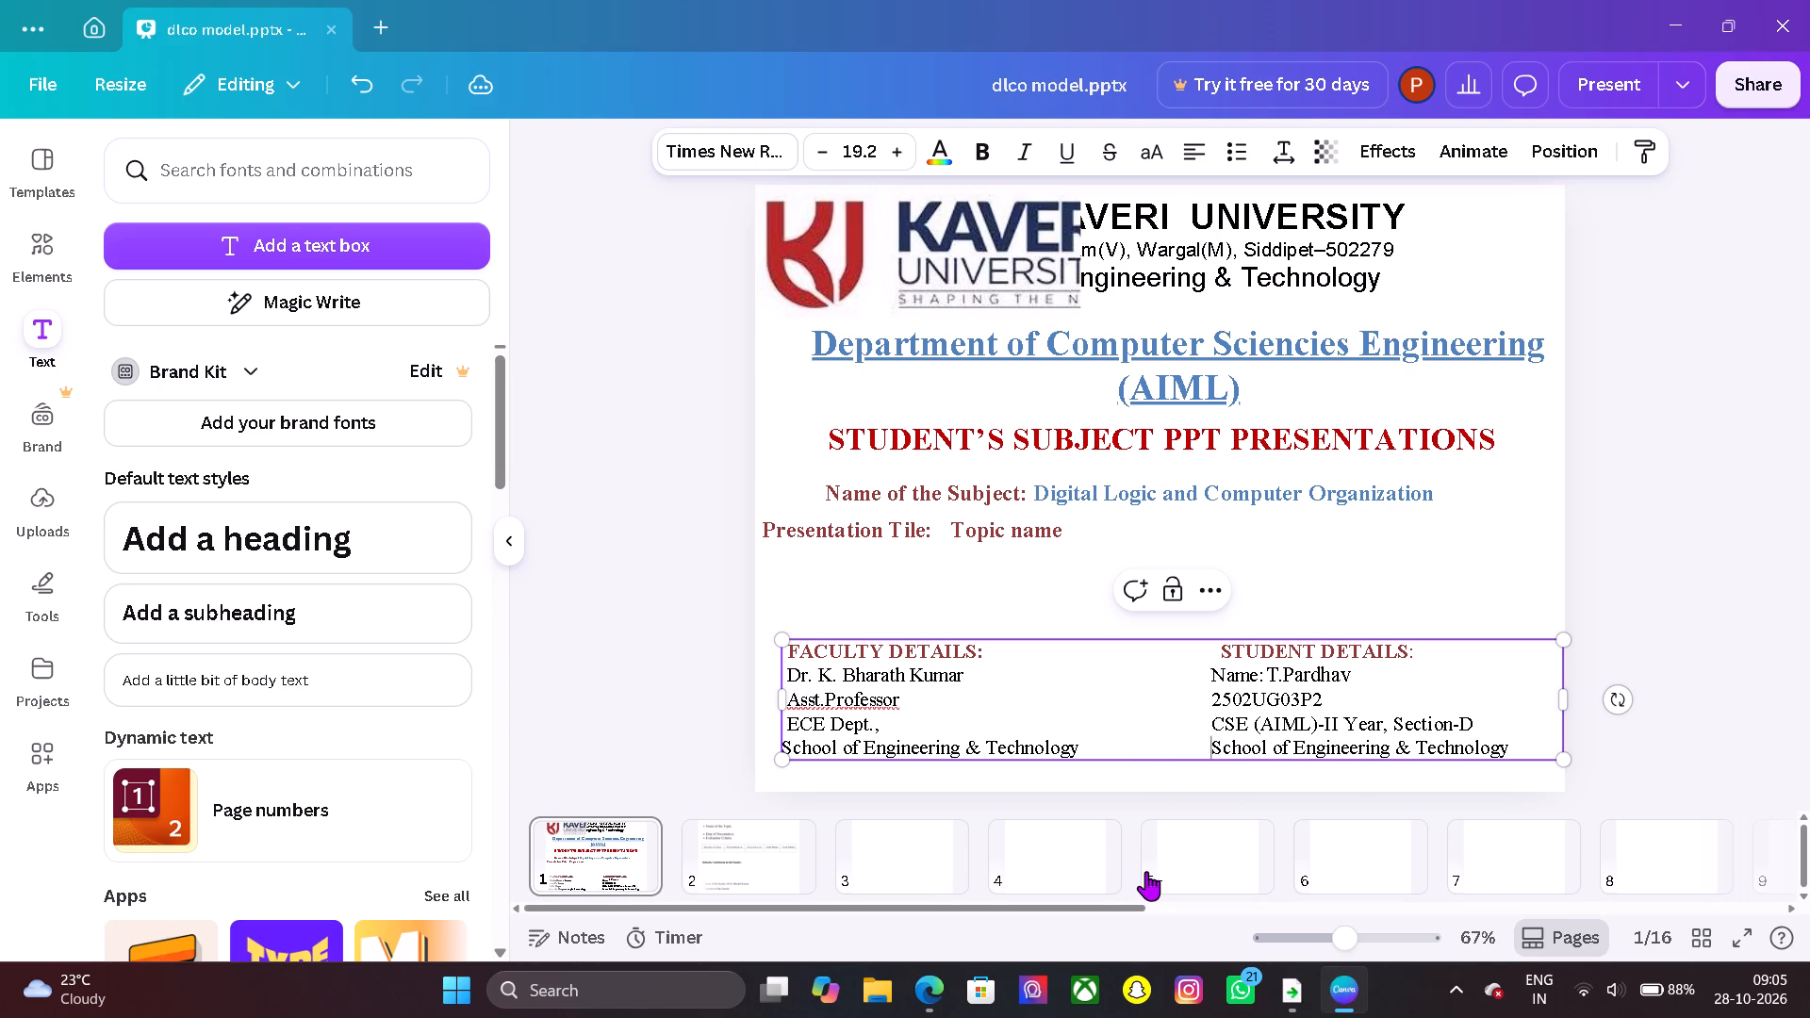
{"action": "left_click", "coordinate": [1638, 534]}
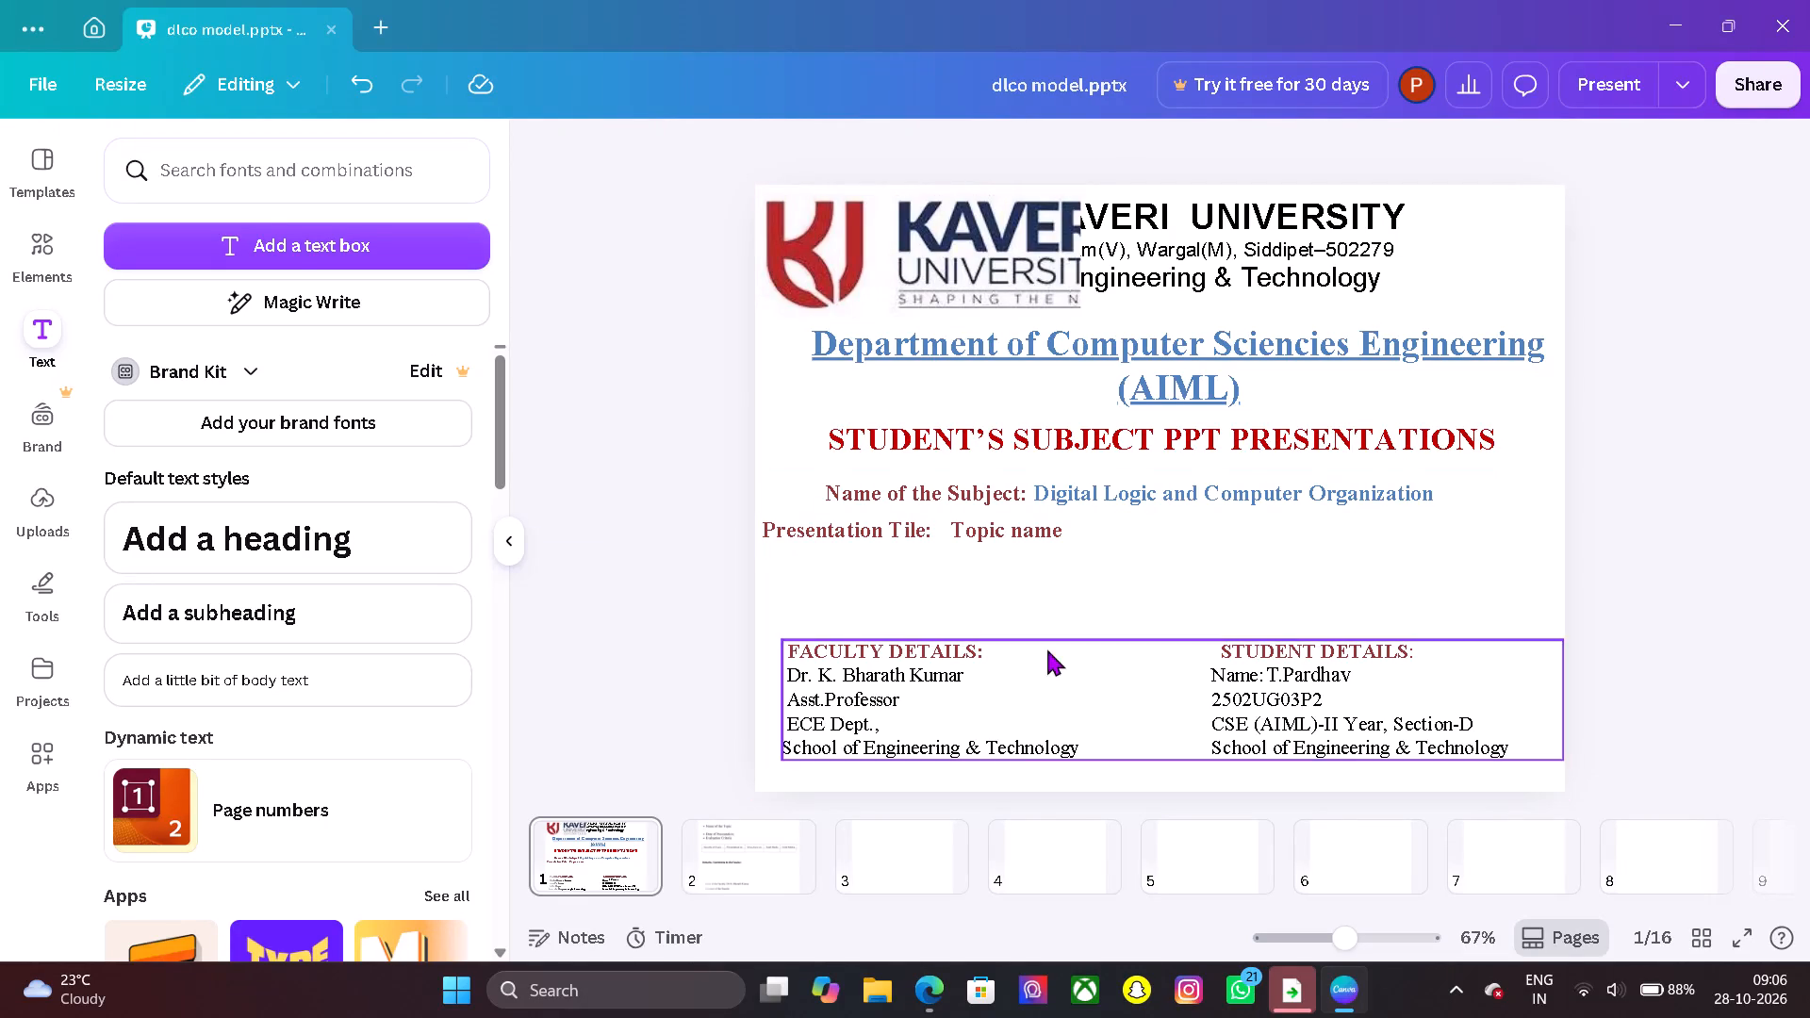
Open slide 2 containing the topic name, presentation date and evaluation criteria.
{"action": "left_click", "coordinate": [797, 882]}
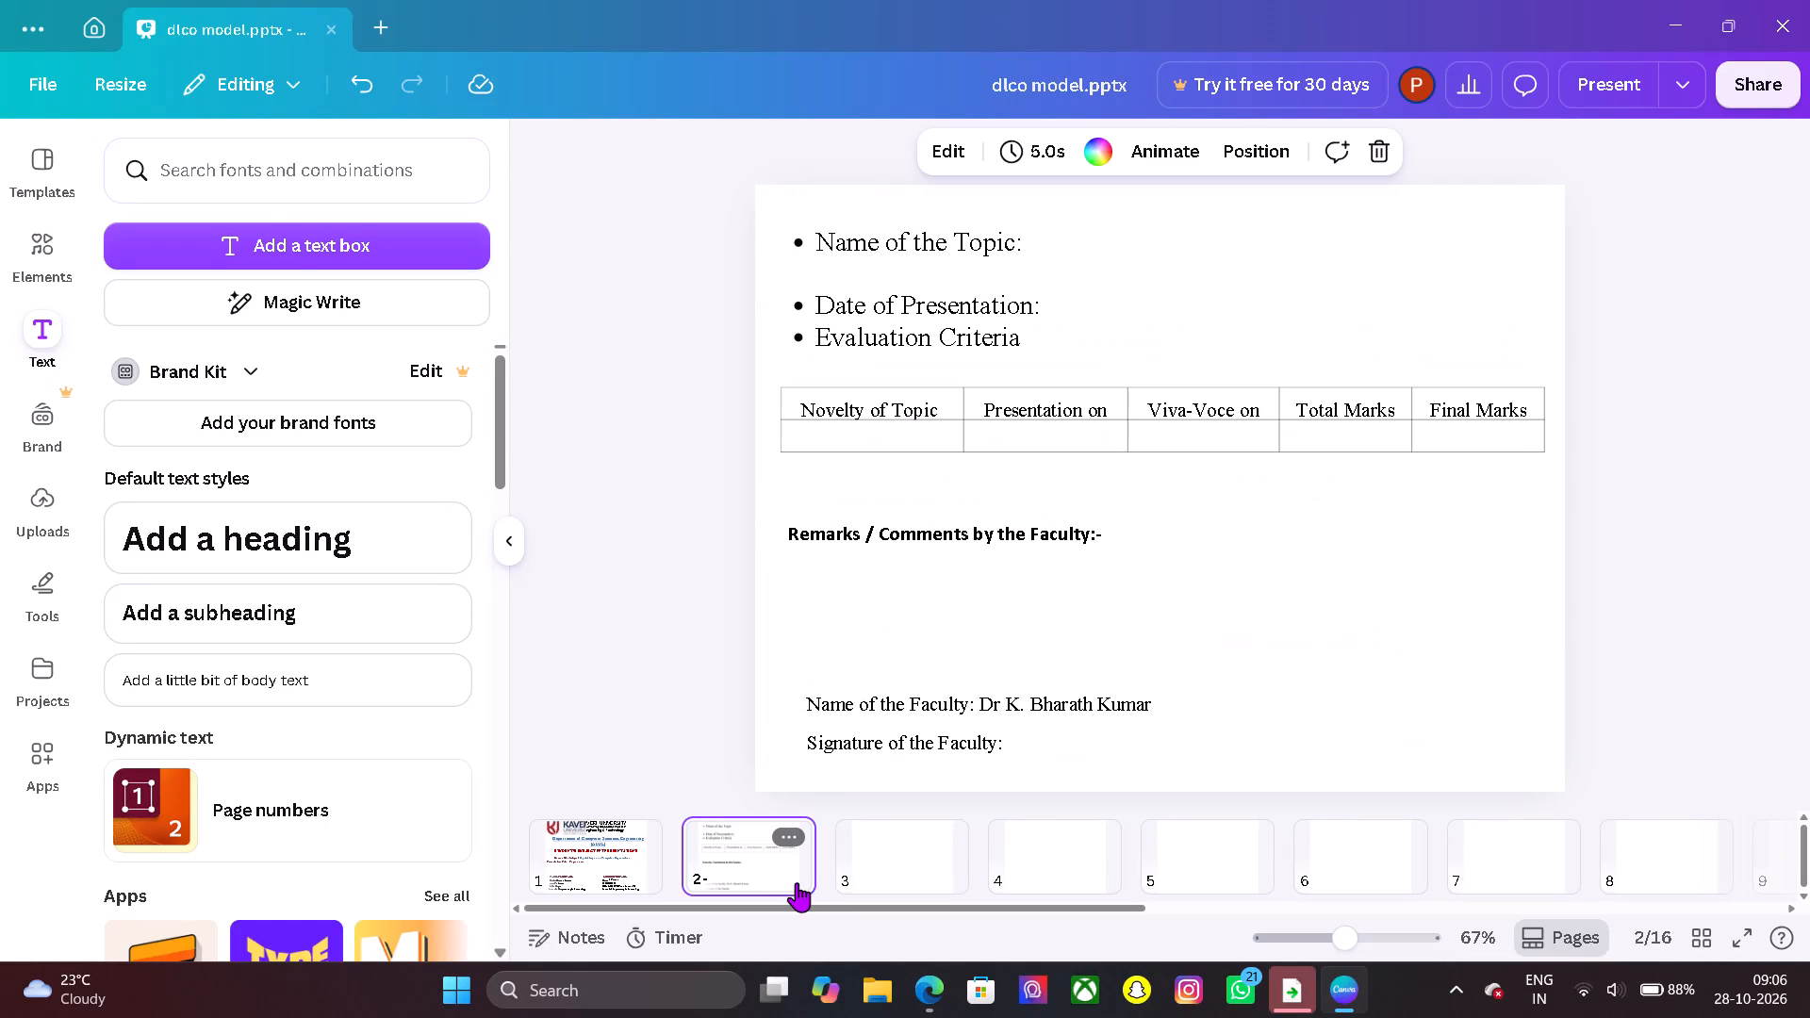
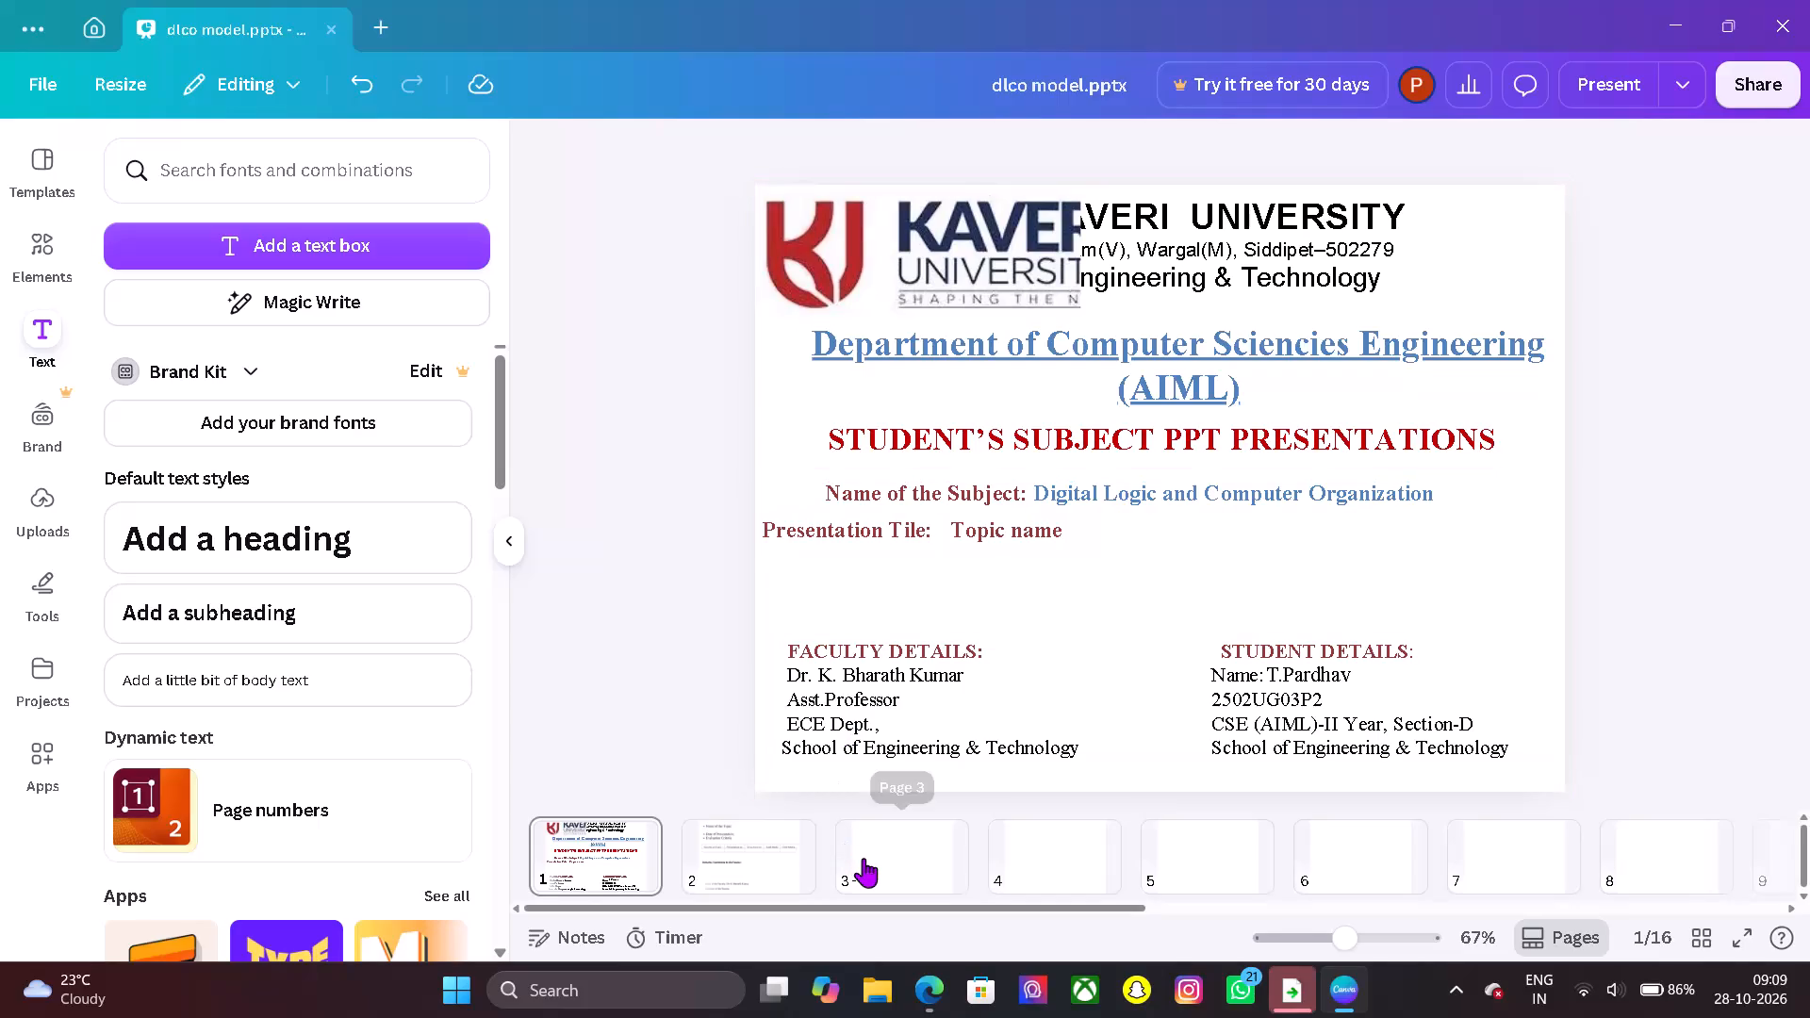
Open the blank slide 3 and select its page background.
{"action": "left_click", "coordinate": [864, 858]}
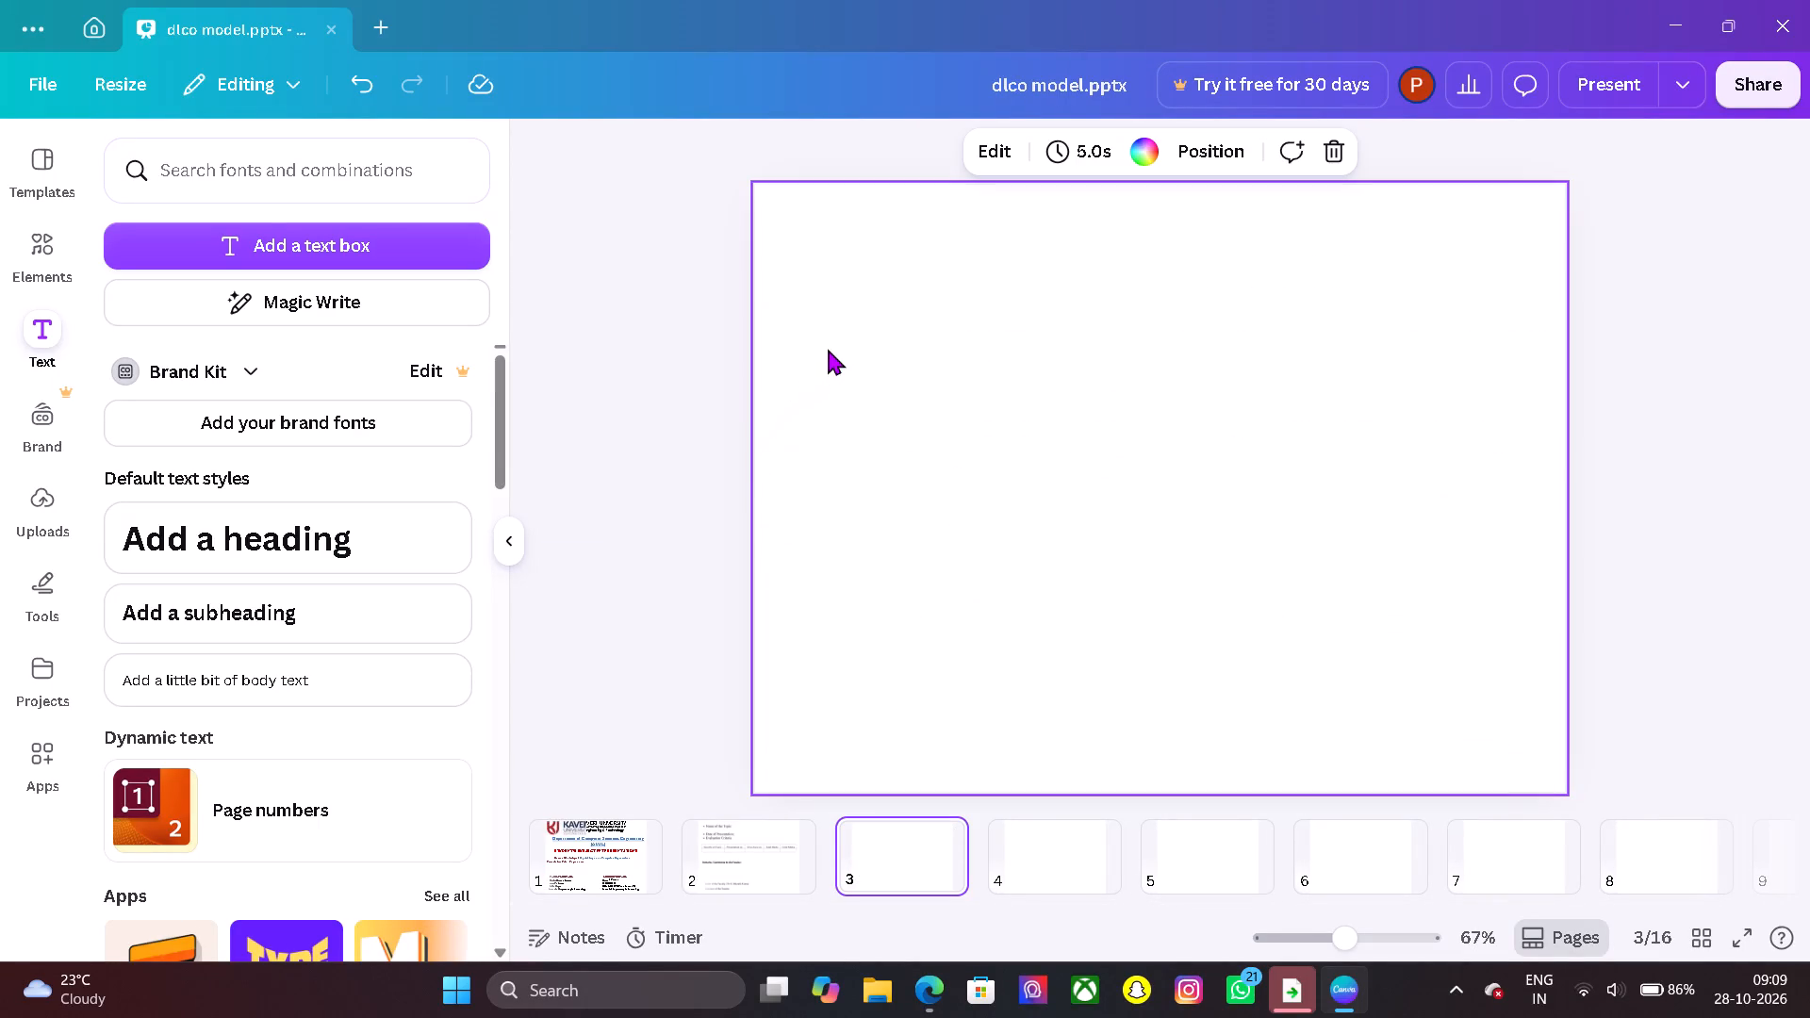
{"action": "left_click", "coordinate": [857, 333]}
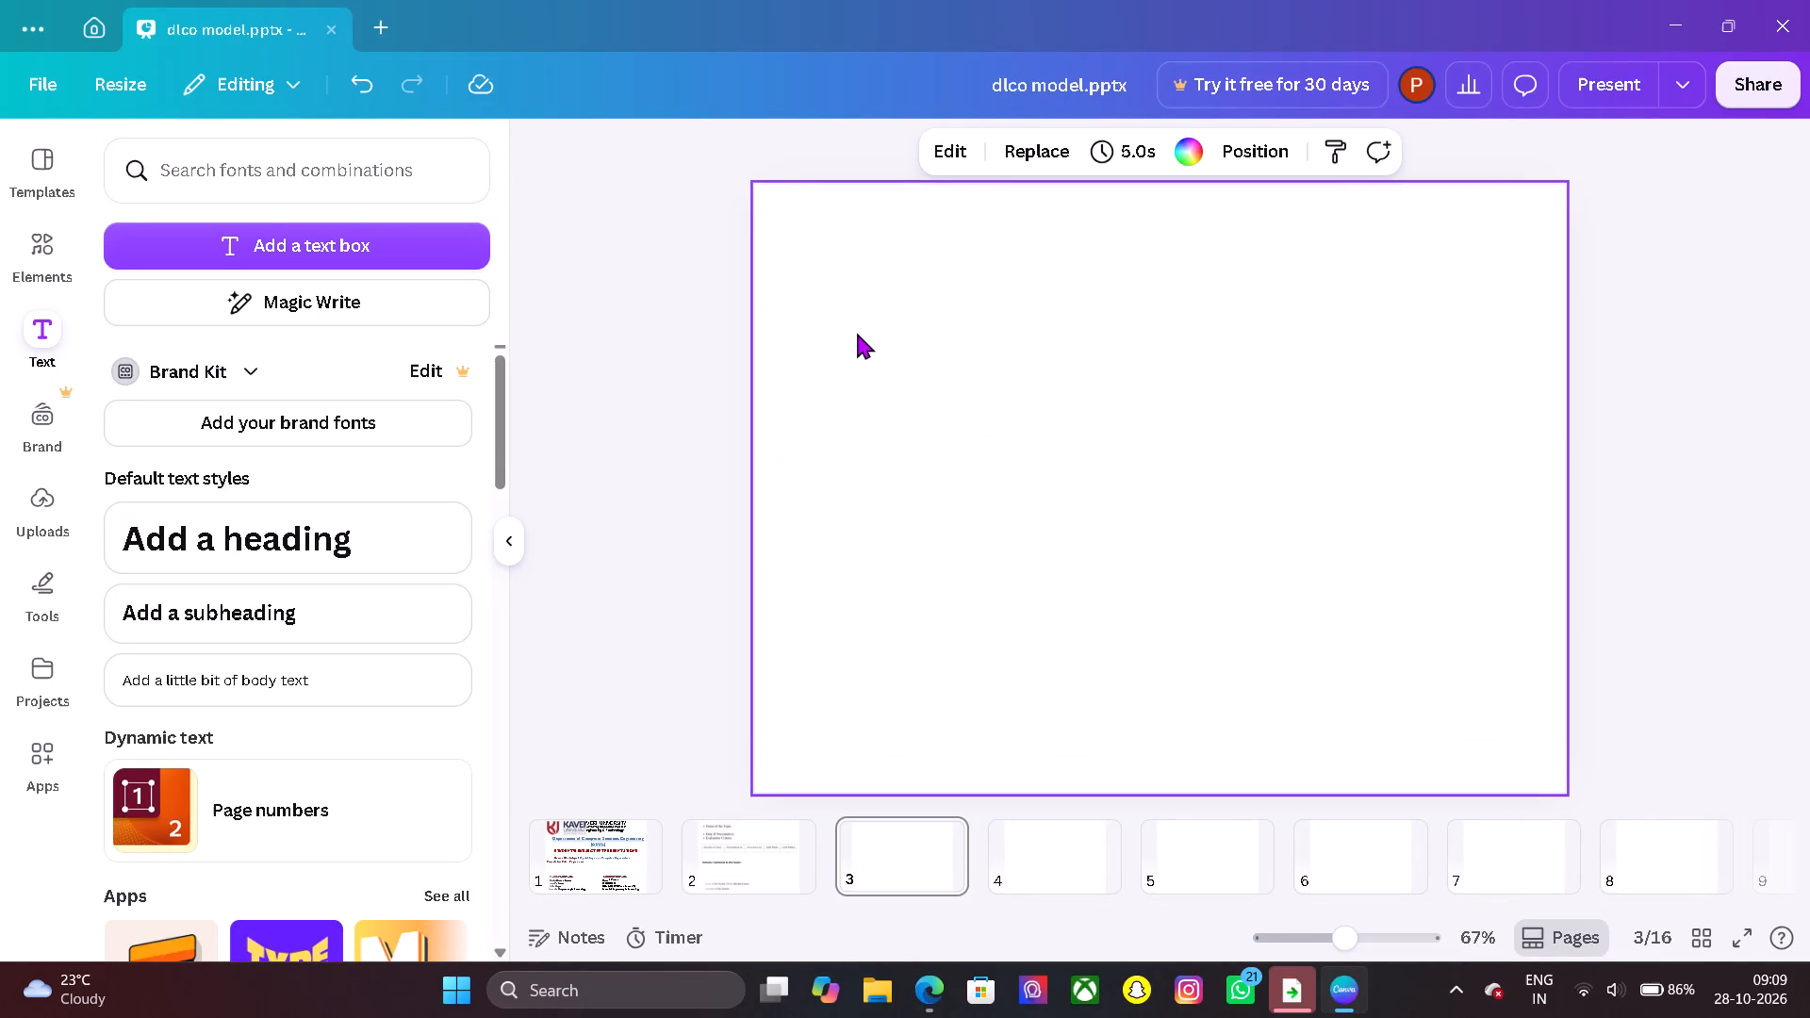
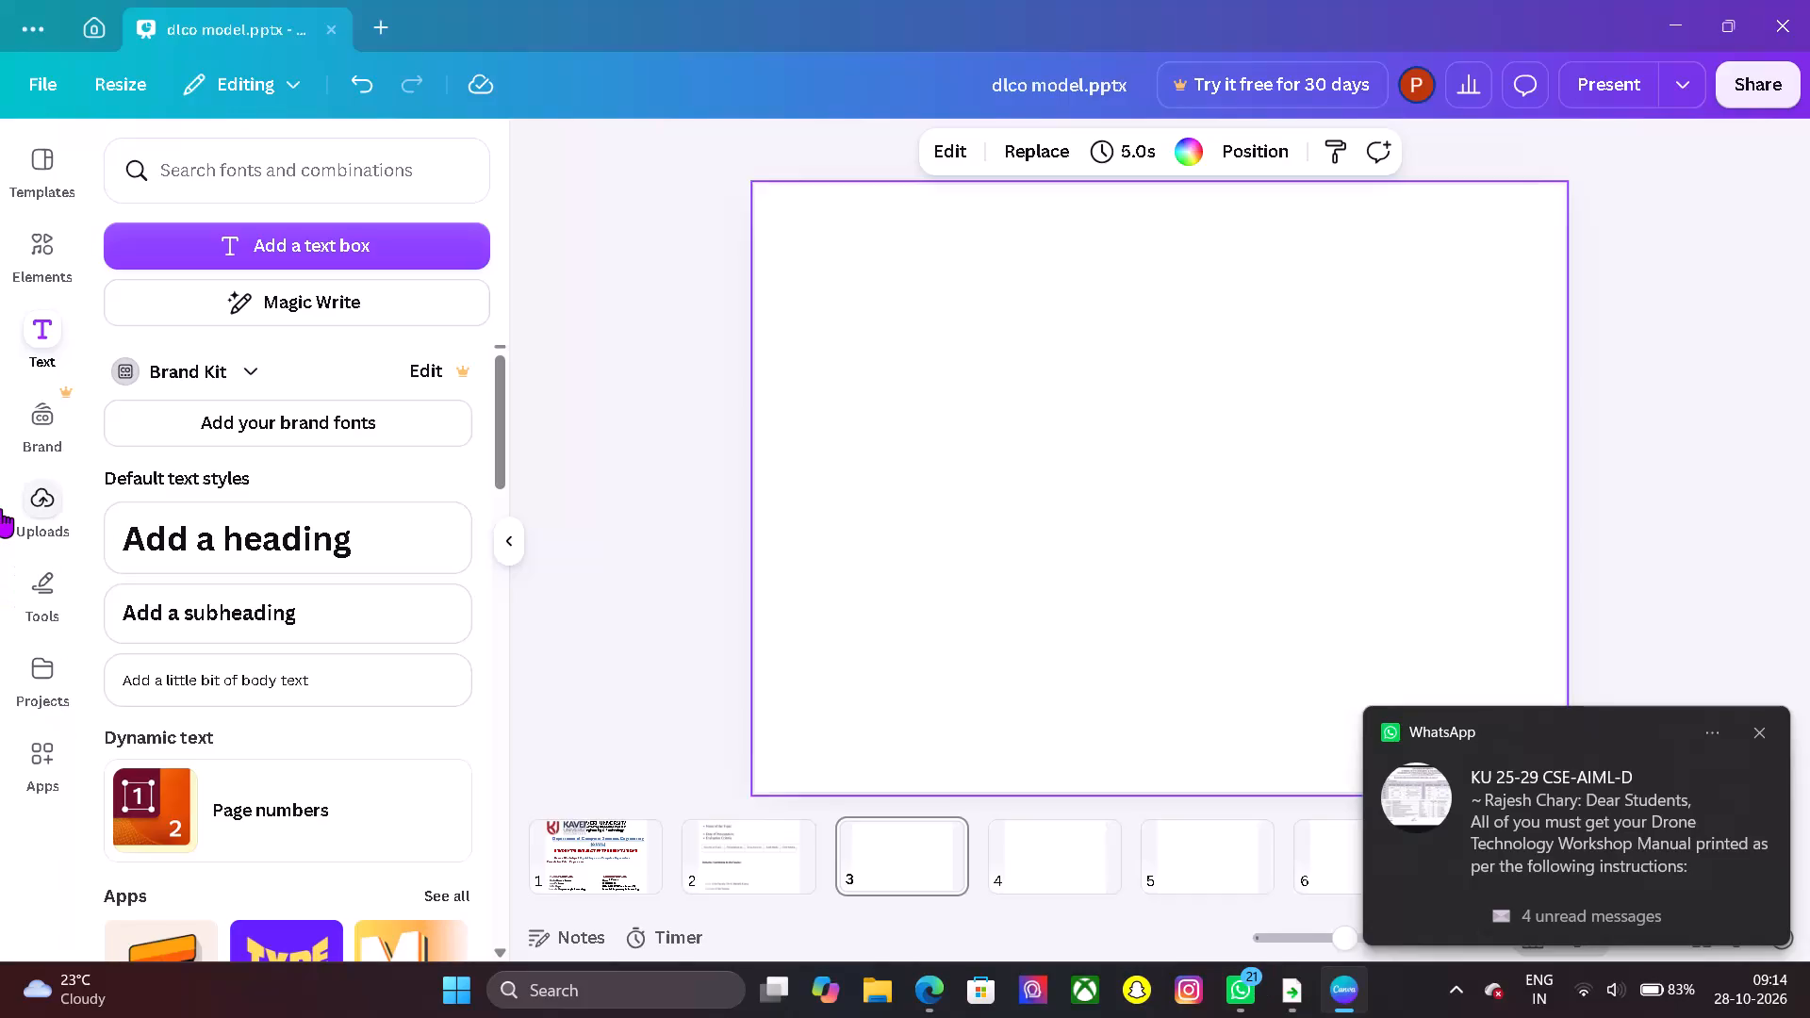
Upload the DLCO_Microprogramming_Professional presentation from the Downloads folder.
{"action": "left_click", "coordinate": [1, 507]}
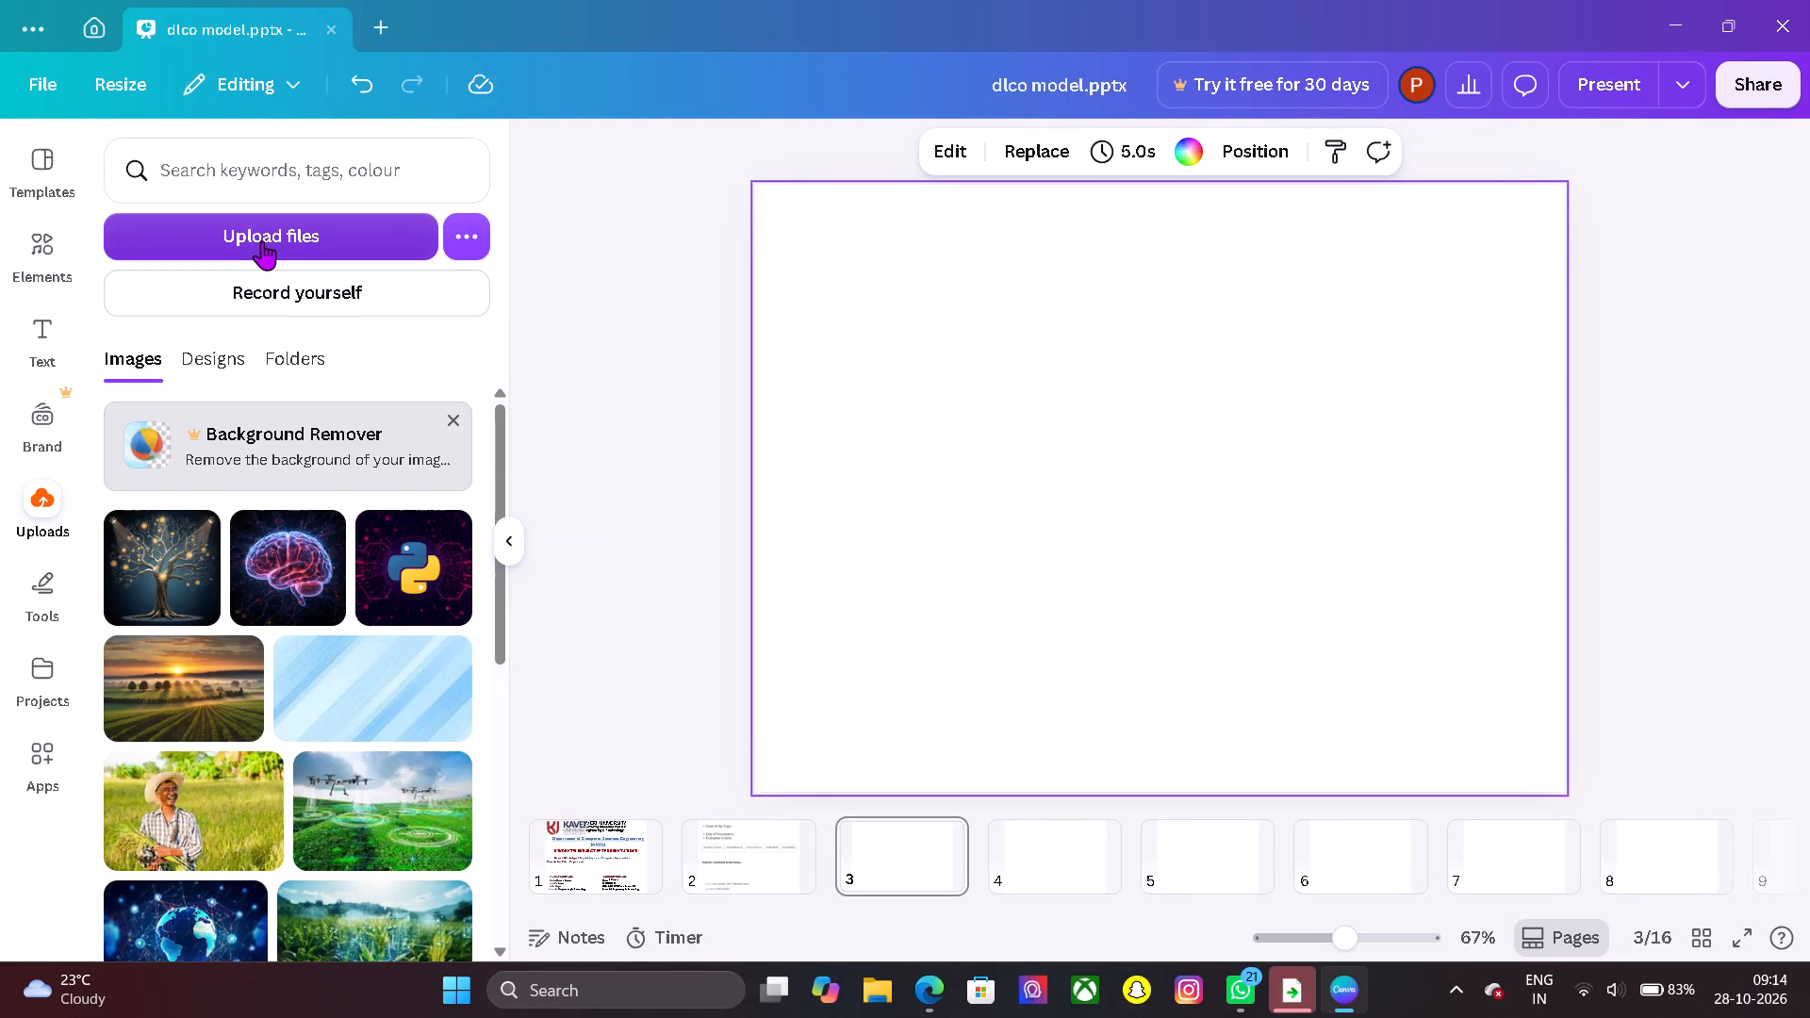
{"action": "left_click", "coordinate": [262, 240]}
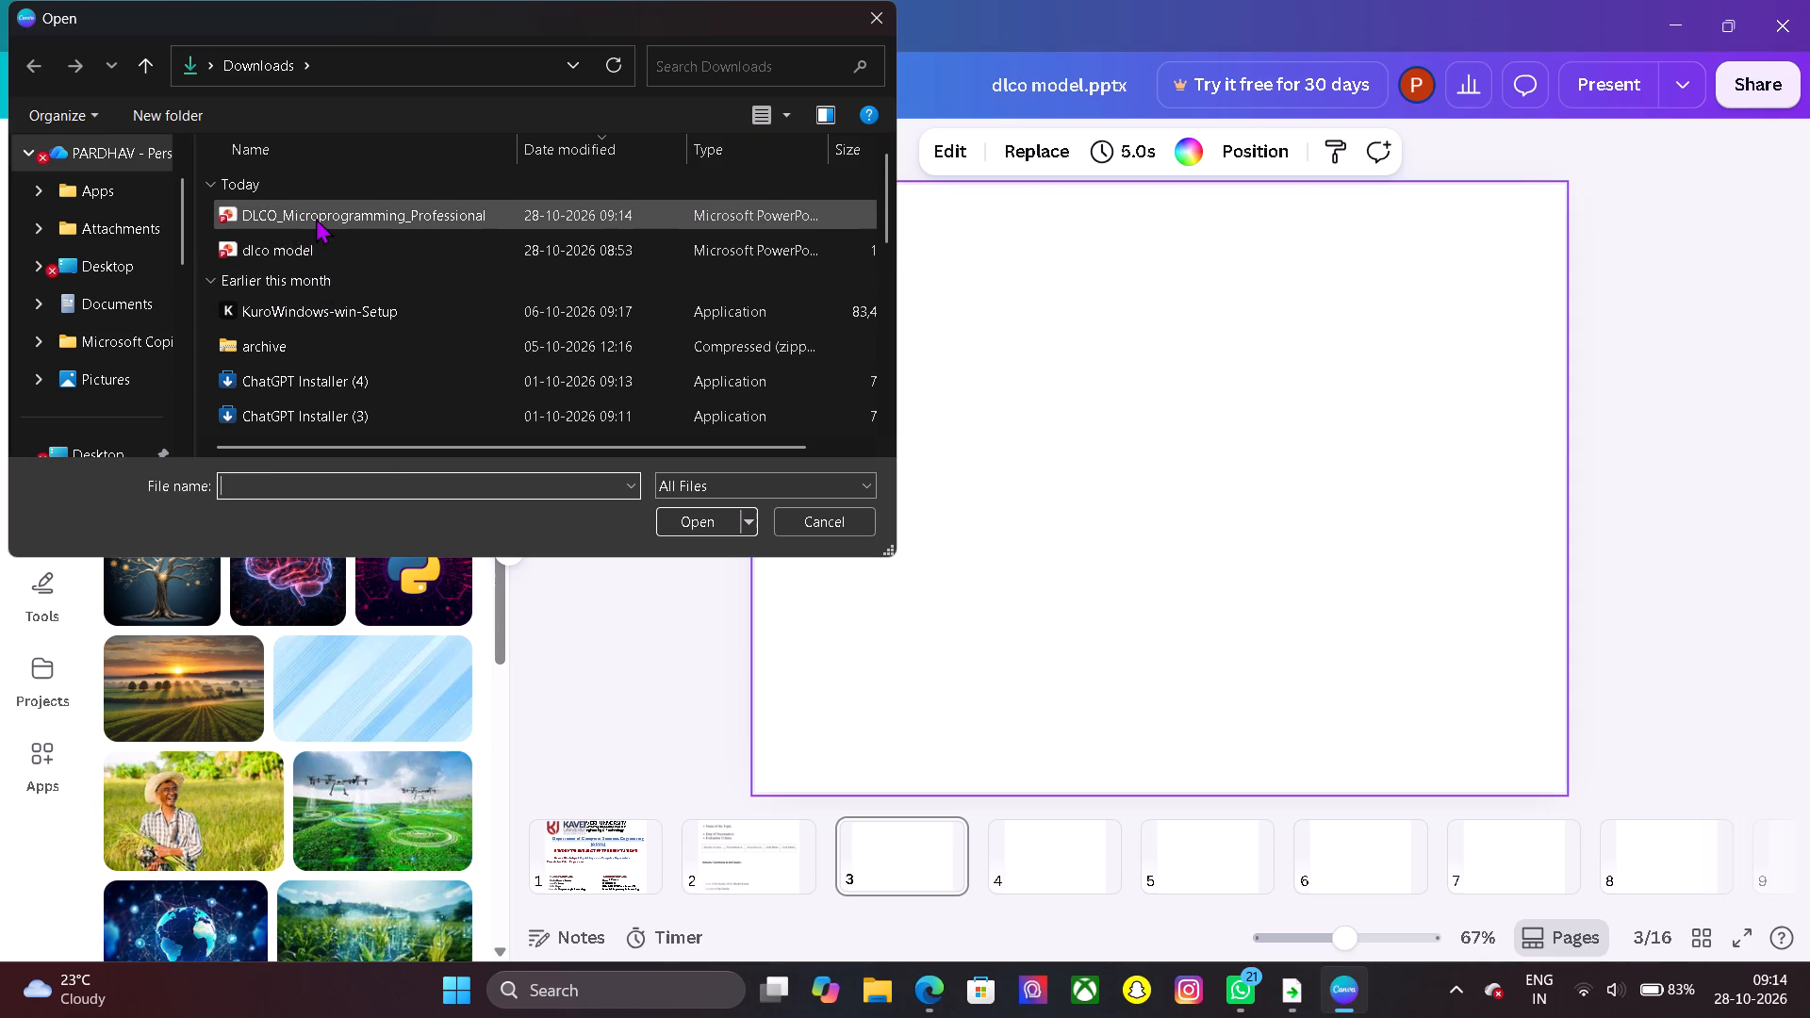
{"action": "left_click", "coordinate": [316, 218]}
{"action": "left_click", "coordinate": [673, 514]}
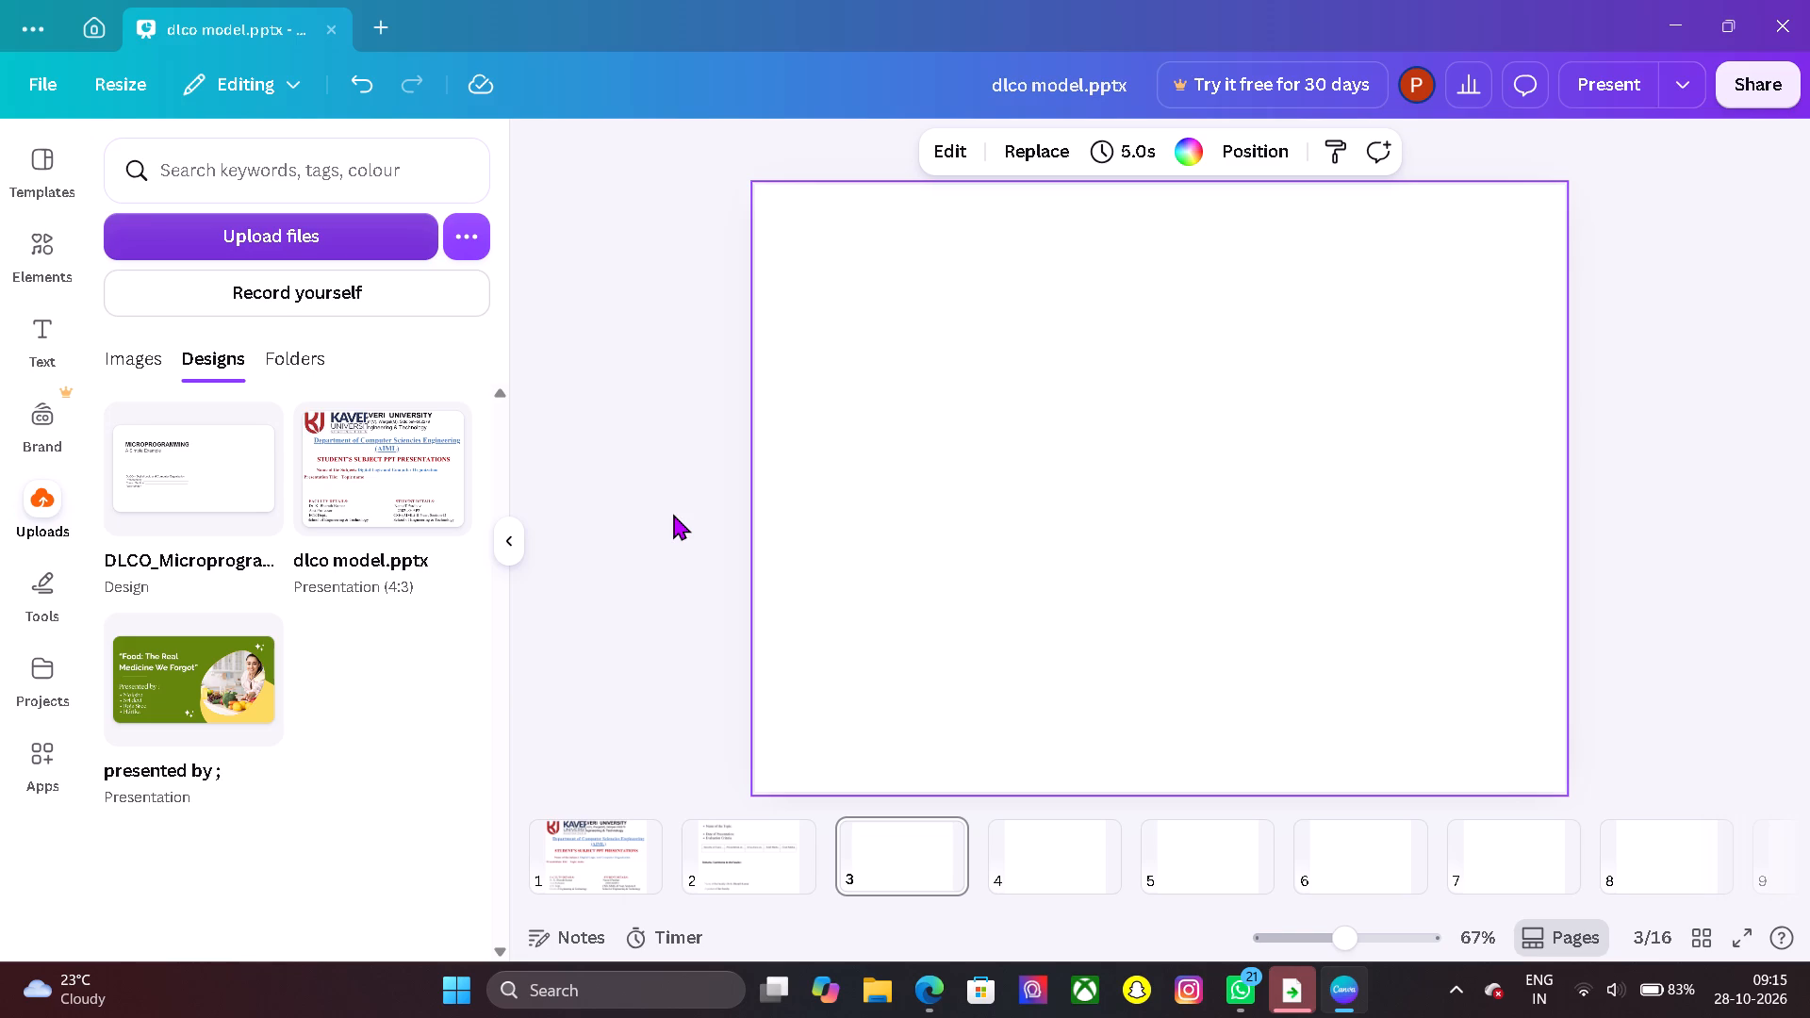
Apply the "MICROPROGRAMMING – A Simple Example" title page from the uploaded DLCO_Microprogramming_Professional design to blank slide 3.
{"action": "left_click", "coordinate": [229, 451]}
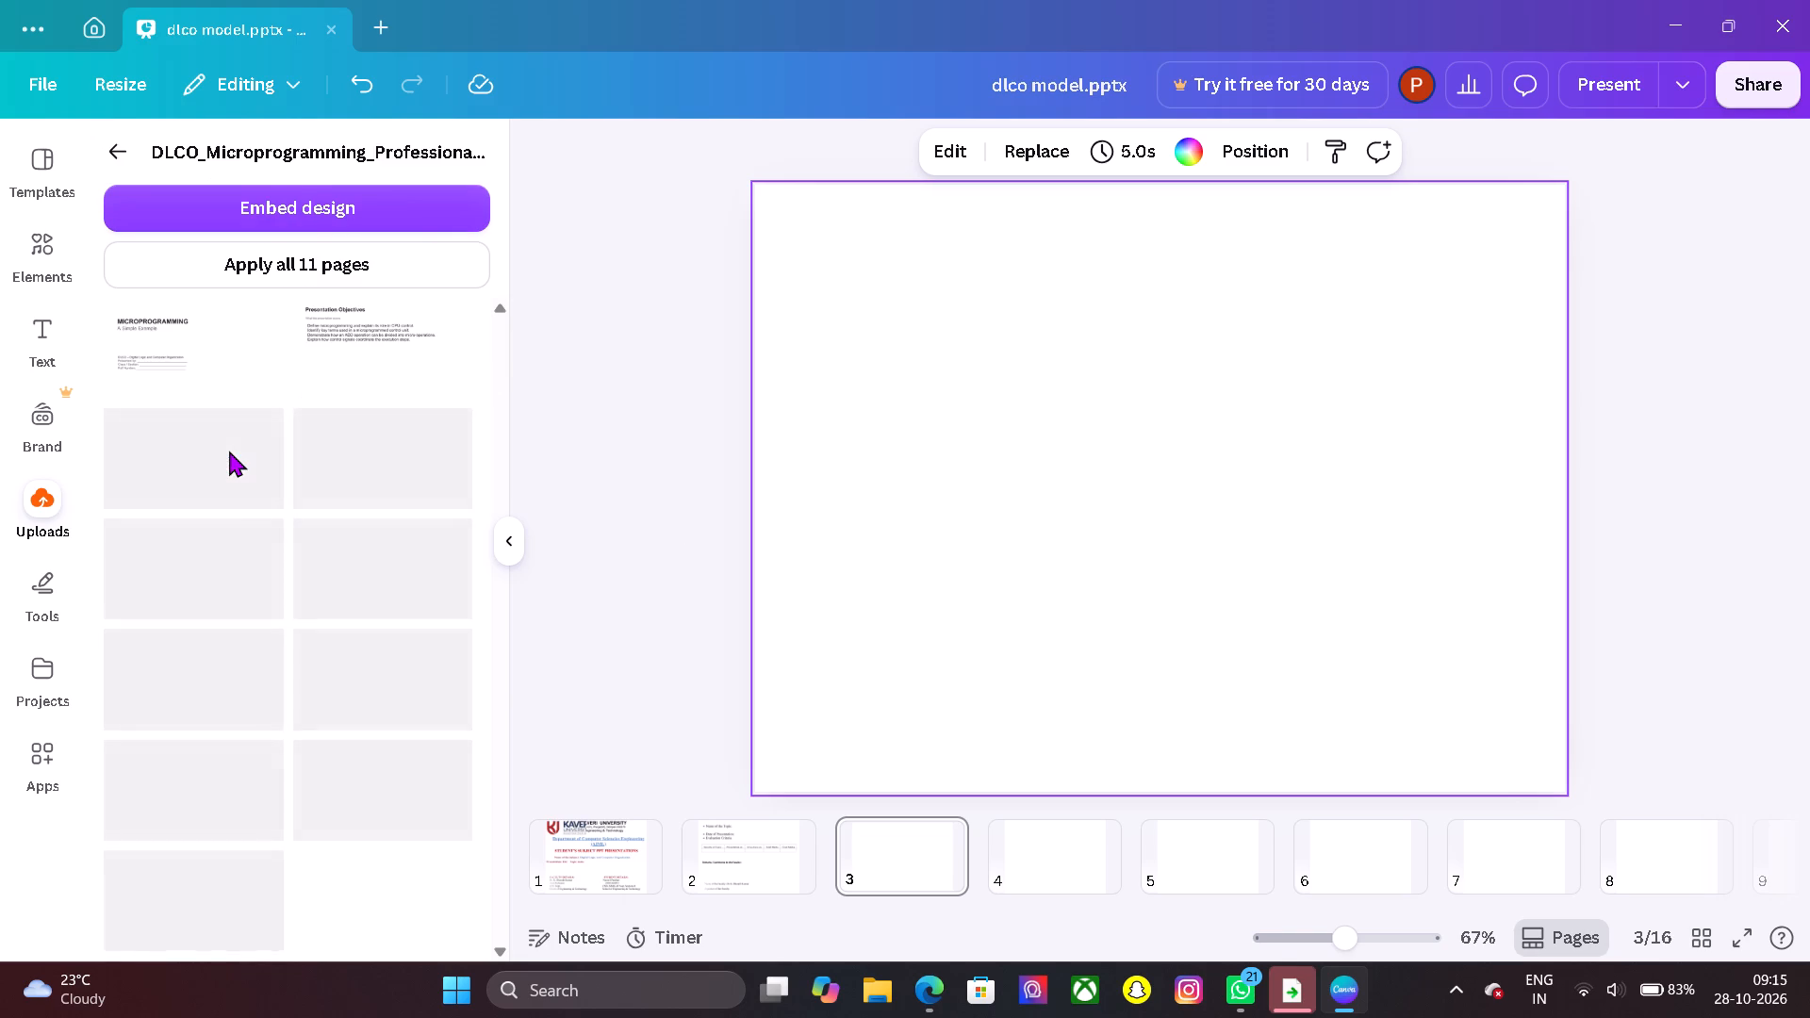
{"action": "scroll", "coordinate": [229, 451], "scroll_direction": "up", "scroll_amount": 3}
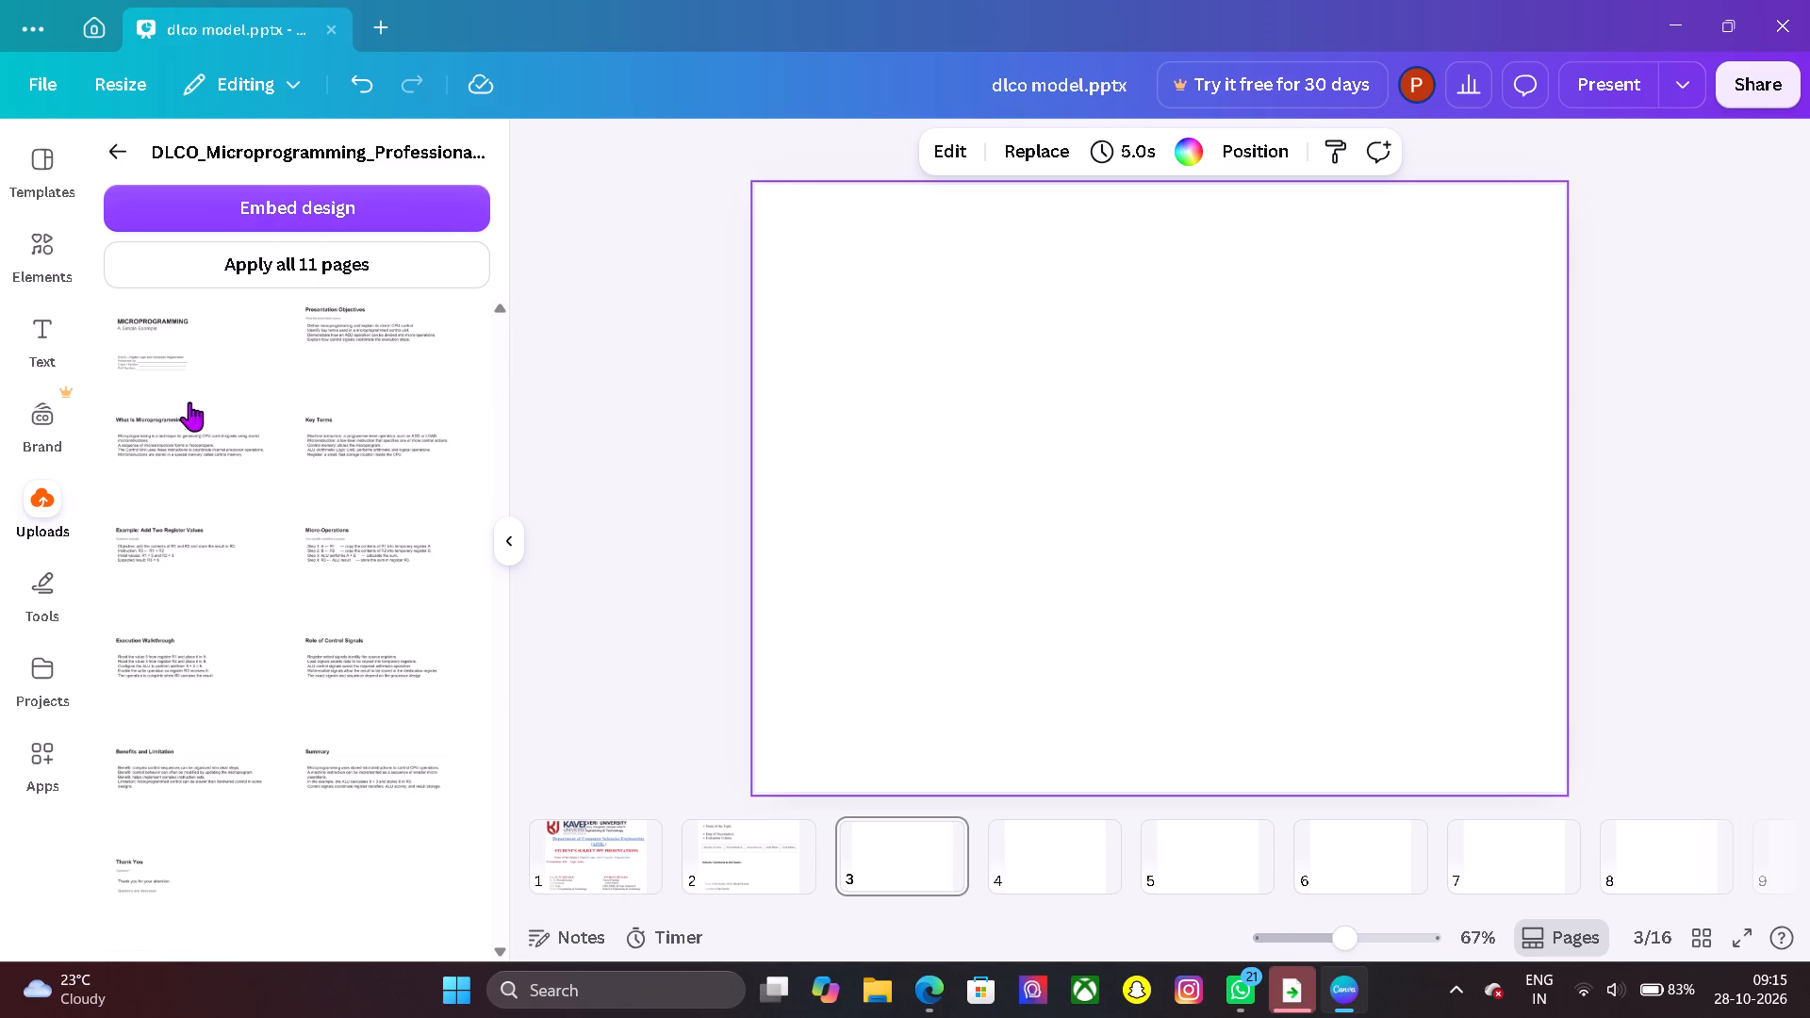
{"action": "left_click", "coordinate": [155, 339]}
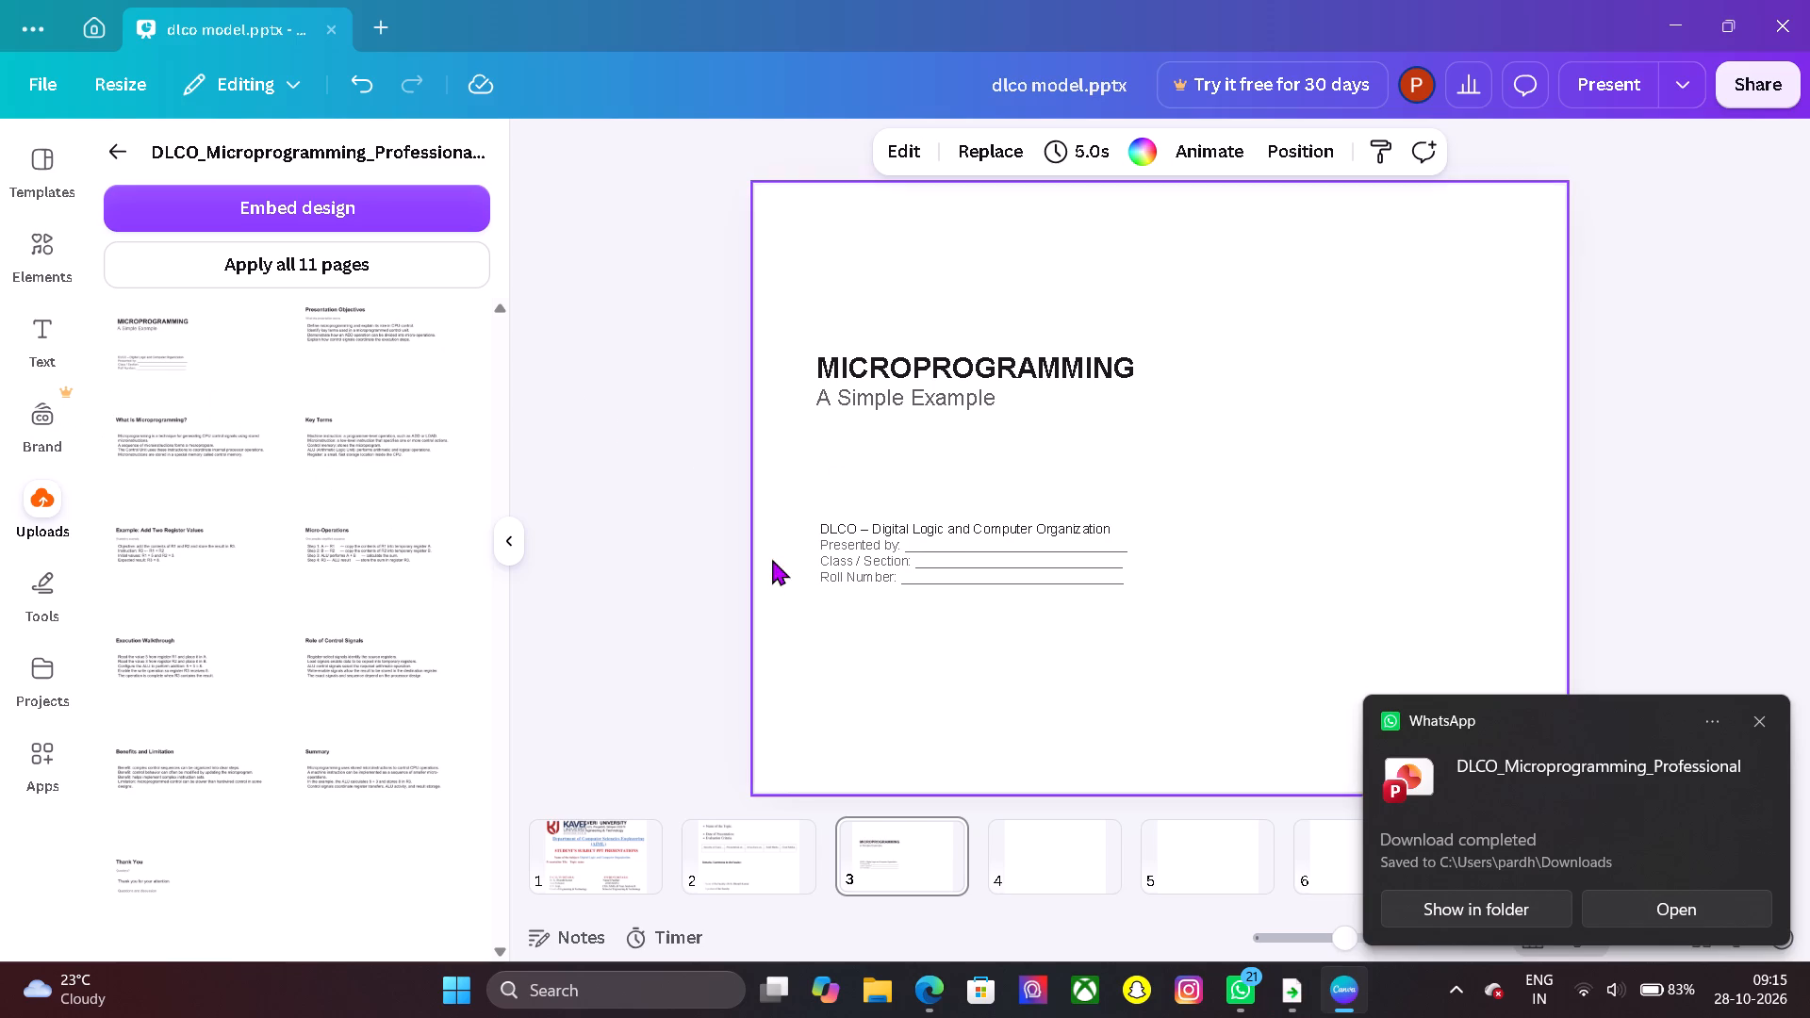
{"action": "left_click", "coordinate": [968, 153]}
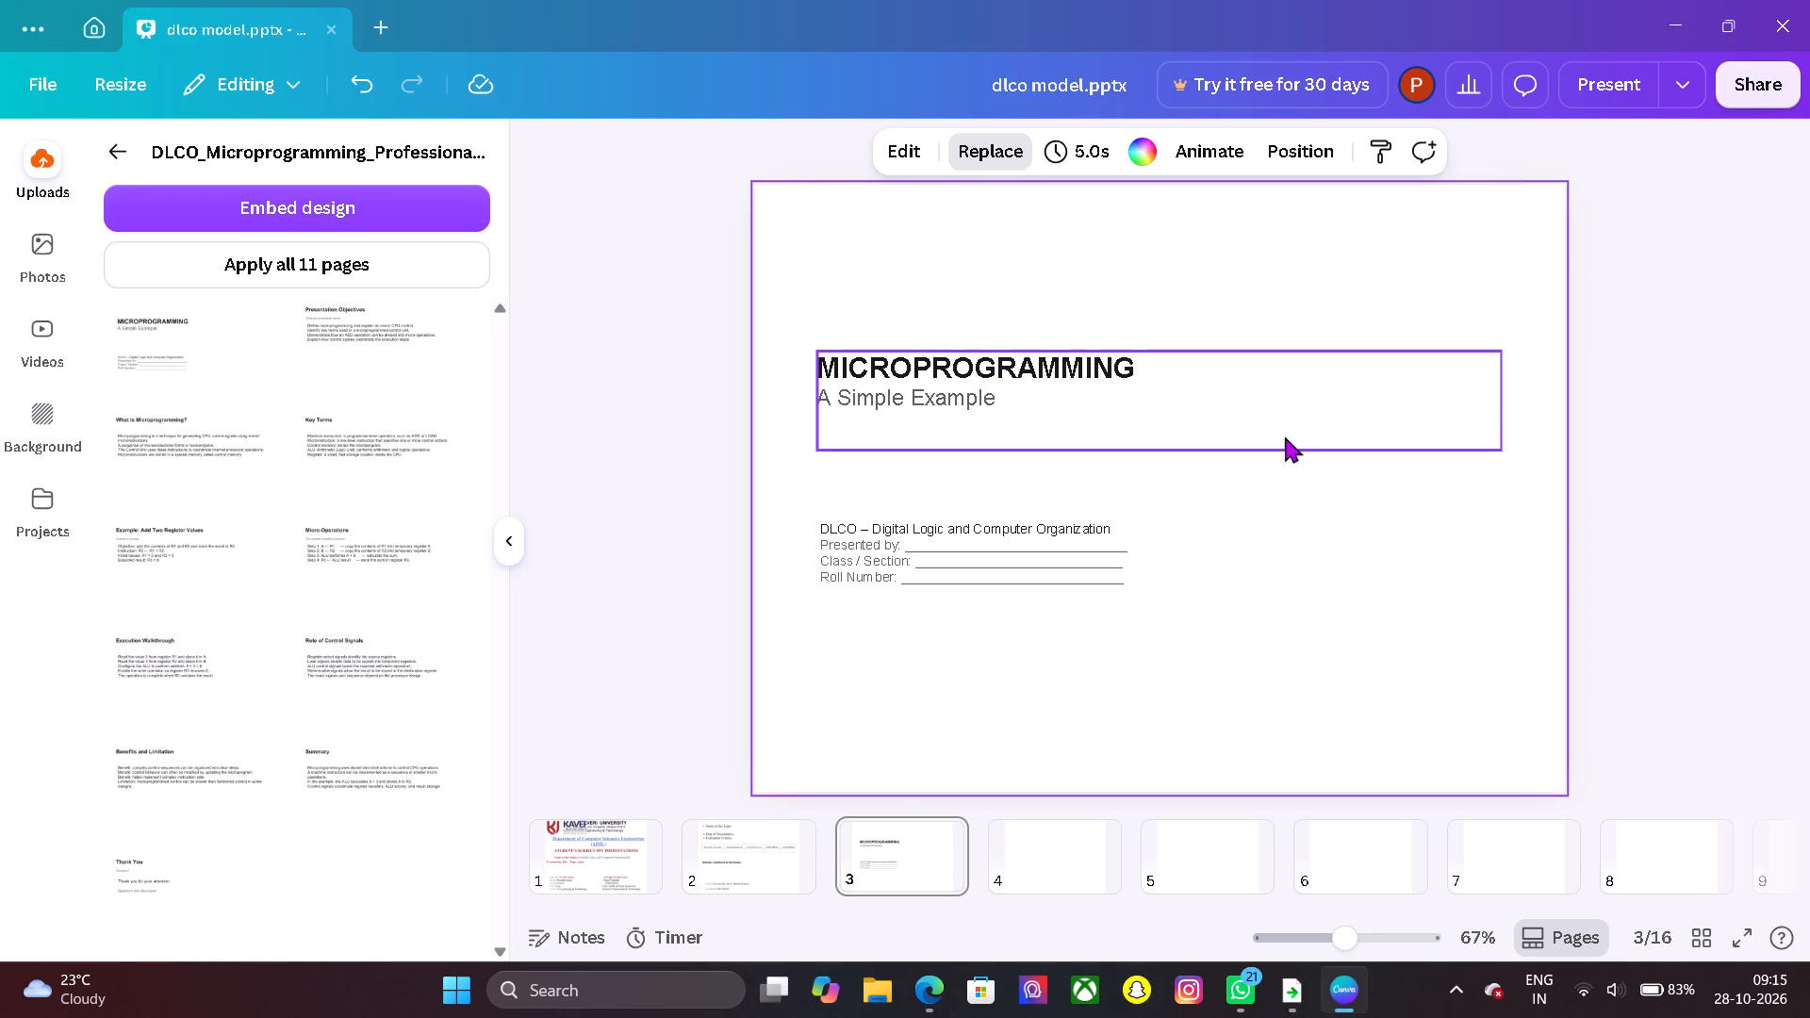
{"action": "left_click", "coordinate": [1320, 317]}
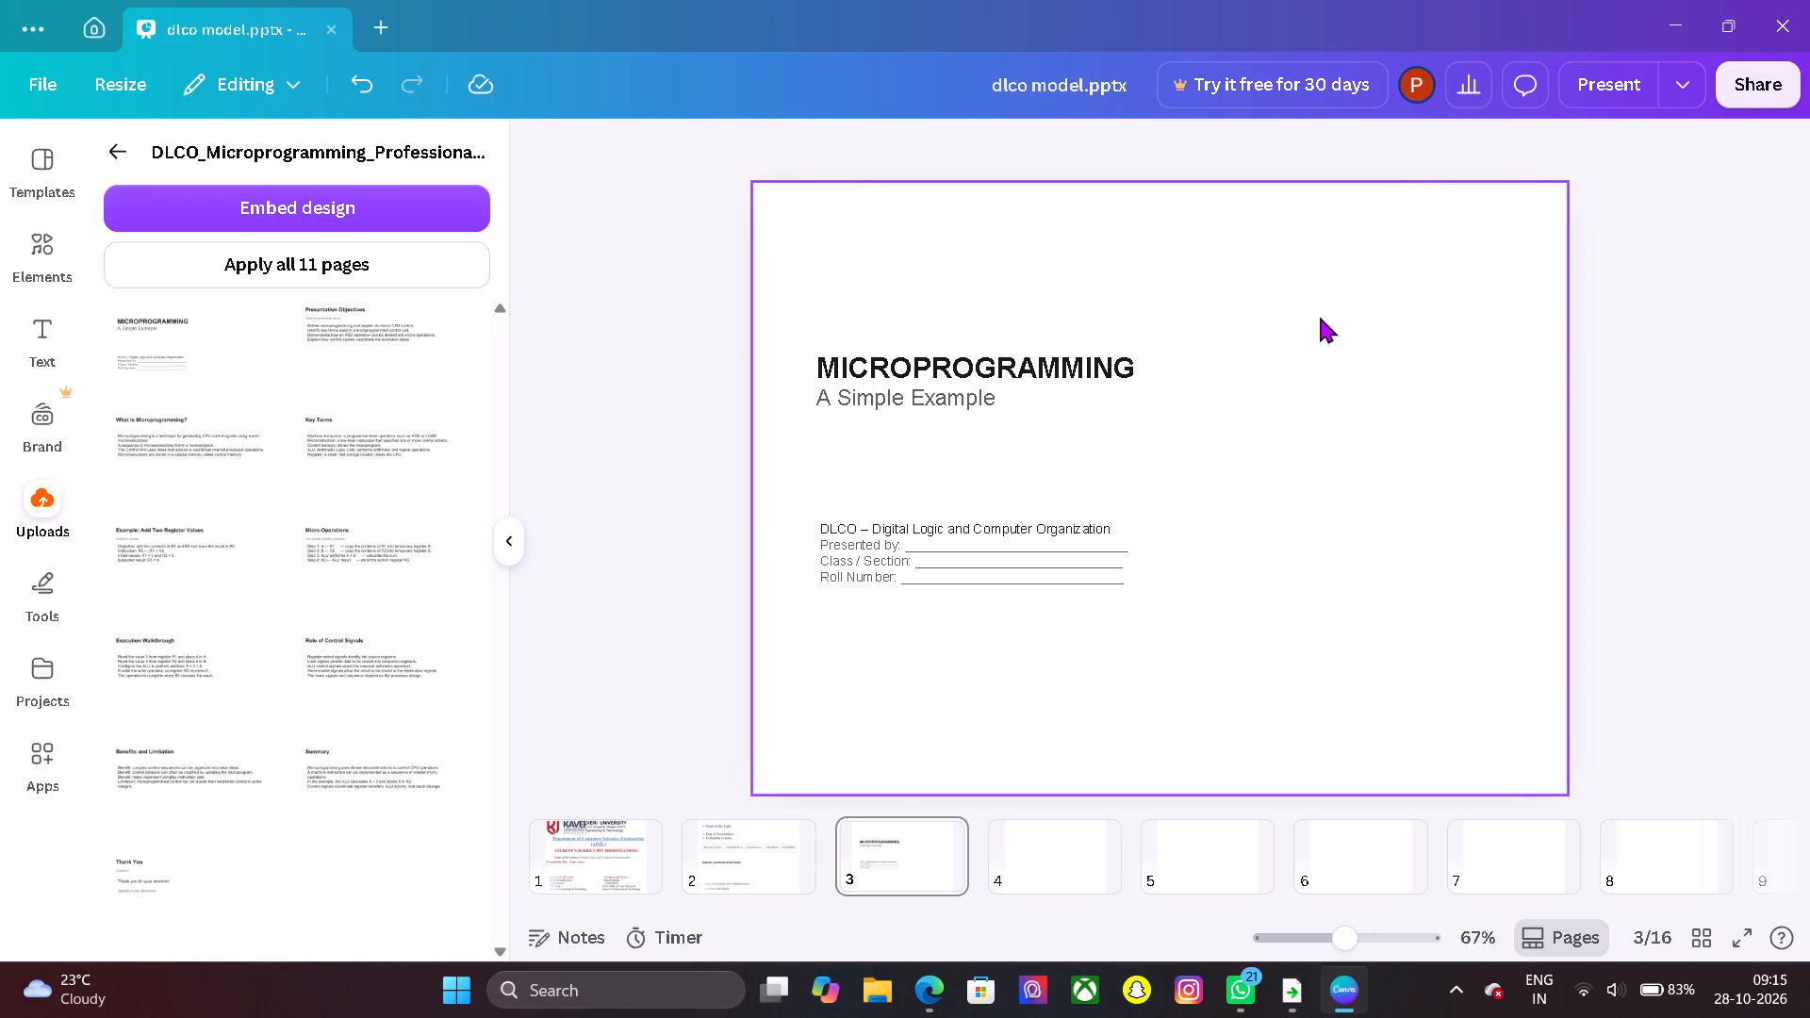
Delete slide 3, which holds the "MICROPROGRAMMING – A Simple Example" title page.
{"action": "left_click", "coordinate": [1445, 274]}
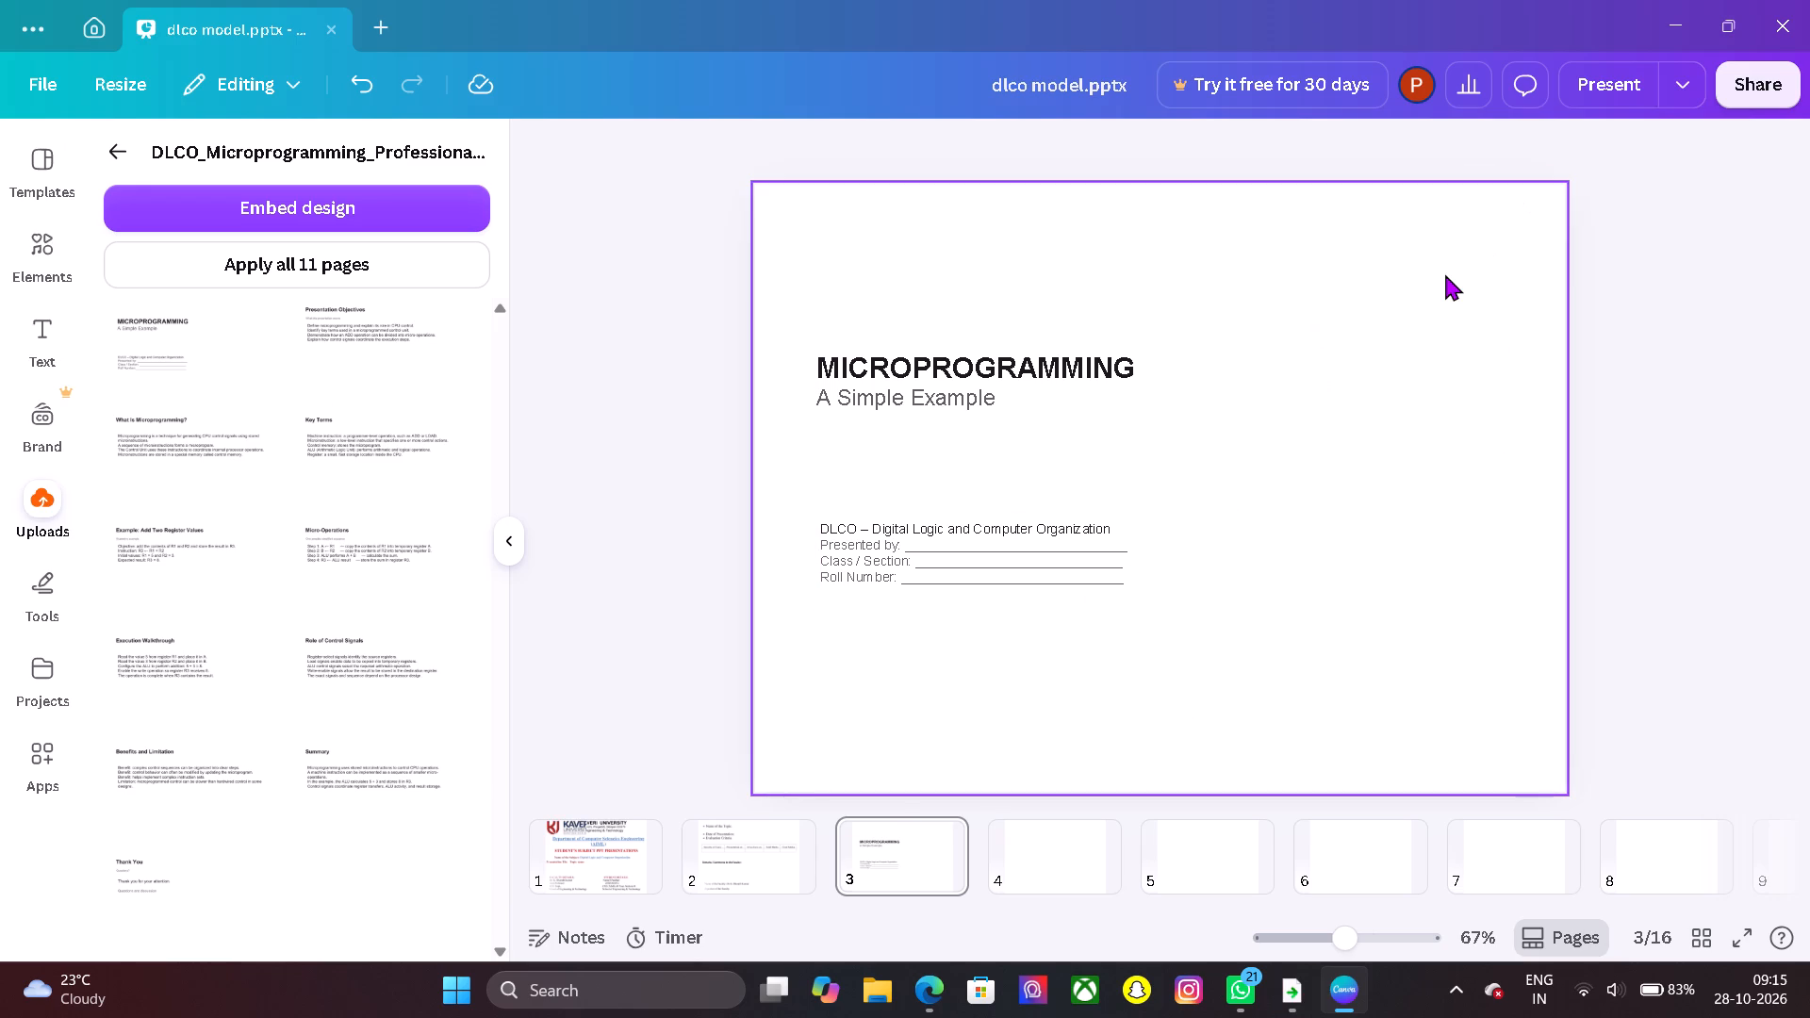
{"action": "left_click", "coordinate": [1445, 274]}
{"action": "left_click", "coordinate": [1445, 274]}
{"action": "right_click", "coordinate": [1445, 274]}
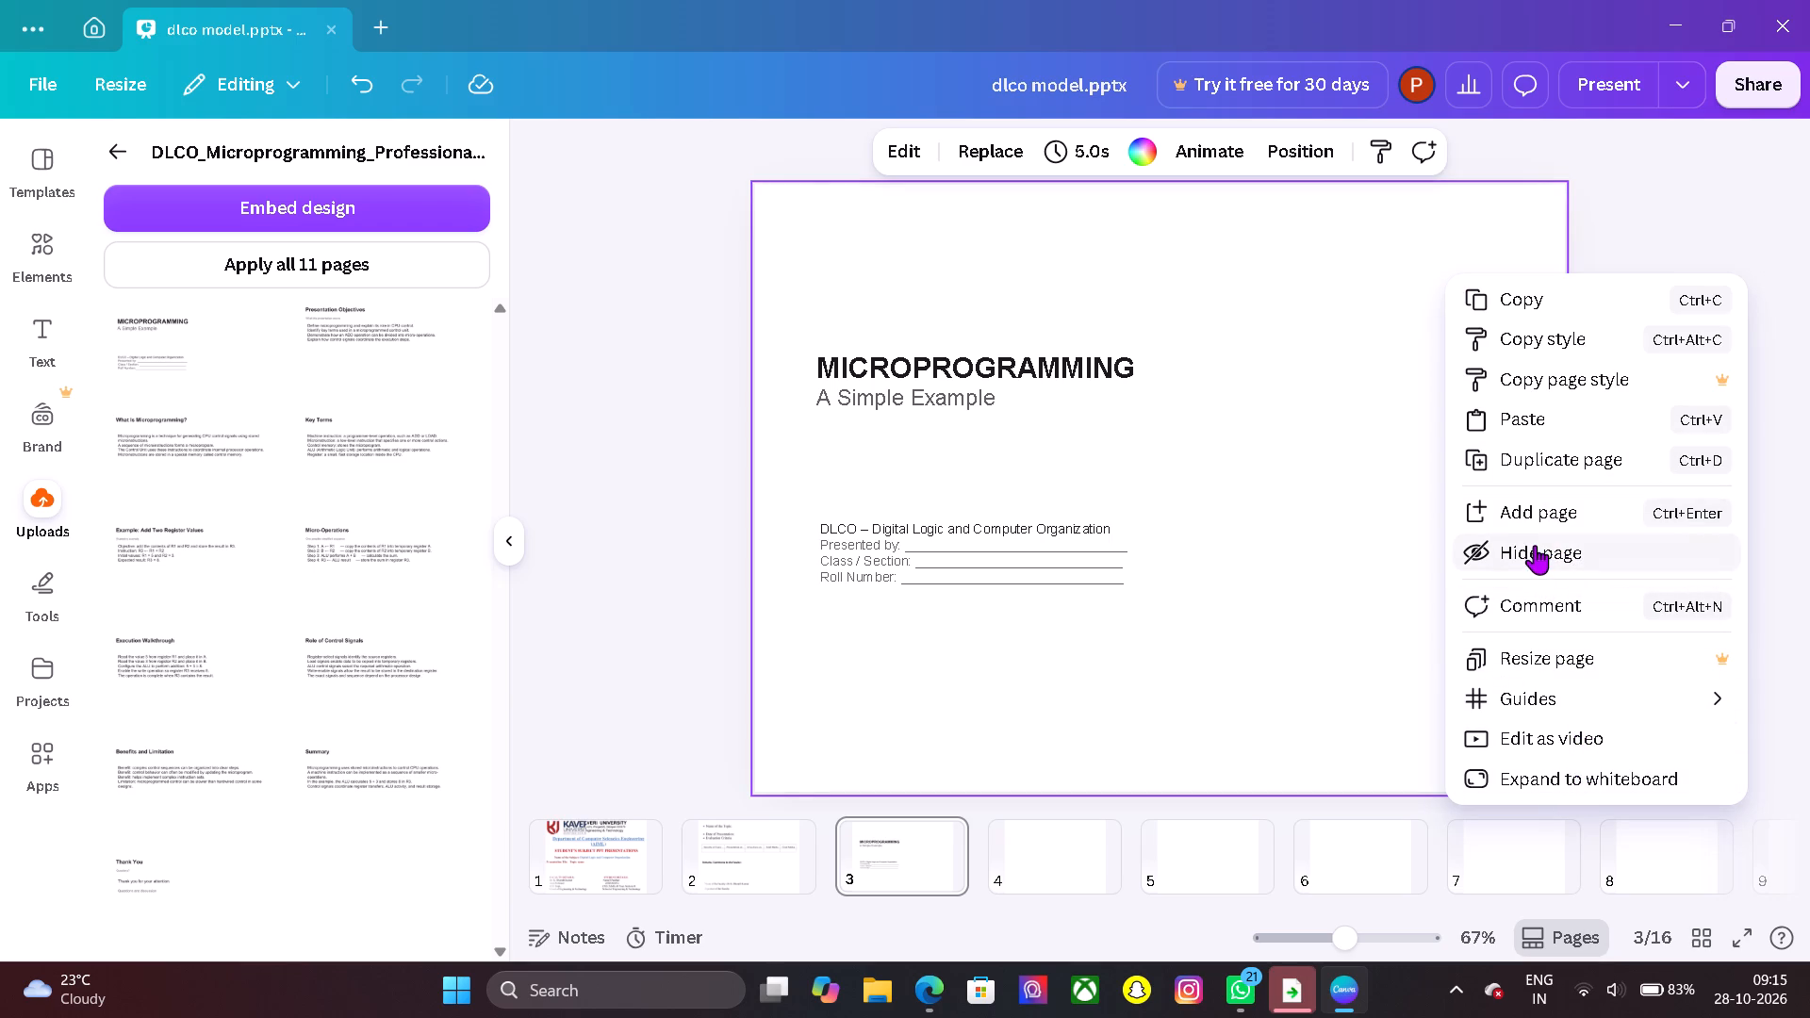
{"action": "left_click", "coordinate": [1339, 566]}
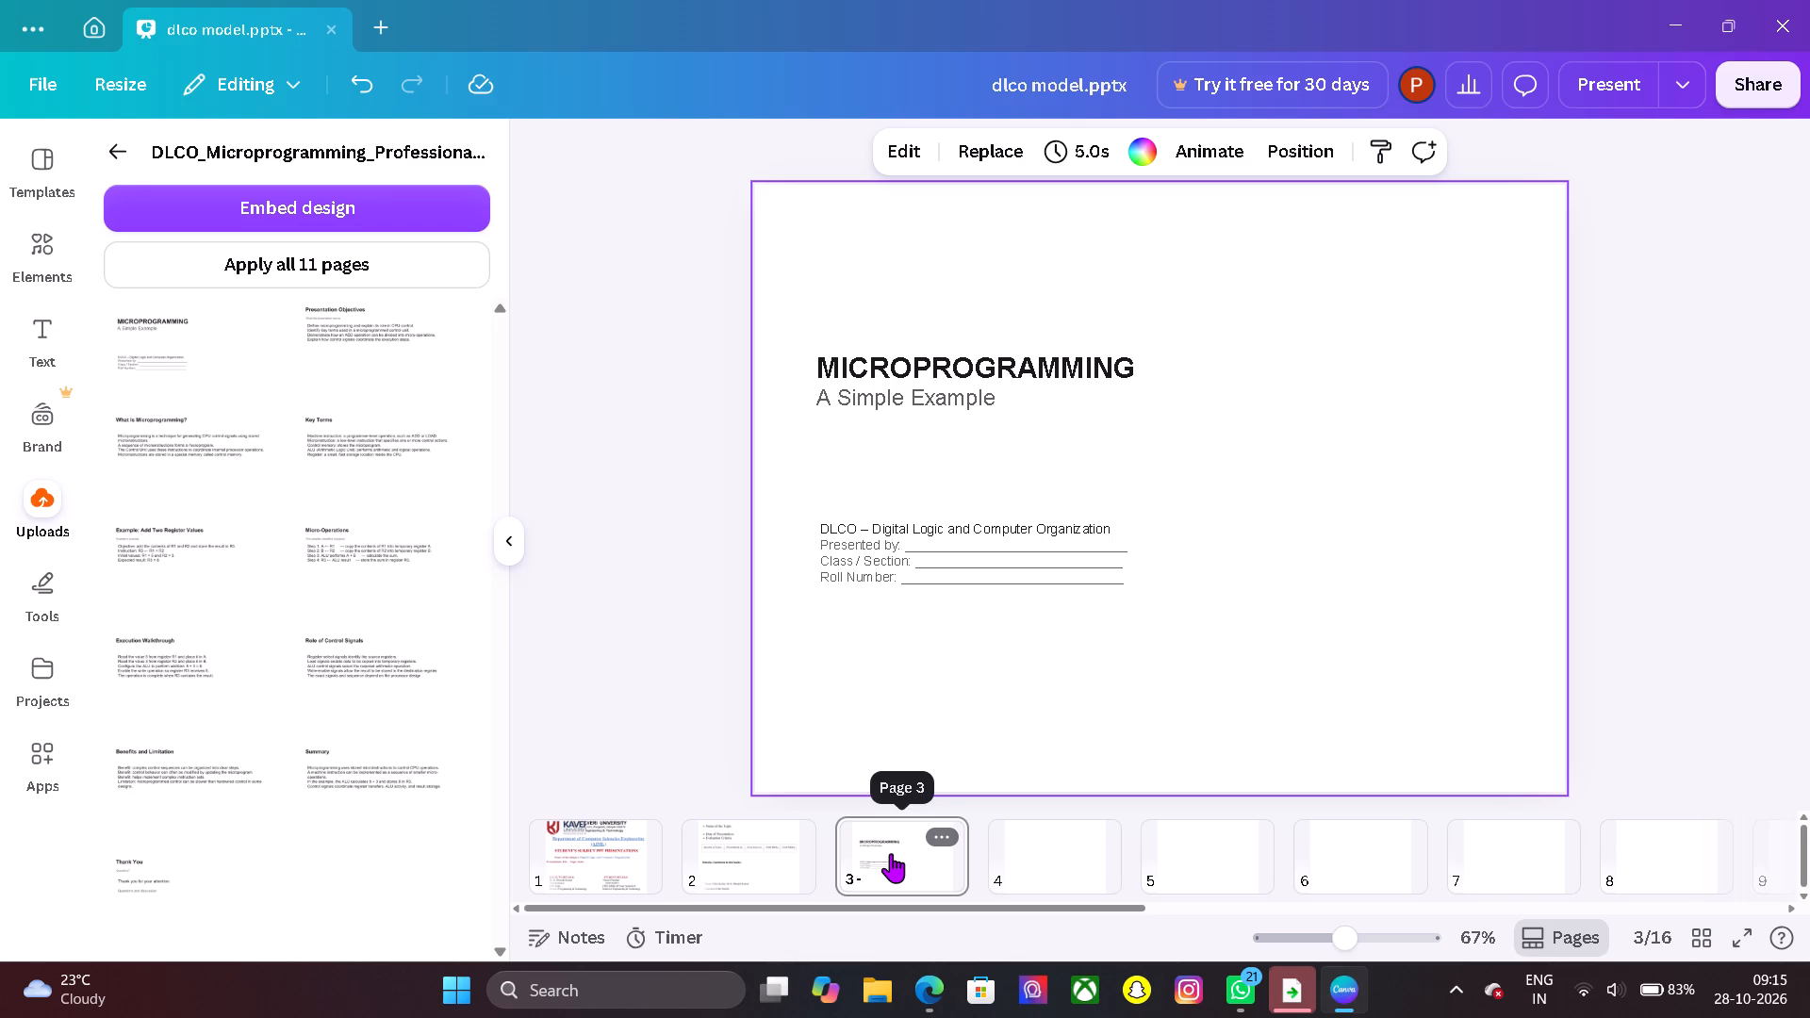
{"action": "left_click", "coordinate": [948, 840]}
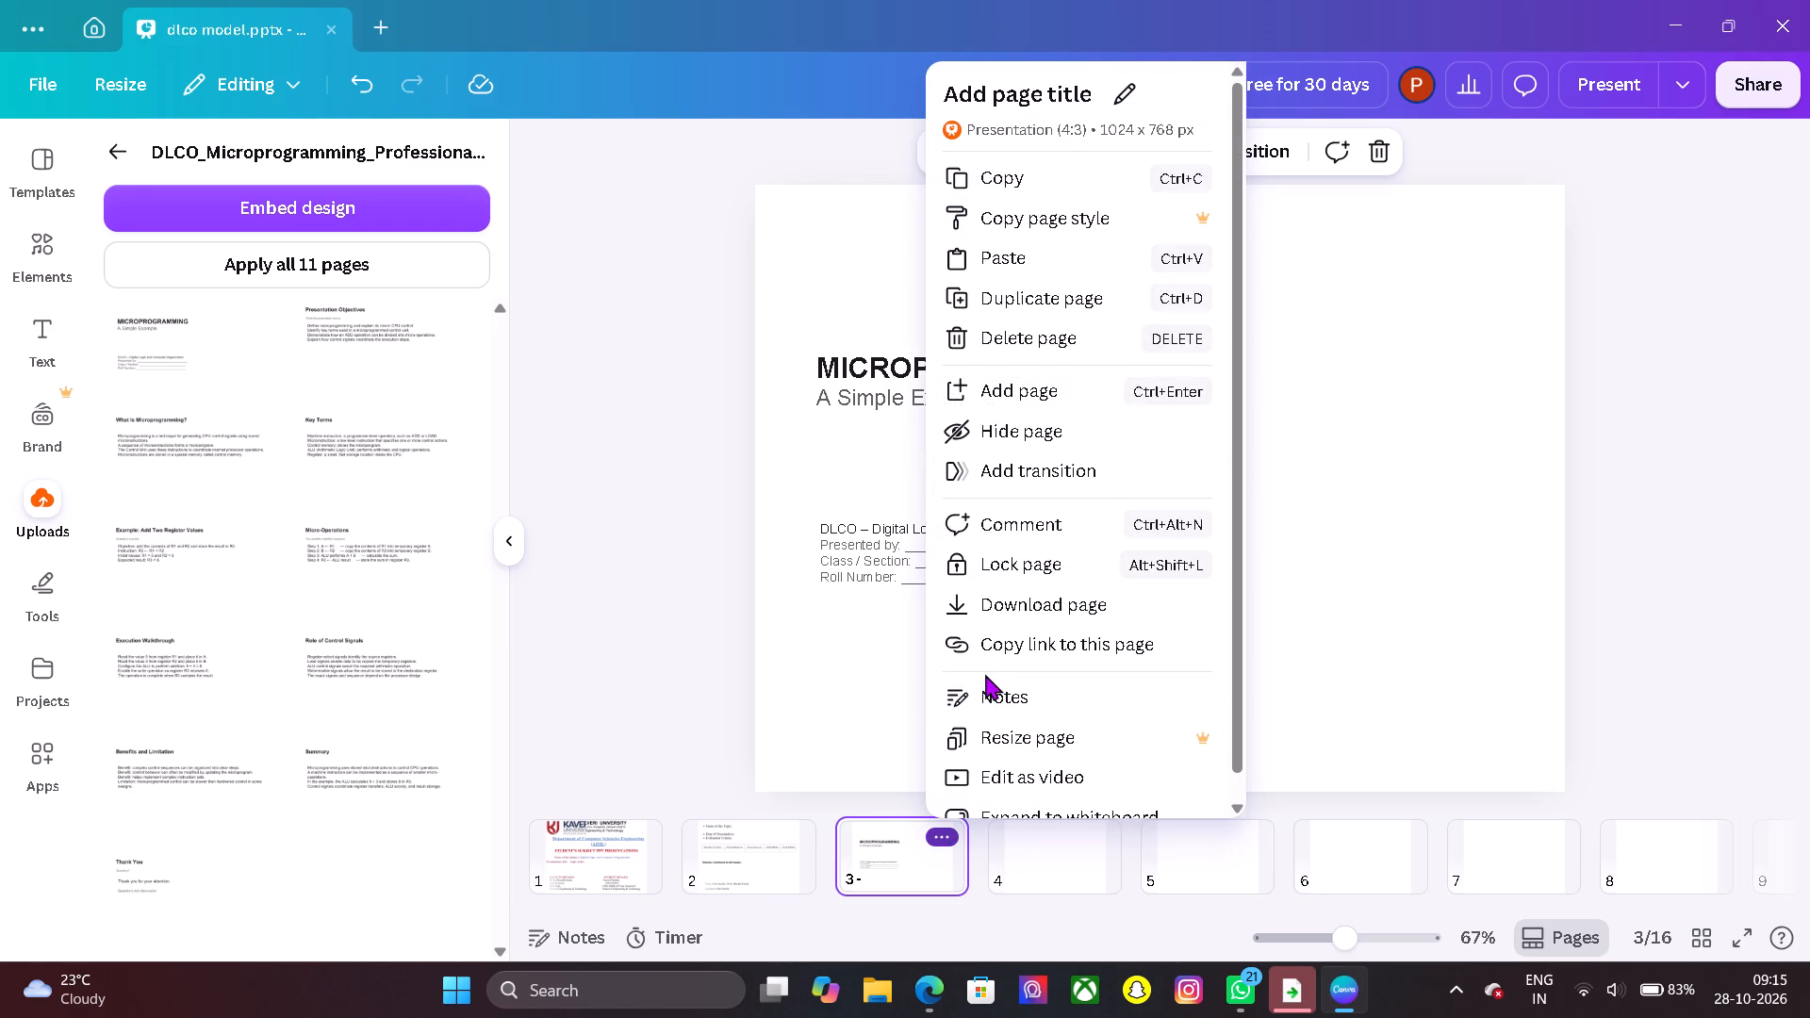
{"action": "left_click", "coordinate": [980, 336]}
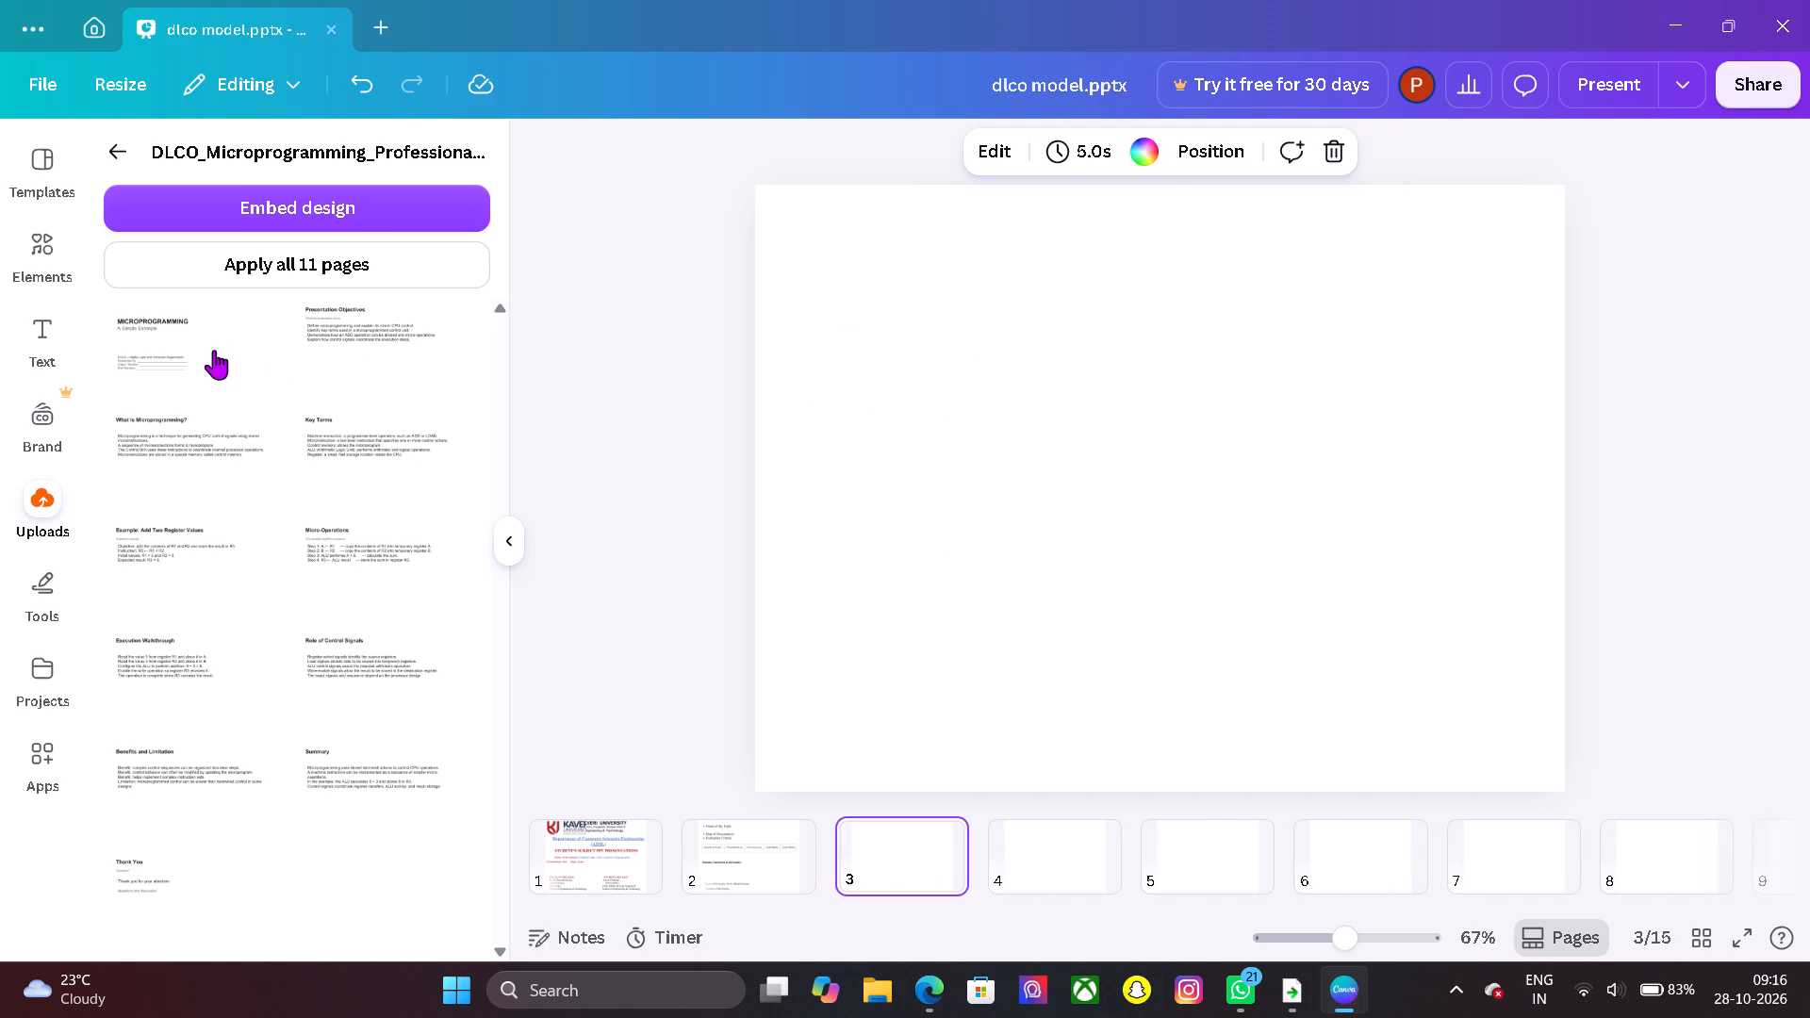
Apply the uploaded deck's "What Is Microprogramming?" page to slide 3 and its "Key Terms" page to slide 4.
{"action": "left_click", "coordinate": [187, 419]}
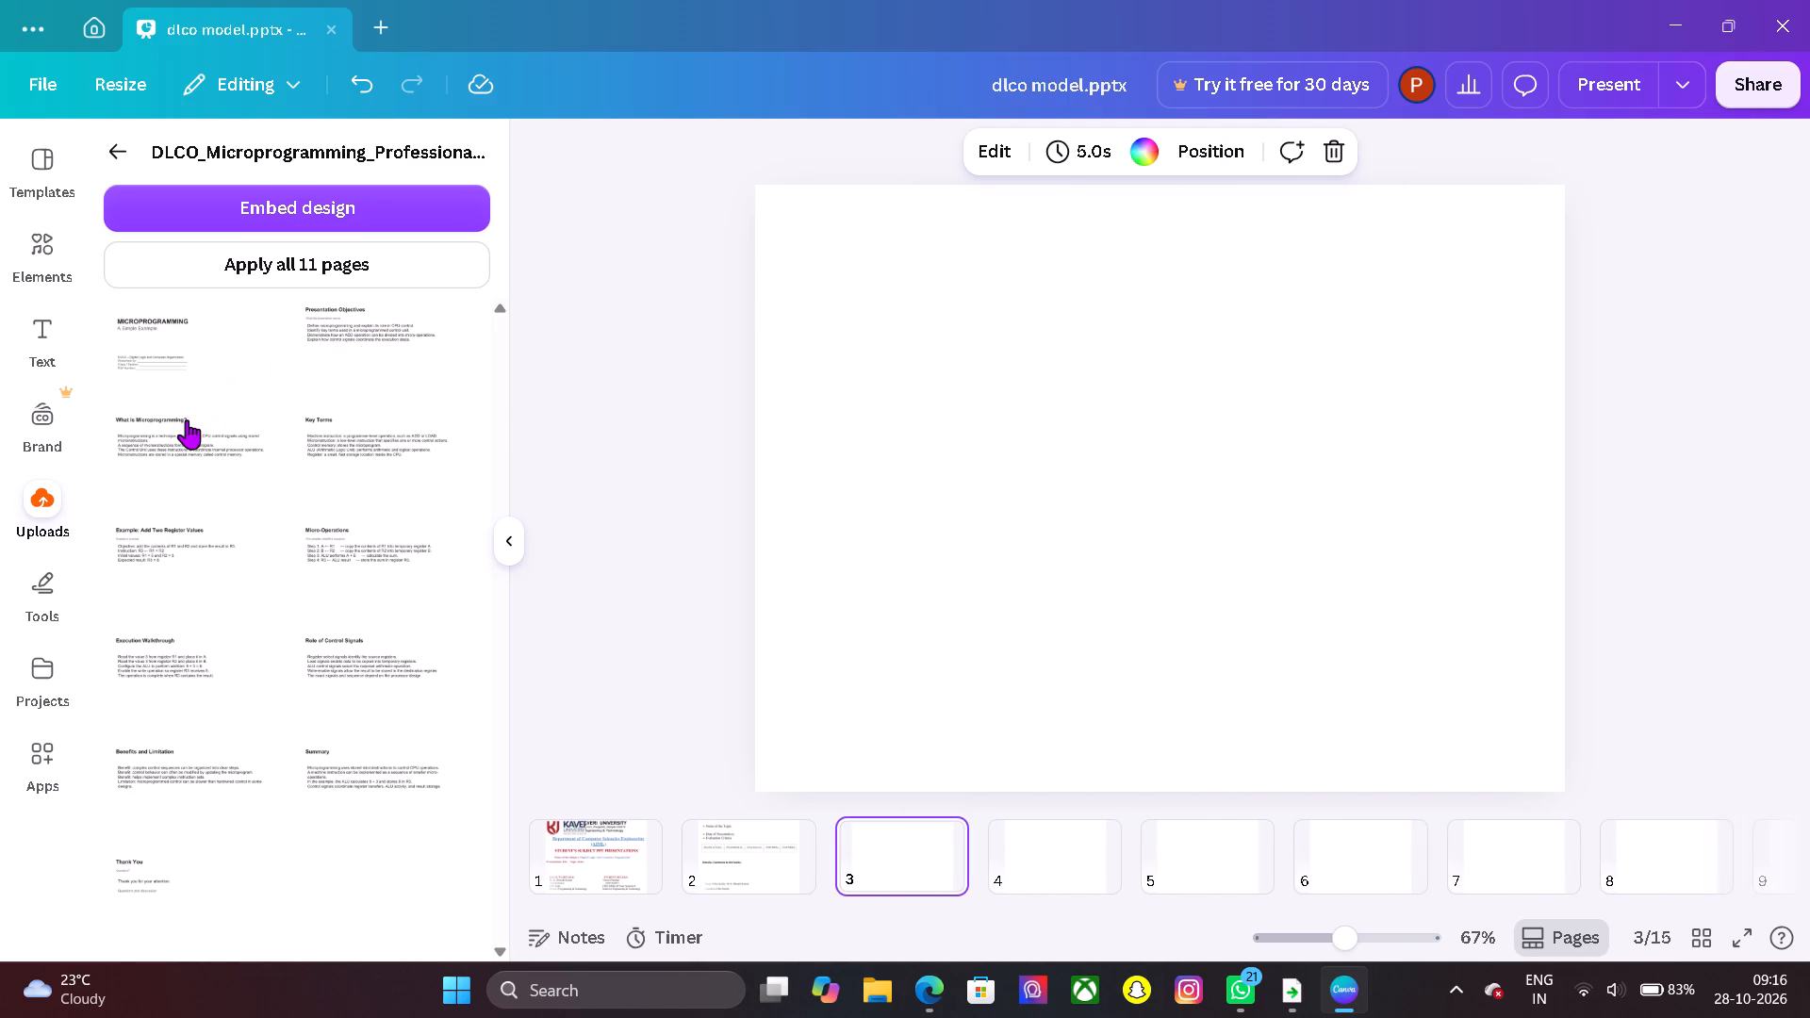
{"action": "left_click", "coordinate": [187, 419]}
{"action": "scroll", "coordinate": [187, 419], "scroll_direction": "right", "scroll_amount": 2}
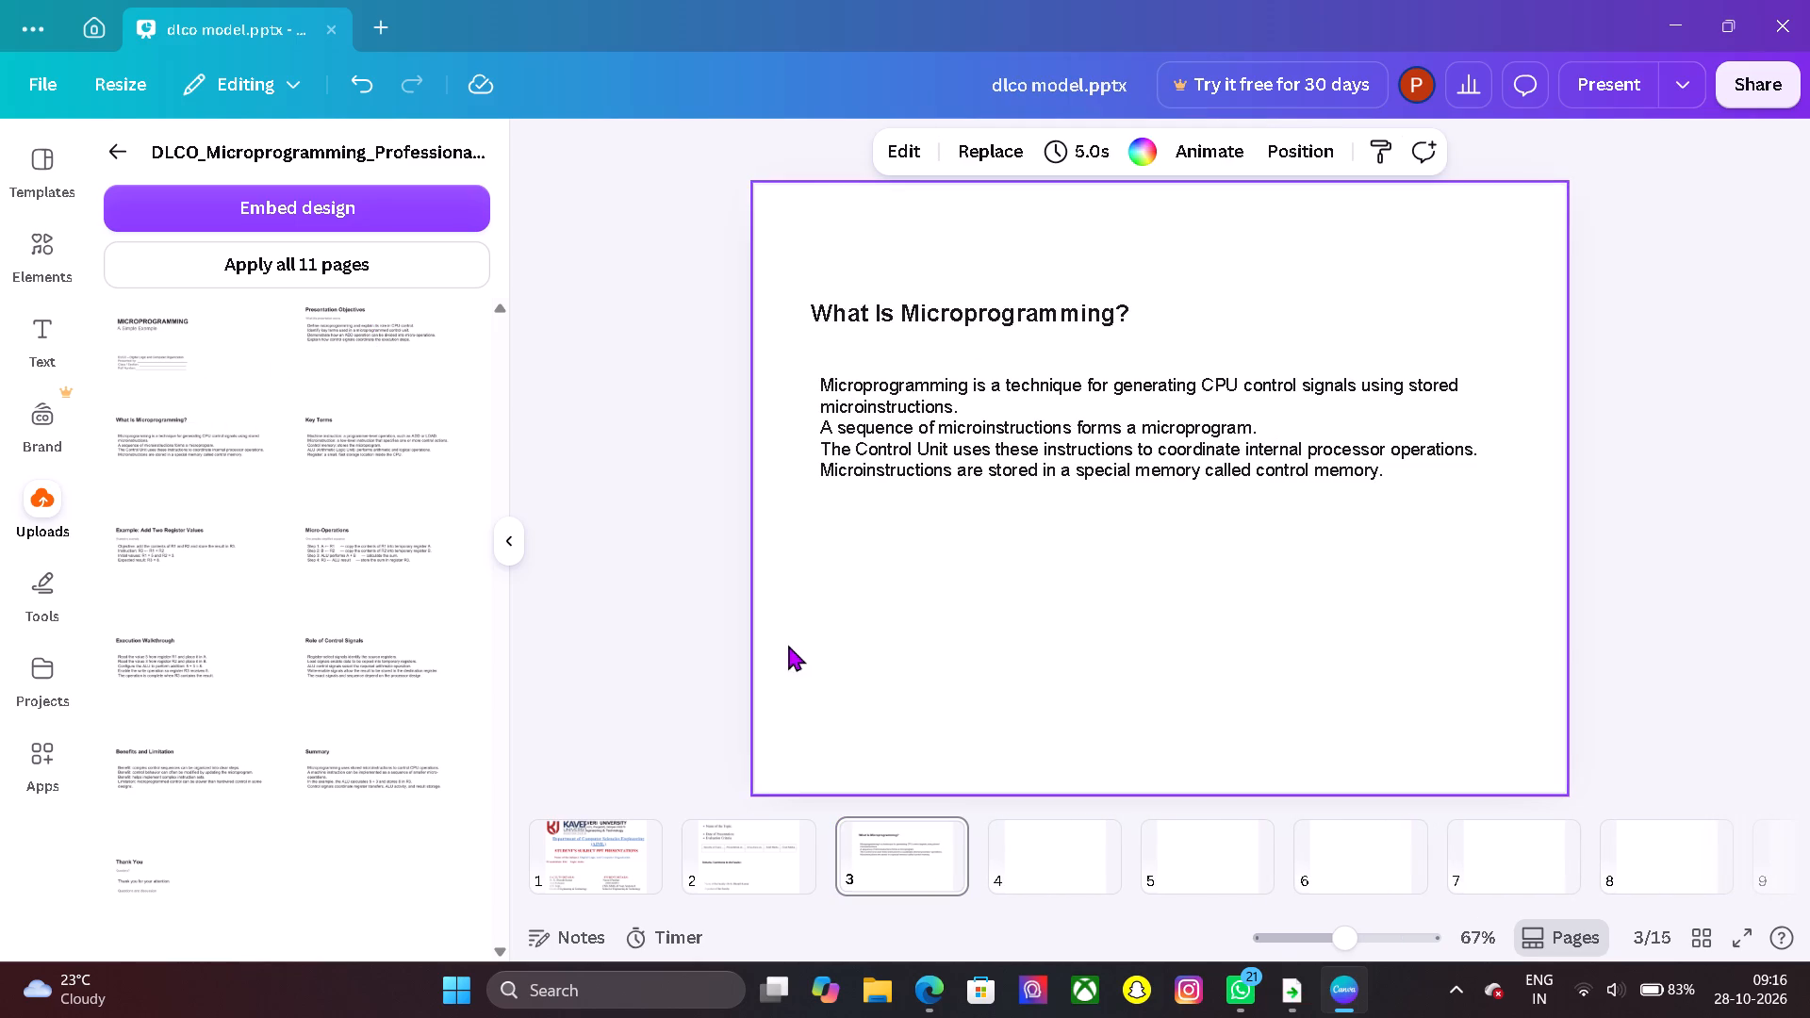
{"action": "left_click", "coordinate": [1028, 837]}
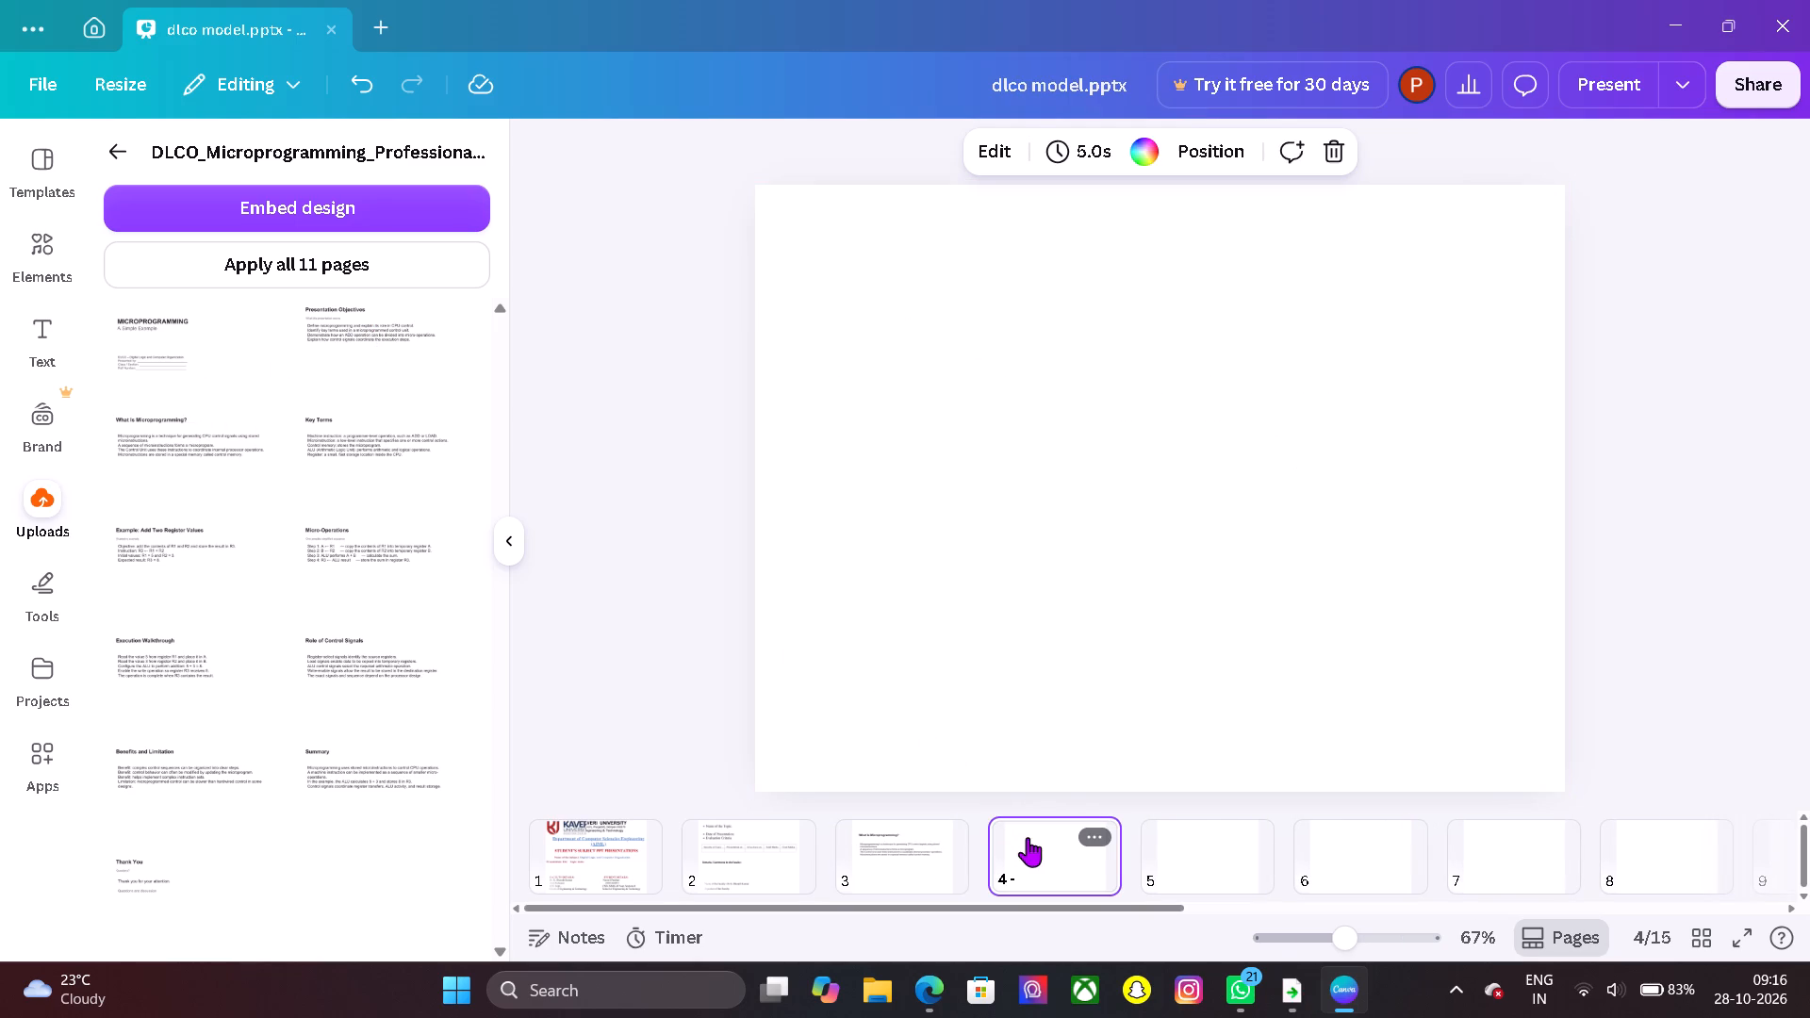
{"action": "left_click", "coordinate": [371, 440]}
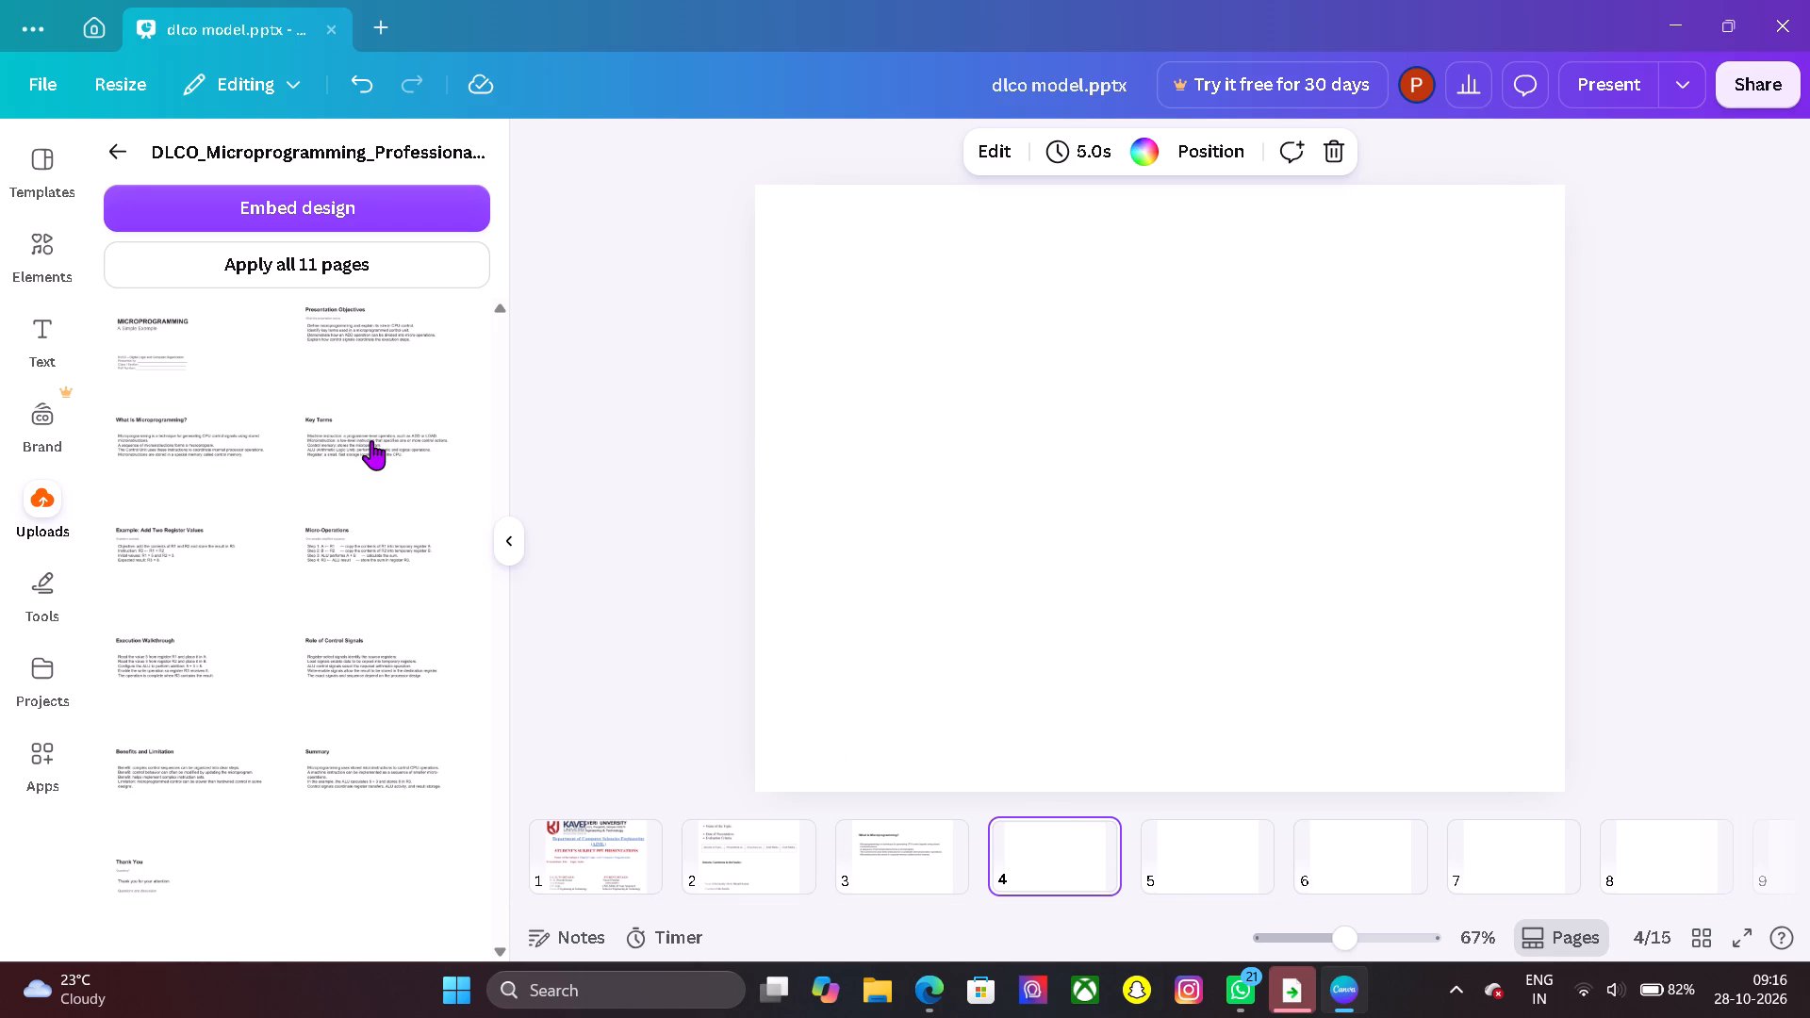
{"action": "left_click", "coordinate": [371, 440]}
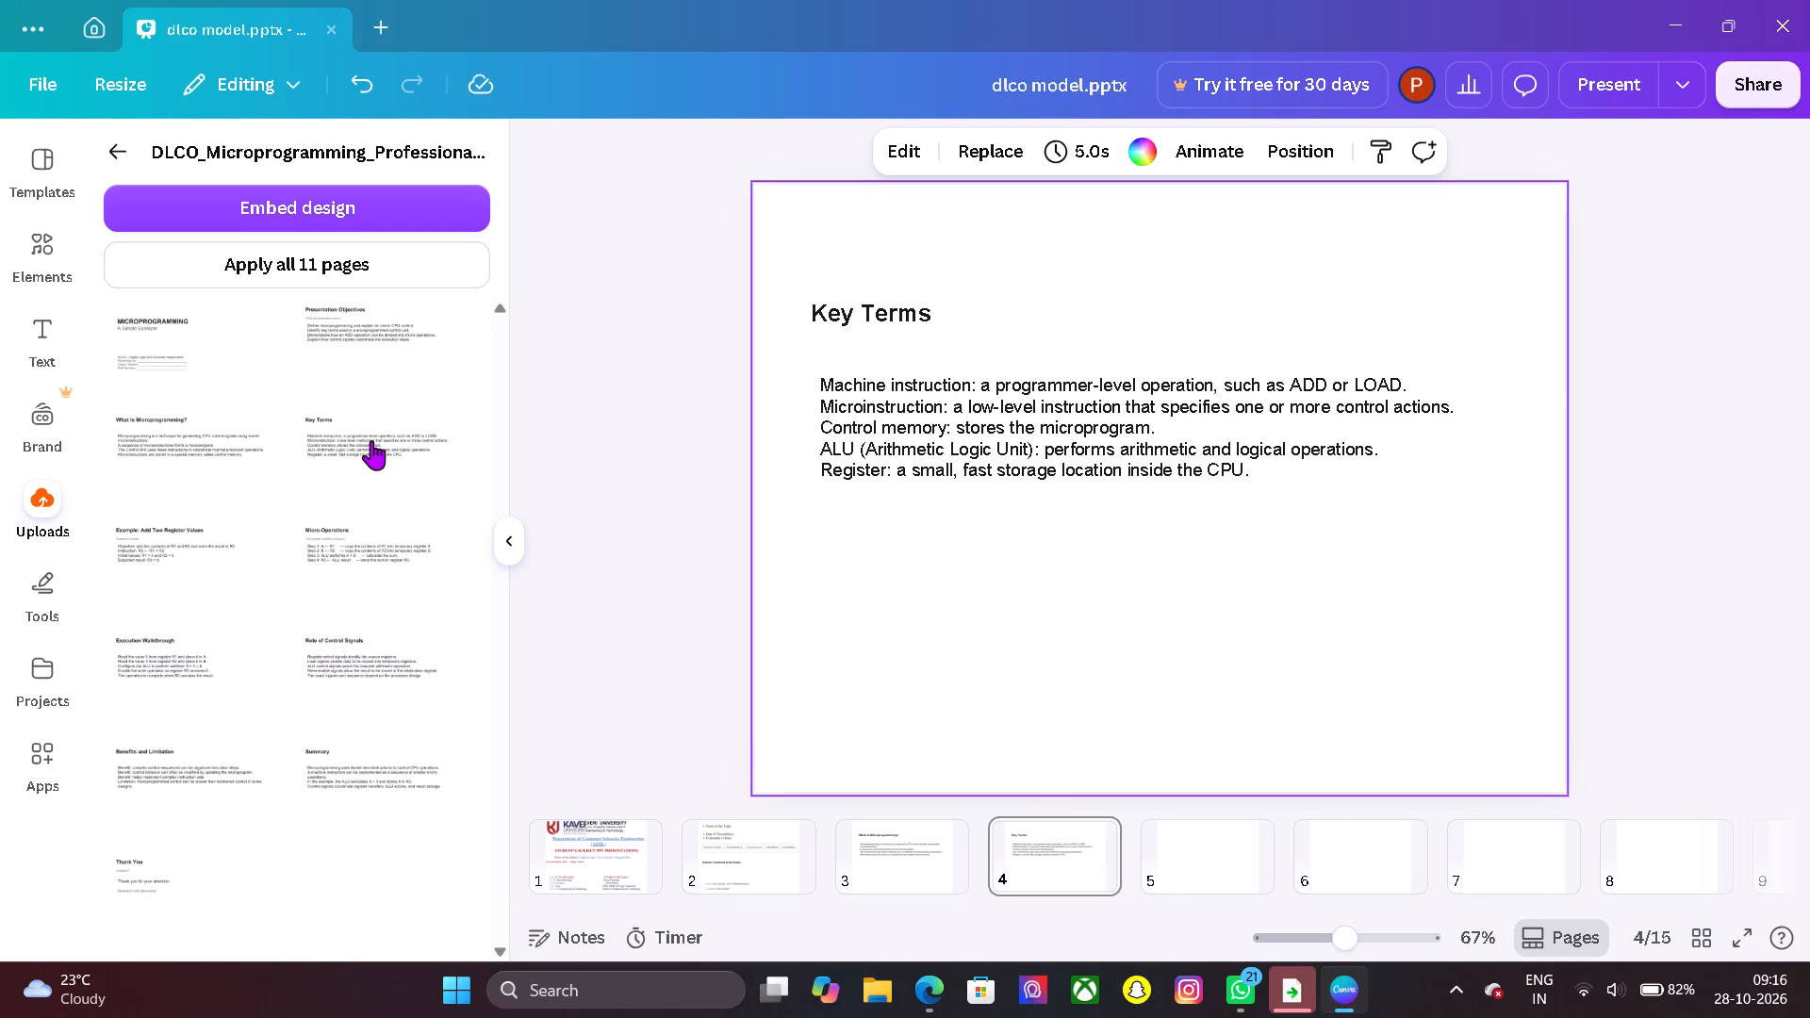
Apply the uploaded "Example: Add Two Register Values" page to slide 5 and check slides 3 to 5.
{"action": "left_click", "coordinate": [1231, 863]}
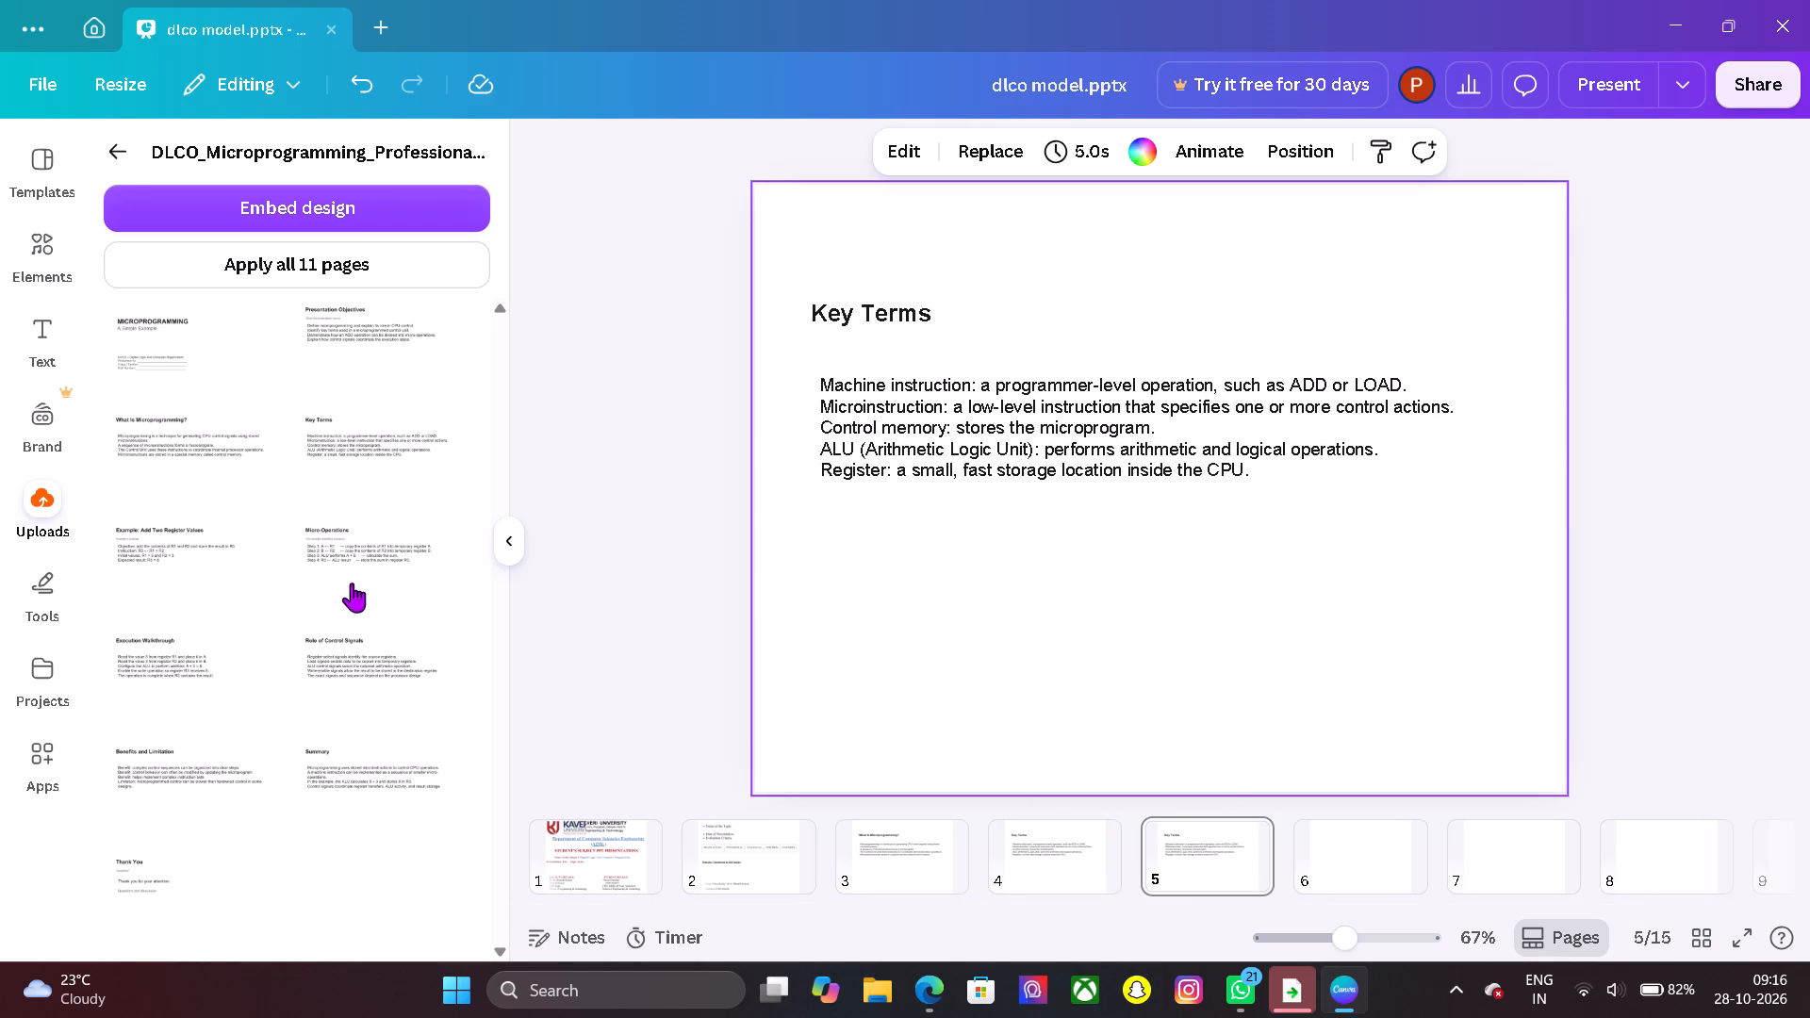
{"action": "left_click", "coordinate": [176, 527]}
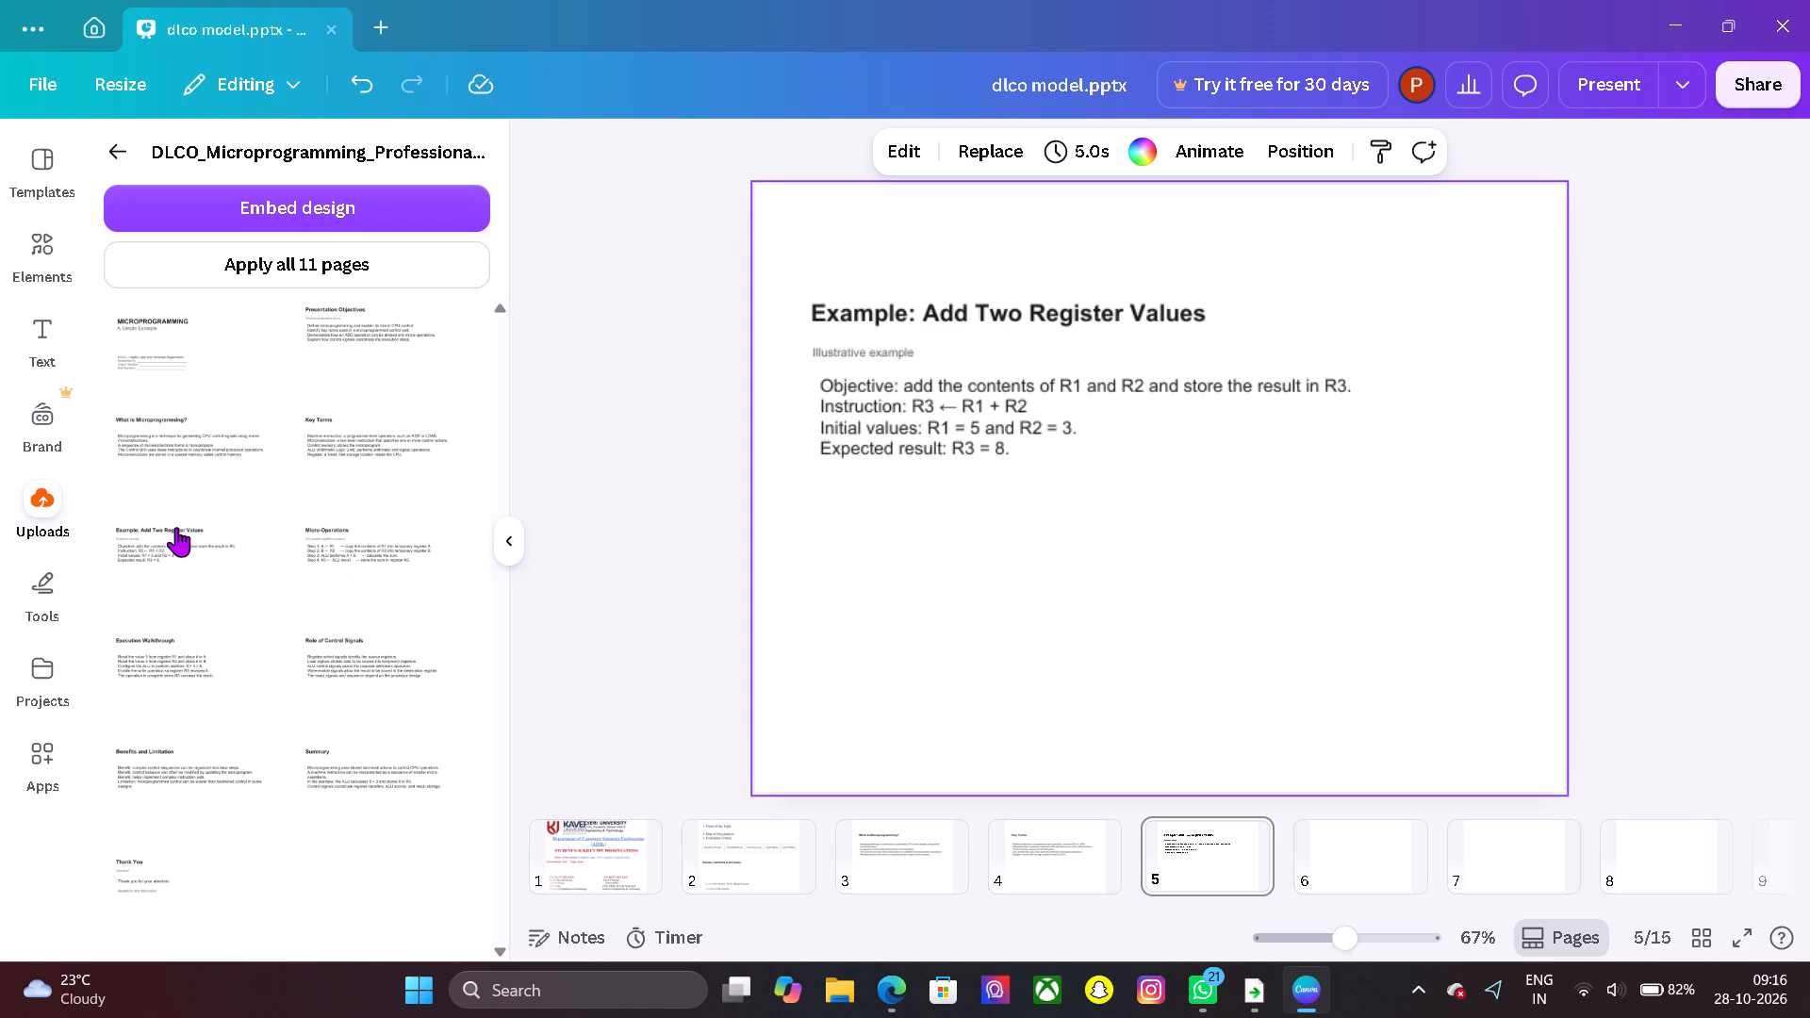
{"action": "left_click", "coordinate": [863, 853]}
{"action": "left_click", "coordinate": [1052, 875]}
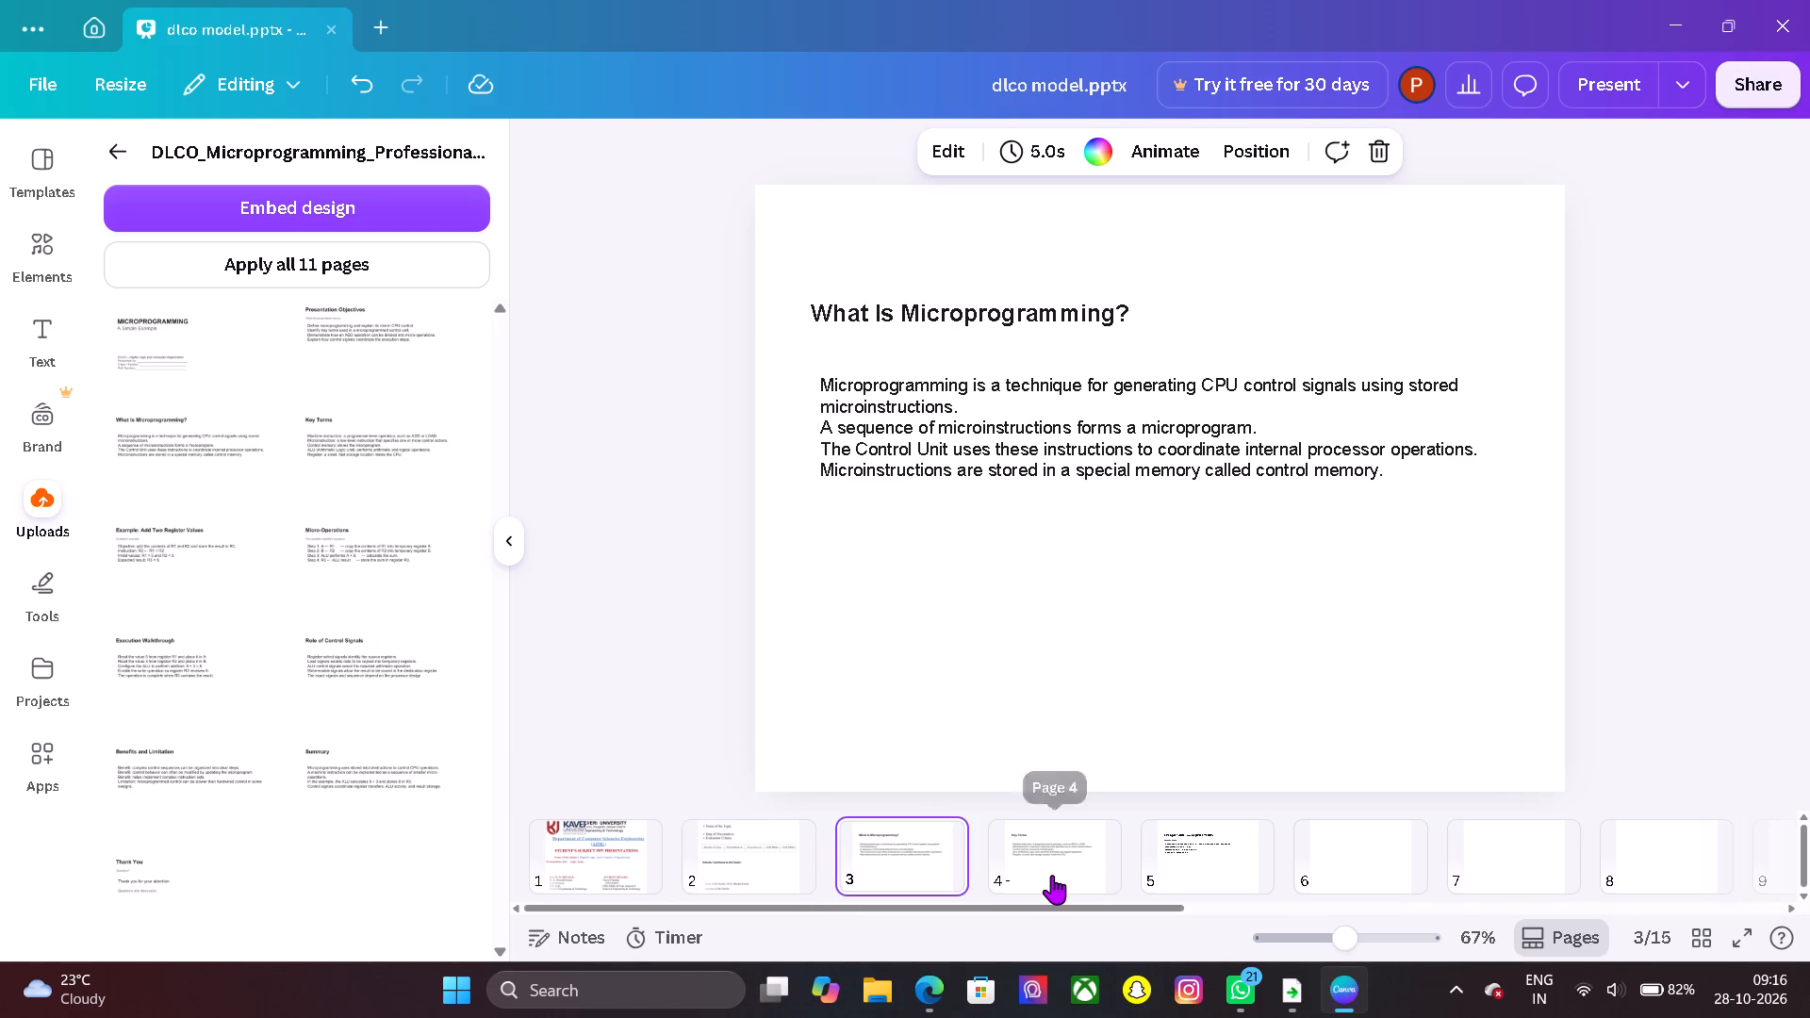
{"action": "left_click", "coordinate": [1179, 884]}
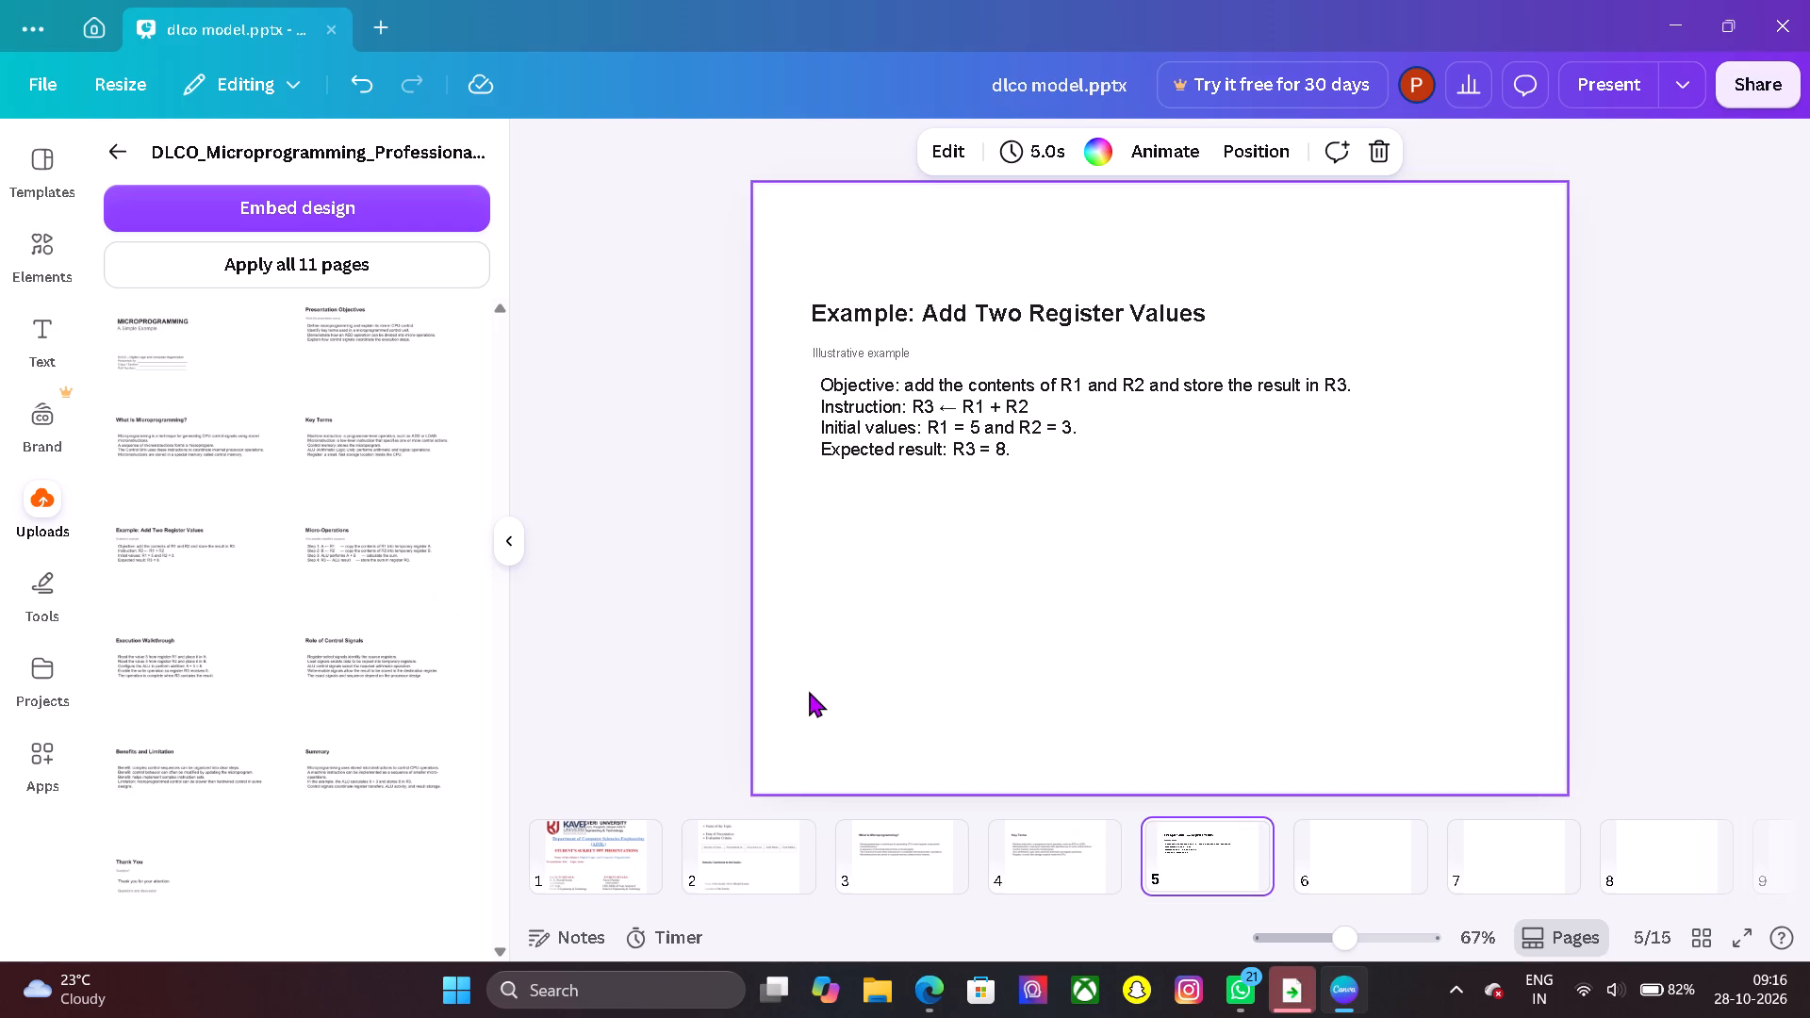
Apply the uploaded "Micro-Operations" page to slide 6 and the "Execution Walkthrough" page to slide 7.
{"action": "left_click", "coordinate": [1325, 824]}
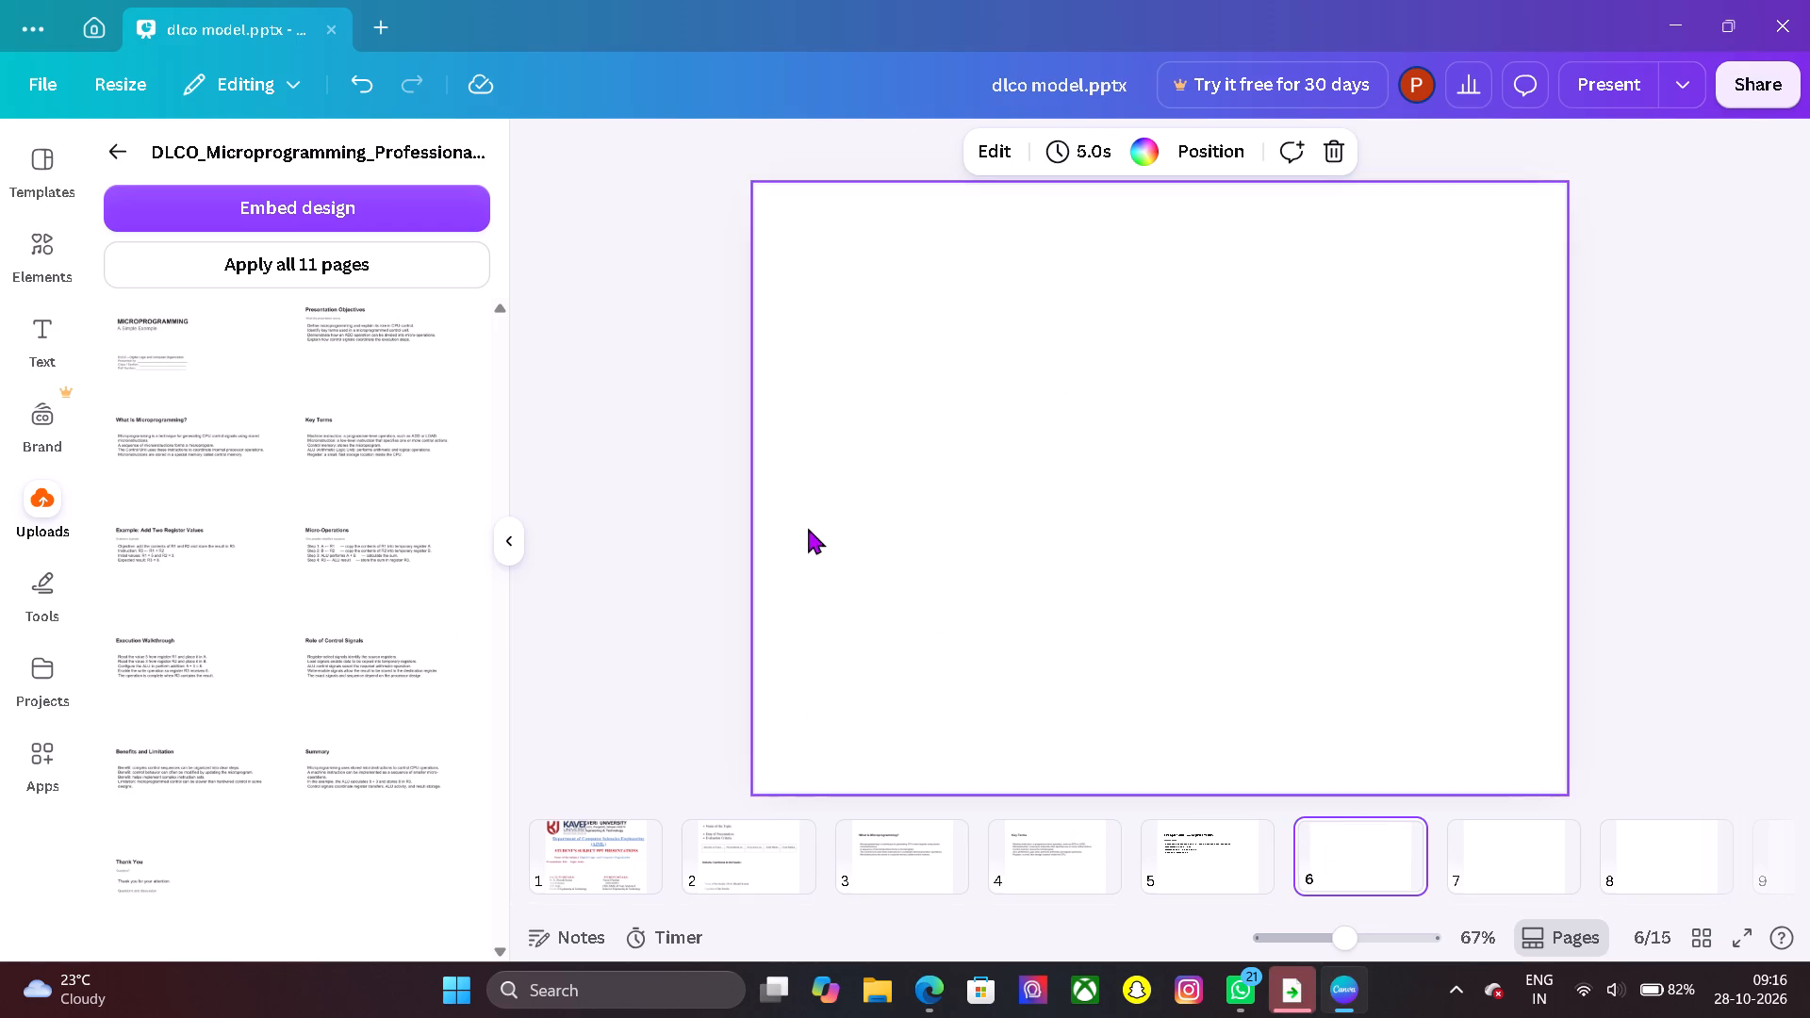
{"action": "left_click", "coordinate": [335, 523]}
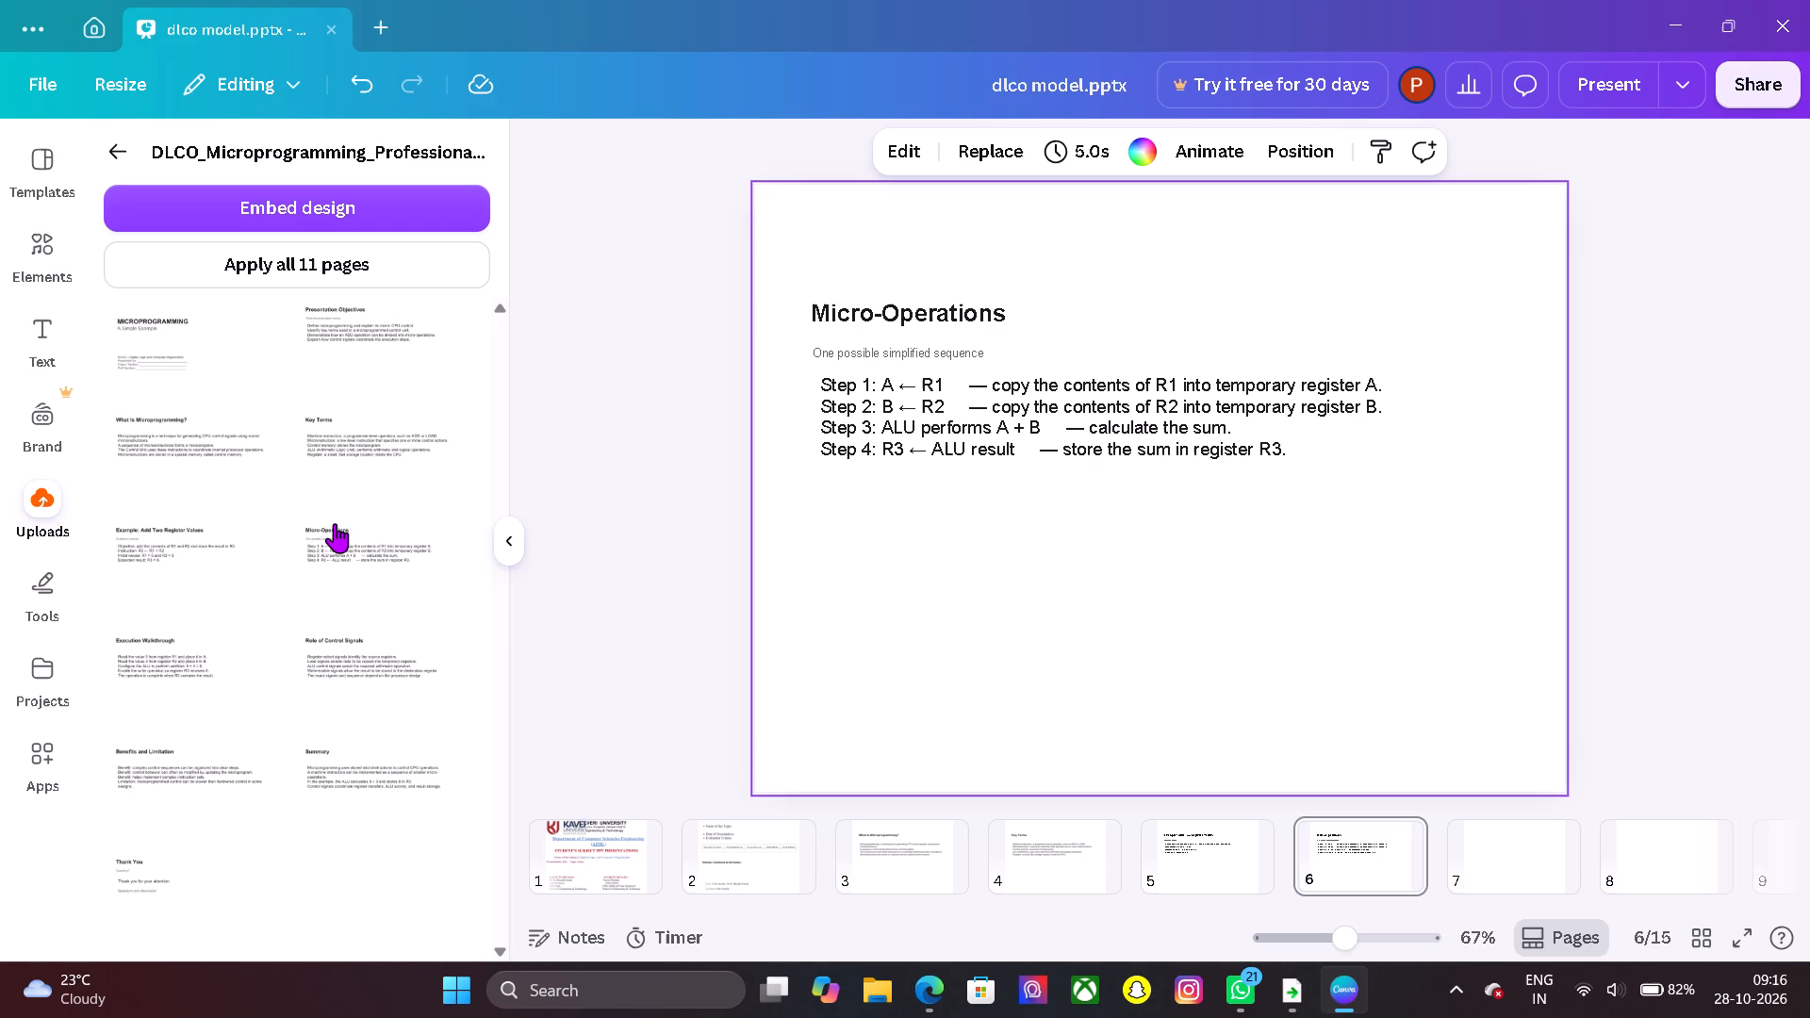
{"action": "left_click", "coordinate": [1525, 837]}
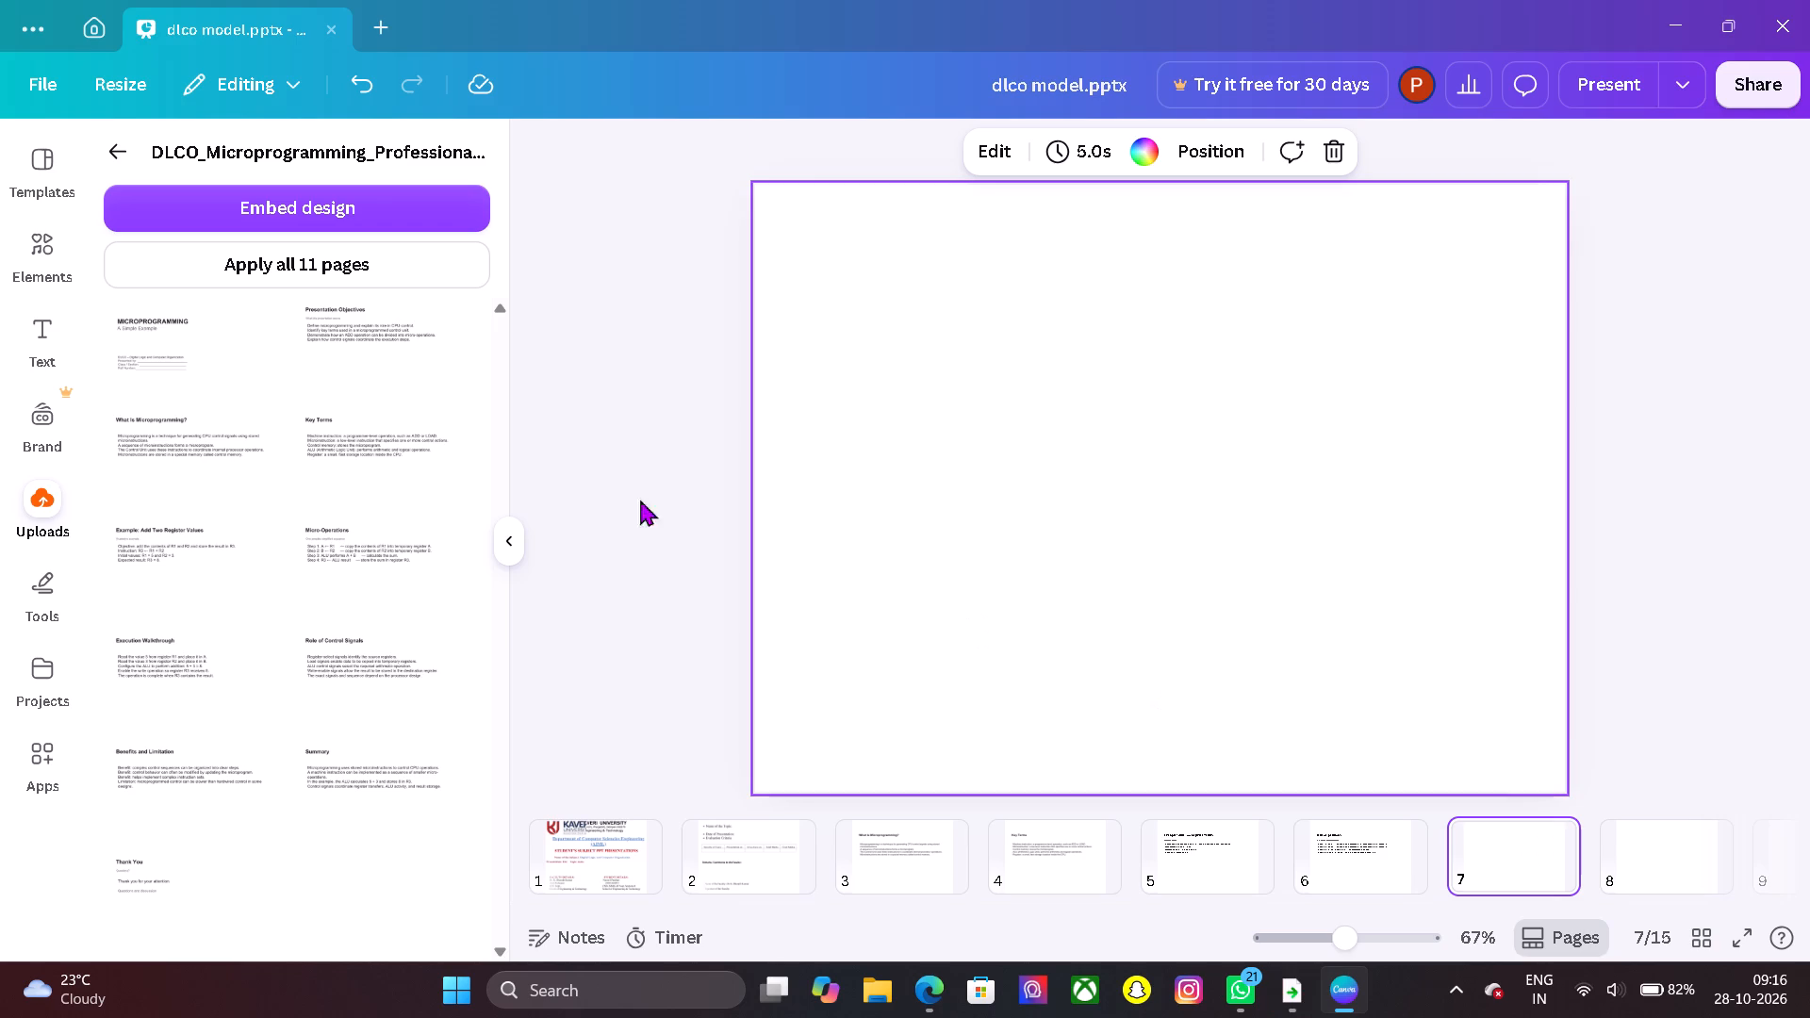
{"action": "left_click", "coordinate": [172, 655]}
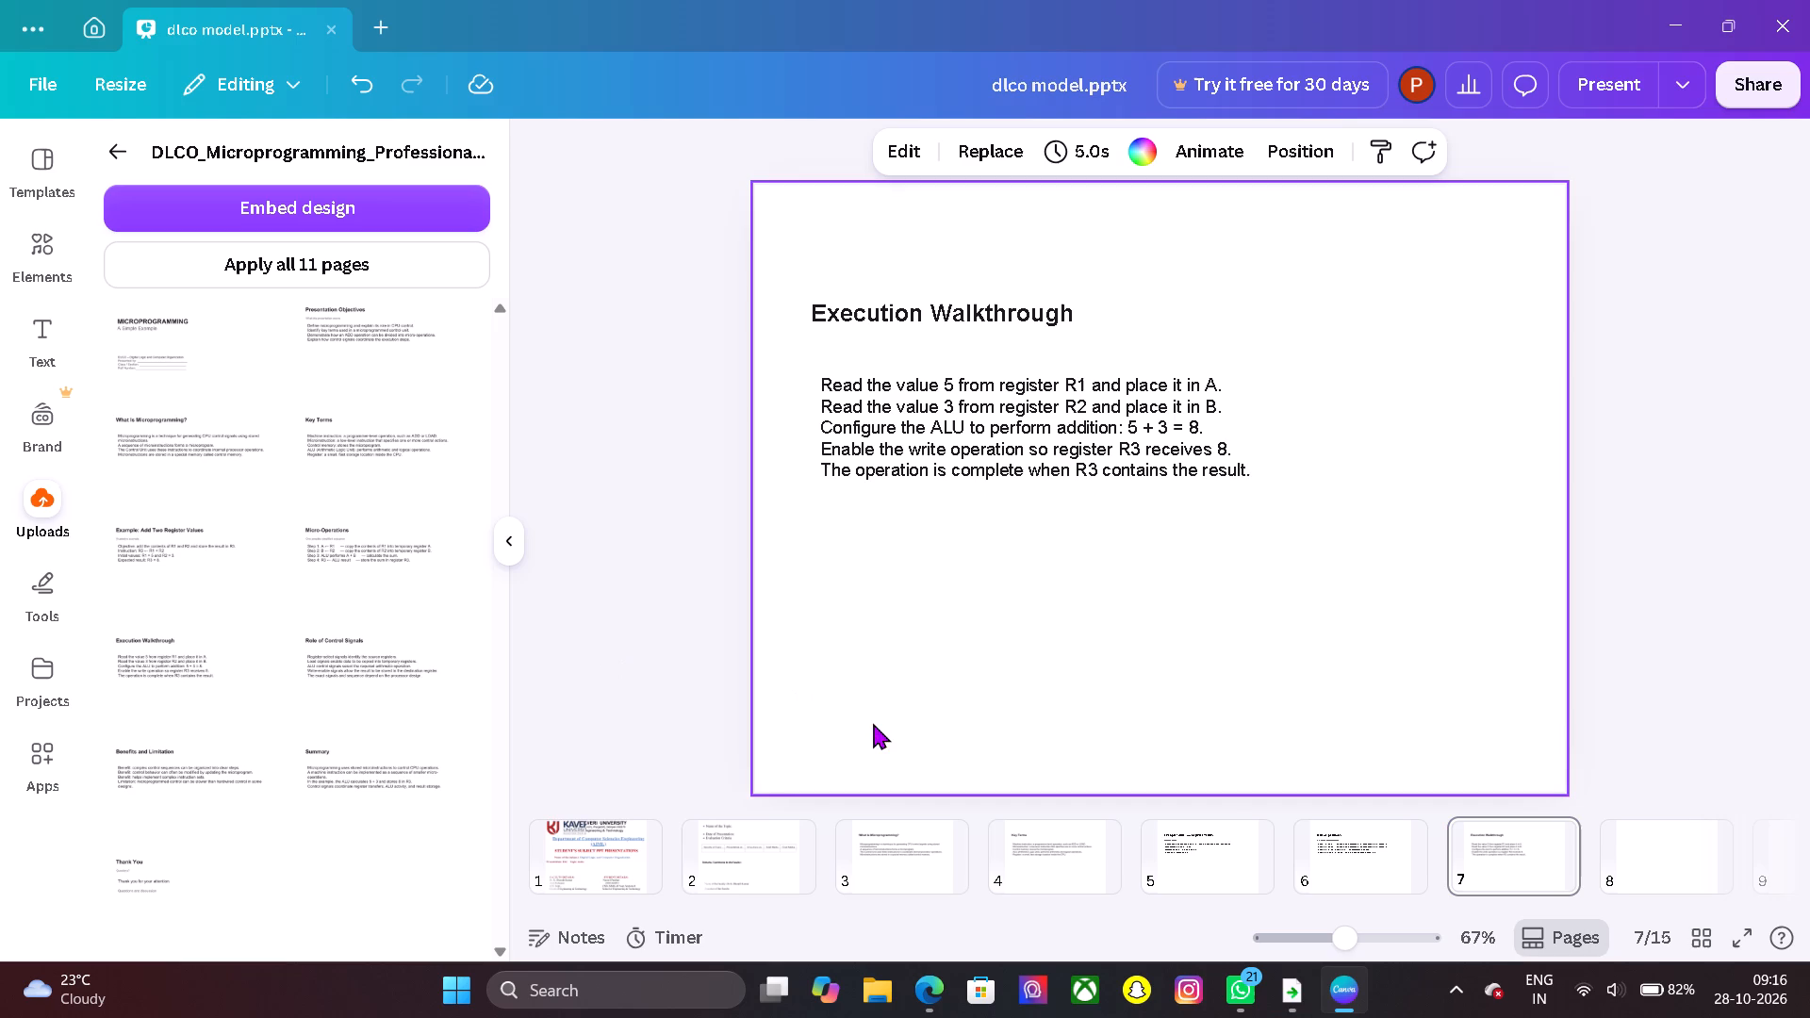
{"action": "left_click", "coordinate": [1381, 855]}
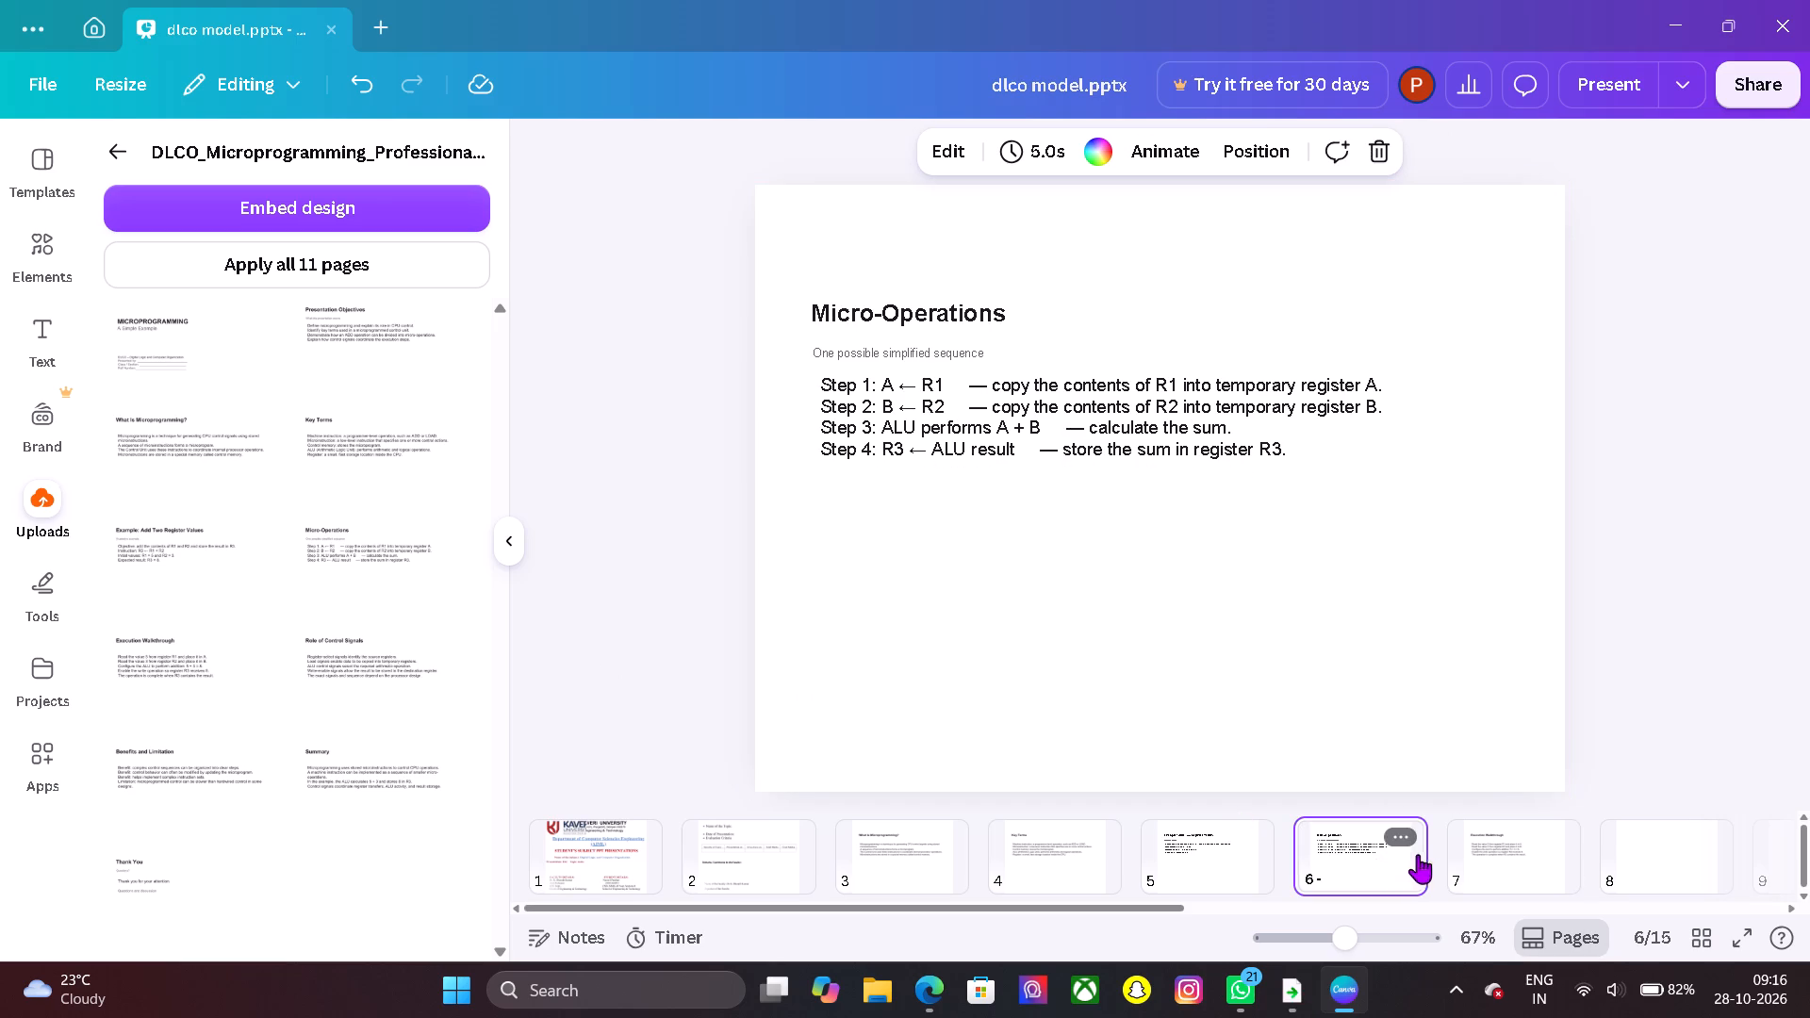
{"action": "left_click", "coordinate": [1478, 850]}
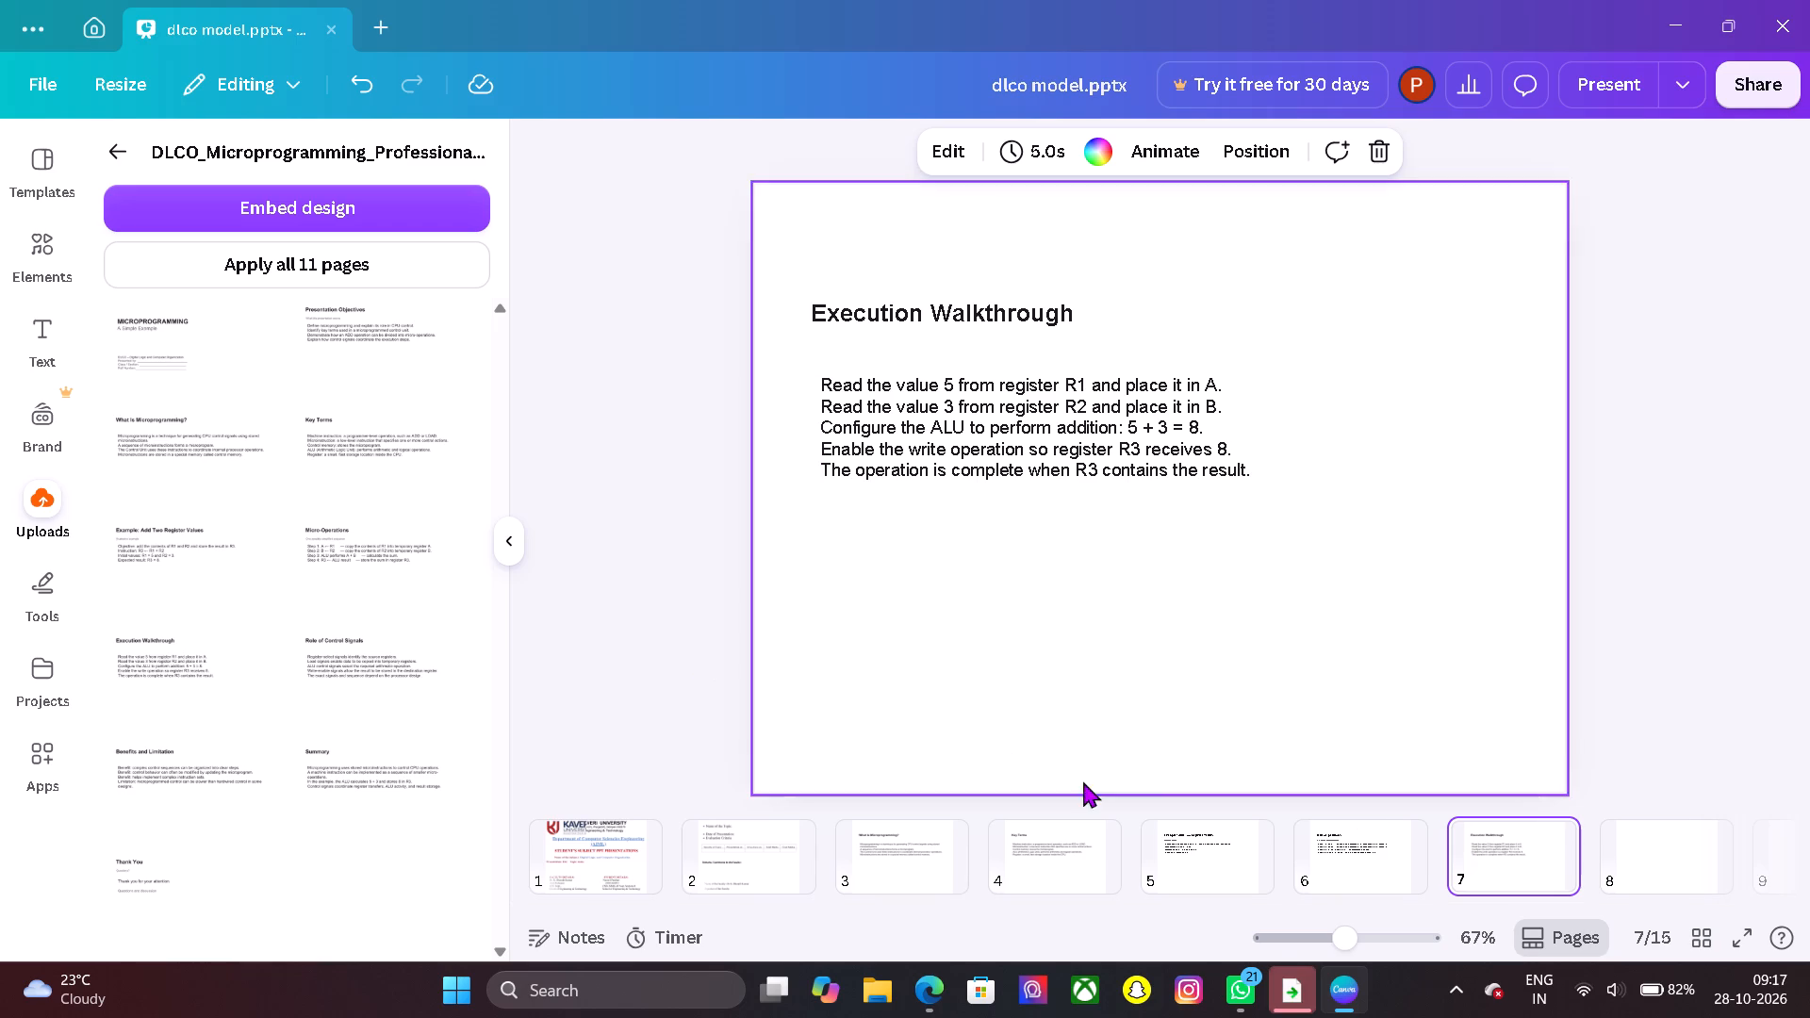
Apply the uploaded "Role of Control Signals" page to slide 8, and replace it with the "Benefits and Limitation" page.
{"action": "left_click", "coordinate": [1639, 869]}
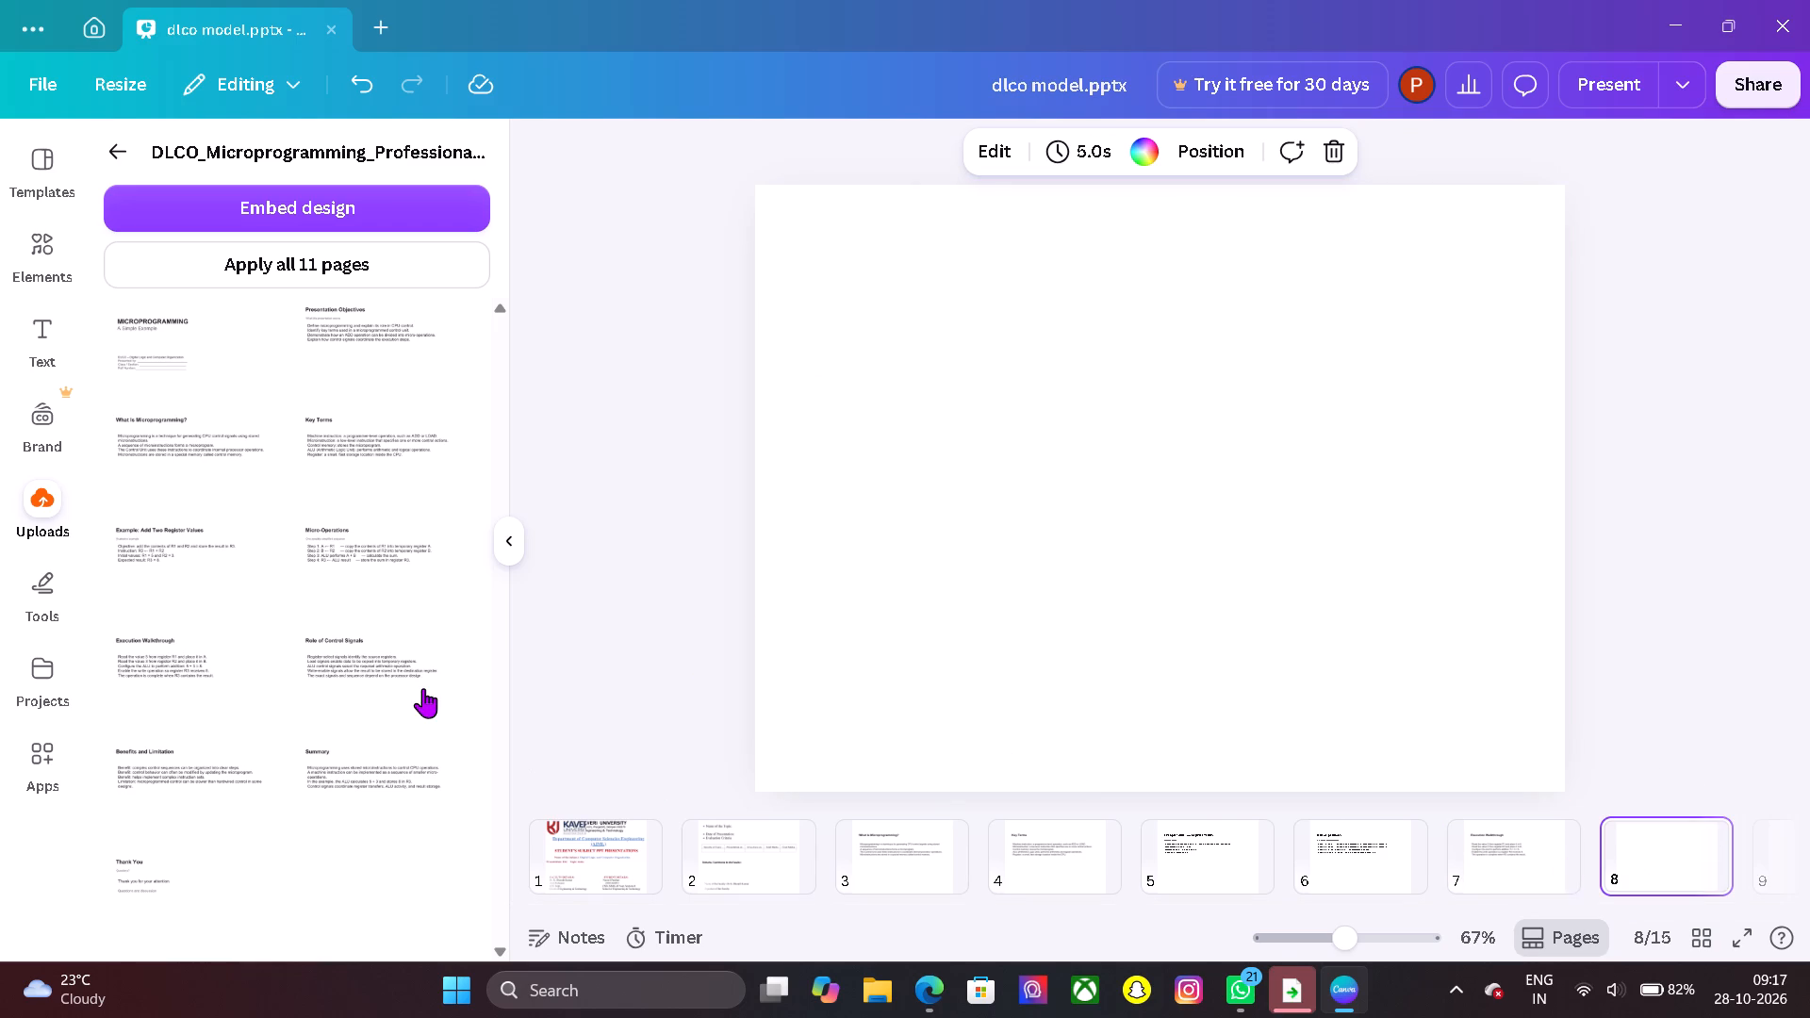
{"action": "left_click_drag", "start_coordinate": [423, 688], "coordinate": [369, 690]}
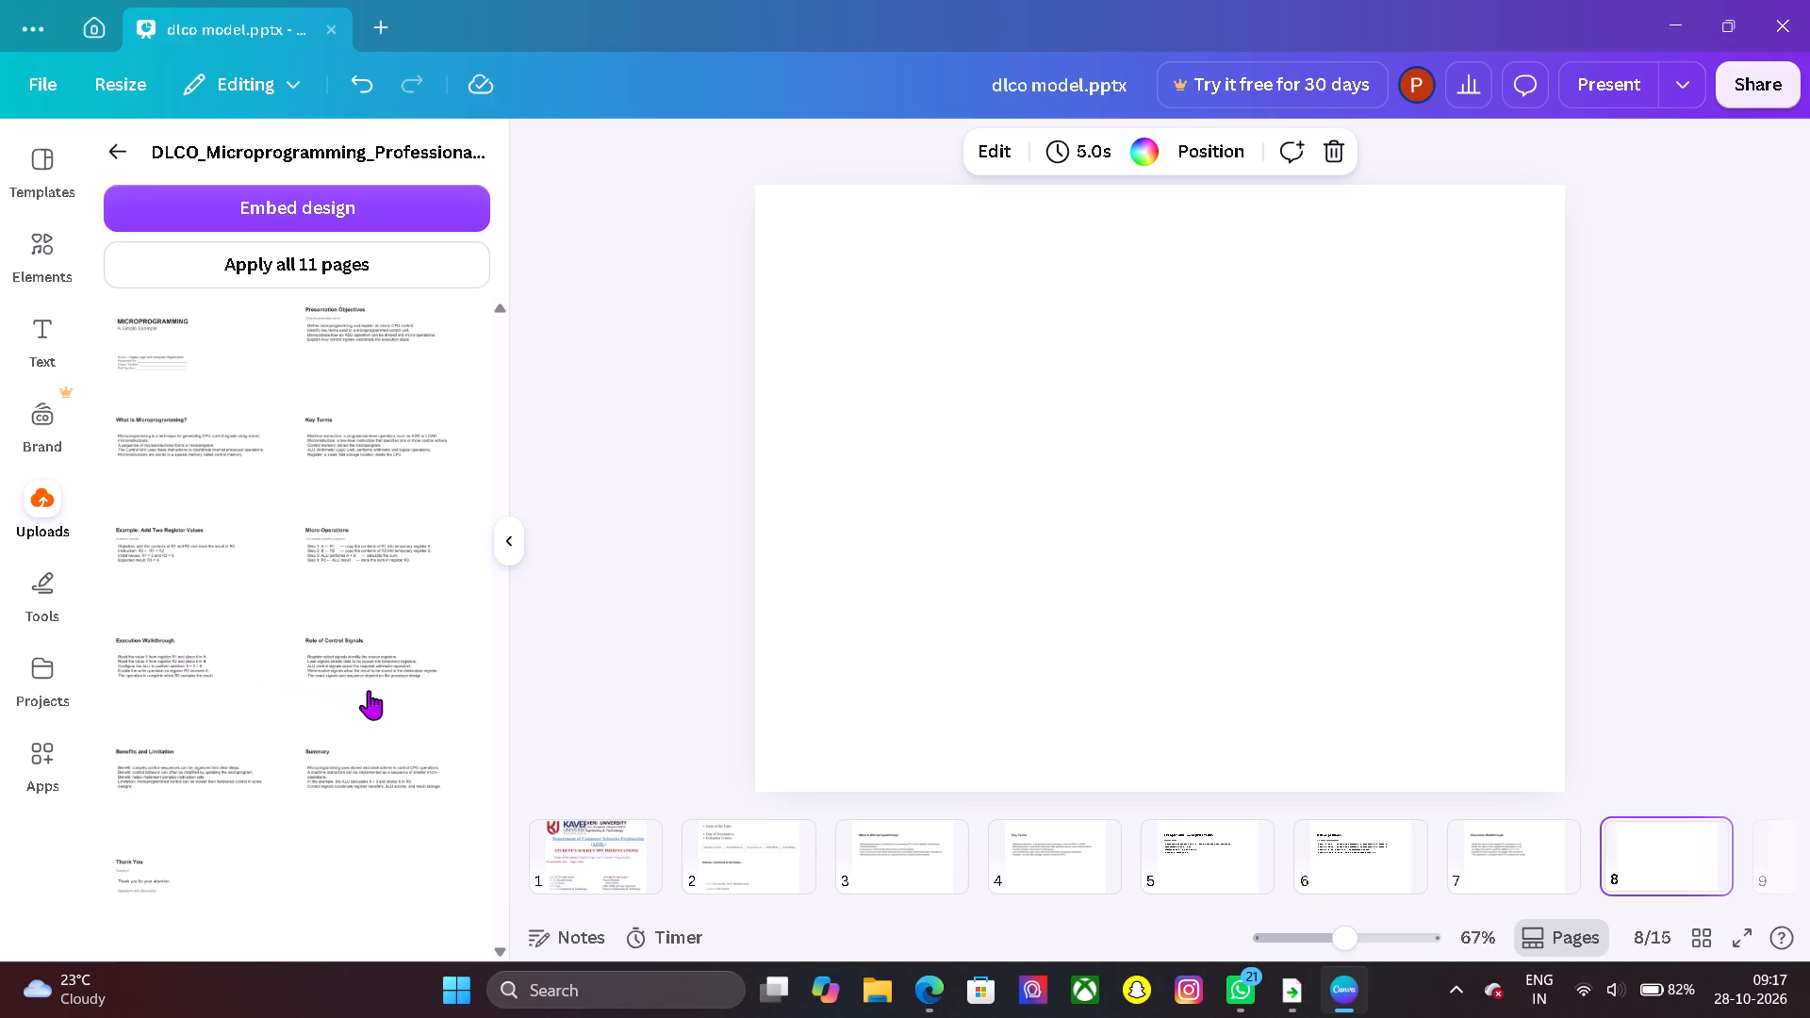
{"action": "scroll", "coordinate": [369, 690], "scroll_direction": "down", "scroll_amount": 1}
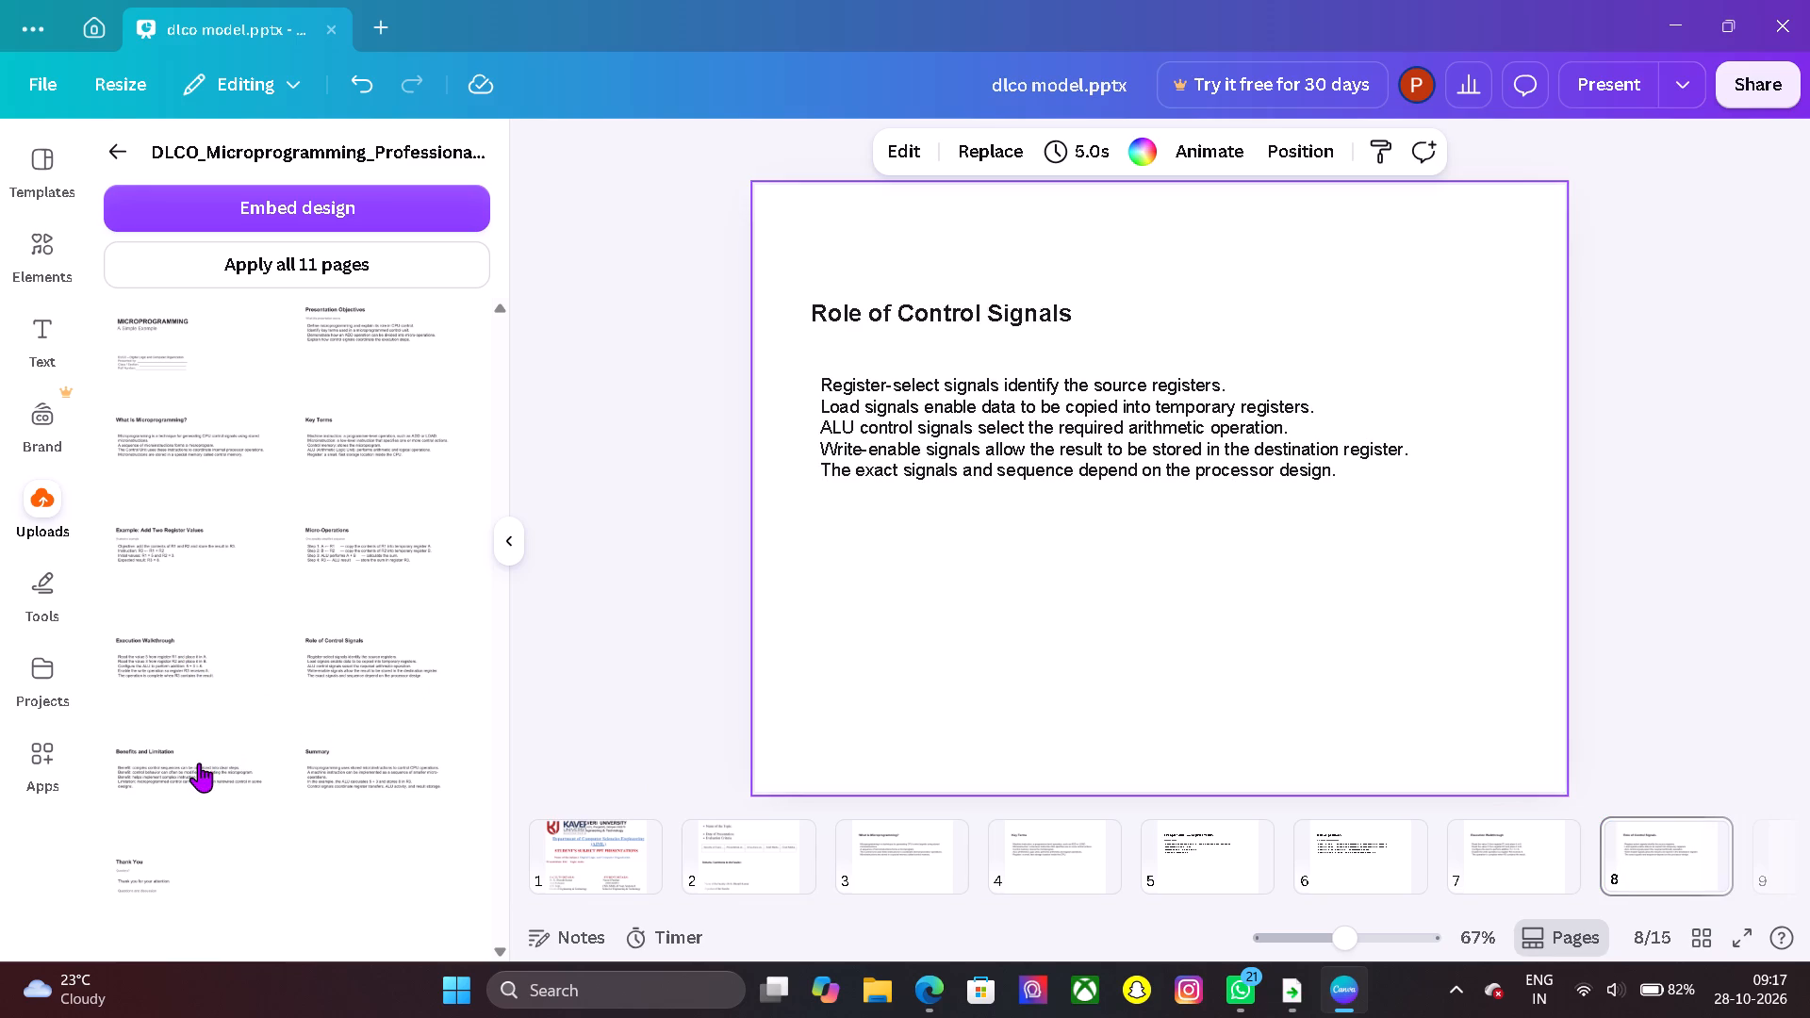
{"action": "left_click", "coordinate": [199, 763]}
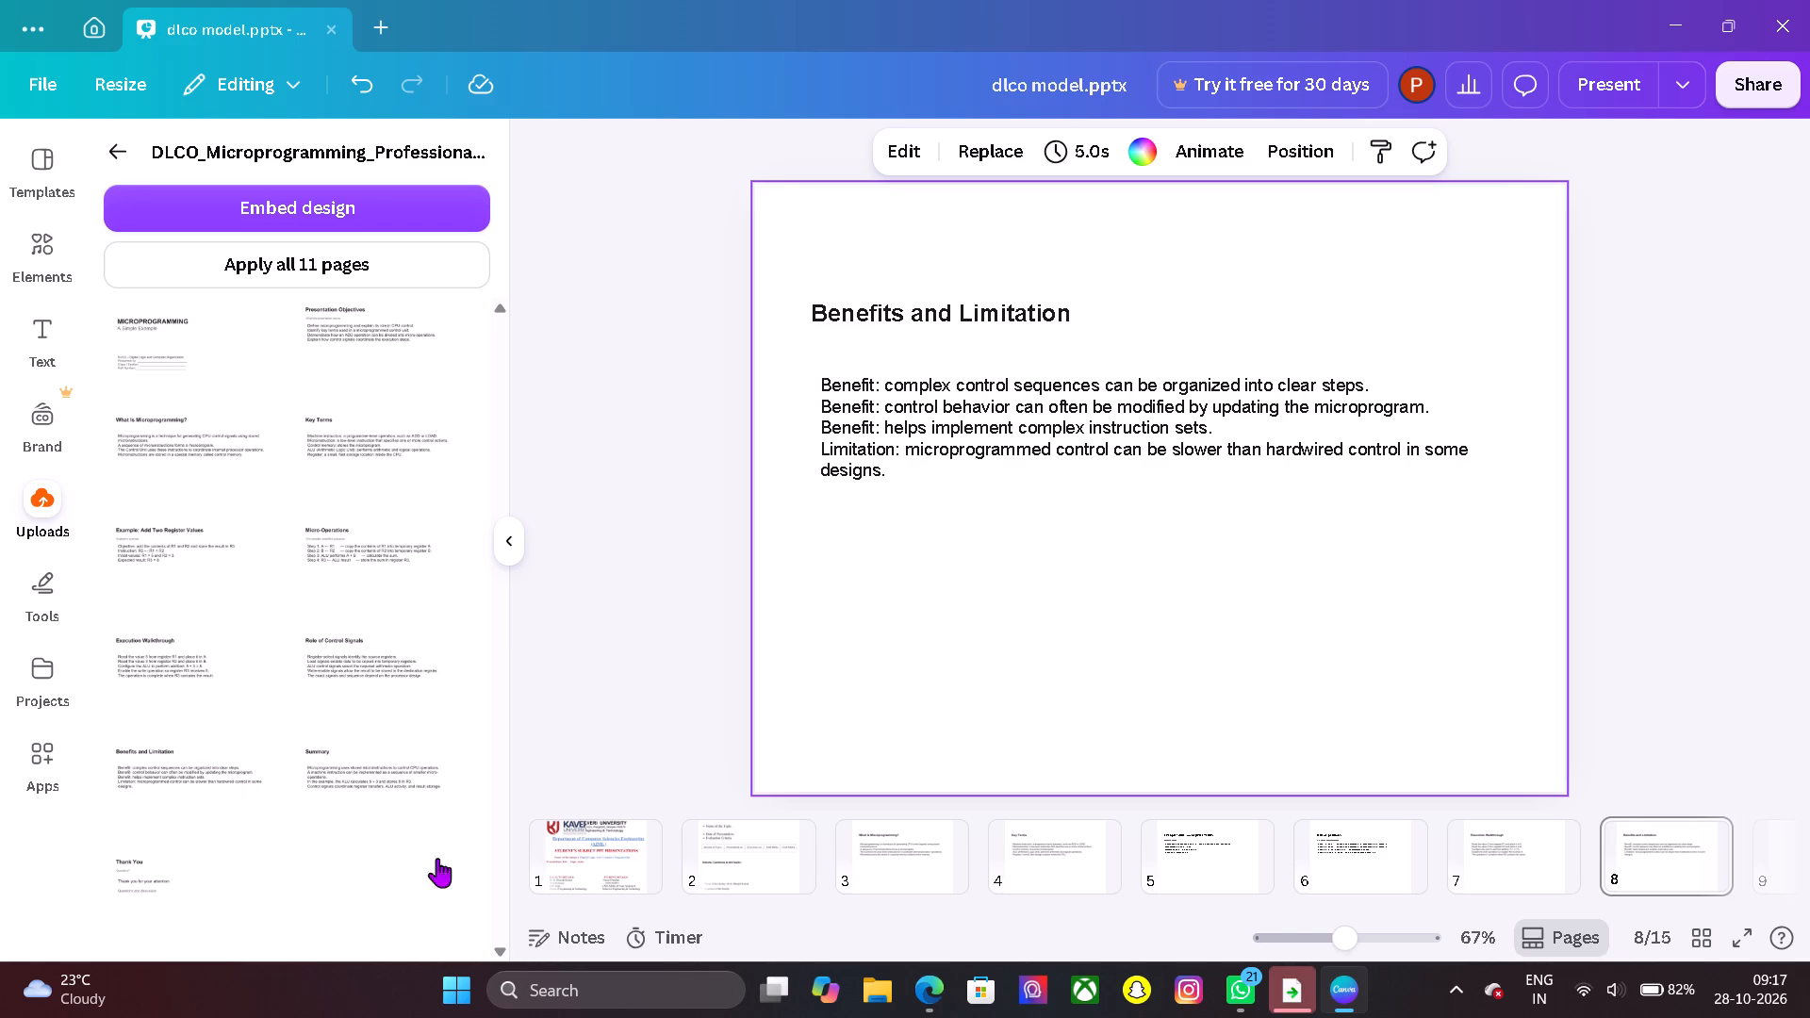
Look over the remaining blank slides after slide 8, and review slides 1 to 3.
{"action": "scroll", "coordinate": [1369, 879], "scroll_direction": "left", "scroll_amount": 2}
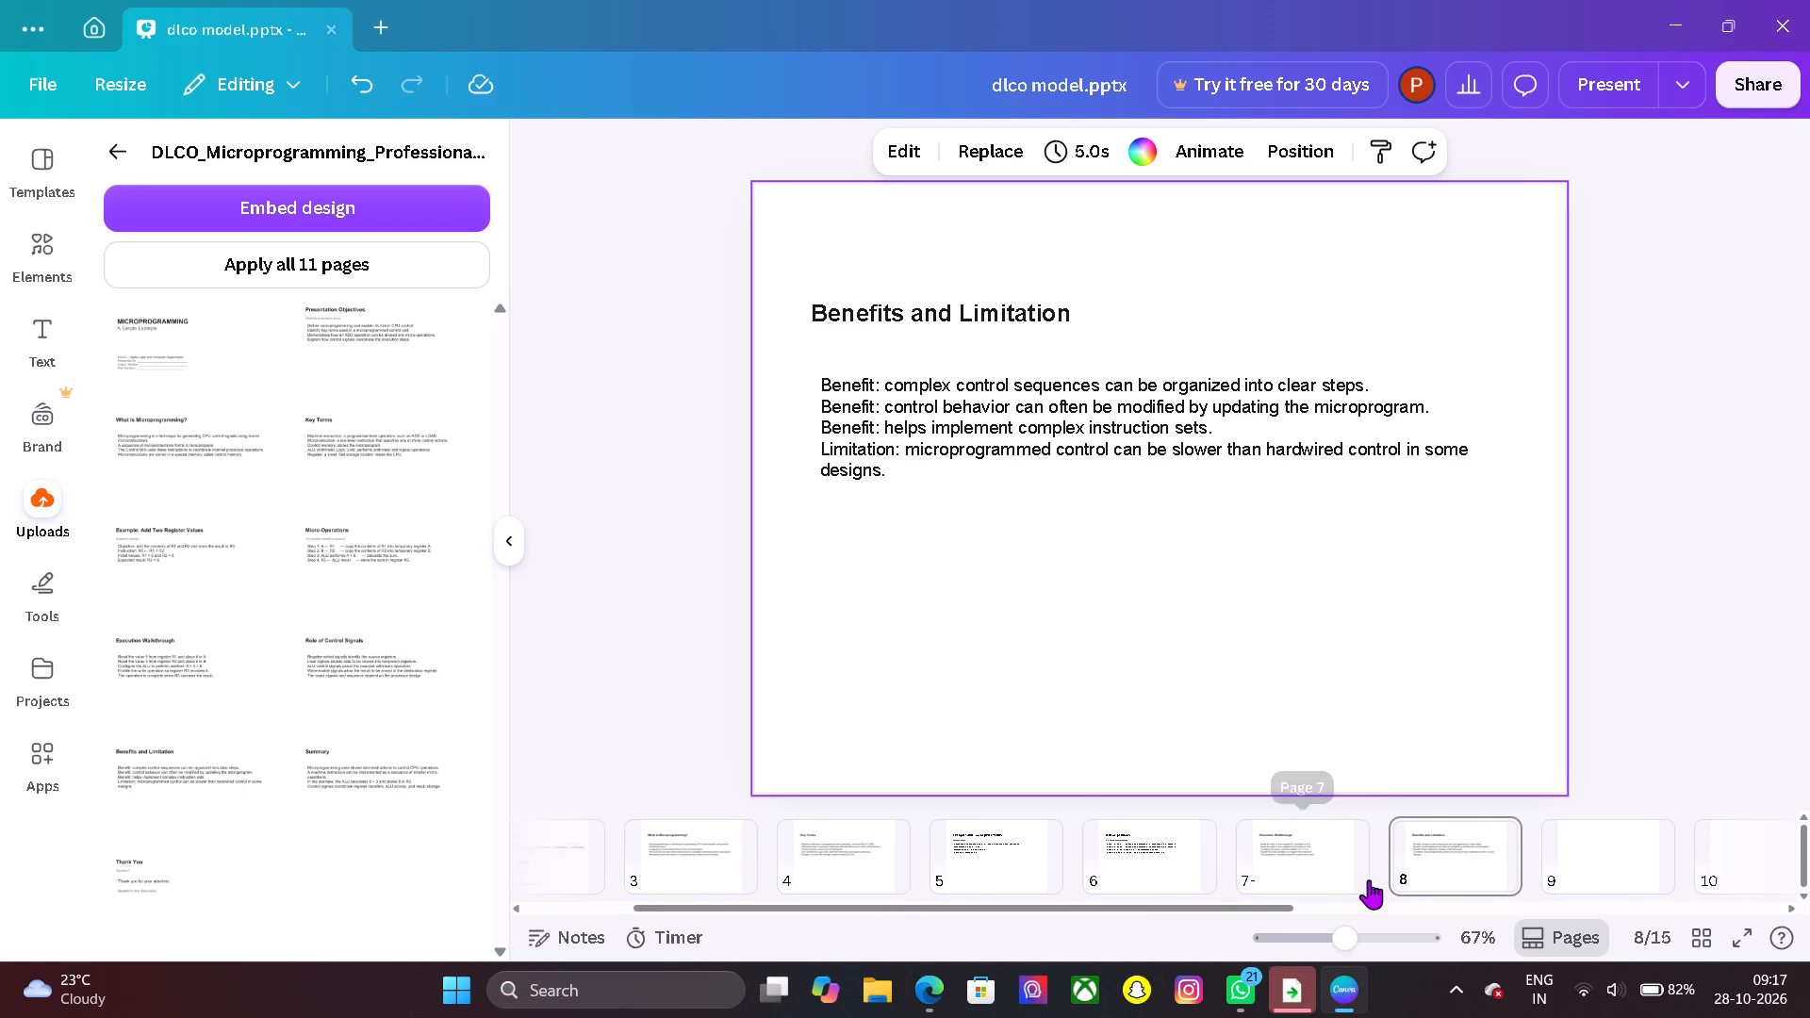
{"action": "scroll", "coordinate": [1607, 839], "scroll_direction": "left", "scroll_amount": 2}
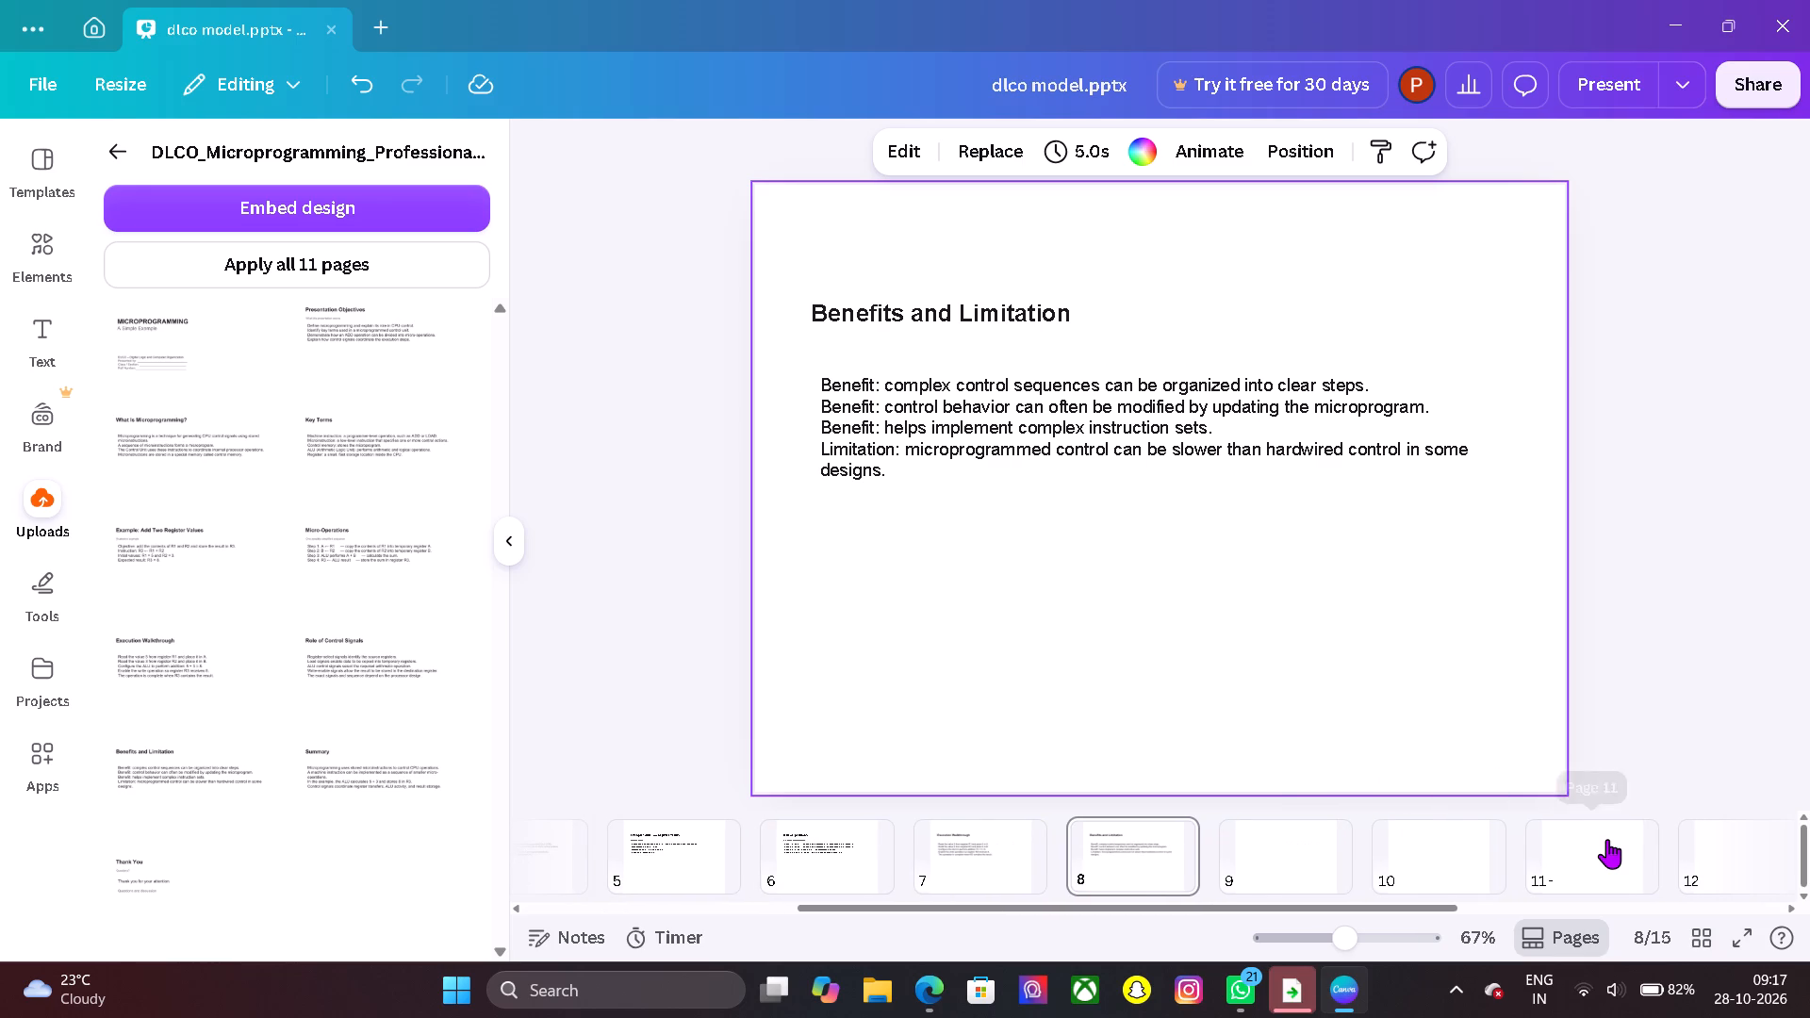
{"action": "scroll", "coordinate": [375, 694], "scroll_direction": "down", "scroll_amount": 2}
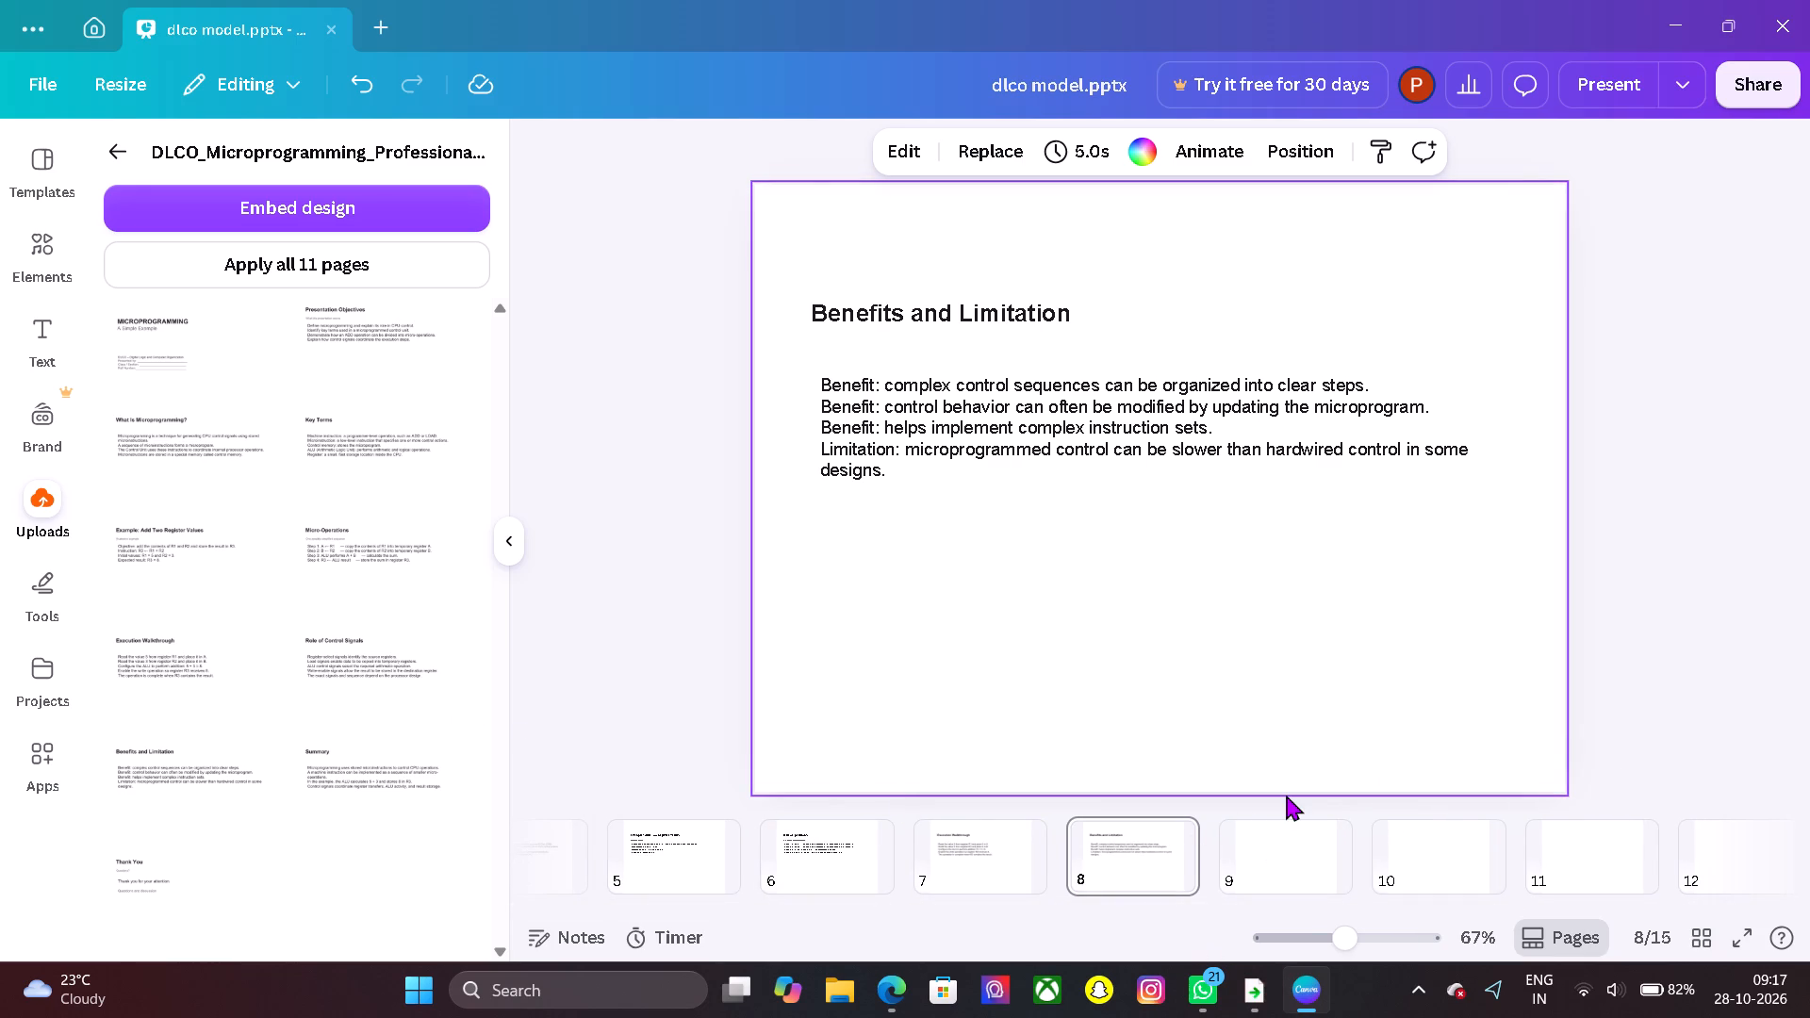
{"action": "scroll", "coordinate": [1079, 872], "scroll_direction": "right", "scroll_amount": 5}
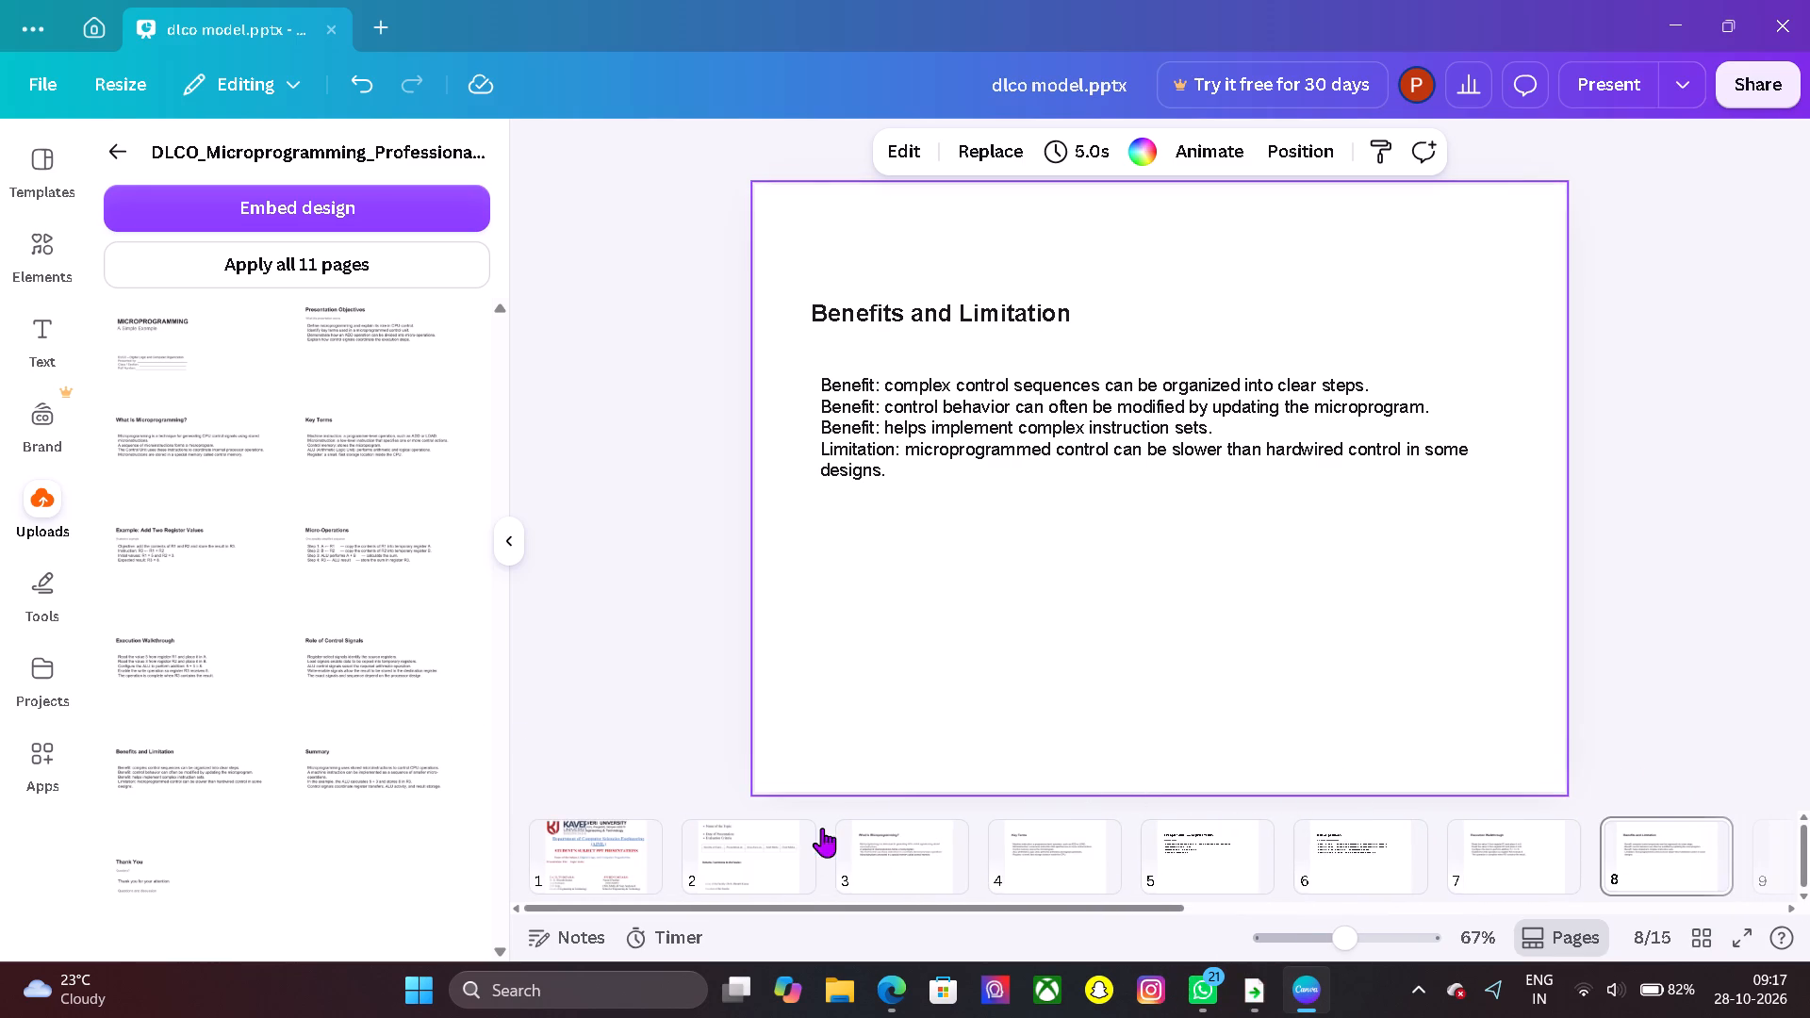
{"action": "left_click", "coordinate": [583, 877]}
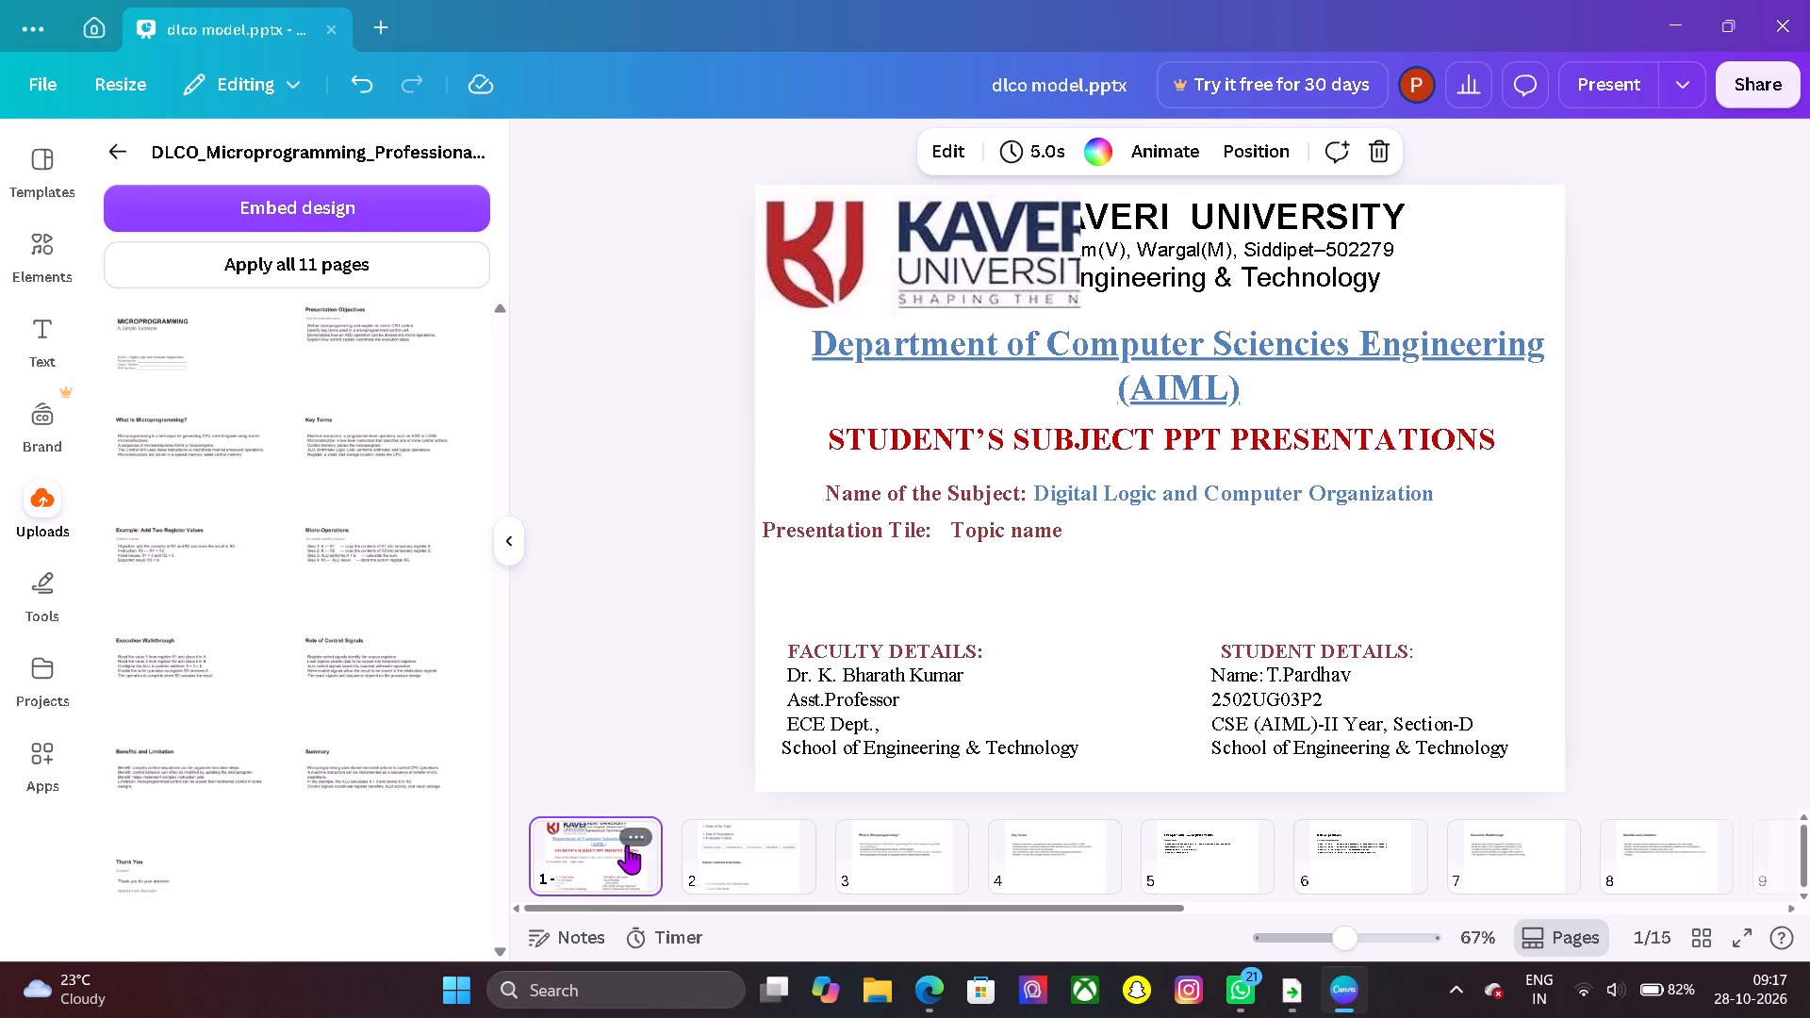
{"action": "left_click", "coordinate": [801, 838]}
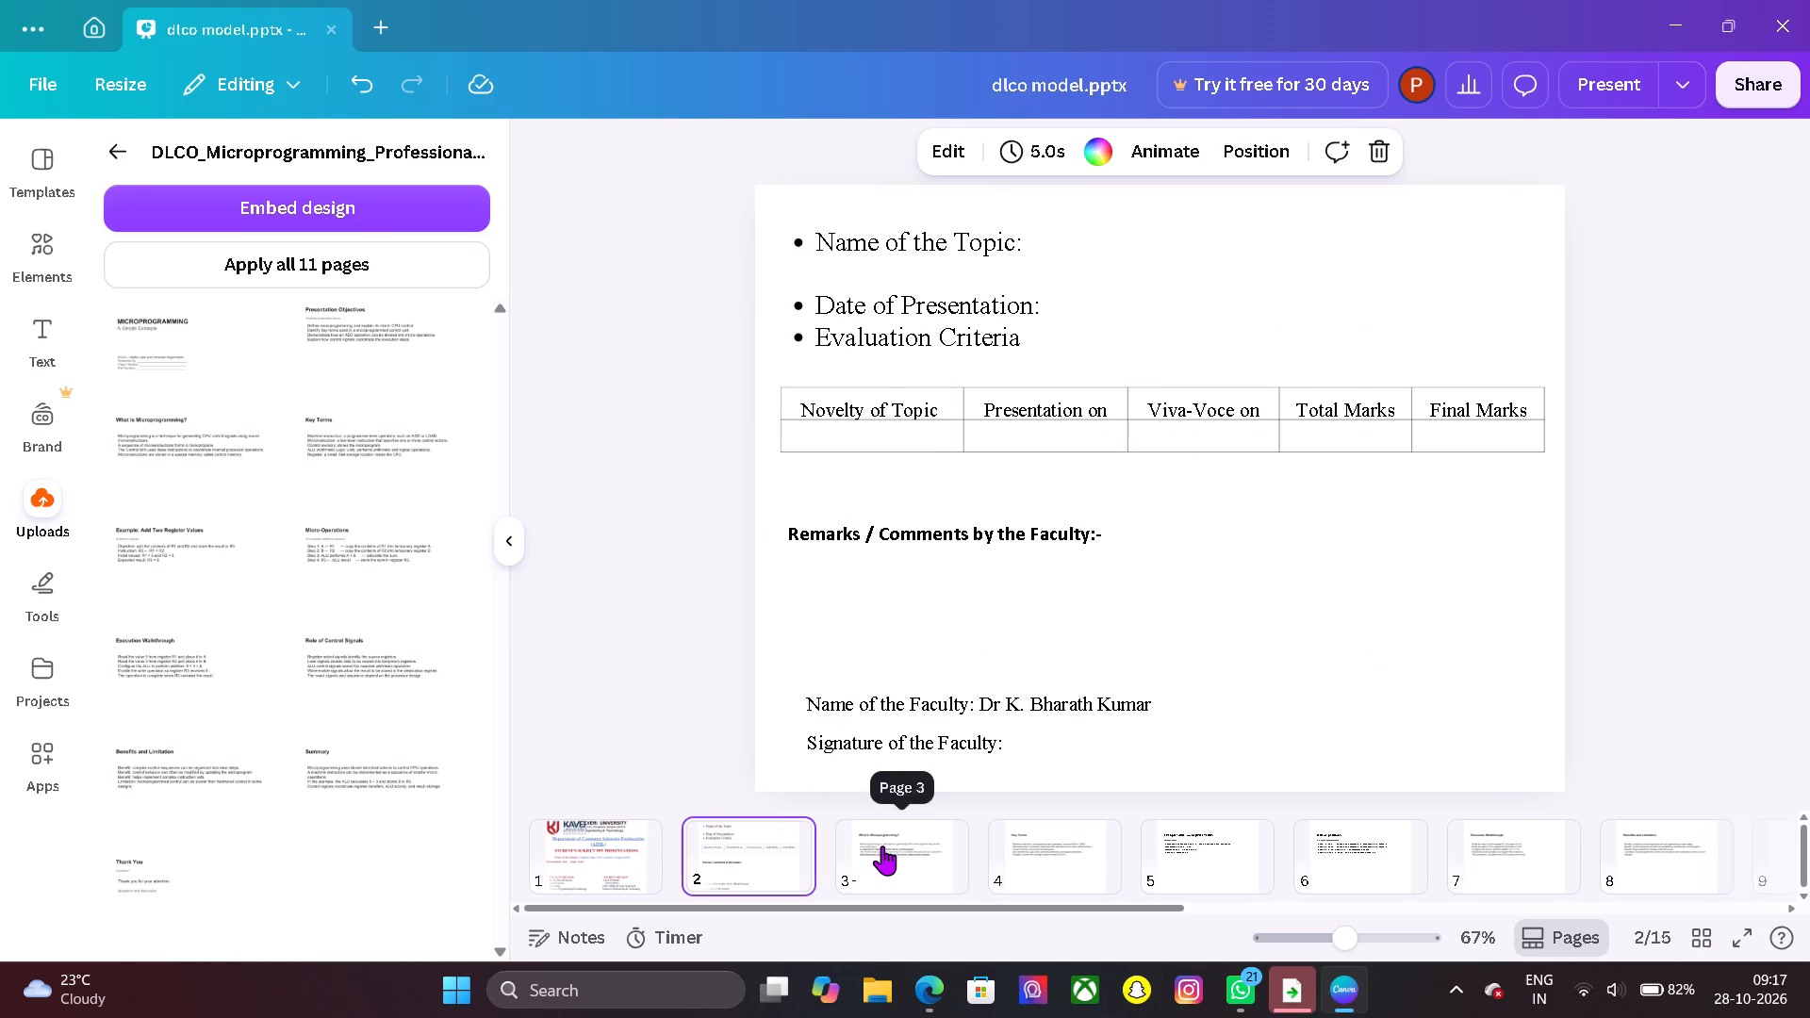
{"action": "left_click", "coordinate": [882, 846]}
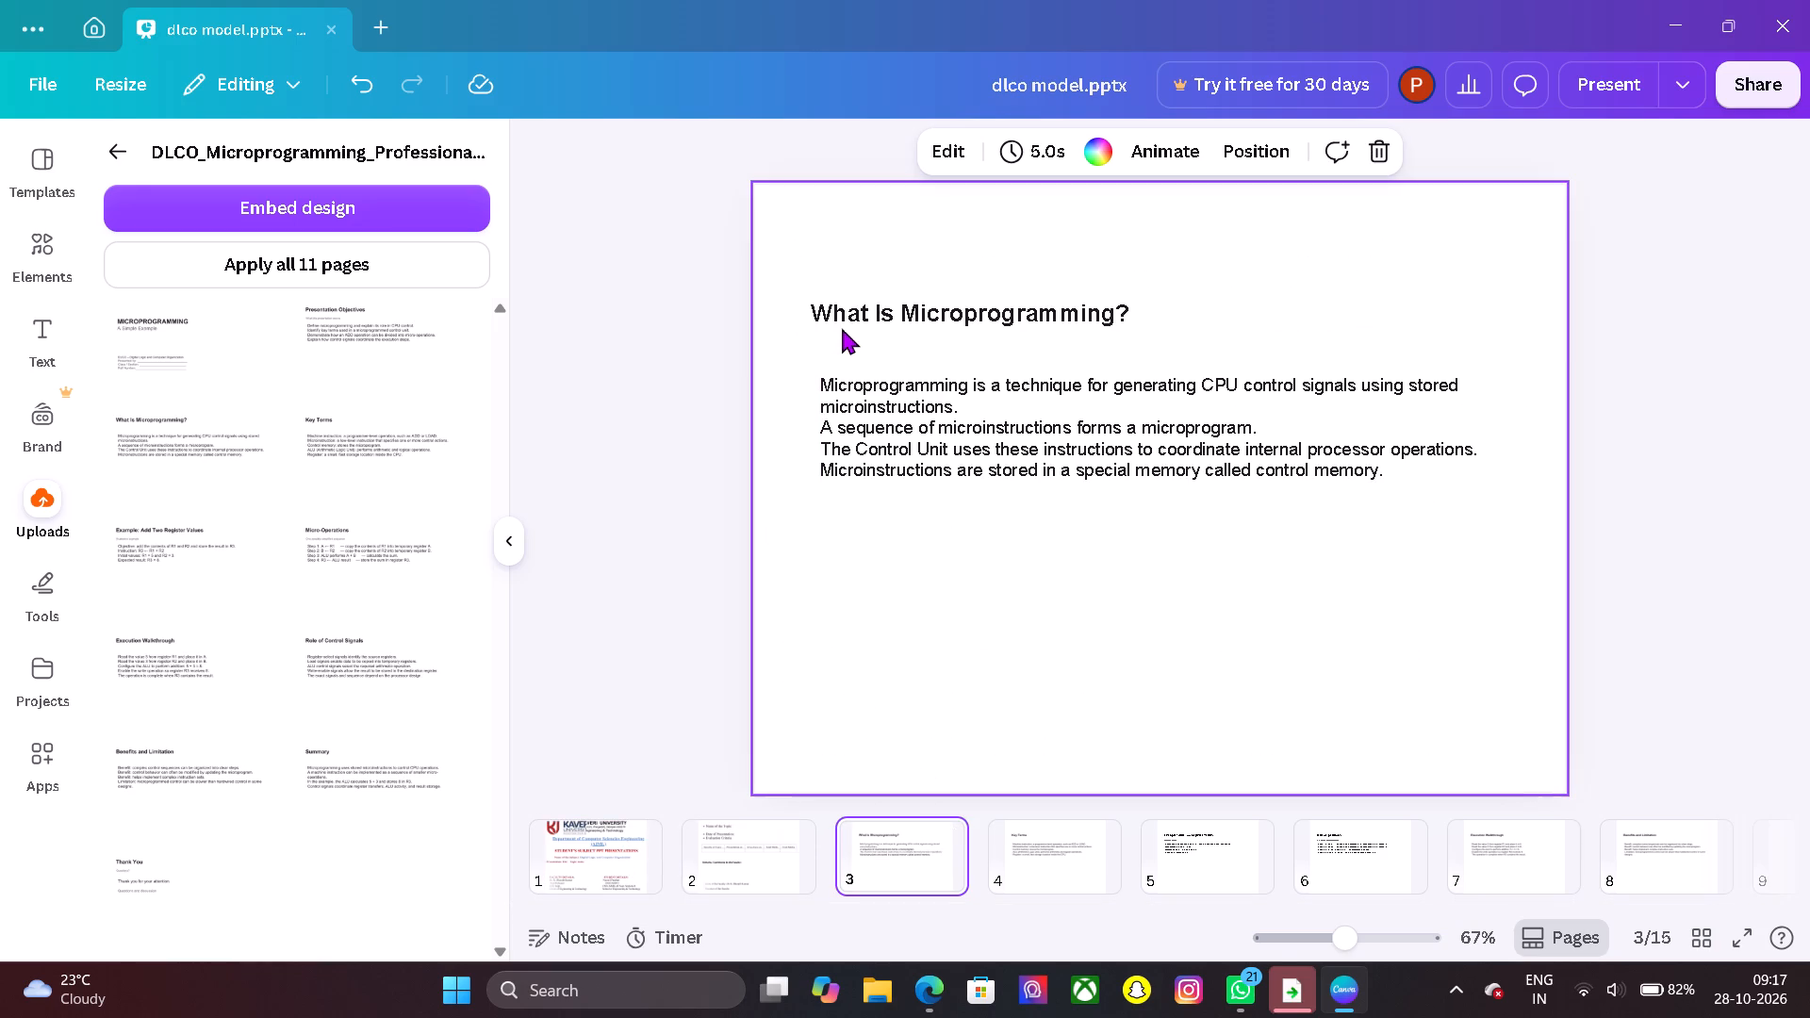
Enlarge the "What Is Microprogramming?" heading on slide 3 to font size 26.4.
{"action": "left_click", "coordinate": [843, 320]}
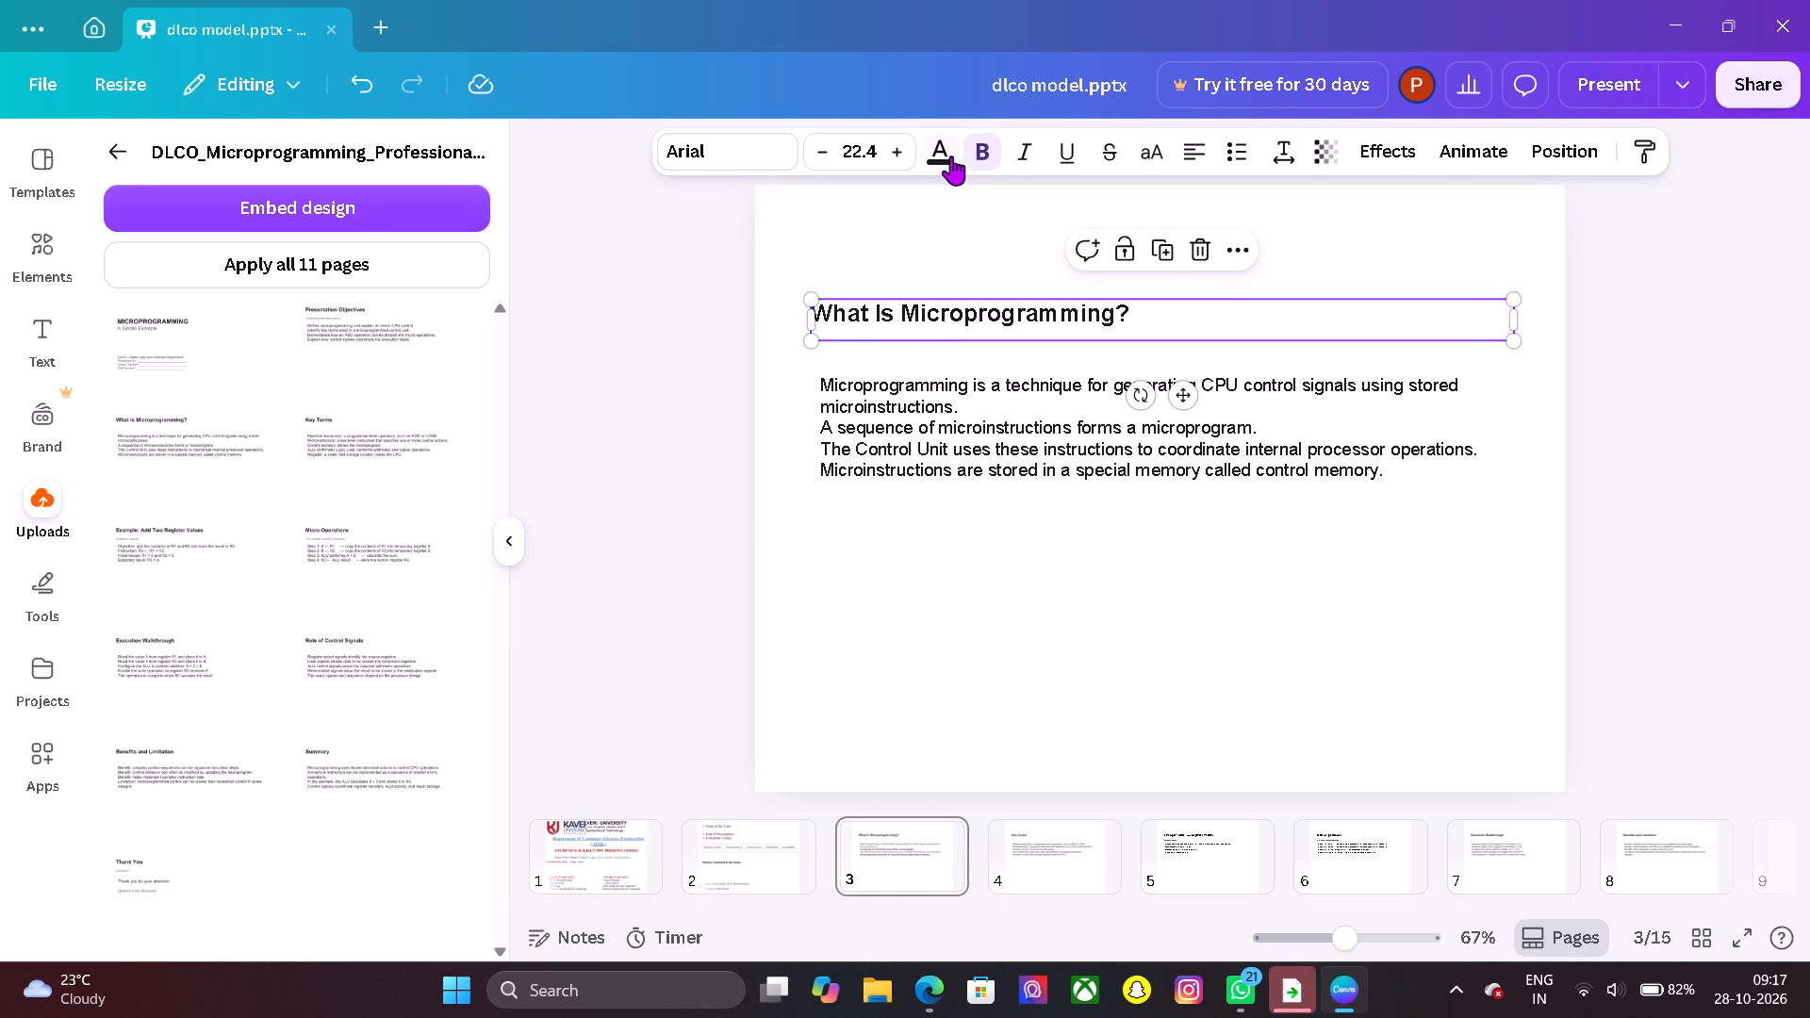
{"action": "left_click", "coordinate": [909, 156]}
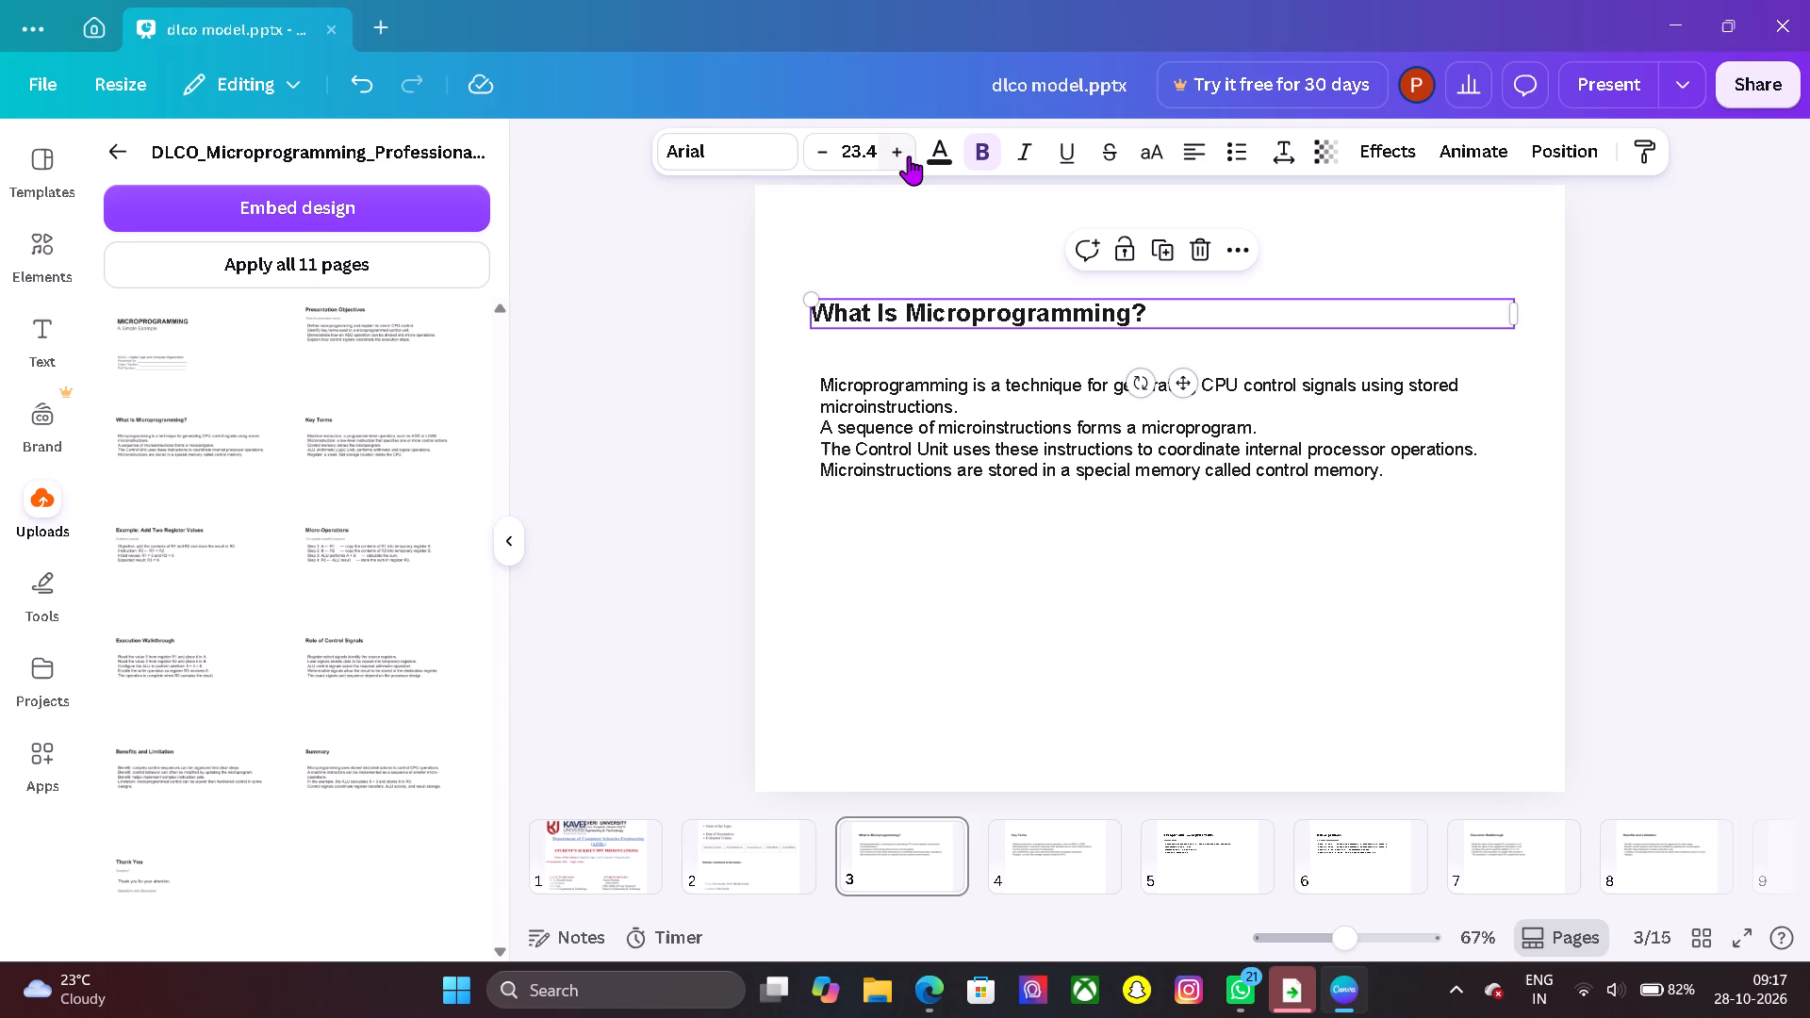
{"action": "left_click", "coordinate": [909, 156]}
{"action": "left_click", "coordinate": [909, 156]}
{"action": "left_click", "coordinate": [909, 156]}
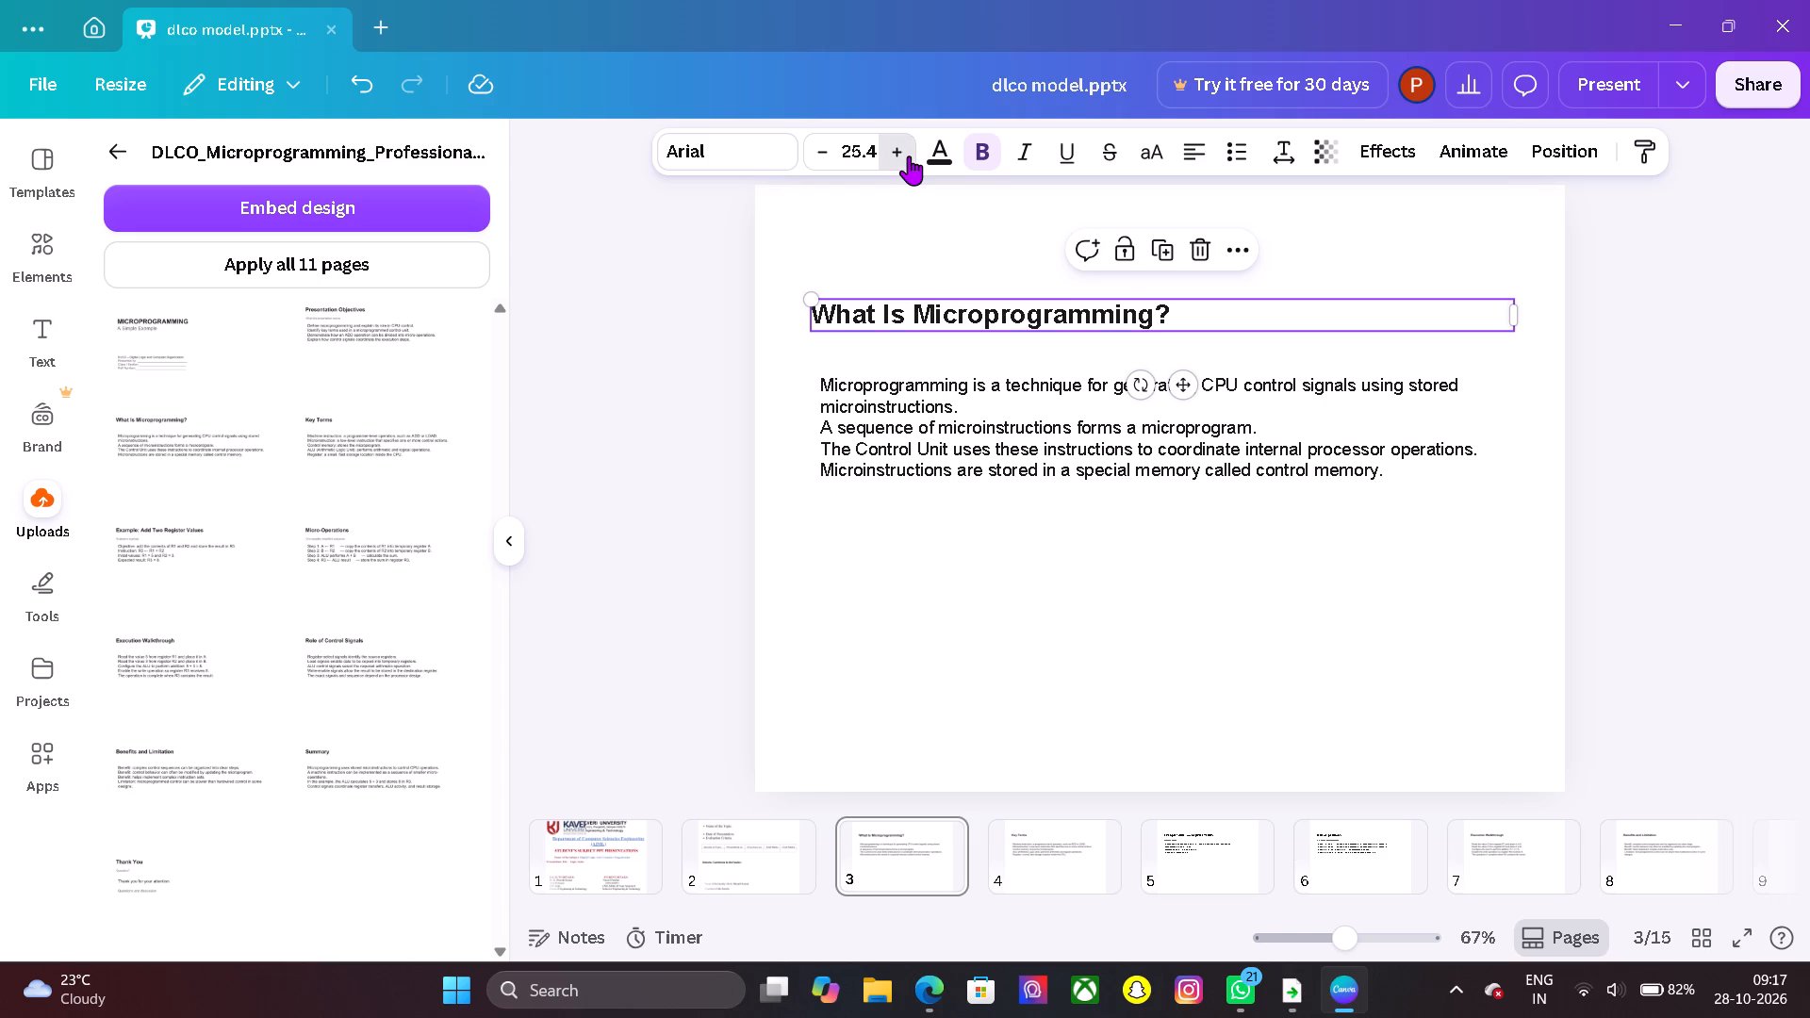
Format the body text on slide 3 as a bulleted list and set its font size to 23.8.
{"action": "left_click", "coordinate": [888, 408]}
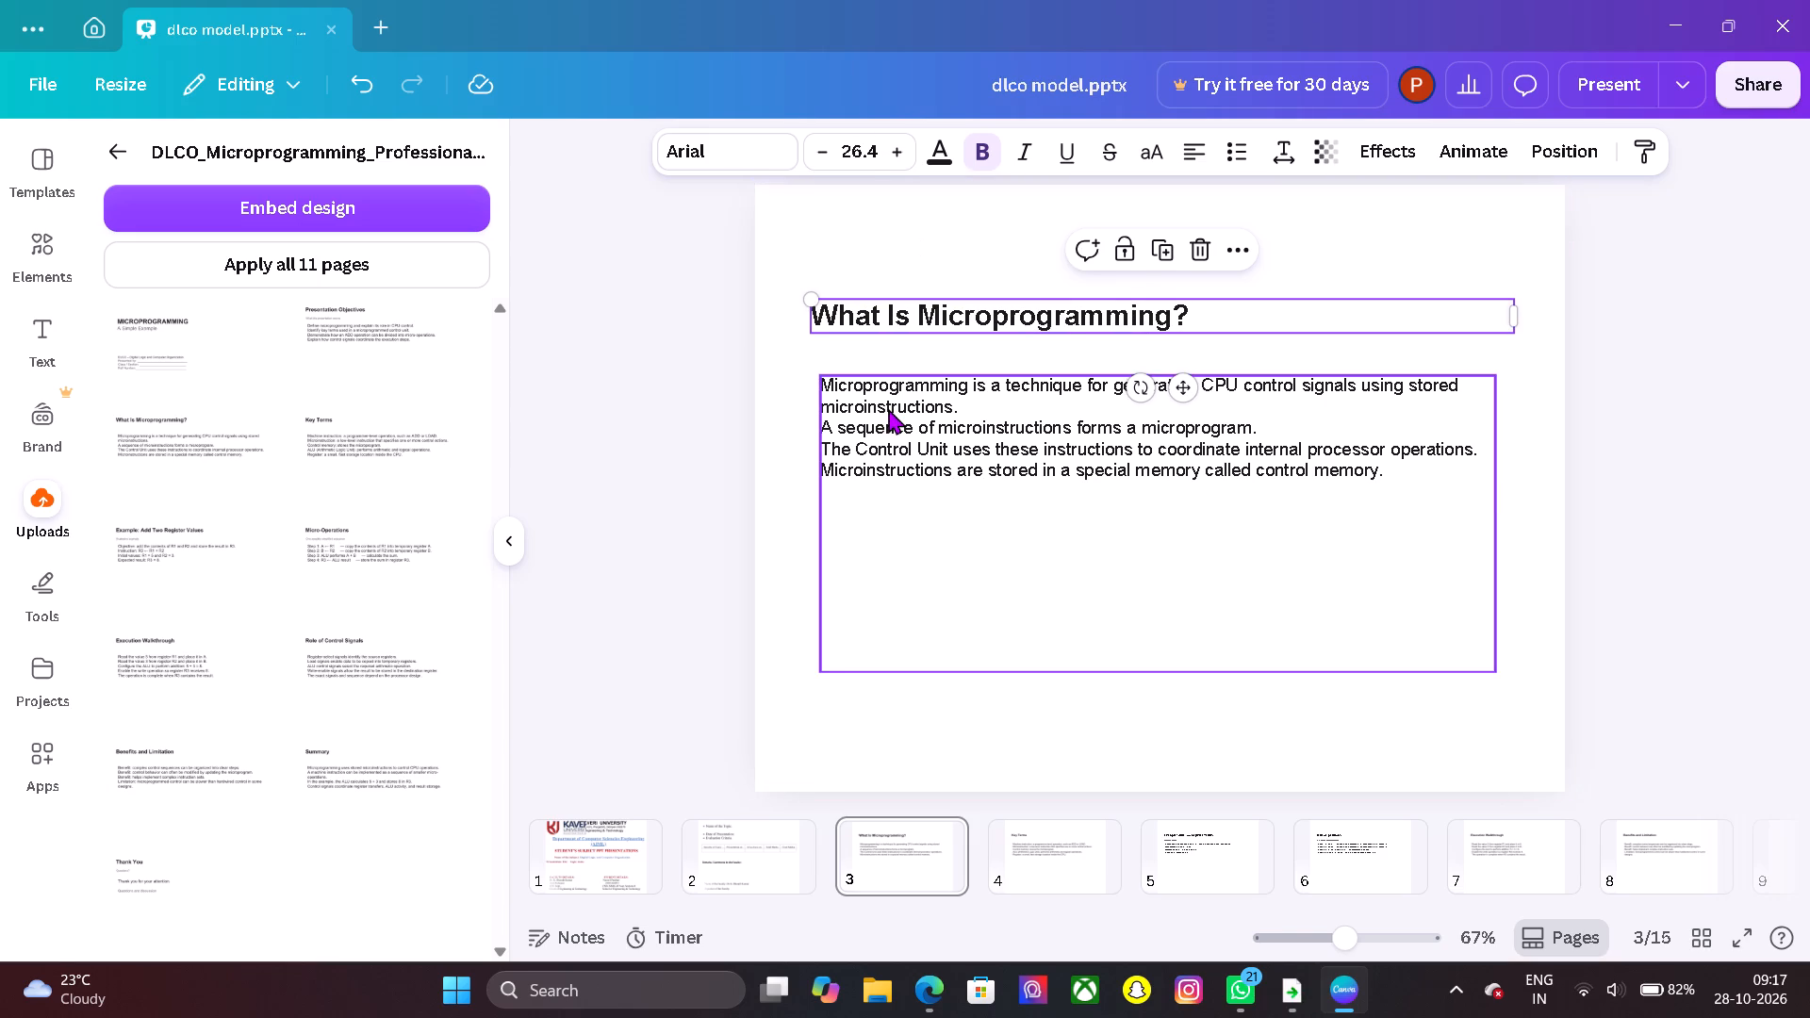
{"action": "left_click", "coordinate": [1230, 156]}
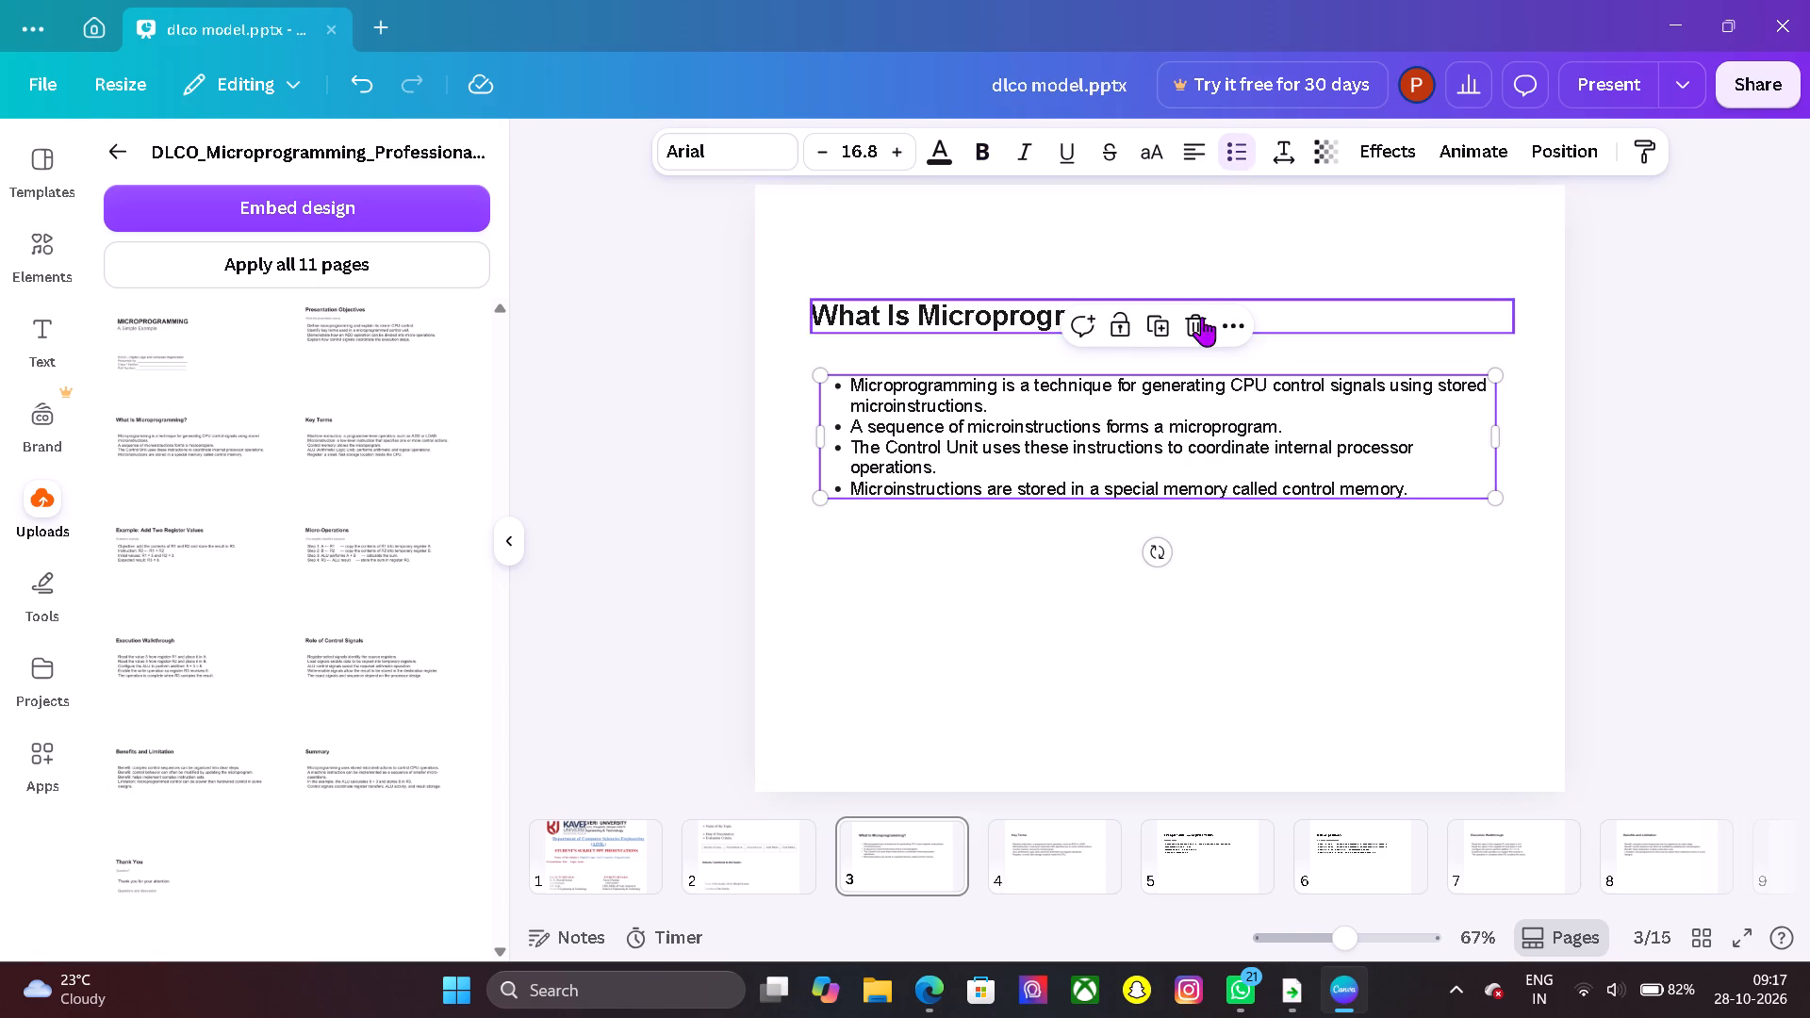
{"action": "triple_click", "coordinate": [898, 156]}
{"action": "double_click", "coordinate": [898, 156]}
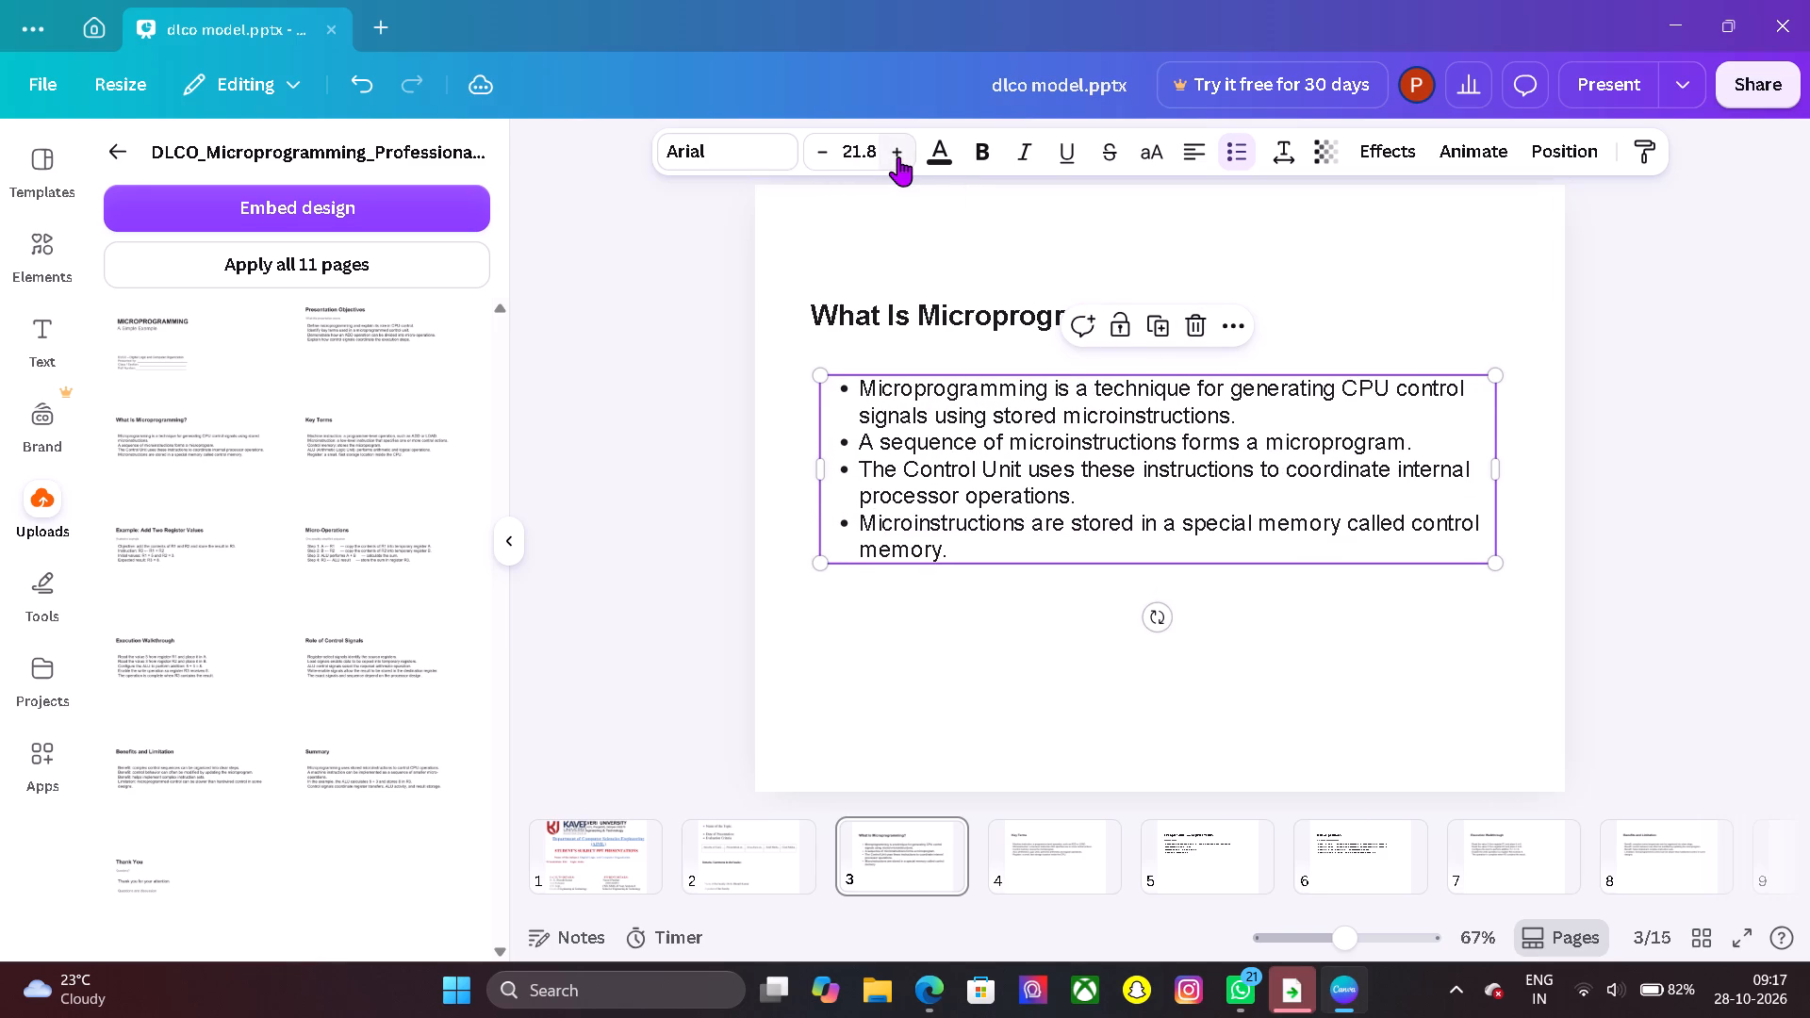
{"action": "left_click", "coordinate": [898, 156]}
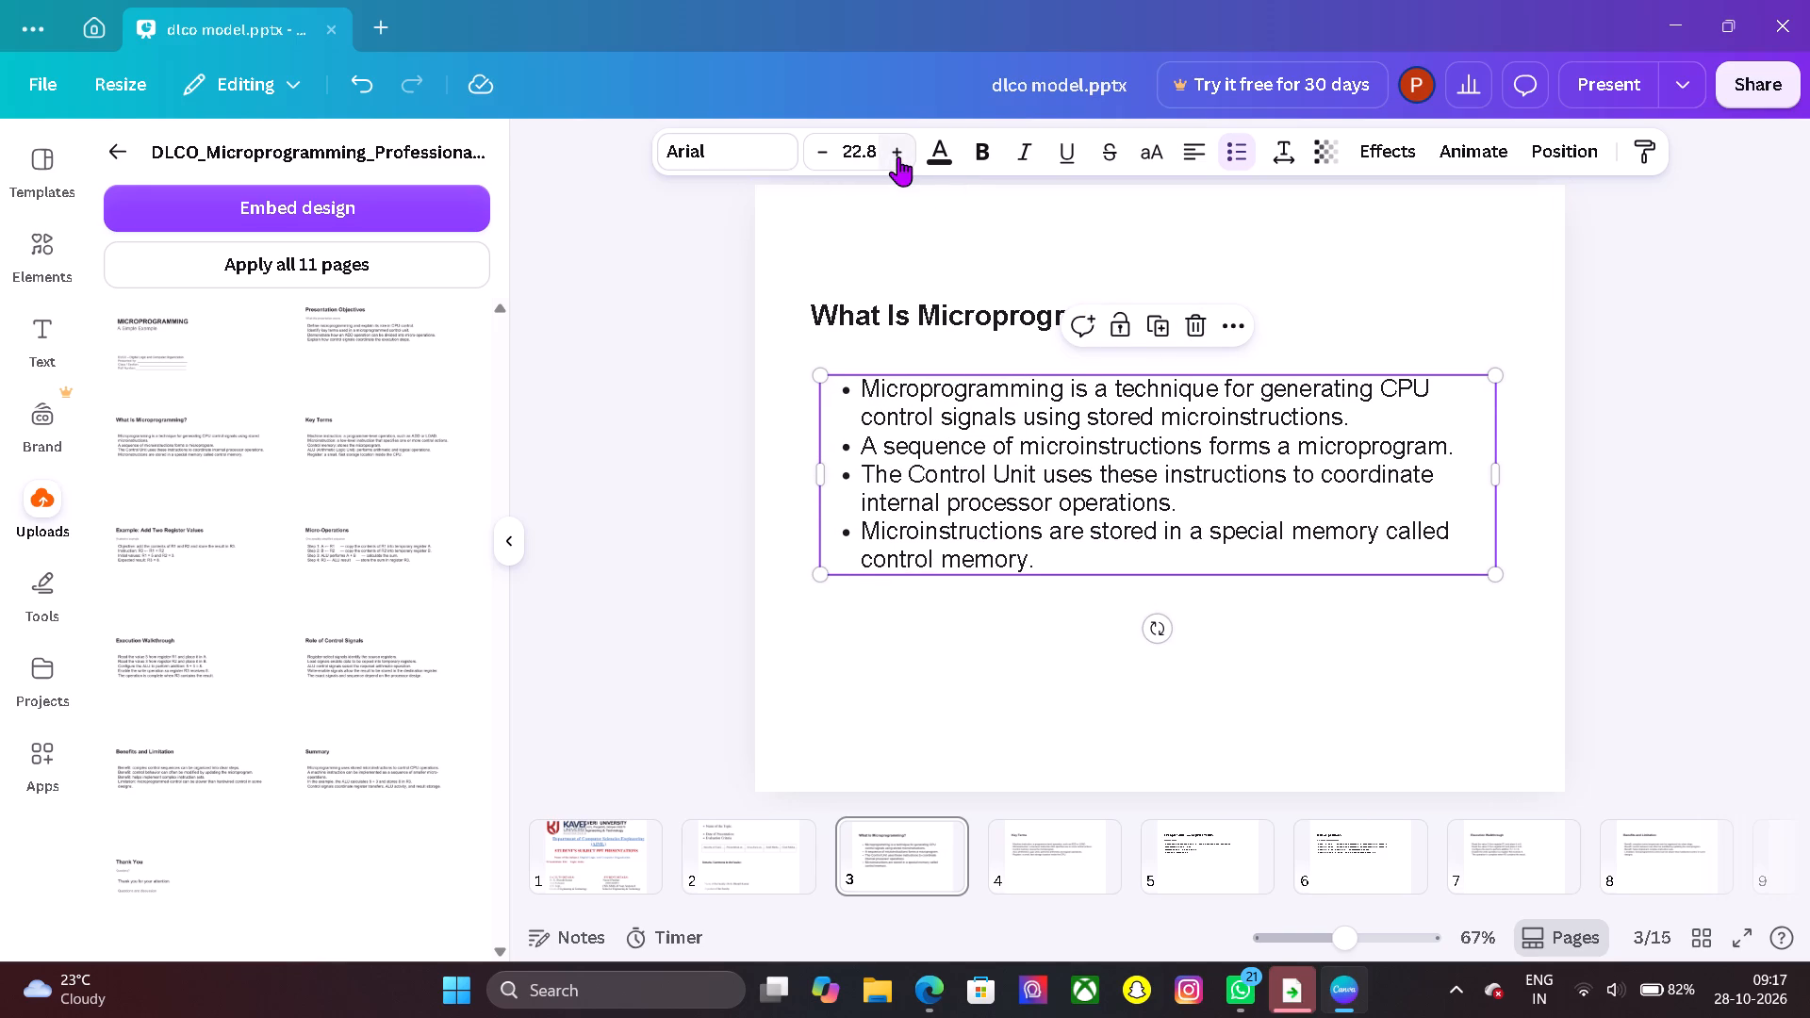
{"action": "left_click", "coordinate": [898, 156]}
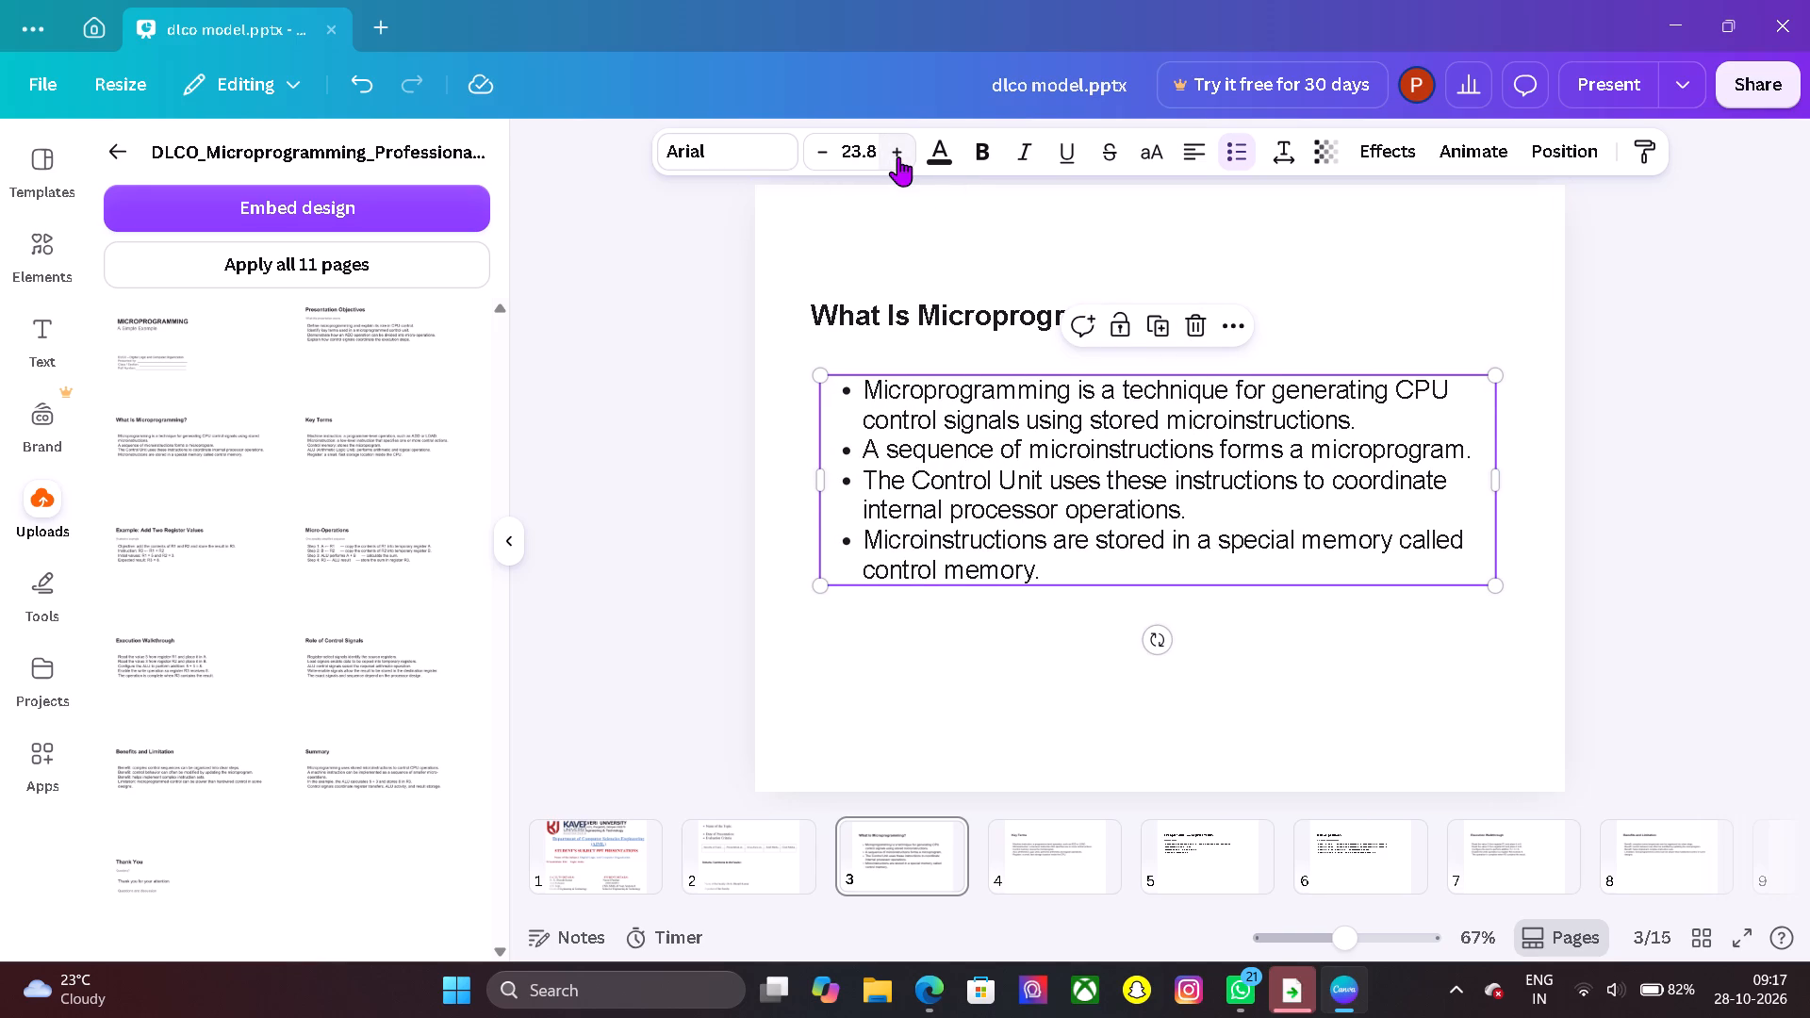
{"action": "left_click", "coordinate": [898, 156]}
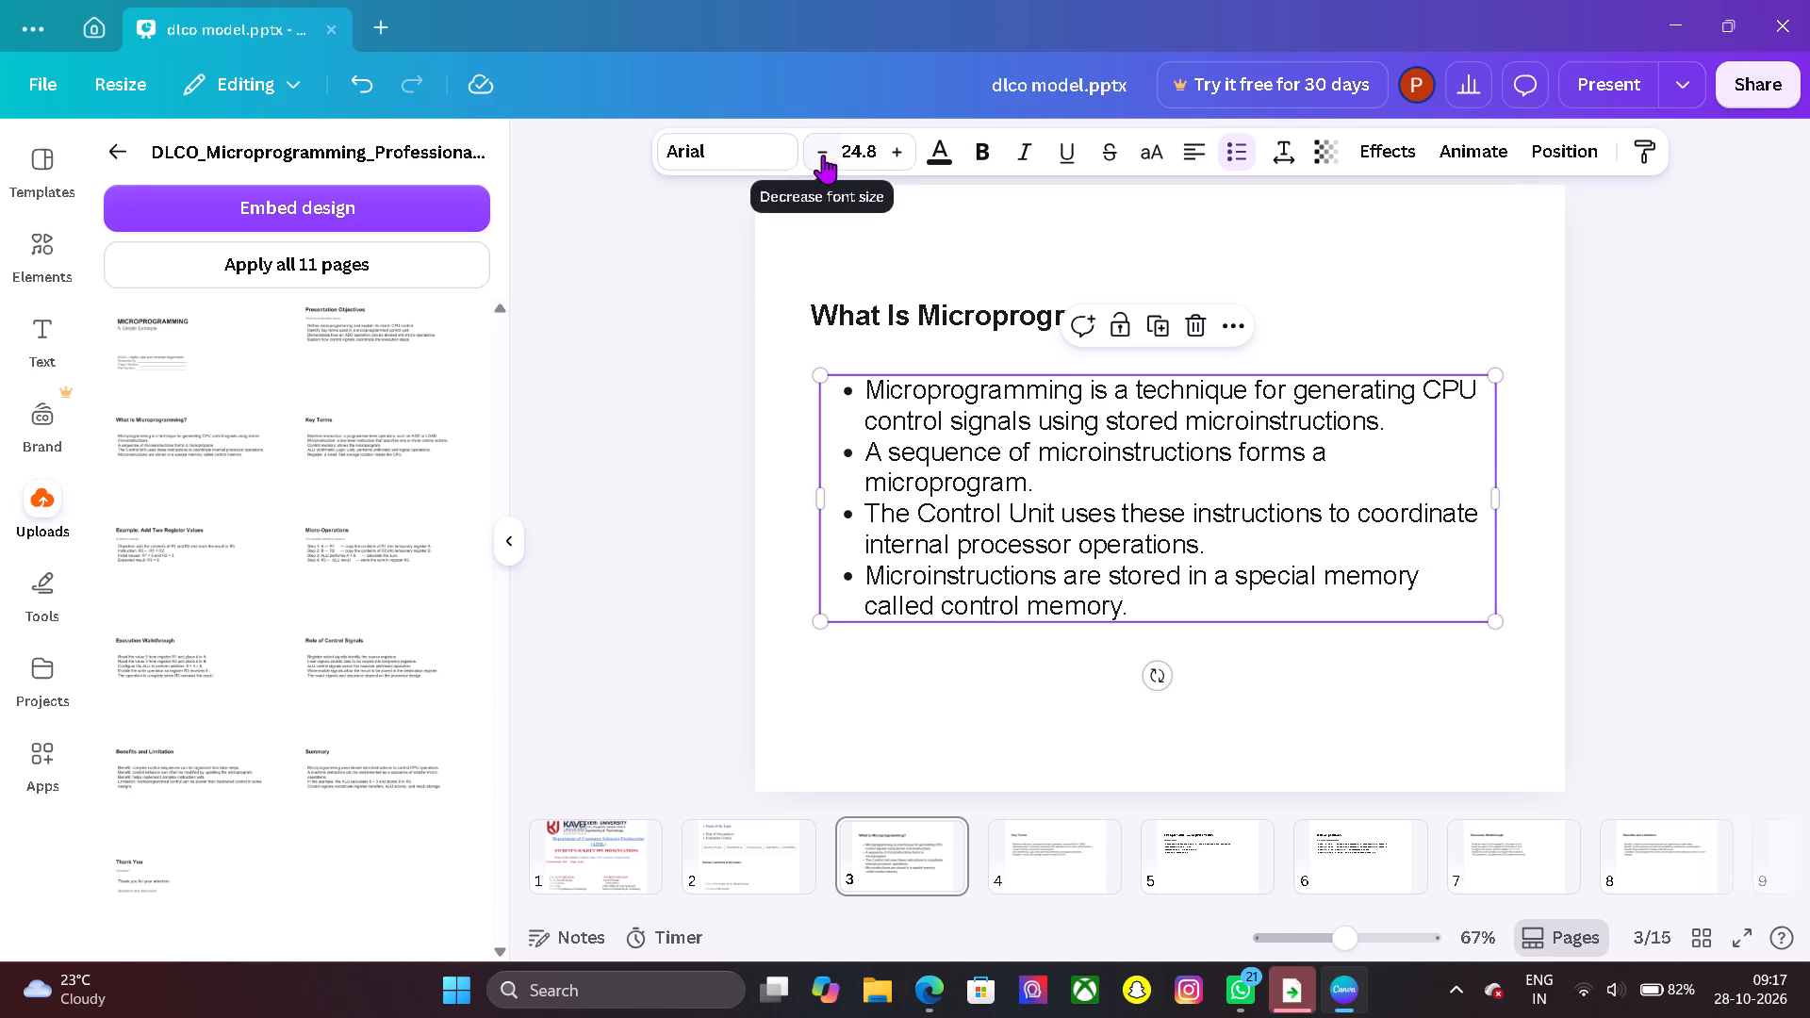
{"action": "left_click", "coordinate": [823, 155]}
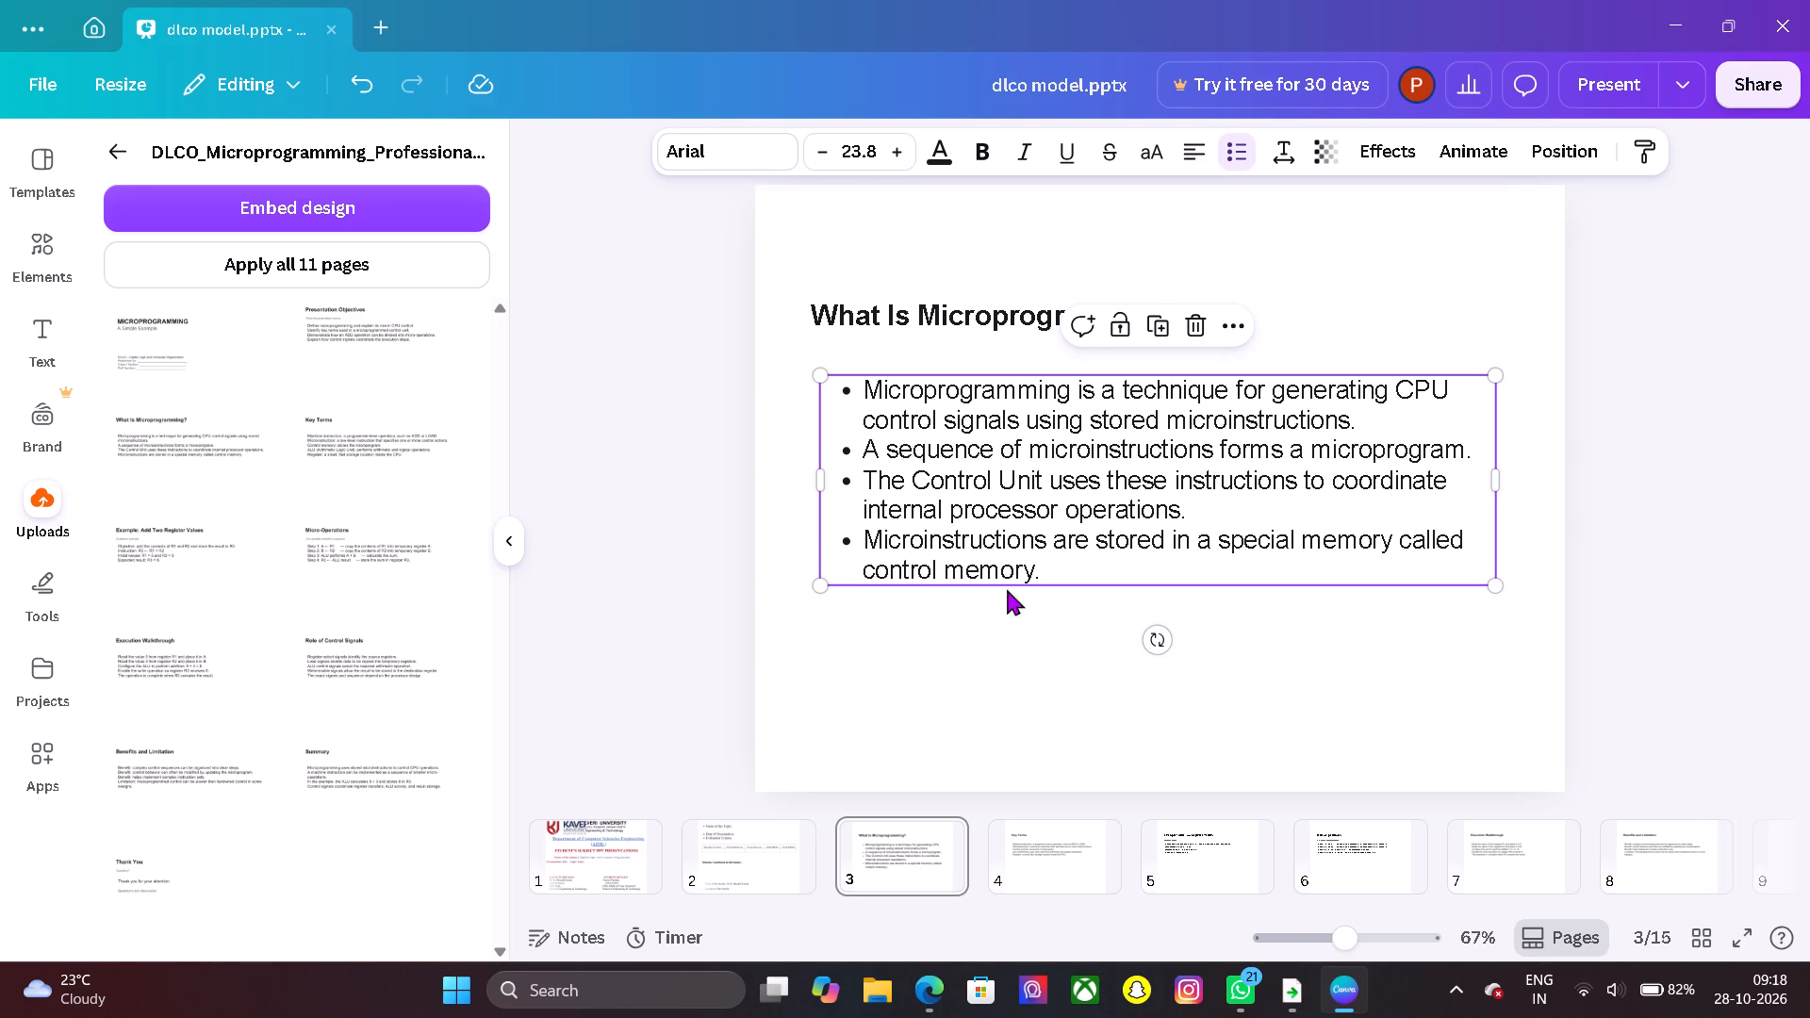
{"action": "left_click", "coordinate": [1082, 669]}
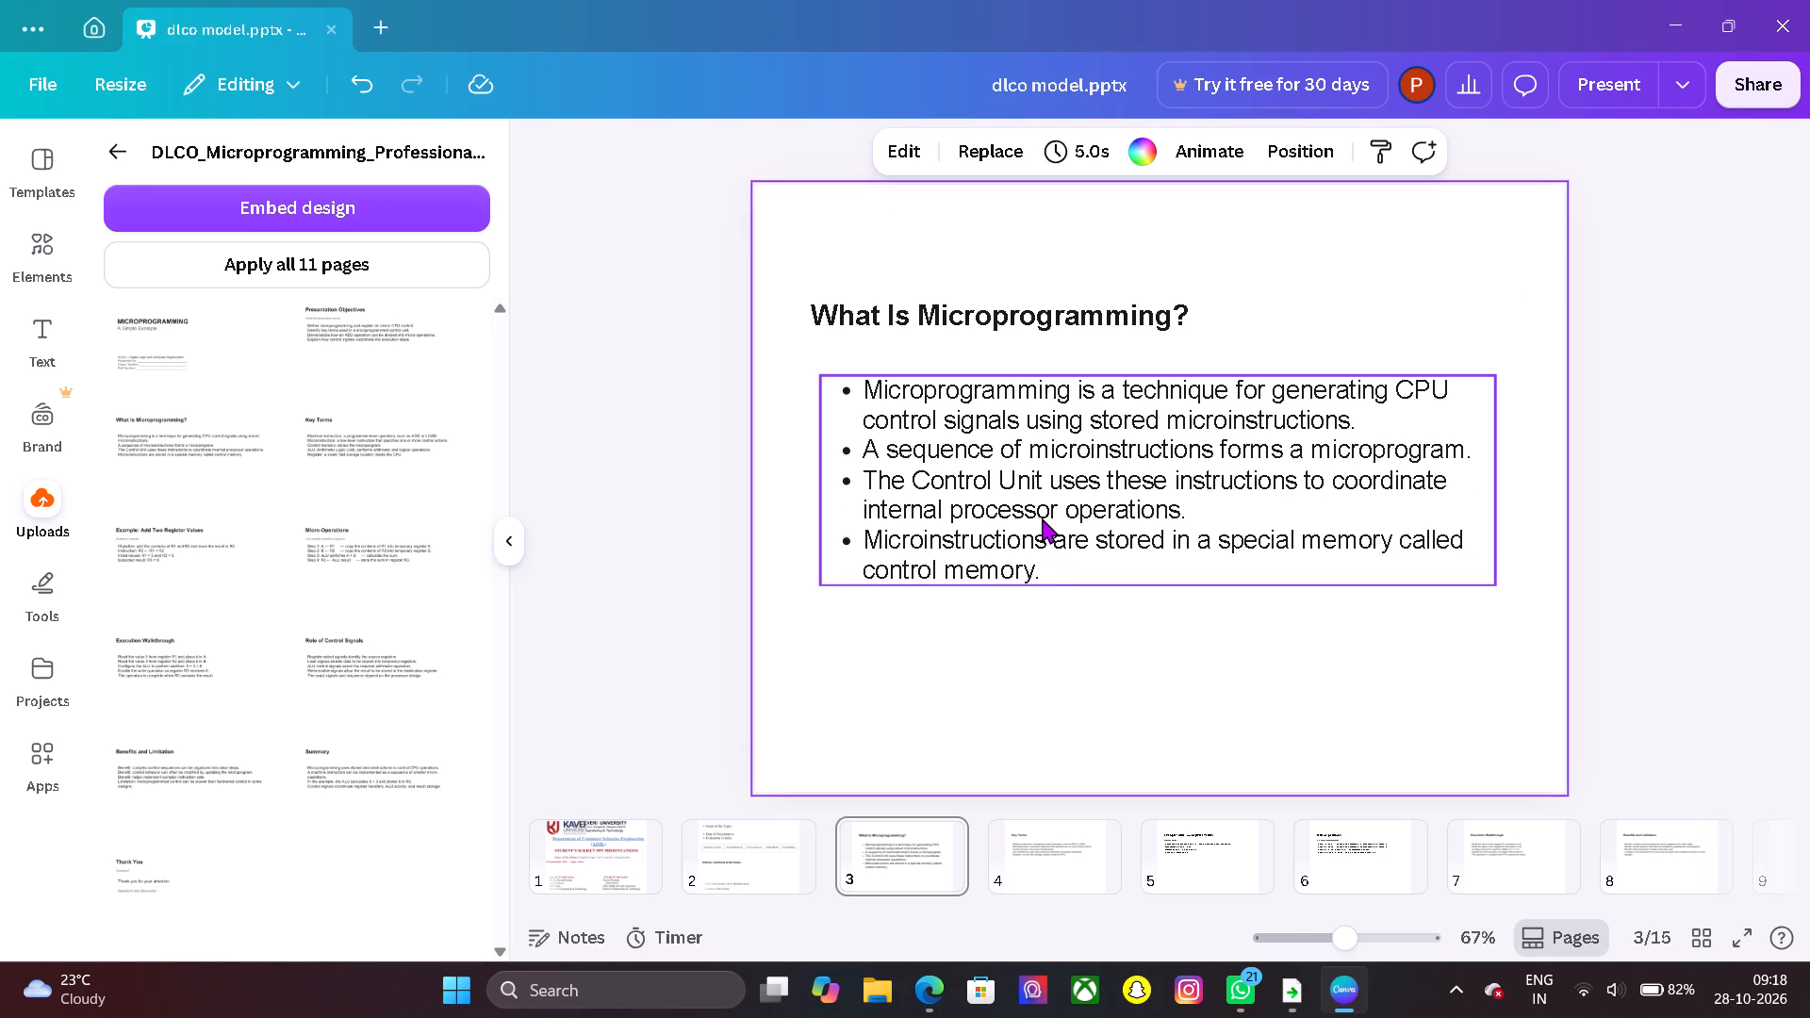
Move the bulleted text box on slide 3 slightly left beneath the heading, keeping its height on the slide.
{"action": "left_click", "coordinate": [1042, 517]}
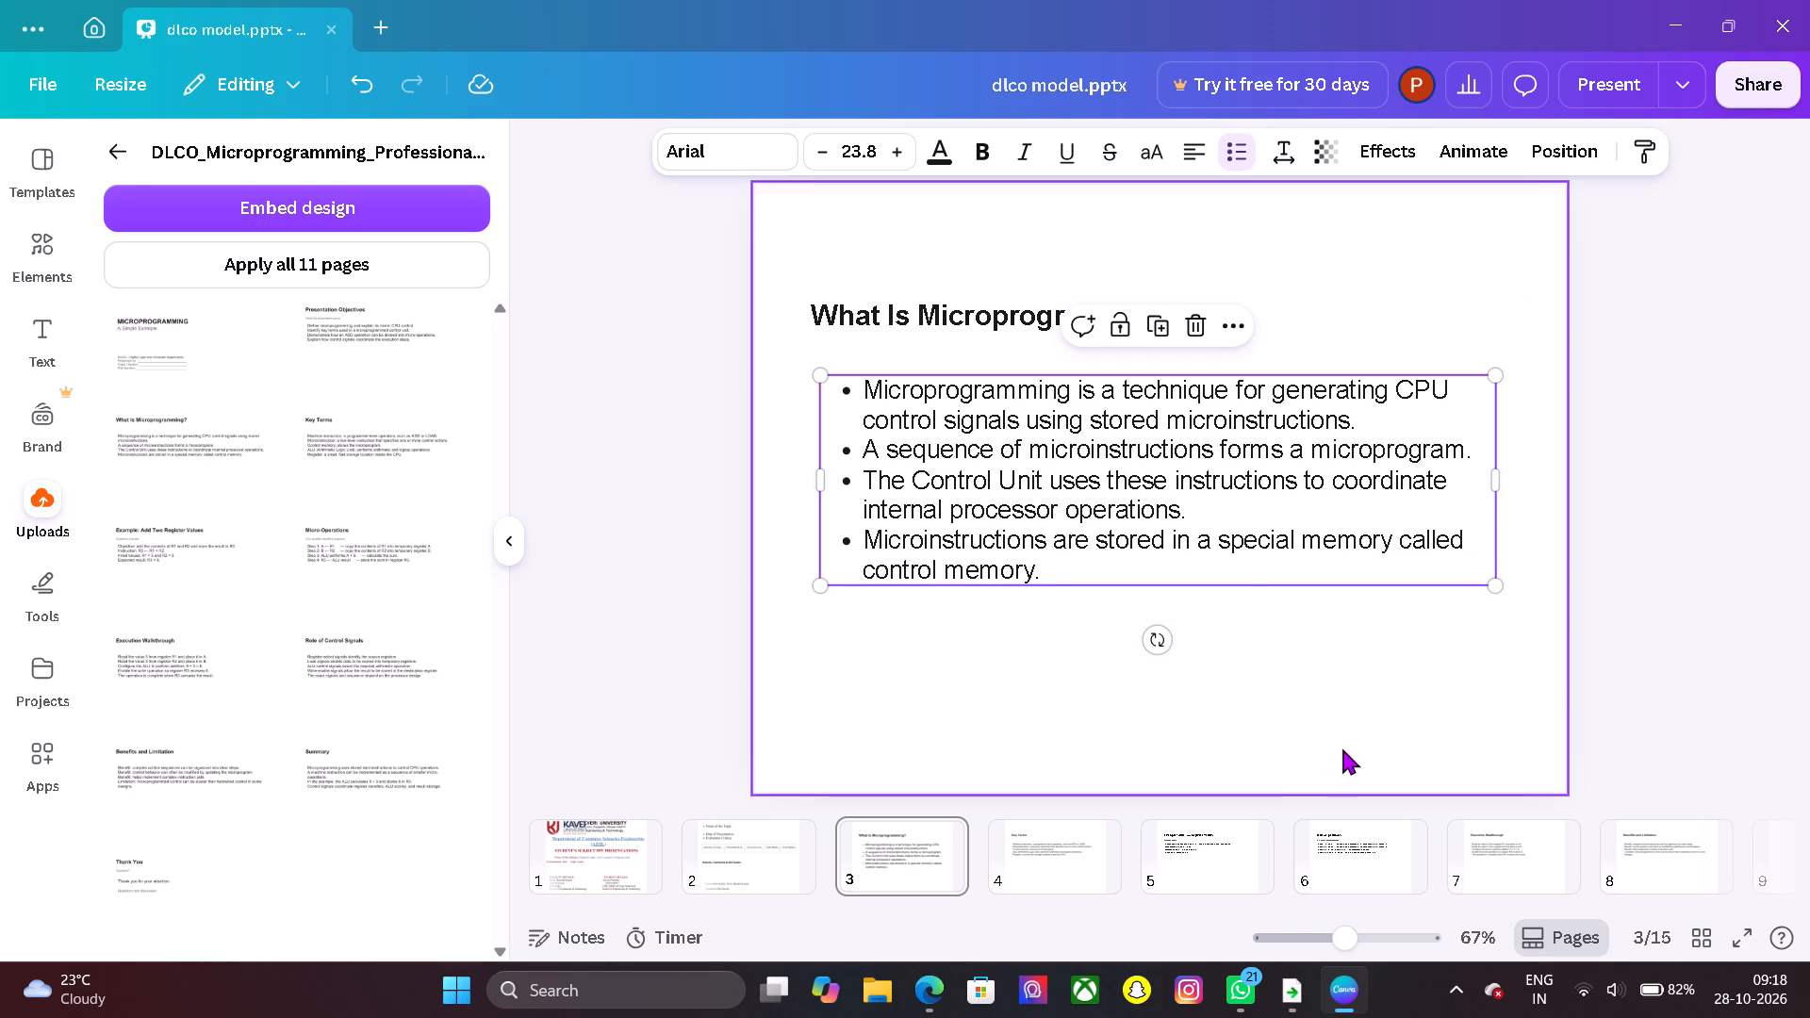
{"action": "left_click_drag", "start_coordinate": [1223, 482], "coordinate": [1195, 456]}
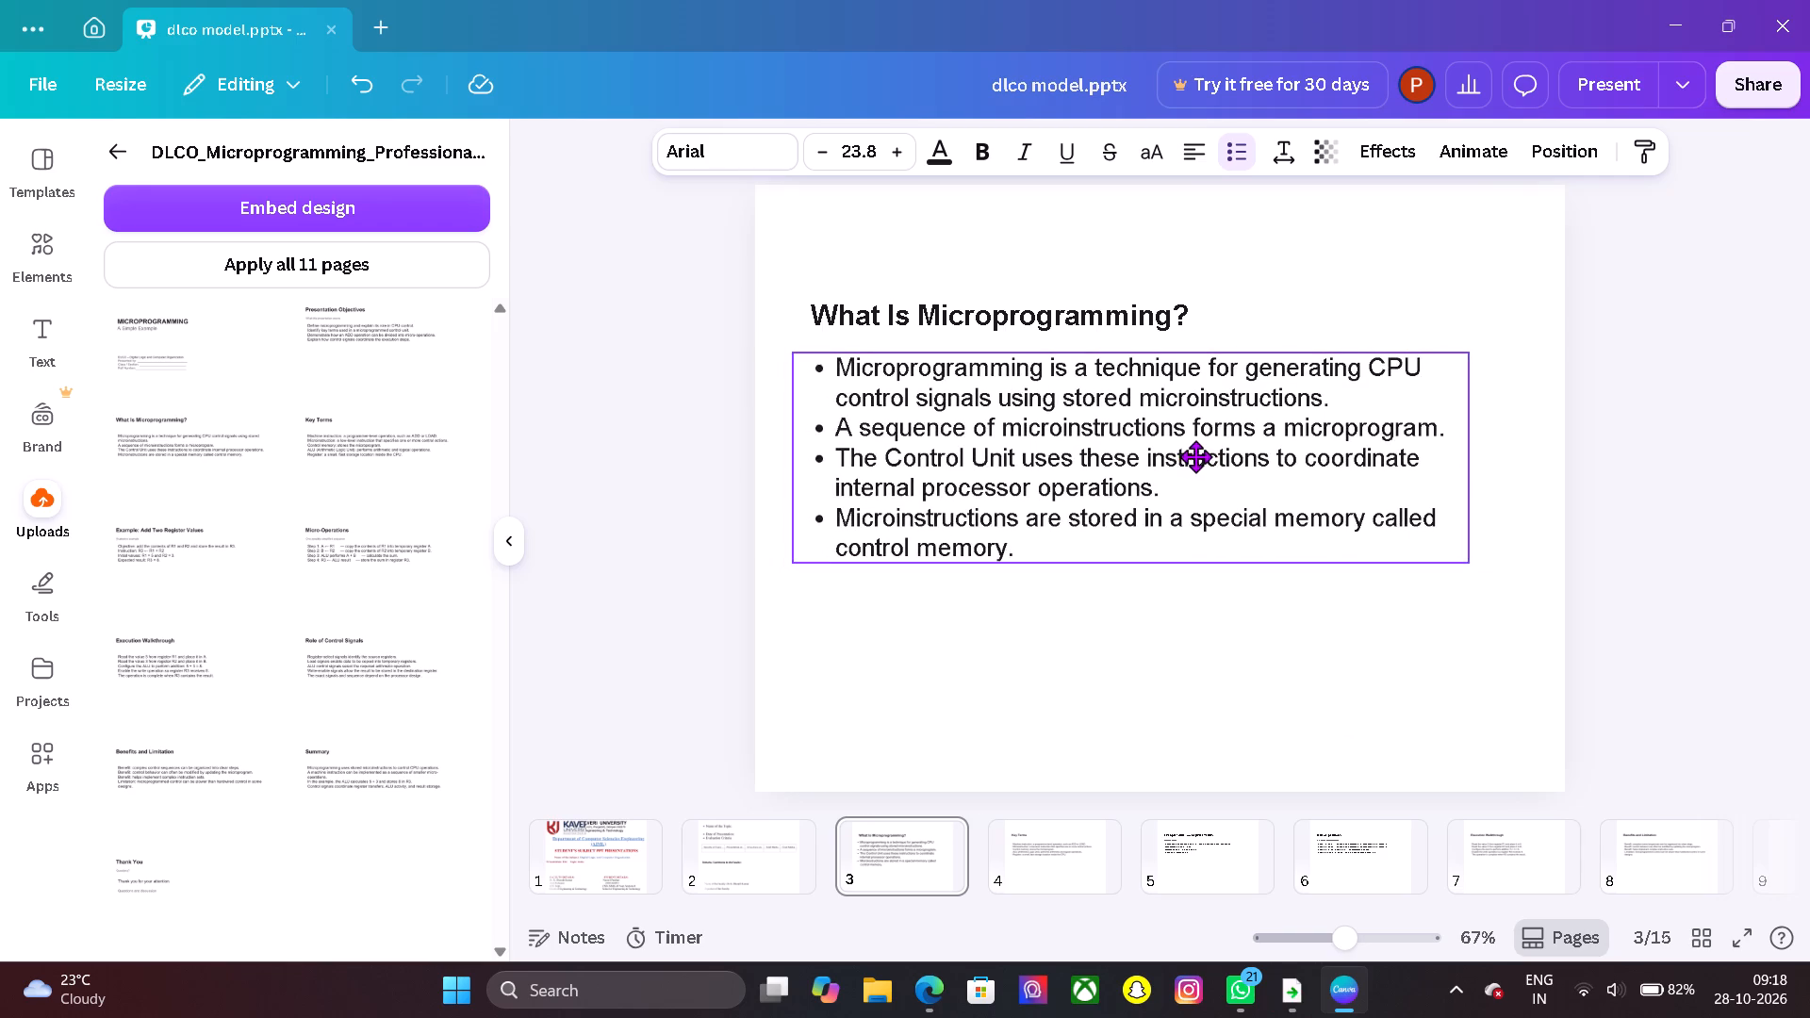
{"action": "left_click_drag", "start_coordinate": [1195, 456], "coordinate": [1190, 454]}
{"action": "left_click_drag", "start_coordinate": [1190, 454], "coordinate": [1207, 478]}
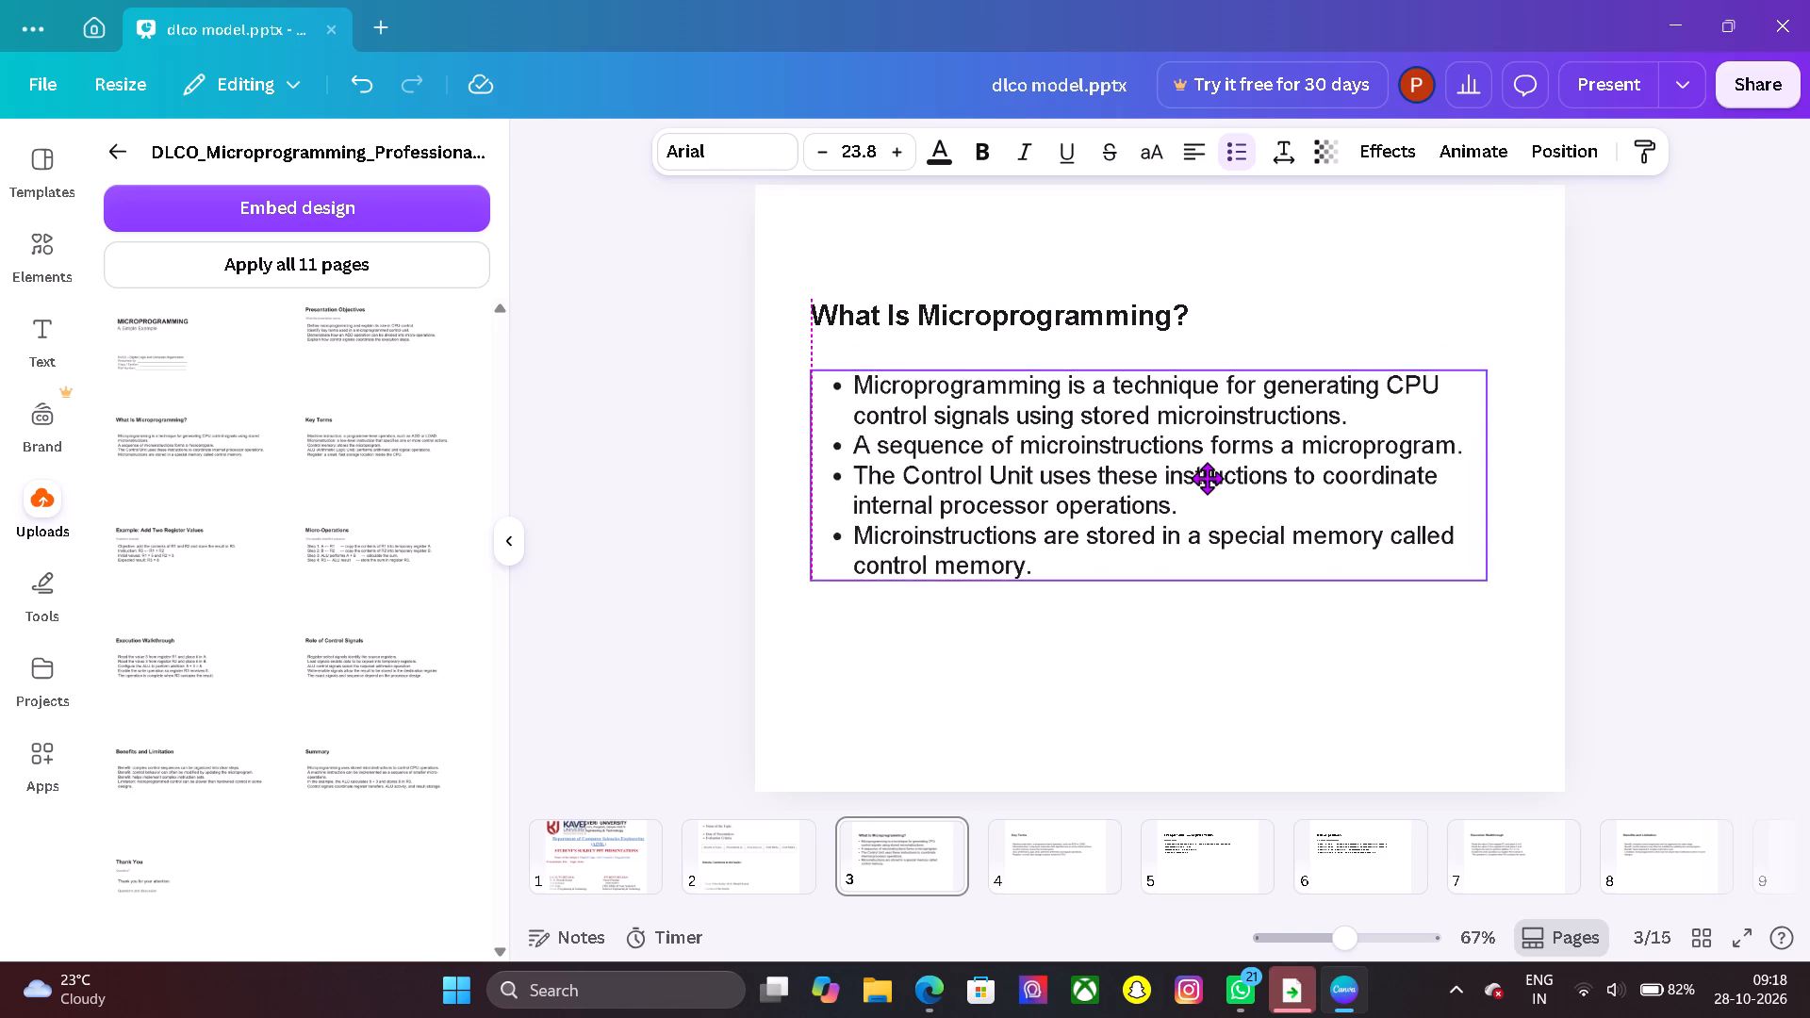
{"action": "left_click_drag", "start_coordinate": [1207, 478], "coordinate": [1203, 480]}
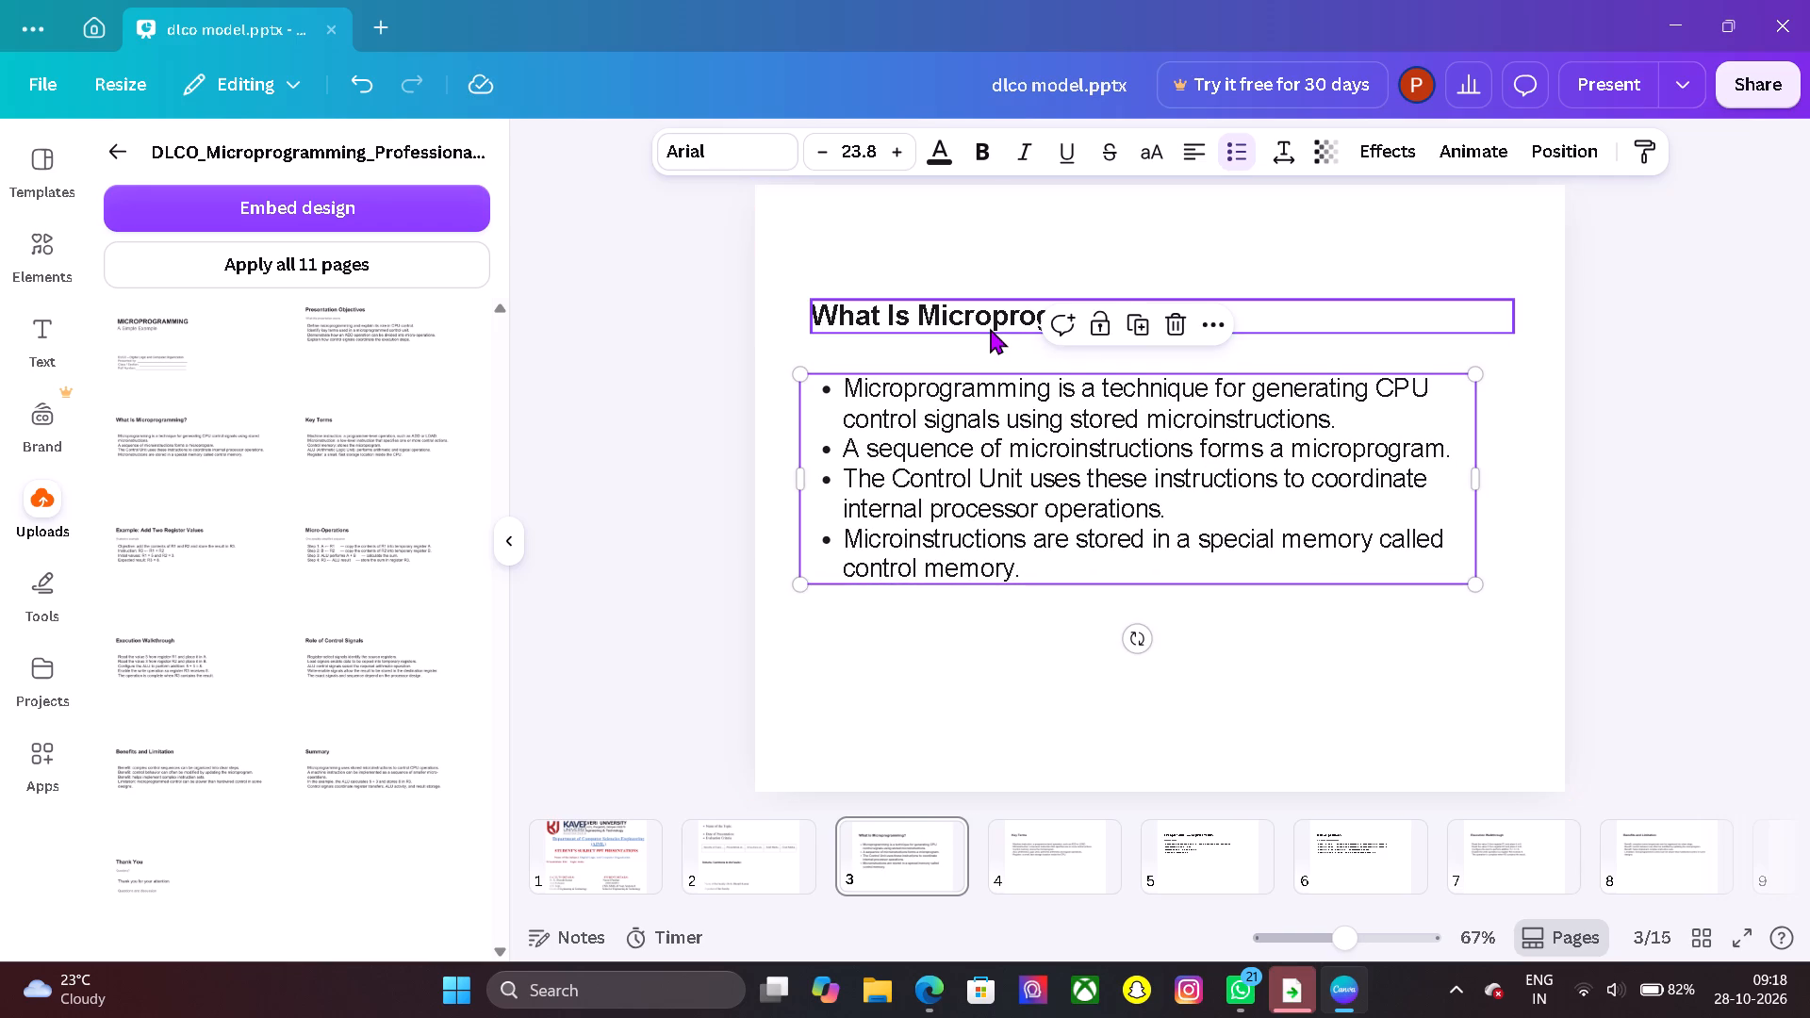
{"action": "left_click", "coordinate": [990, 328]}
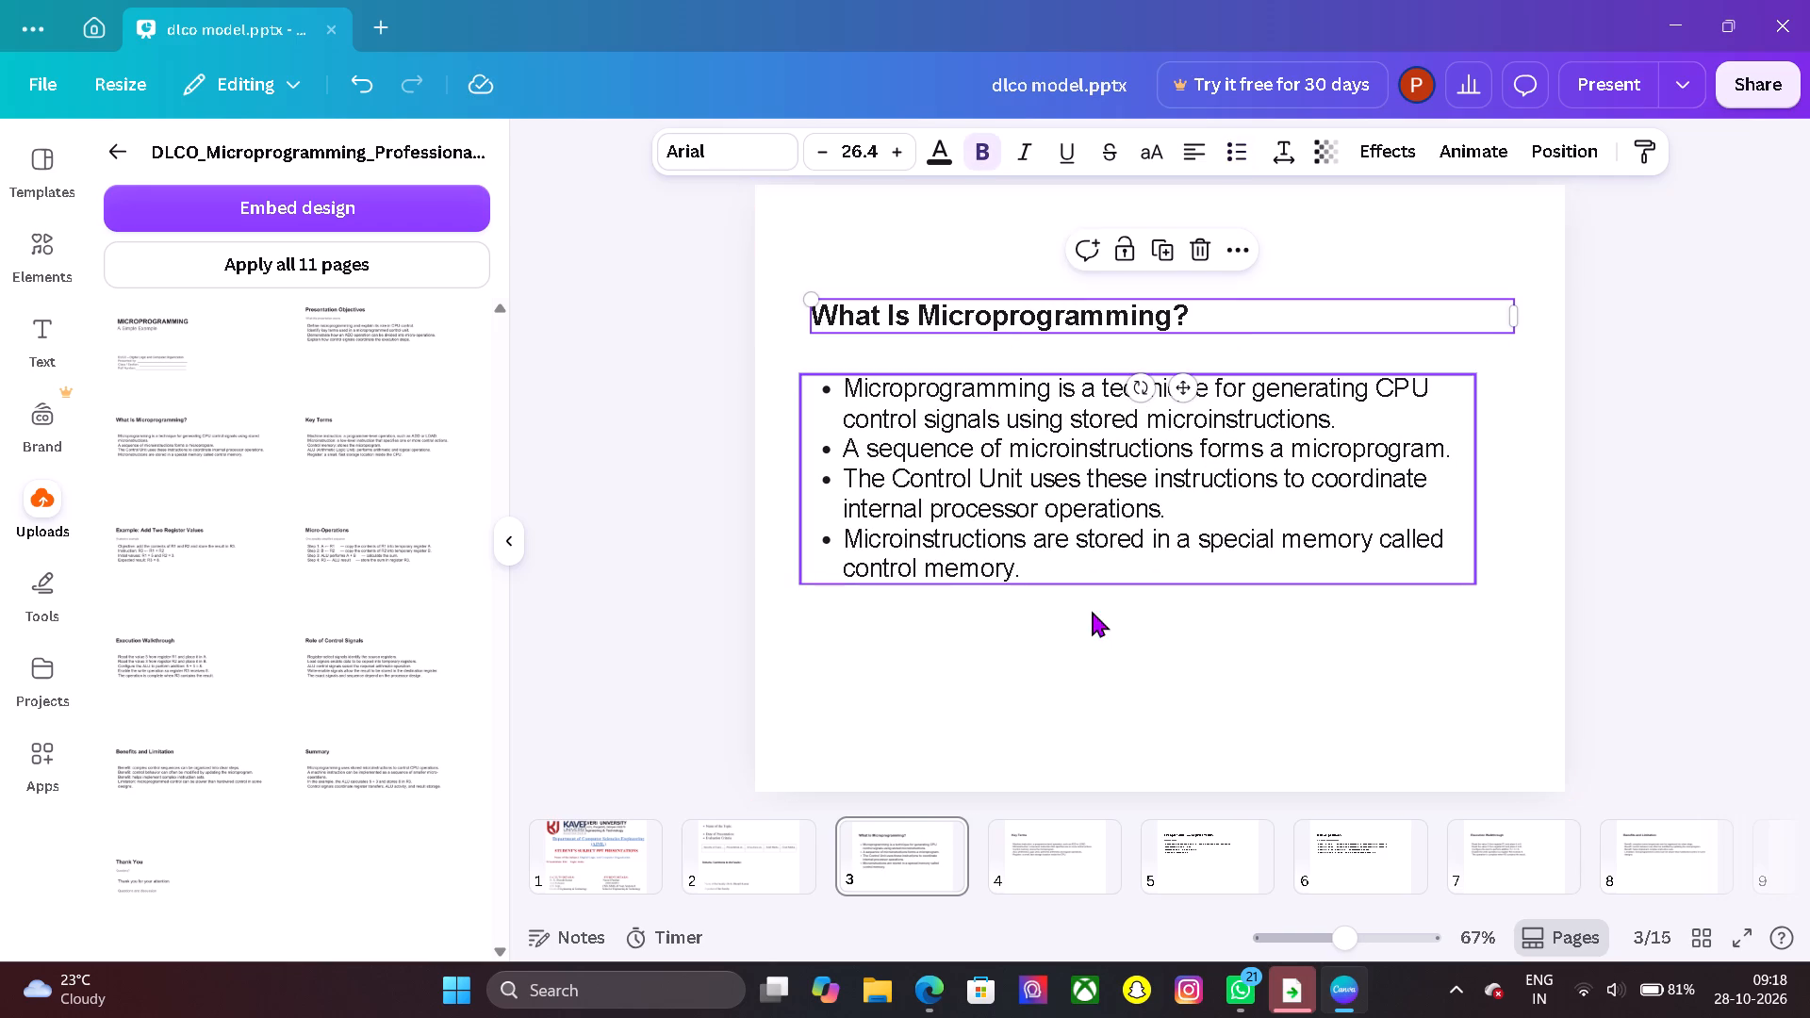
Delete the small subtitles "Illustrative example" on slide 5 and "One possible simplified sequence" on slide 6.
{"action": "left_click", "coordinate": [1049, 828]}
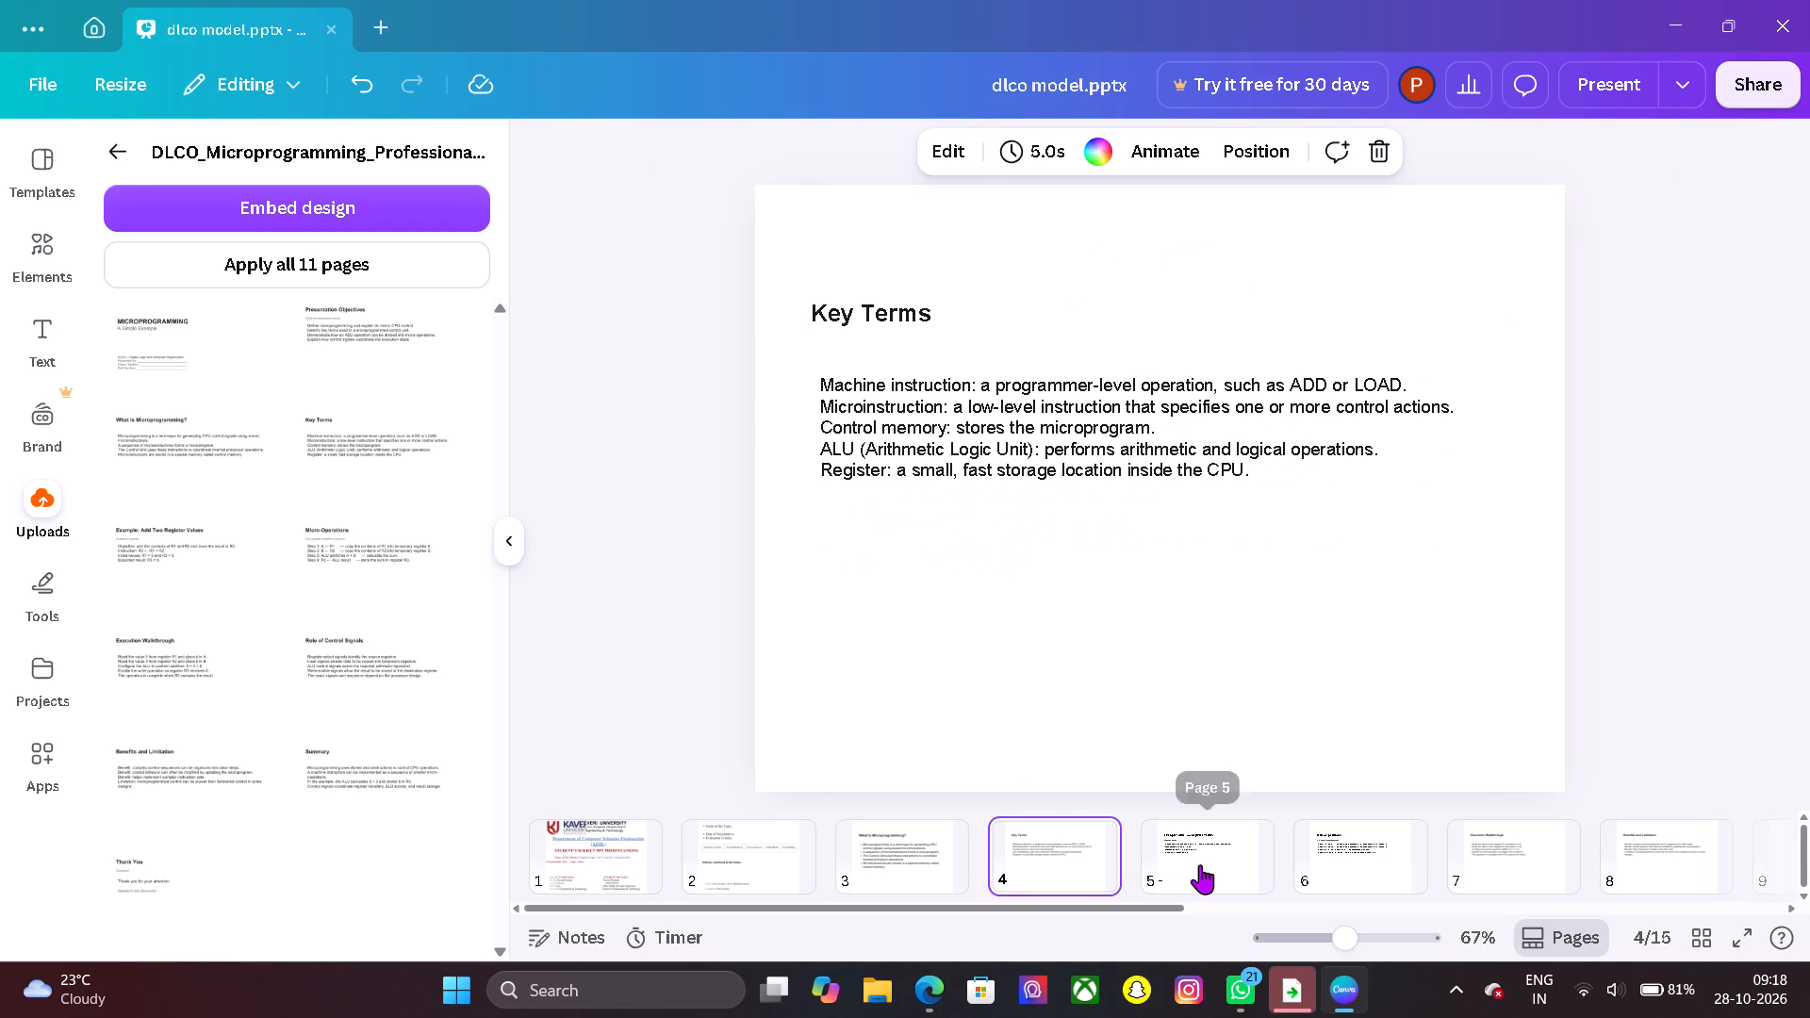
{"action": "left_click", "coordinate": [1200, 864]}
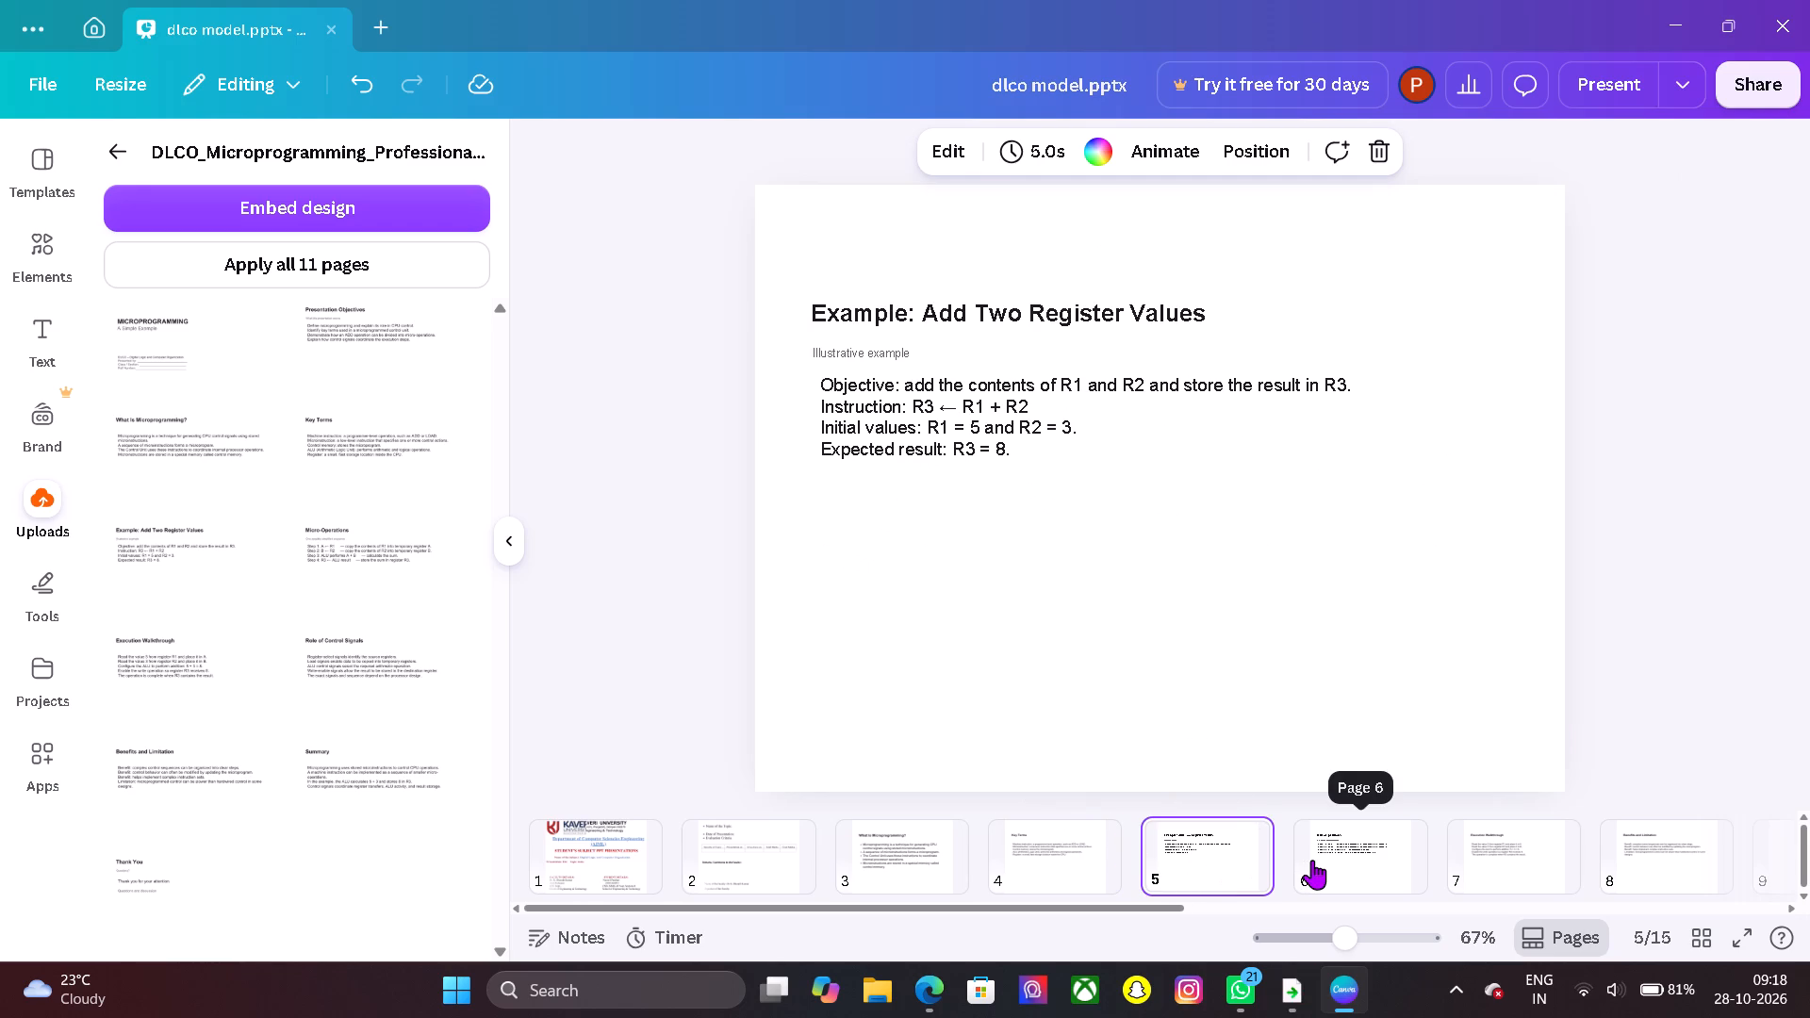
{"action": "left_click", "coordinate": [1312, 860]}
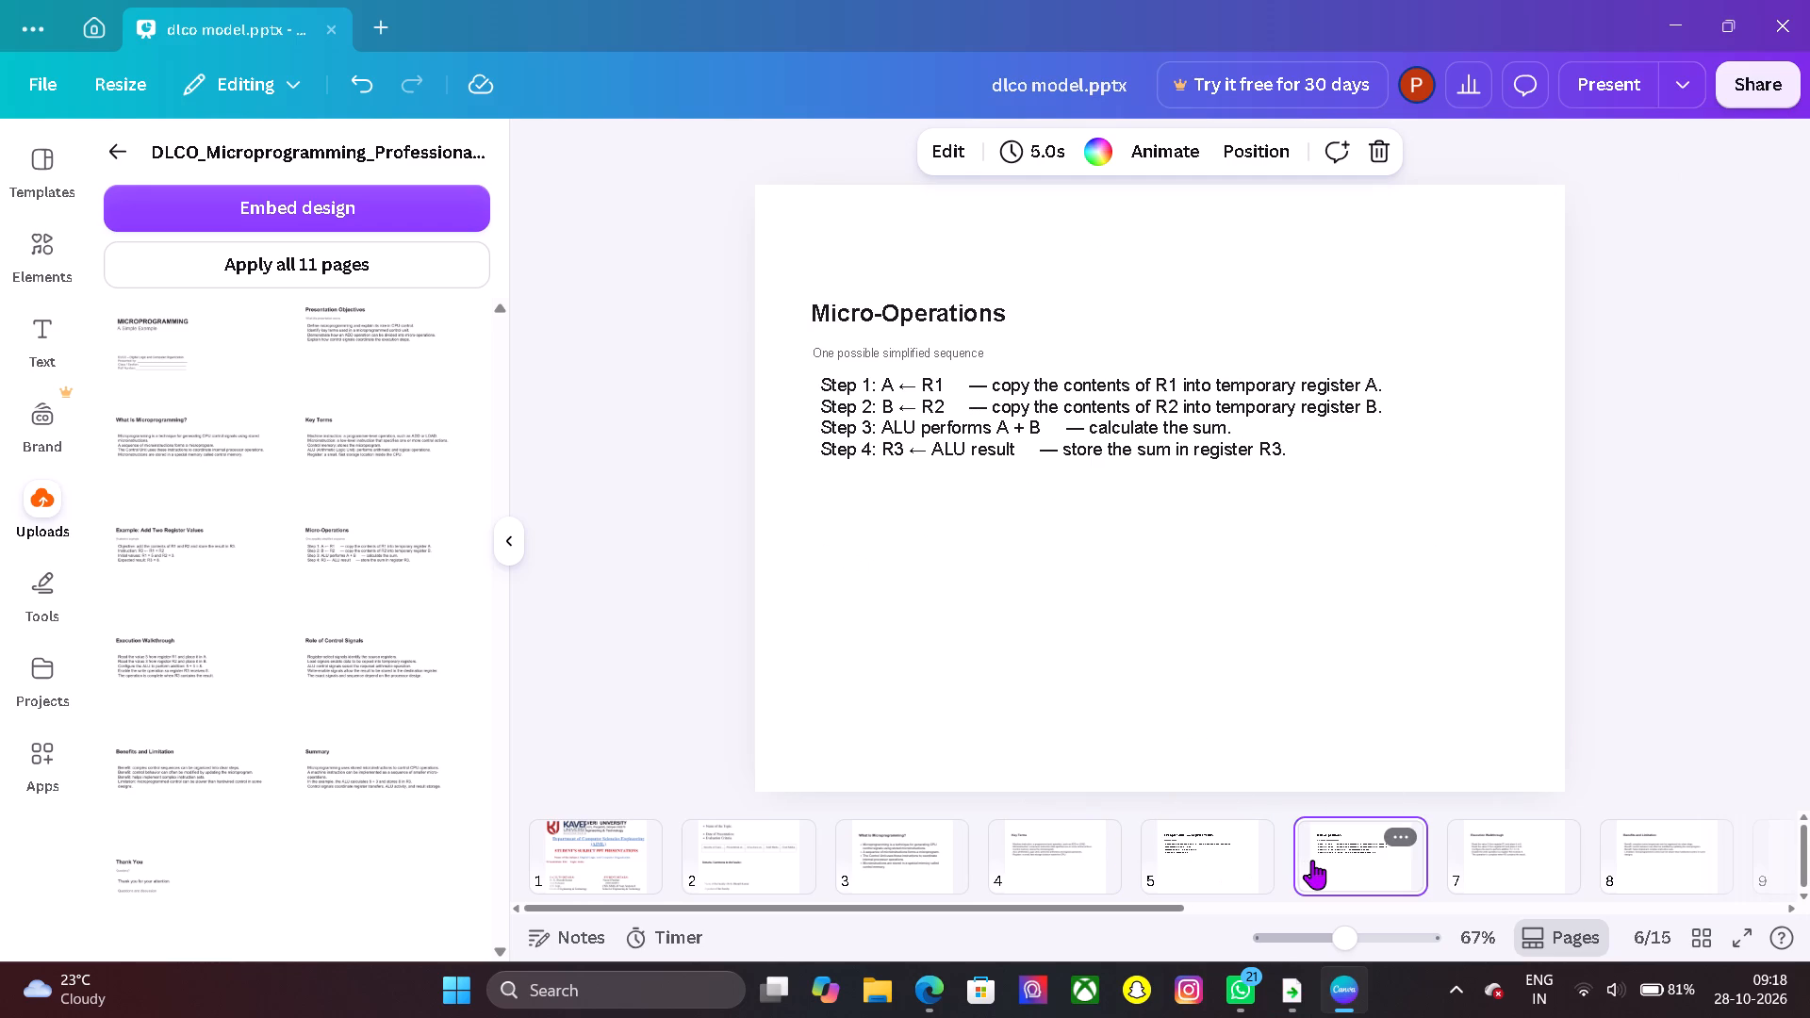
{"action": "left_click", "coordinate": [1464, 876]}
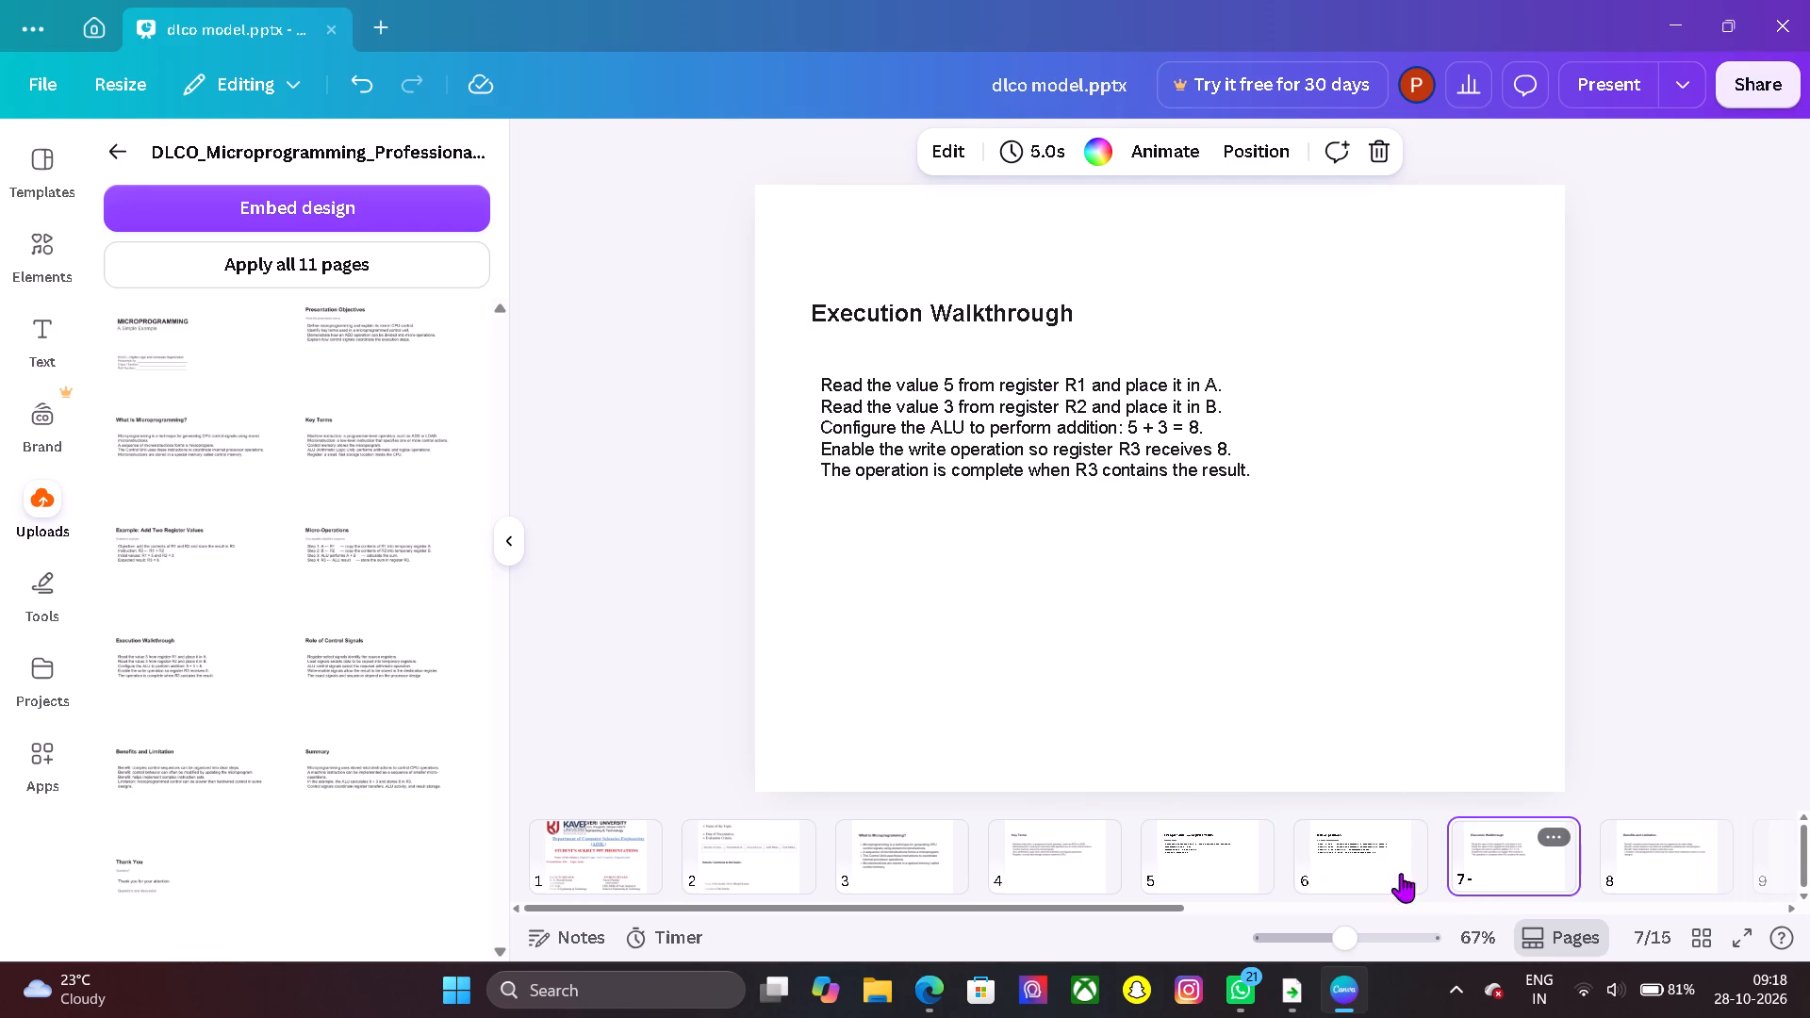
{"action": "left_click", "coordinate": [1235, 868]}
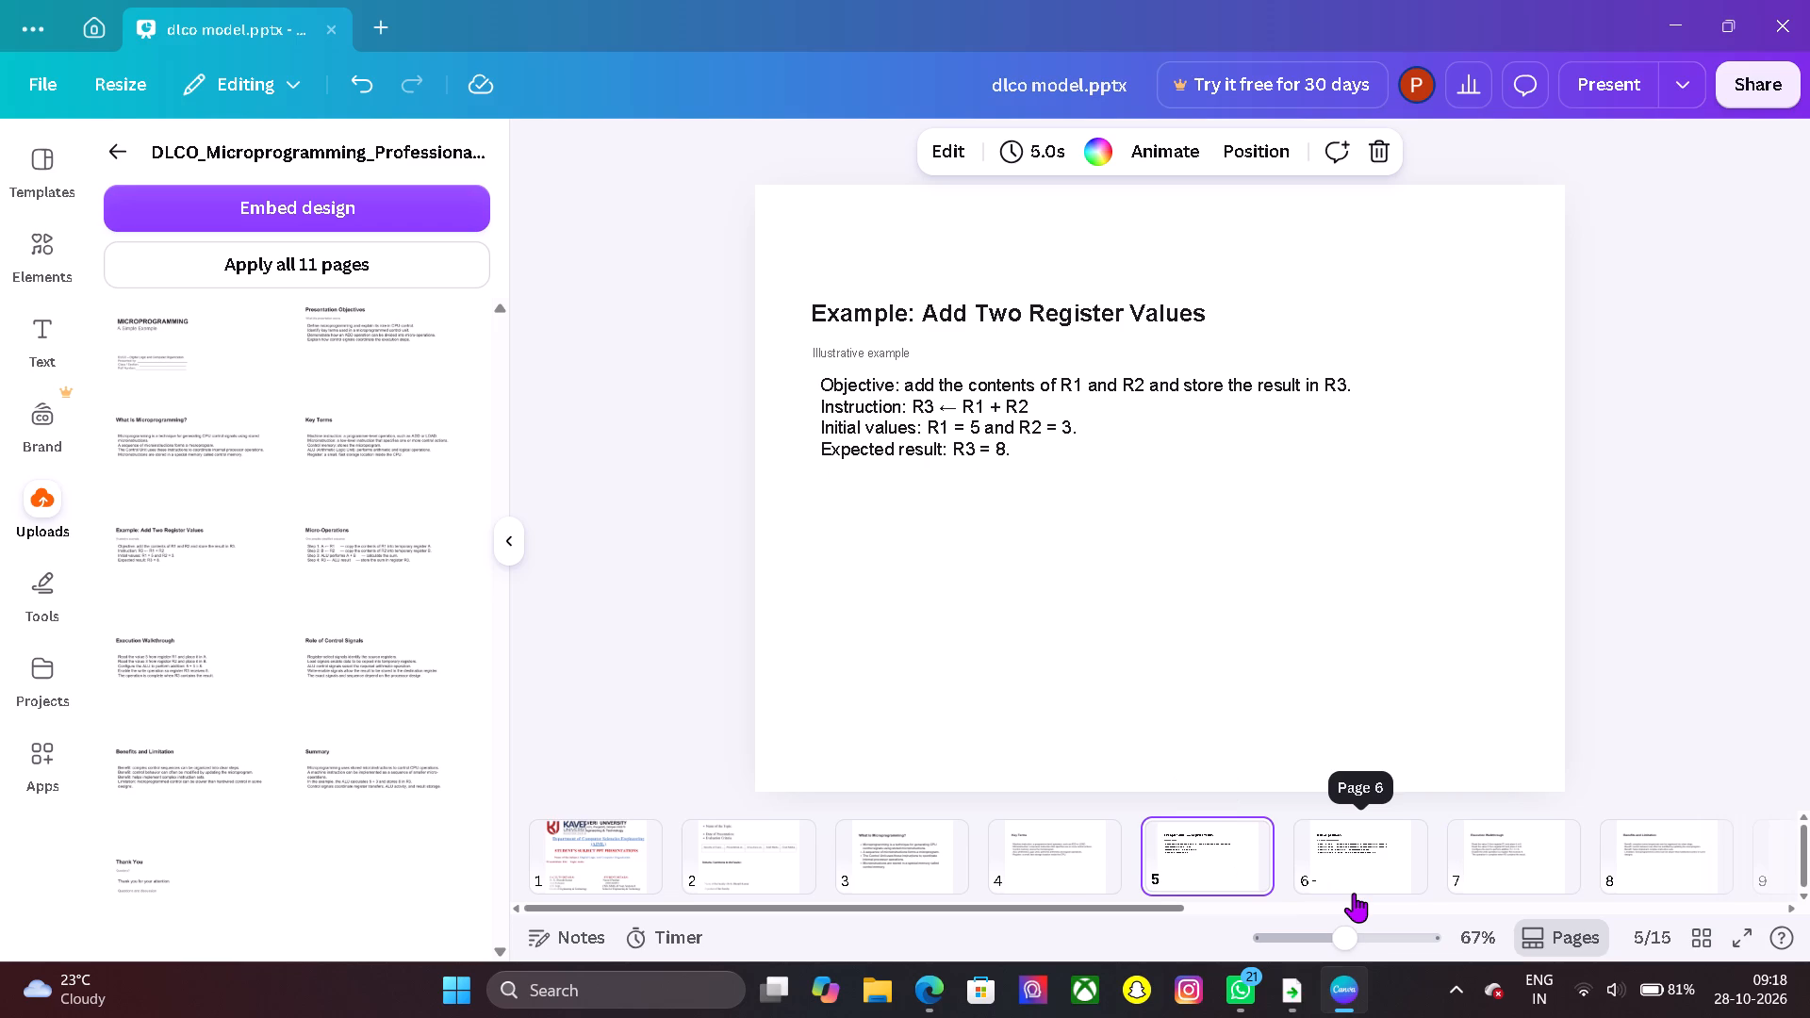
{"action": "left_click", "coordinate": [849, 351]}
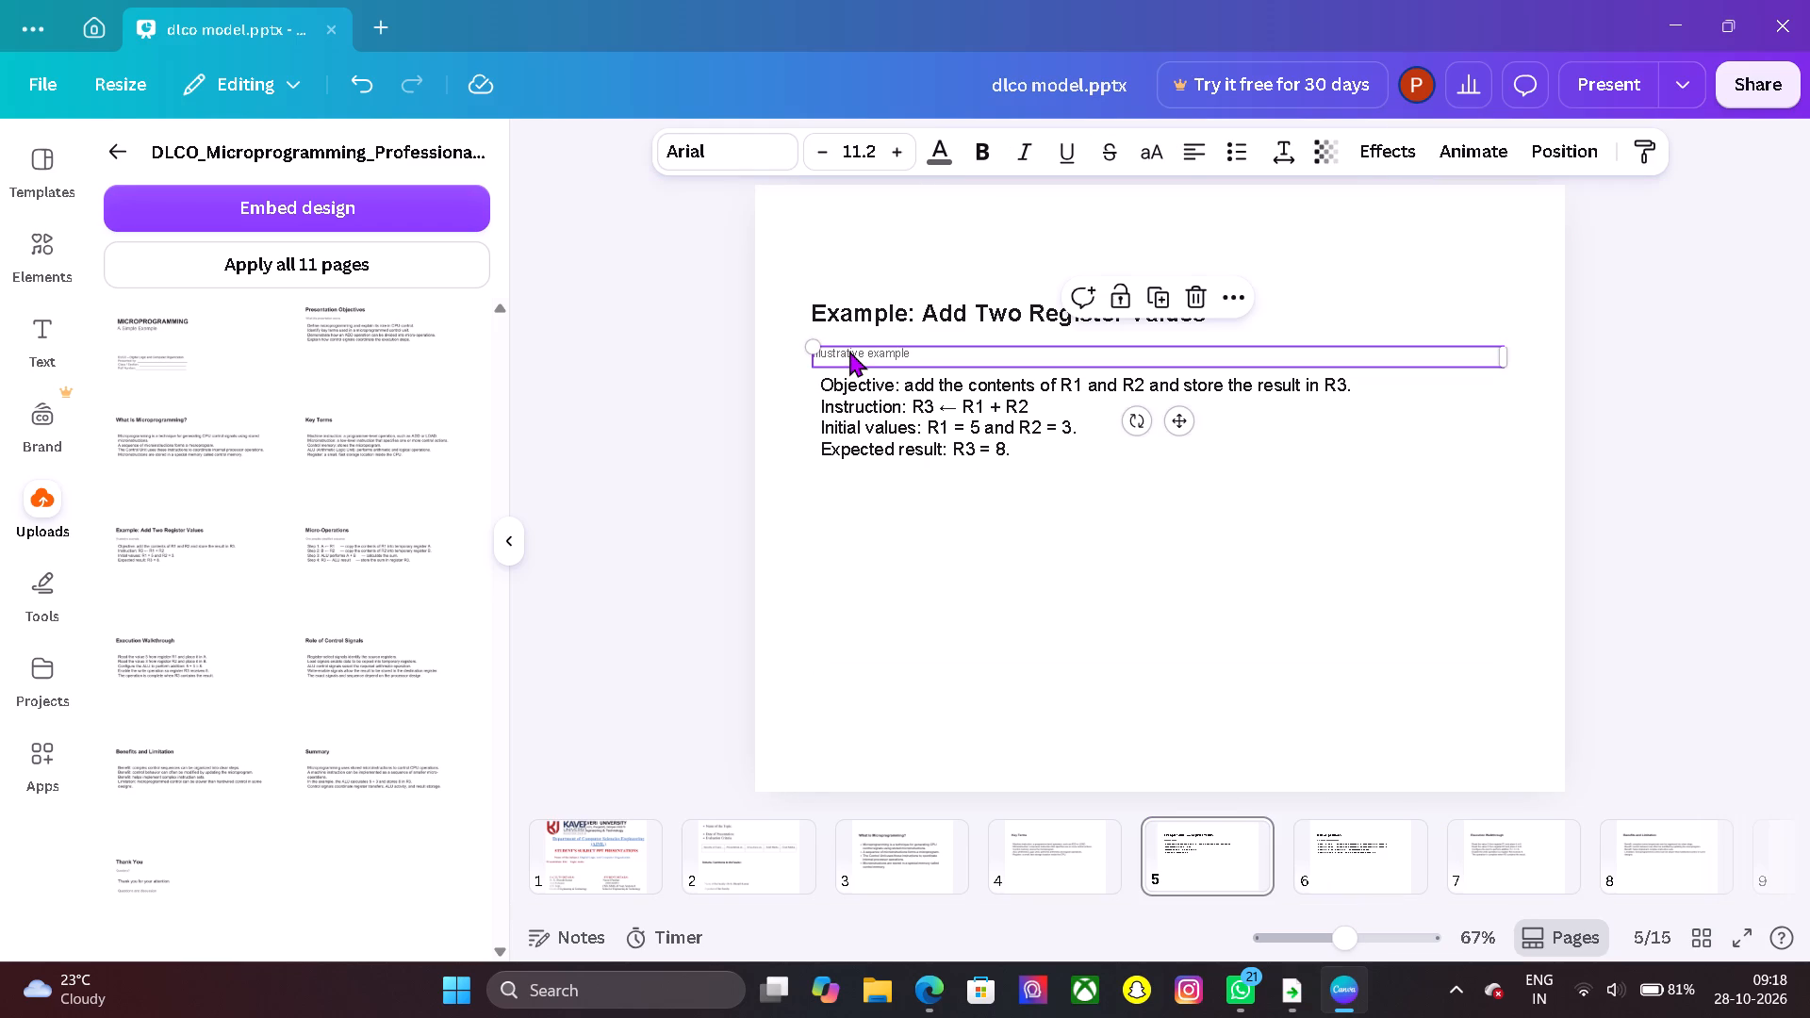
{"action": "left_click", "coordinate": [1196, 308]}
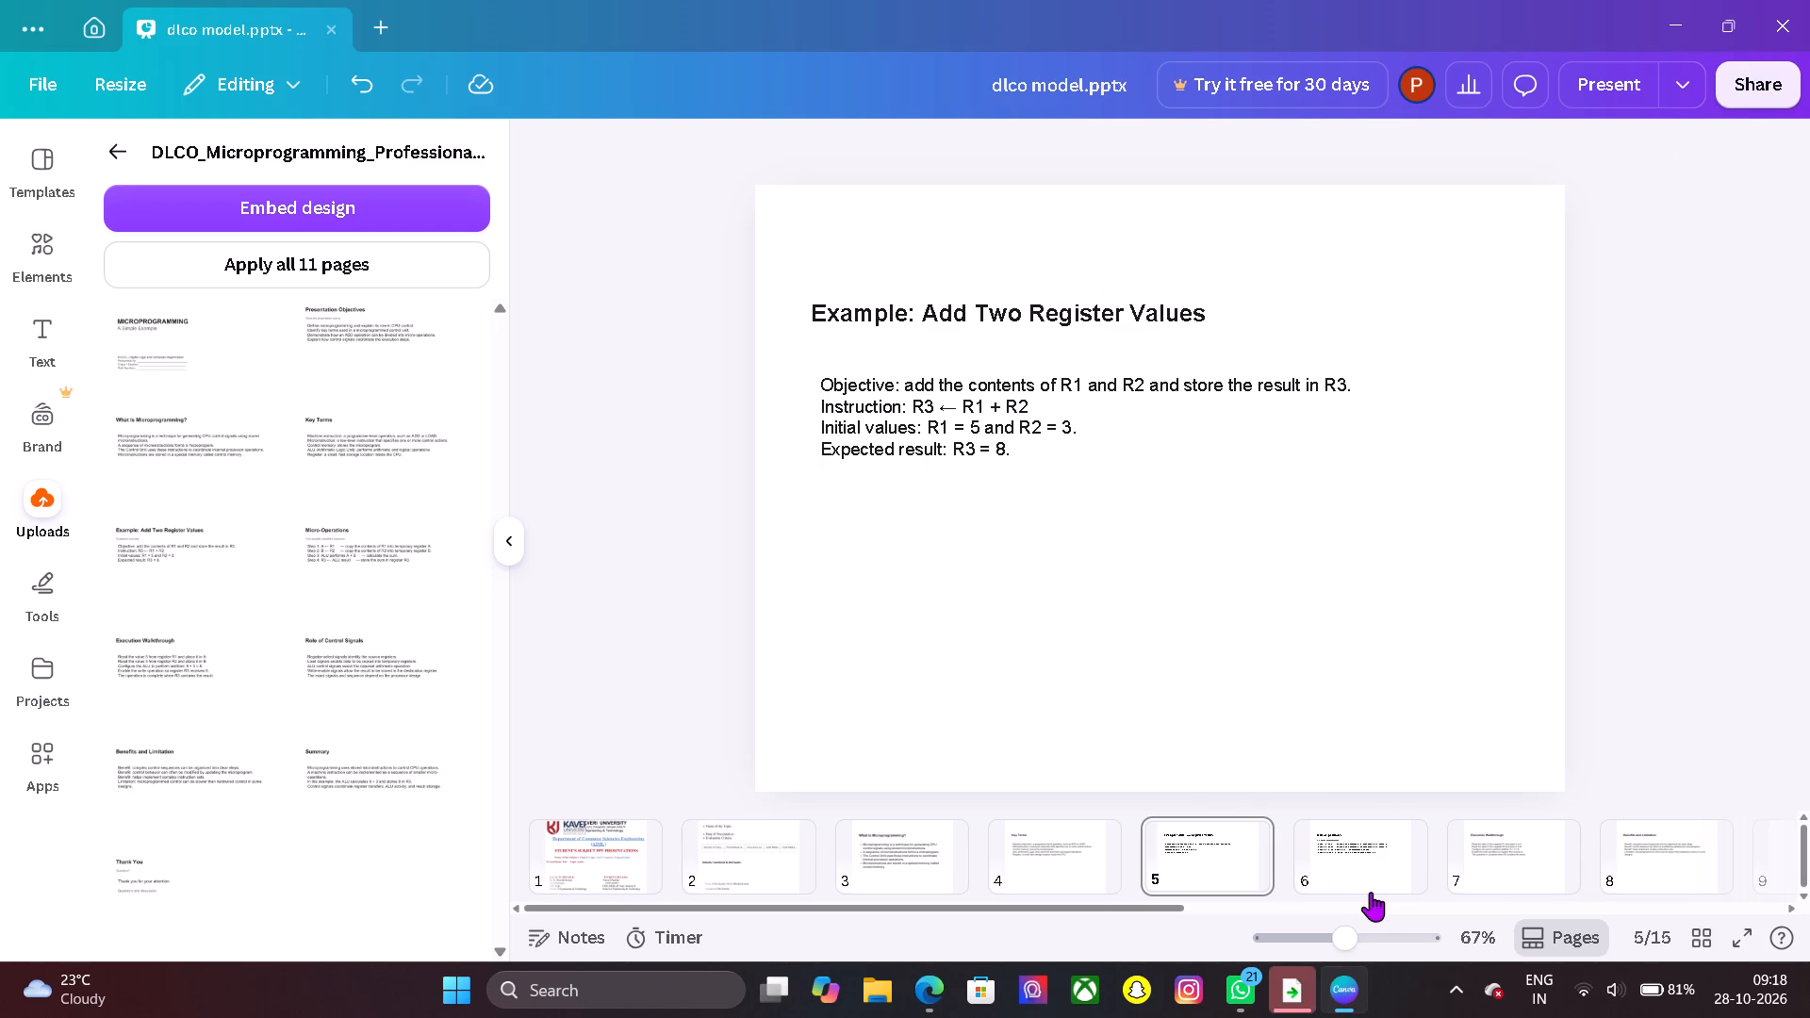
{"action": "left_click", "coordinate": [1374, 895]}
{"action": "left_click", "coordinate": [1367, 875]}
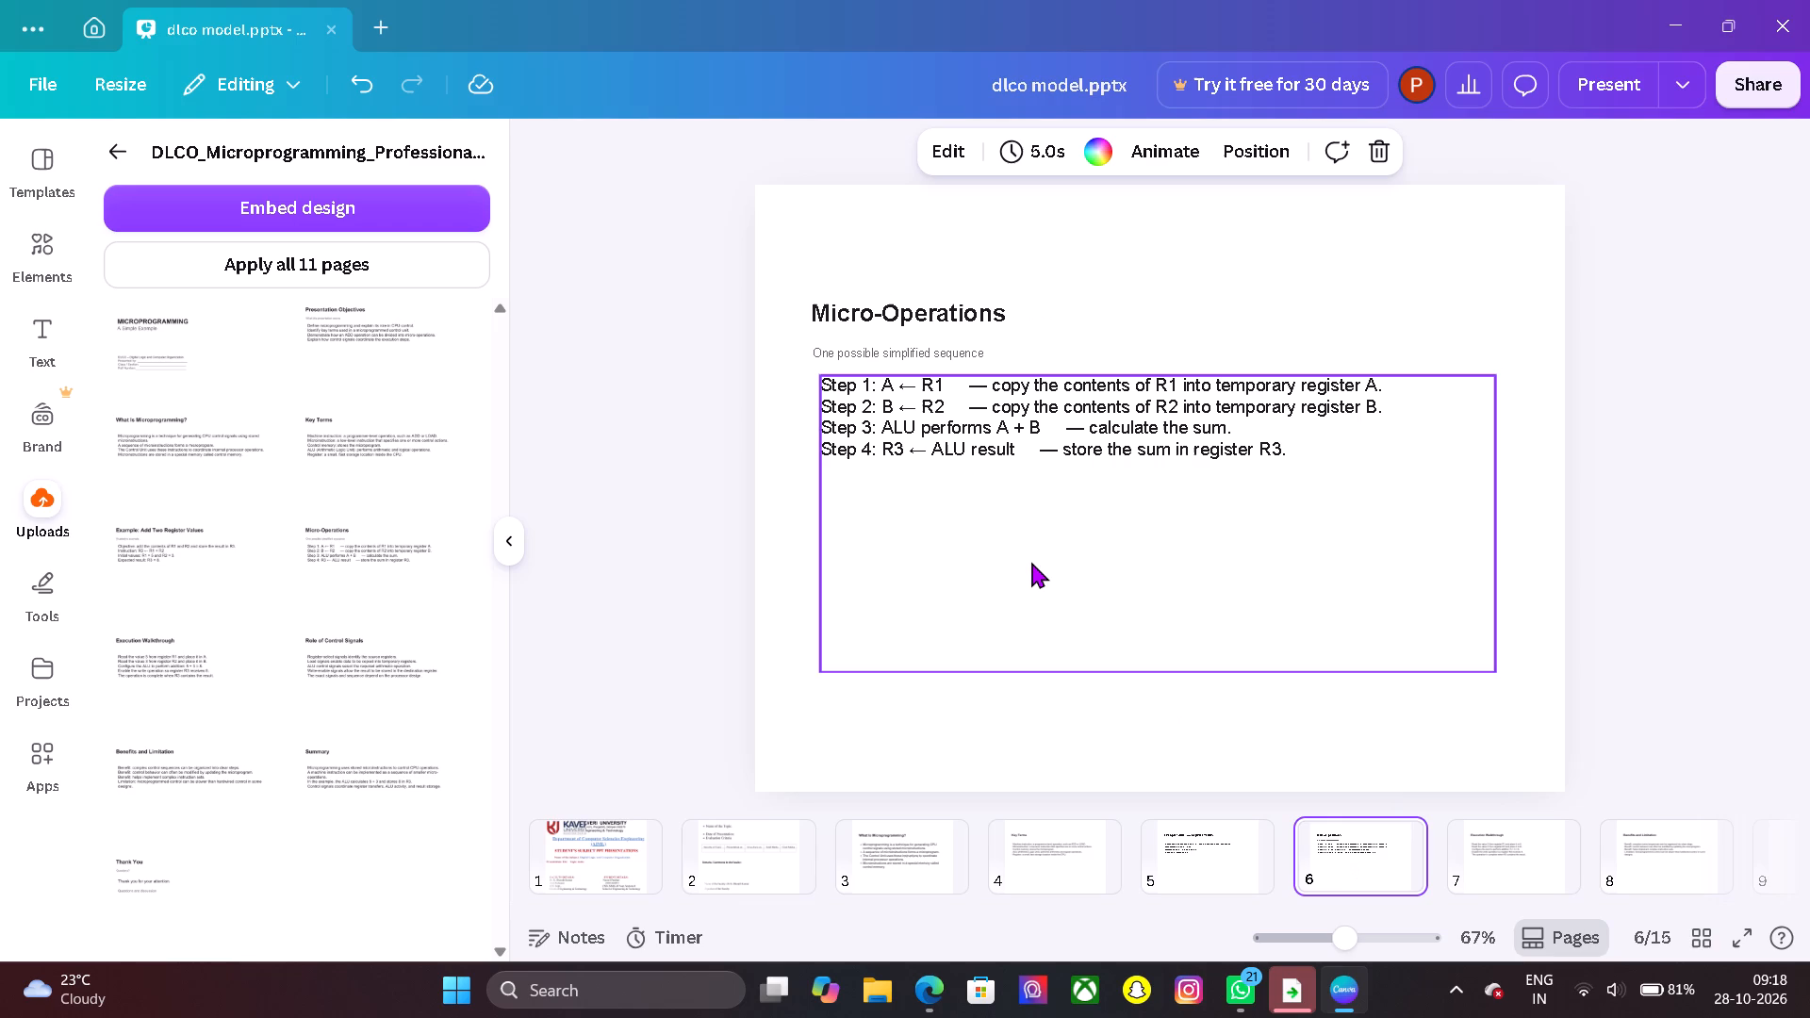
{"action": "left_click", "coordinate": [920, 348]}
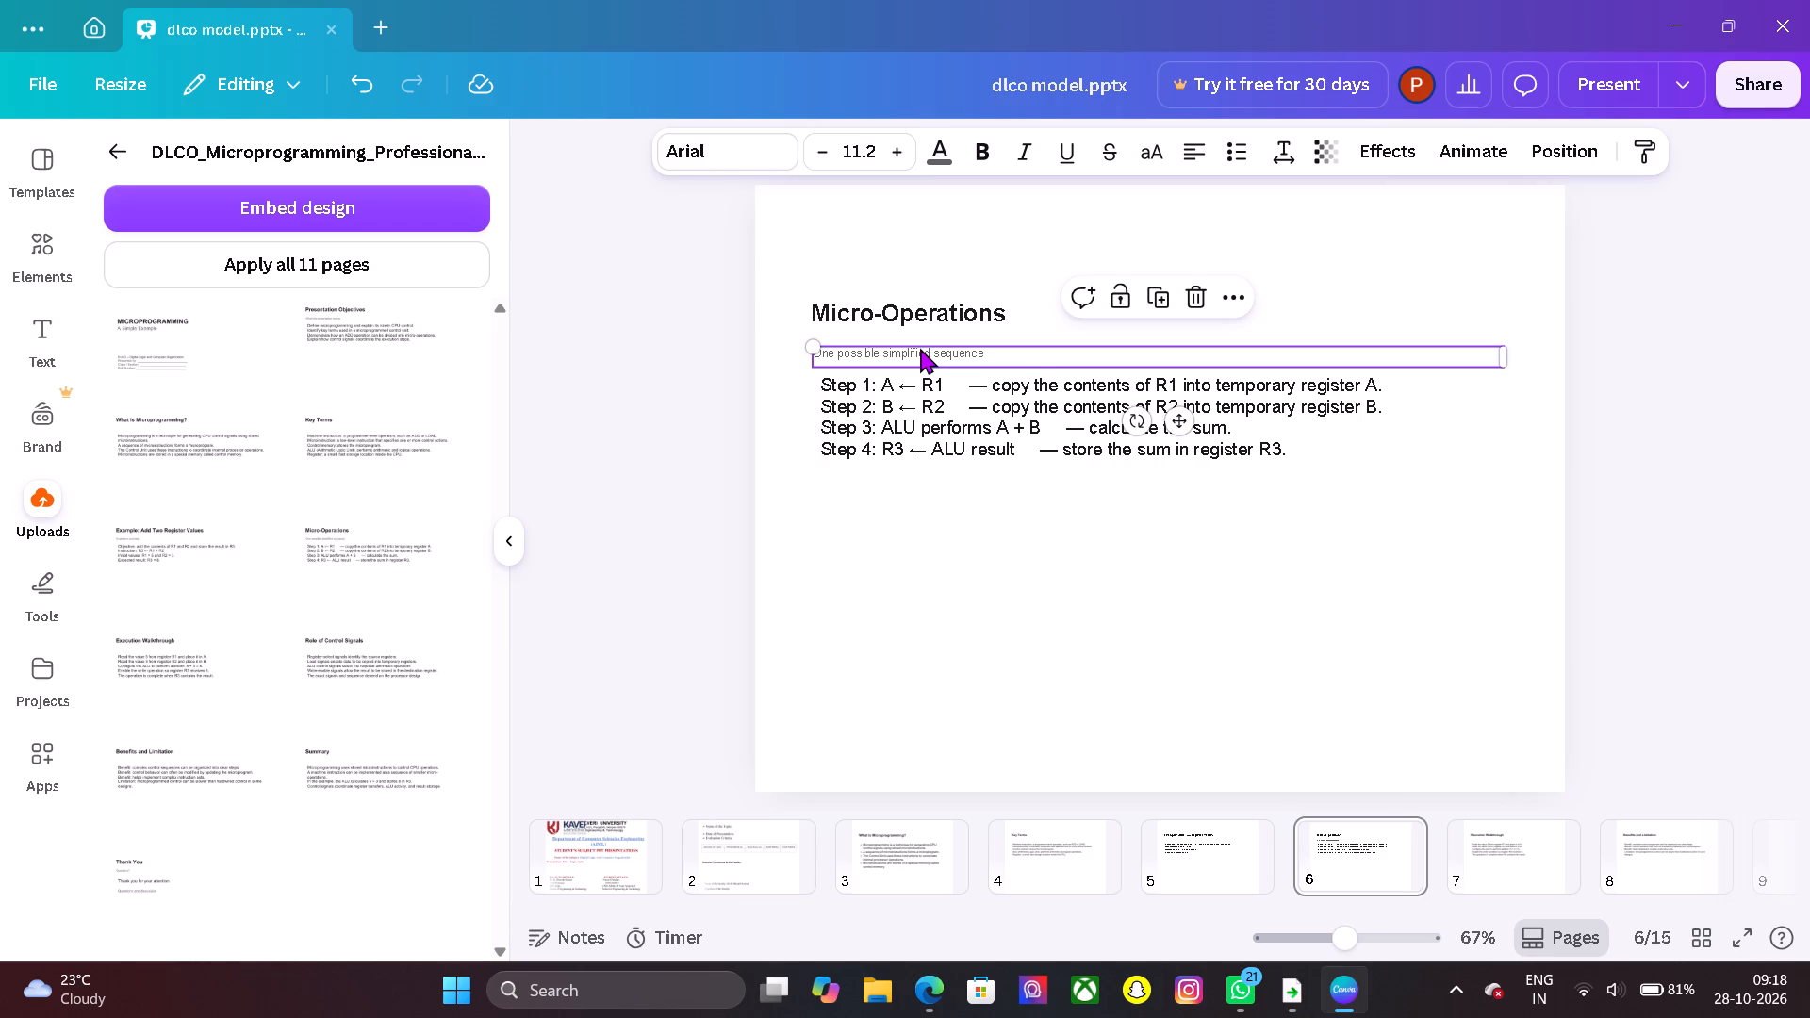
{"action": "left_click", "coordinate": [1195, 289]}
Check slides 7 and 8, and enlarge the "Key Terms" heading on slide 4 to font size 26.4.
{"action": "left_click", "coordinate": [1519, 839]}
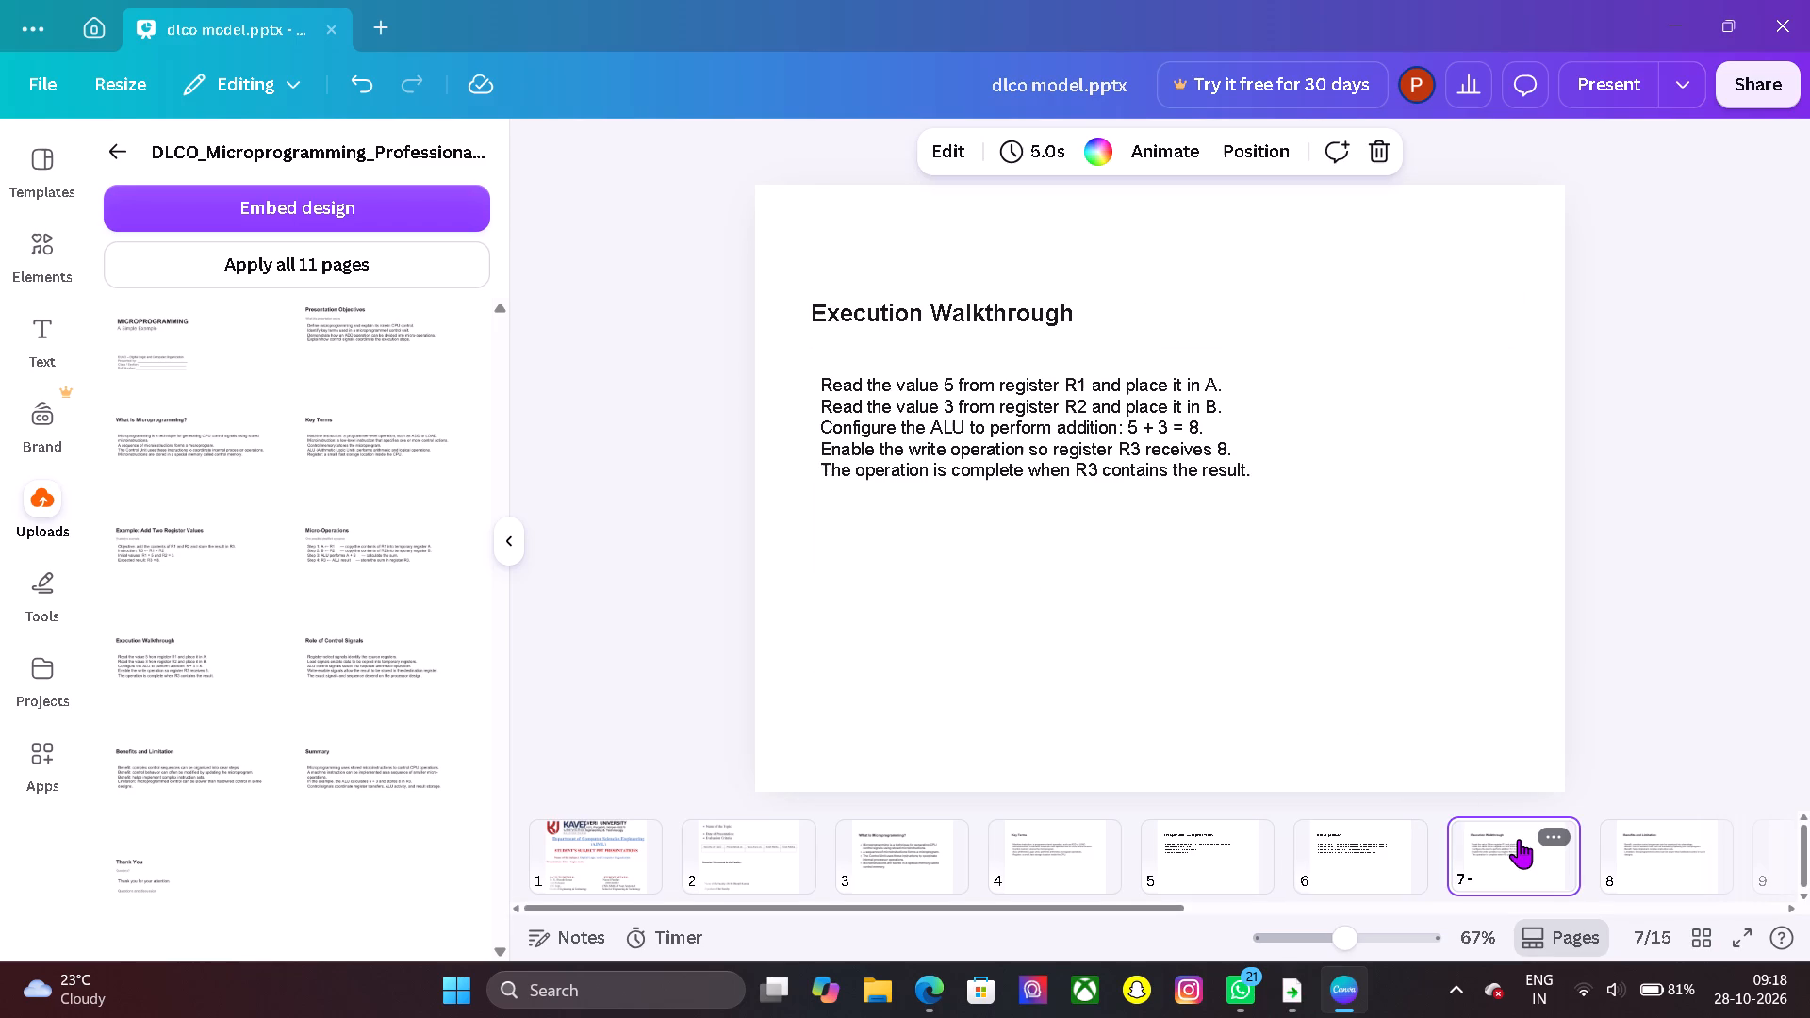
{"action": "left_click", "coordinate": [1692, 875]}
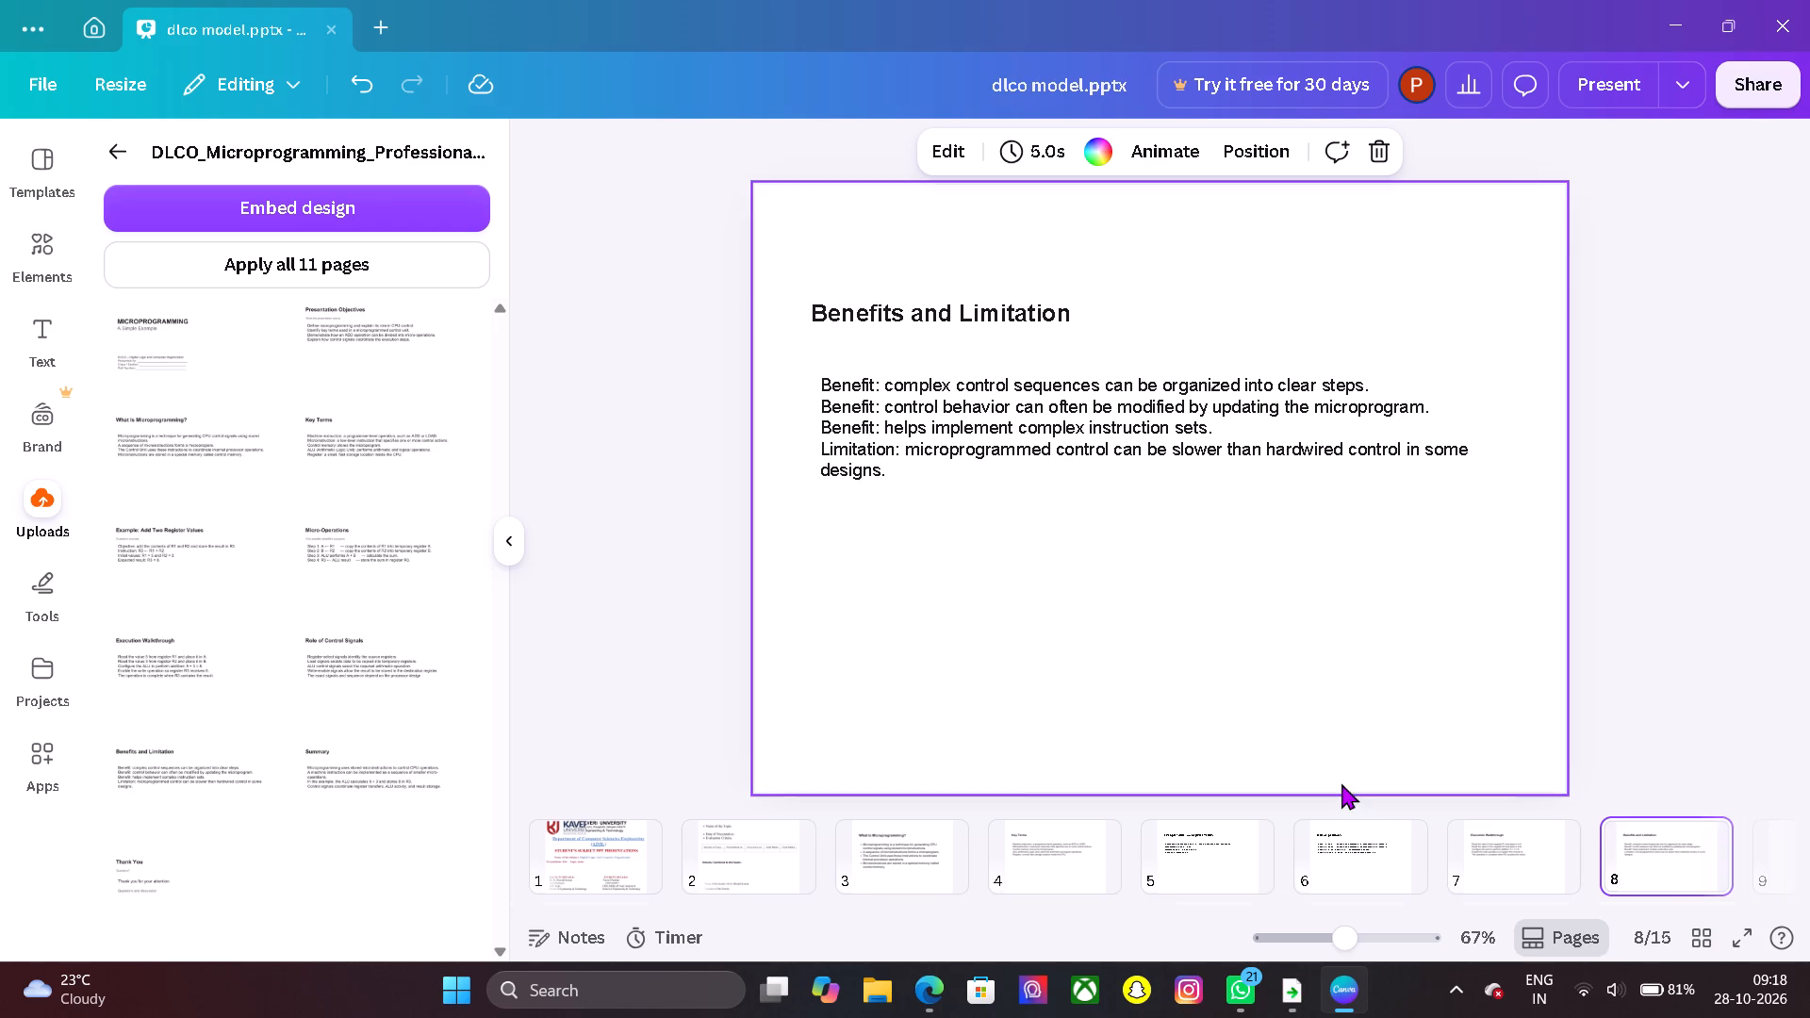
{"action": "left_click", "coordinate": [869, 856]}
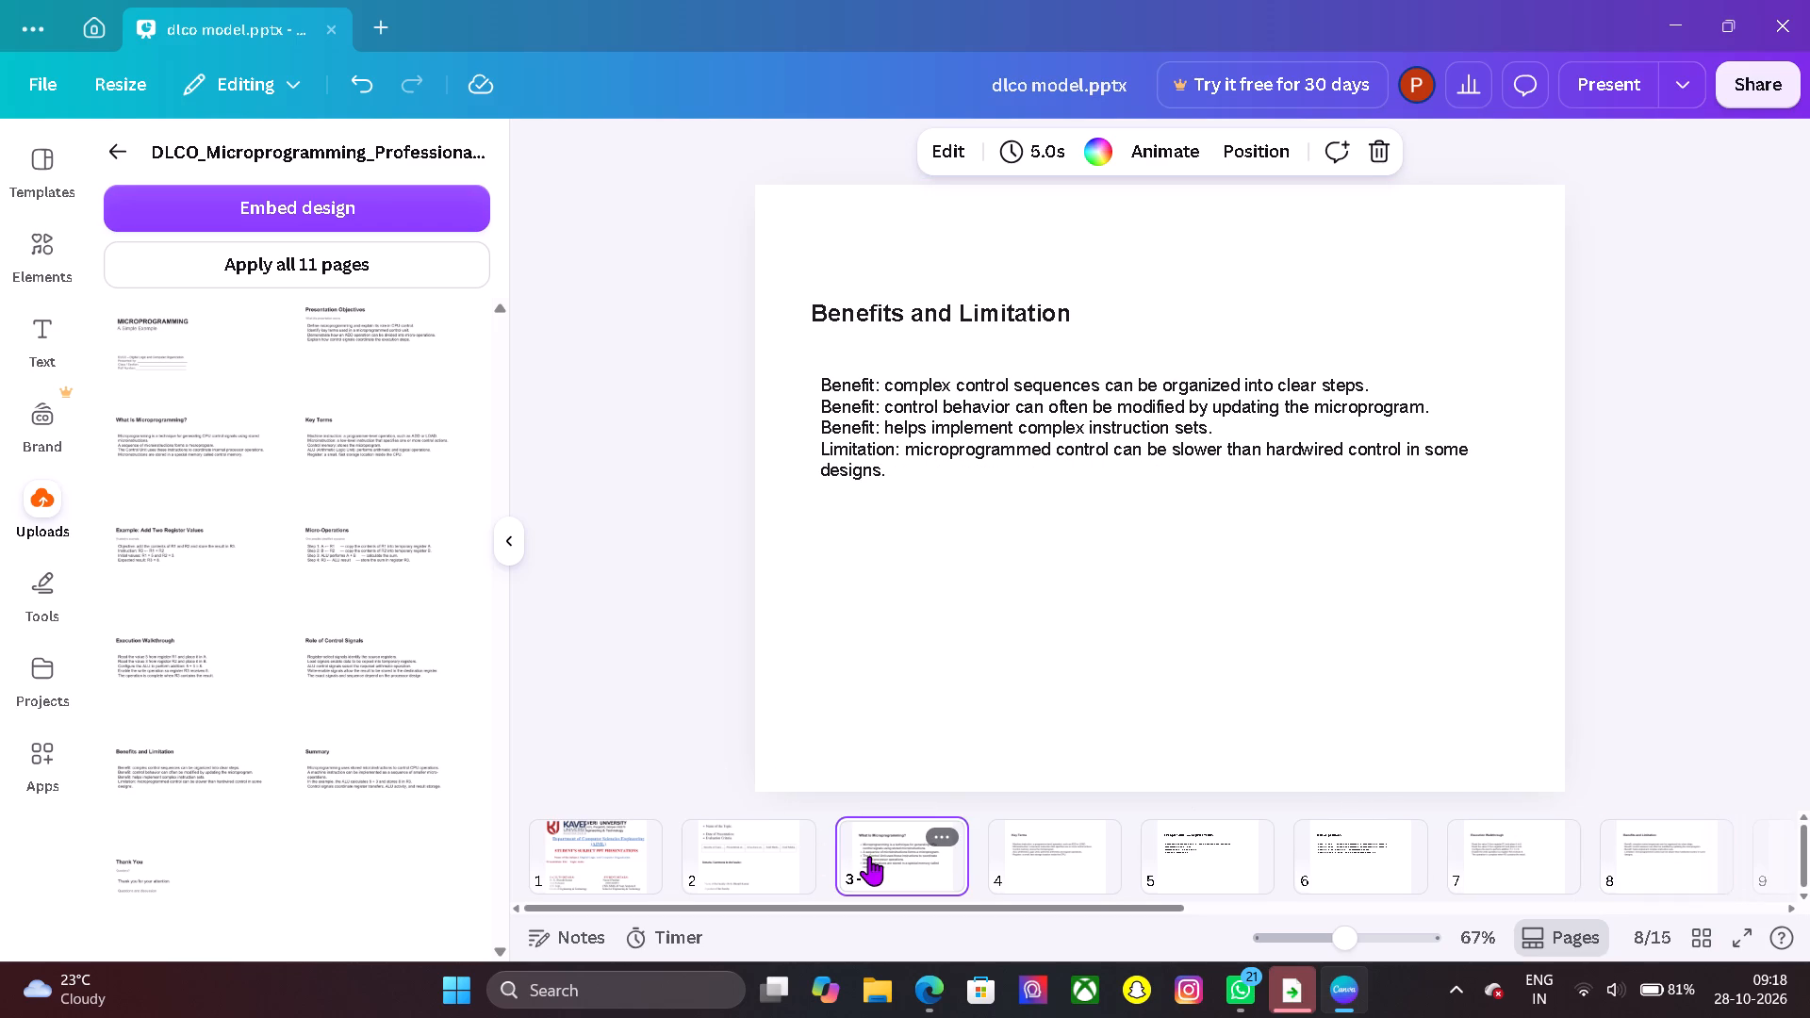
{"action": "left_click", "coordinate": [1102, 874]}
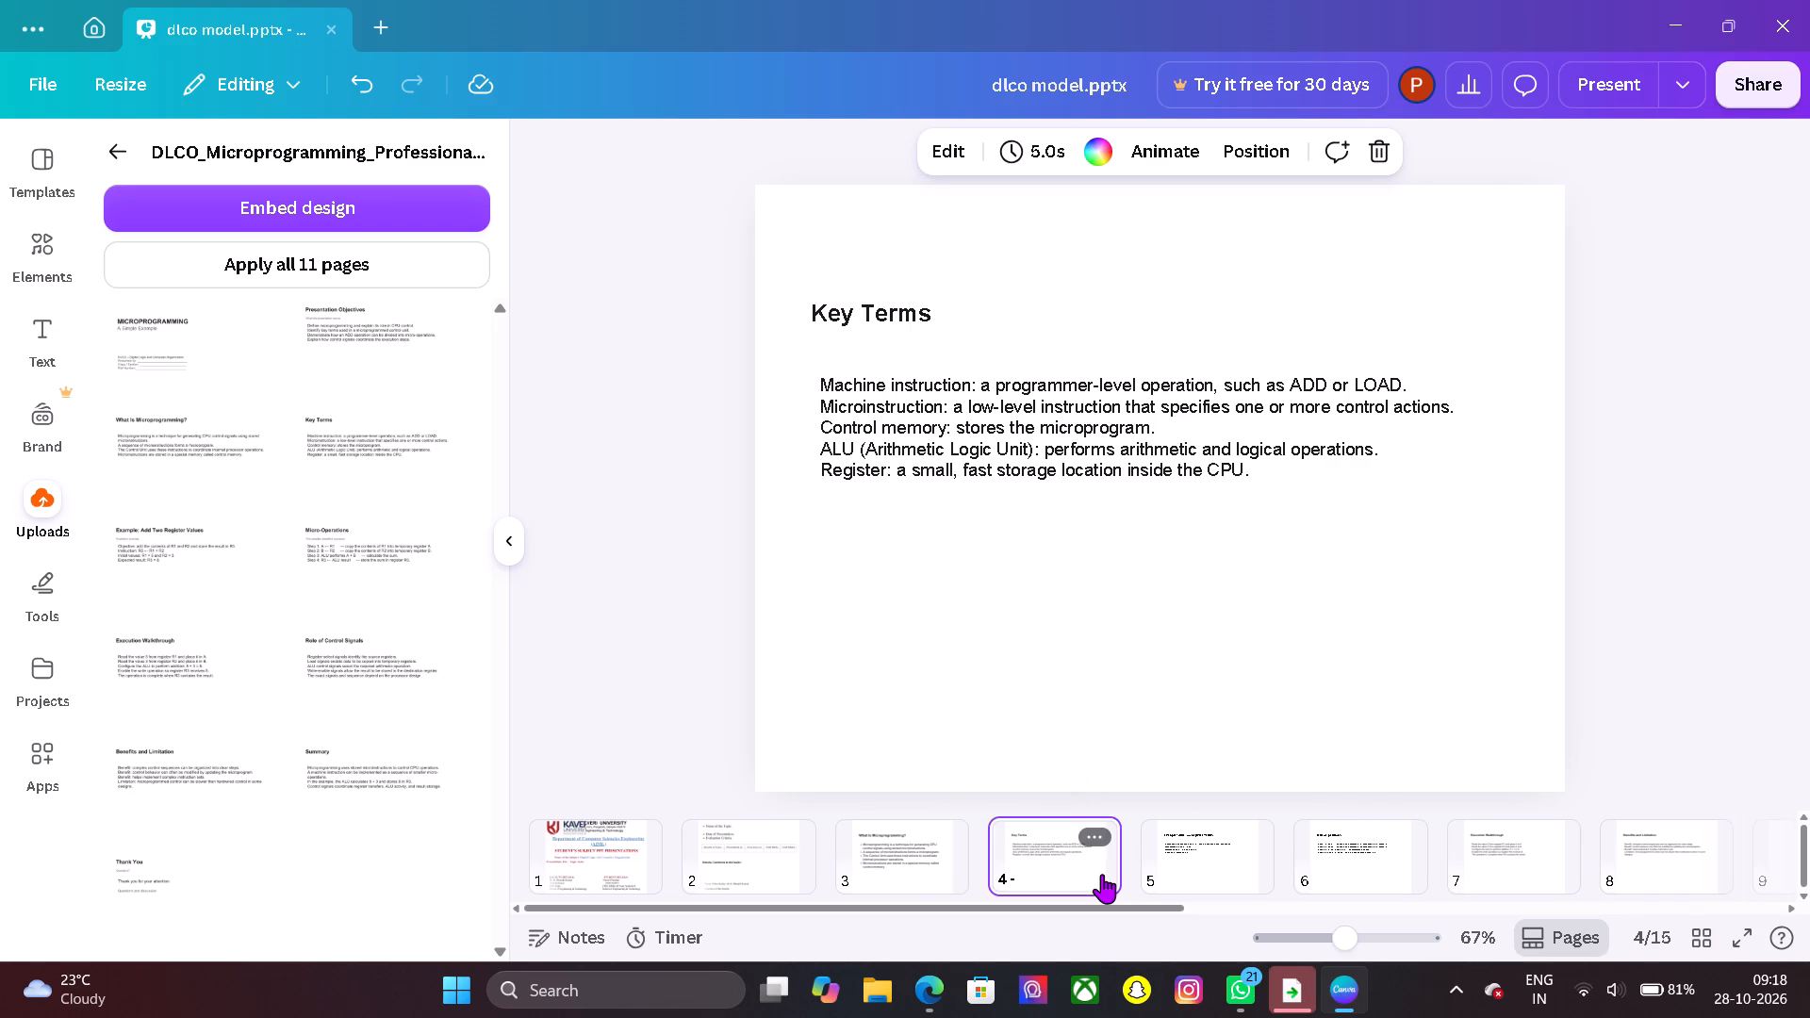
{"action": "left_click", "coordinate": [847, 319]}
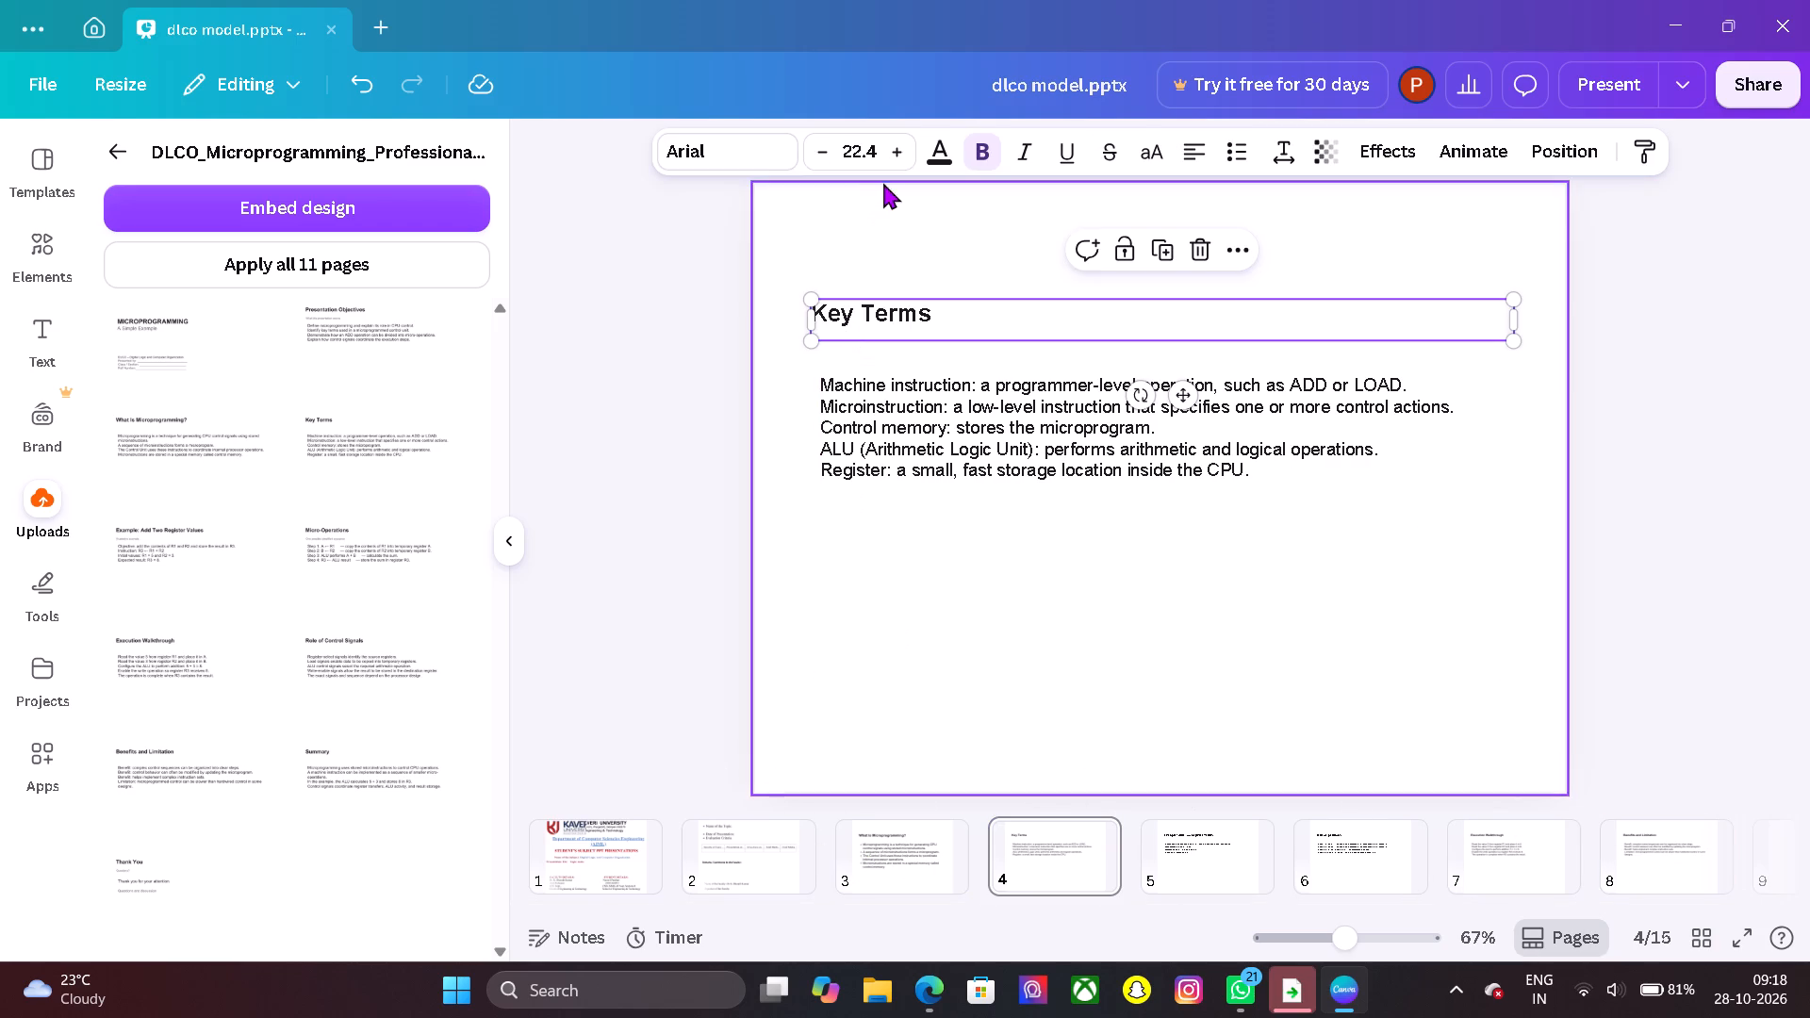
{"action": "double_click", "coordinate": [892, 162]}
{"action": "left_click", "coordinate": [892, 162]}
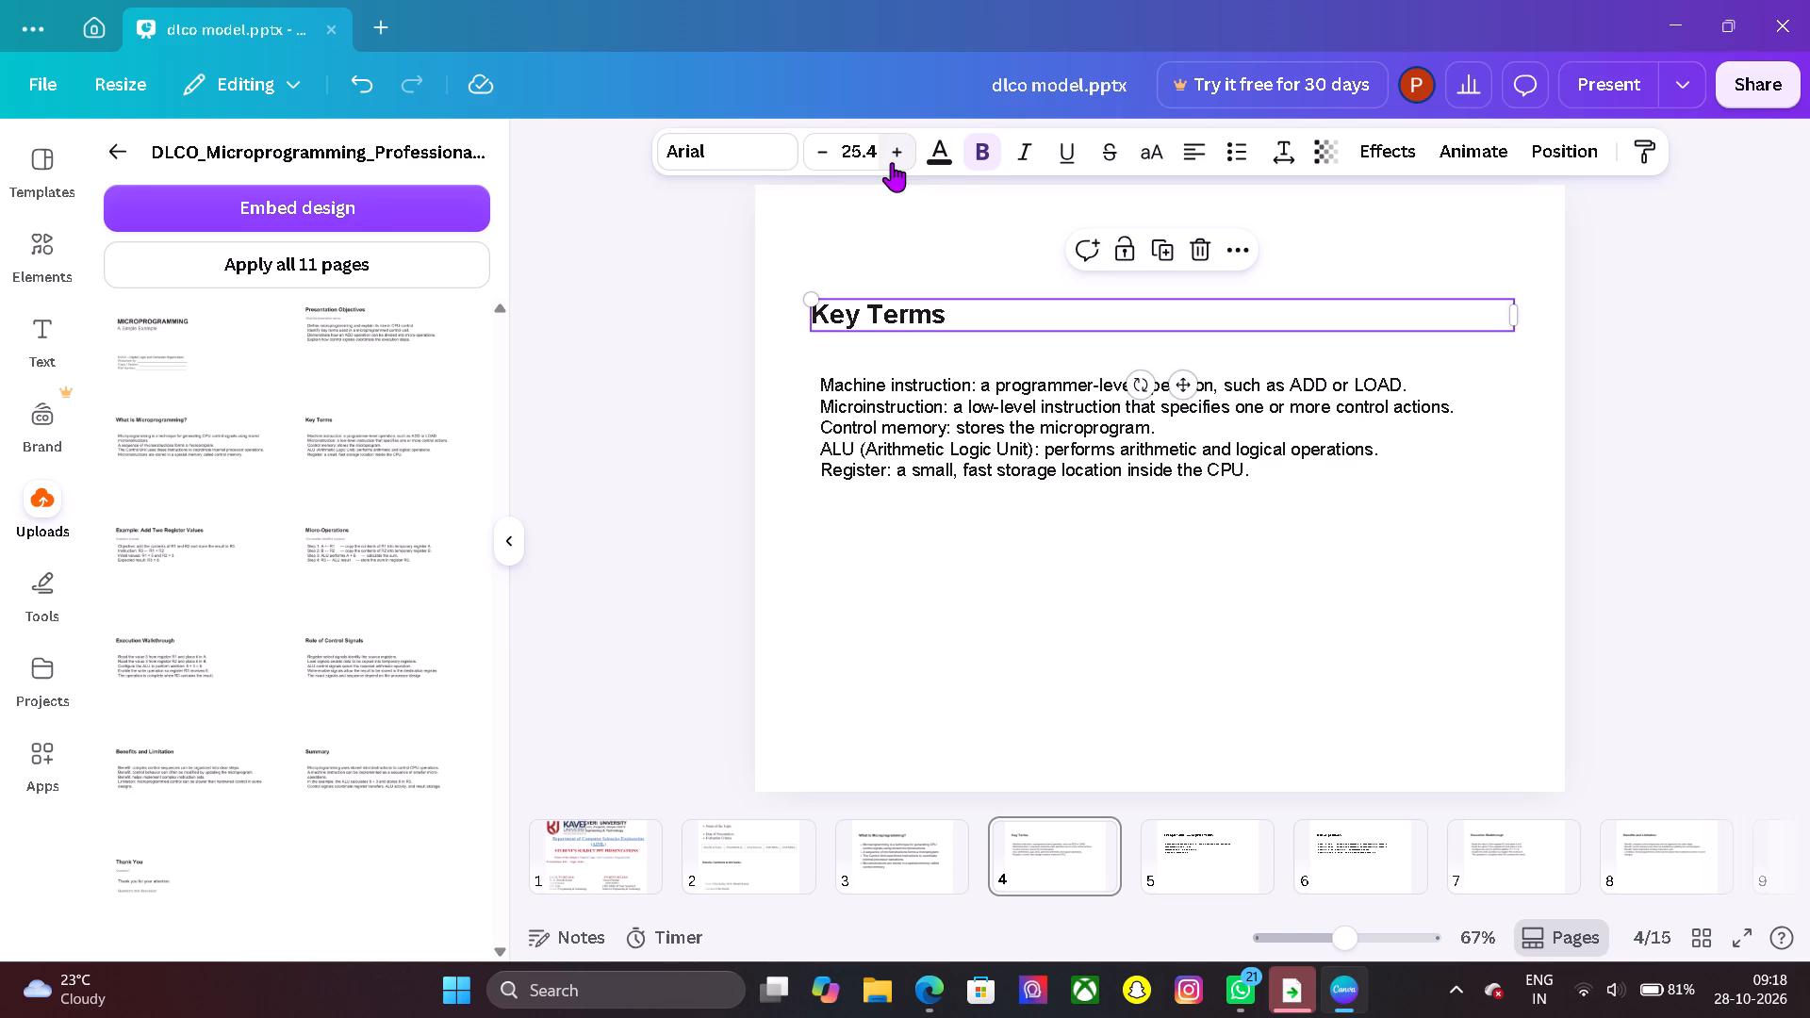
{"action": "left_click", "coordinate": [892, 162]}
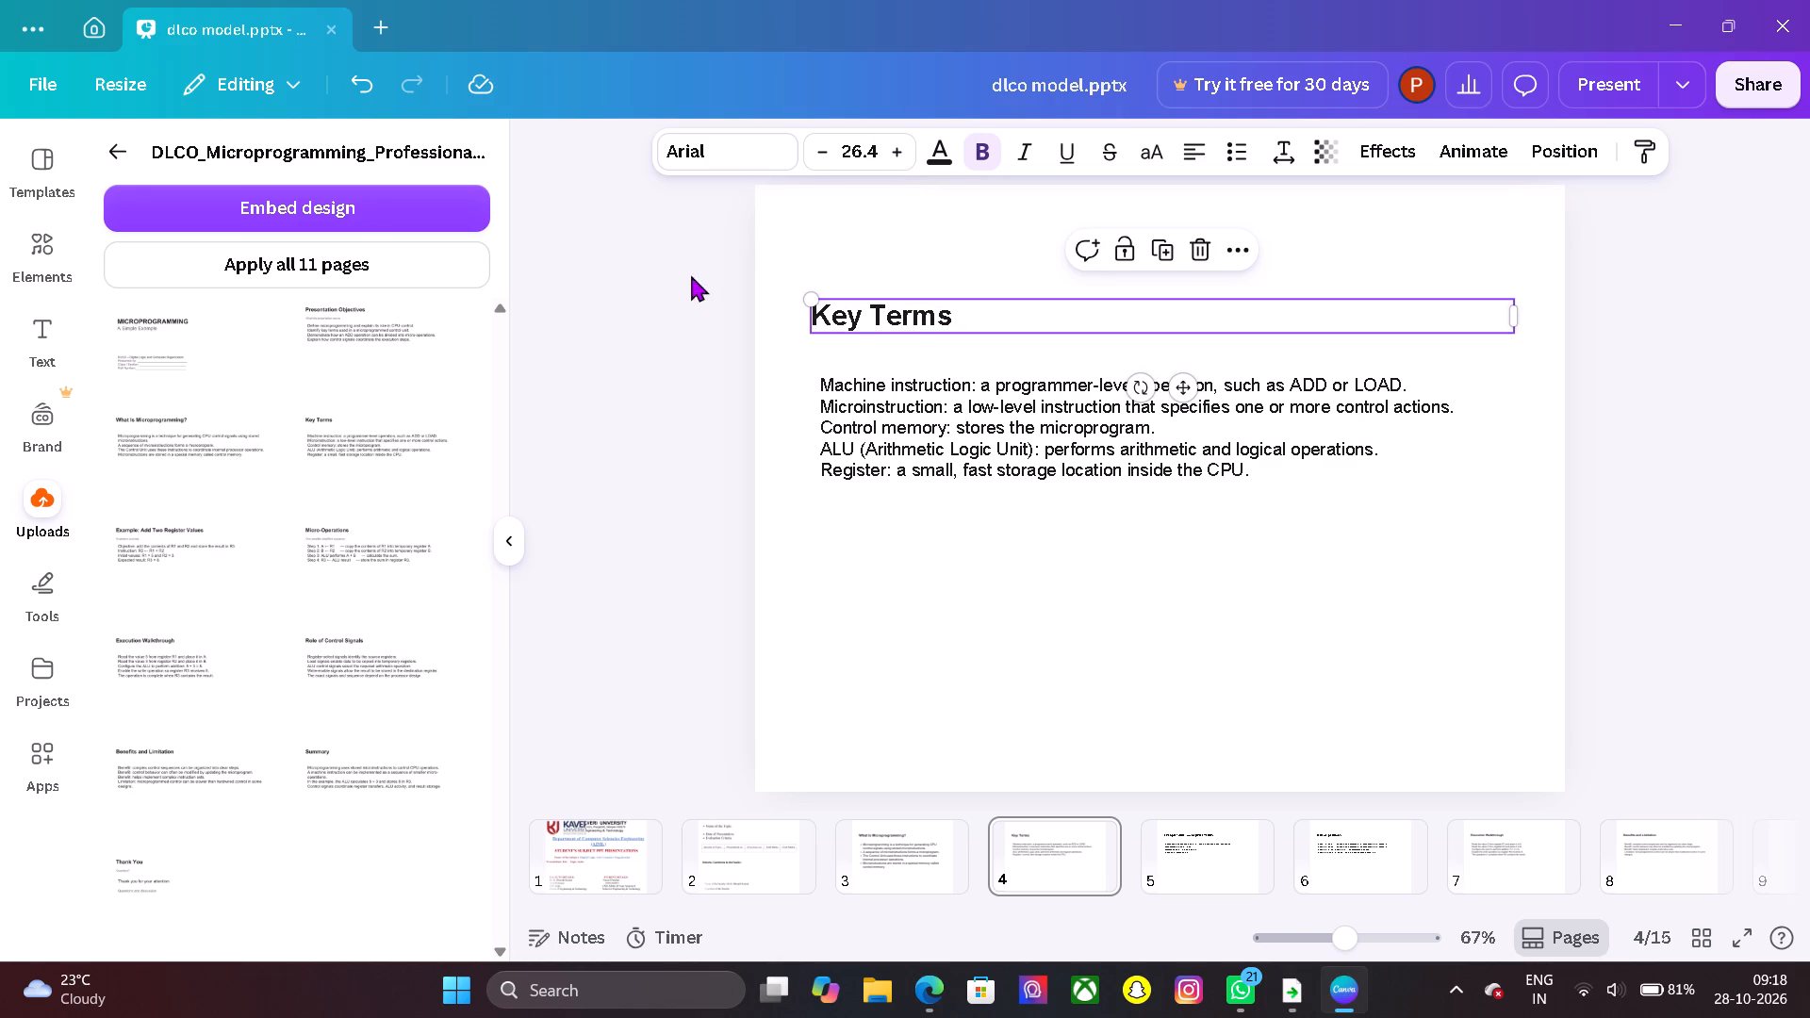
Format the Key Terms body text on slide 4 as a bulleted list and set its font size to 20.8.
{"action": "left_click", "coordinate": [504, 526]}
{"action": "left_click", "coordinate": [693, 428]}
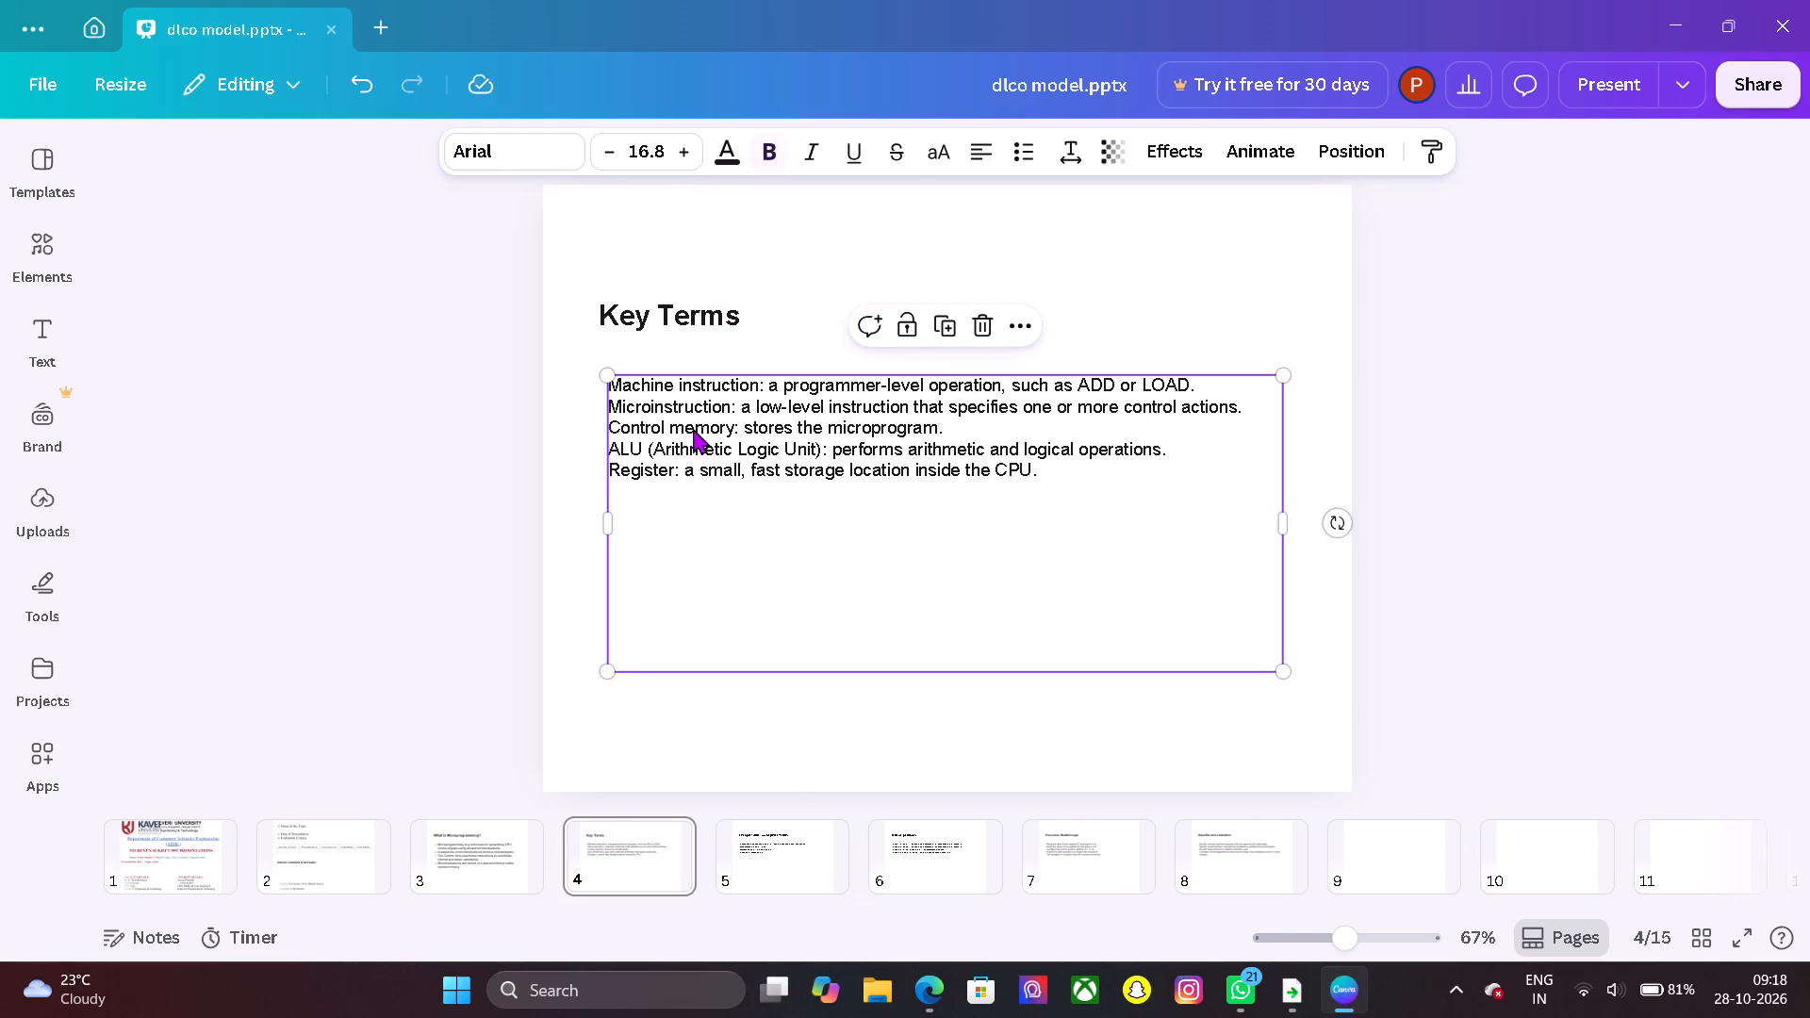
{"action": "left_click", "coordinate": [1024, 161]}
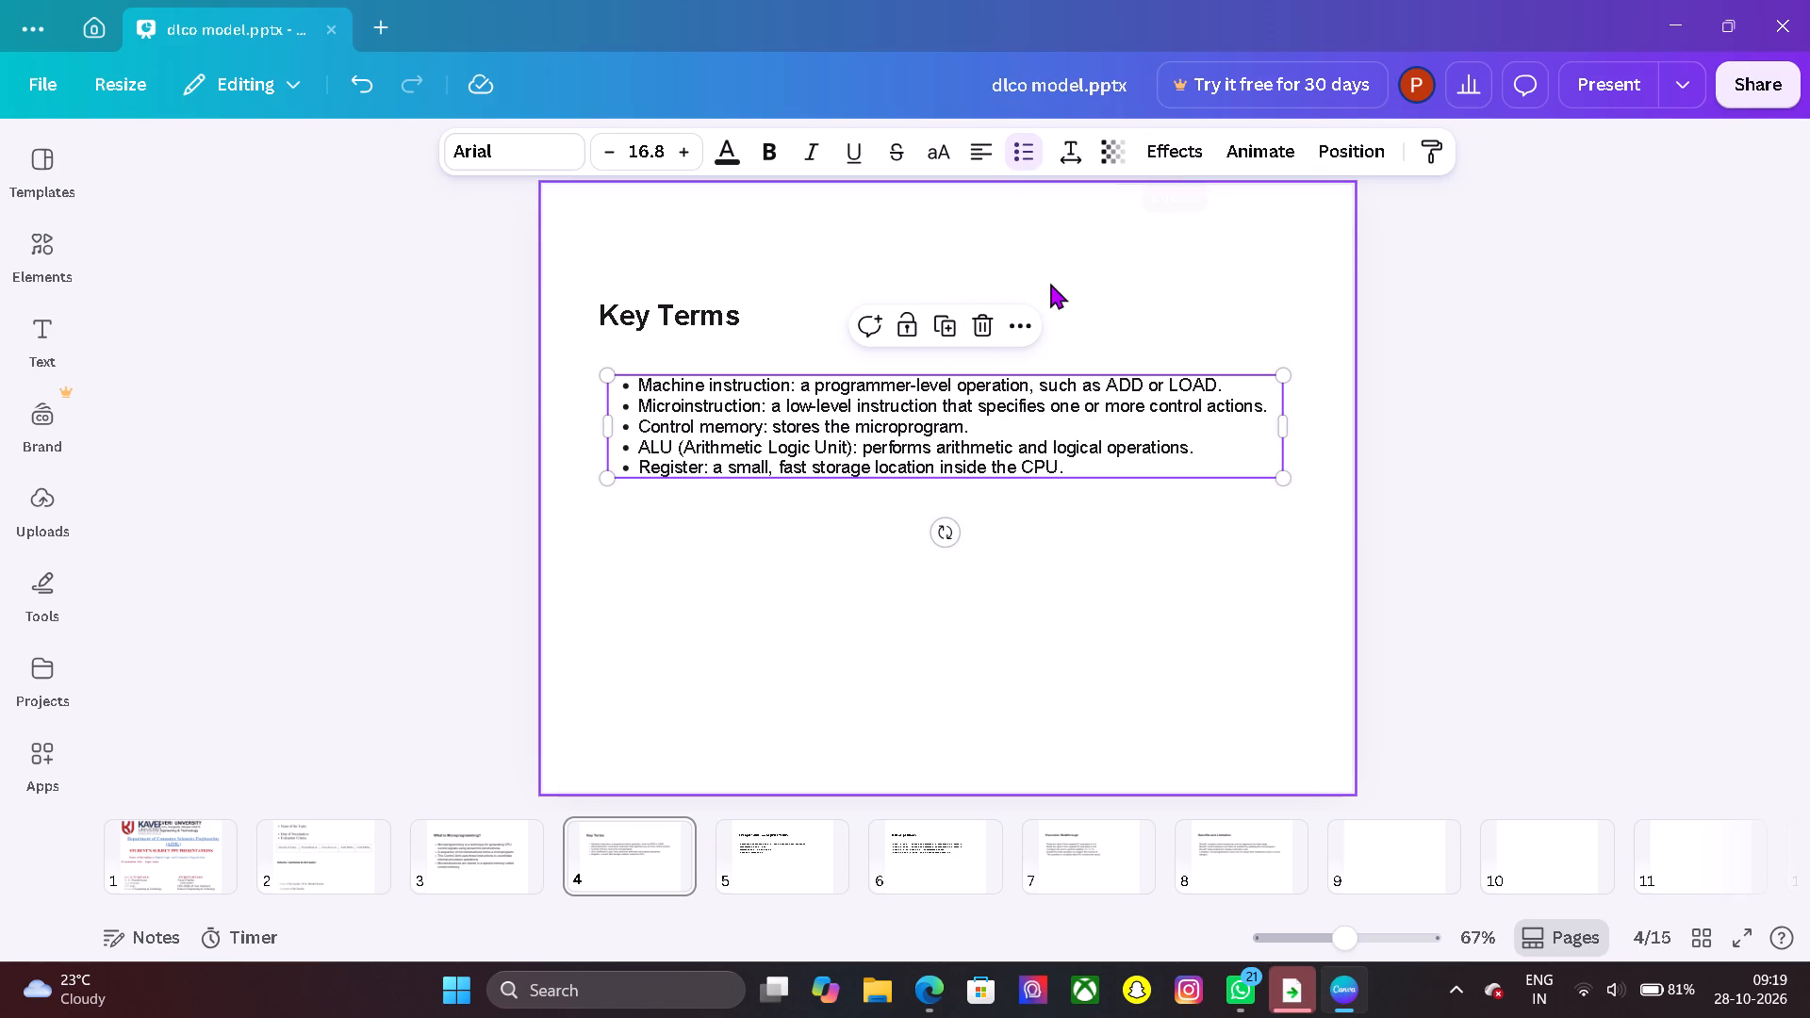
{"action": "triple_click", "coordinate": [683, 159]}
{"action": "left_click", "coordinate": [683, 159]}
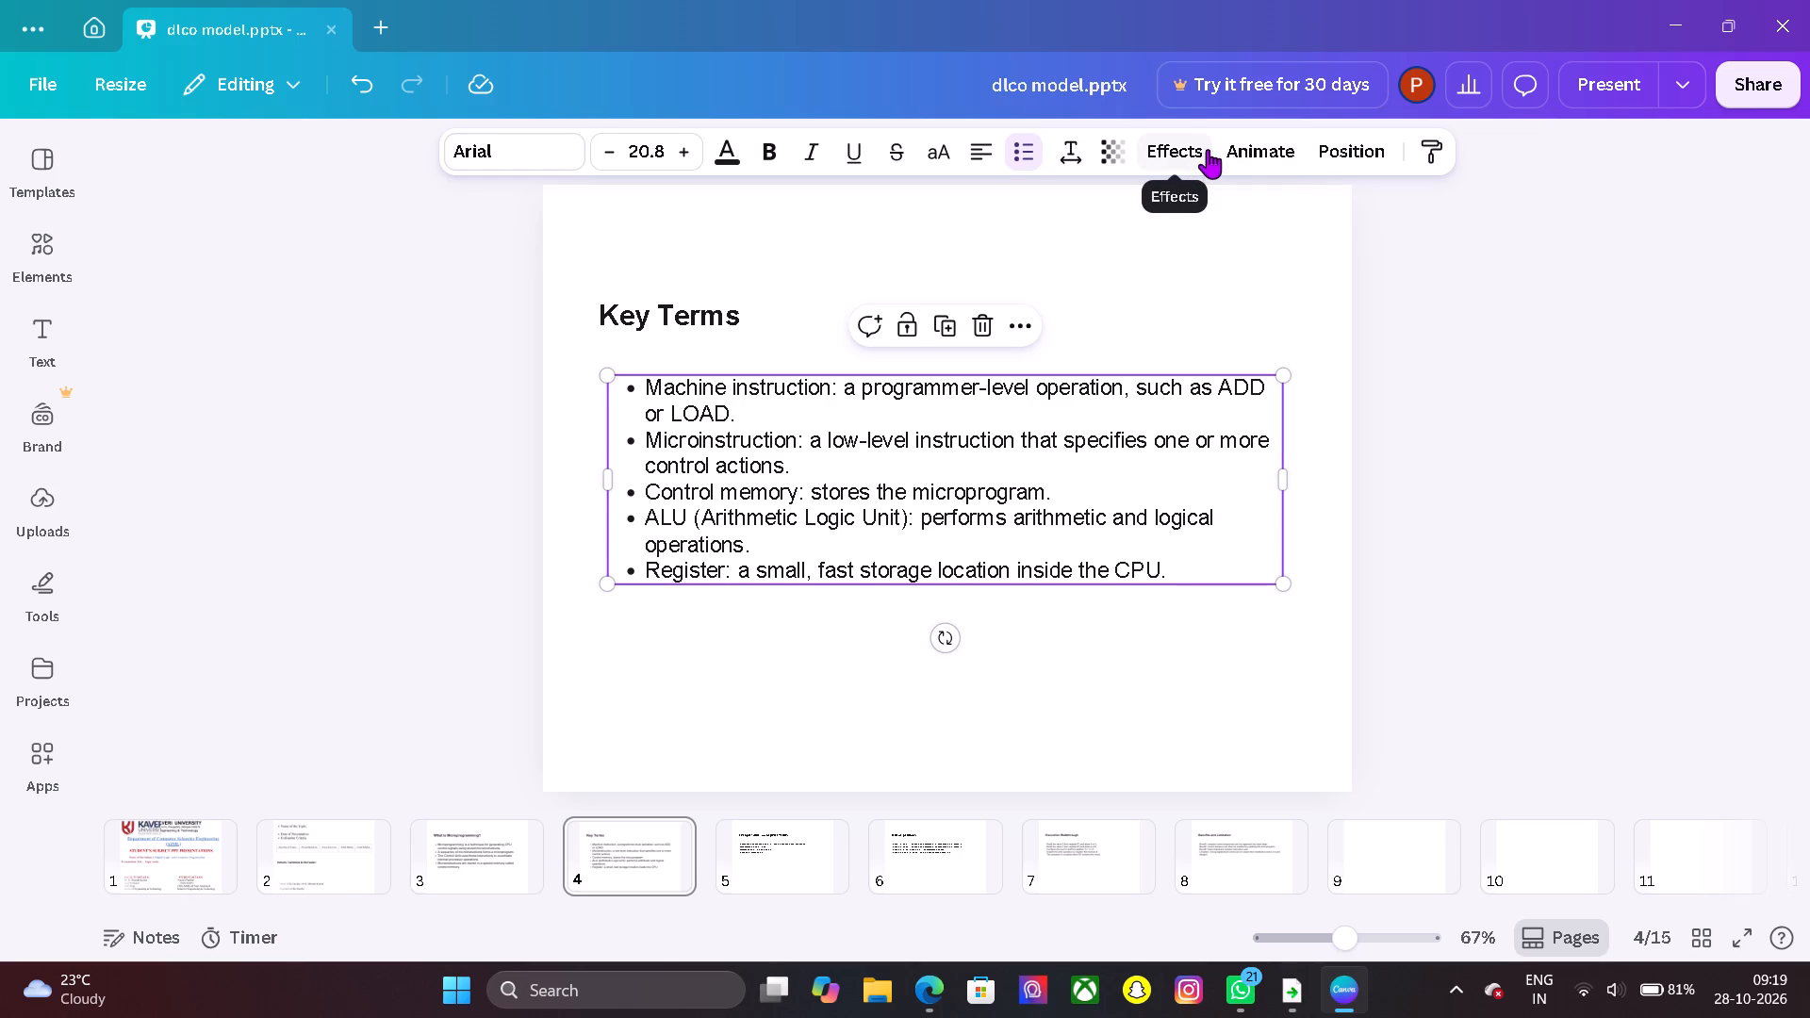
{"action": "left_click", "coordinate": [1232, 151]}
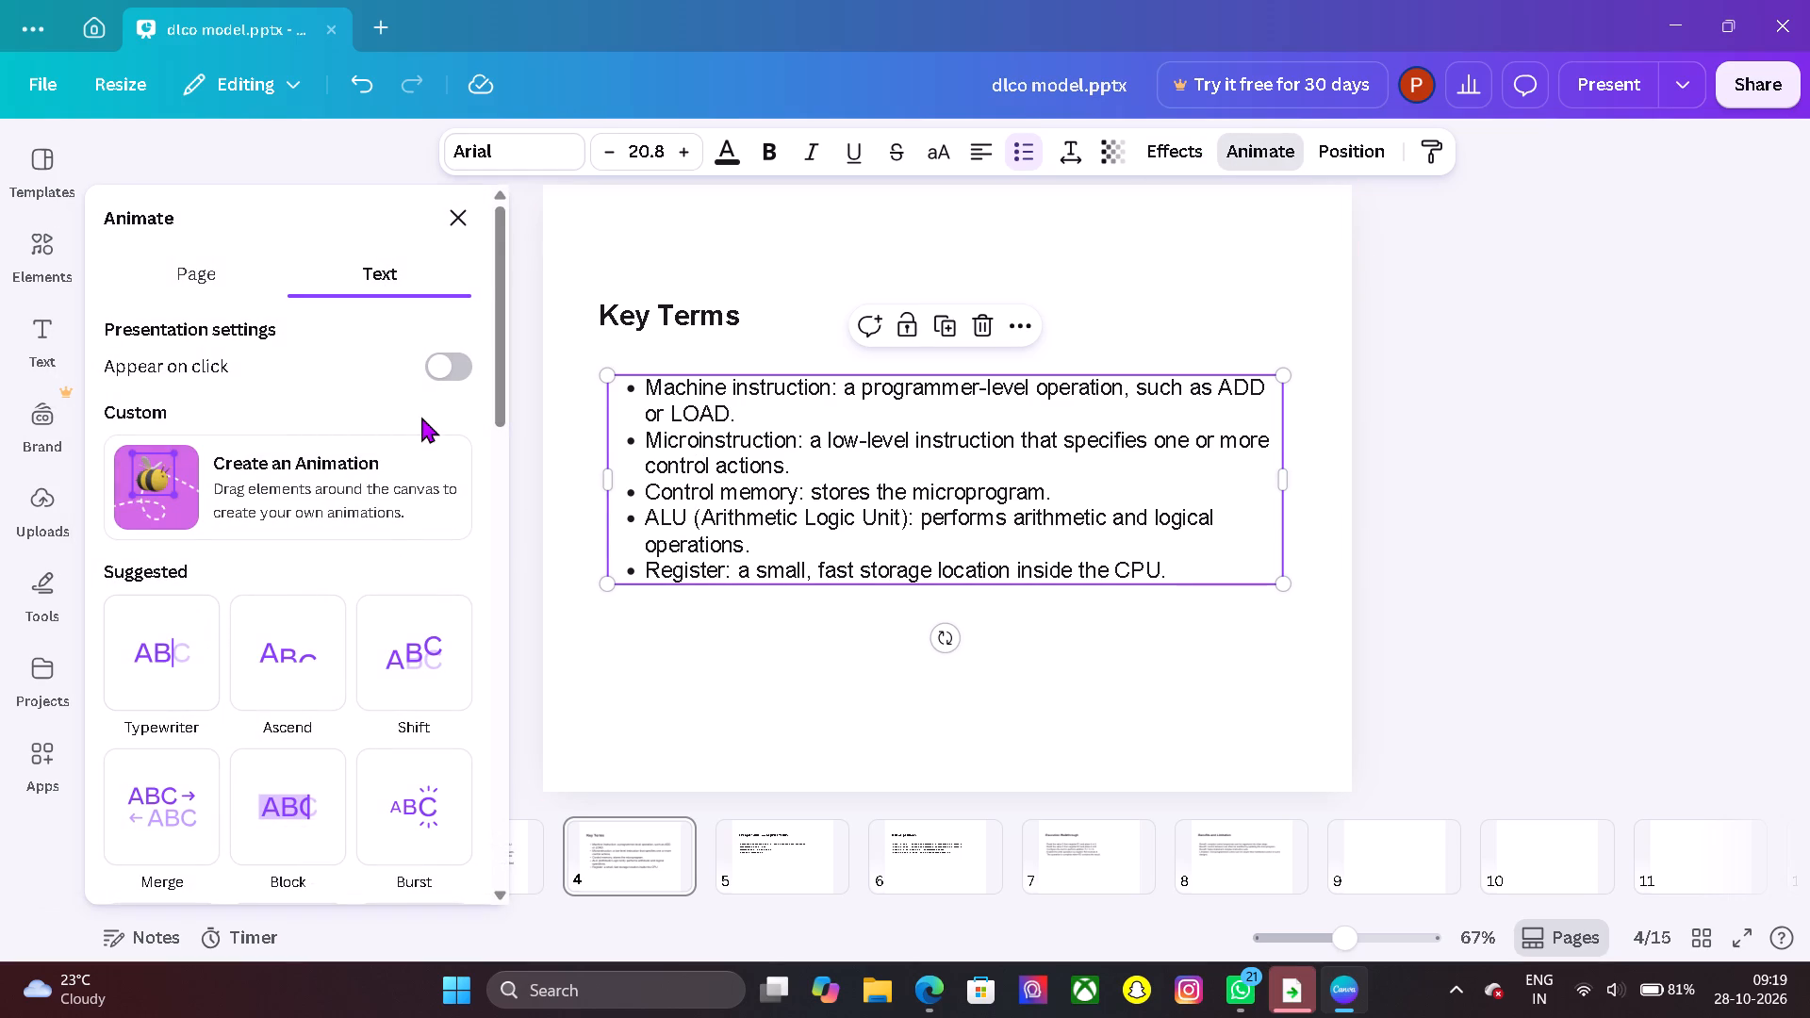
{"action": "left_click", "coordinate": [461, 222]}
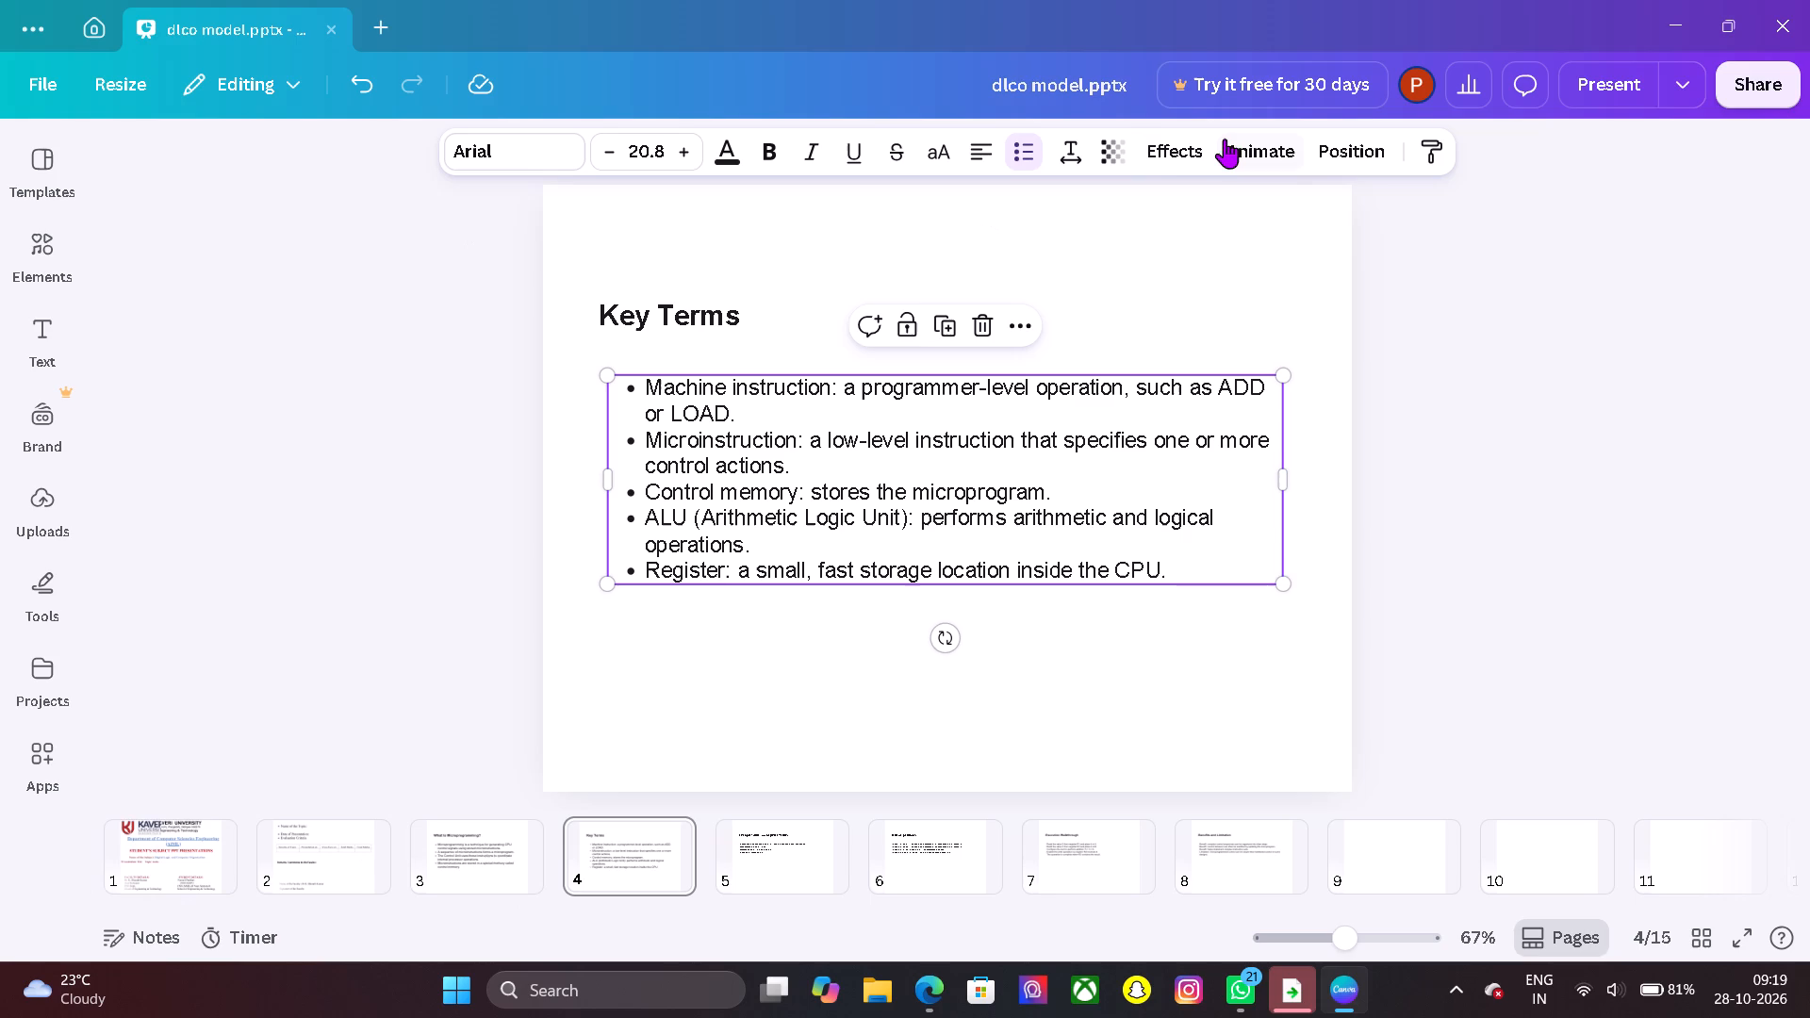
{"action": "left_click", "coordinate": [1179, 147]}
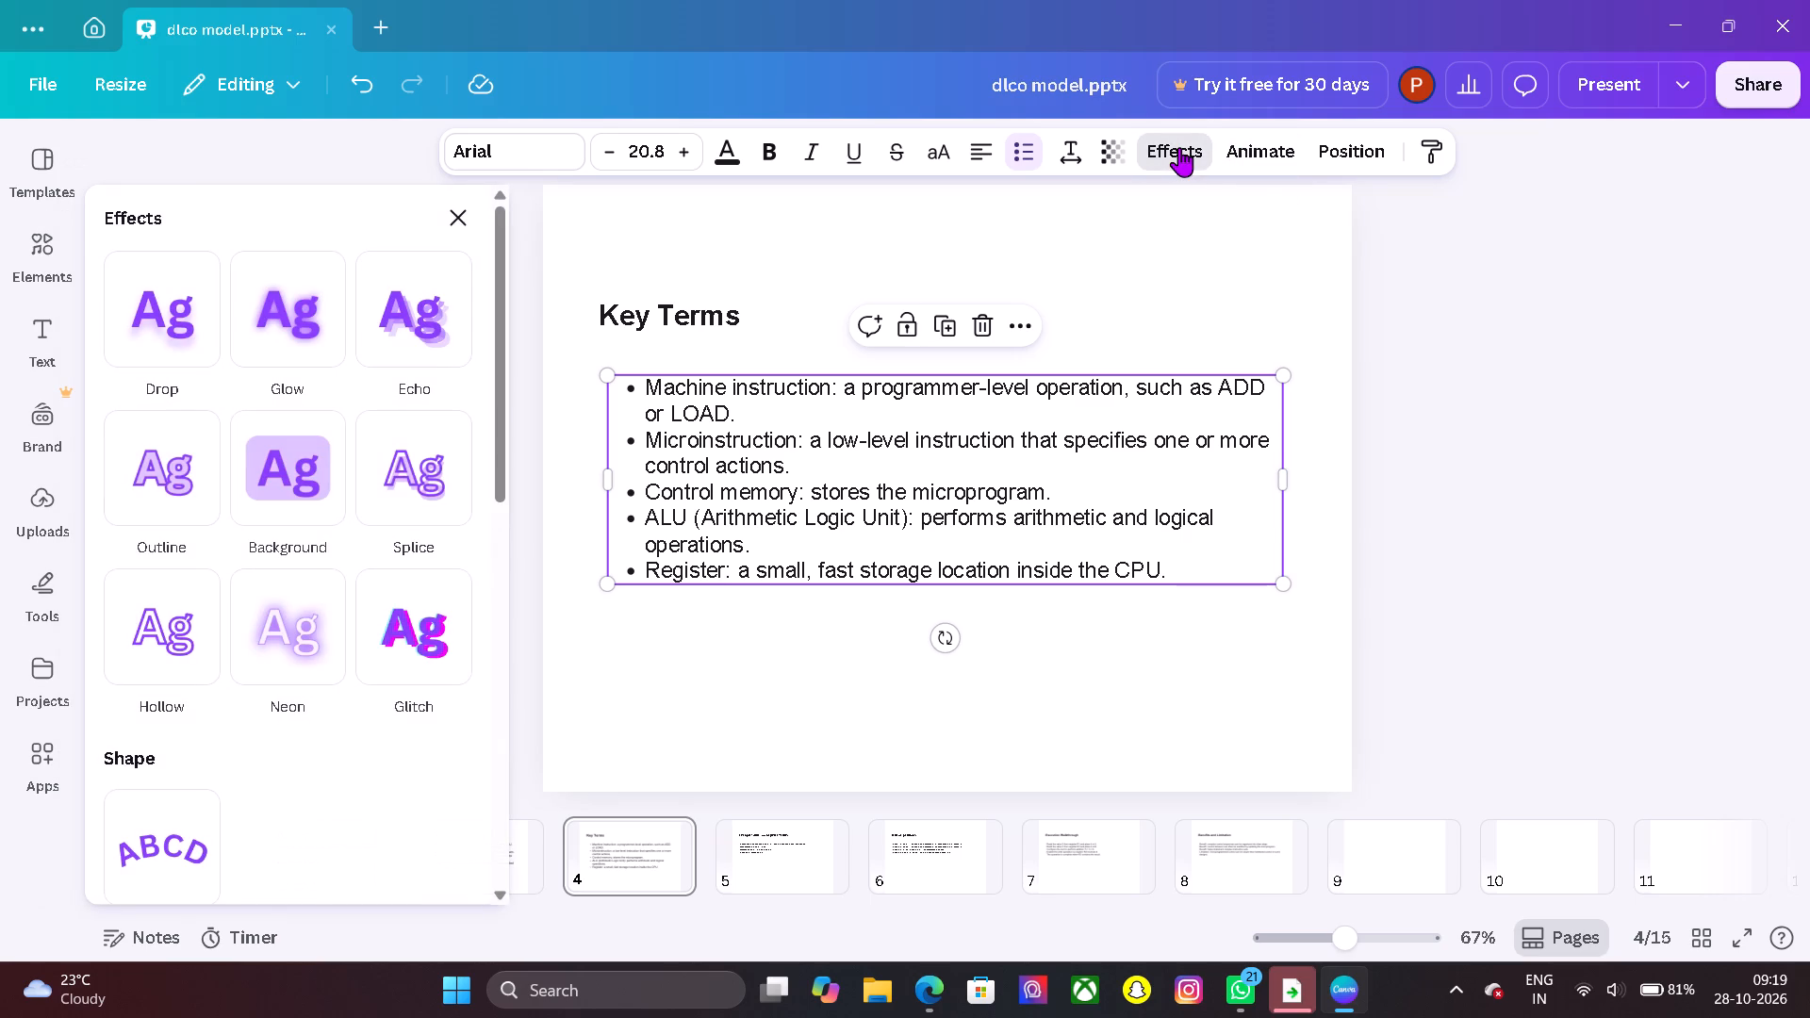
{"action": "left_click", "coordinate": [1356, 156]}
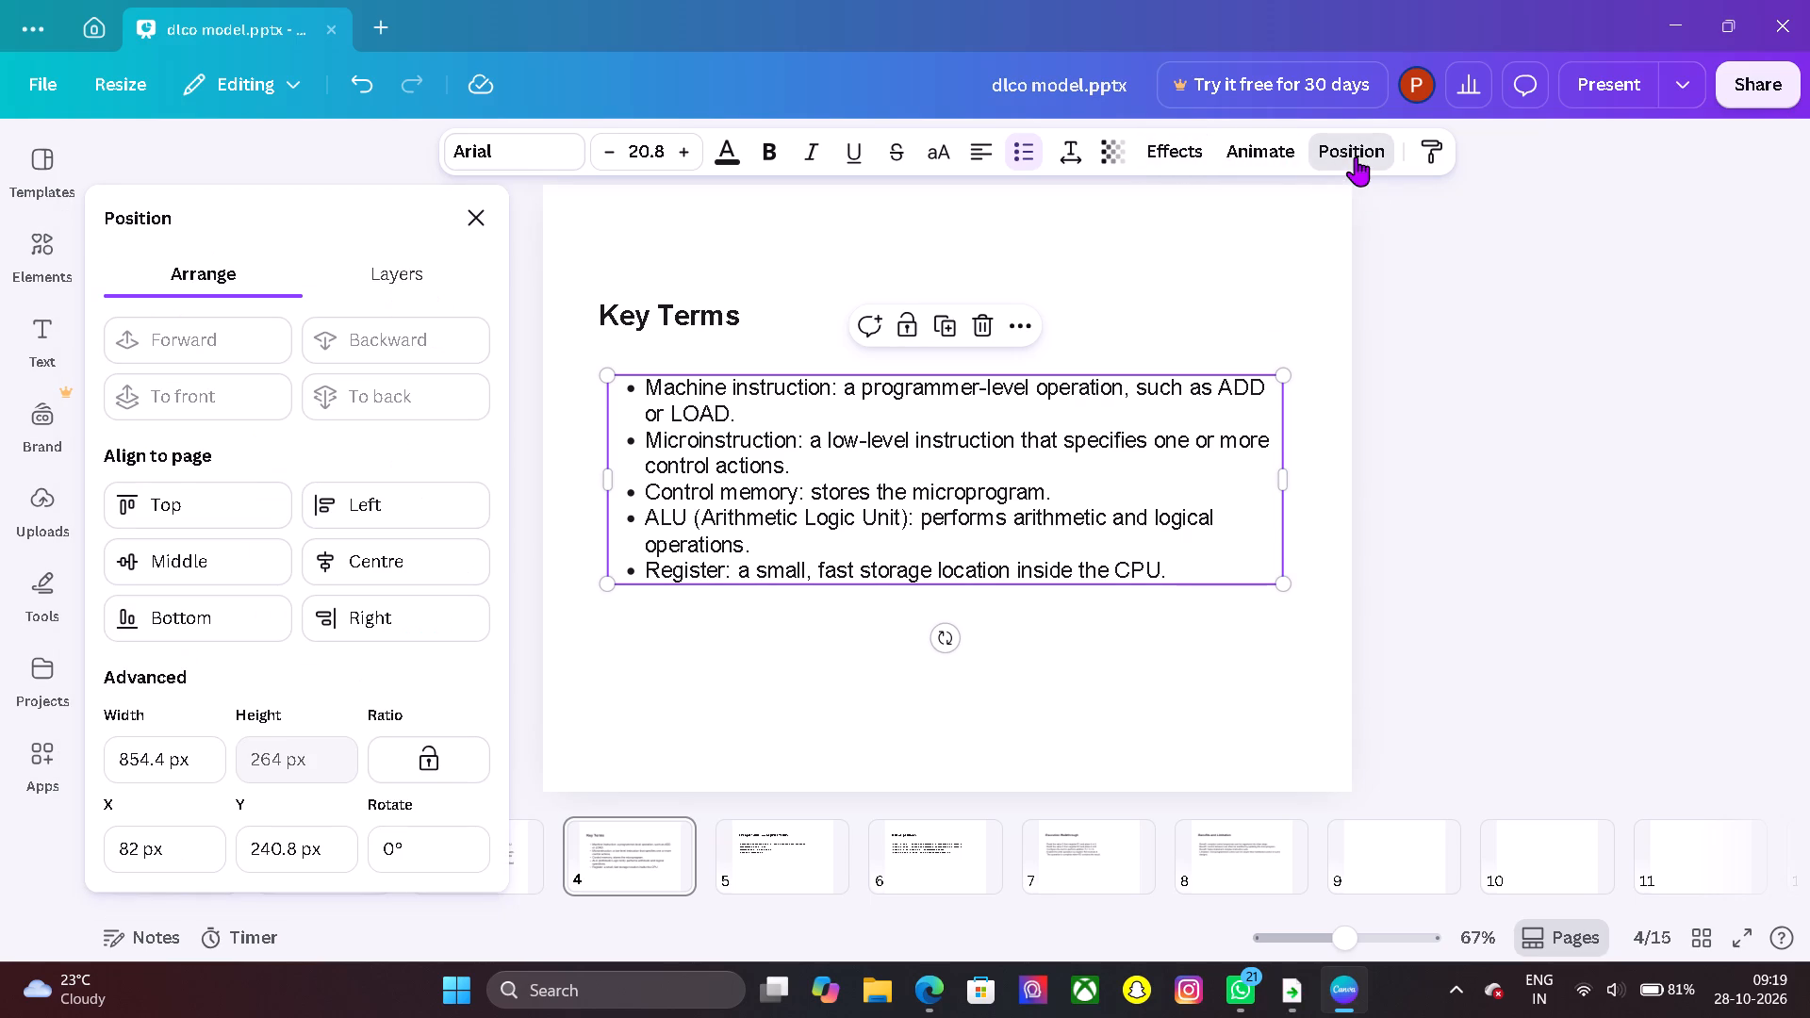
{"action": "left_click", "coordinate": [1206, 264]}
Insert a blank, bullet-free line between each of the five bullet points in the Key Terms list on slide 4.
{"action": "left_click", "coordinate": [747, 419]}
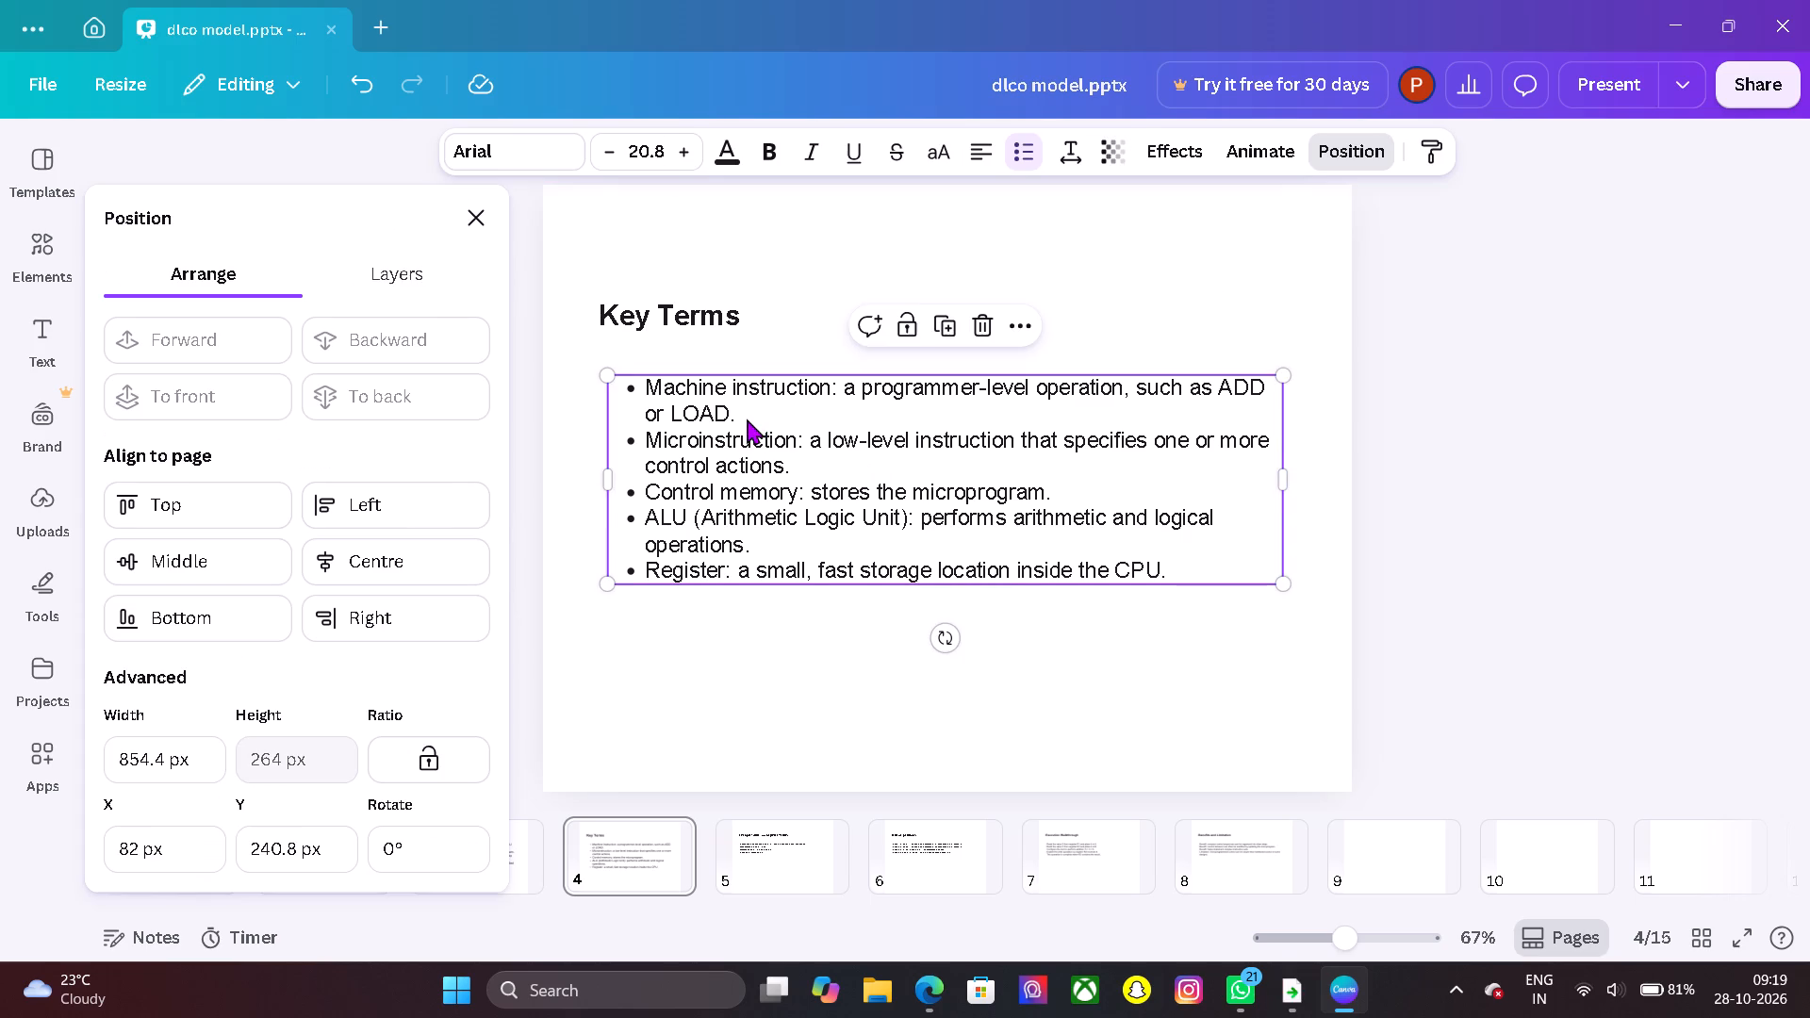
{"action": "left_click", "coordinate": [739, 414]}
{"action": "left_click", "coordinate": [739, 414]}
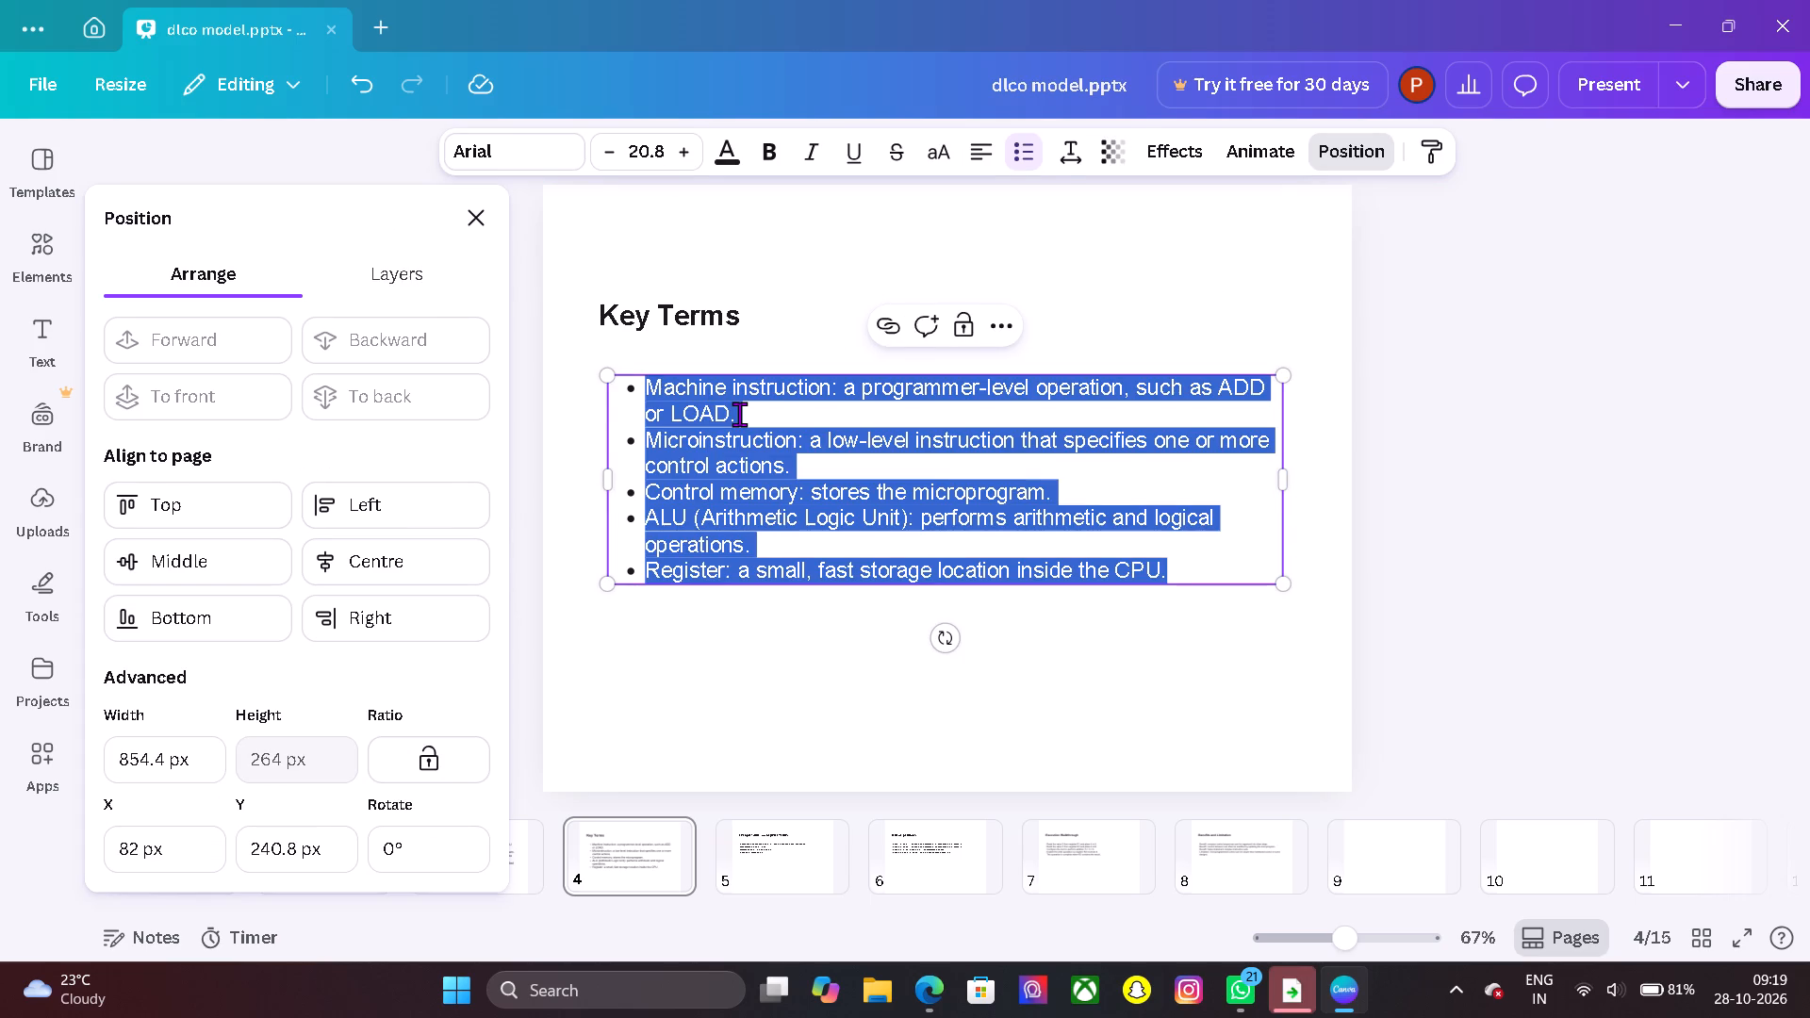
{"action": "key", "text": "Return"}
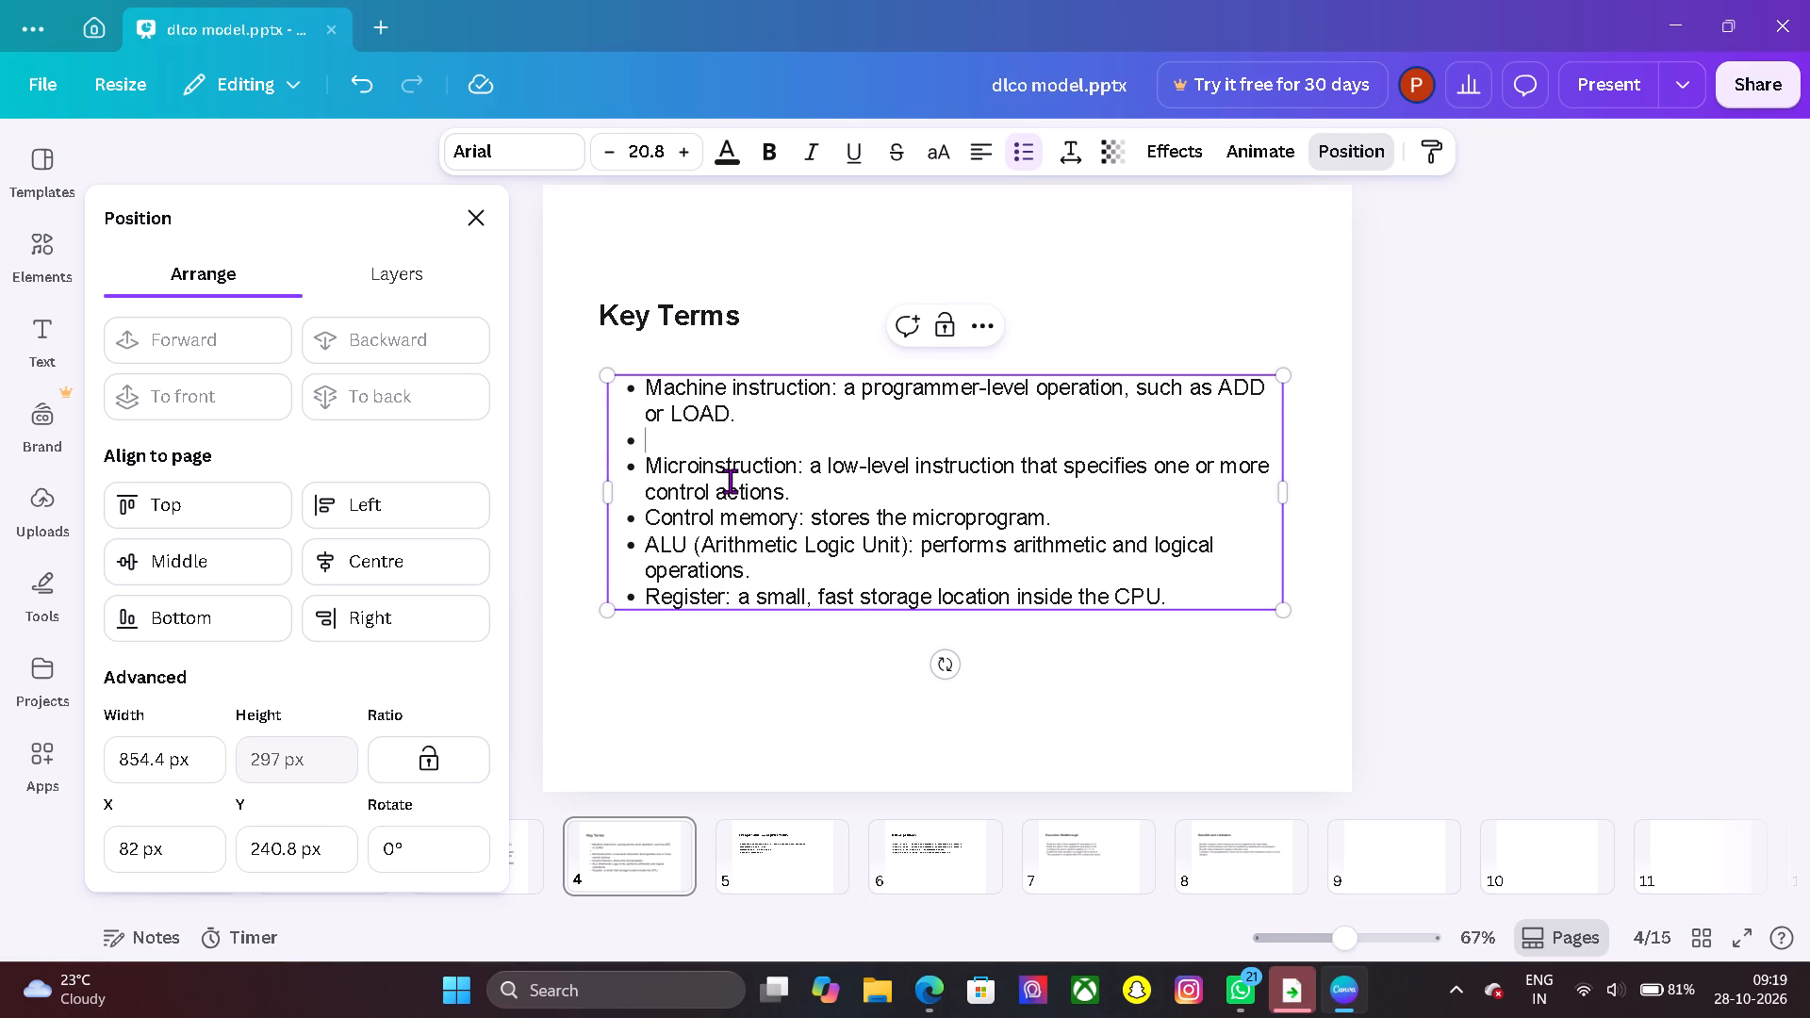
{"action": "key", "text": "BackSpace"}
{"action": "key", "text": "BackSpace"}
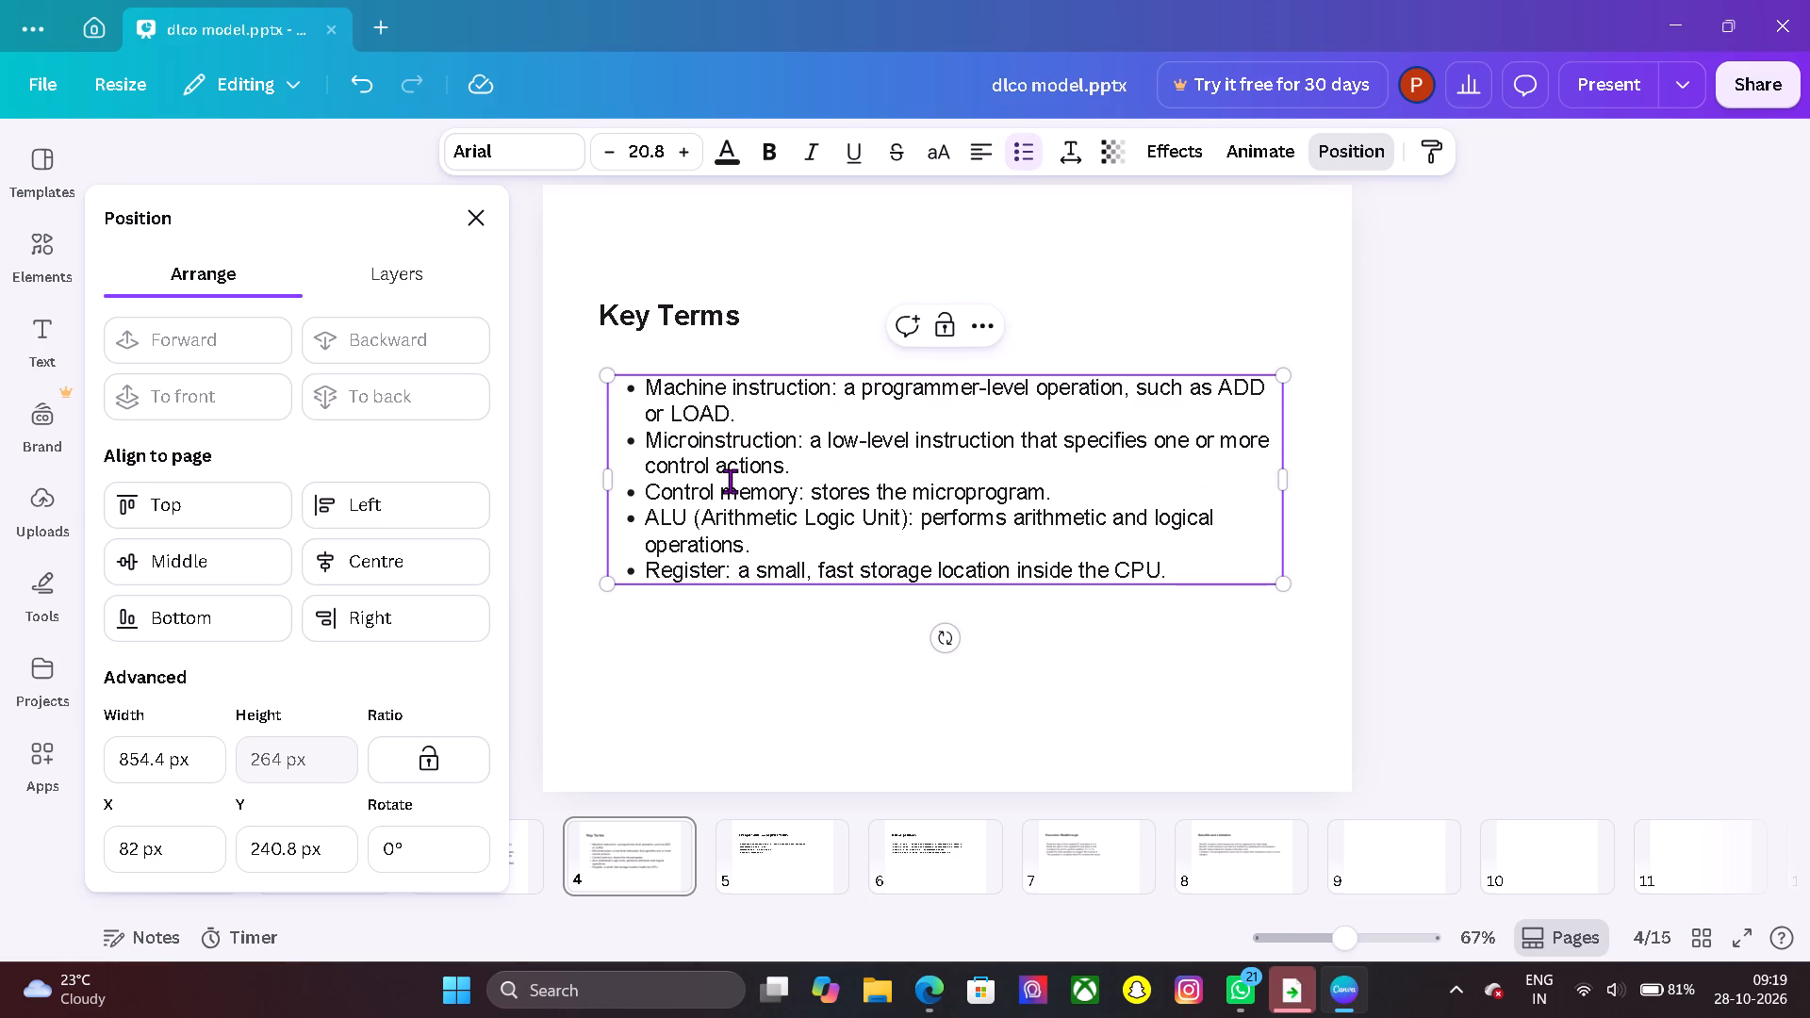
{"action": "key", "text": "Return"}
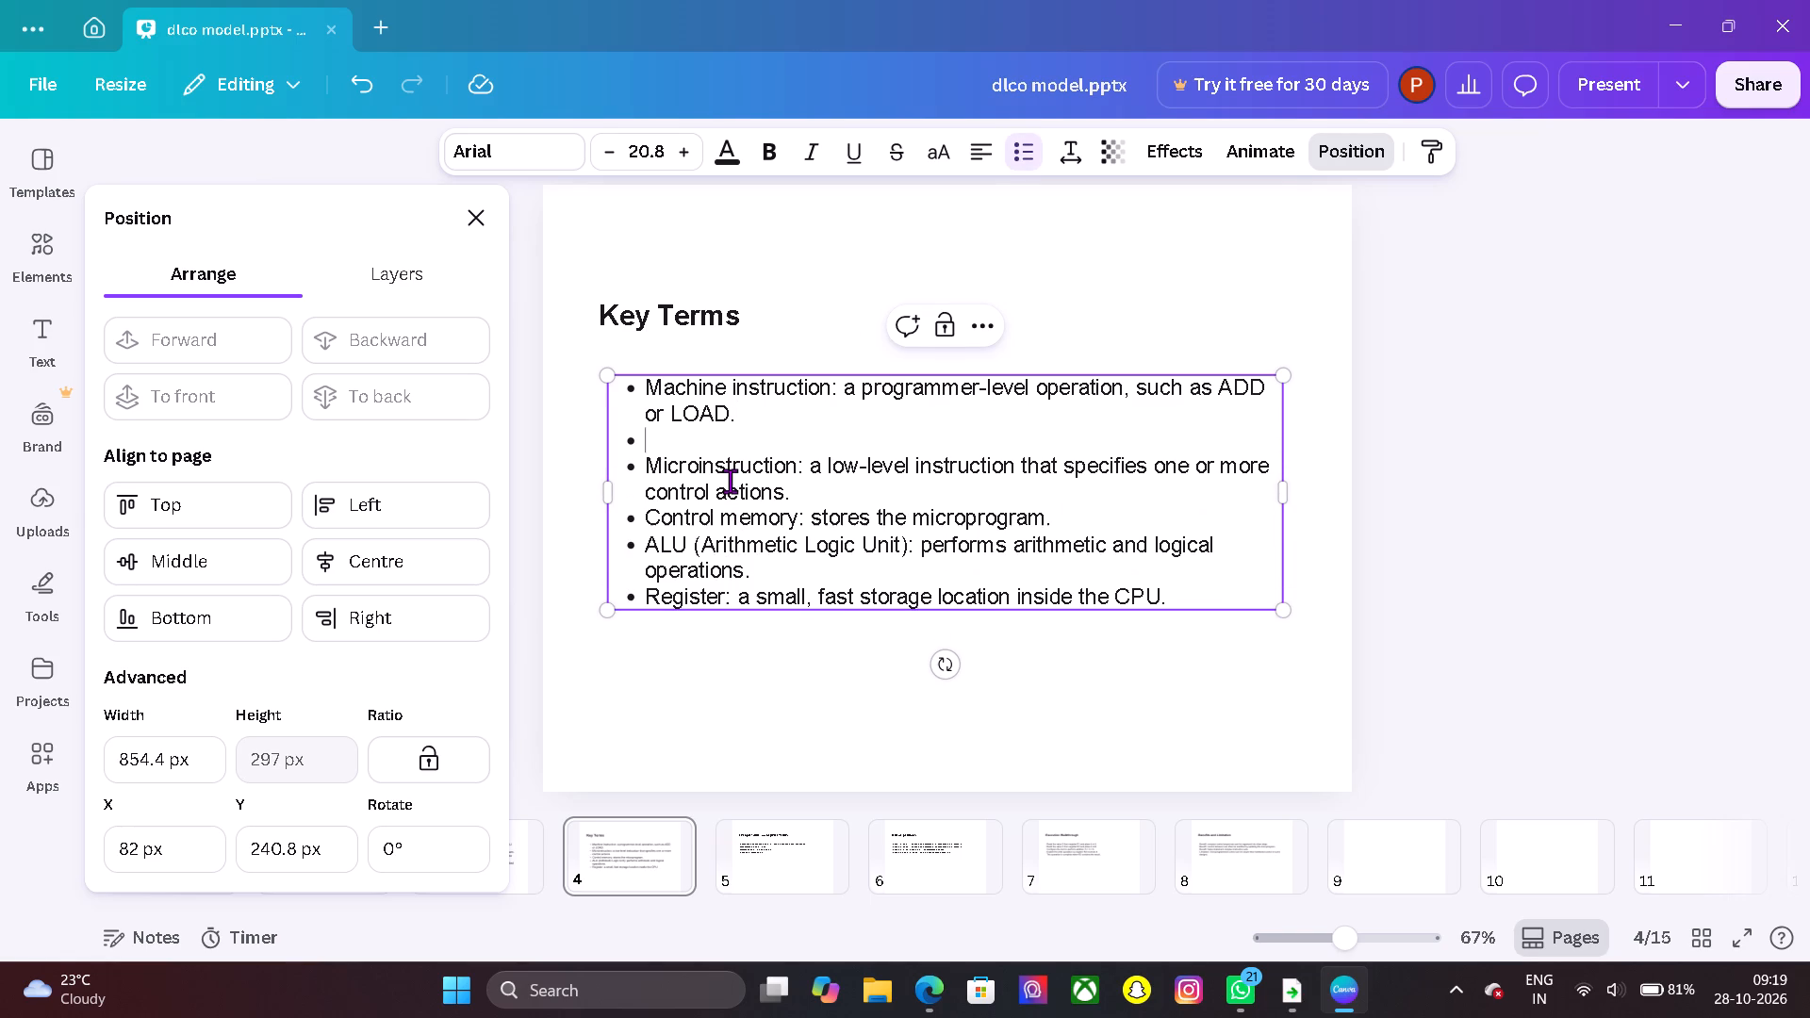
{"action": "left_click", "coordinate": [789, 482]}
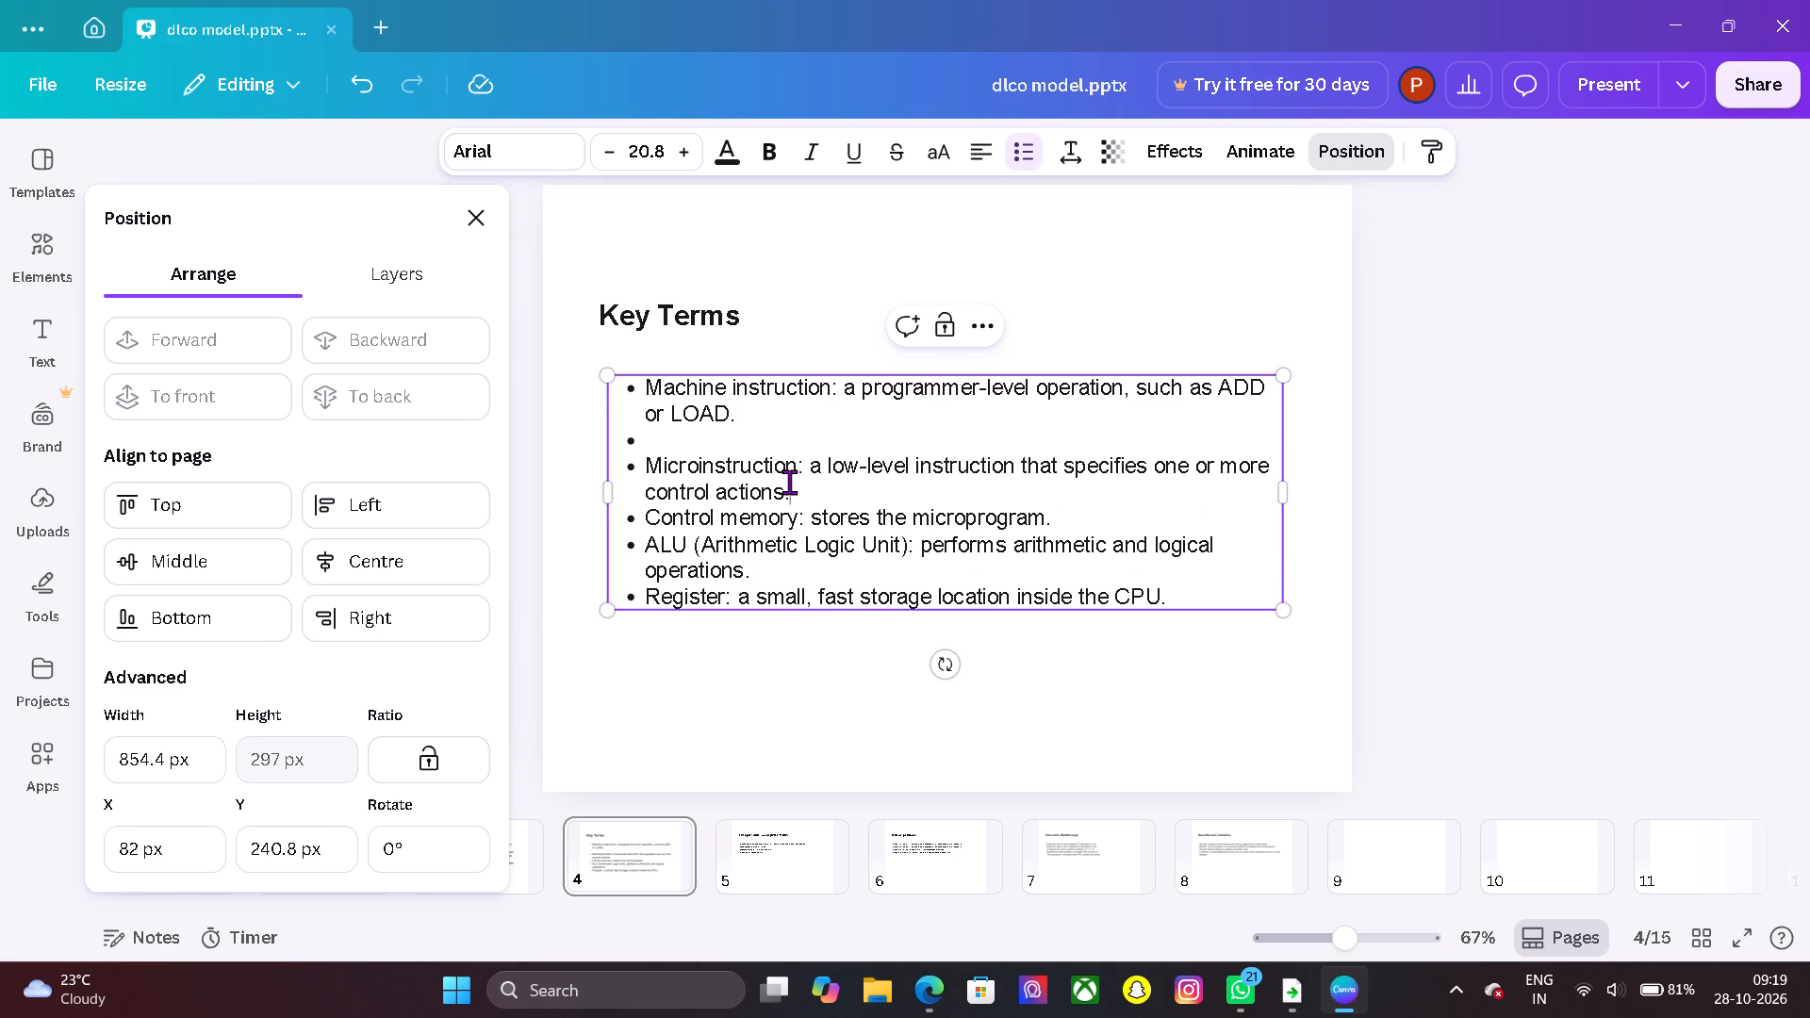
{"action": "key", "text": "Return"}
{"action": "key", "text": "Return"}
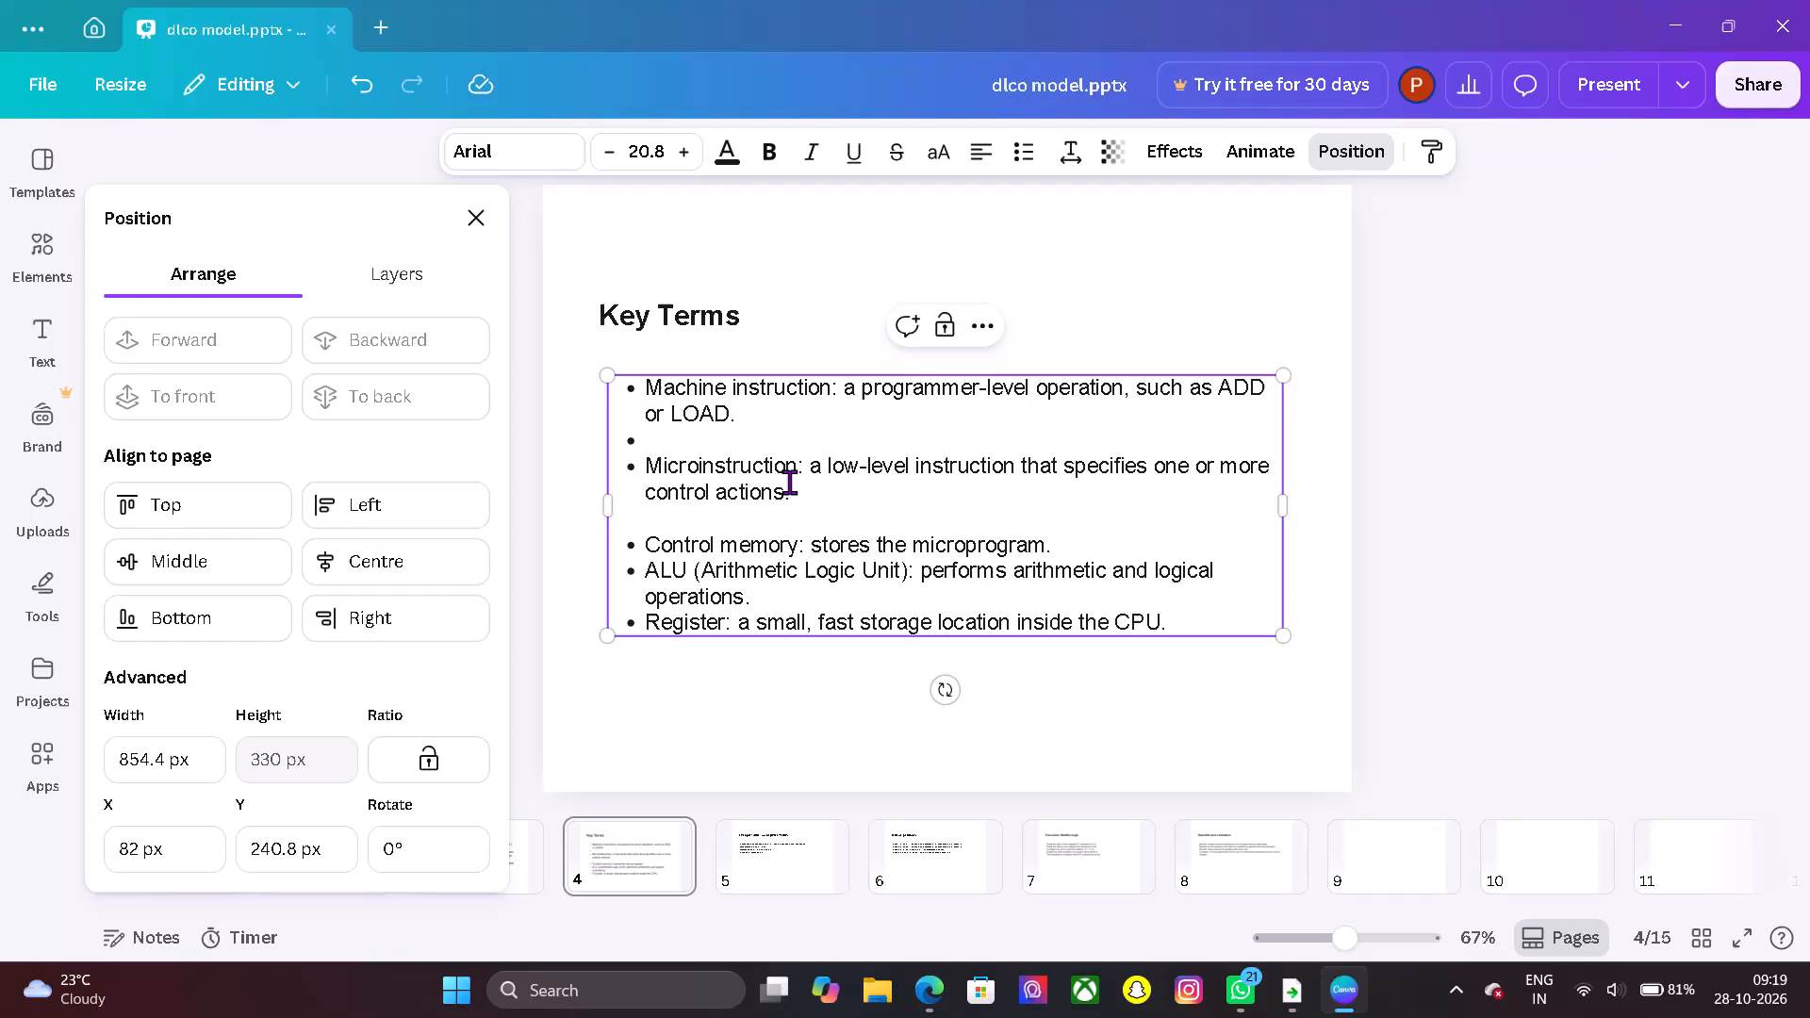
{"action": "left_click", "coordinate": [1053, 549]}
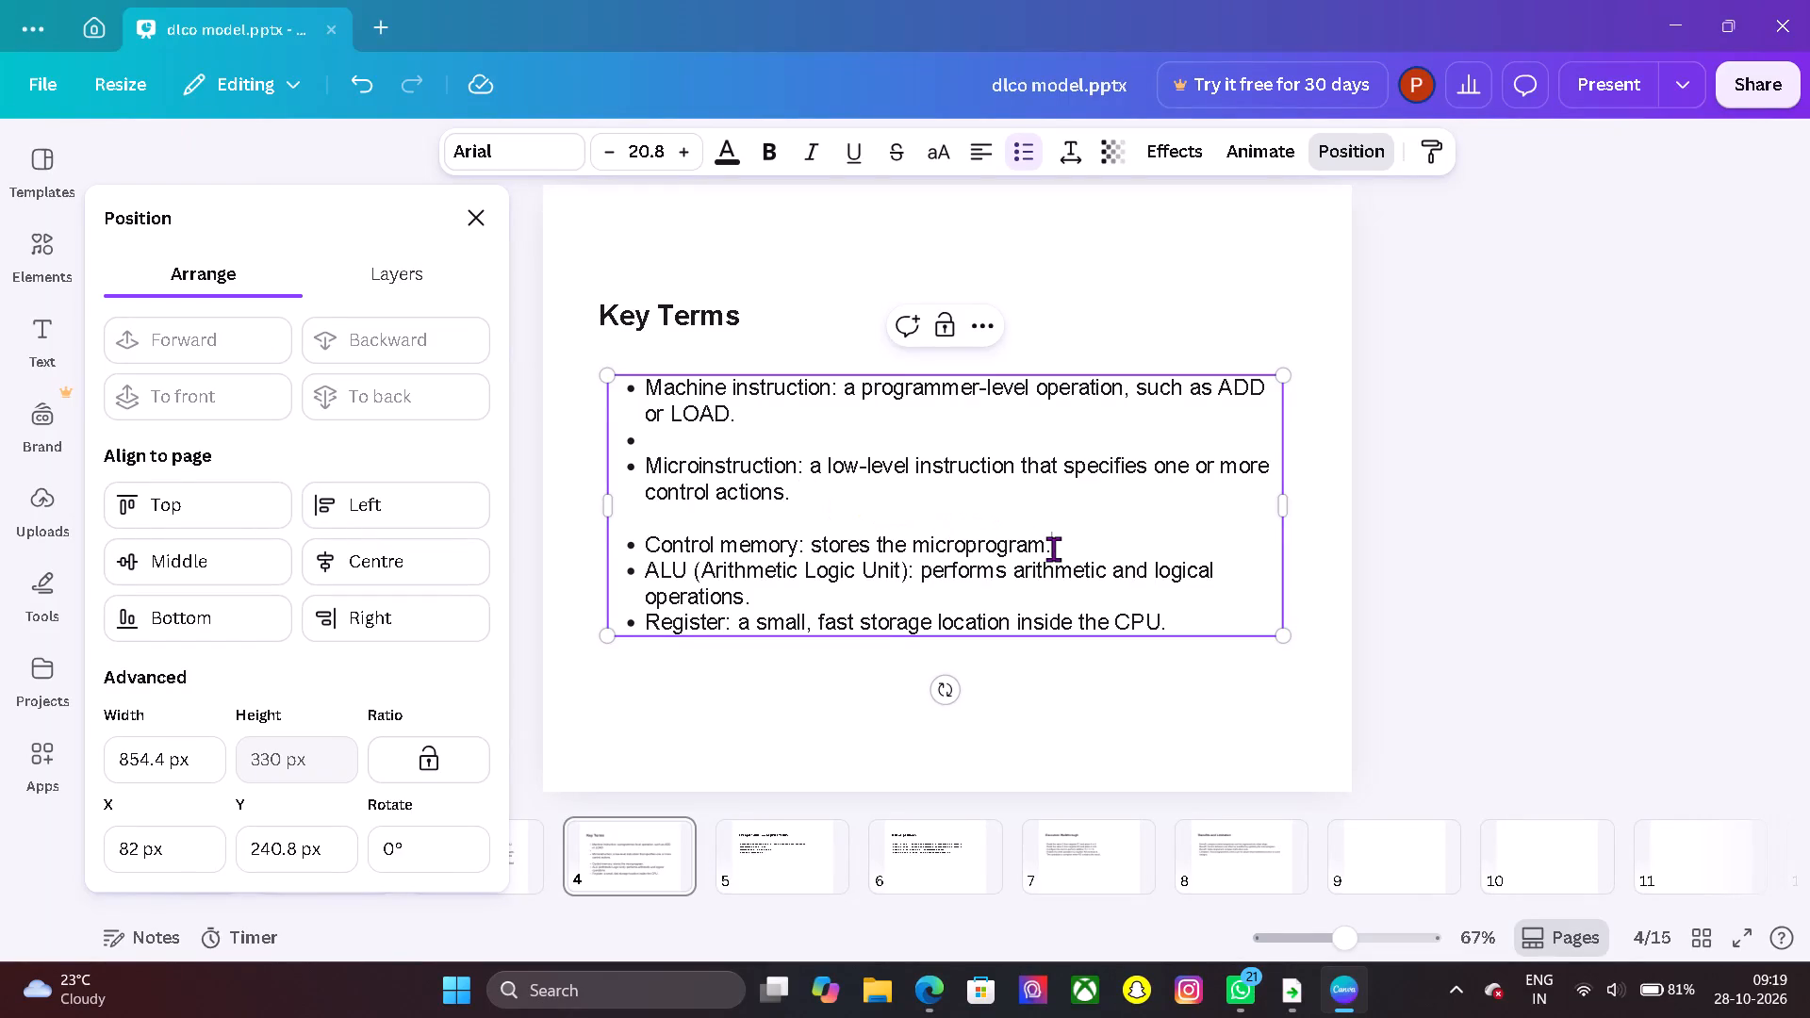
{"action": "key", "text": "Return"}
{"action": "key", "text": "Return"}
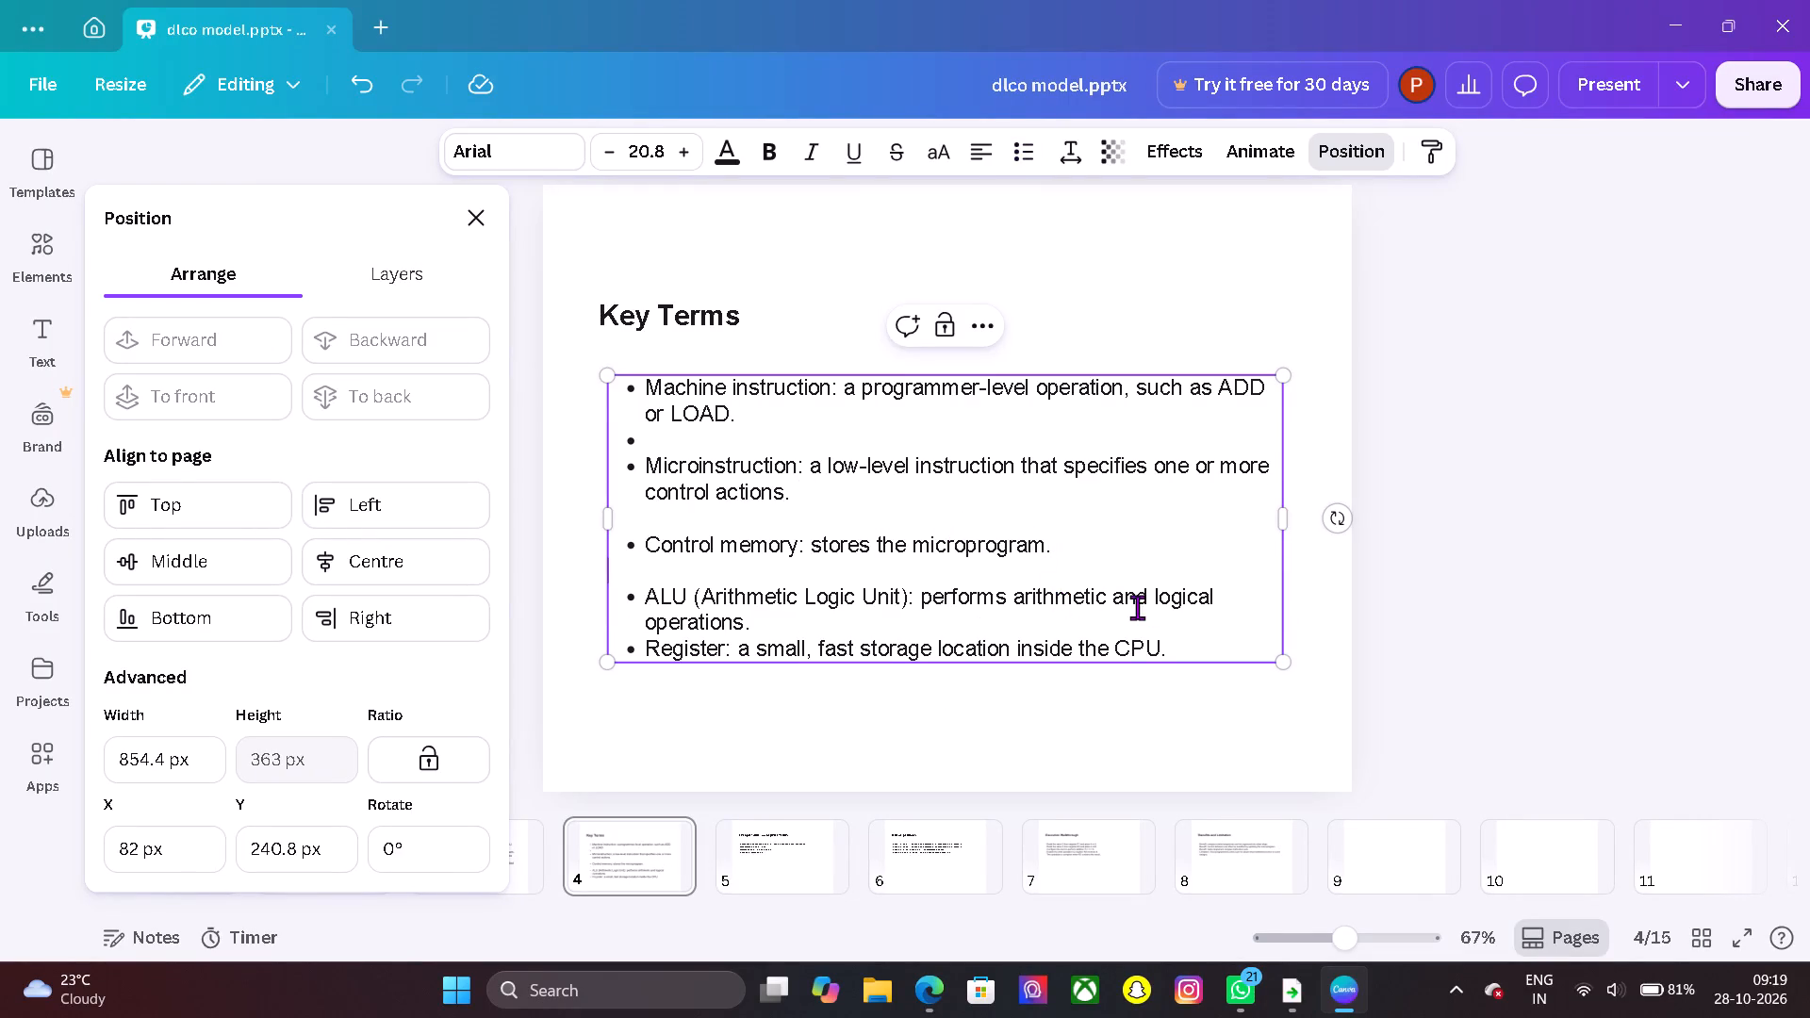
{"action": "left_click", "coordinate": [796, 616]}
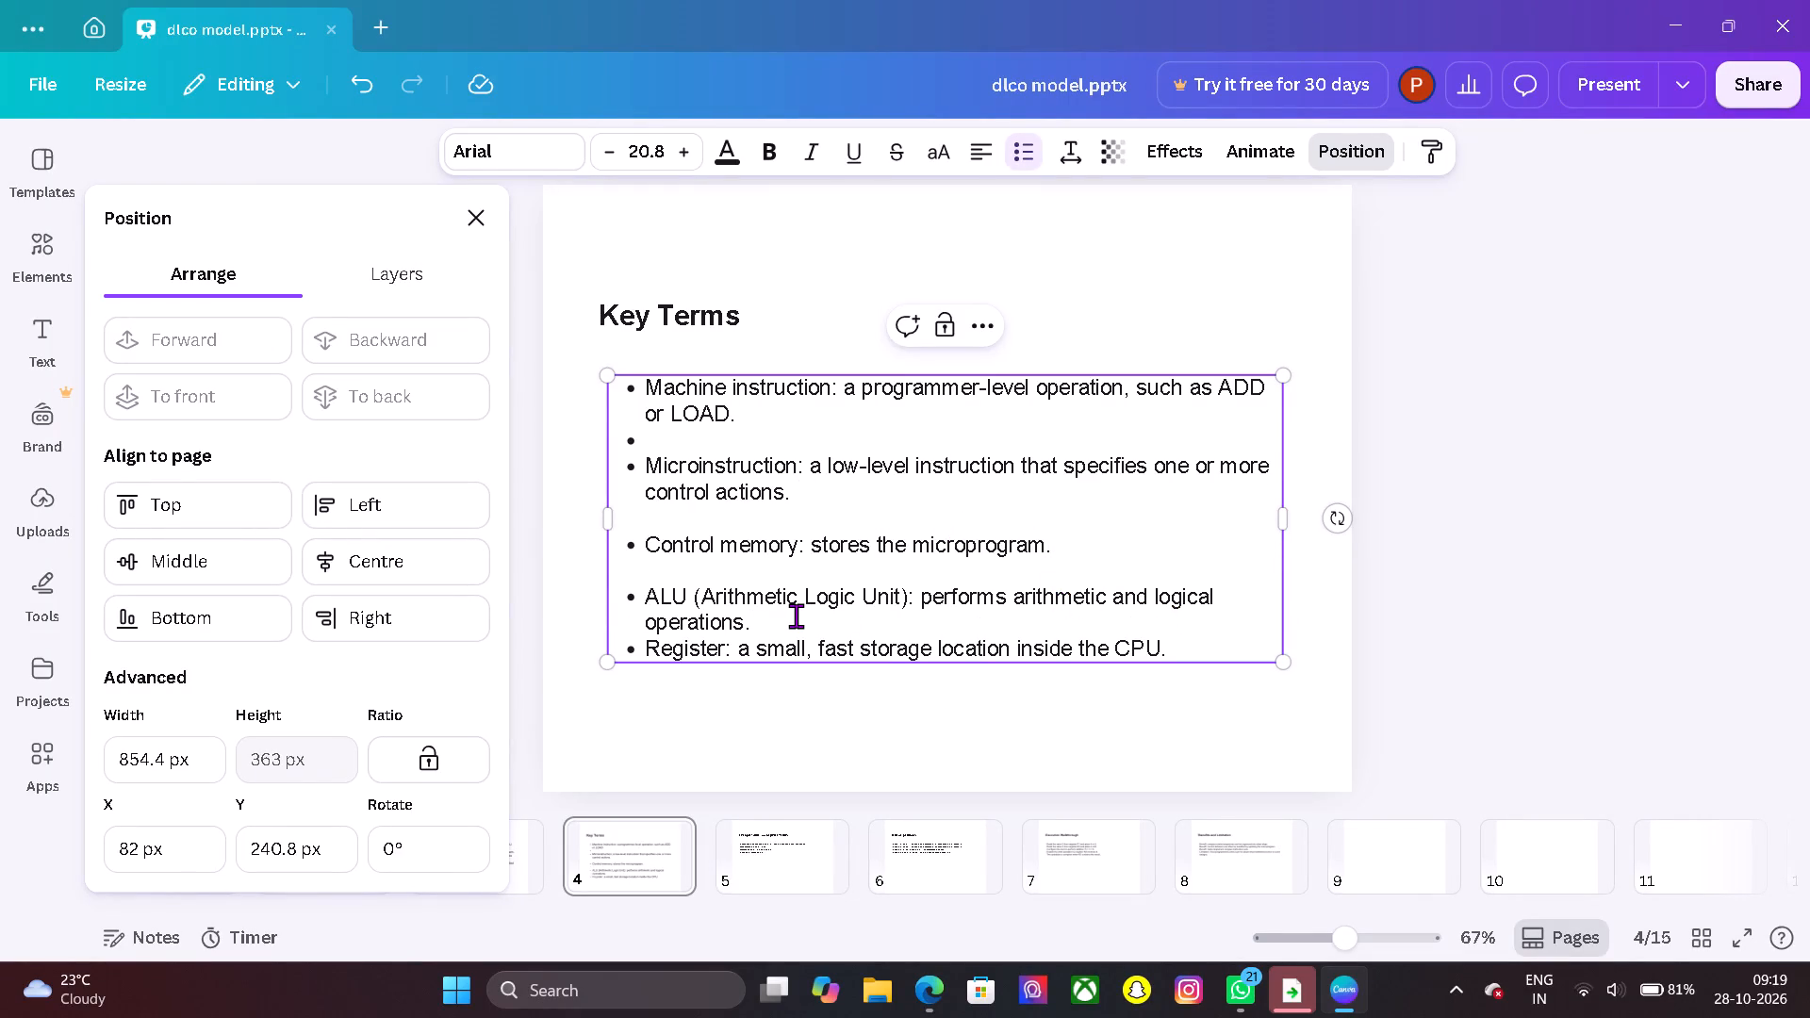
{"action": "key", "text": "Return"}
{"action": "key", "text": "Return"}
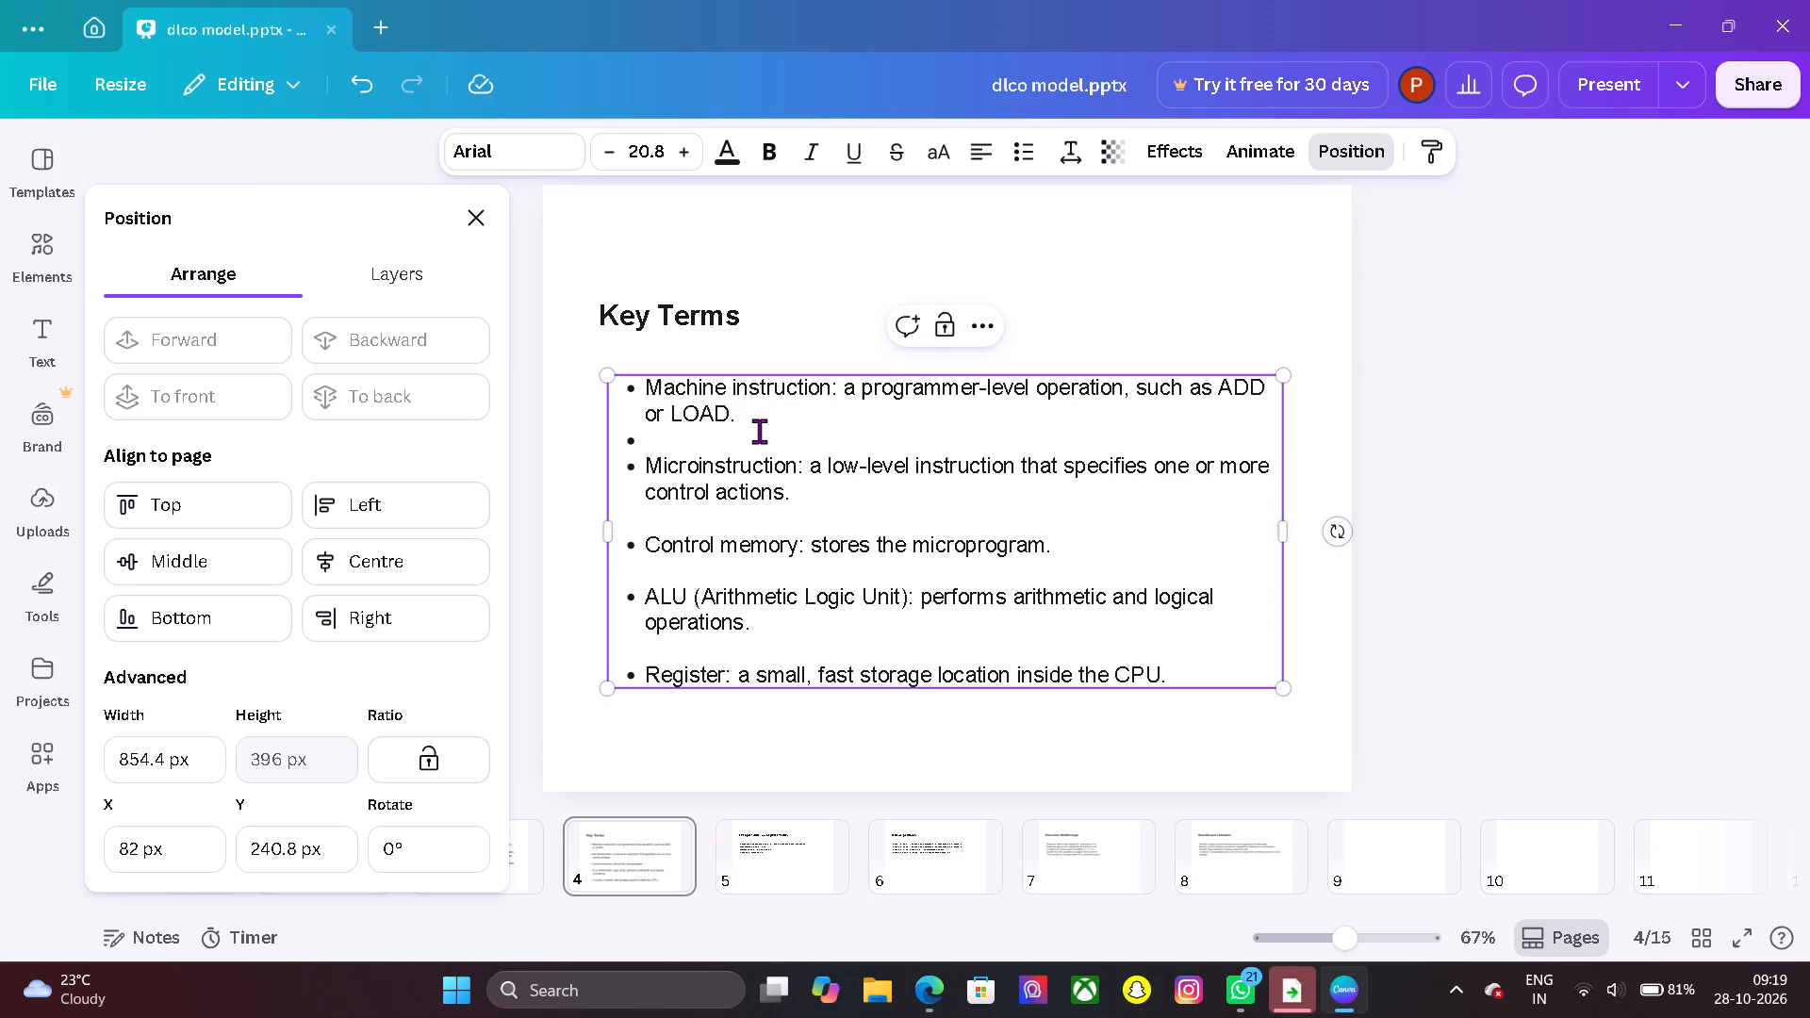
{"action": "left_click", "coordinate": [759, 431]}
{"action": "key", "text": "Return"}
{"action": "left_click", "coordinate": [973, 260]}
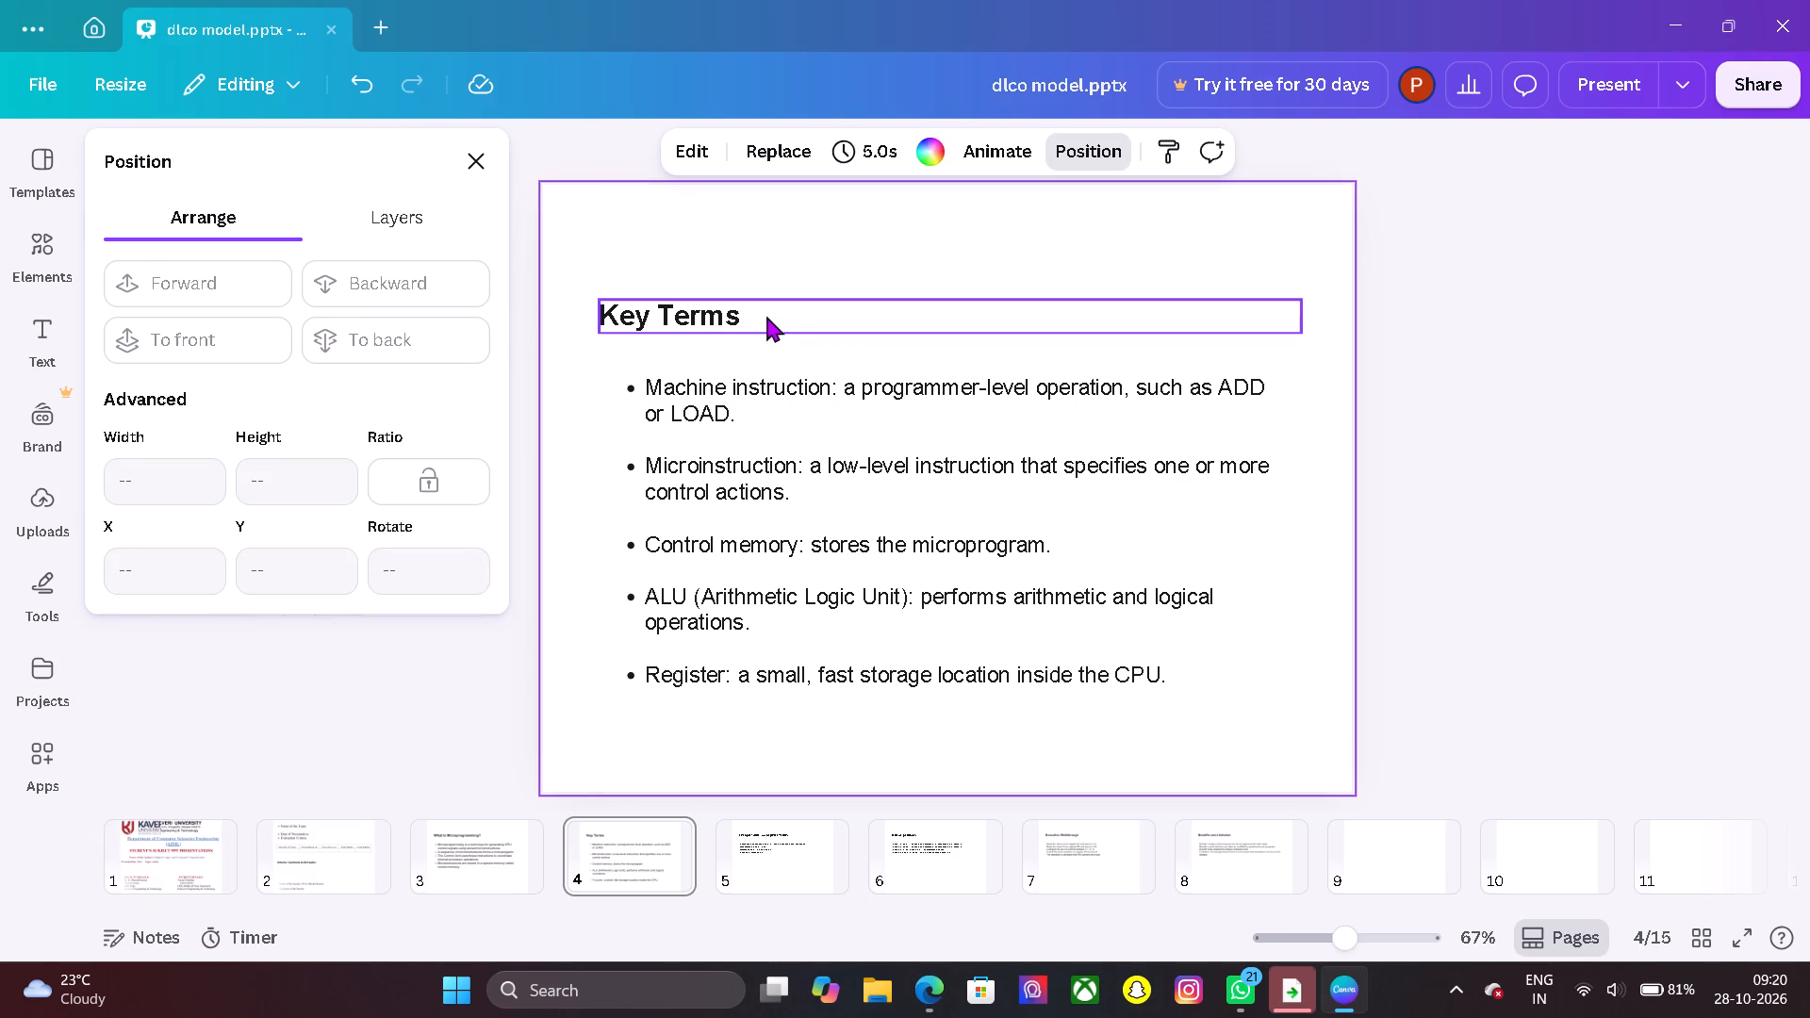
Move the "Key Terms" heading on slide 4 slightly right and down, closer to the bulleted list.
{"action": "left_click_drag", "start_coordinate": [732, 315], "coordinate": [767, 327]}
{"action": "left_click", "coordinate": [798, 264]}
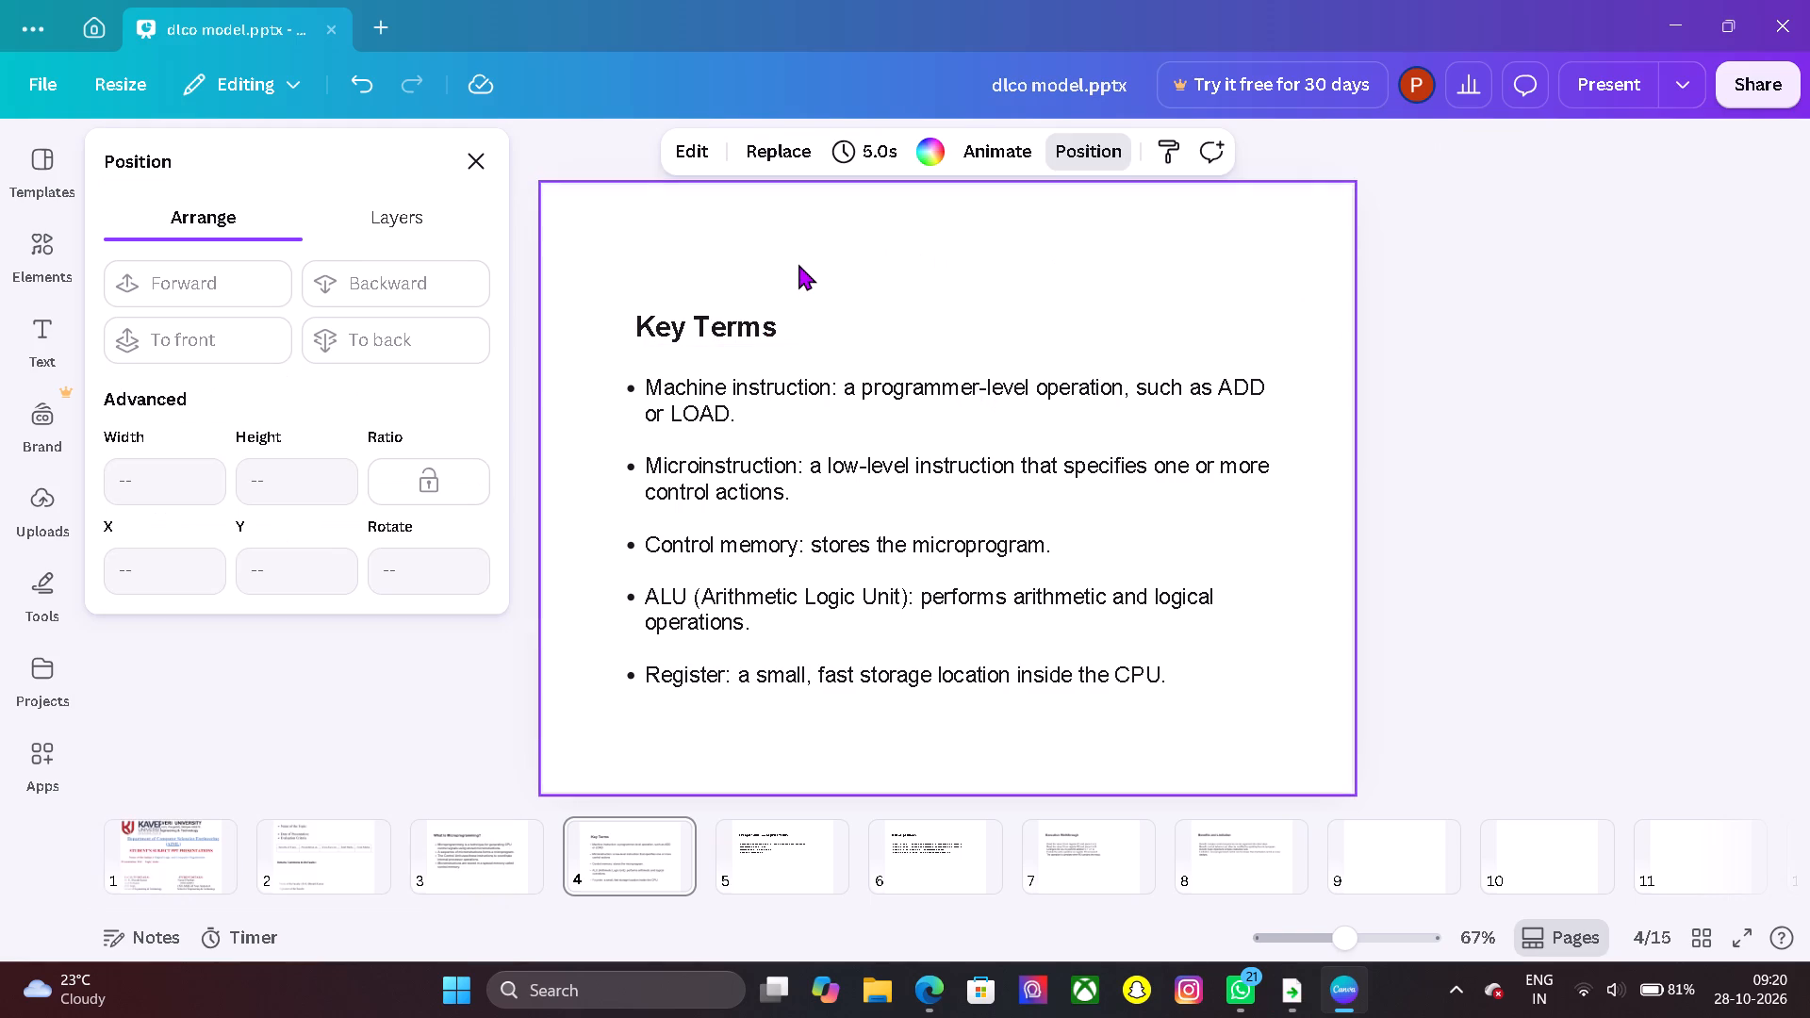
Insert a blank line between each of the four bullet points under "What Is Microprogramming?" on slide 3.
{"action": "left_click", "coordinate": [492, 863]}
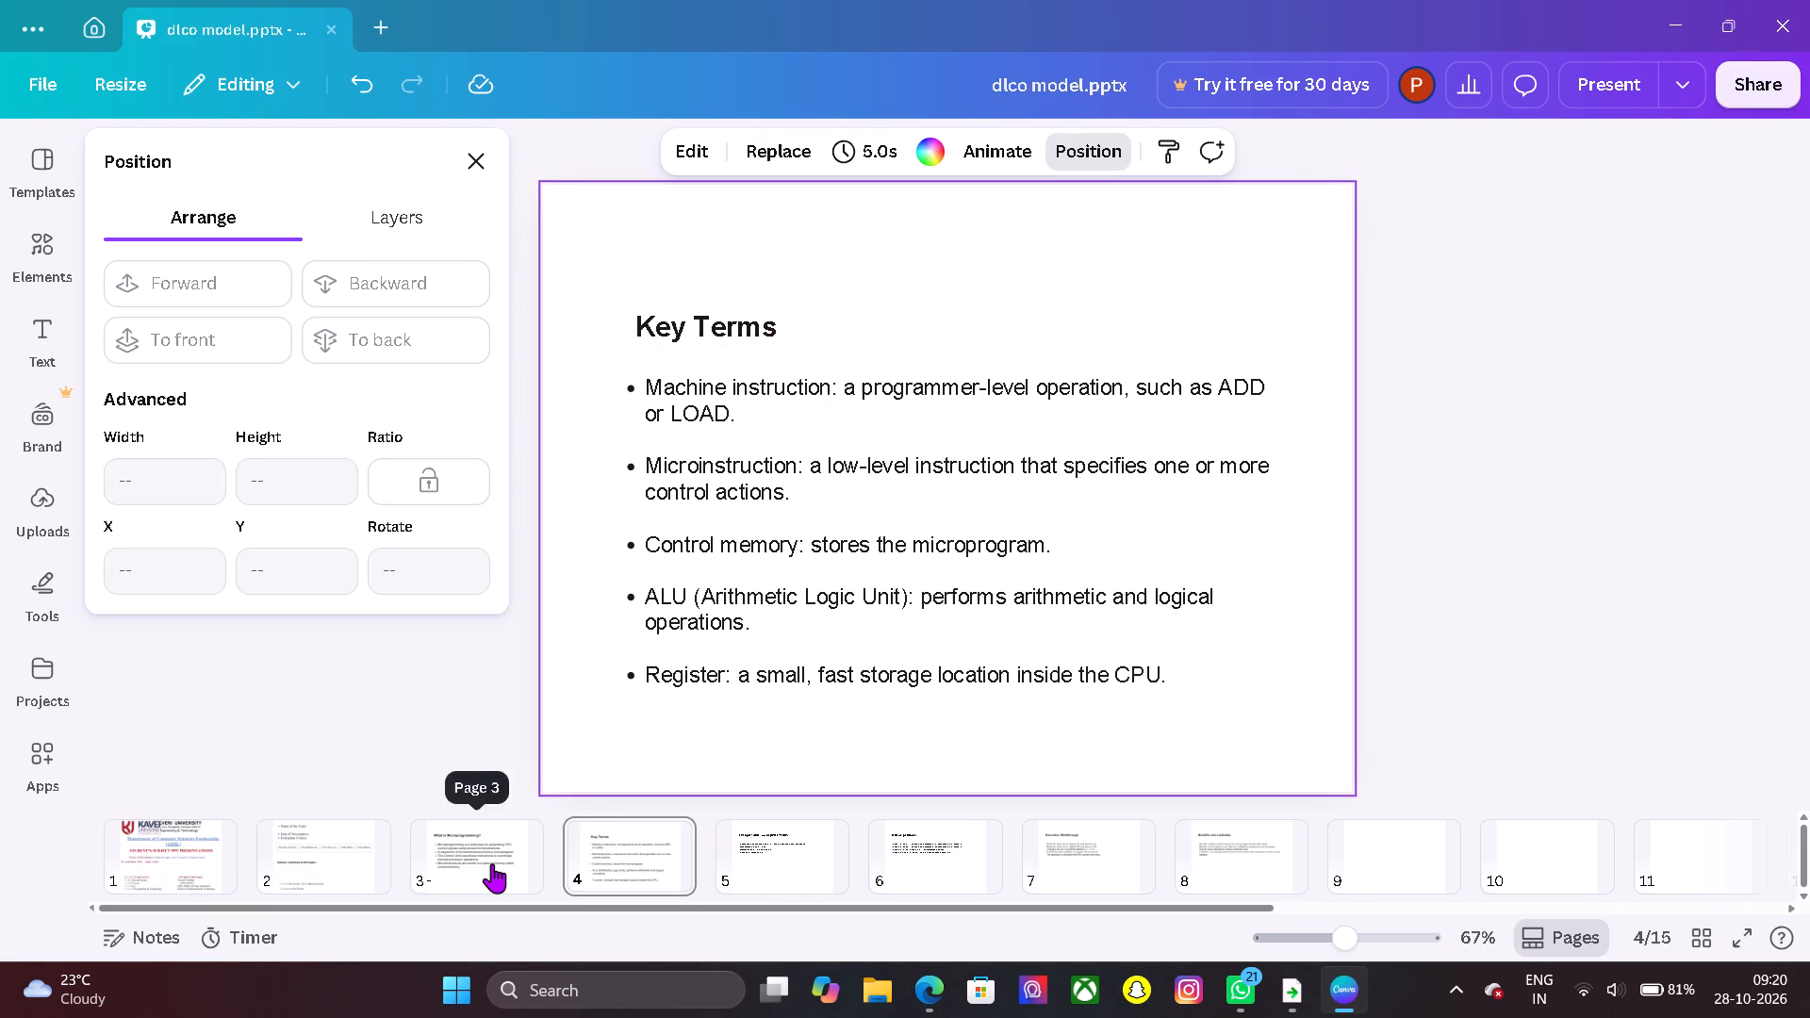
{"action": "left_click", "coordinate": [1141, 421]}
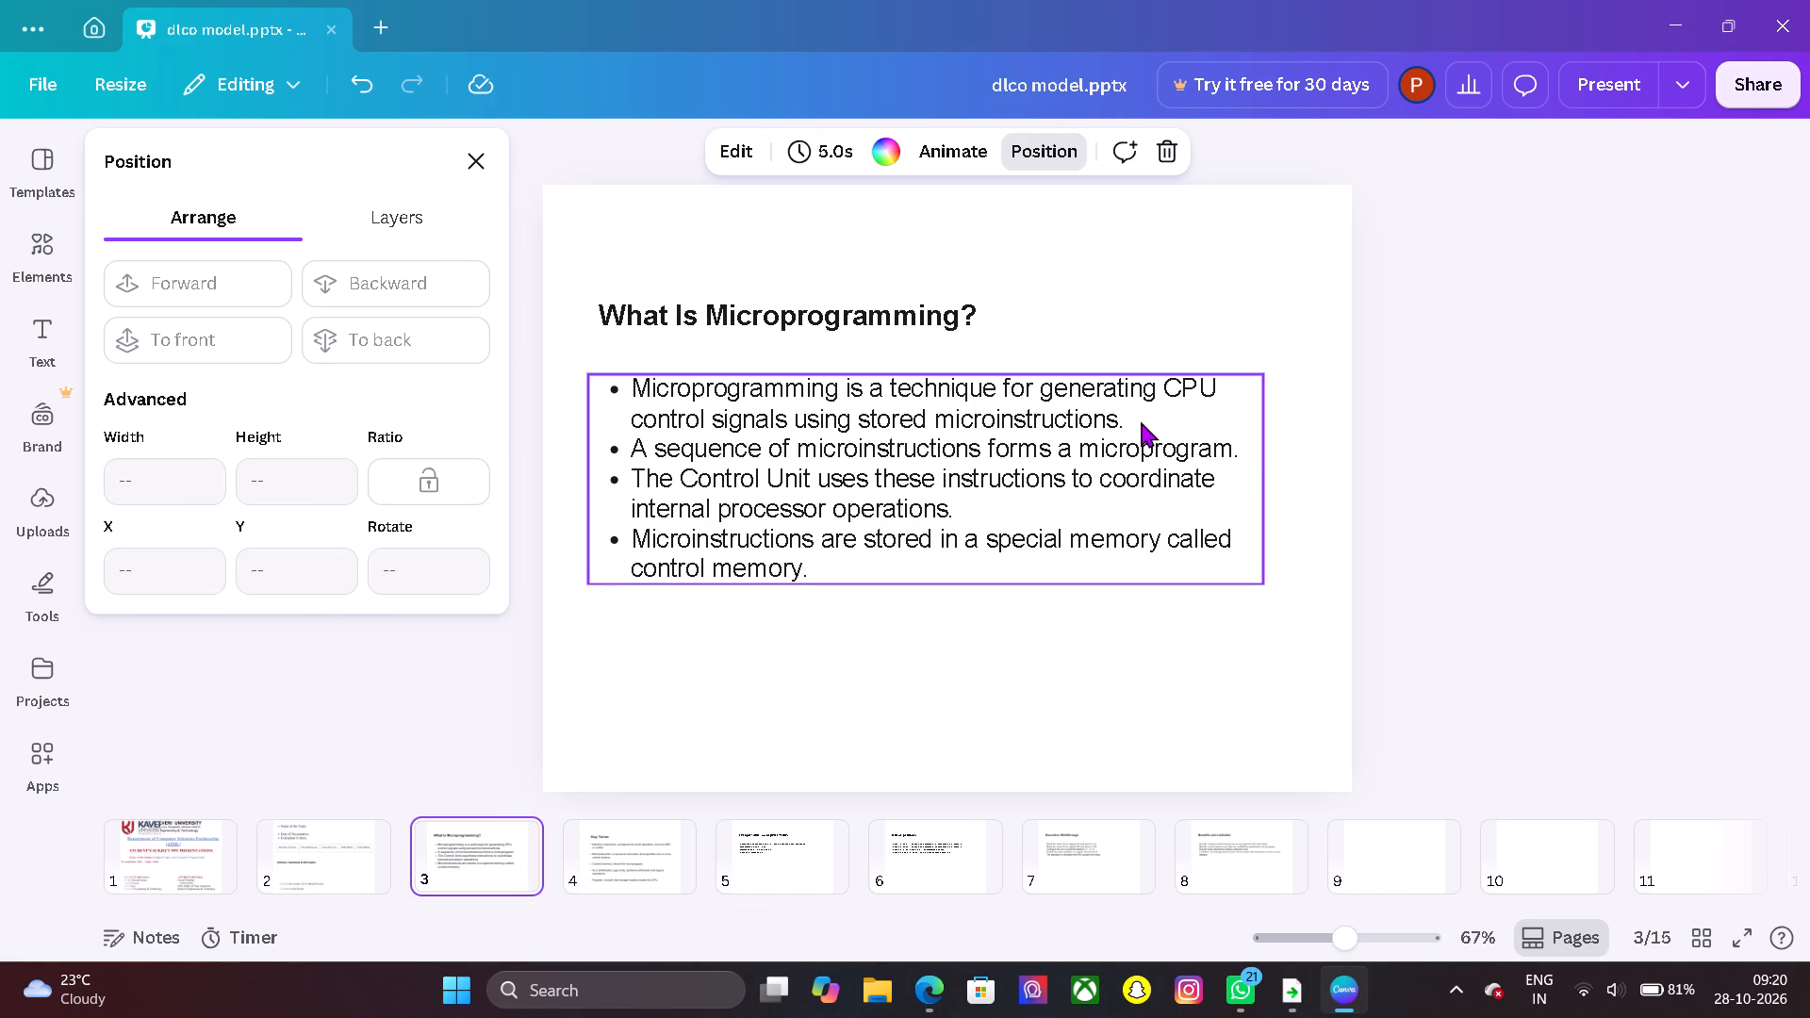
{"action": "left_click", "coordinate": [1127, 419]}
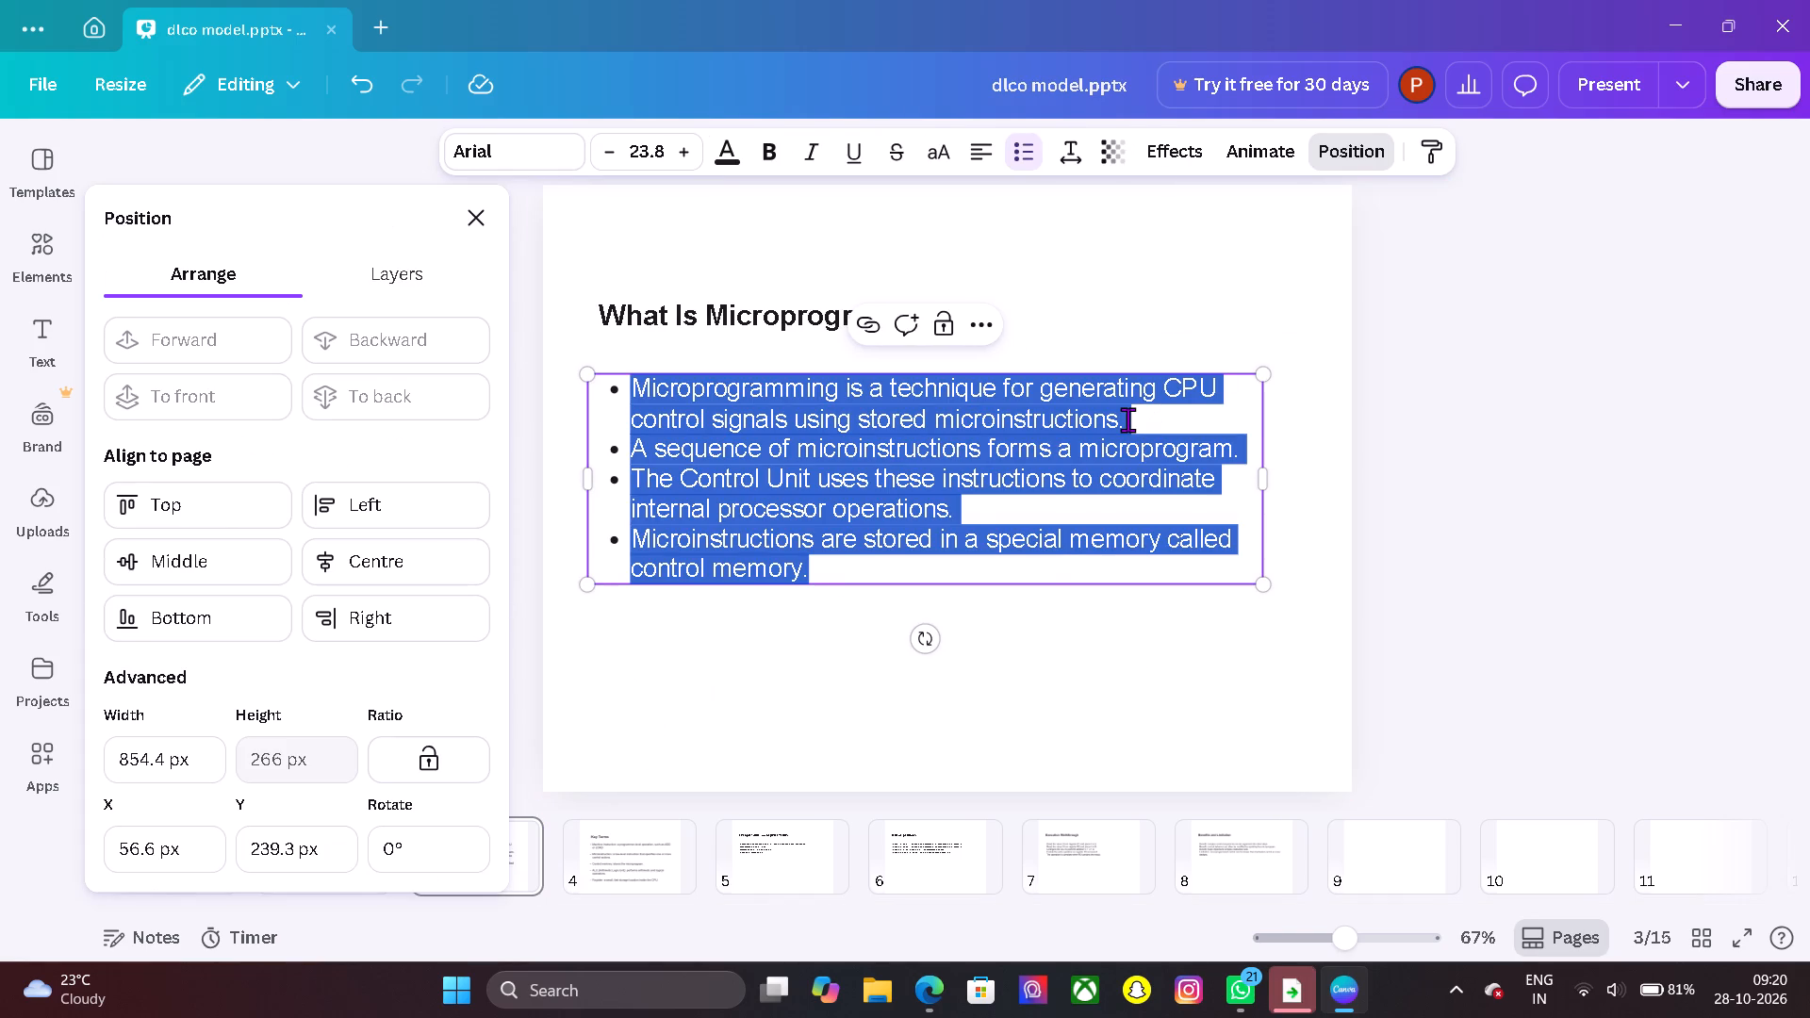
{"action": "left_click", "coordinate": [1127, 419]}
{"action": "key", "text": "Return"}
{"action": "key", "text": "Return"}
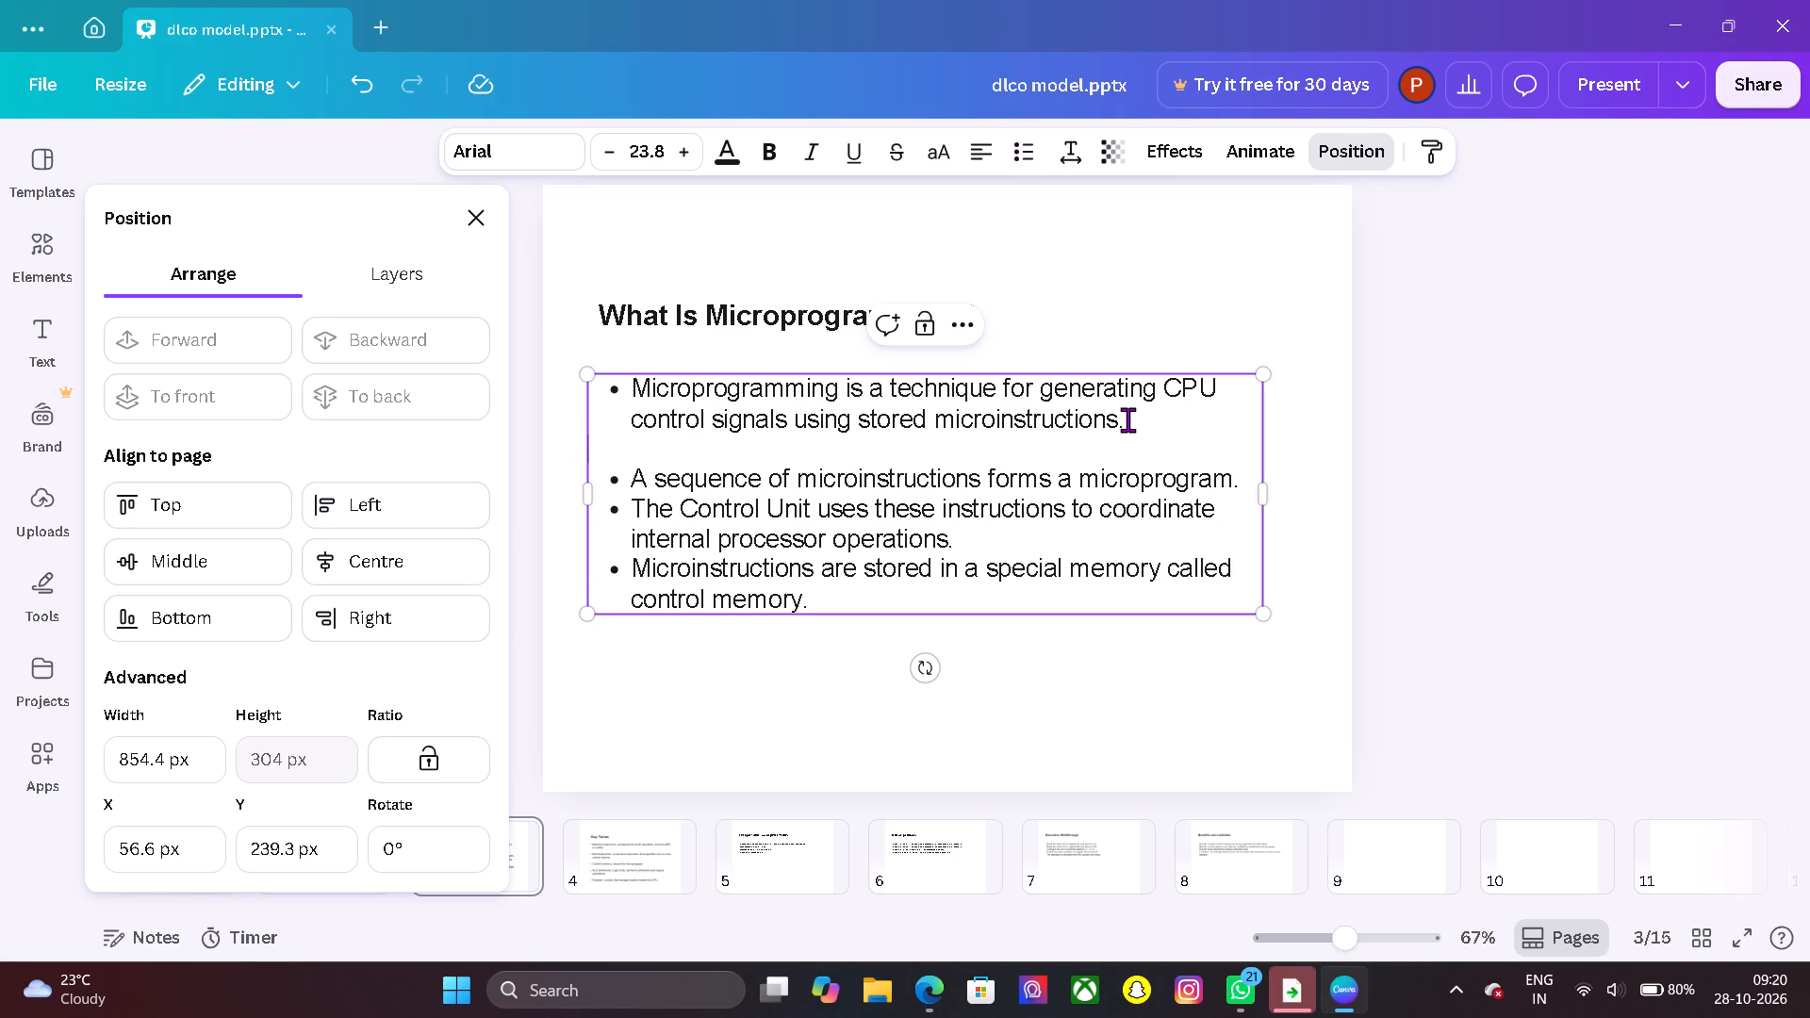
{"action": "key", "text": "Down"}
{"action": "key", "text": "Right"}
{"action": "key", "text": "Right"}
{"action": "key", "text": "Right"}
{"action": "key", "text": "Right"}
{"action": "key", "text": "Right"}
{"action": "key", "text": "Right"}
{"action": "key", "text": "Right"}
{"action": "key", "text": "Right"}
{"action": "key", "text": "Right"}
{"action": "key", "text": "Right"}
{"action": "key", "text": "Right"}
{"action": "key", "text": "Right"}
{"action": "key", "text": "Right"}
{"action": "key", "text": "Right"}
{"action": "key", "text": "Right"}
{"action": "key", "text": "Right"}
{"action": "key", "text": "Right"}
{"action": "key", "text": "Right"}
{"action": "key", "text": "Right"}
{"action": "key", "text": "Right"}
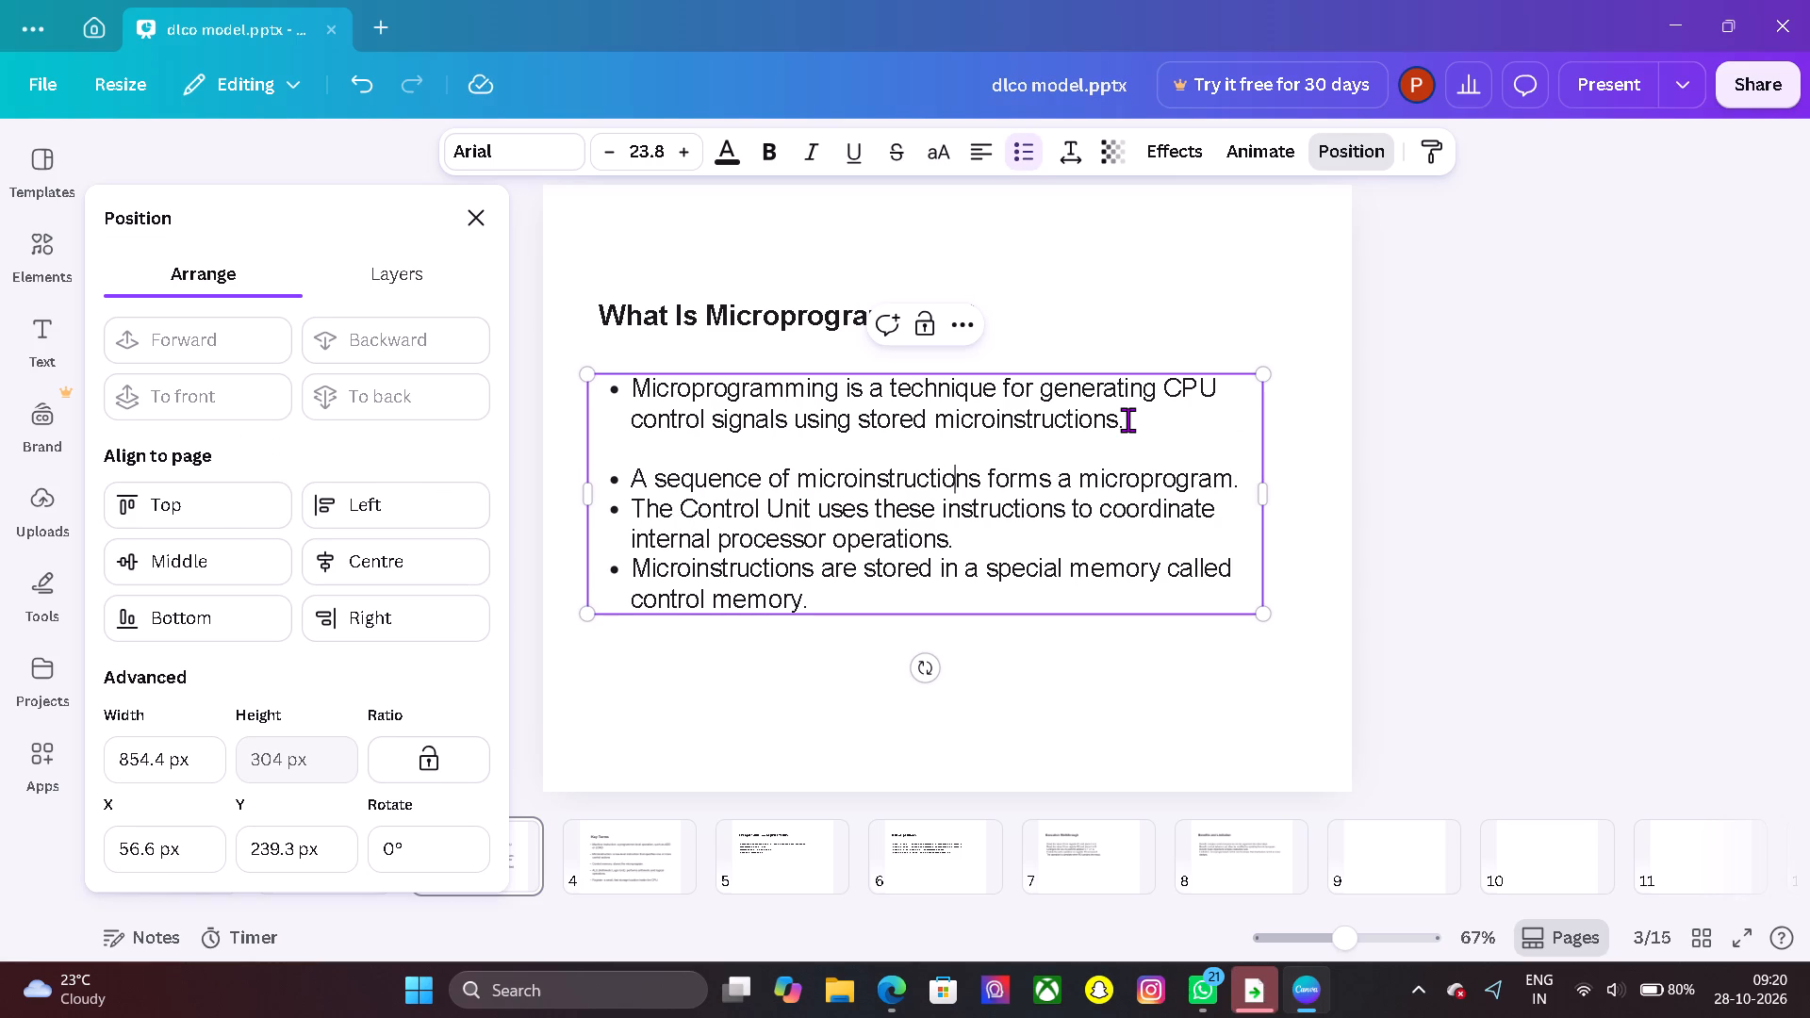
{"action": "key", "text": "Right"}
{"action": "key", "text": "Right"}
{"action": "key", "text": "Right"}
{"action": "key", "text": "Right"}
{"action": "key", "text": "Right"}
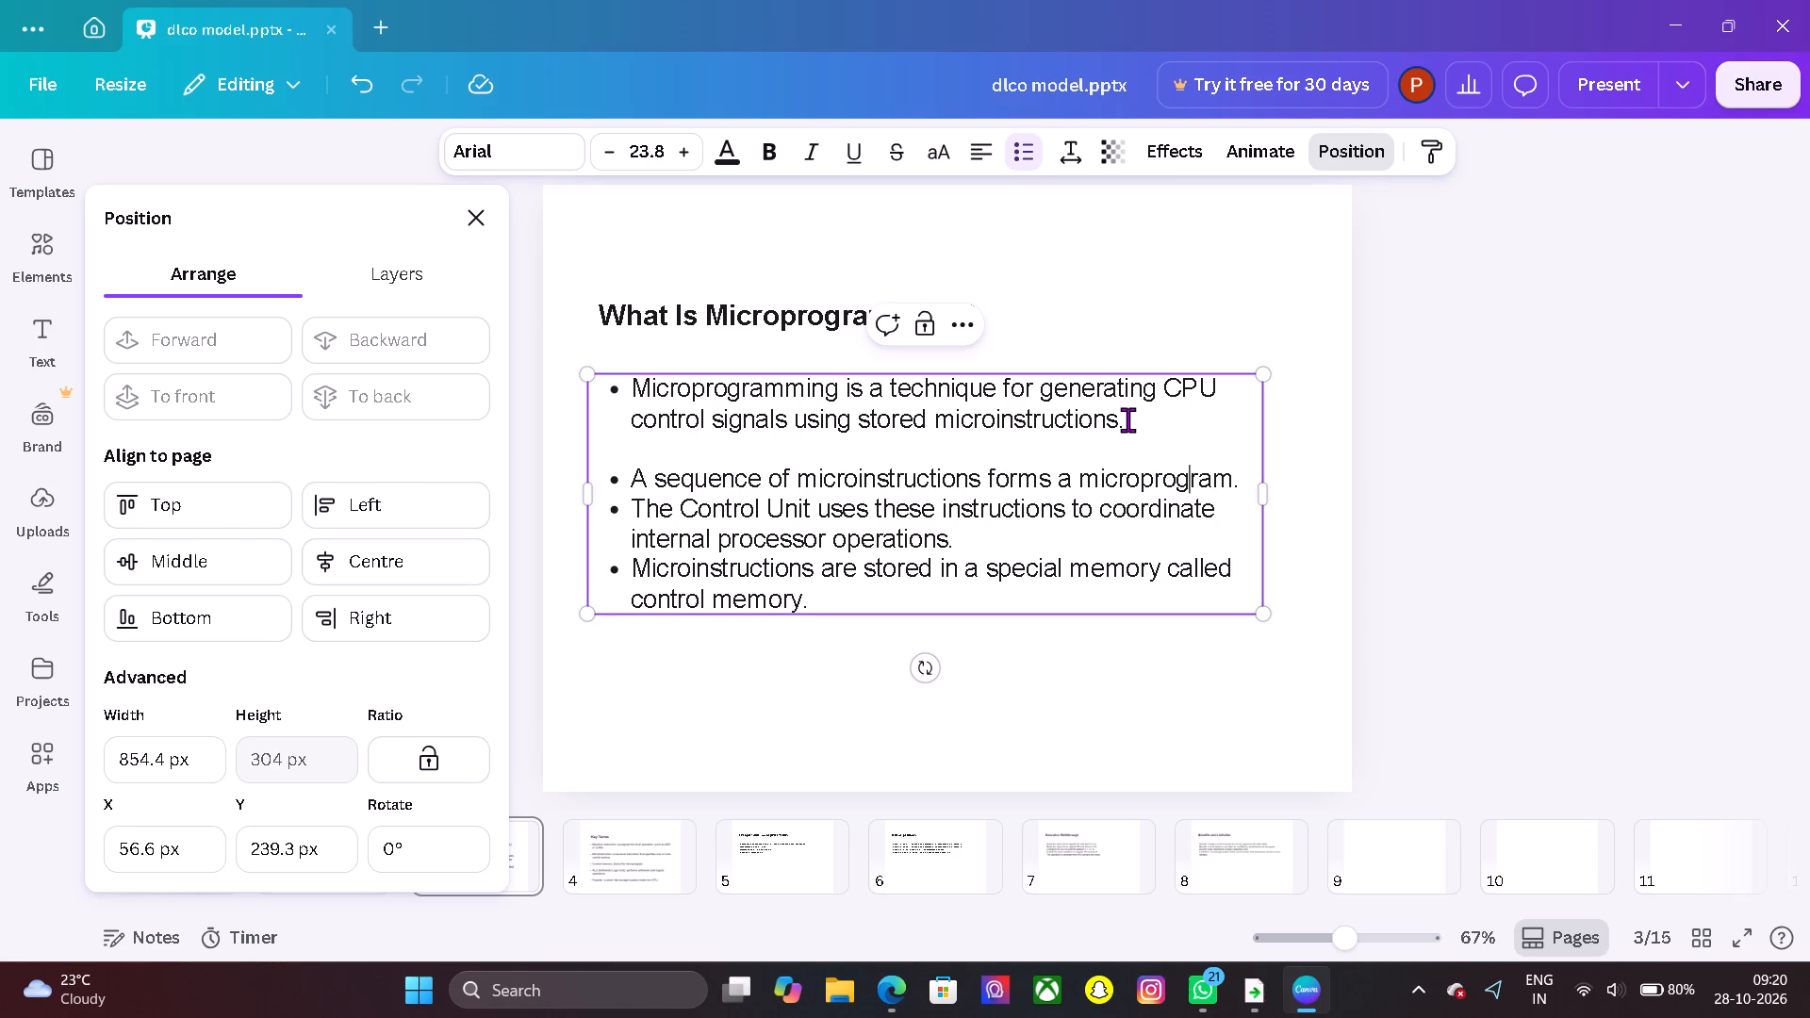
{"action": "key", "text": "Right"}
{"action": "key", "text": "Right"}
{"action": "key", "text": "Right"}
{"action": "key", "text": "Right"}
{"action": "key", "text": "space"}
{"action": "key", "text": "space"}
{"action": "key", "text": "Return"}
{"action": "key", "text": "Return"}
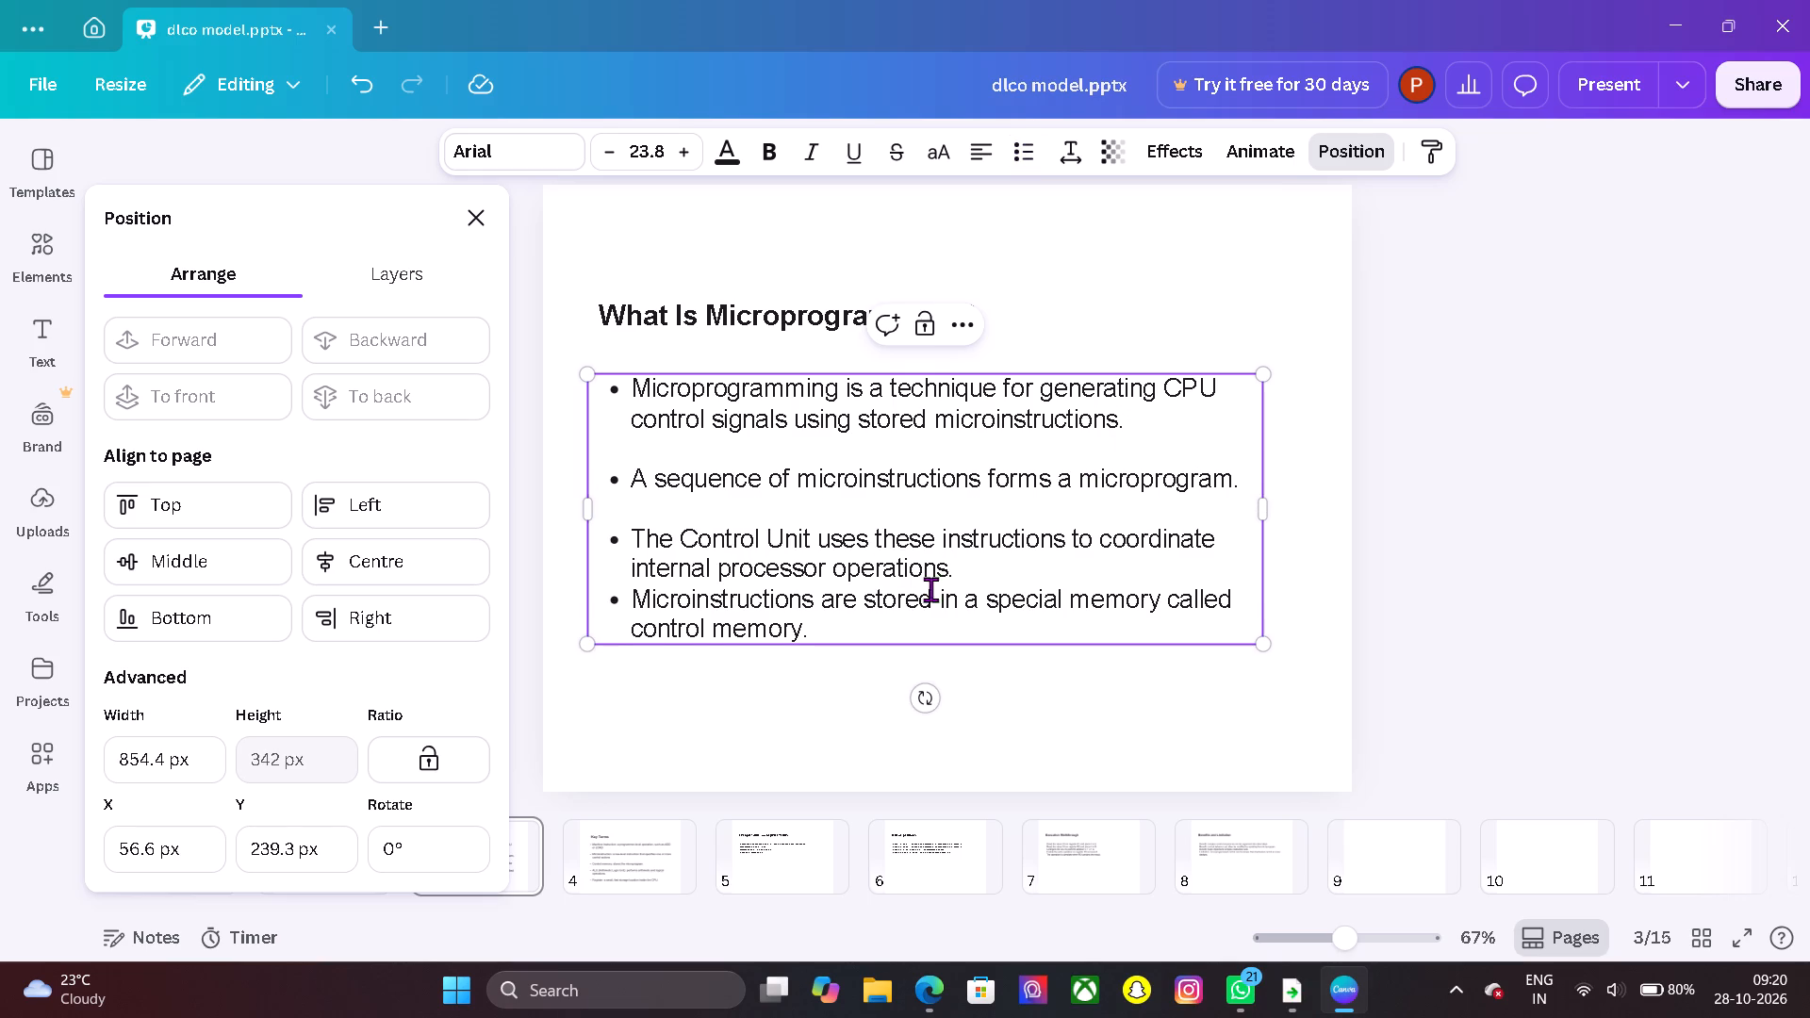
{"action": "left_click", "coordinate": [955, 573]}
{"action": "key", "text": "Return"}
{"action": "key", "text": "Return"}
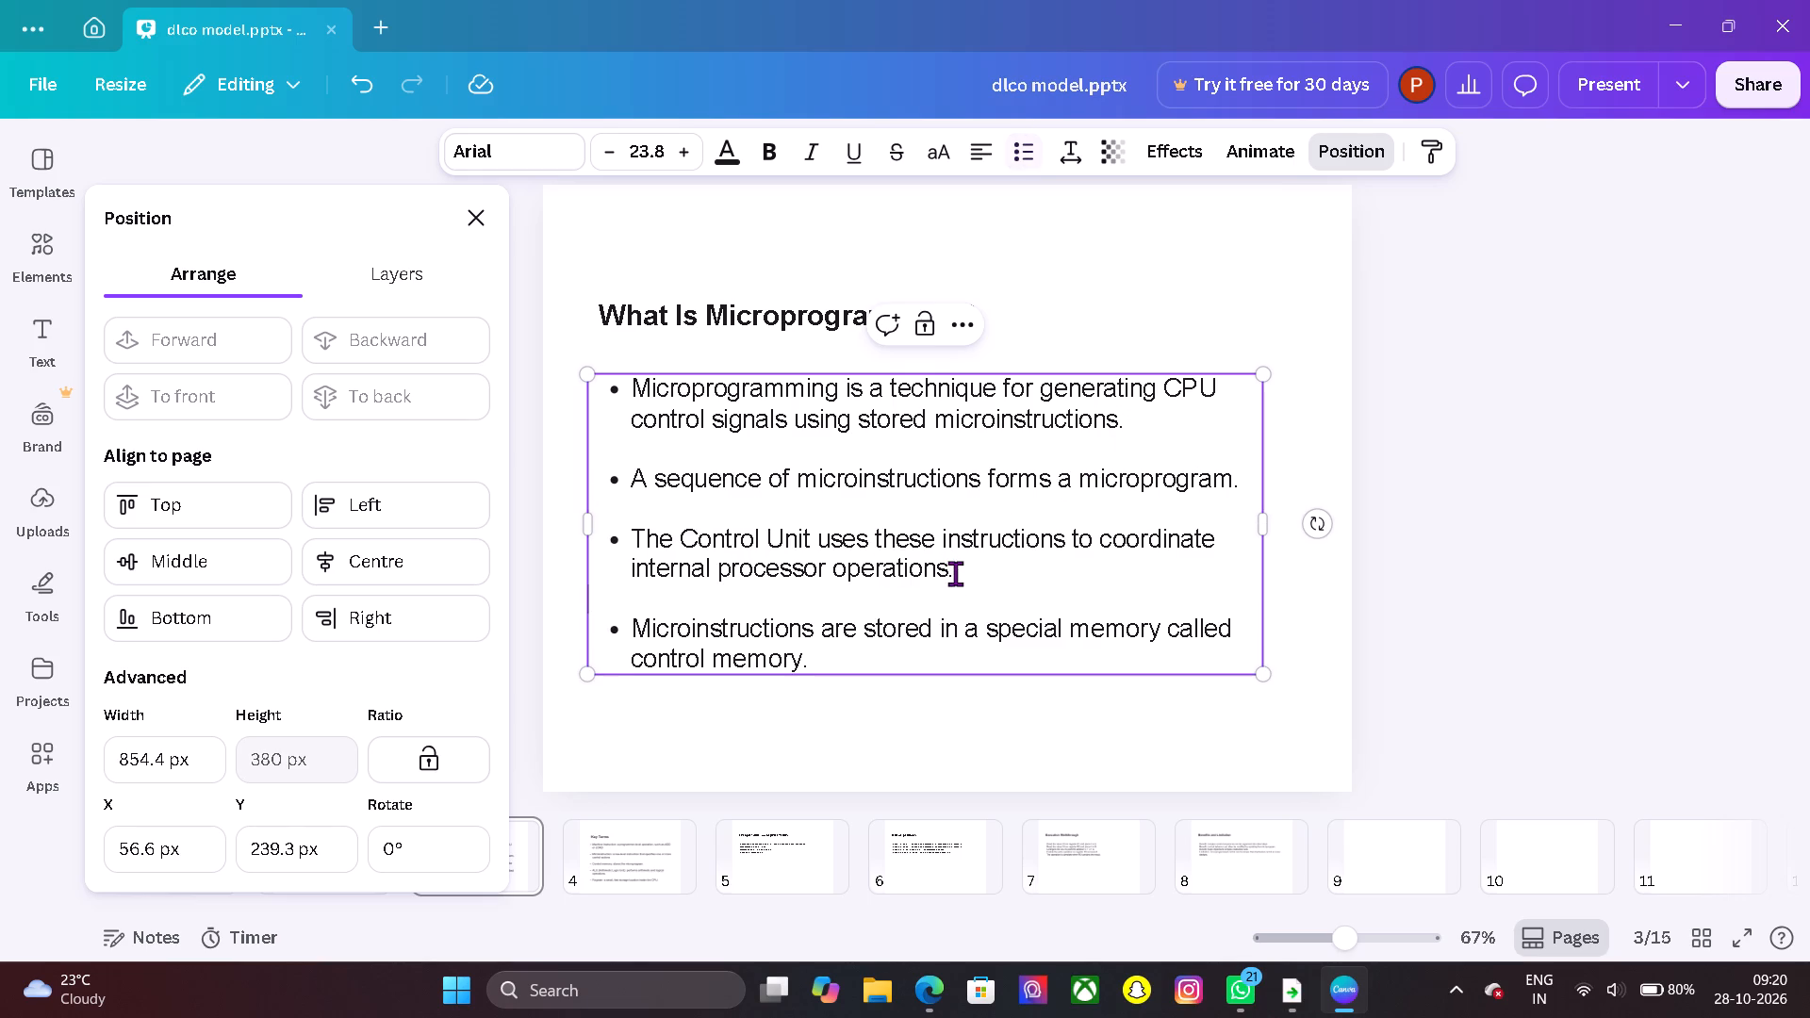
{"action": "left_click", "coordinate": [937, 763]}
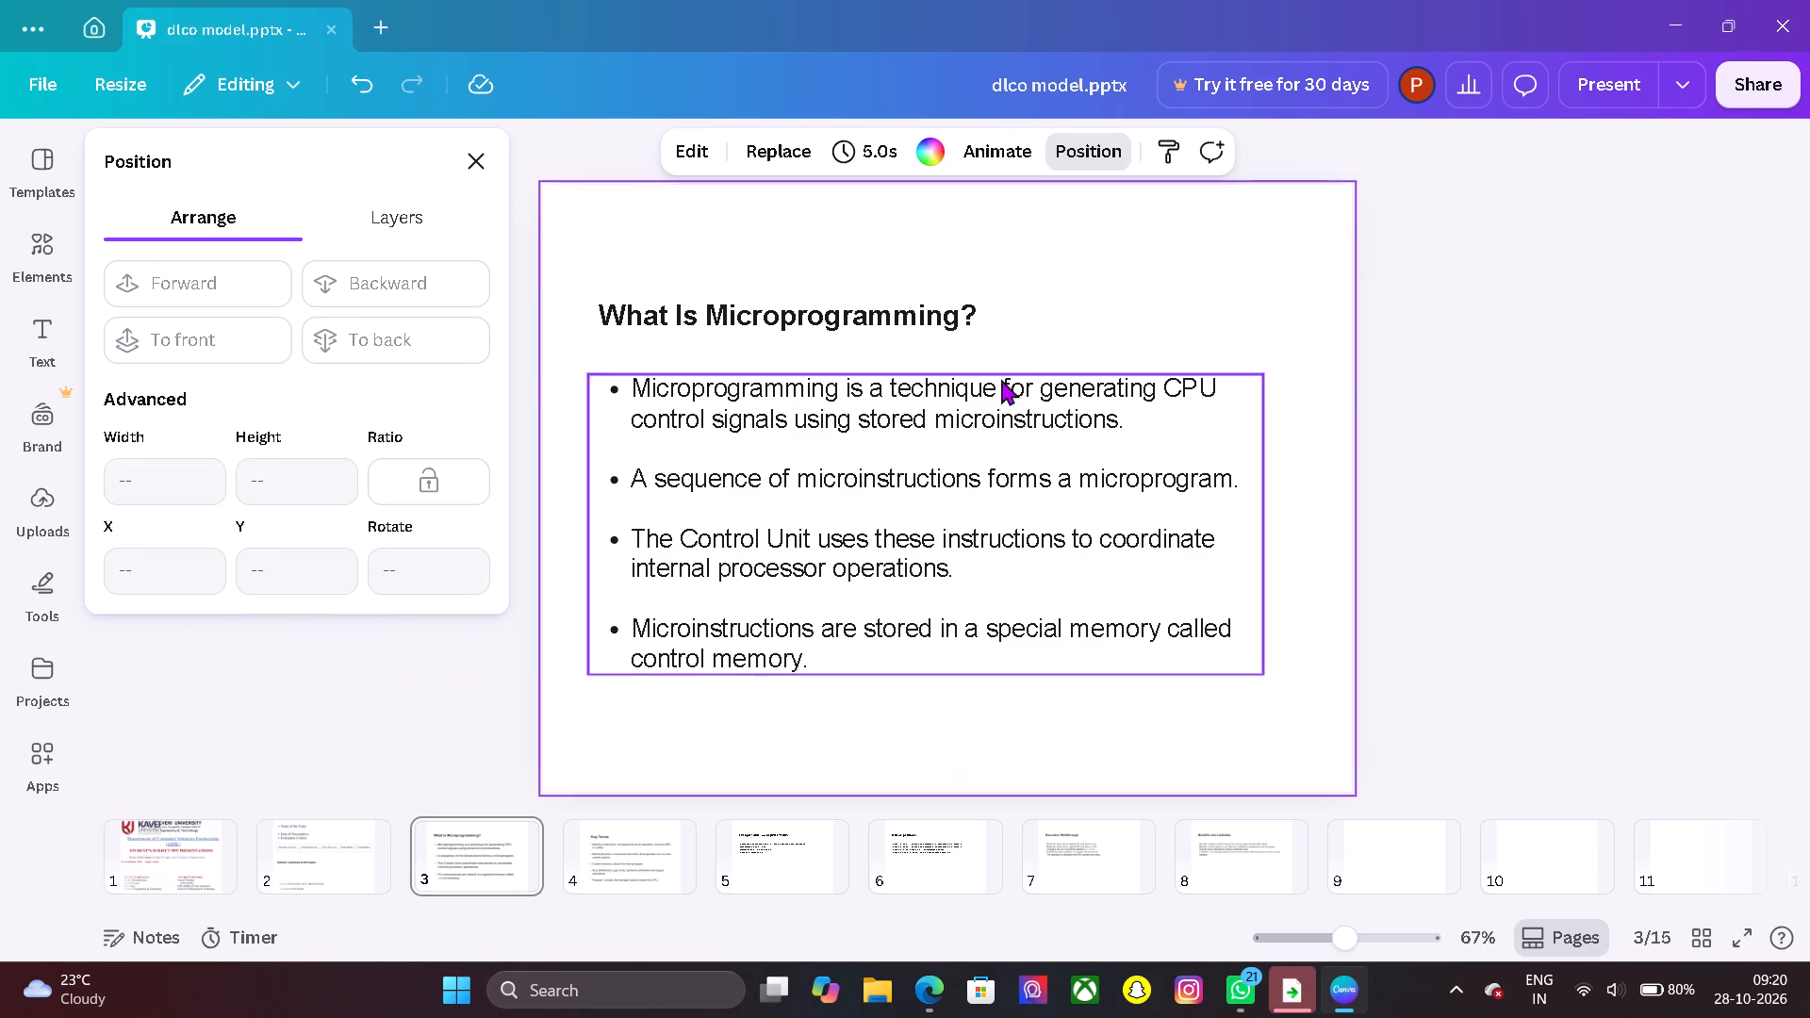
Set the font size of the "Example: Add Two Register Values" heading on slide 5 to 24.4.
{"action": "left_click", "coordinate": [940, 828]}
{"action": "left_click", "coordinate": [794, 846]}
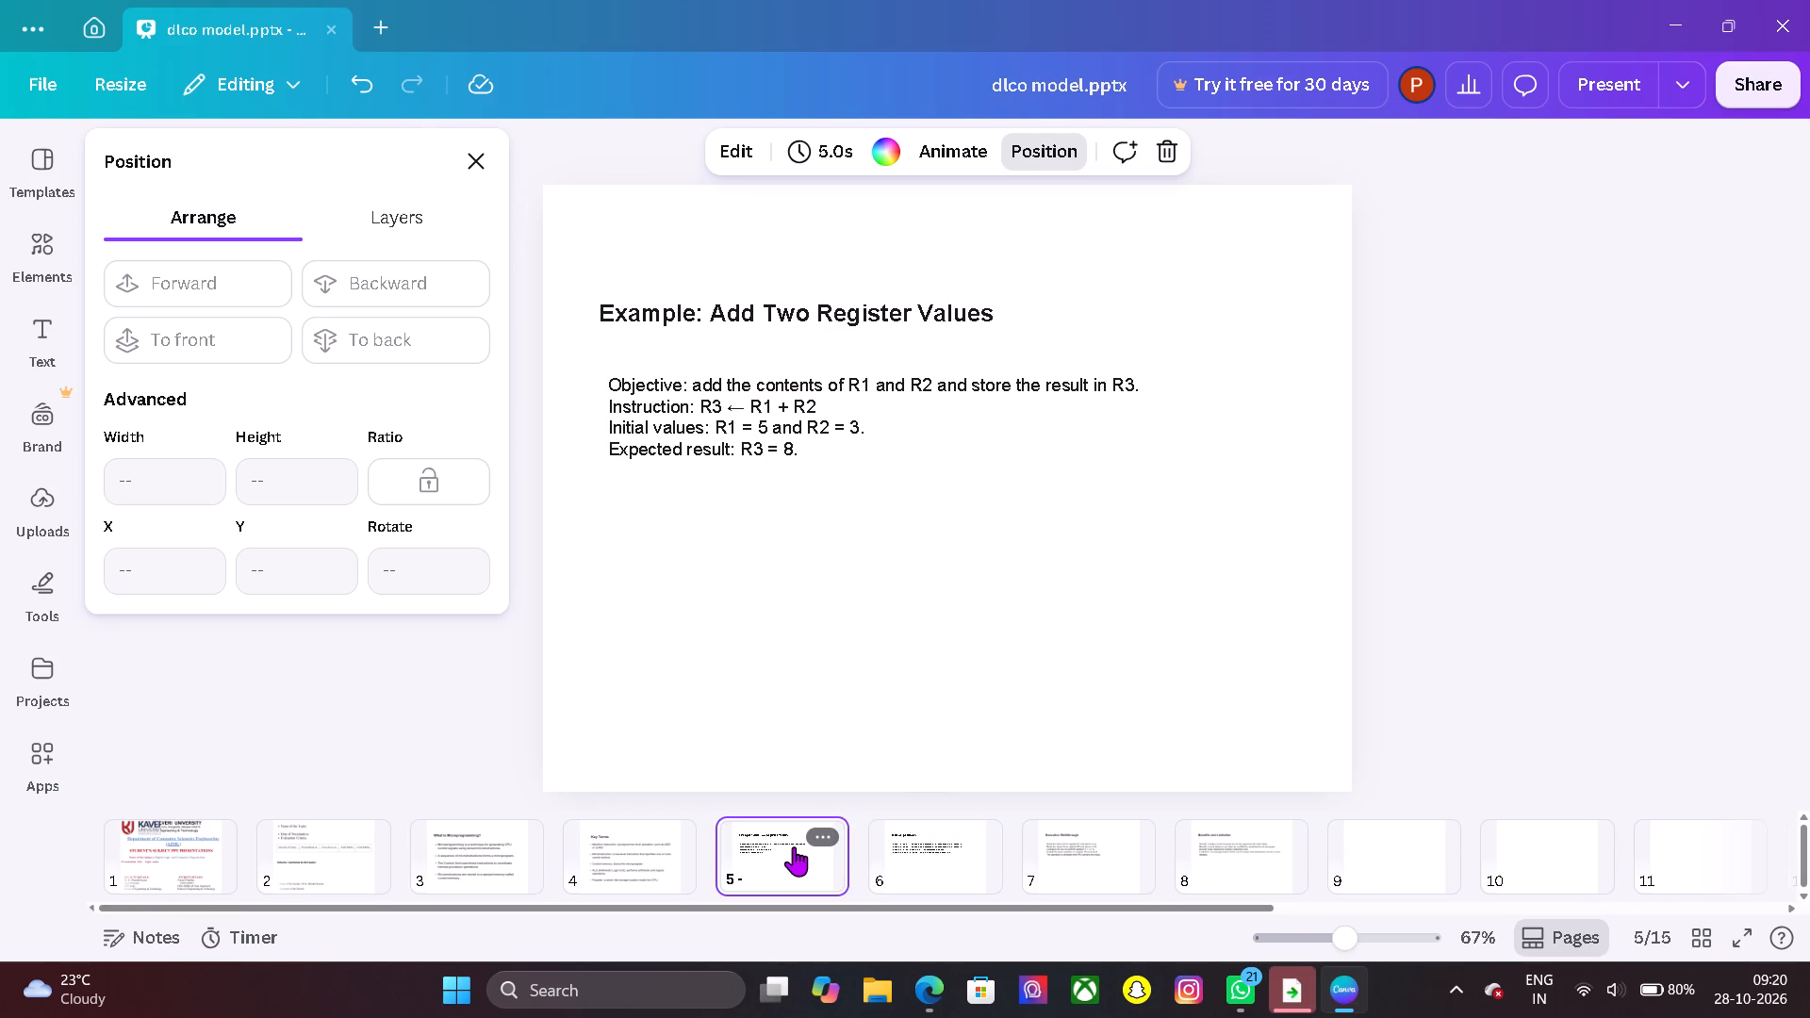
{"action": "left_click", "coordinate": [704, 332]}
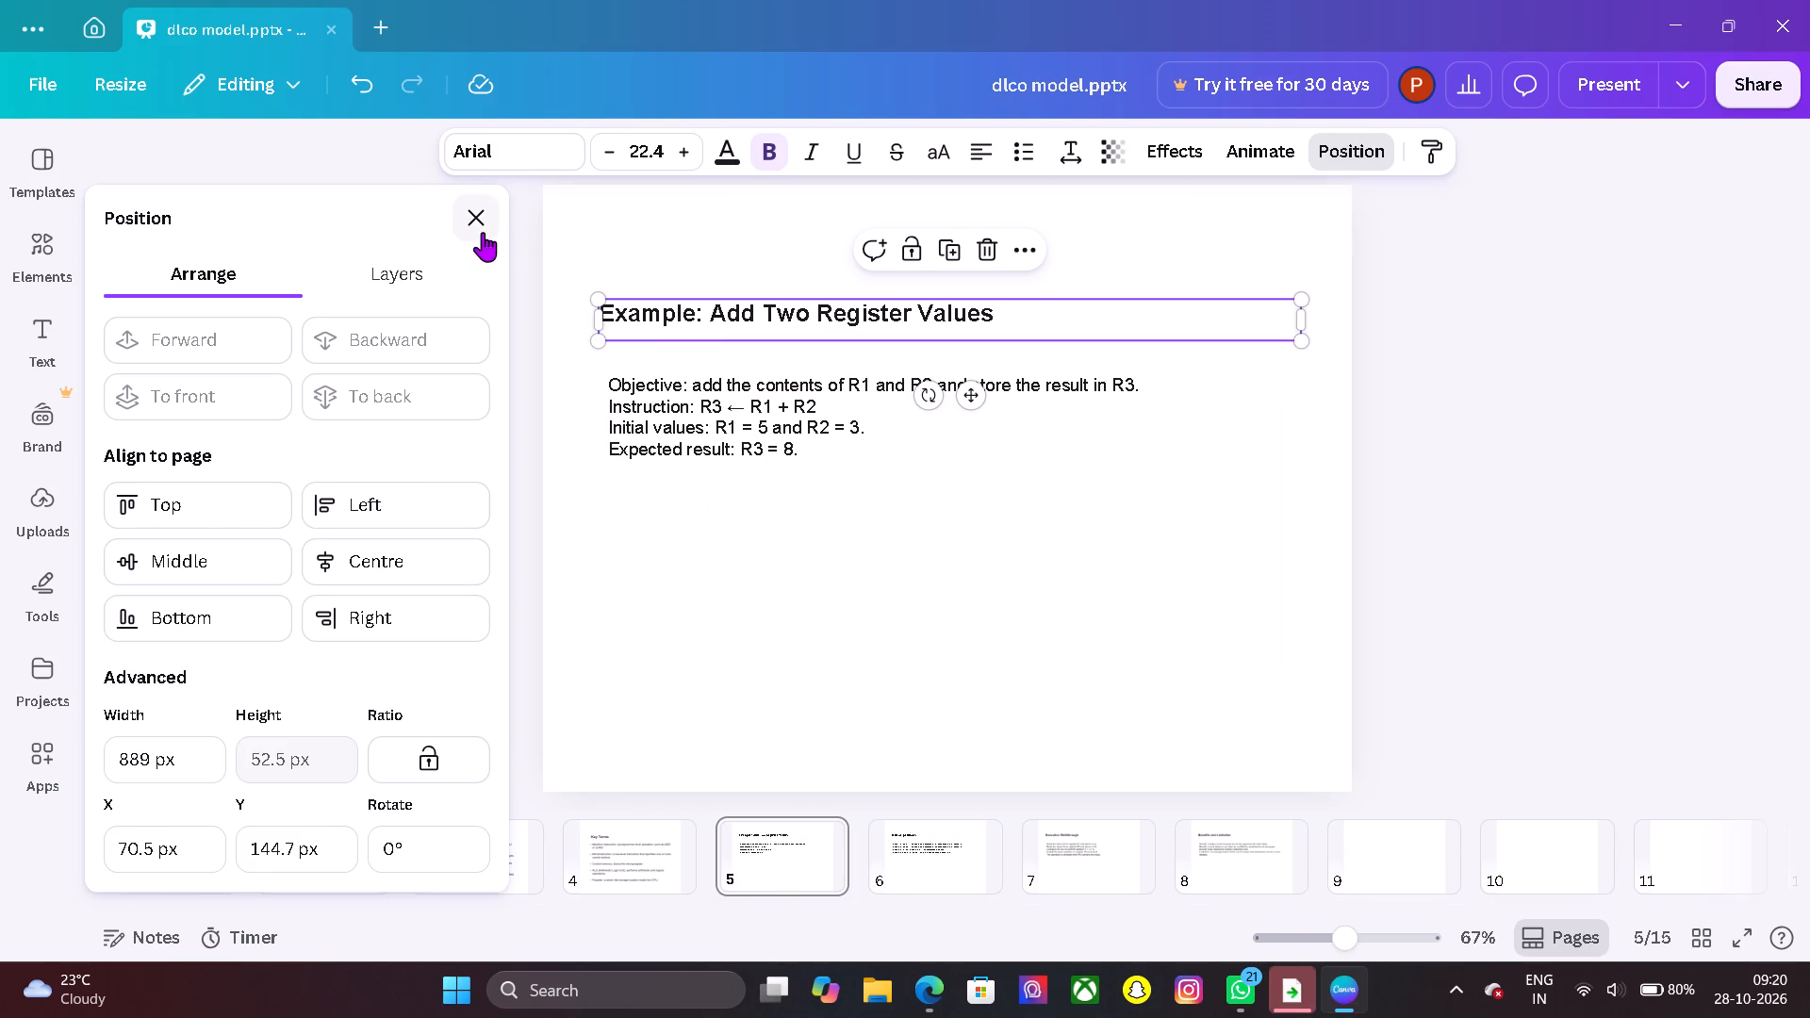
{"action": "left_click", "coordinate": [472, 220]}
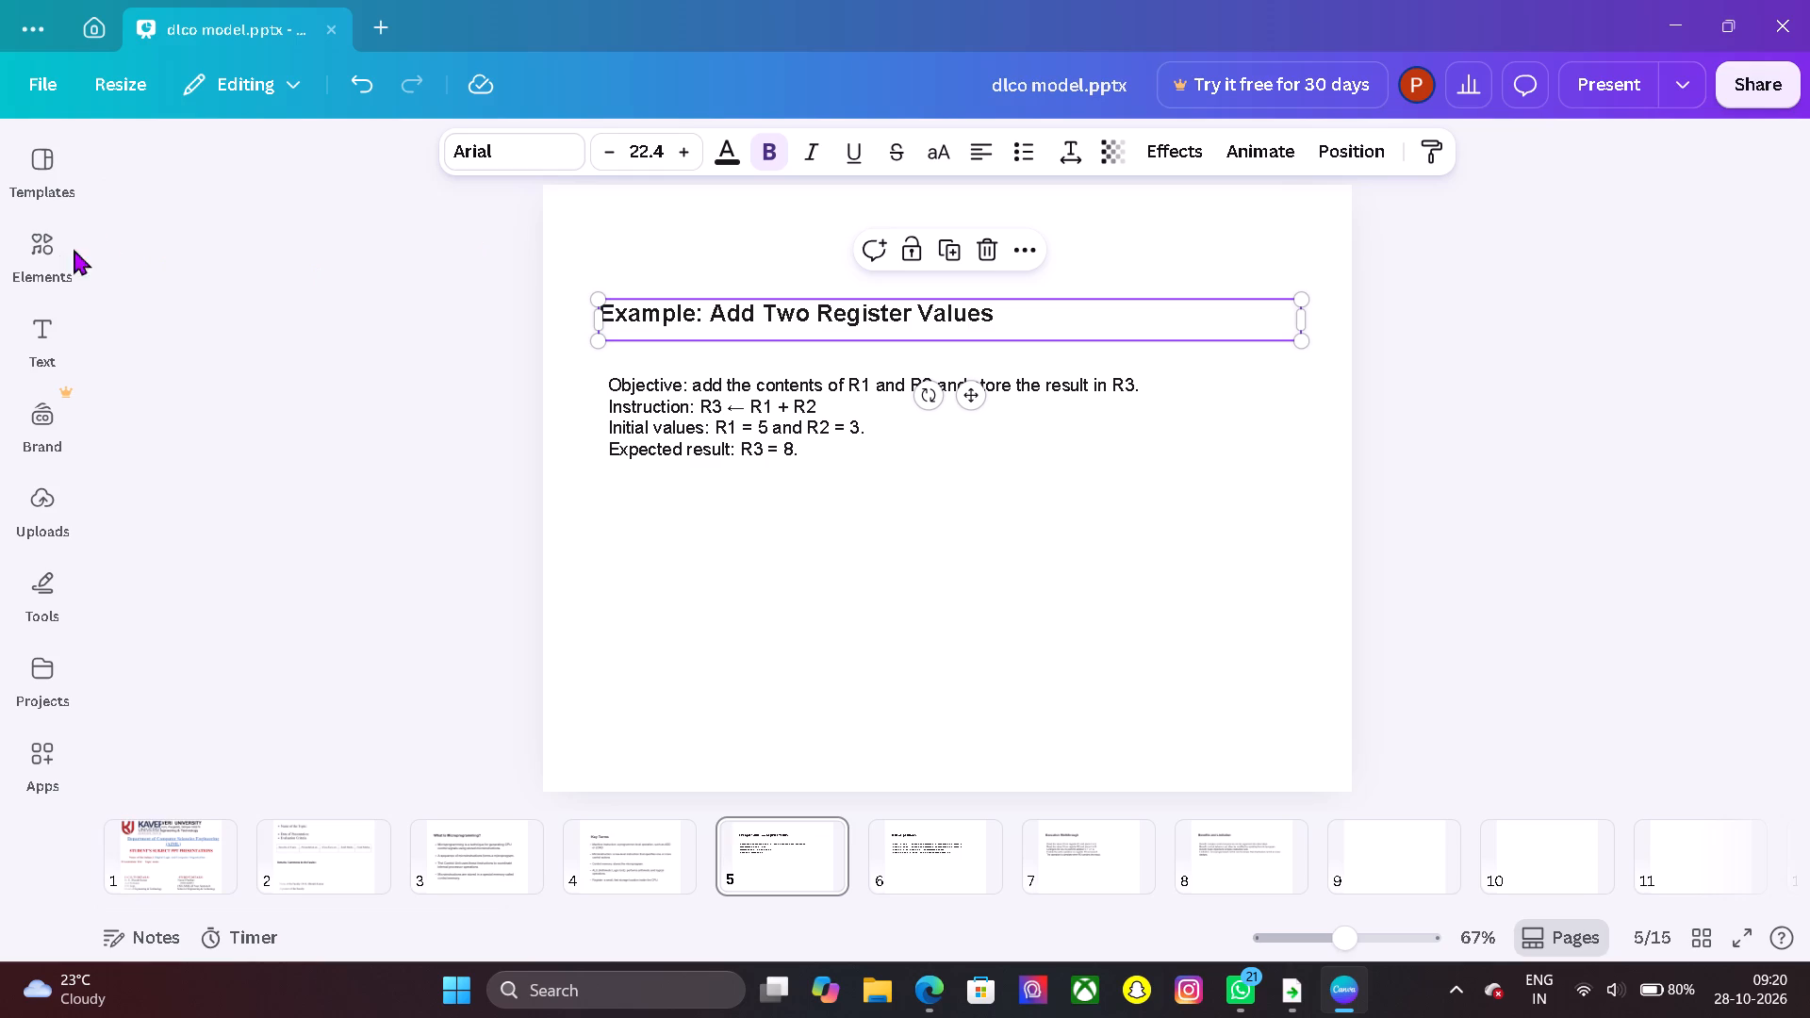
{"action": "left_click", "coordinate": [41, 266]}
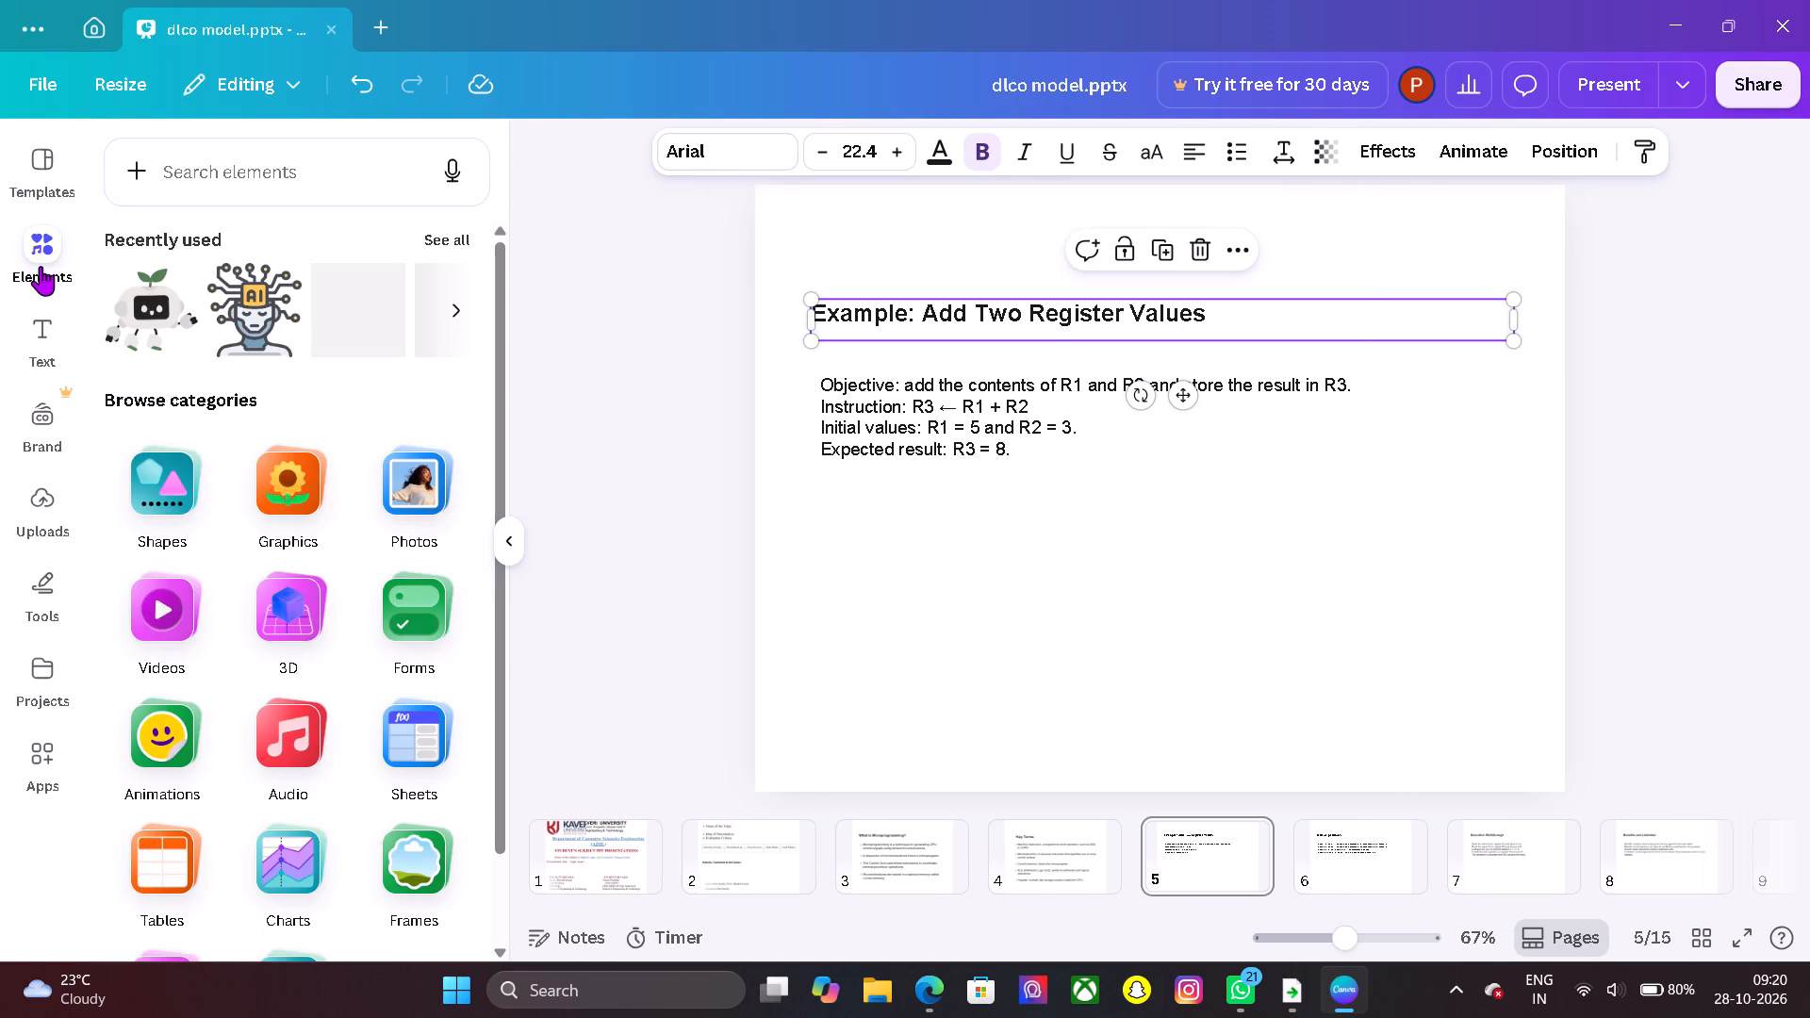
{"action": "left_click", "coordinate": [23, 331]}
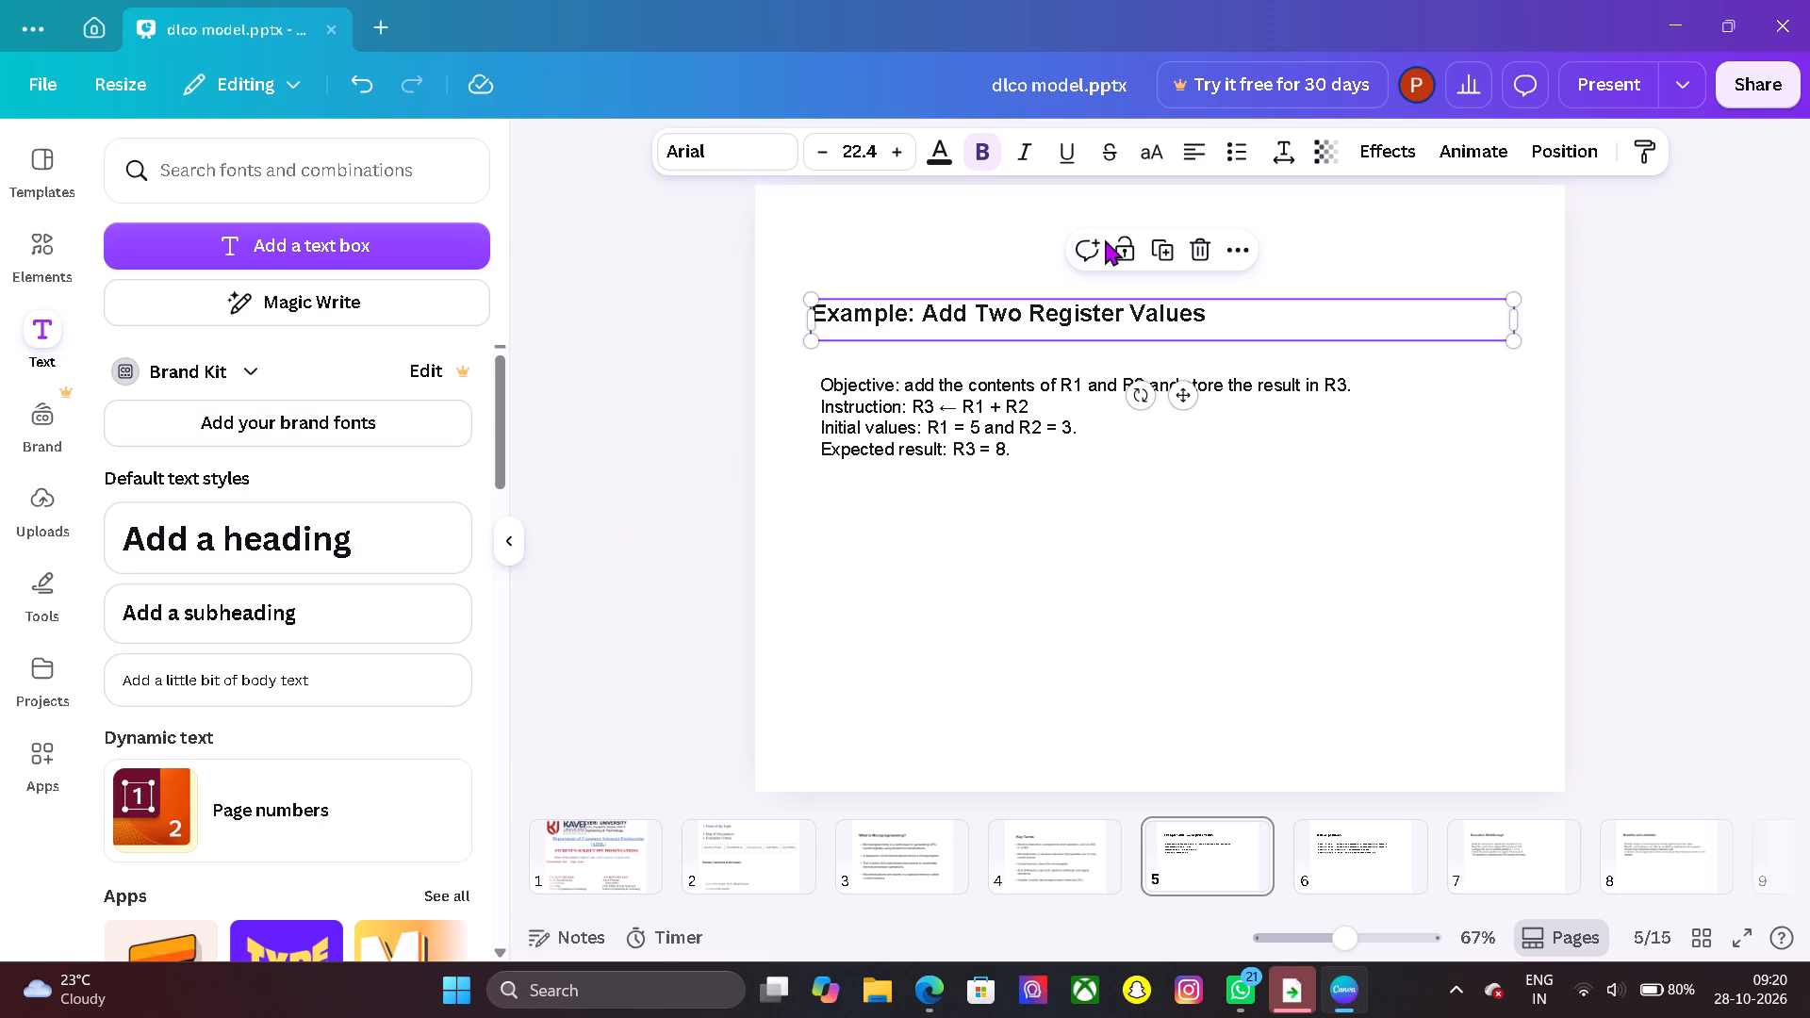
{"action": "left_click", "coordinate": [897, 151]}
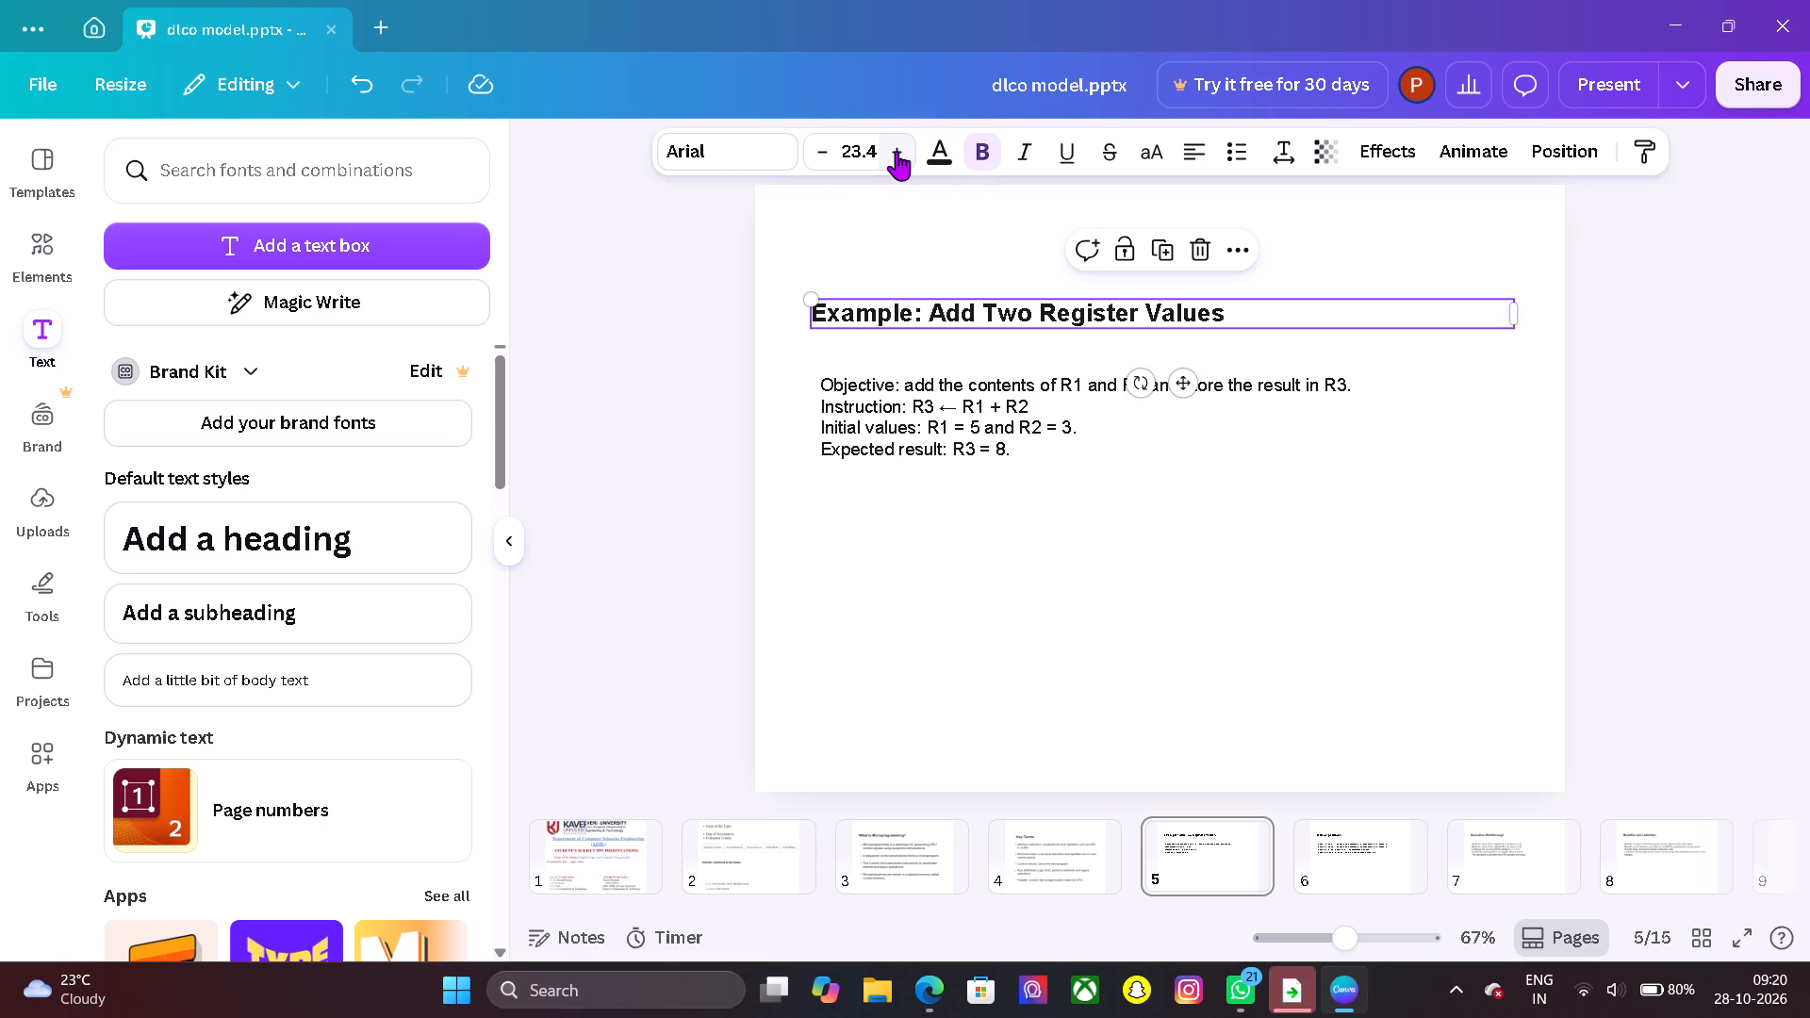
{"action": "left_click", "coordinate": [897, 151]}
Format the four lines of body text on slide 5 as a bulleted list.
{"action": "double_click", "coordinate": [929, 452]}
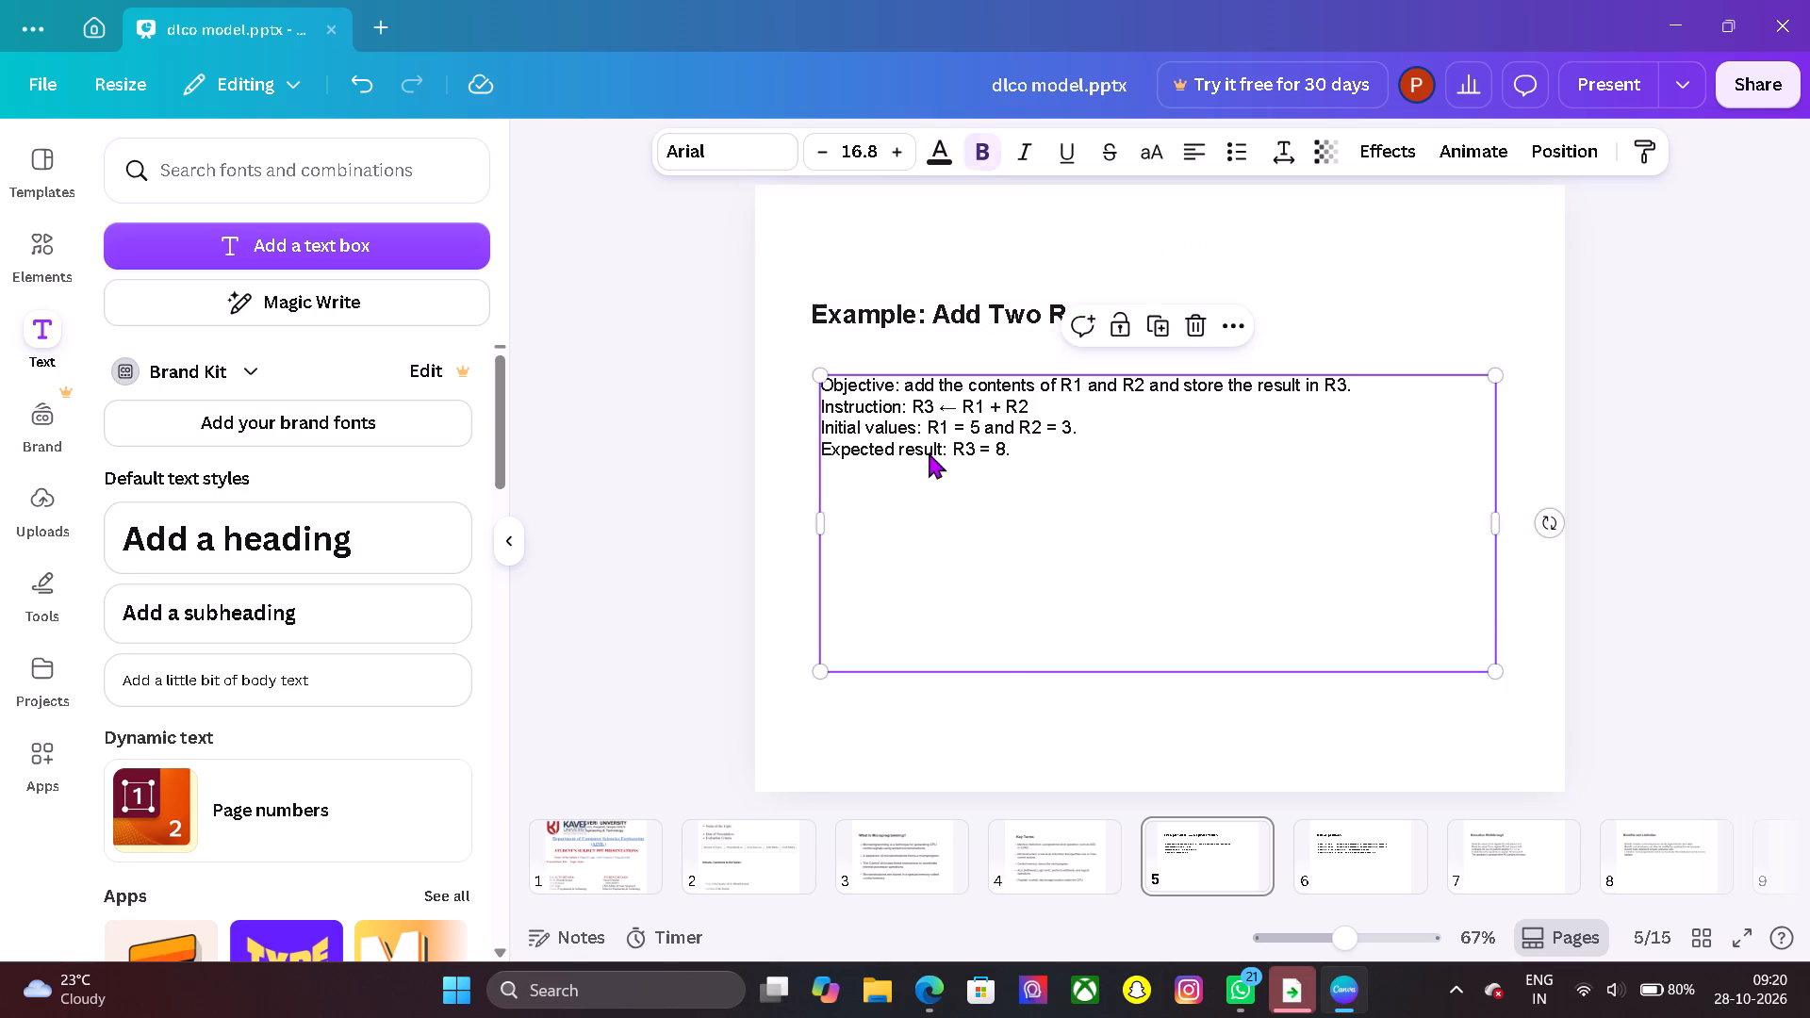
{"action": "left_click", "coordinate": [1244, 147]}
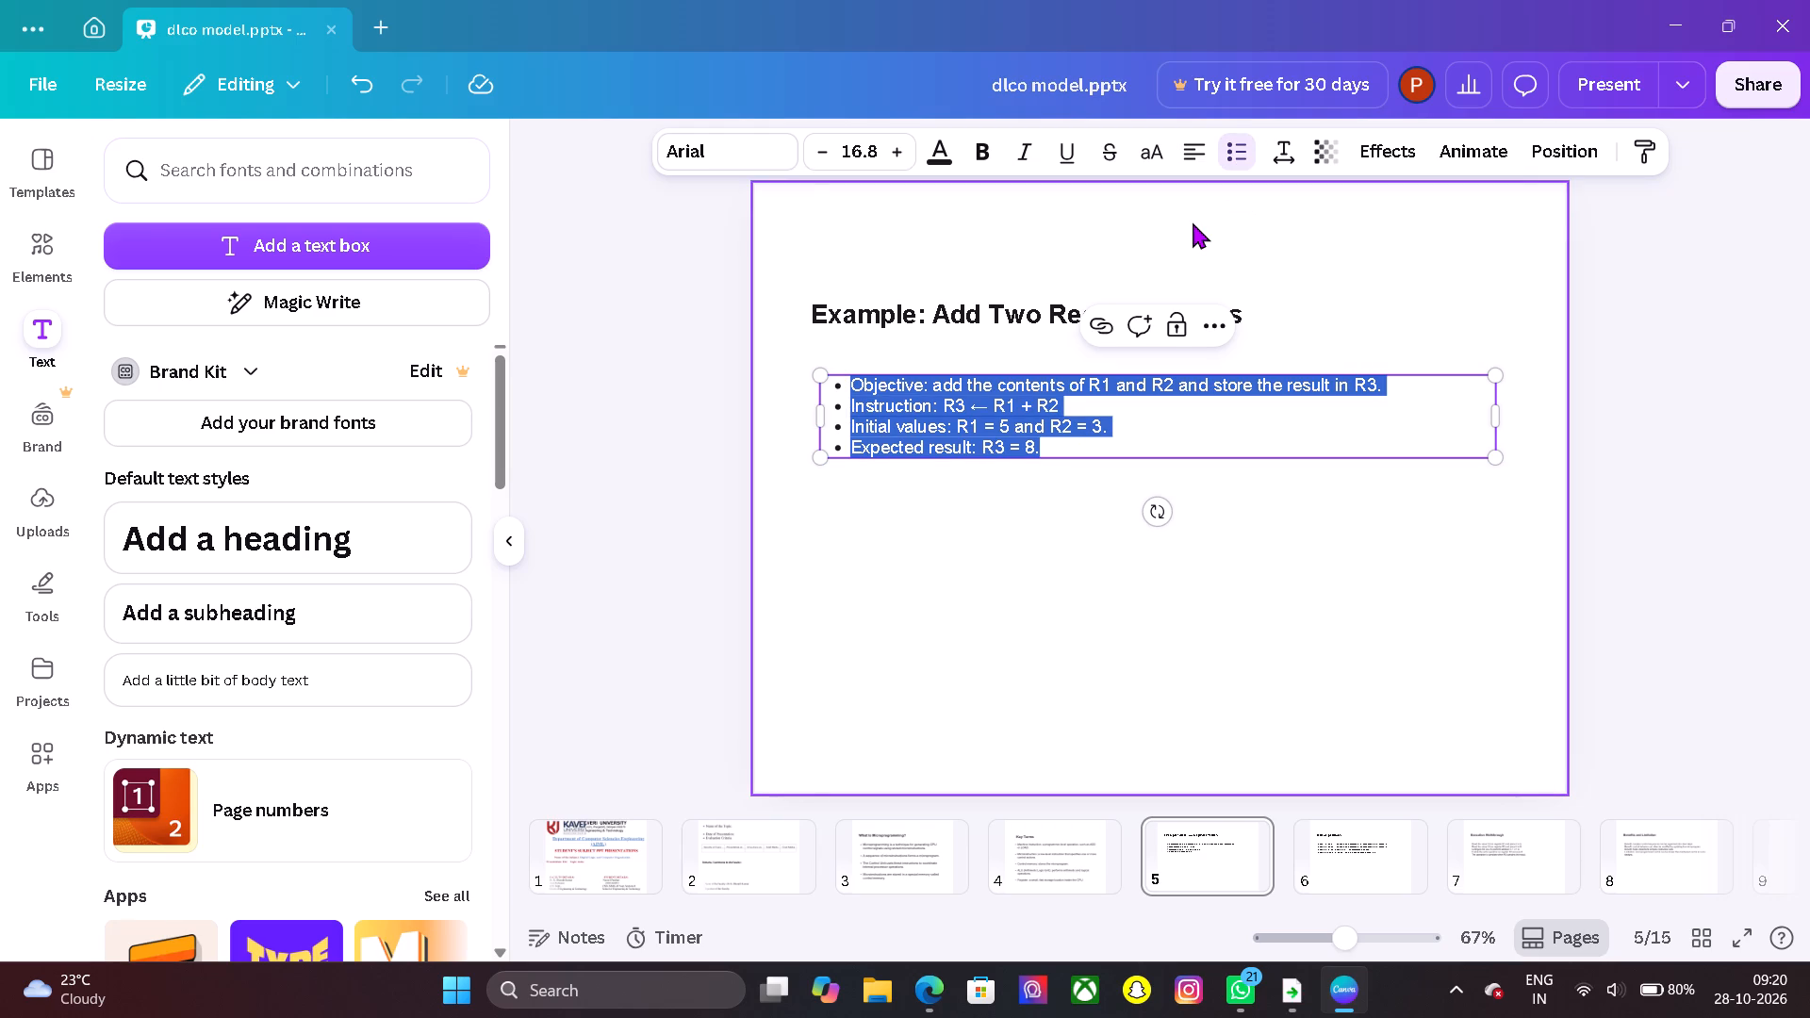
{"action": "left_click", "coordinate": [1193, 222]}
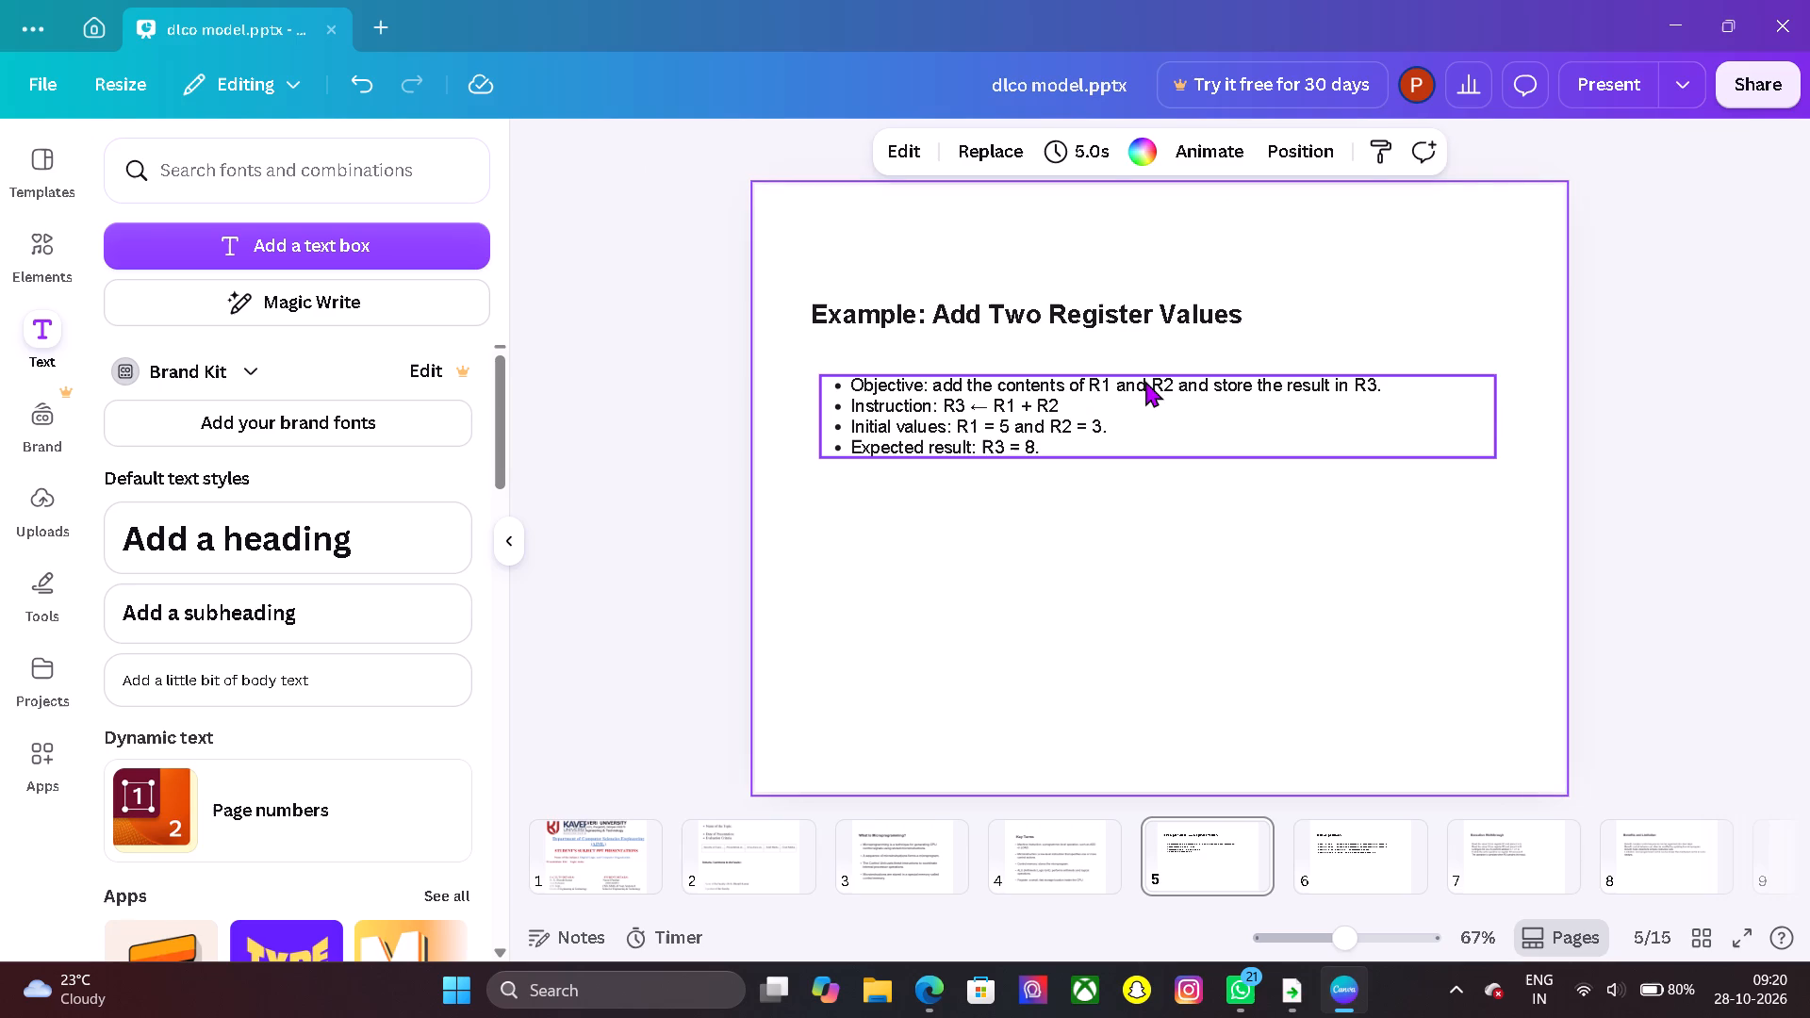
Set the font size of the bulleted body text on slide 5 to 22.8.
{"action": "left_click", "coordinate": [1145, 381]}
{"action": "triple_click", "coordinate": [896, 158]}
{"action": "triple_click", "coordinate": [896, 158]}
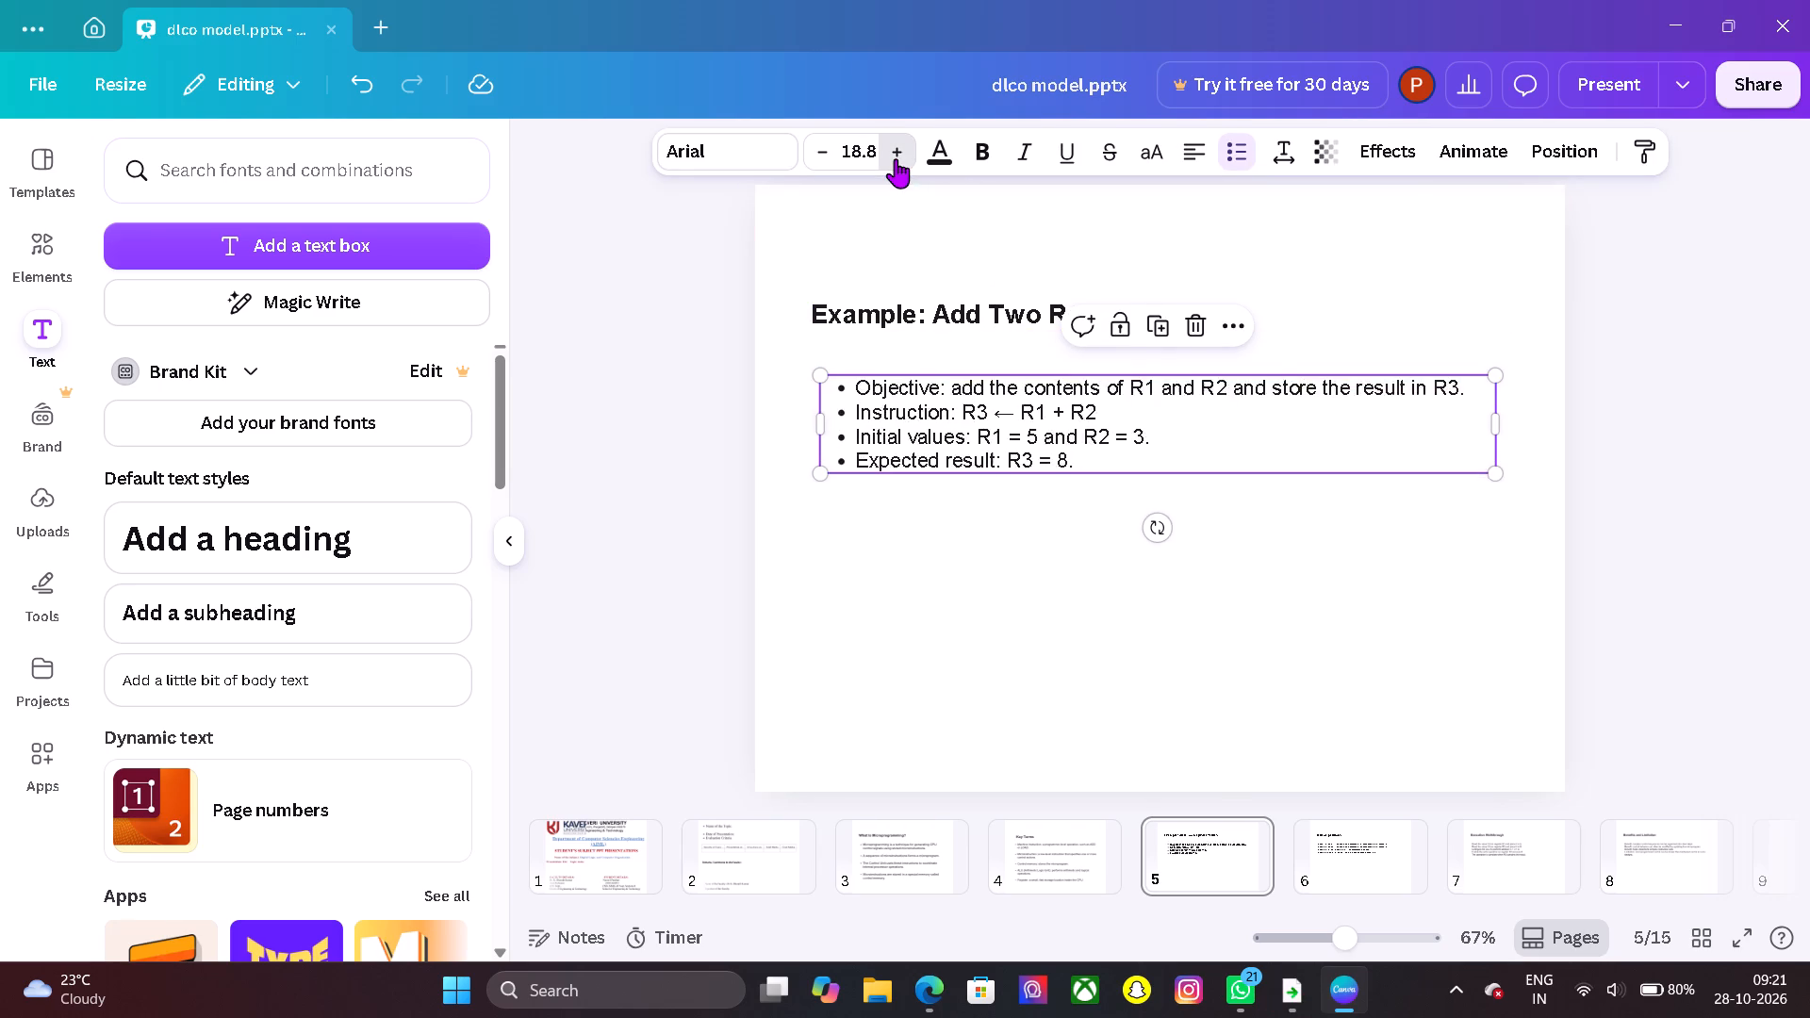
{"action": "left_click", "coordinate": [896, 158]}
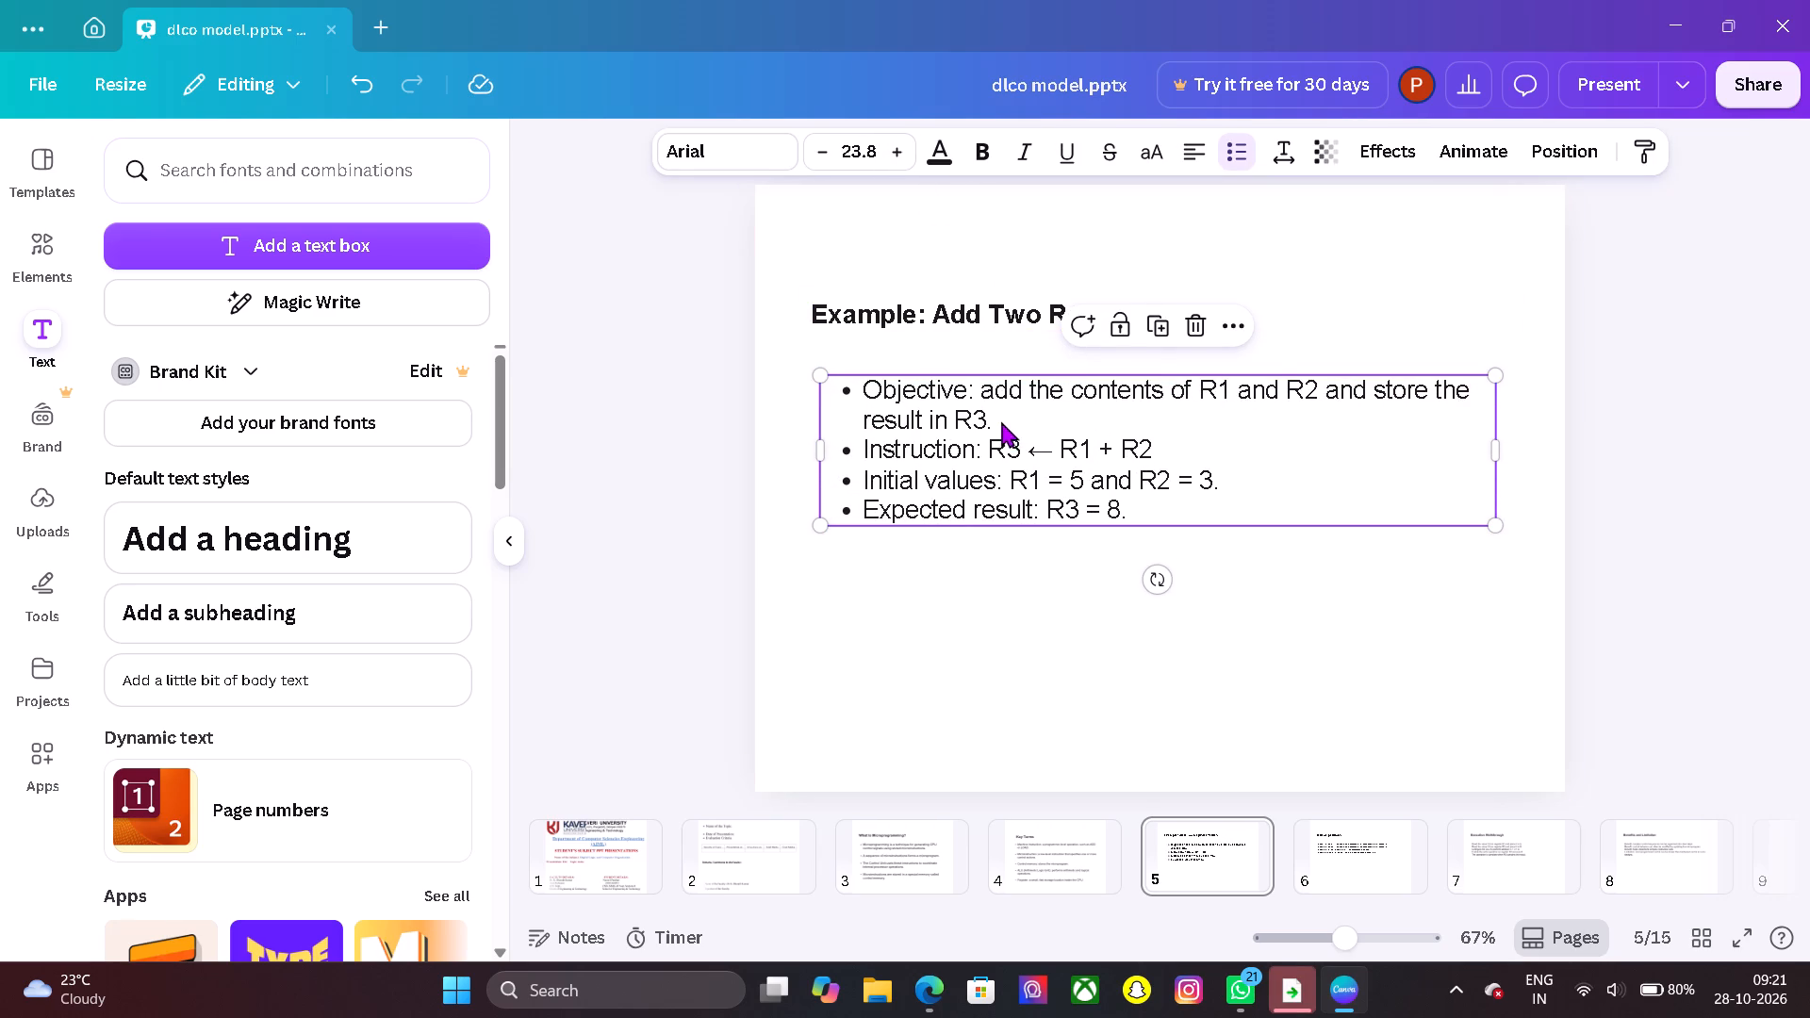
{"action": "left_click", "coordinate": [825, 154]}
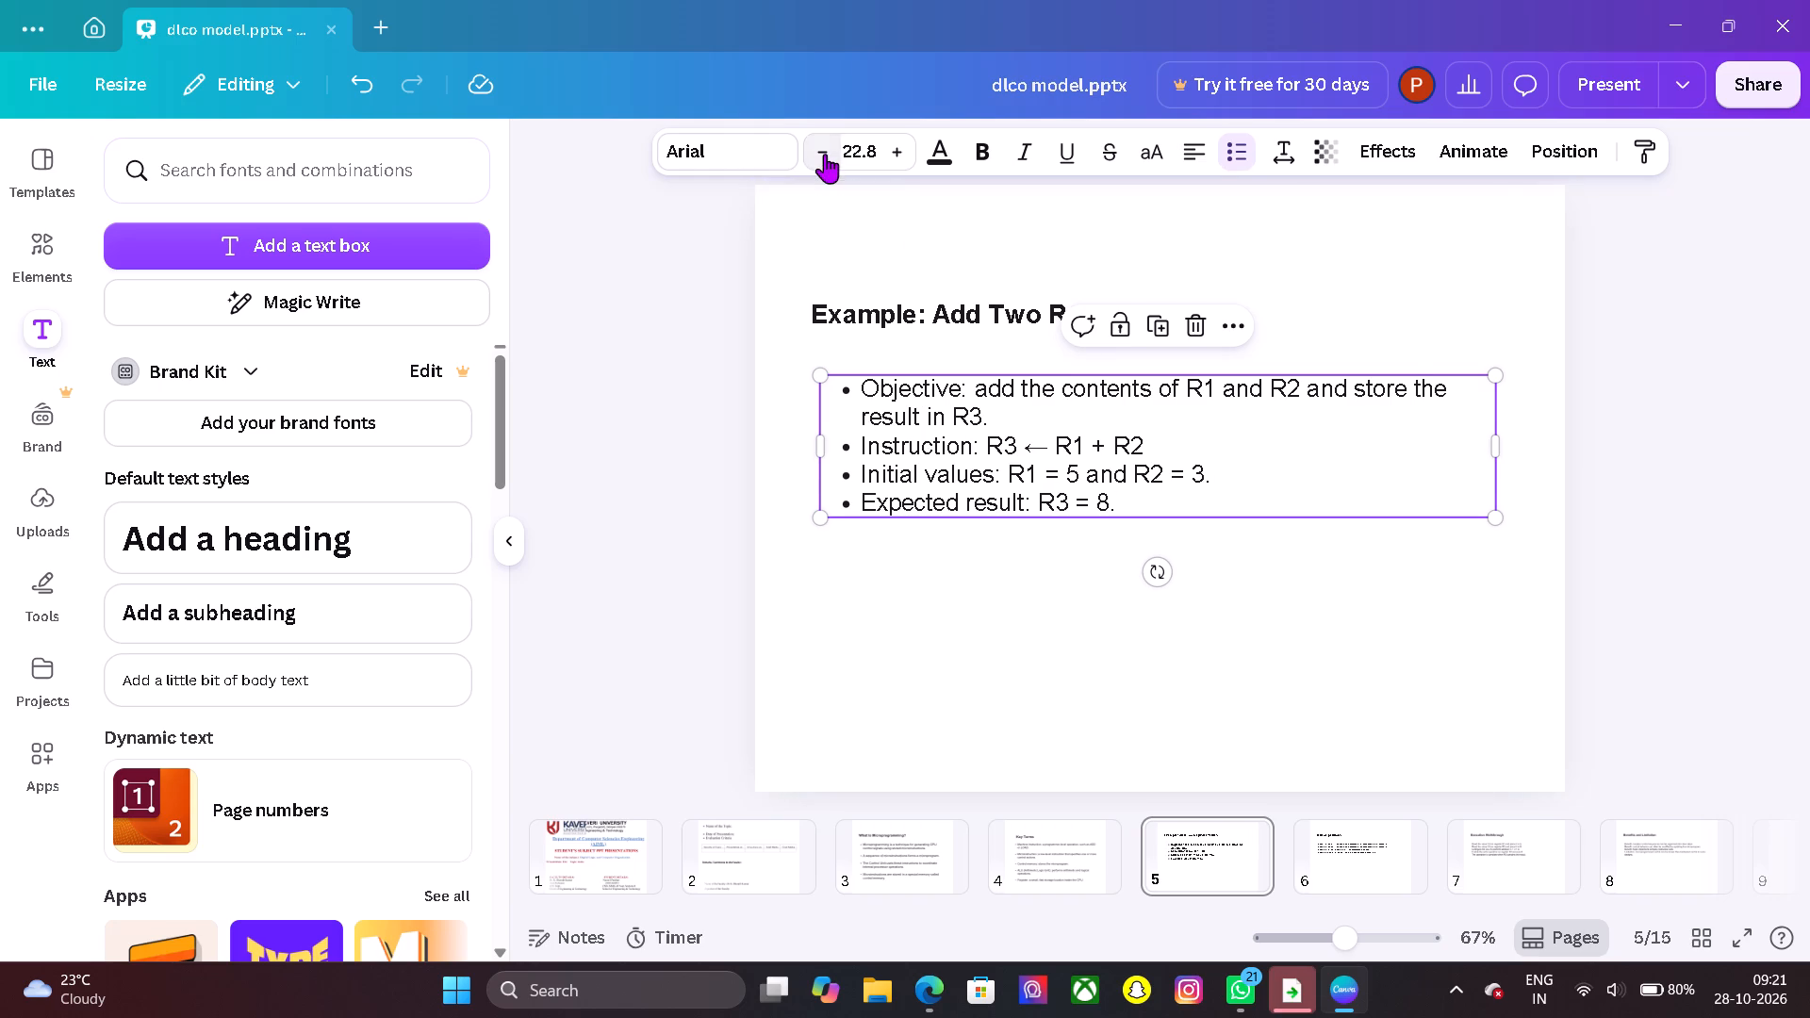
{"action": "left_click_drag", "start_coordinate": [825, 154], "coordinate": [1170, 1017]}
Check the body text font sizes on slides 4 and 3, and set slide 5's bulleted text to 21.8.
{"action": "left_click", "coordinate": [1076, 878]}
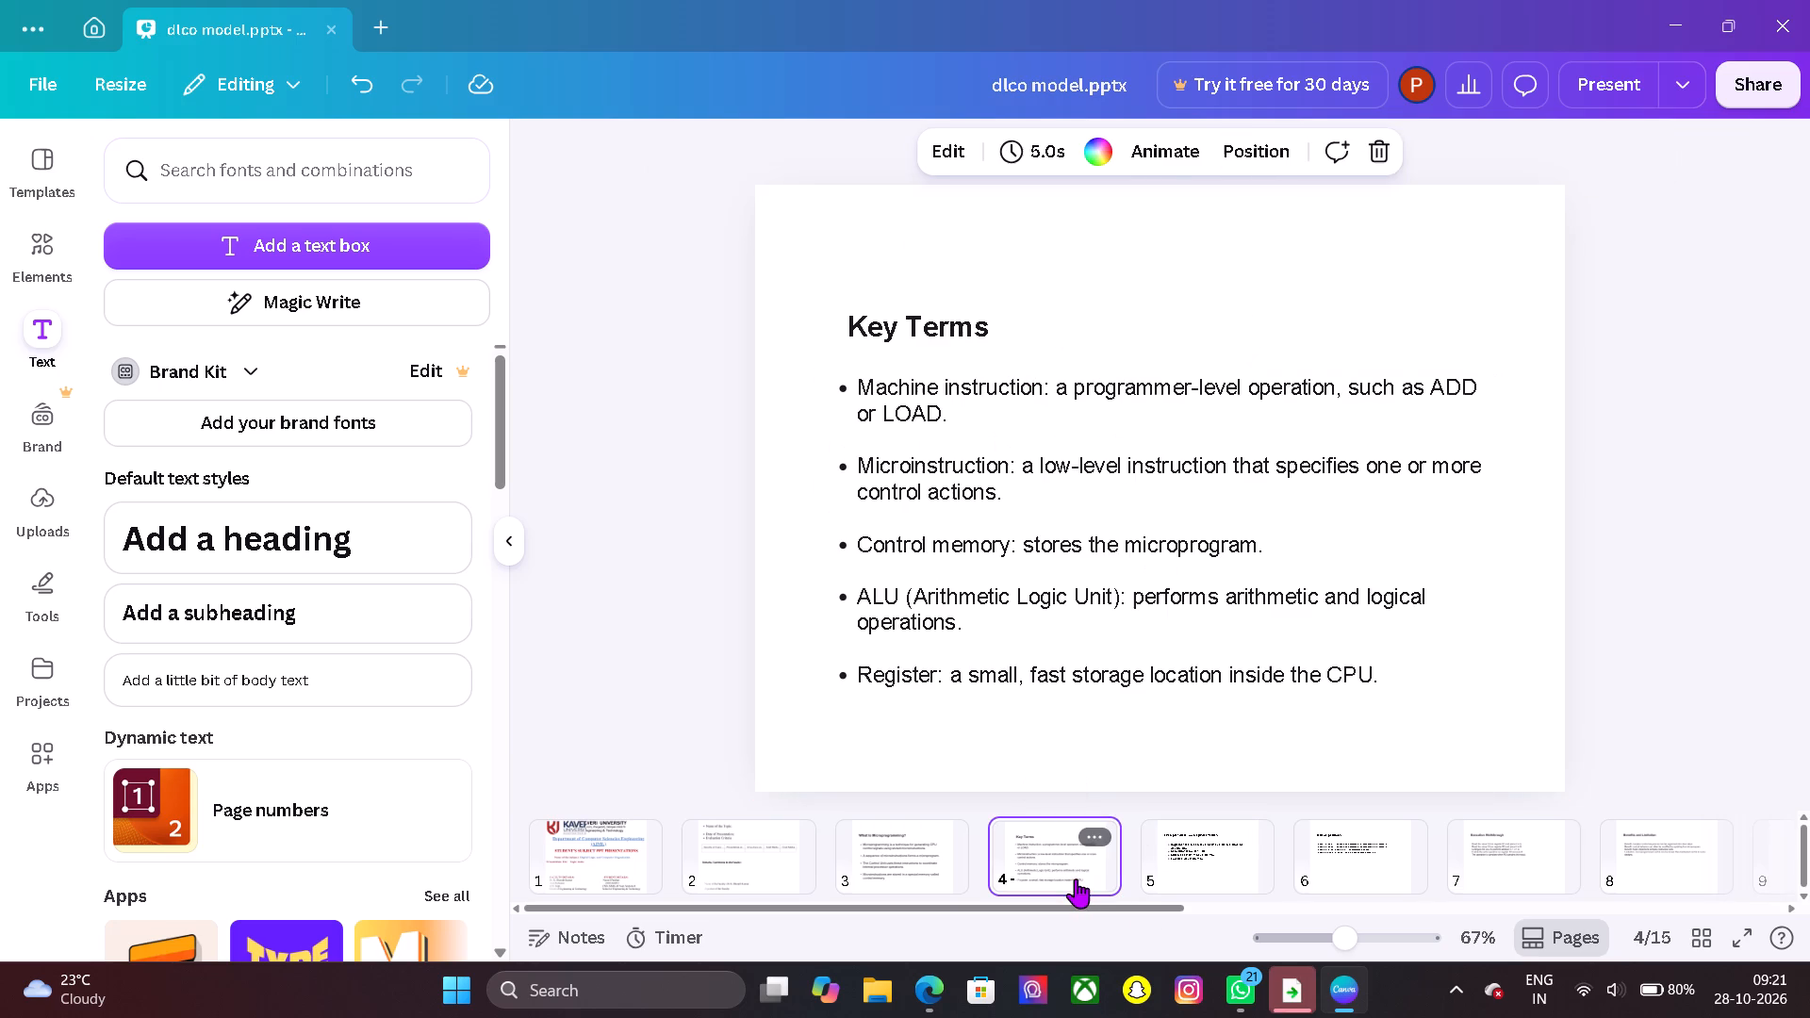
{"action": "left_click", "coordinate": [967, 651]}
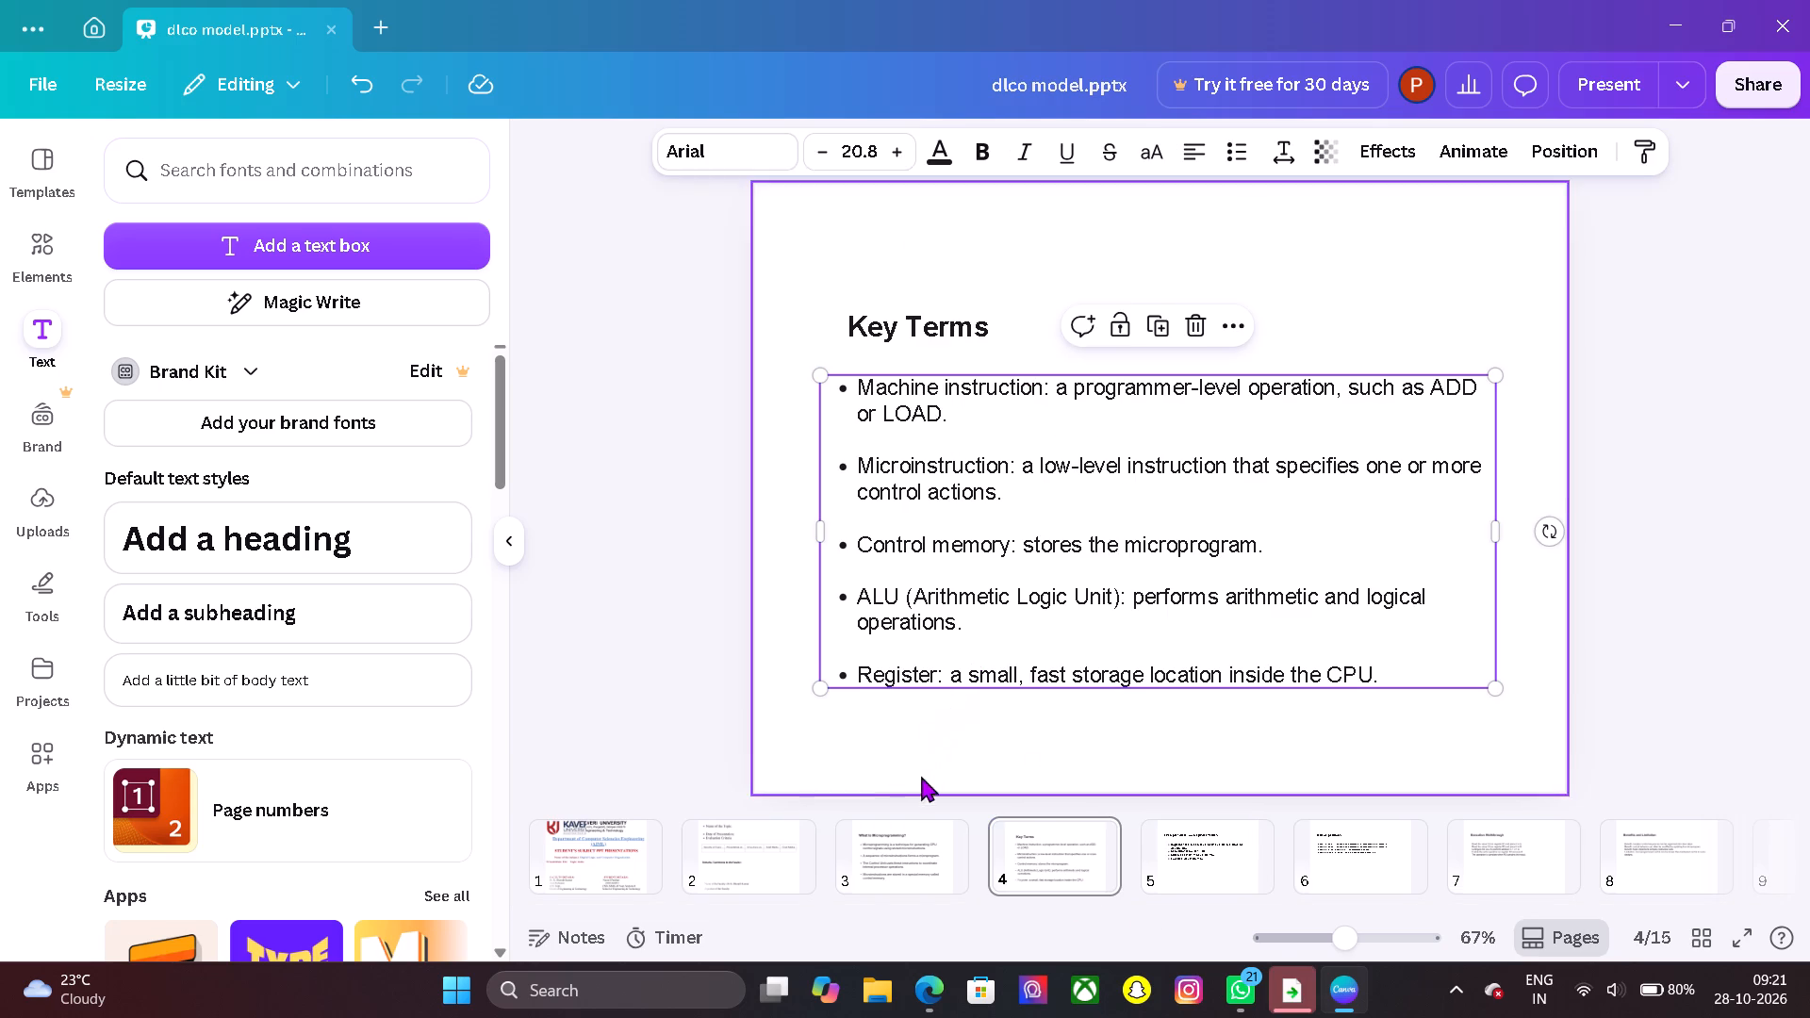
{"action": "left_click", "coordinate": [908, 842]}
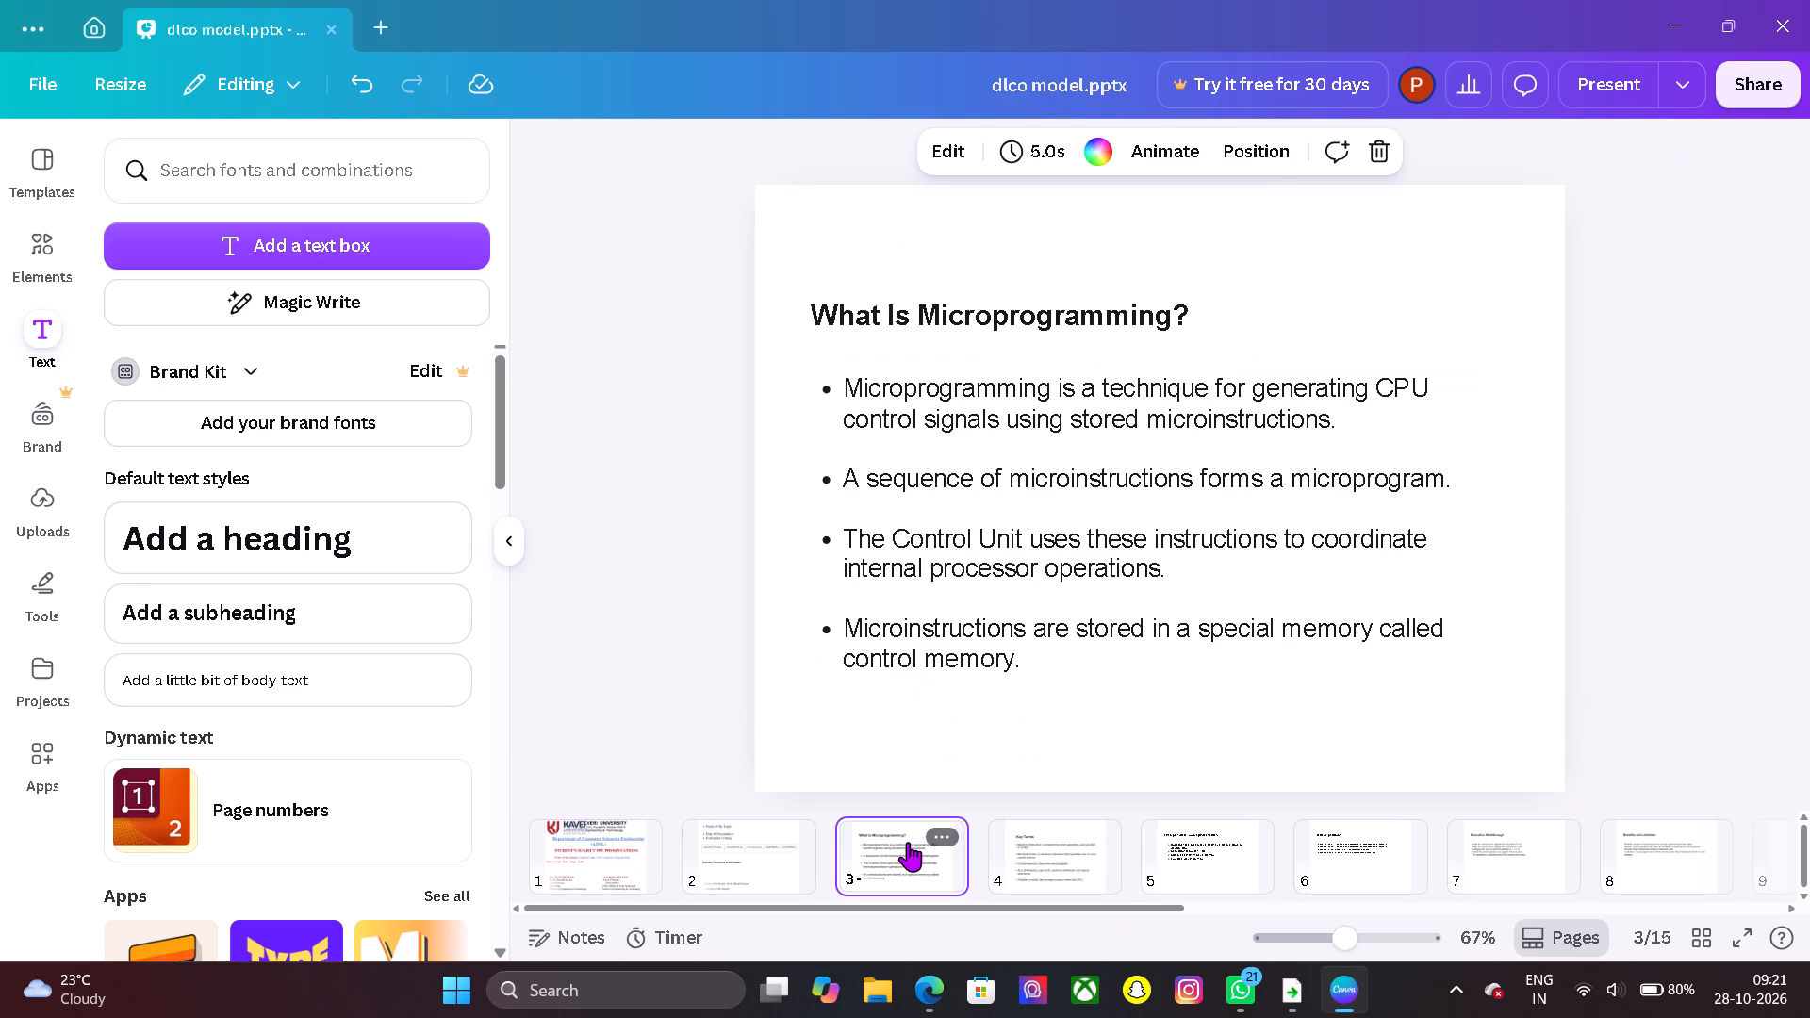
{"action": "left_click", "coordinate": [924, 600]}
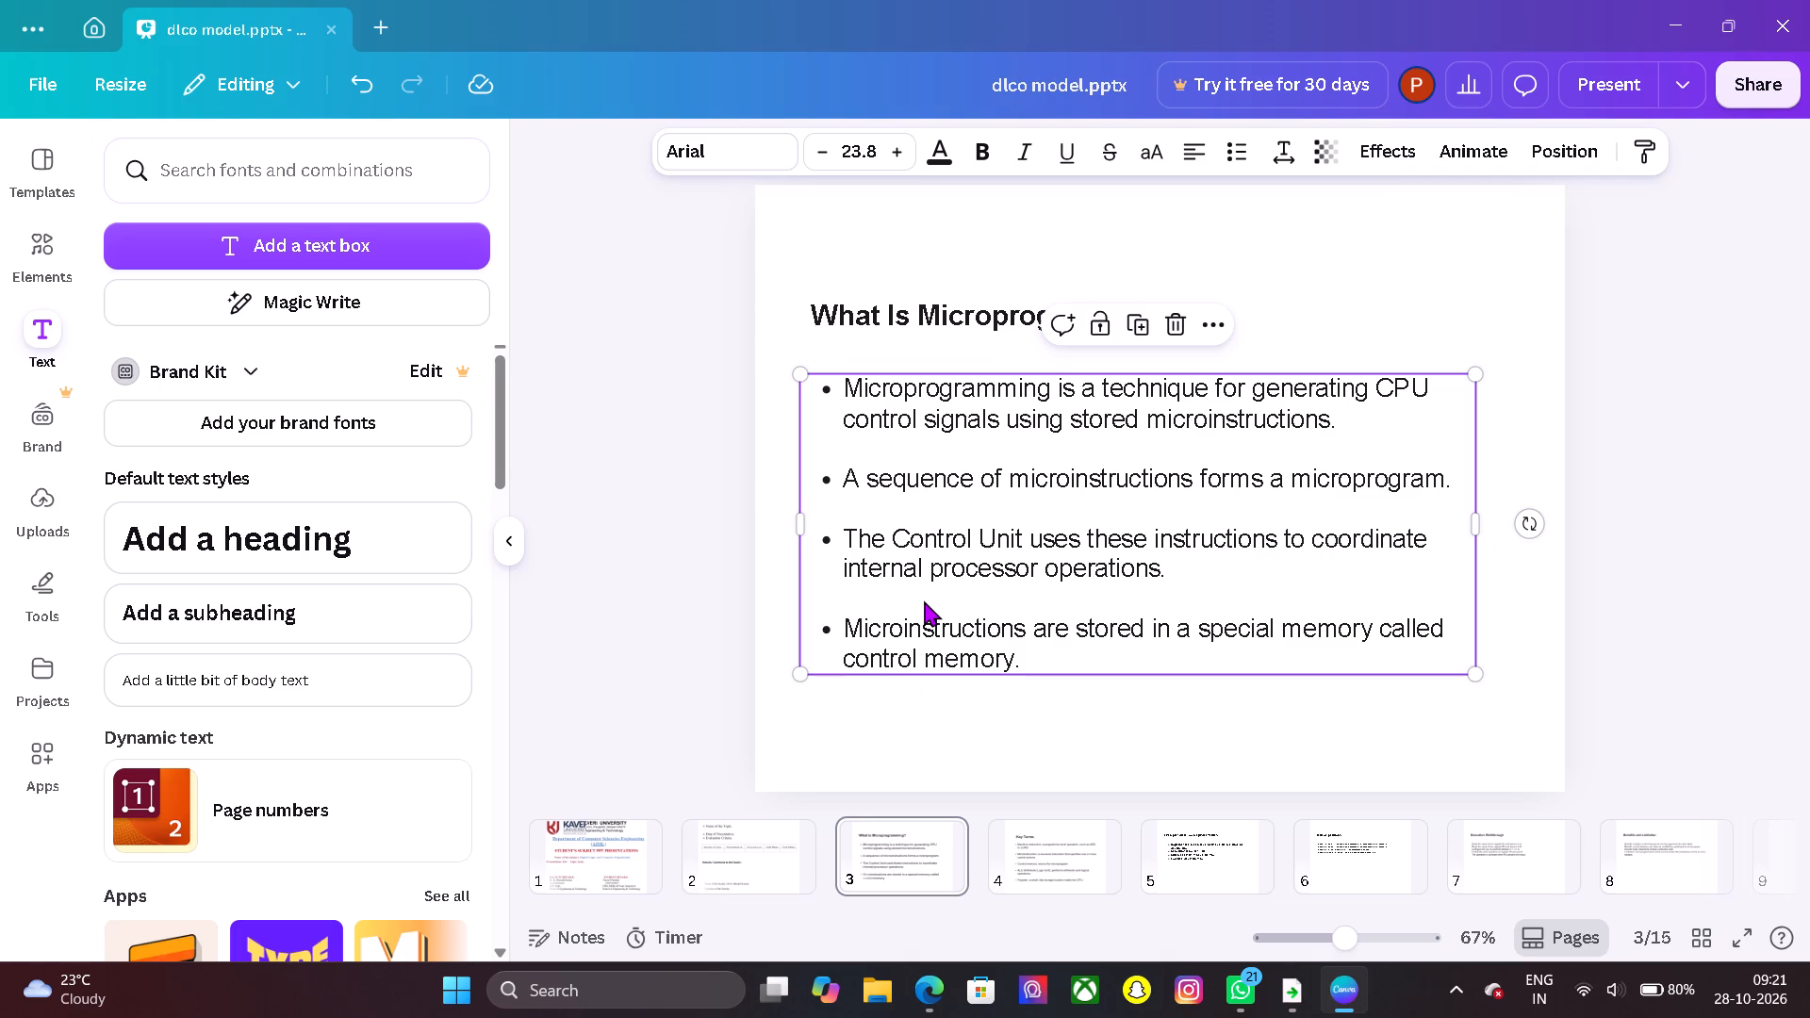
{"action": "left_click", "coordinate": [1046, 859]}
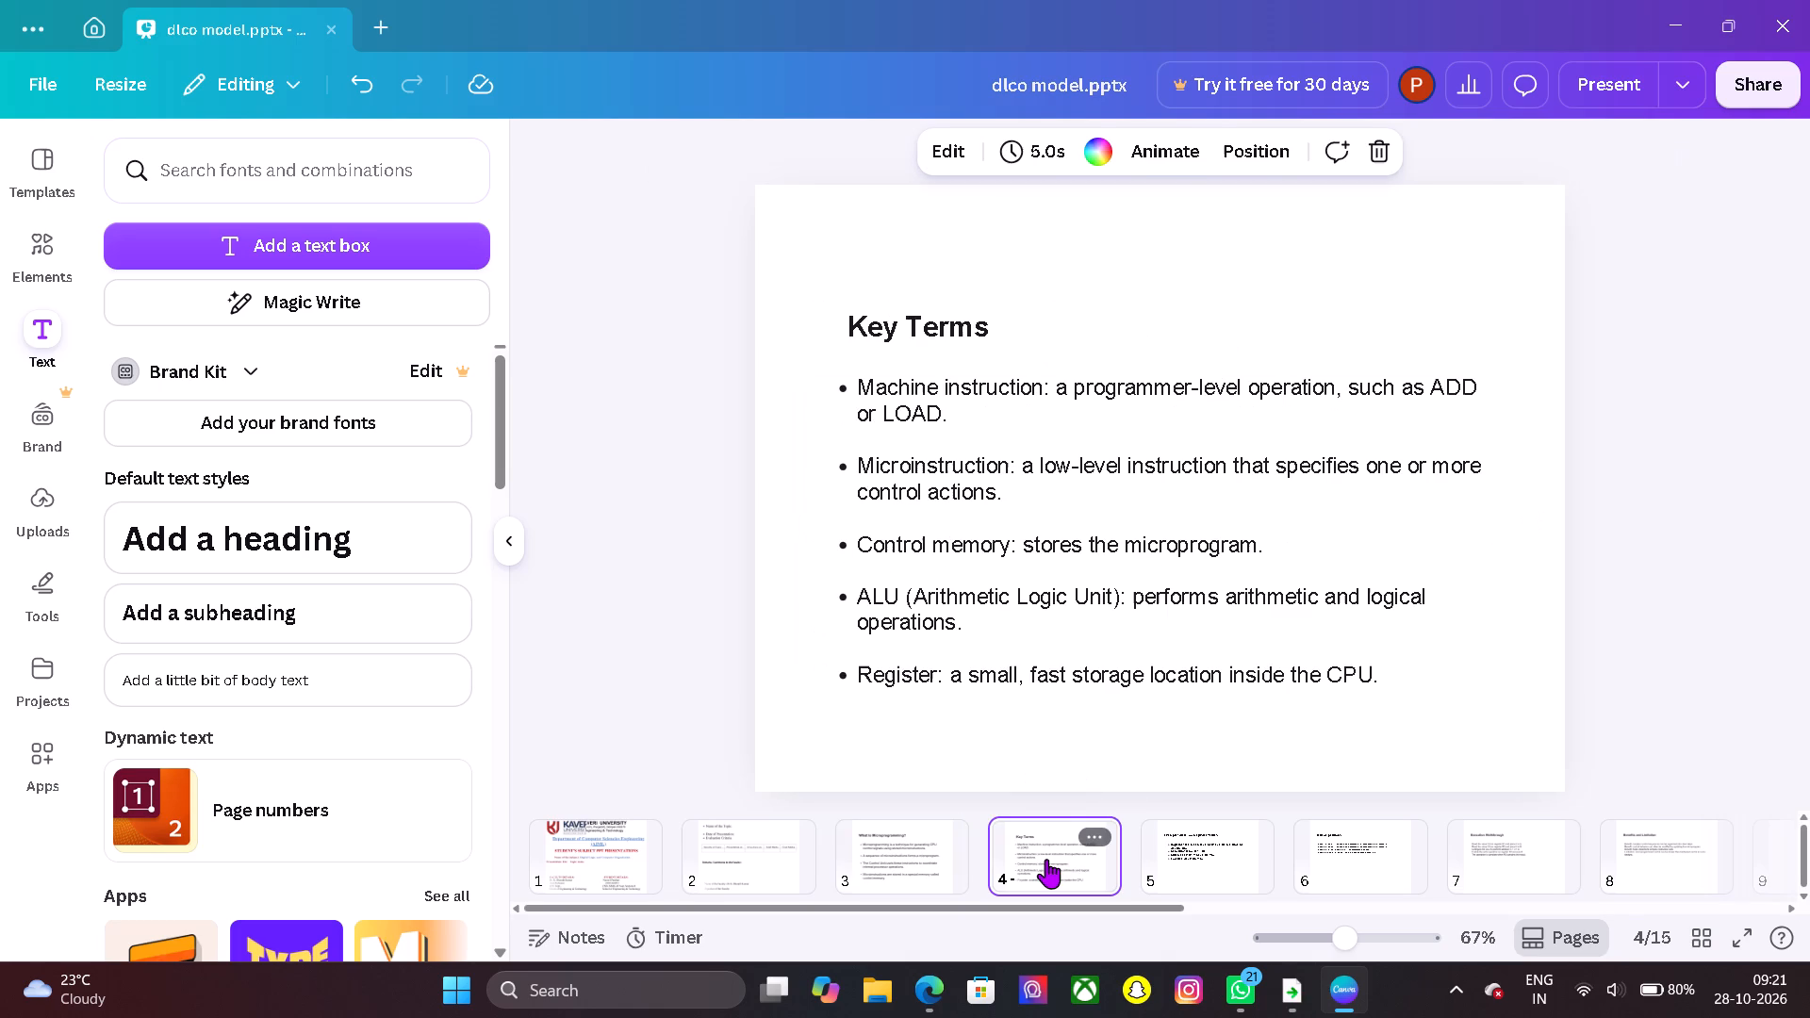
{"action": "left_click", "coordinate": [1187, 857]}
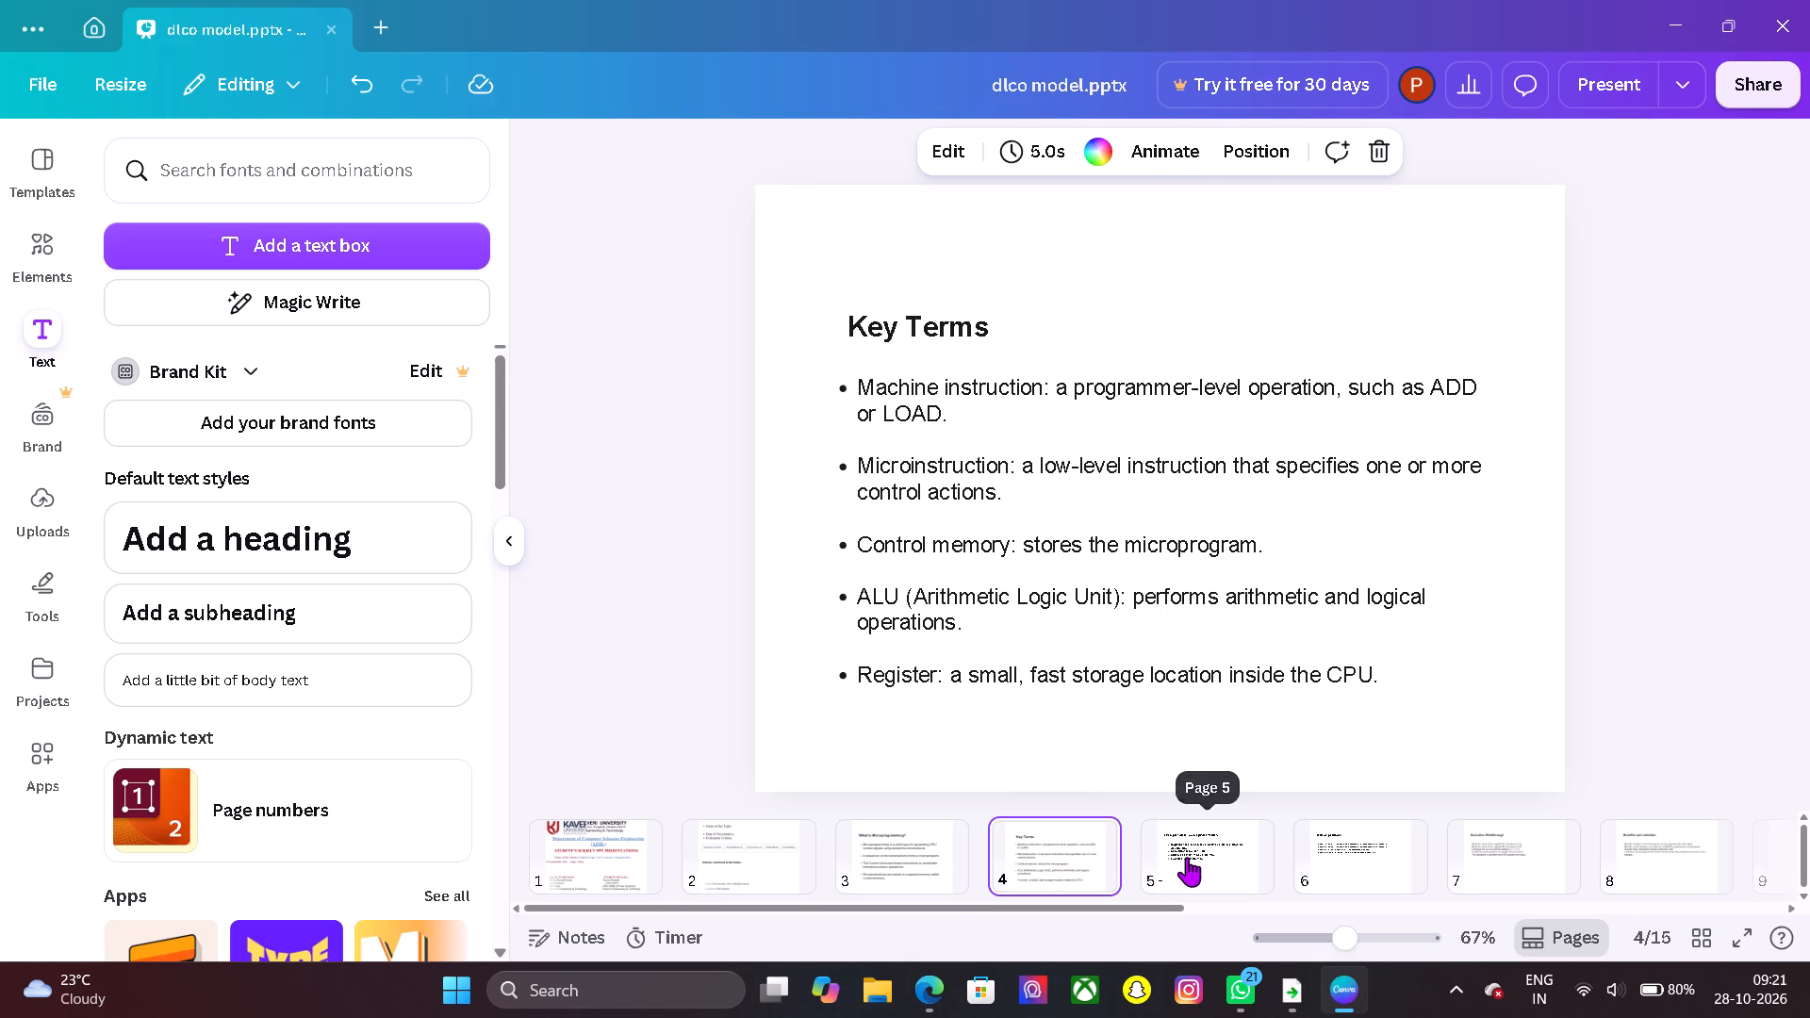
{"action": "left_click", "coordinate": [969, 471]}
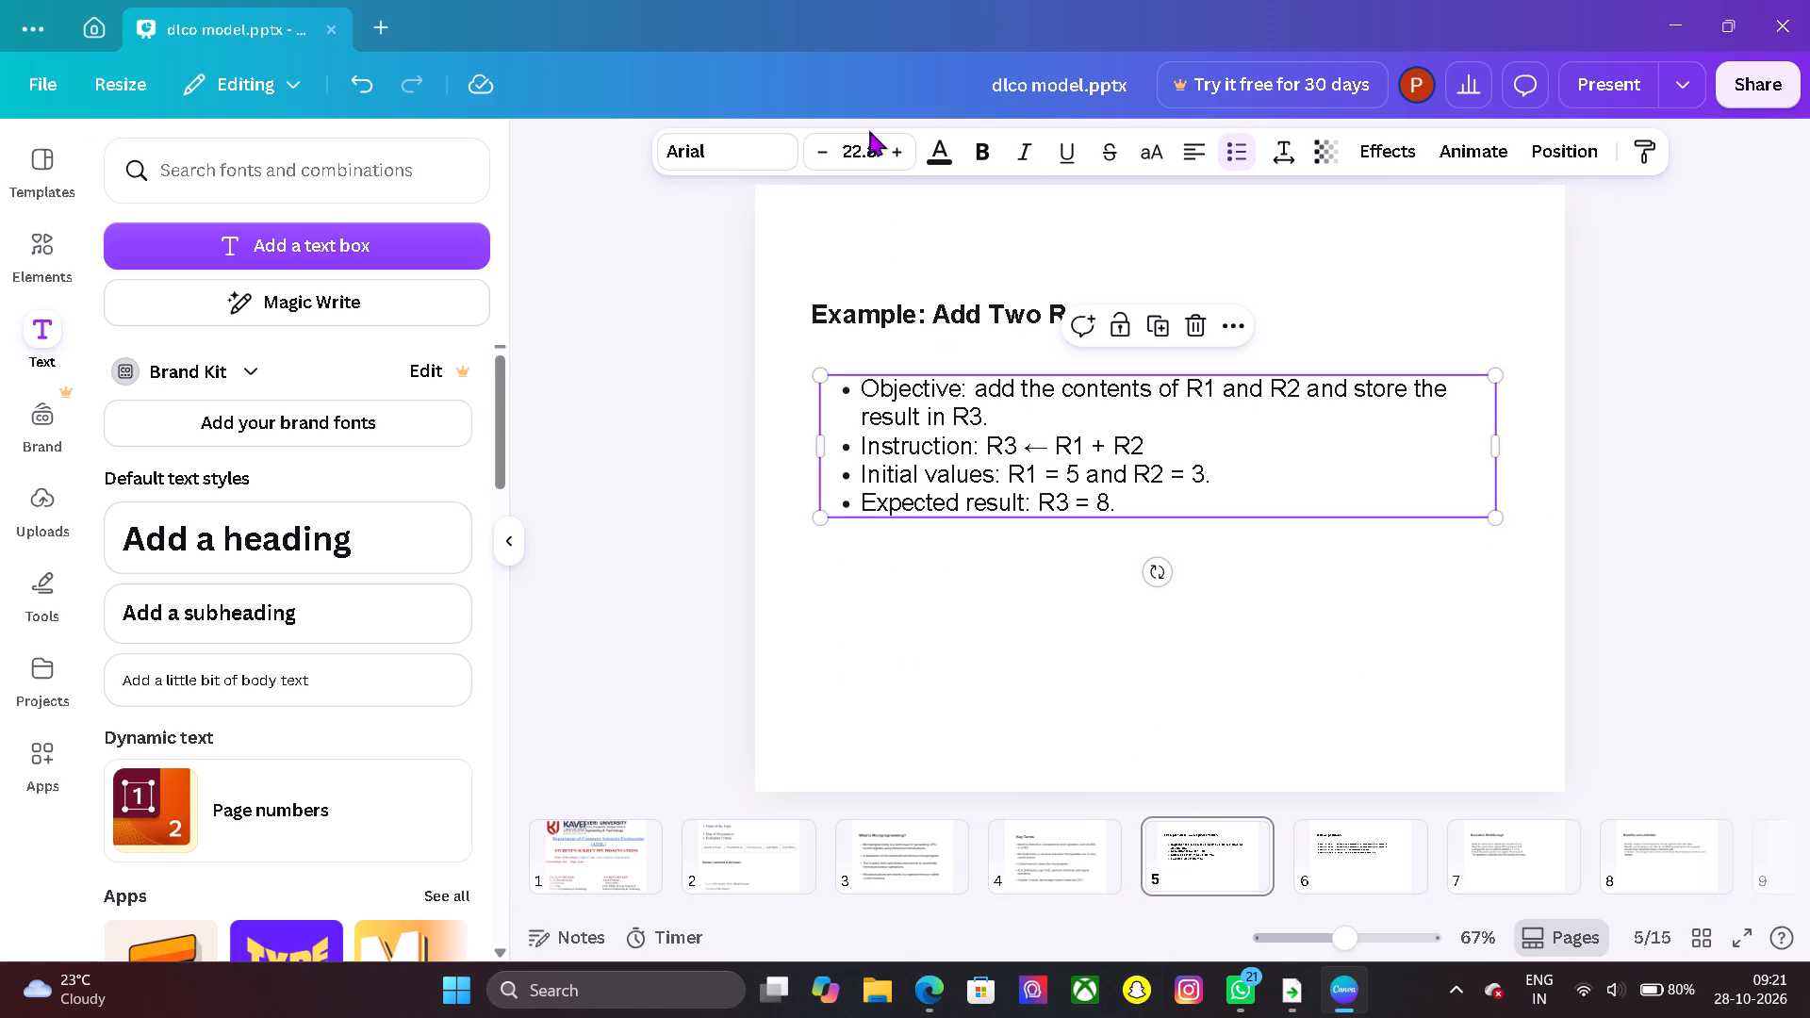
{"action": "left_click", "coordinate": [994, 421]}
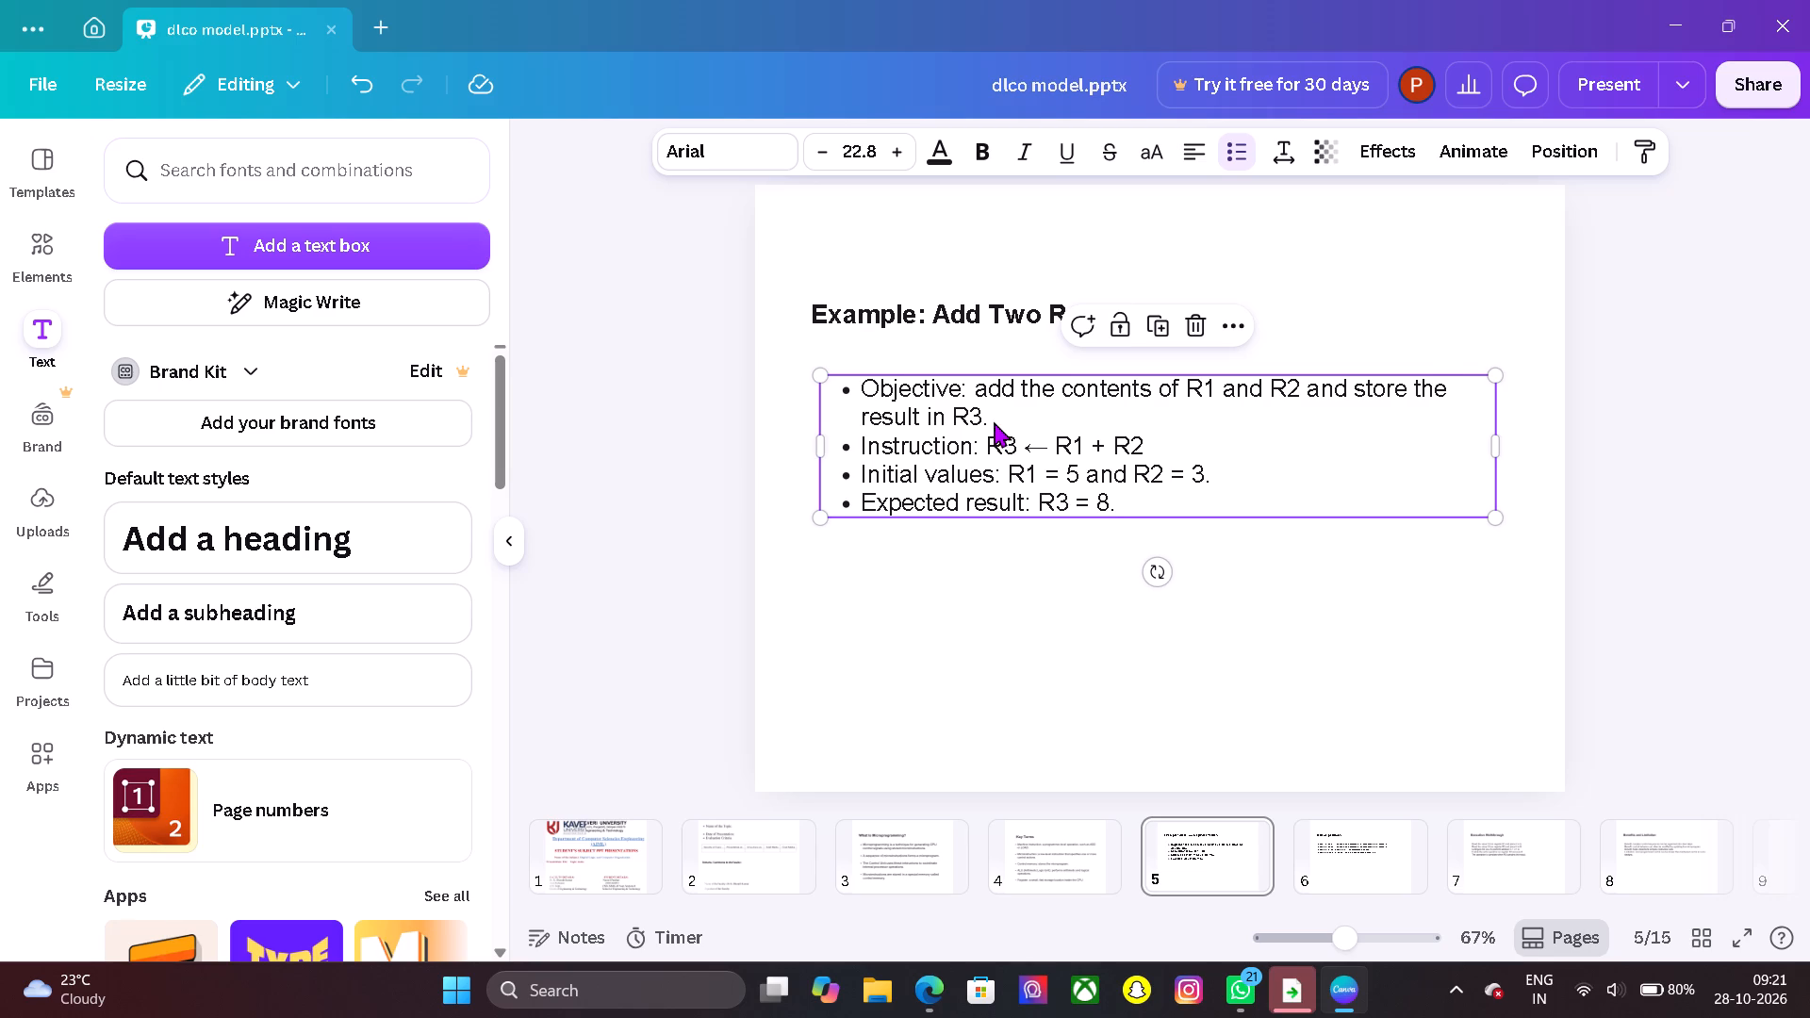
{"action": "left_click", "coordinate": [826, 157]}
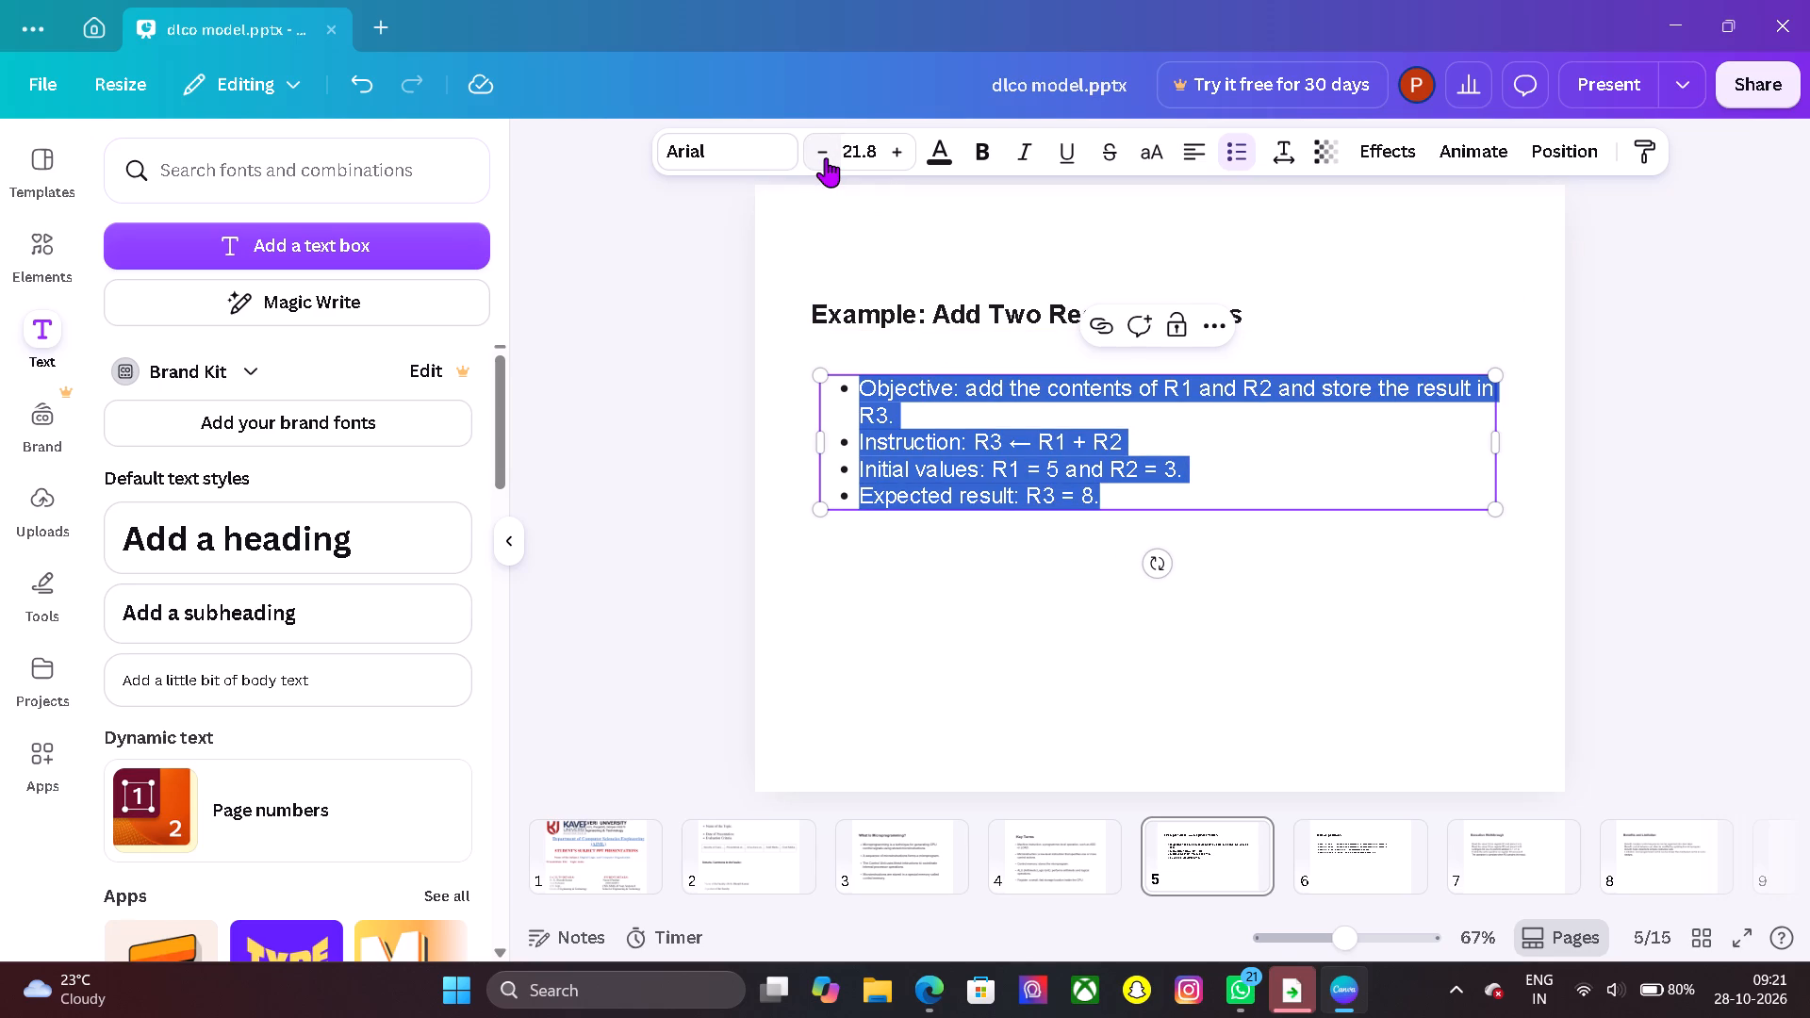
{"action": "left_click", "coordinate": [826, 157]}
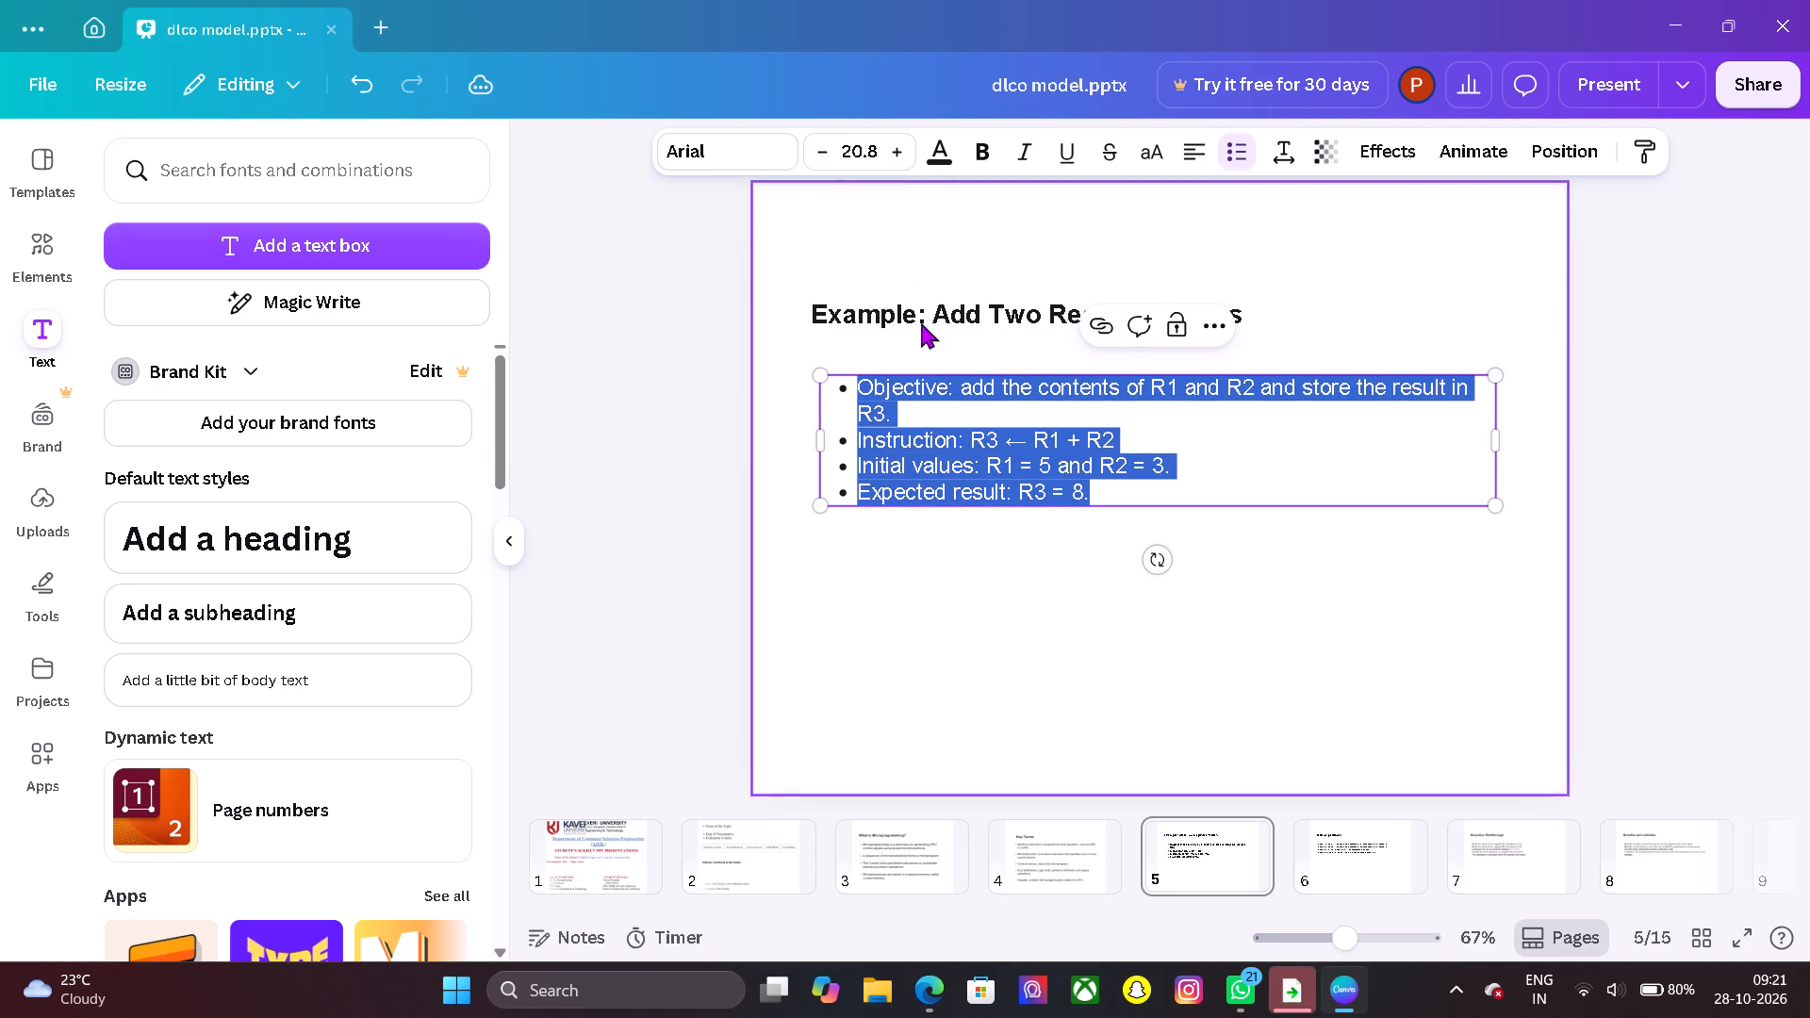
{"action": "left_click", "coordinate": [889, 164]}
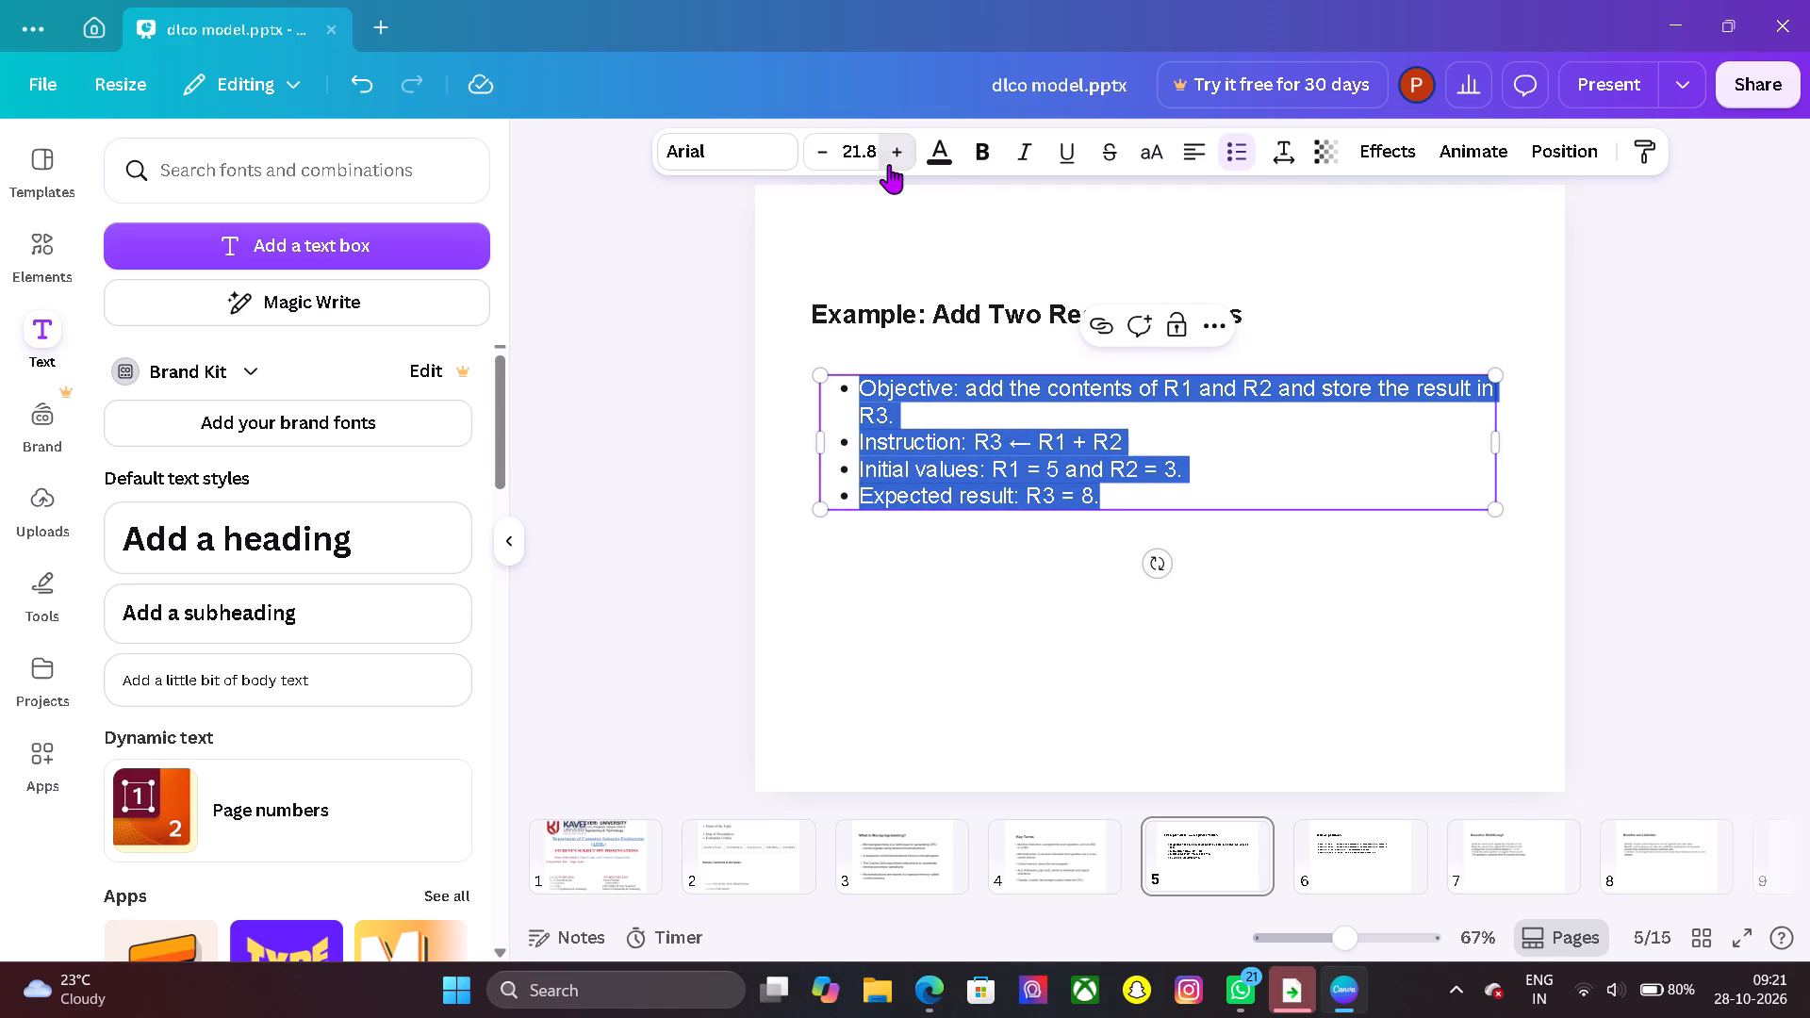
Insert a blank, bullet-free line between each of the four bullet points on slide 5.
{"action": "left_click", "coordinate": [902, 410]}
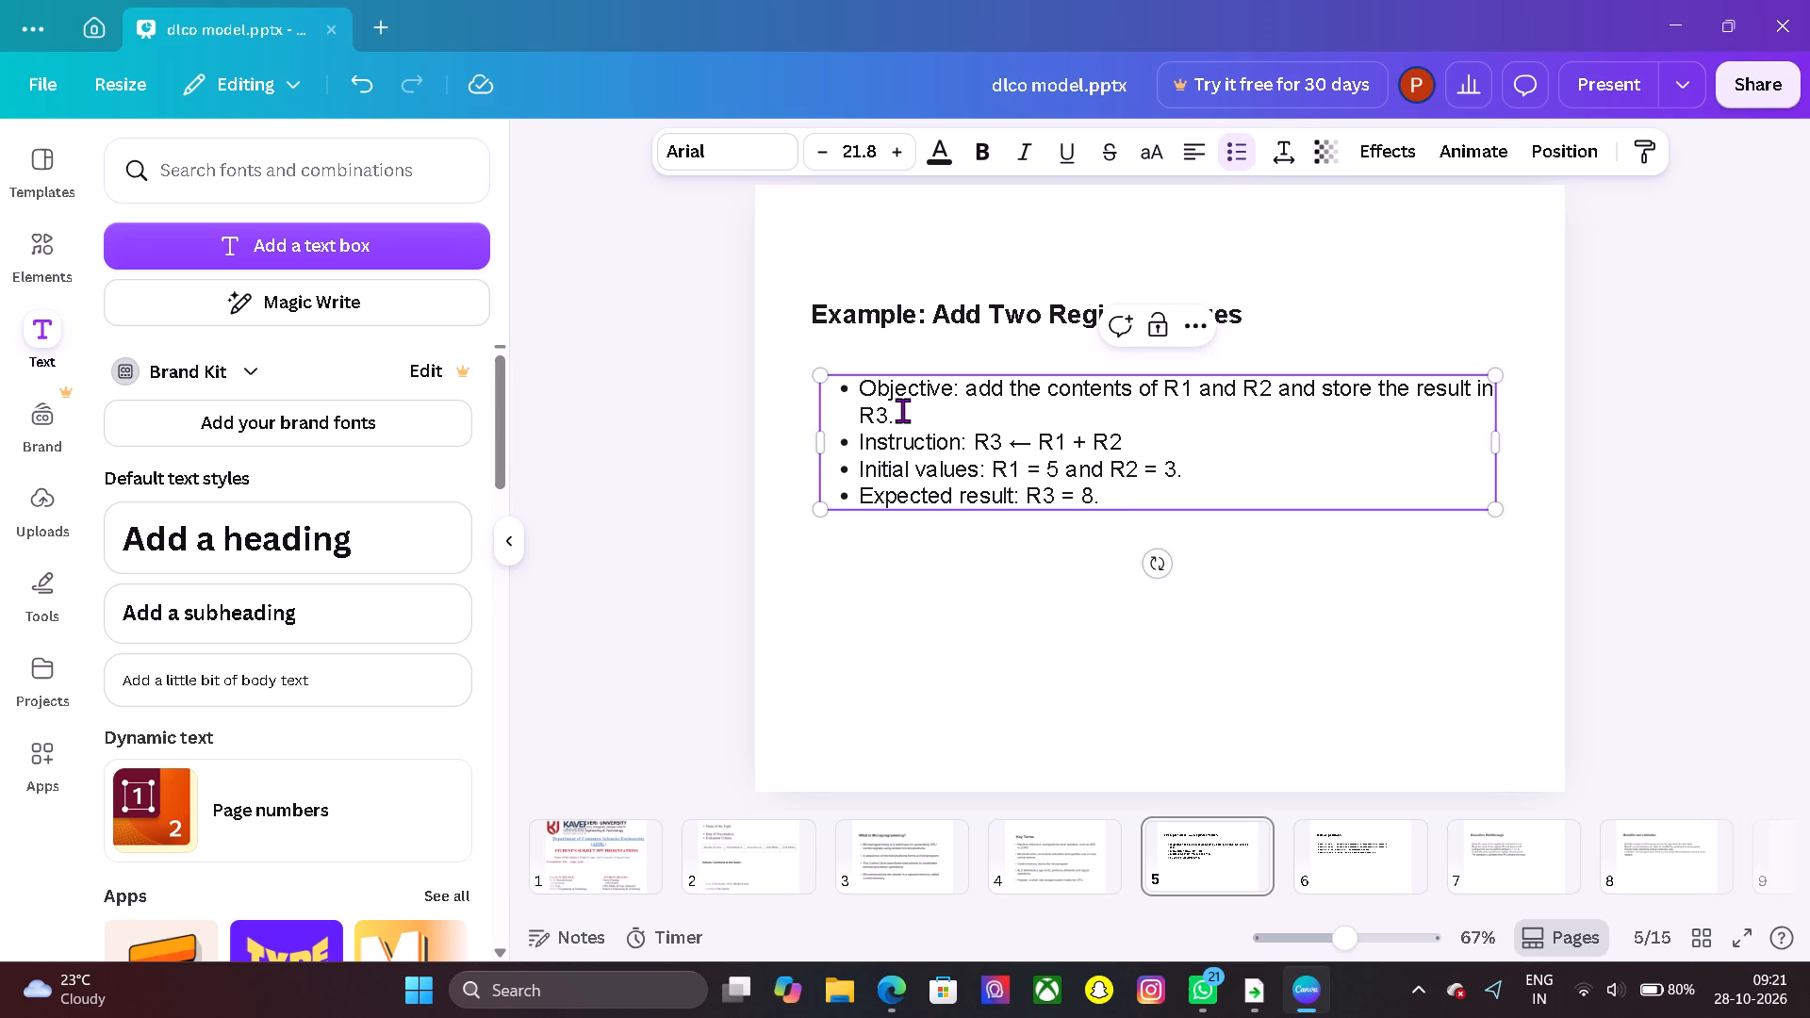
{"action": "key", "text": "Return"}
{"action": "key", "text": "Return"}
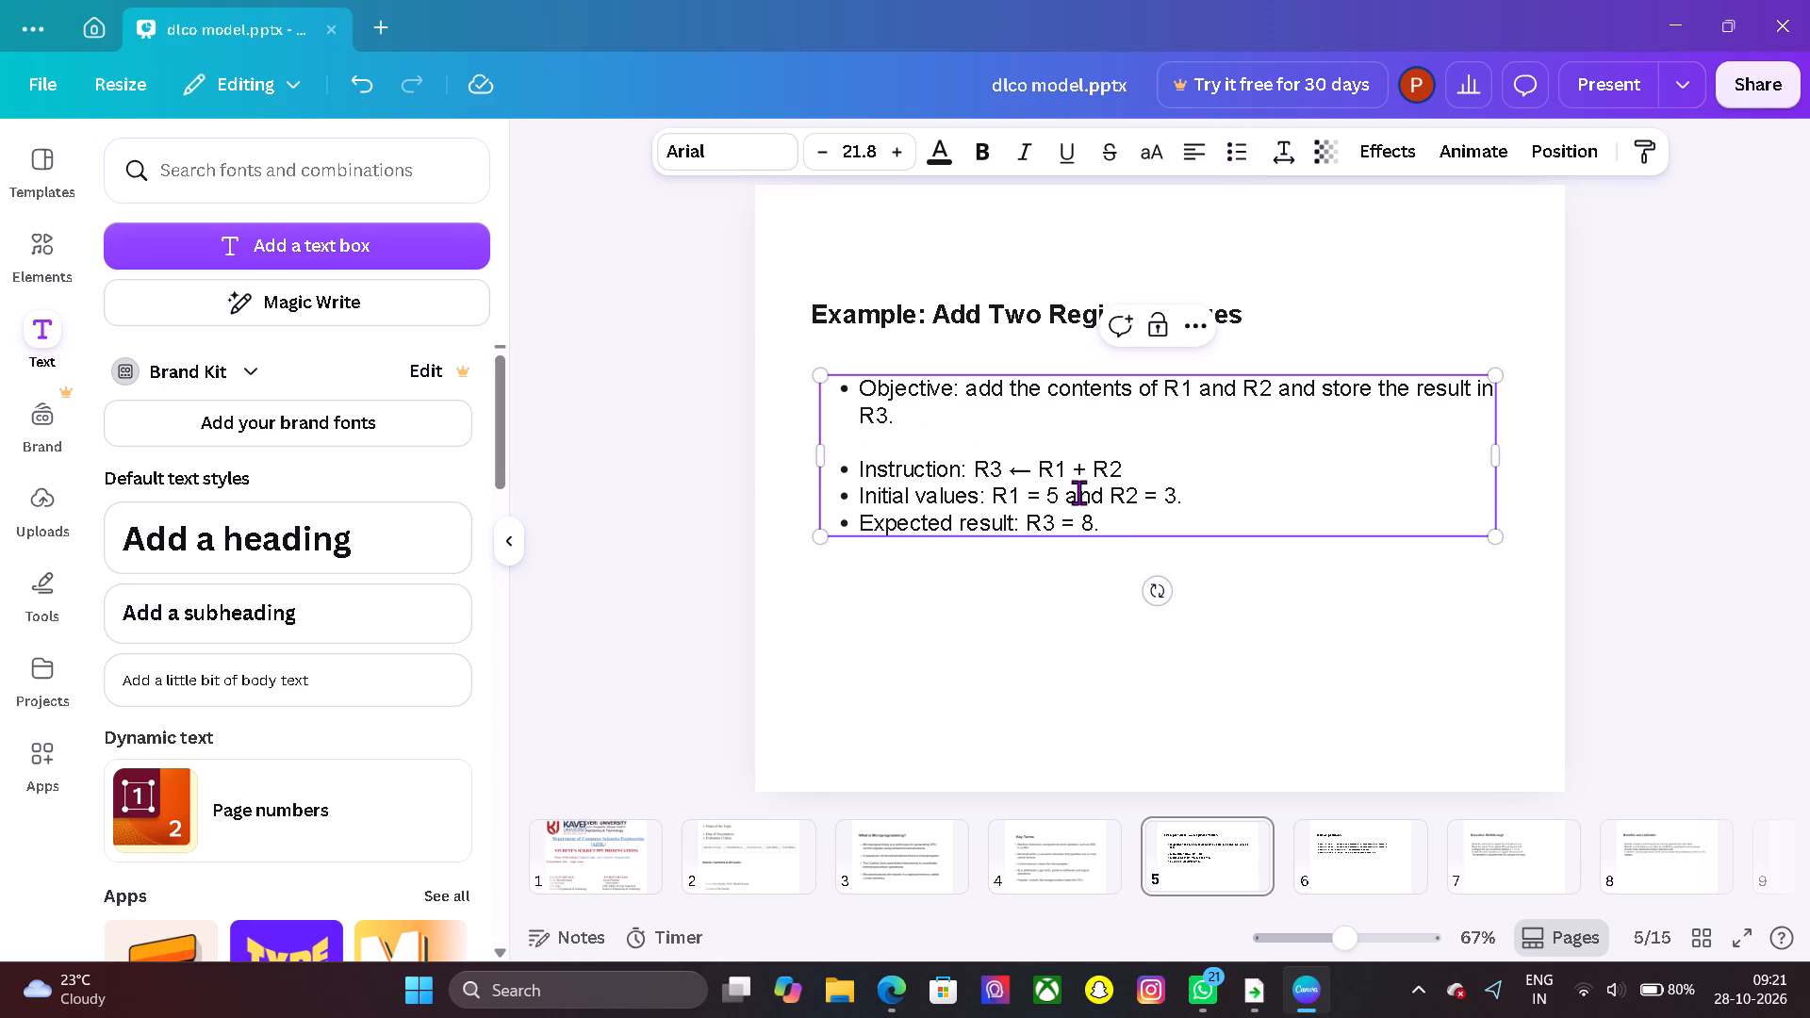
{"action": "left_click", "coordinate": [1123, 452]}
{"action": "left_click", "coordinate": [1123, 459]}
{"action": "key", "text": "Return"}
{"action": "key", "text": "Return"}
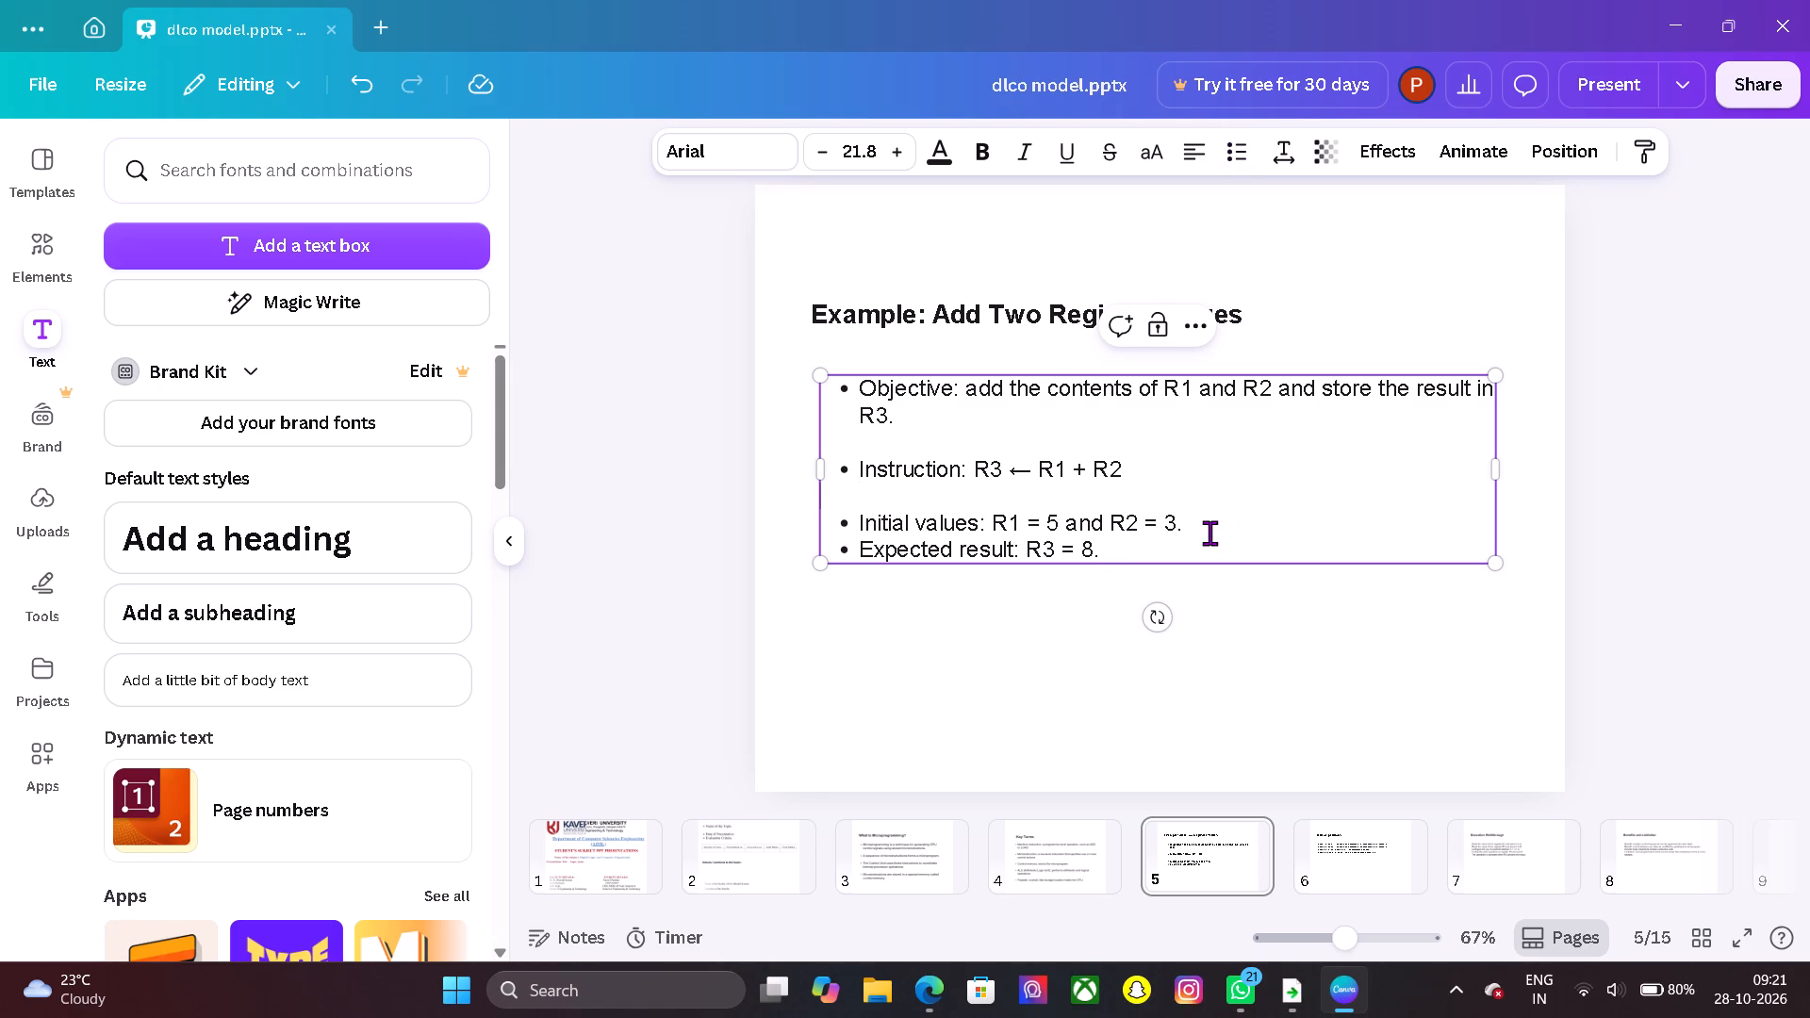
{"action": "left_click", "coordinate": [1202, 531]}
{"action": "key", "text": "Return"}
{"action": "key", "text": "Return"}
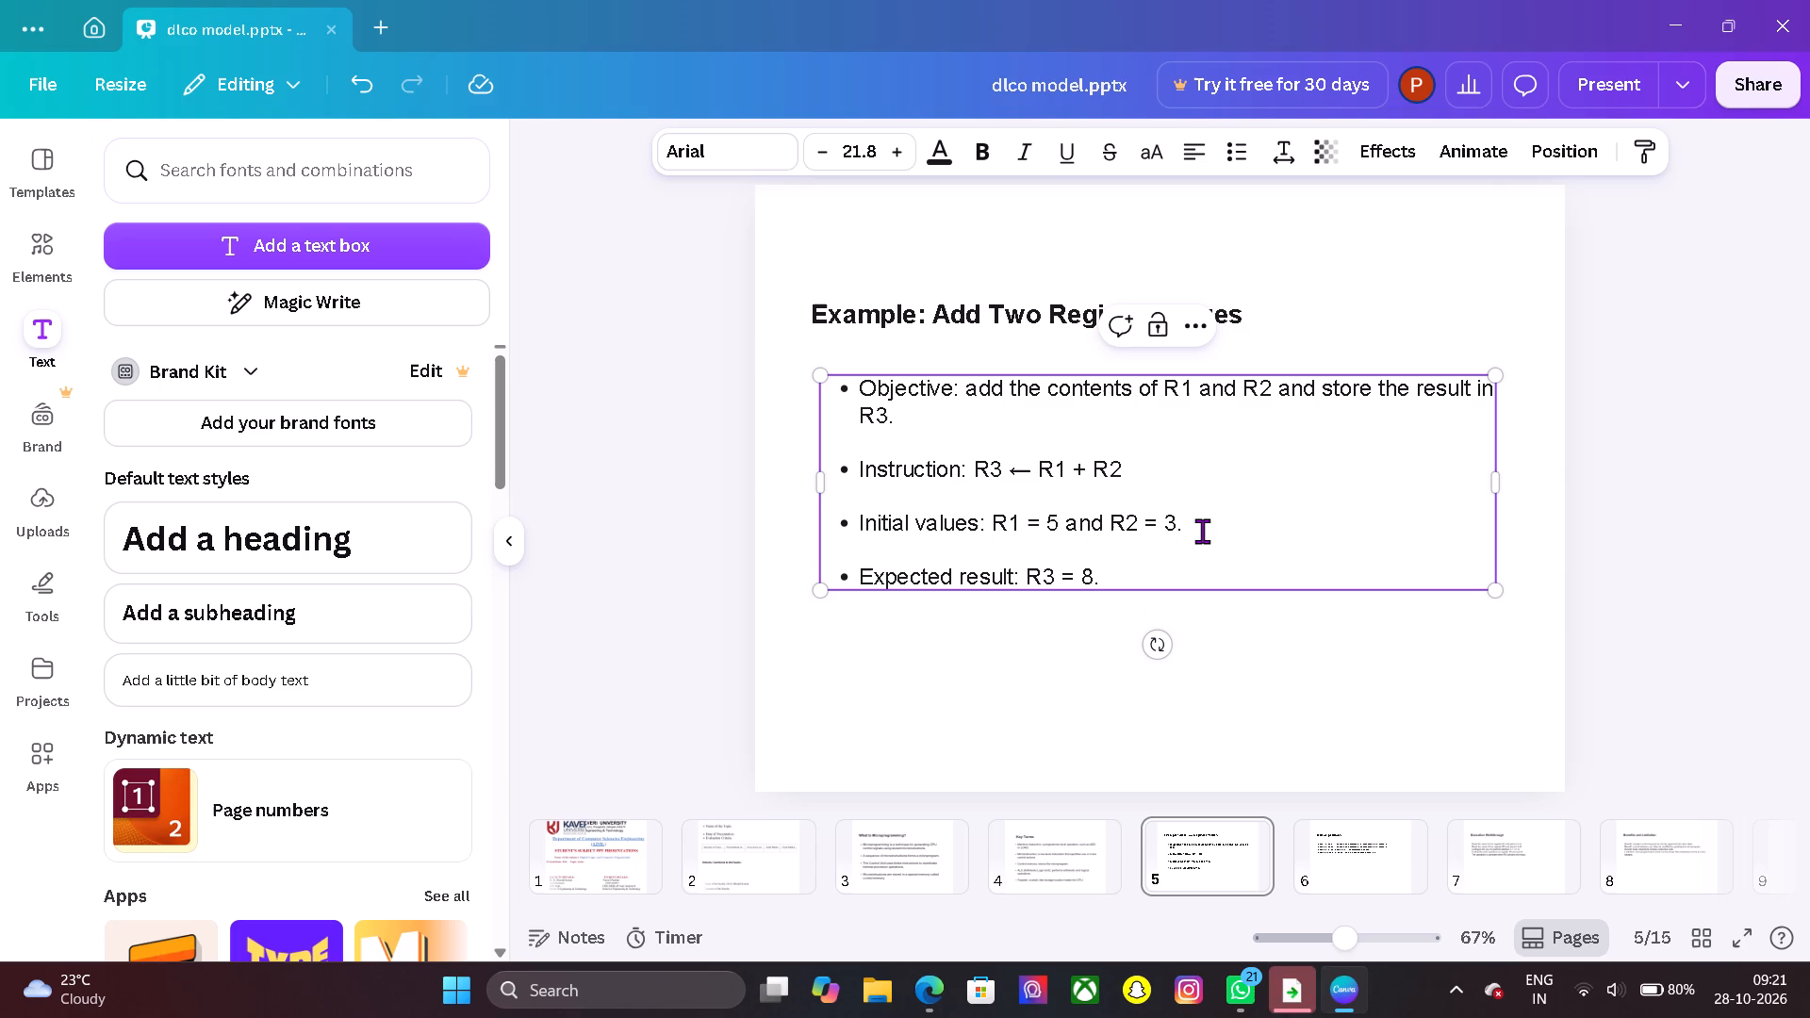
{"action": "left_click", "coordinate": [1211, 709]}
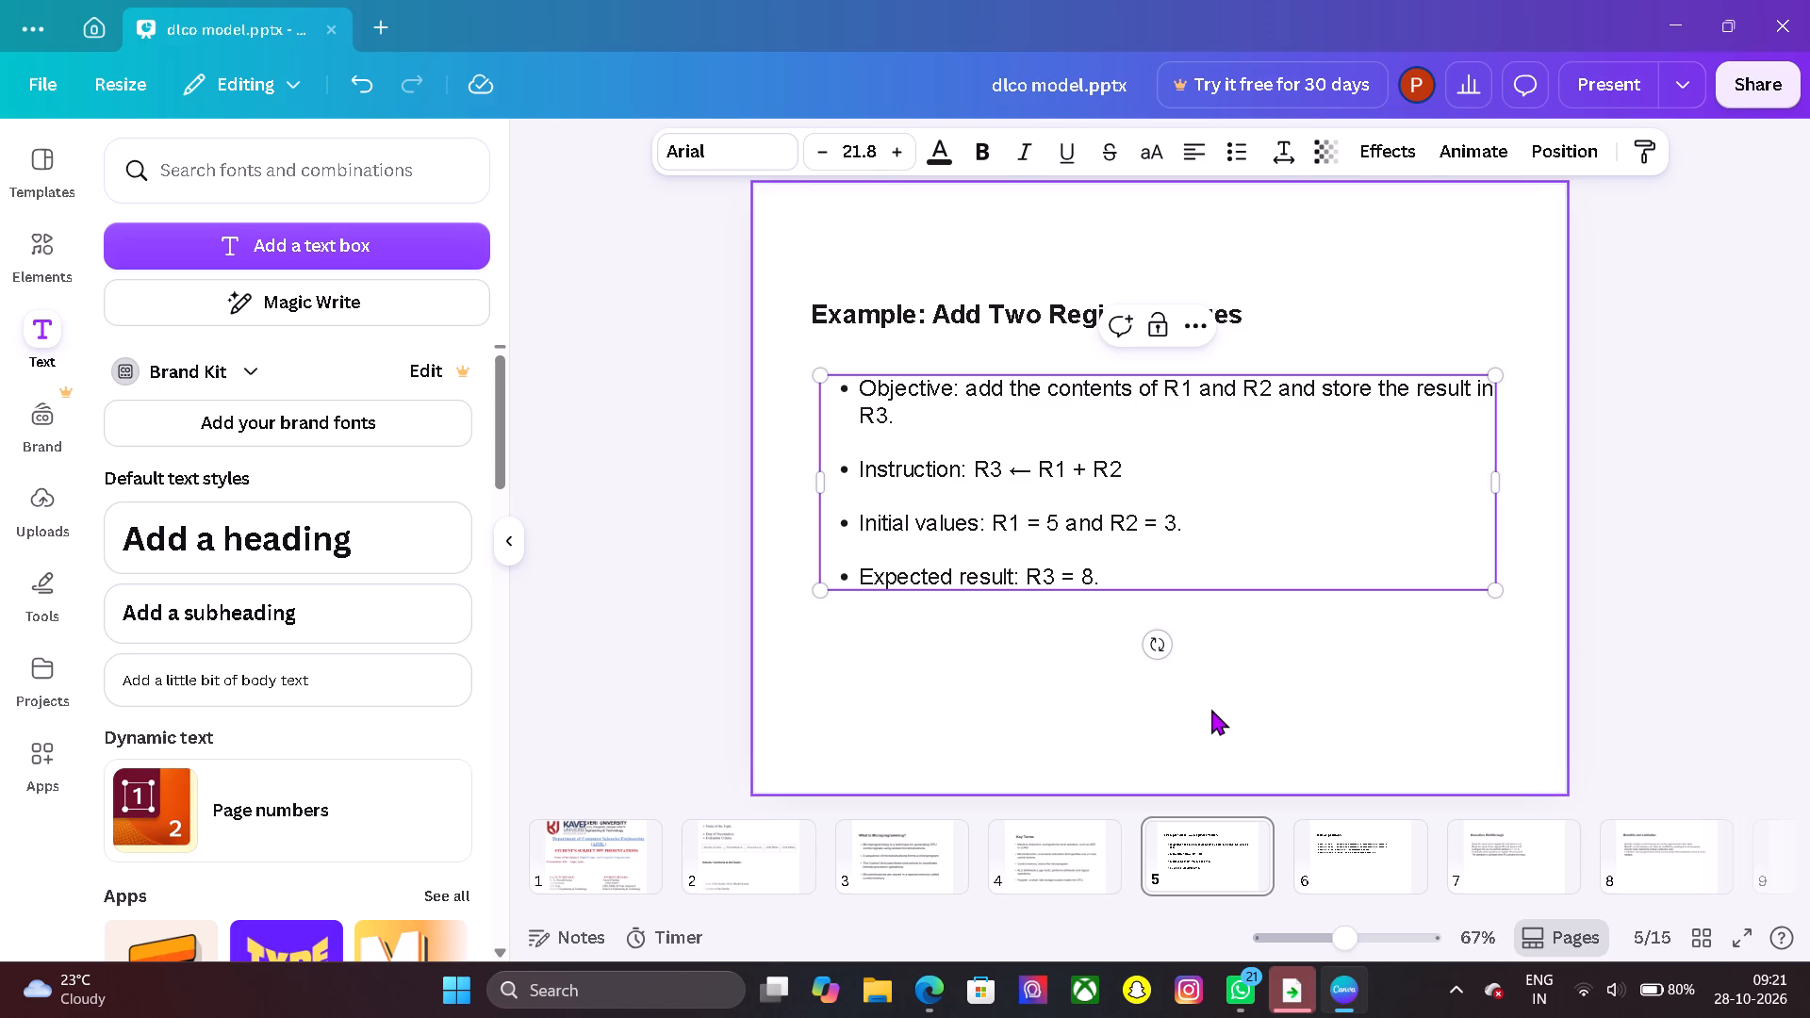
Increase the font size of the Step 1 to Step 4 body text on slide 6 to 17.8.
{"action": "left_click", "coordinate": [1336, 832]}
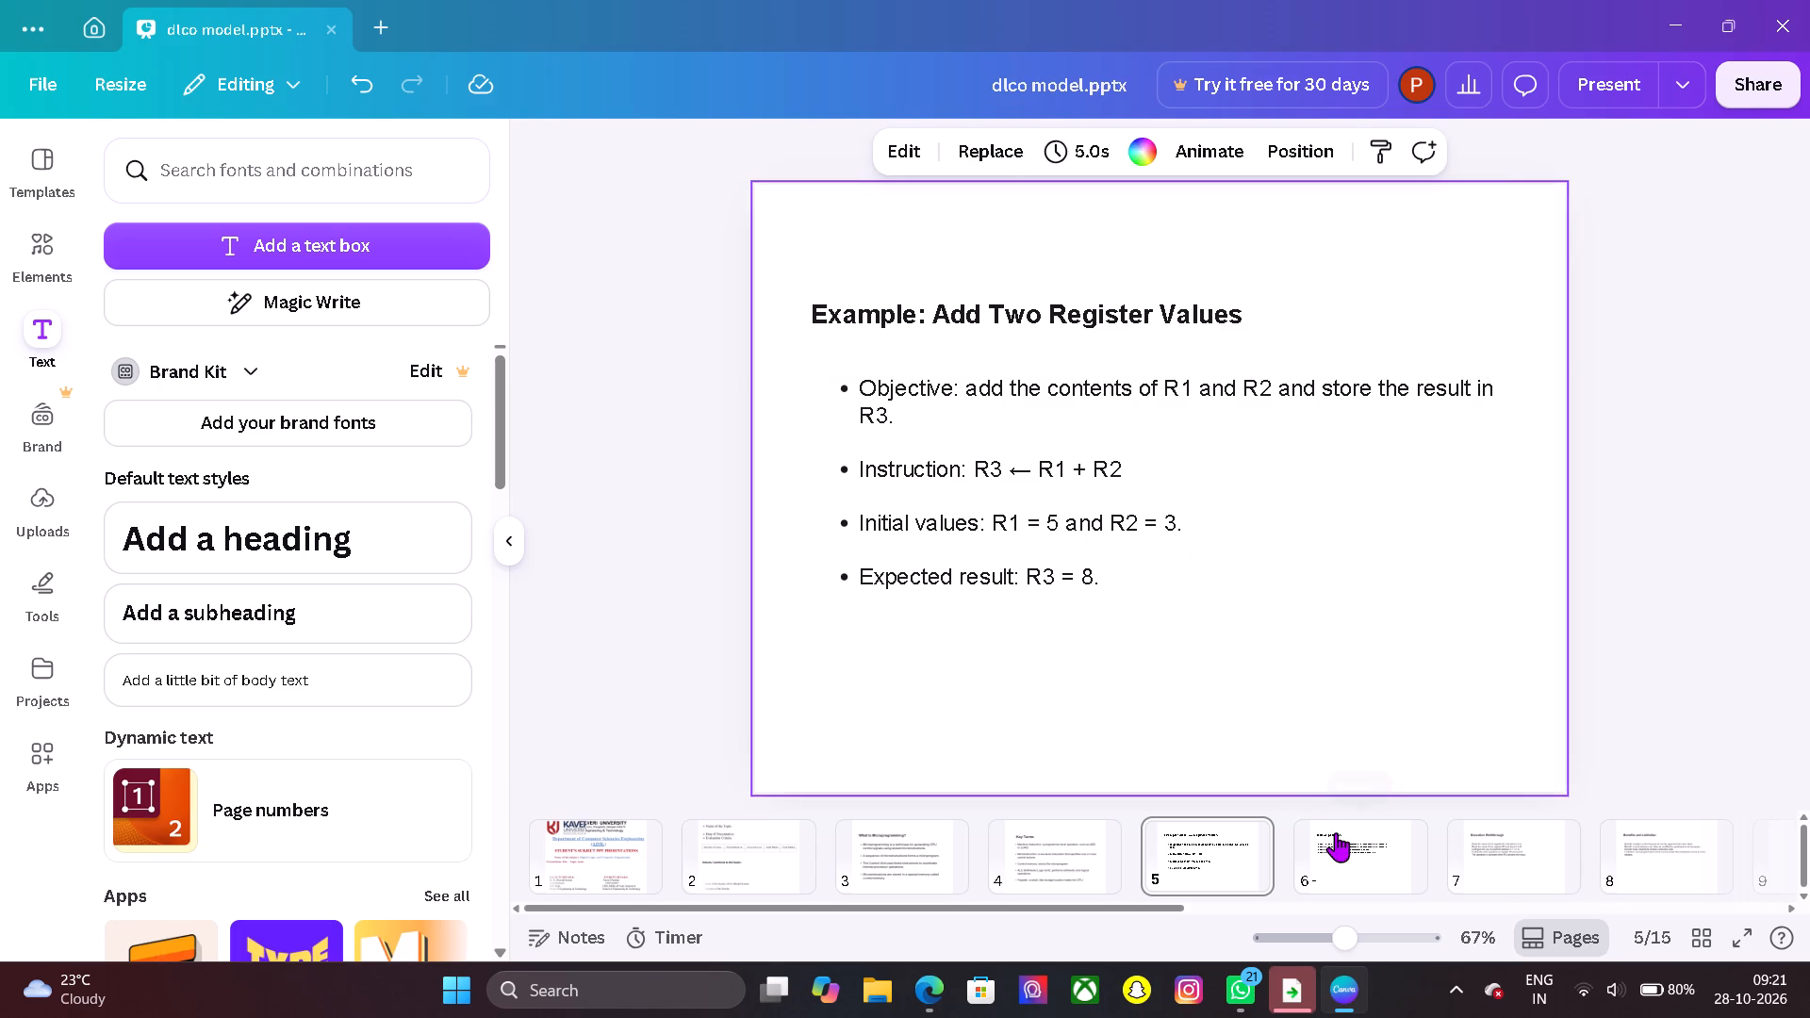
{"action": "left_click", "coordinate": [954, 435]}
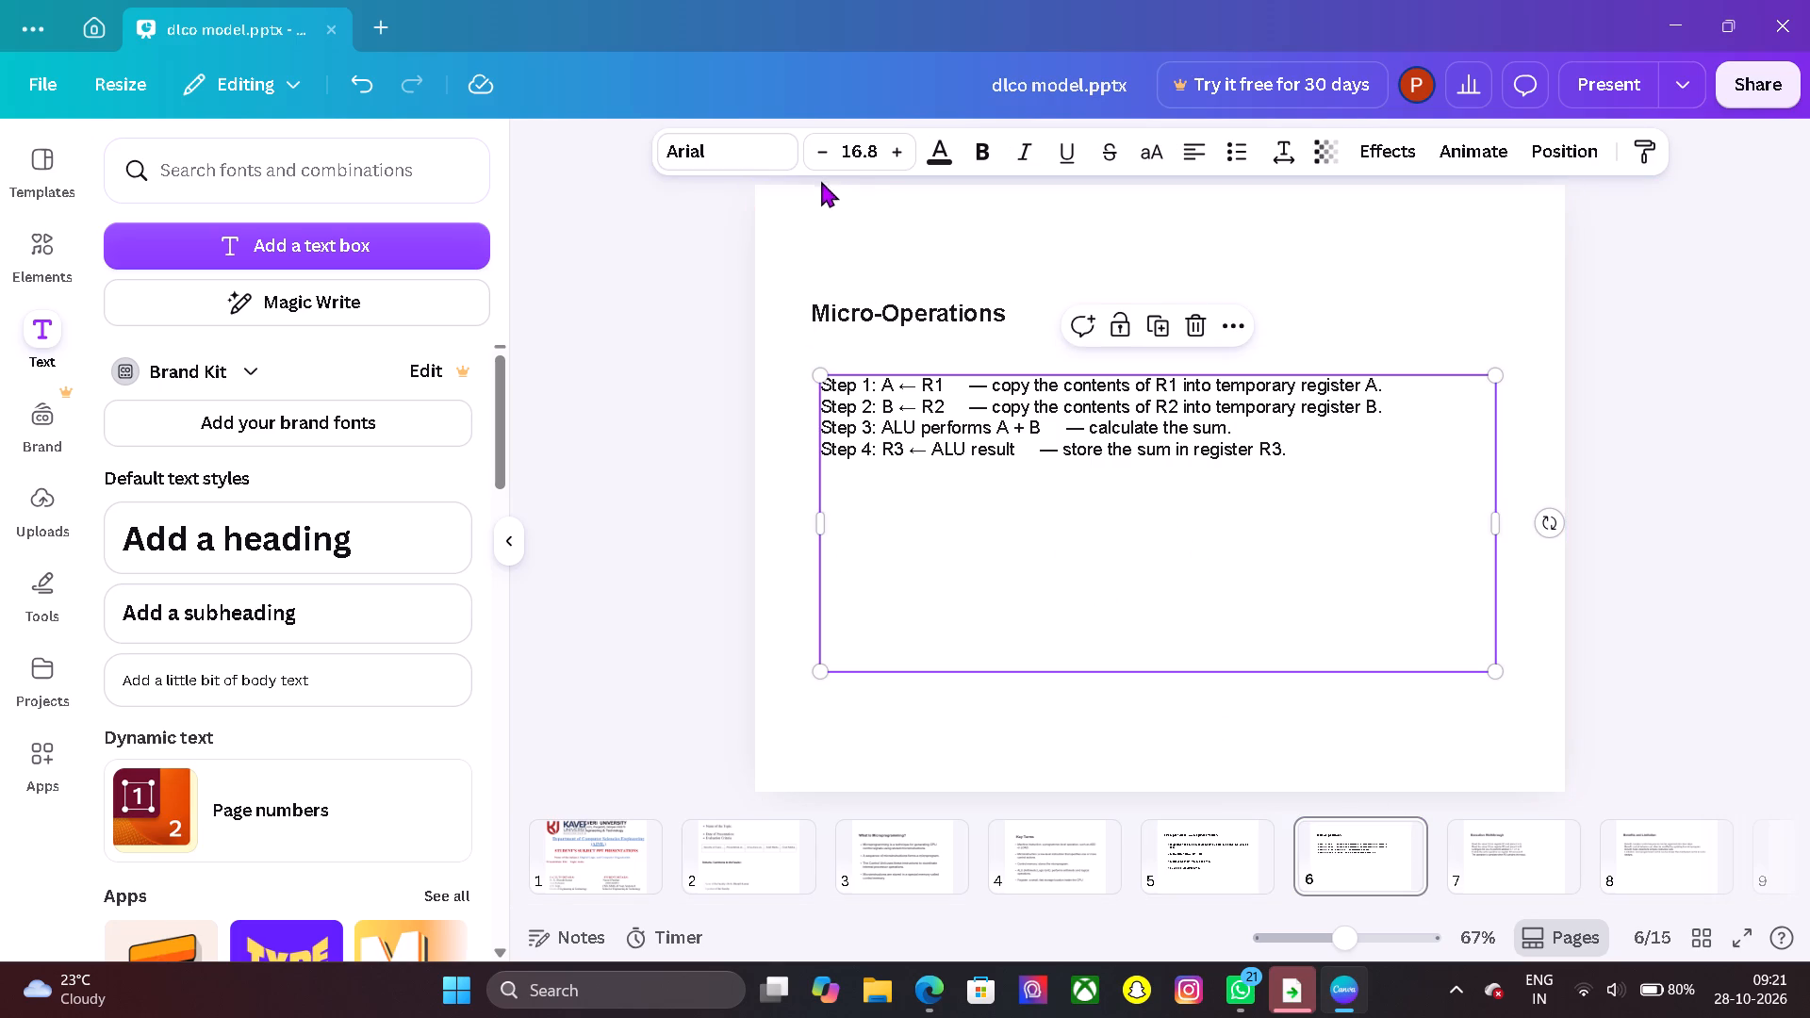
{"action": "left_click", "coordinate": [893, 167]}
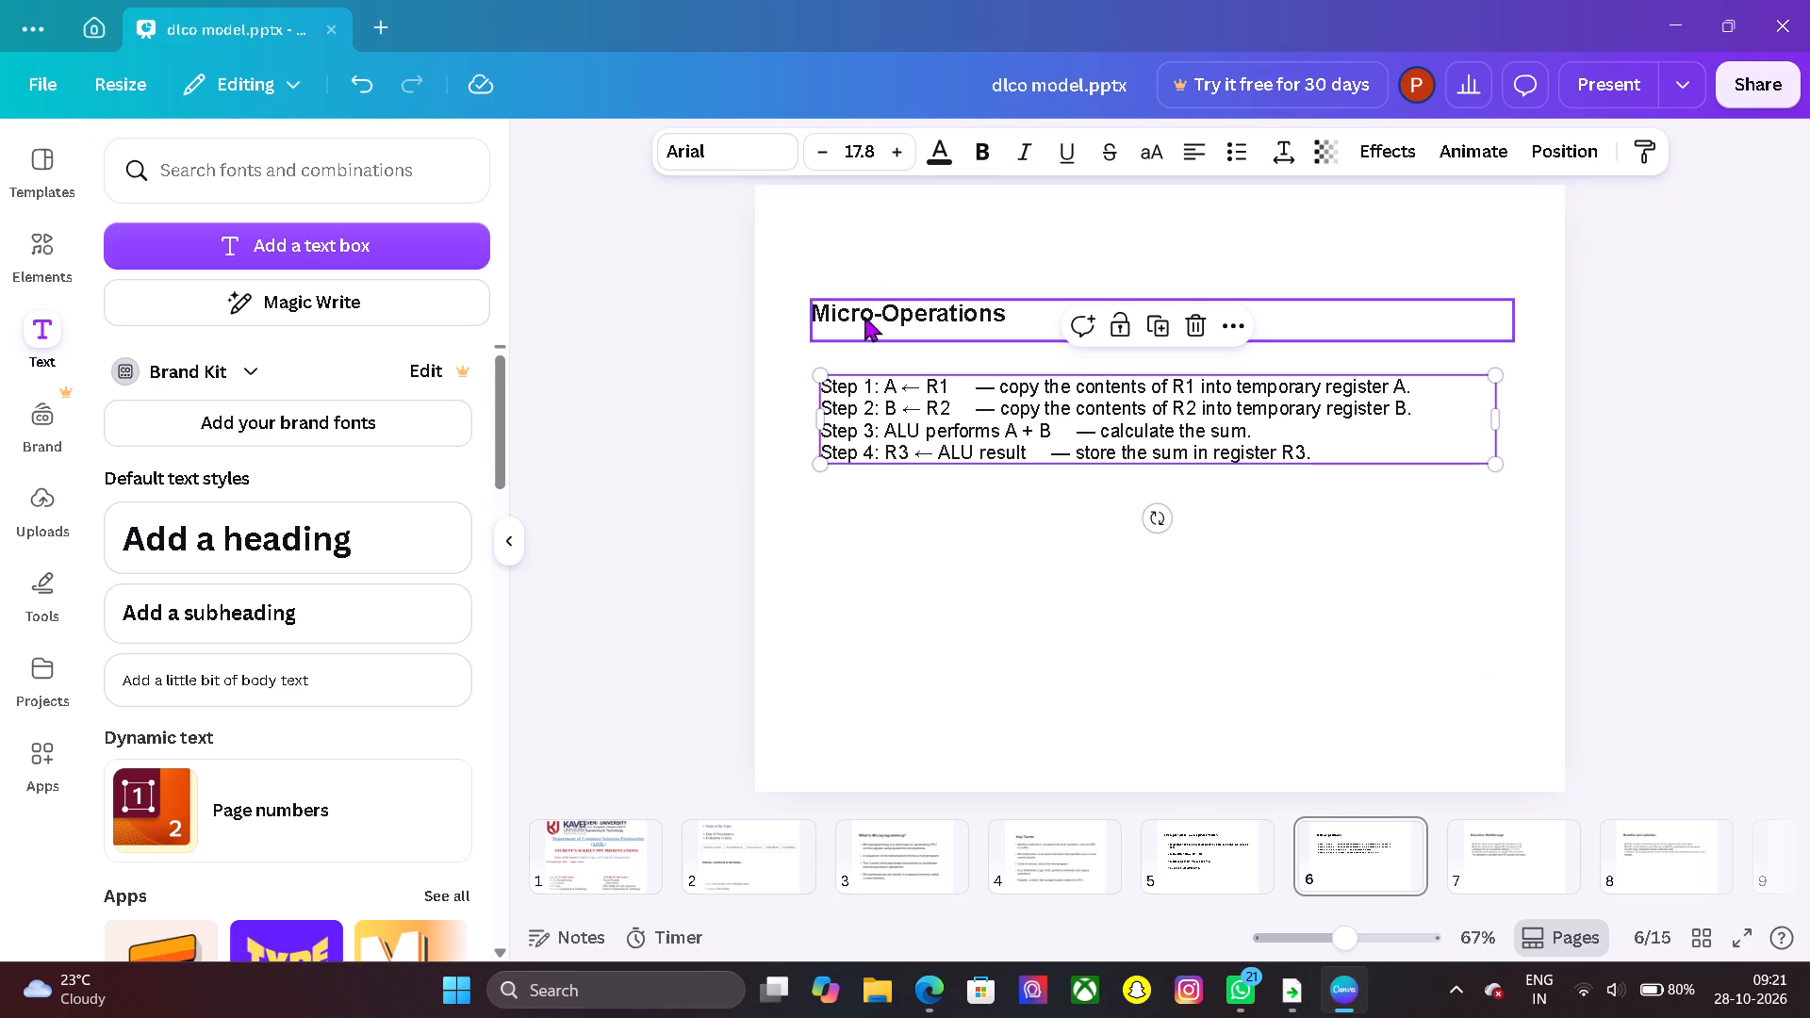
Set the font size of the "Micro-Operations" heading on slide 6 to 24.4.
{"action": "left_click", "coordinate": [864, 318]}
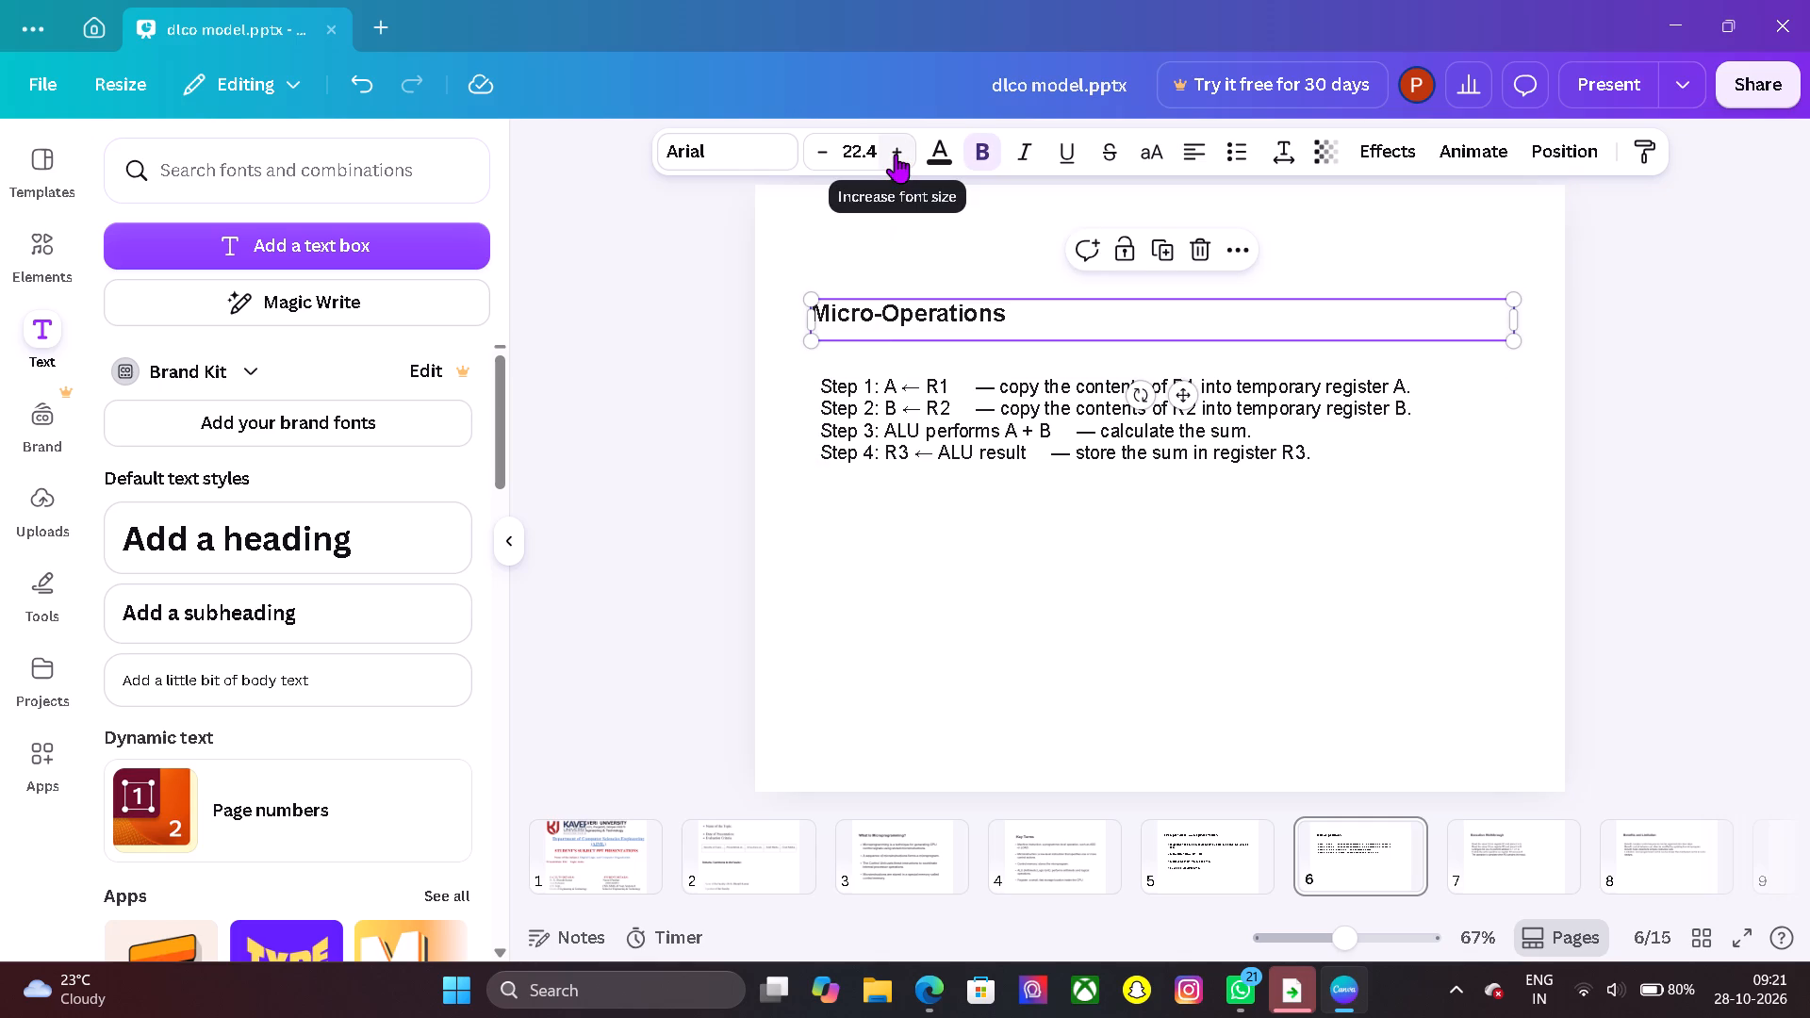
{"action": "left_click", "coordinate": [896, 154]}
{"action": "left_click", "coordinate": [896, 154]}
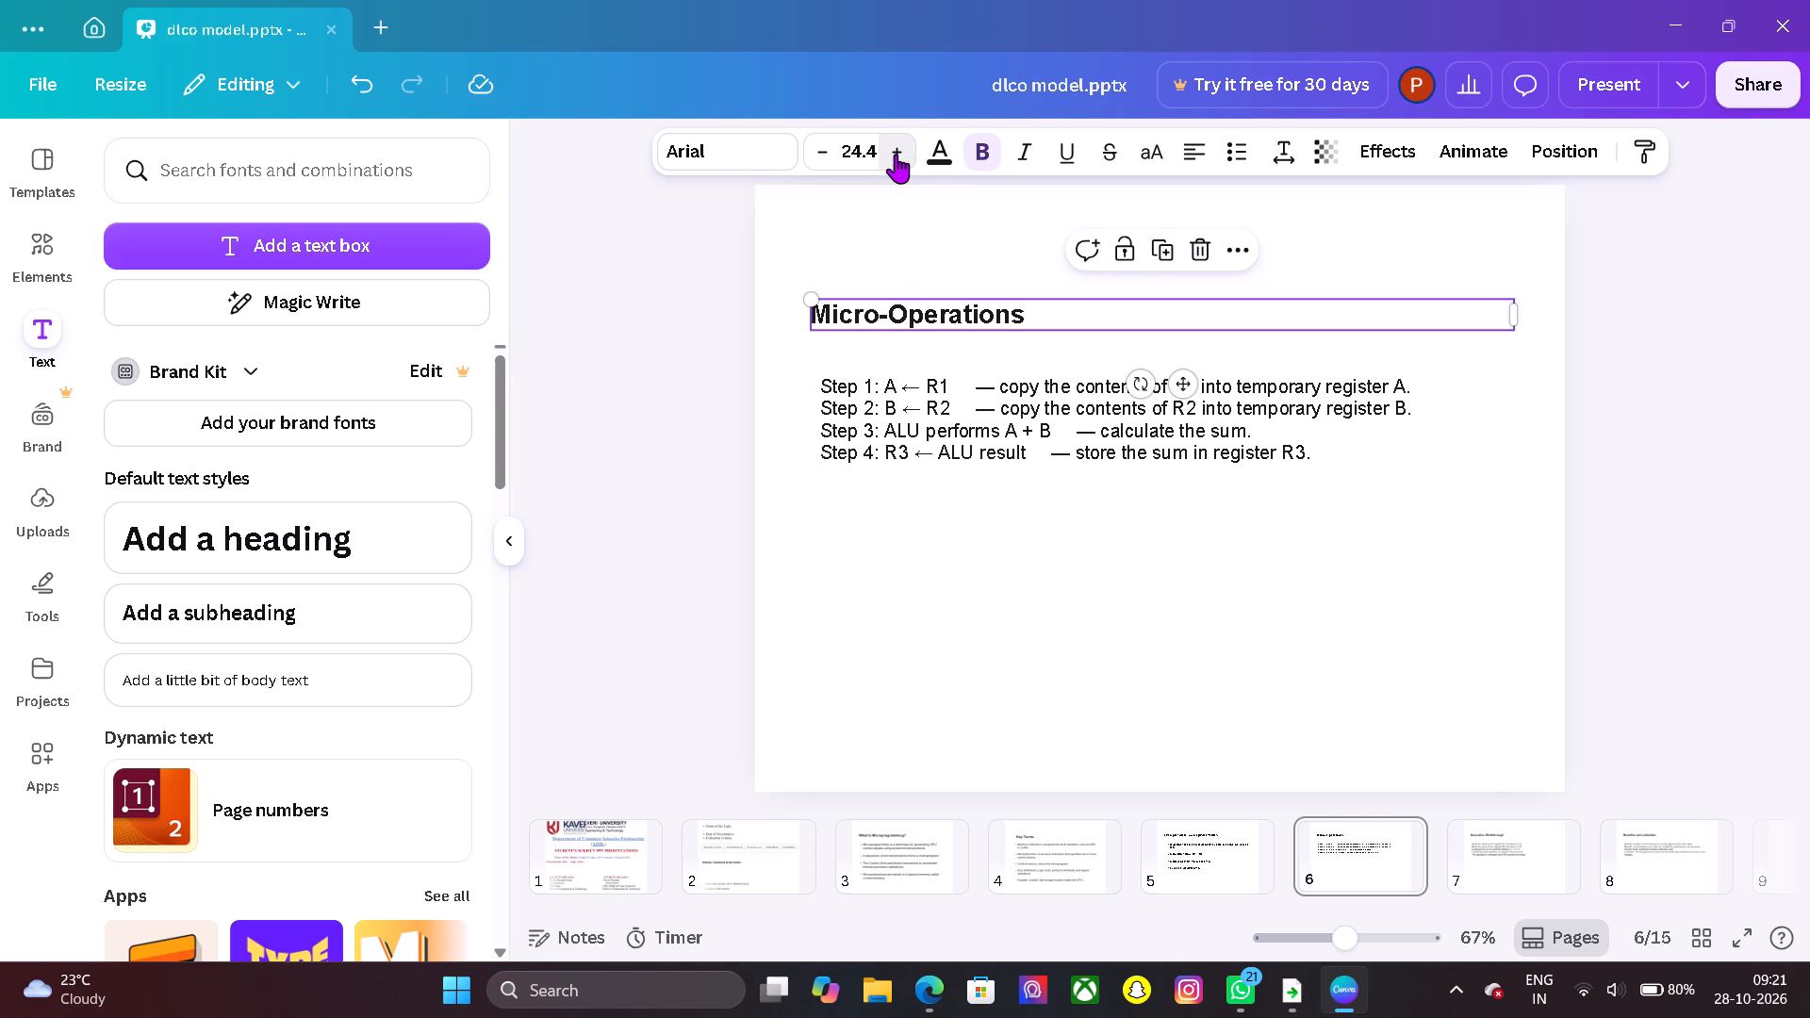
Format the Step 1 to Step 4 body text on slide 6 as a bulleted list.
{"action": "left_click", "coordinate": [900, 402]}
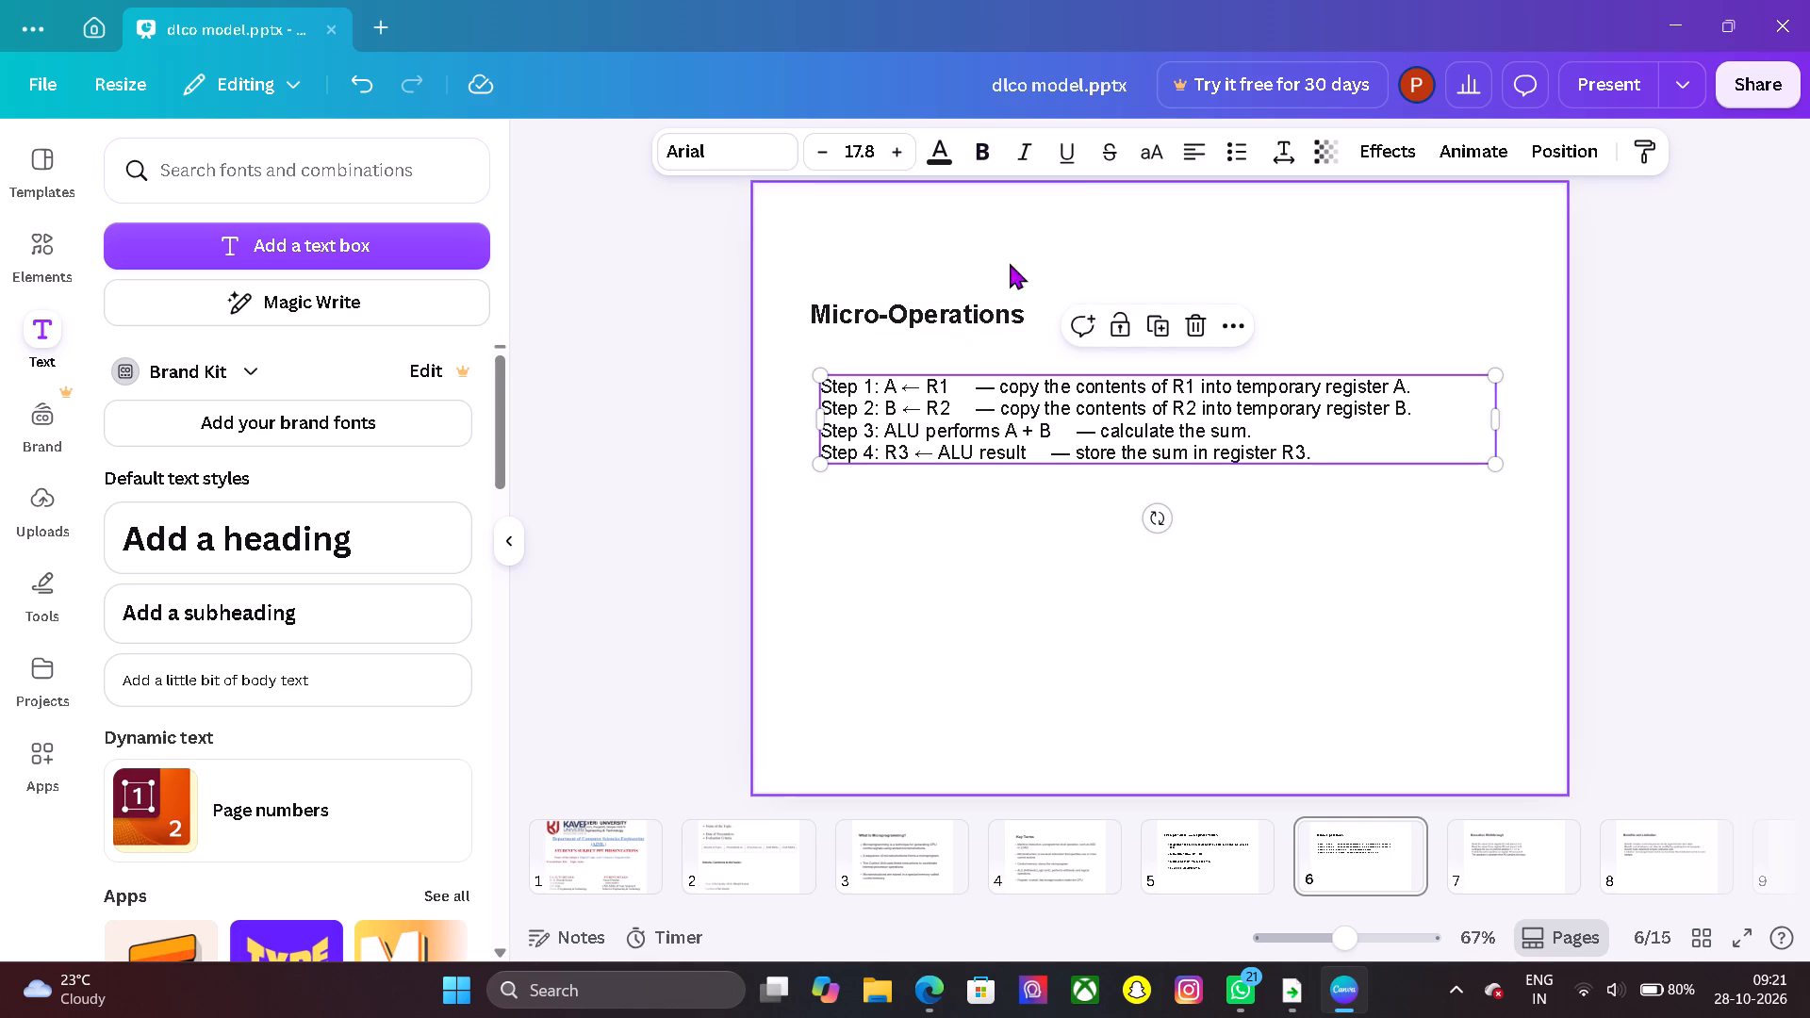
{"action": "left_click", "coordinate": [1235, 150]}
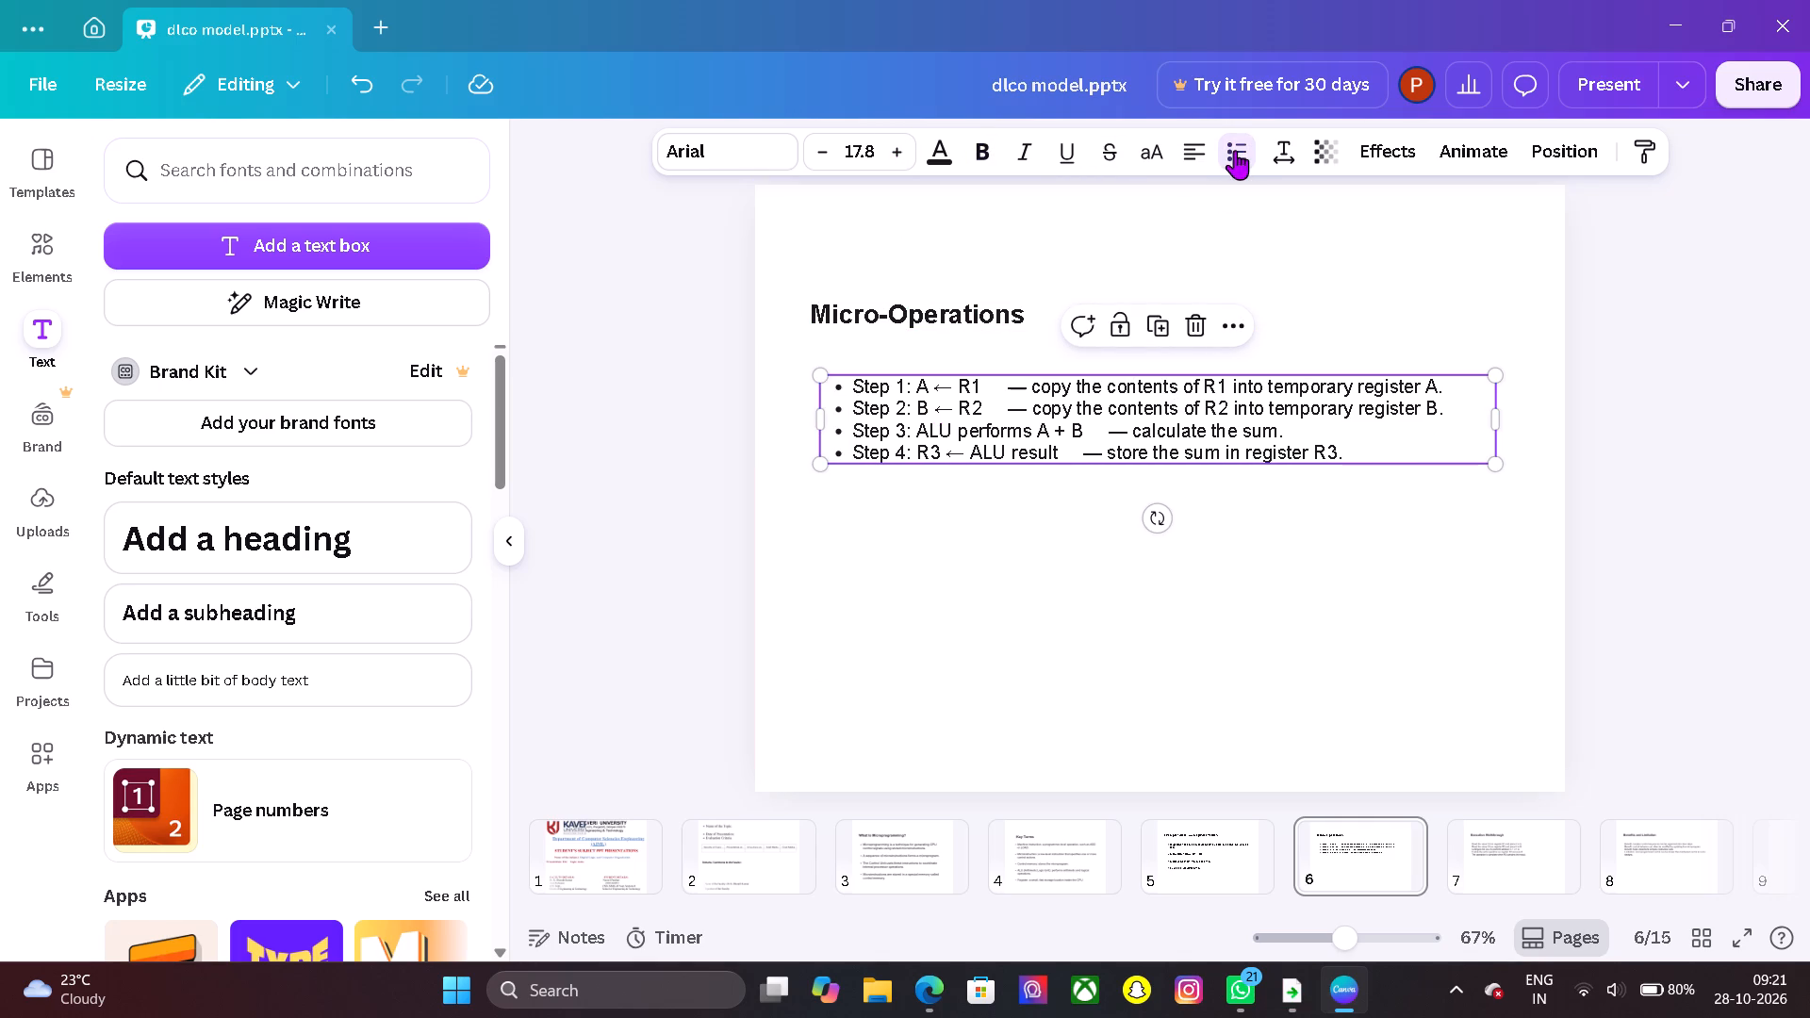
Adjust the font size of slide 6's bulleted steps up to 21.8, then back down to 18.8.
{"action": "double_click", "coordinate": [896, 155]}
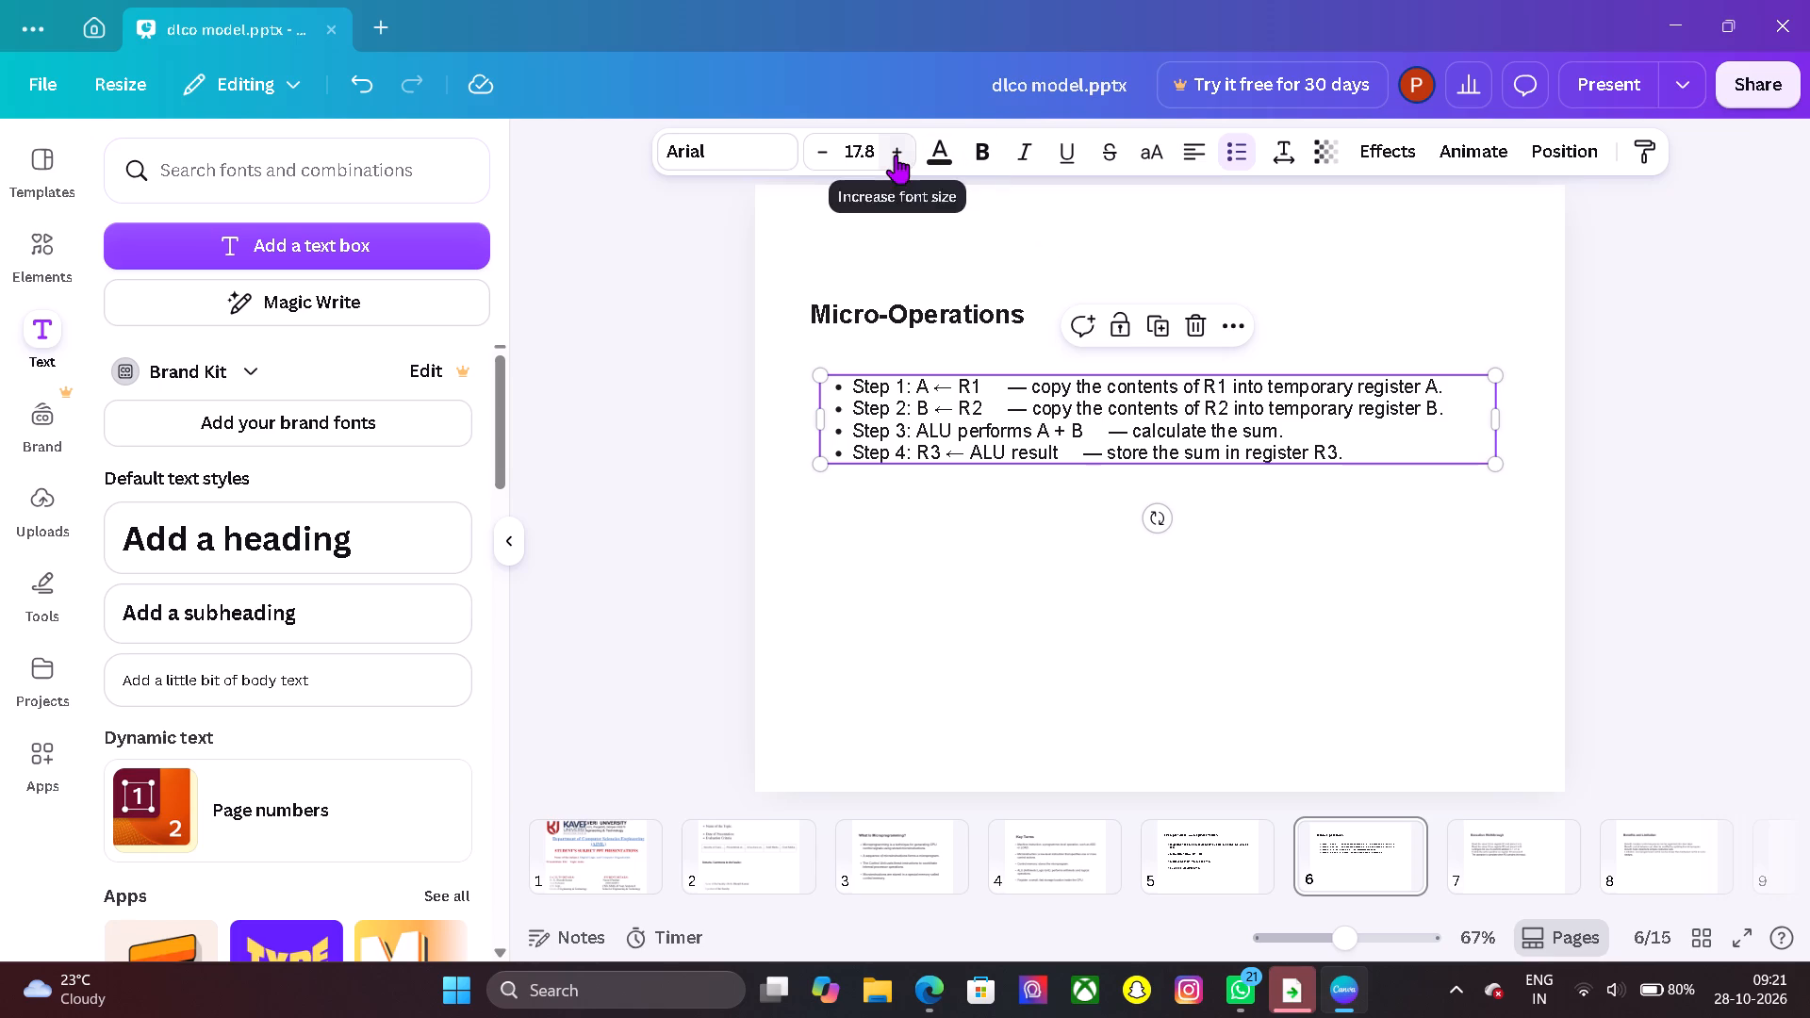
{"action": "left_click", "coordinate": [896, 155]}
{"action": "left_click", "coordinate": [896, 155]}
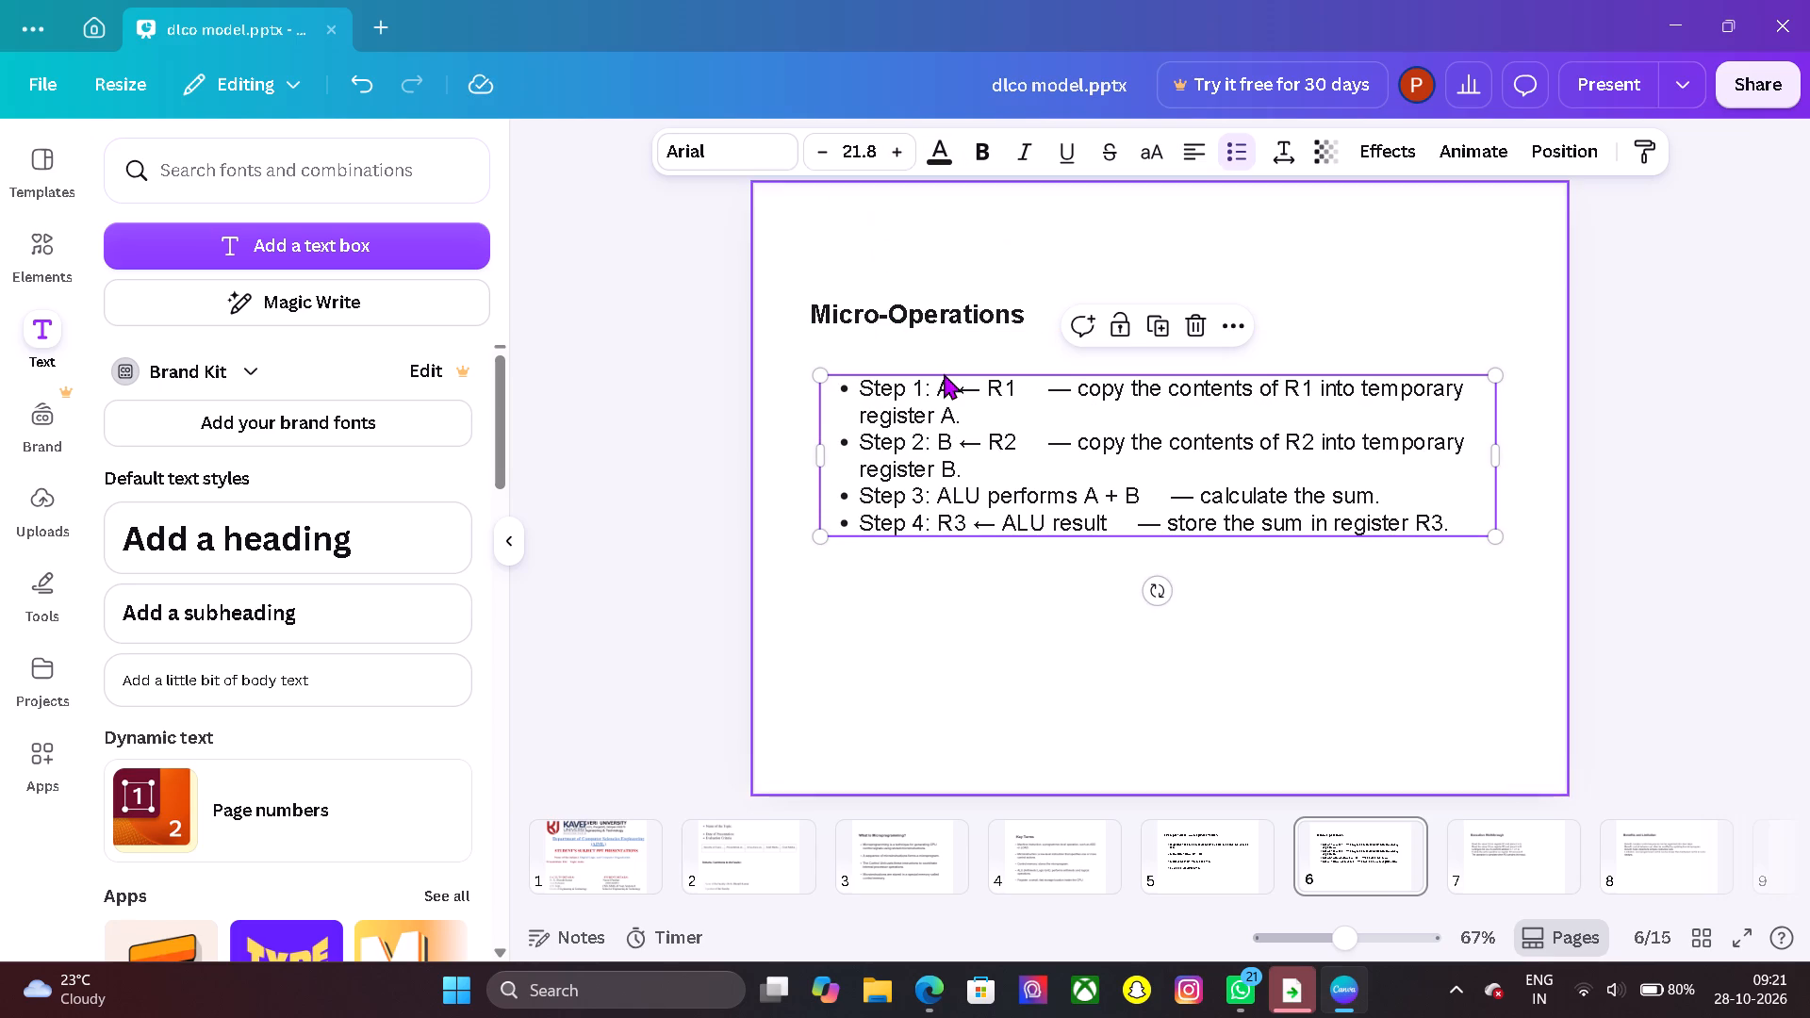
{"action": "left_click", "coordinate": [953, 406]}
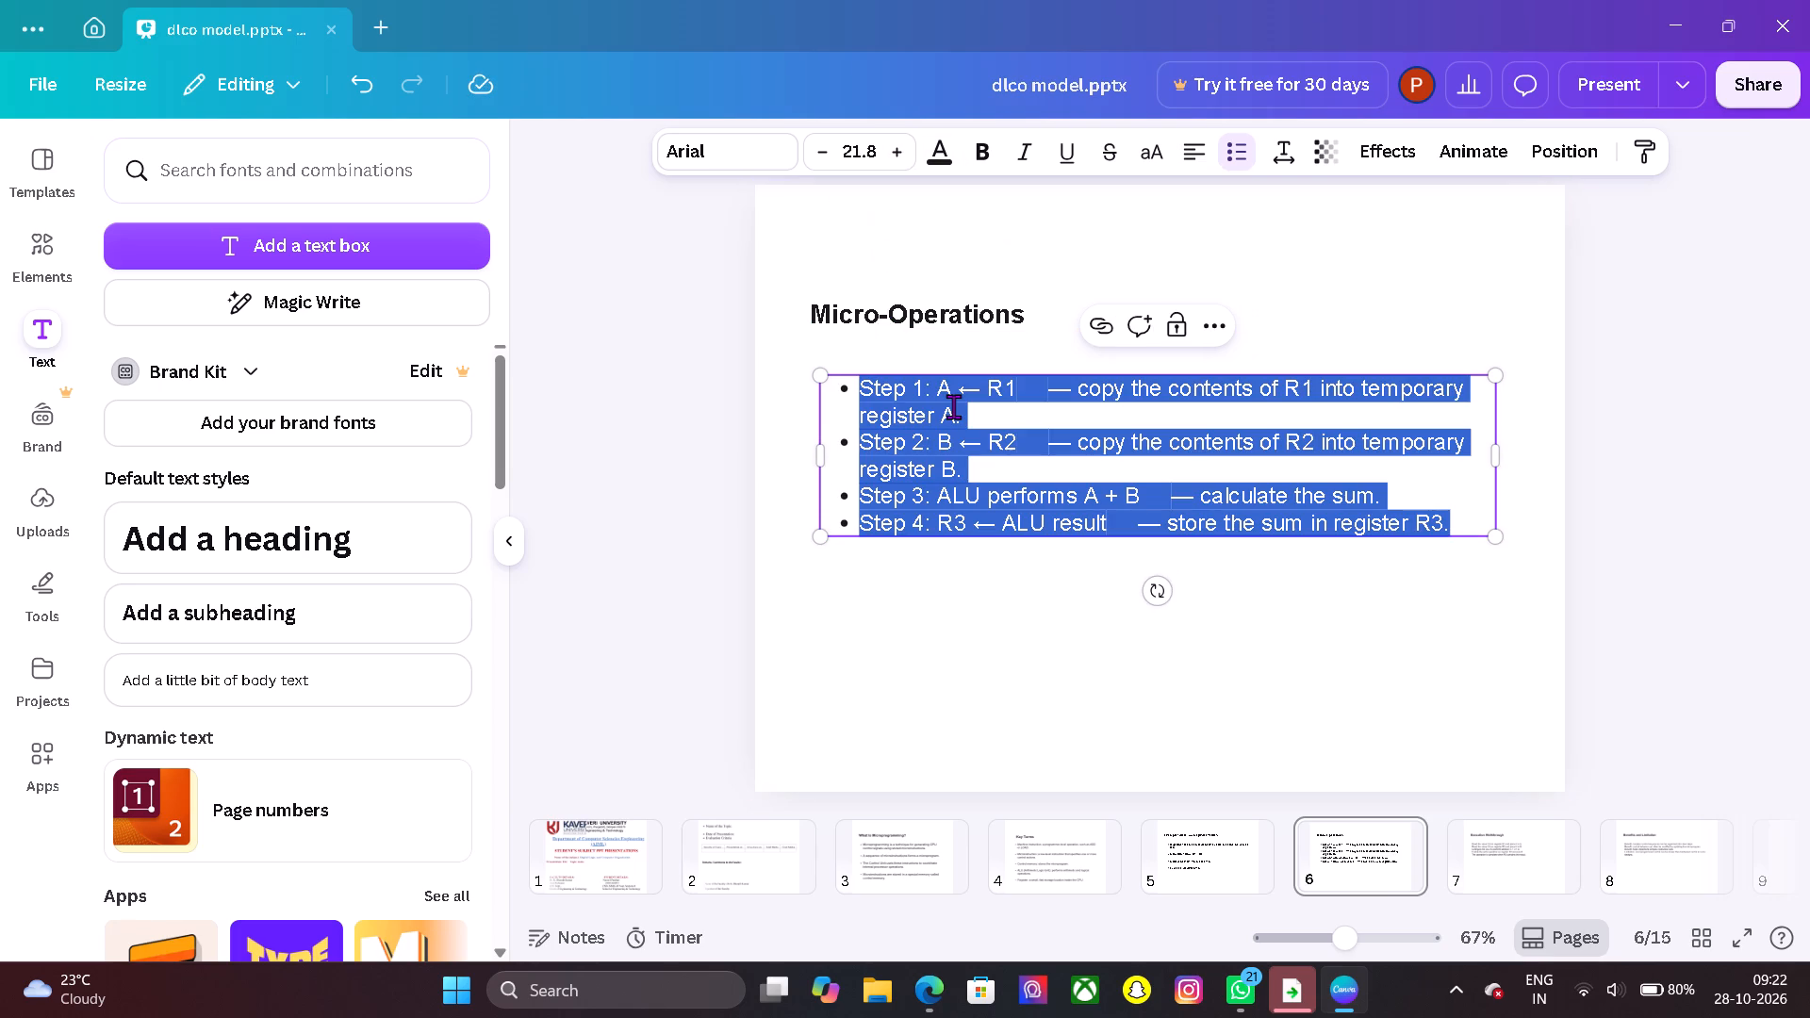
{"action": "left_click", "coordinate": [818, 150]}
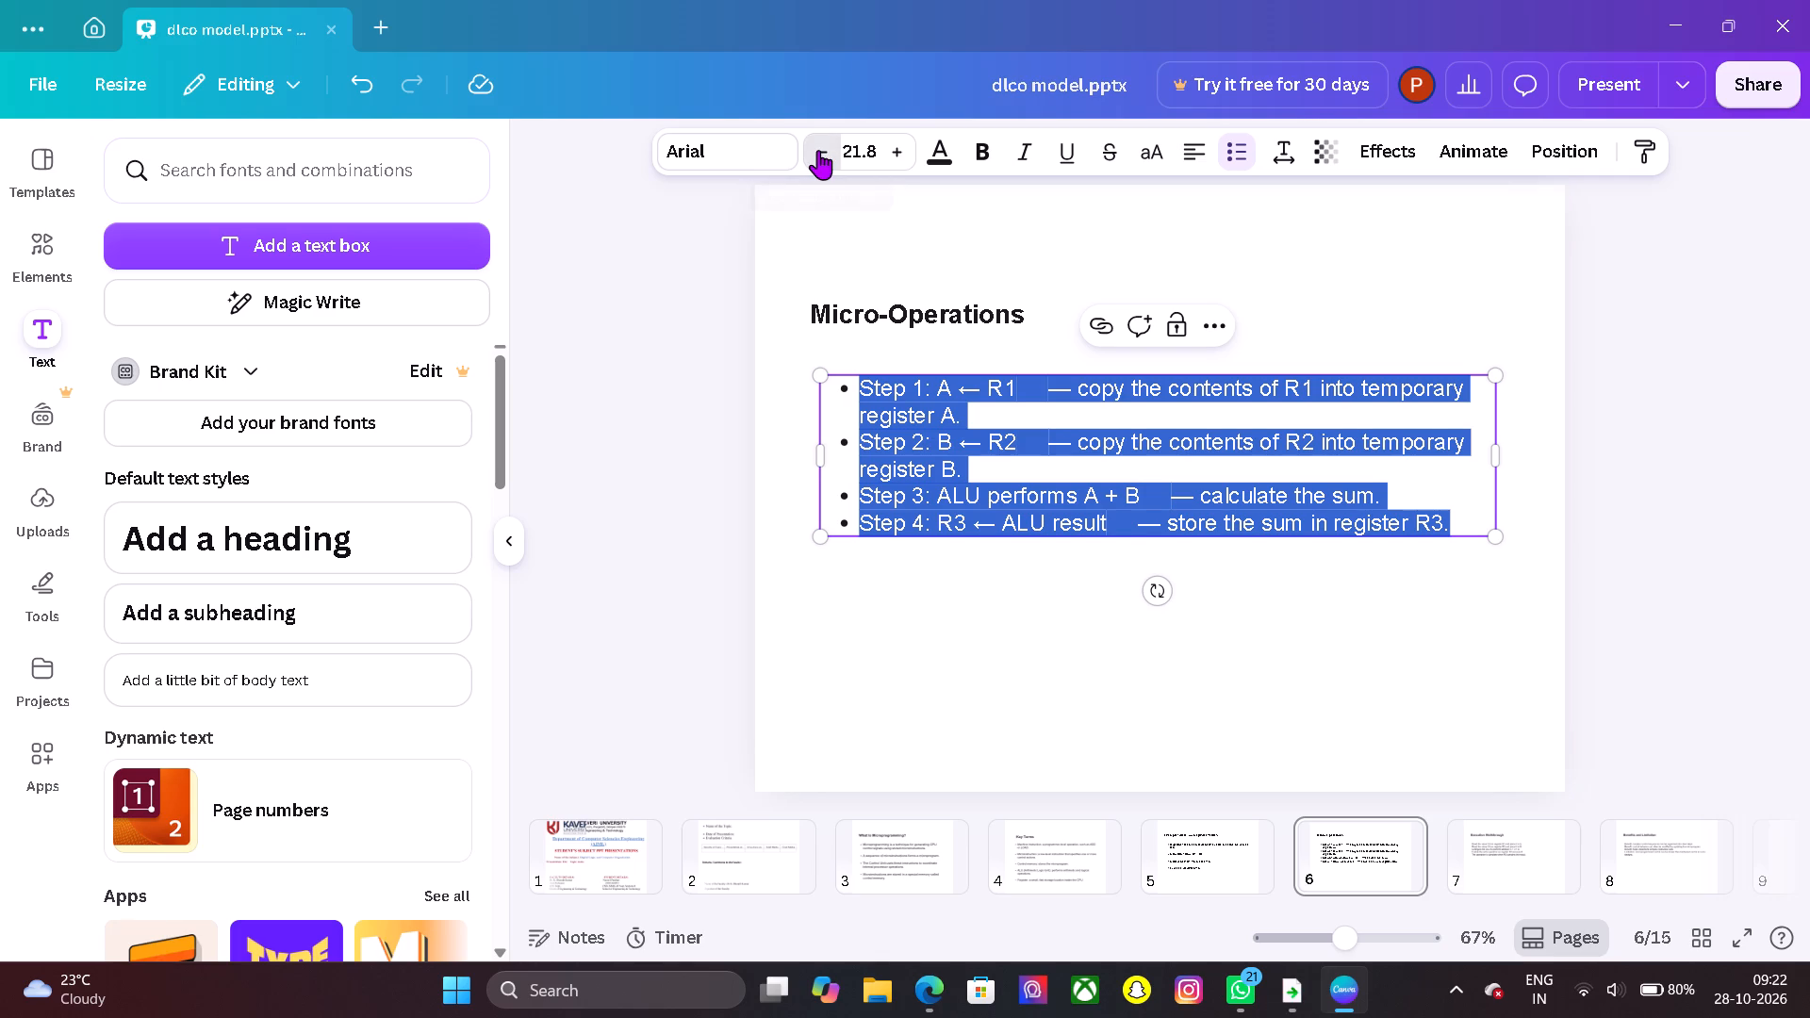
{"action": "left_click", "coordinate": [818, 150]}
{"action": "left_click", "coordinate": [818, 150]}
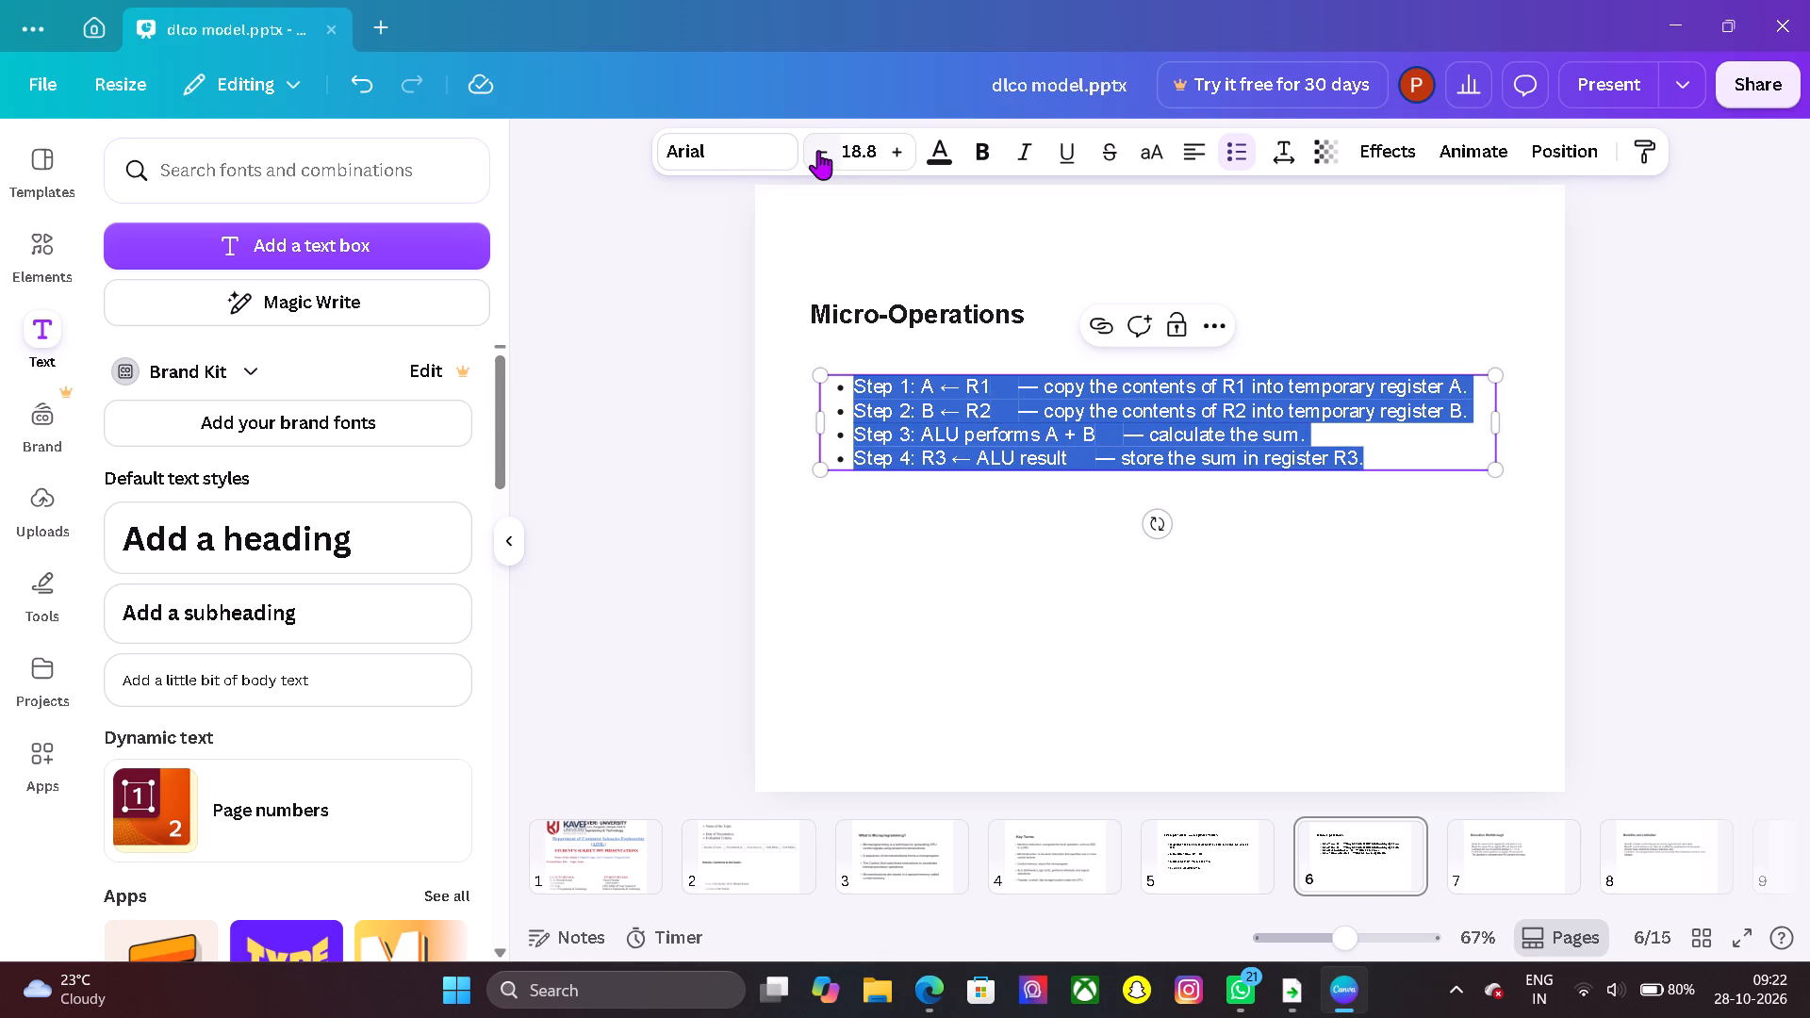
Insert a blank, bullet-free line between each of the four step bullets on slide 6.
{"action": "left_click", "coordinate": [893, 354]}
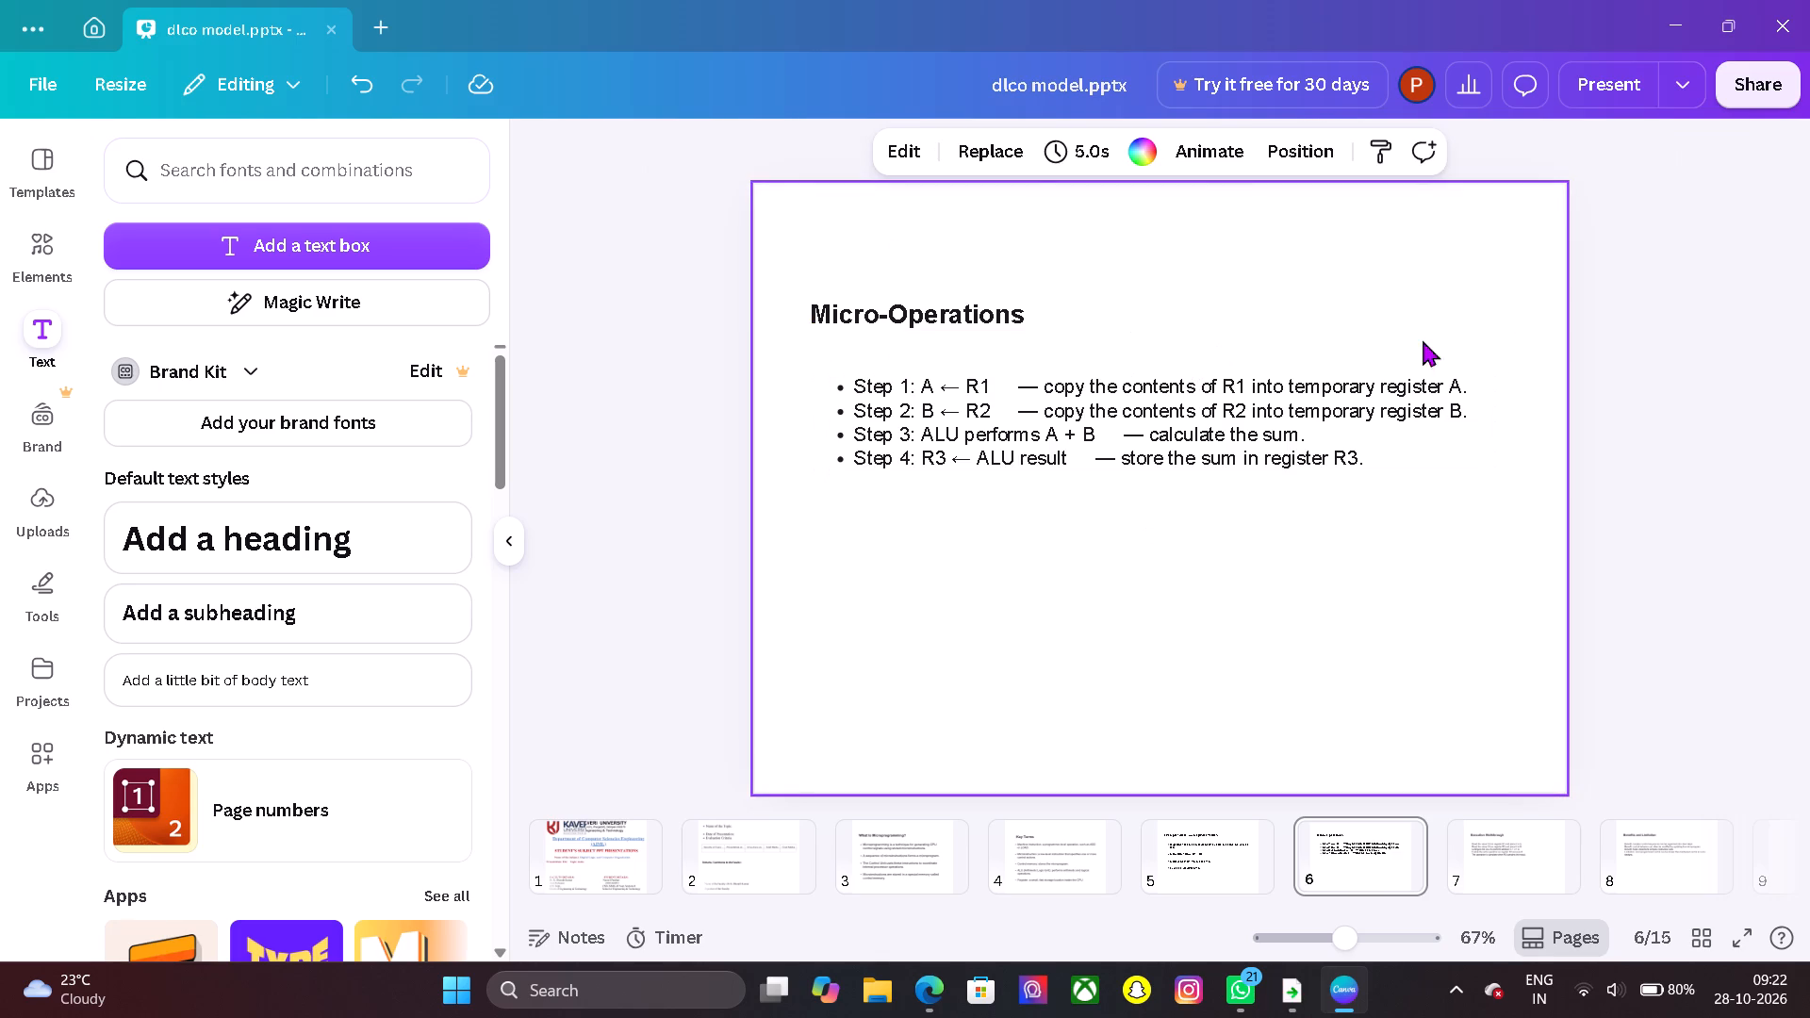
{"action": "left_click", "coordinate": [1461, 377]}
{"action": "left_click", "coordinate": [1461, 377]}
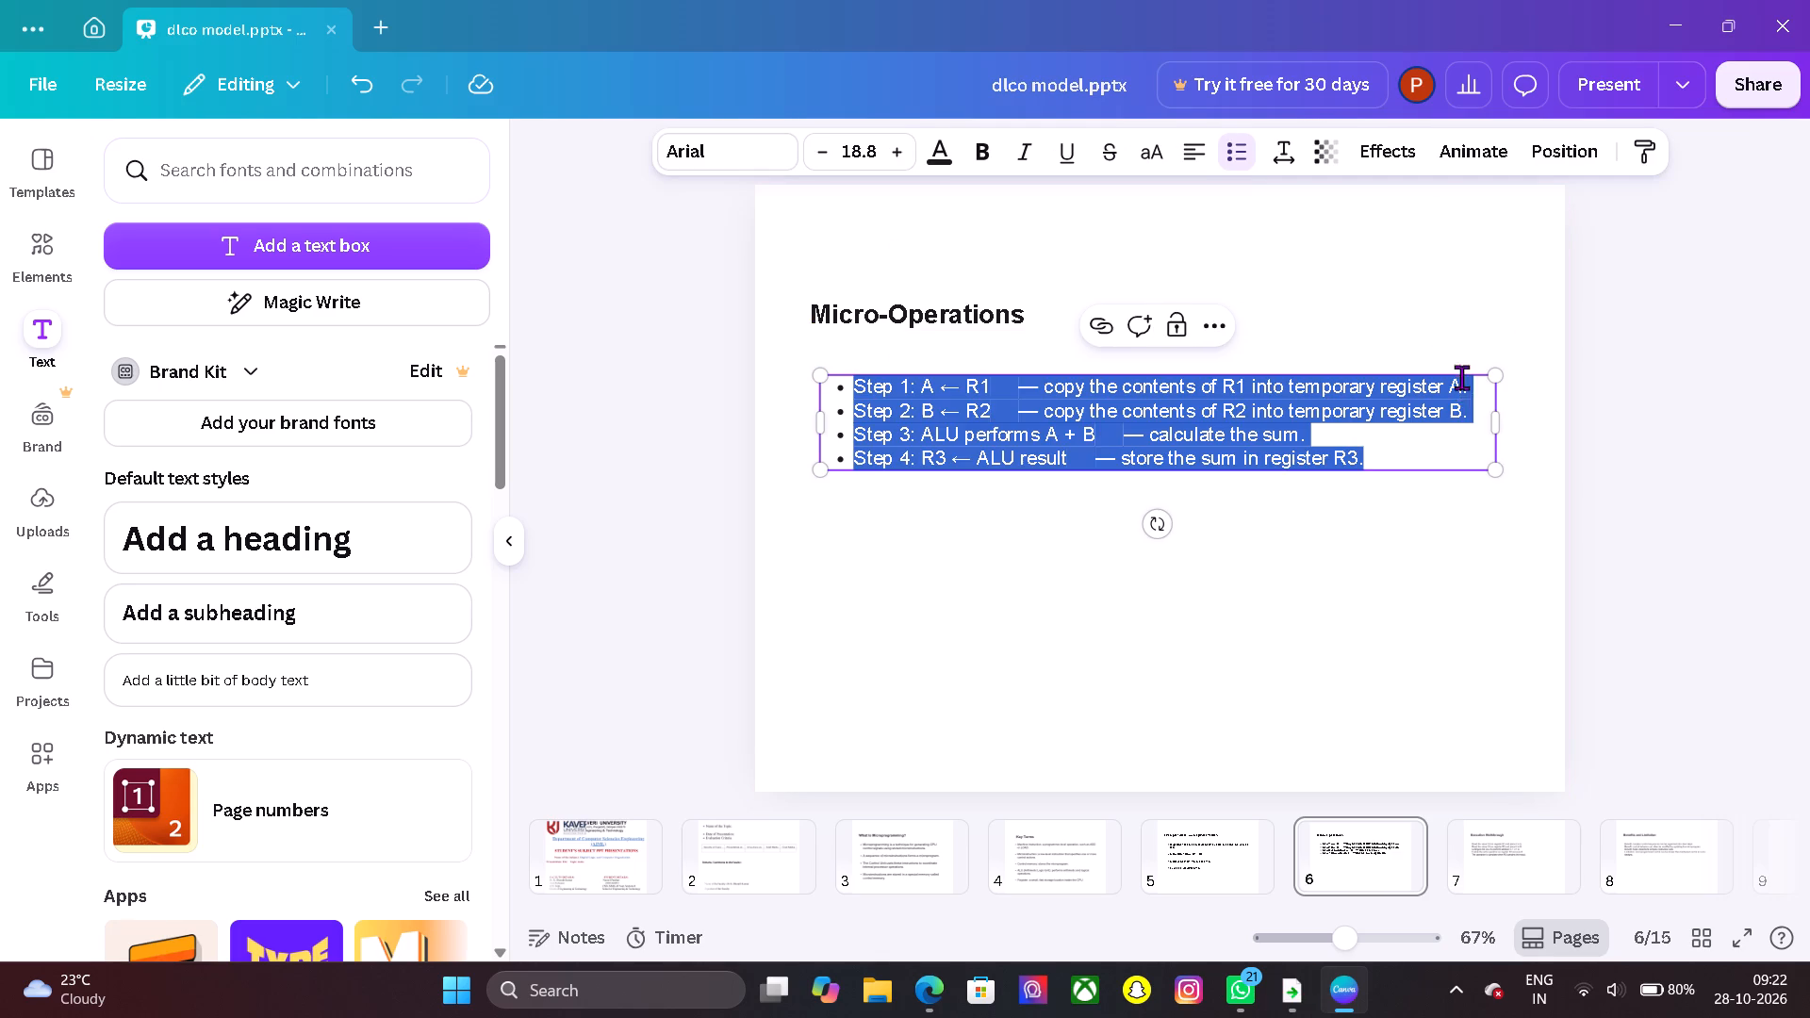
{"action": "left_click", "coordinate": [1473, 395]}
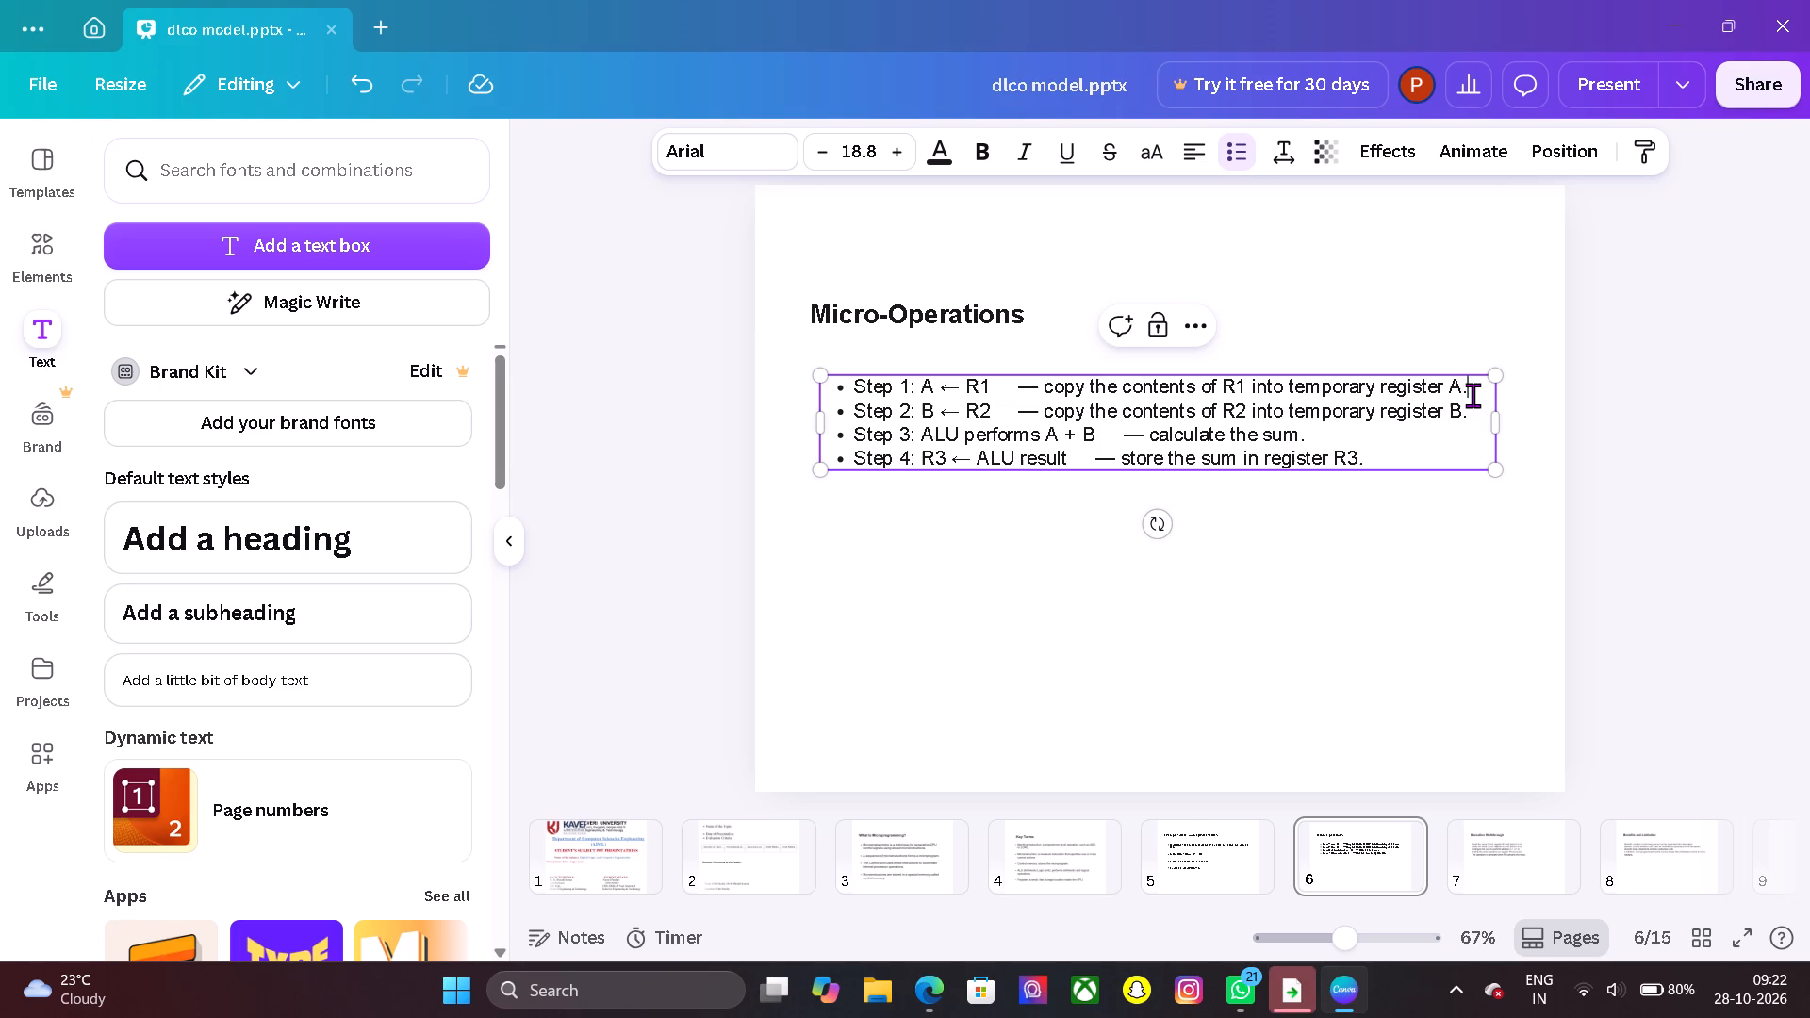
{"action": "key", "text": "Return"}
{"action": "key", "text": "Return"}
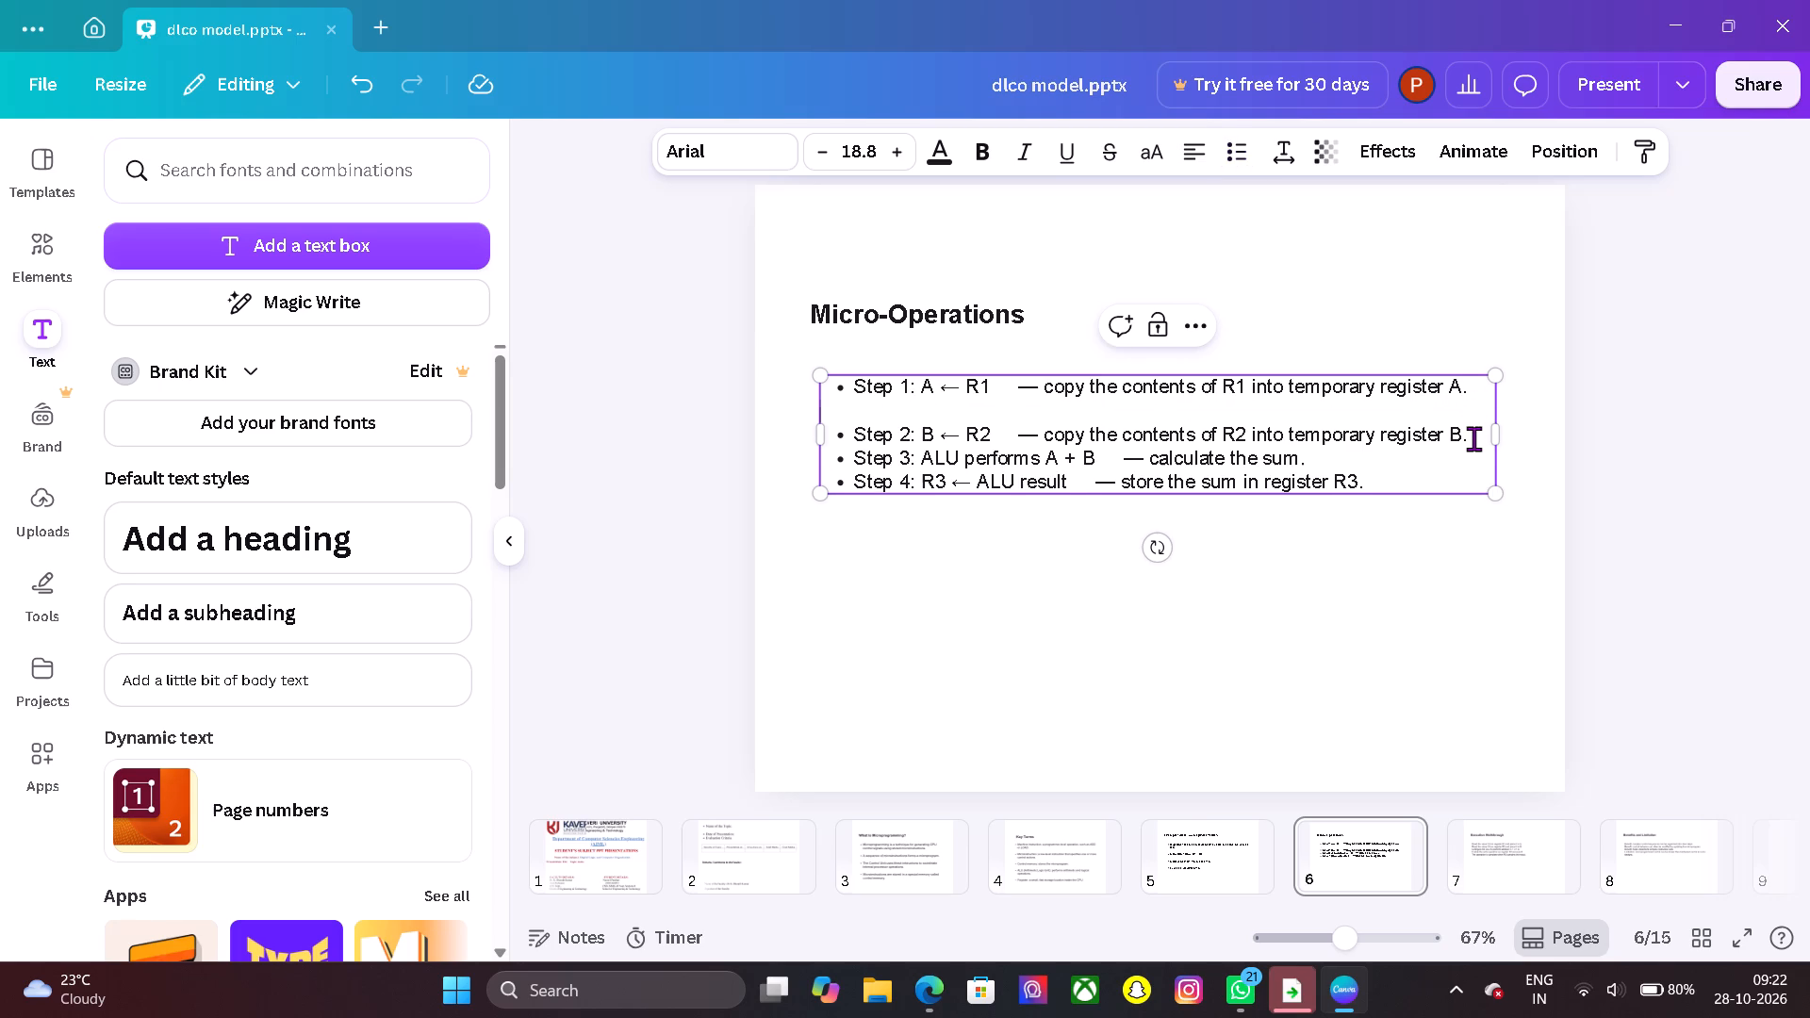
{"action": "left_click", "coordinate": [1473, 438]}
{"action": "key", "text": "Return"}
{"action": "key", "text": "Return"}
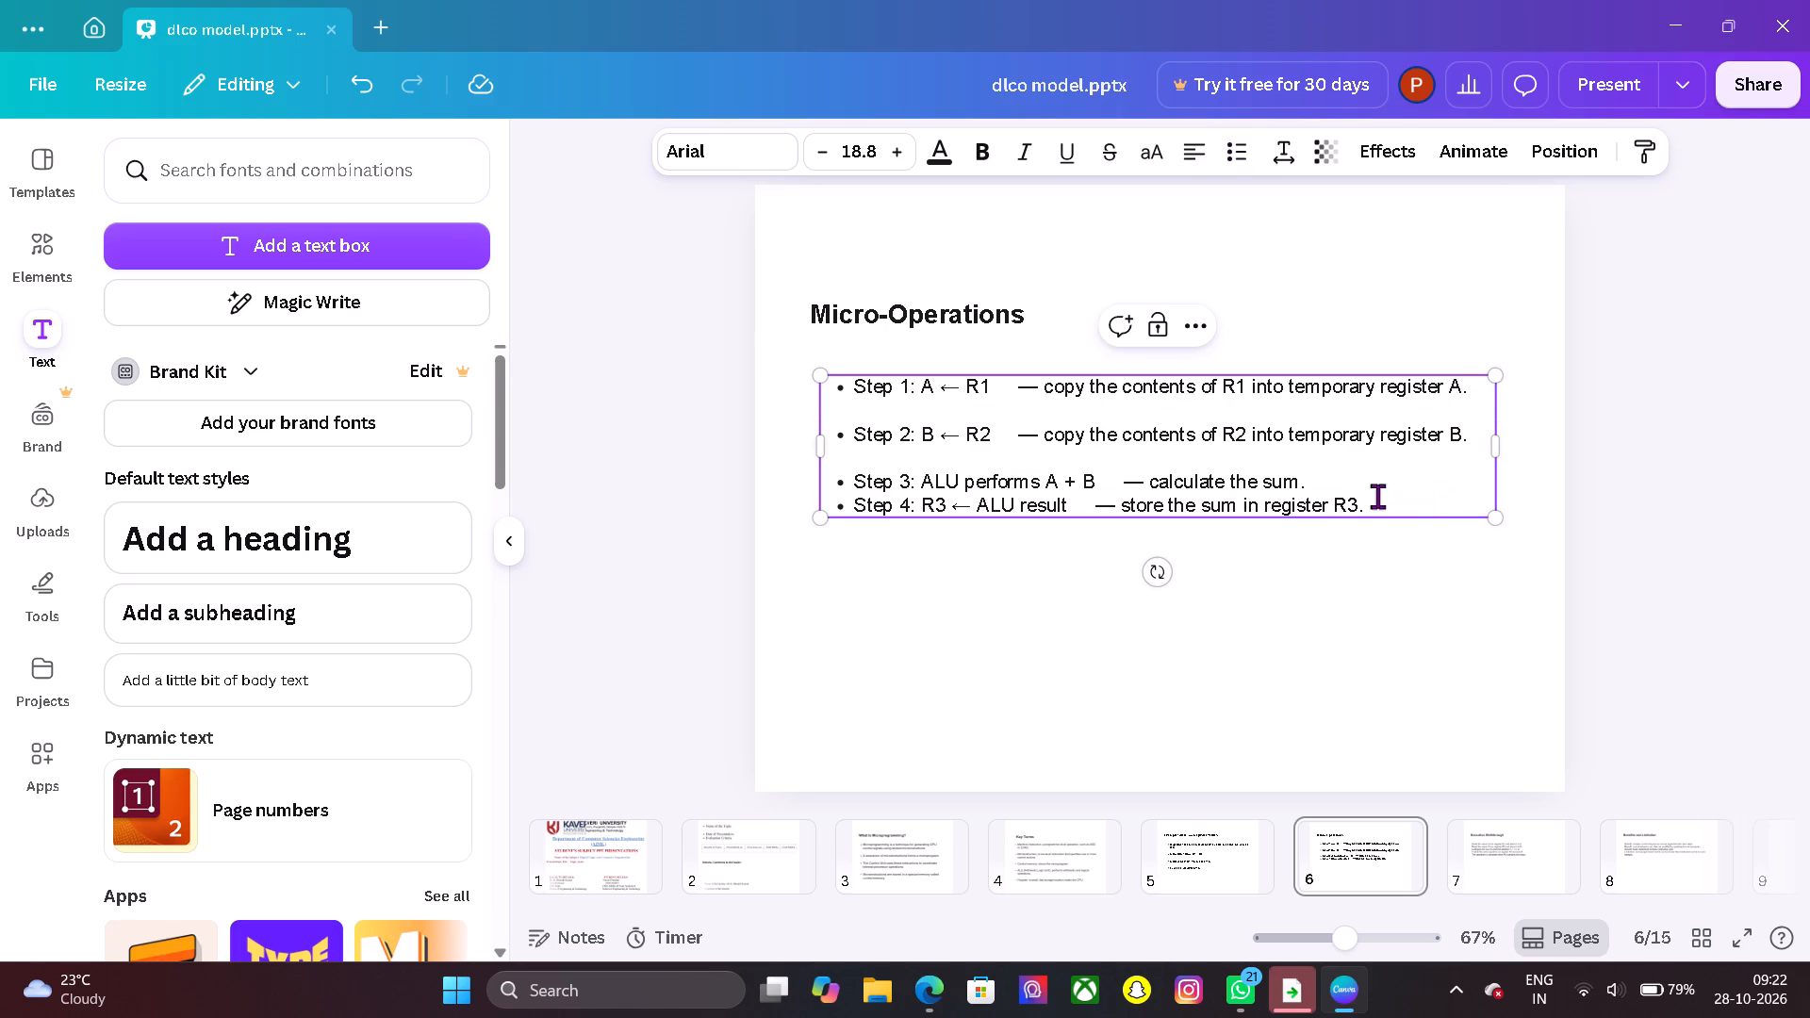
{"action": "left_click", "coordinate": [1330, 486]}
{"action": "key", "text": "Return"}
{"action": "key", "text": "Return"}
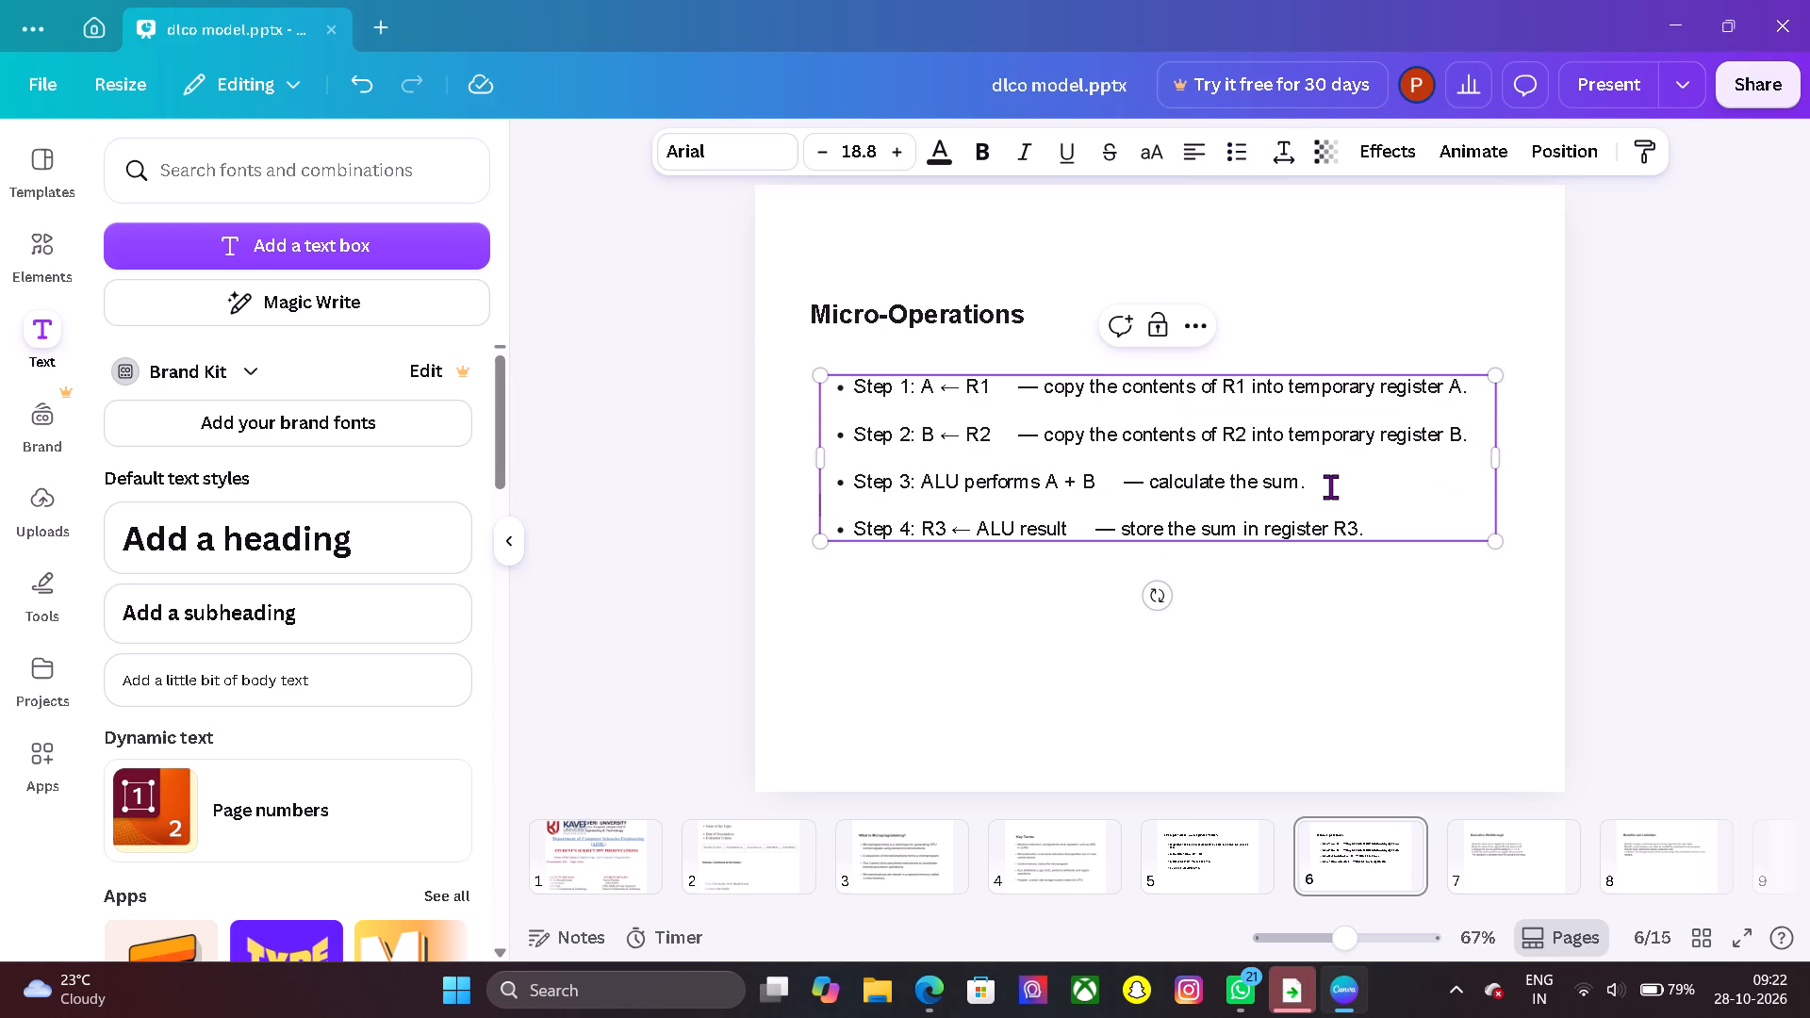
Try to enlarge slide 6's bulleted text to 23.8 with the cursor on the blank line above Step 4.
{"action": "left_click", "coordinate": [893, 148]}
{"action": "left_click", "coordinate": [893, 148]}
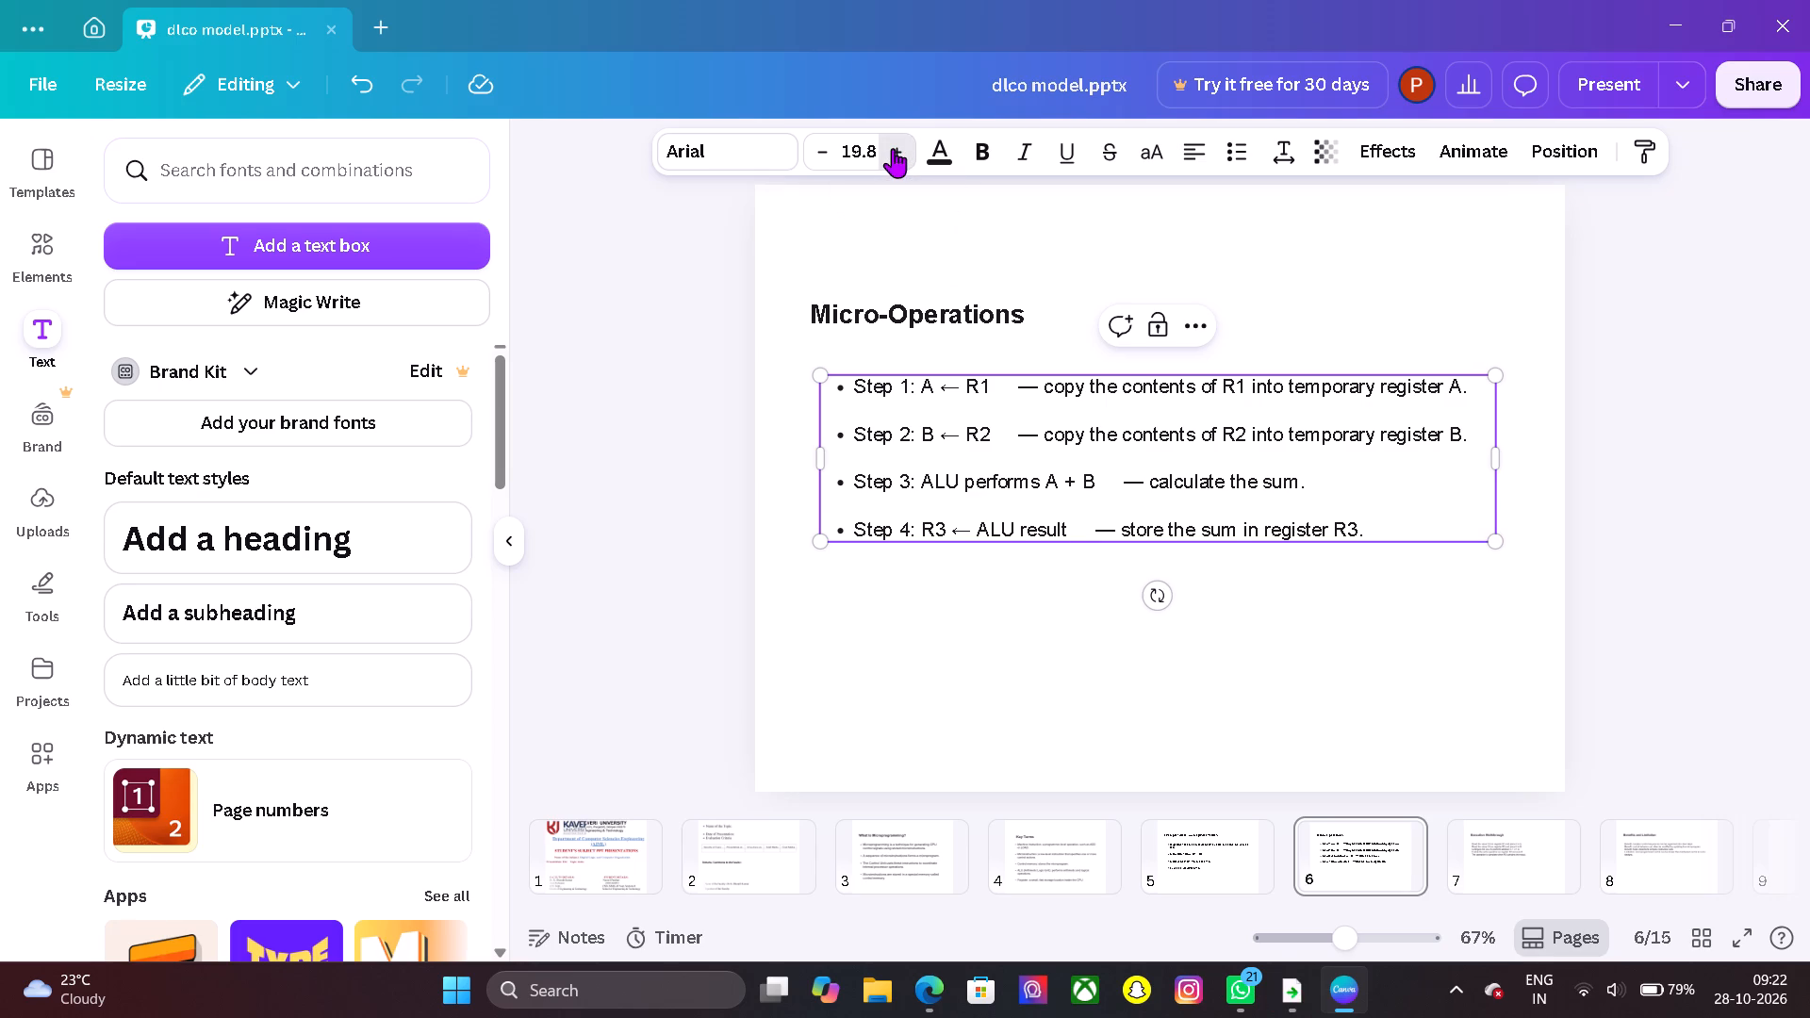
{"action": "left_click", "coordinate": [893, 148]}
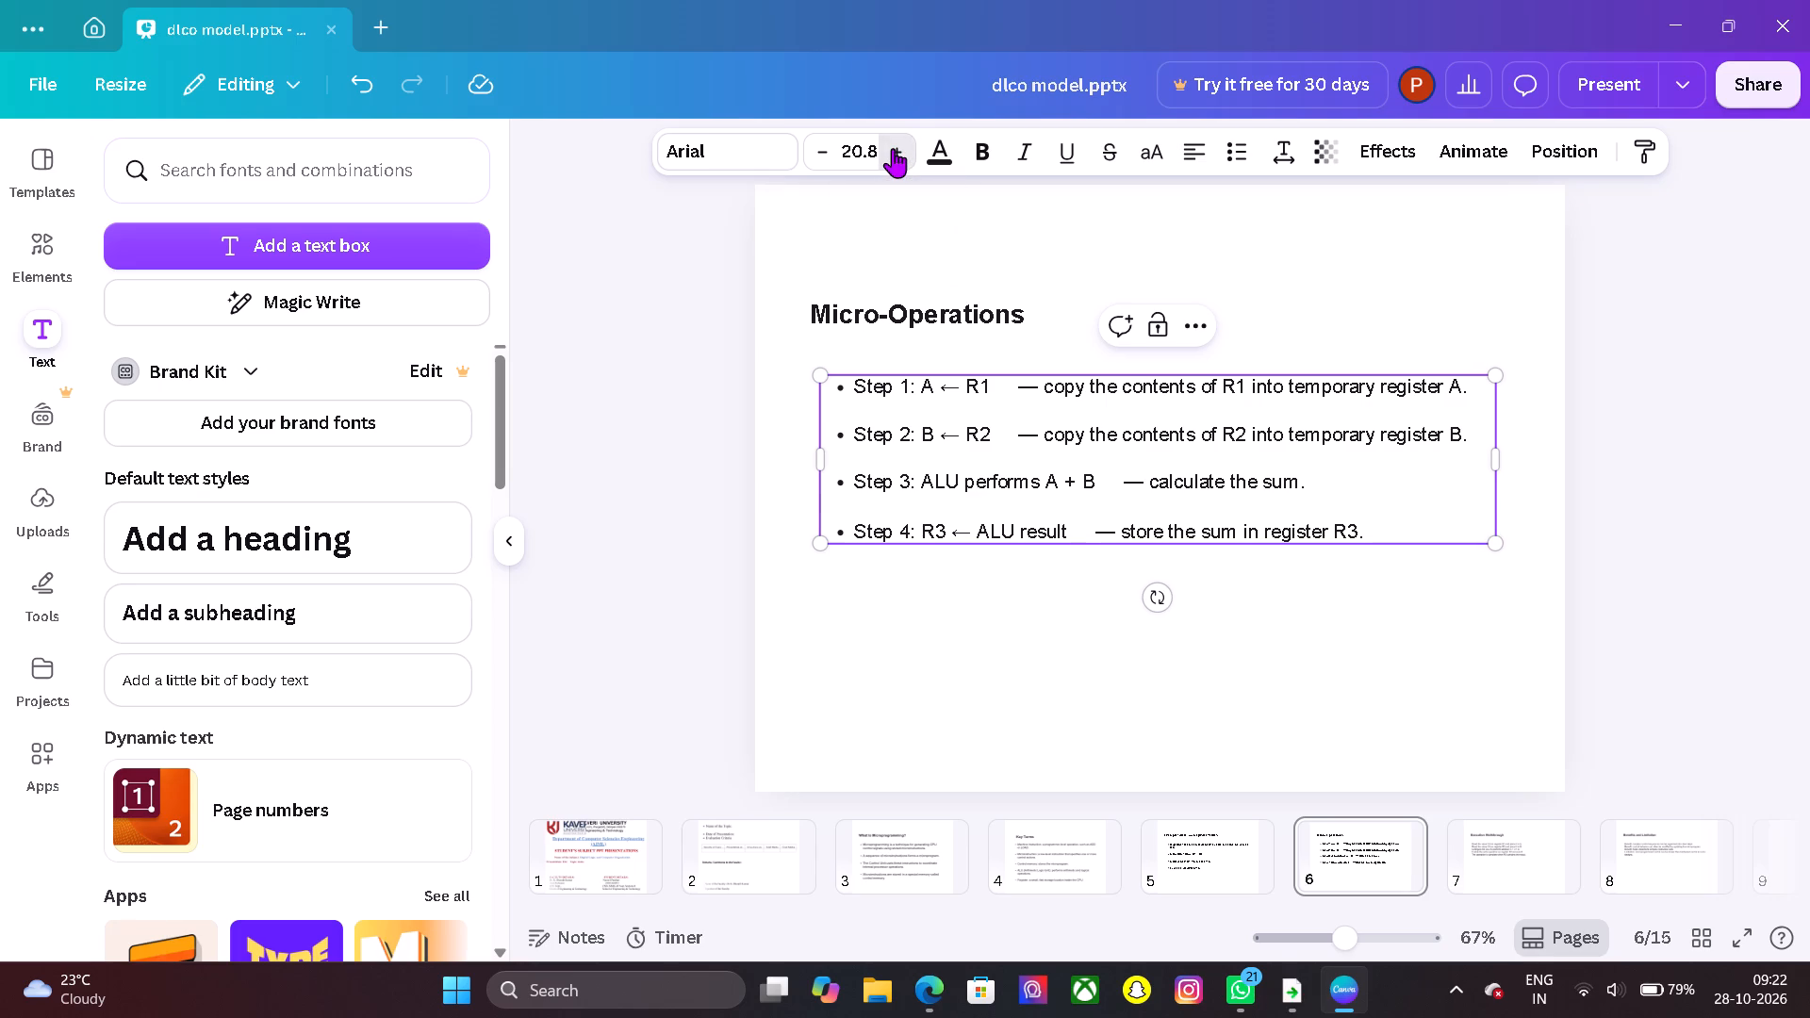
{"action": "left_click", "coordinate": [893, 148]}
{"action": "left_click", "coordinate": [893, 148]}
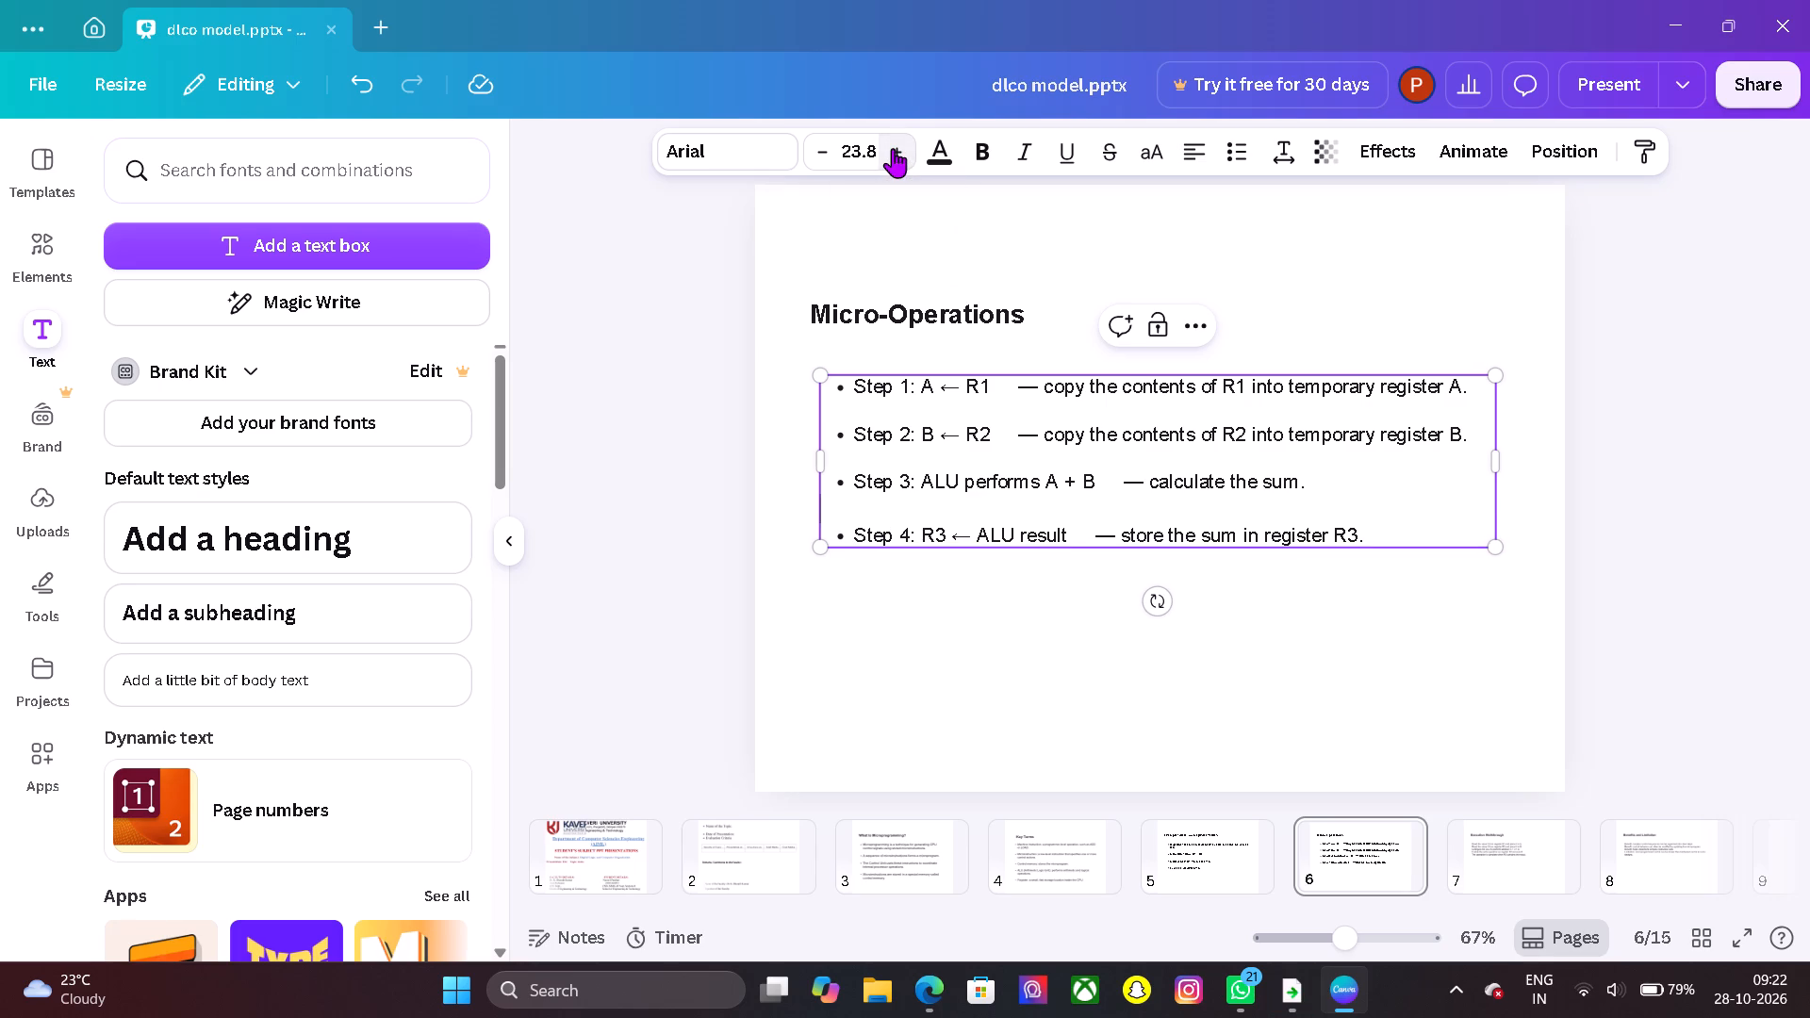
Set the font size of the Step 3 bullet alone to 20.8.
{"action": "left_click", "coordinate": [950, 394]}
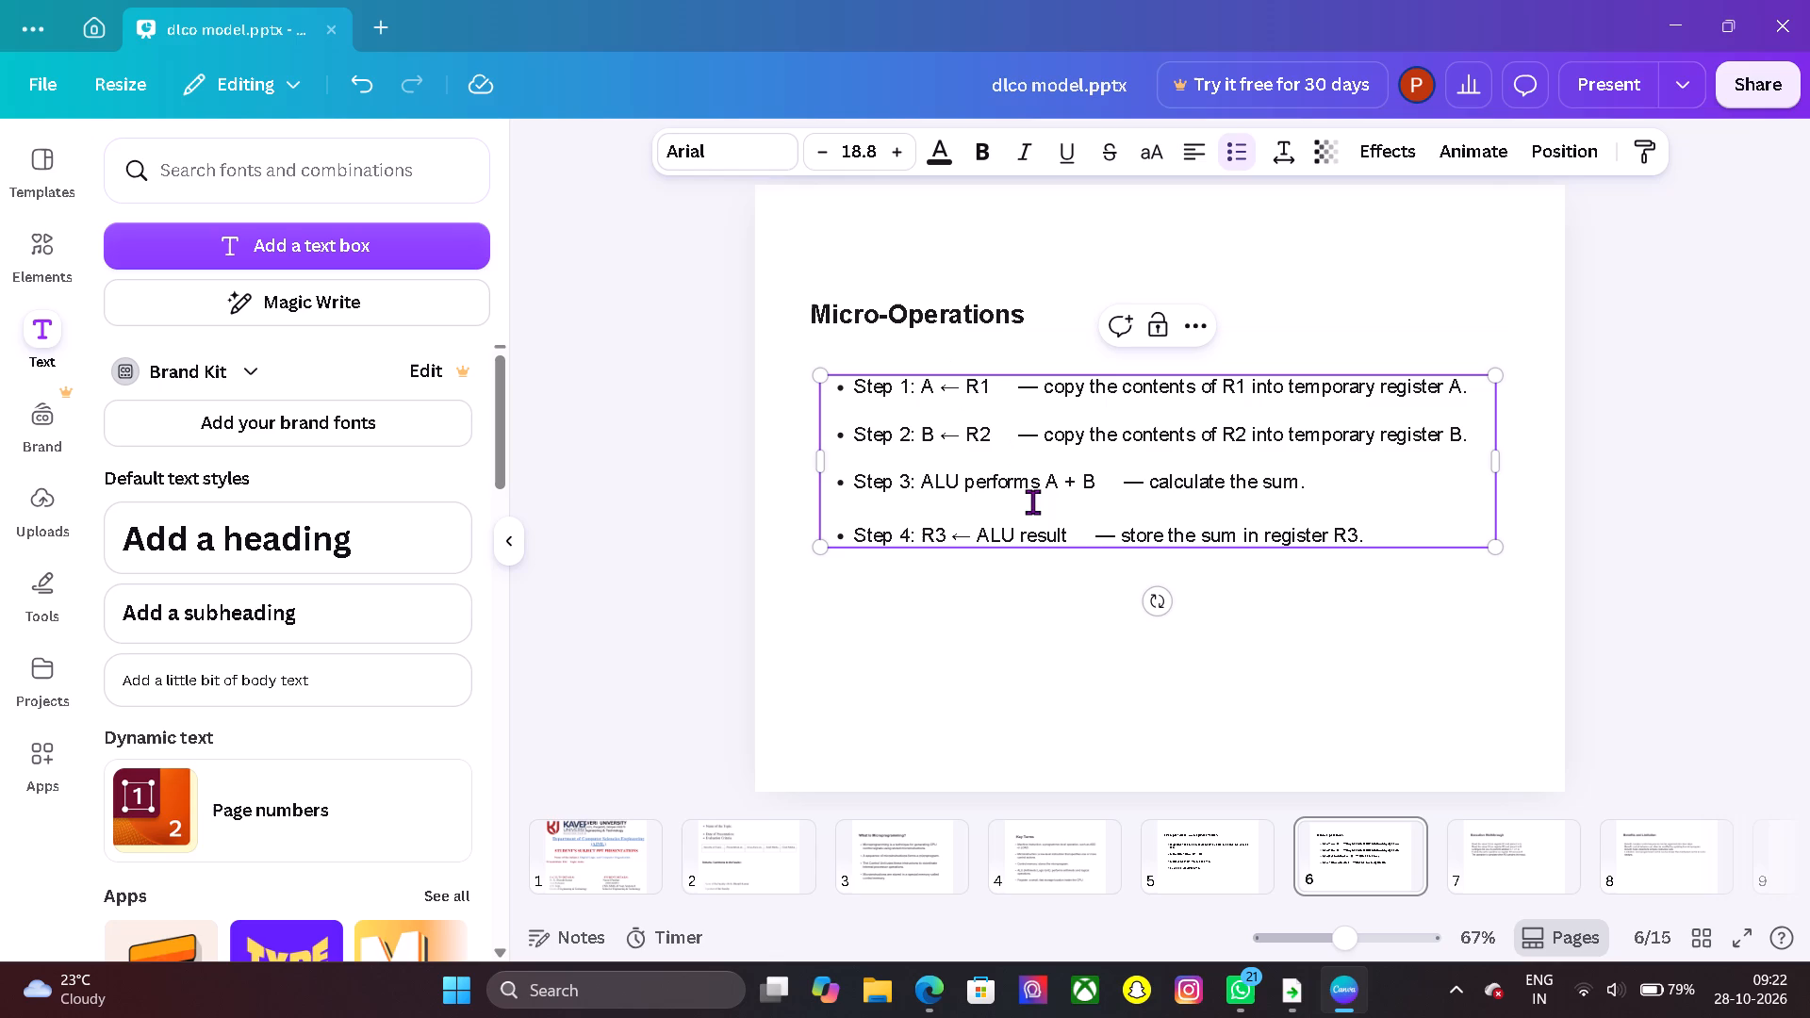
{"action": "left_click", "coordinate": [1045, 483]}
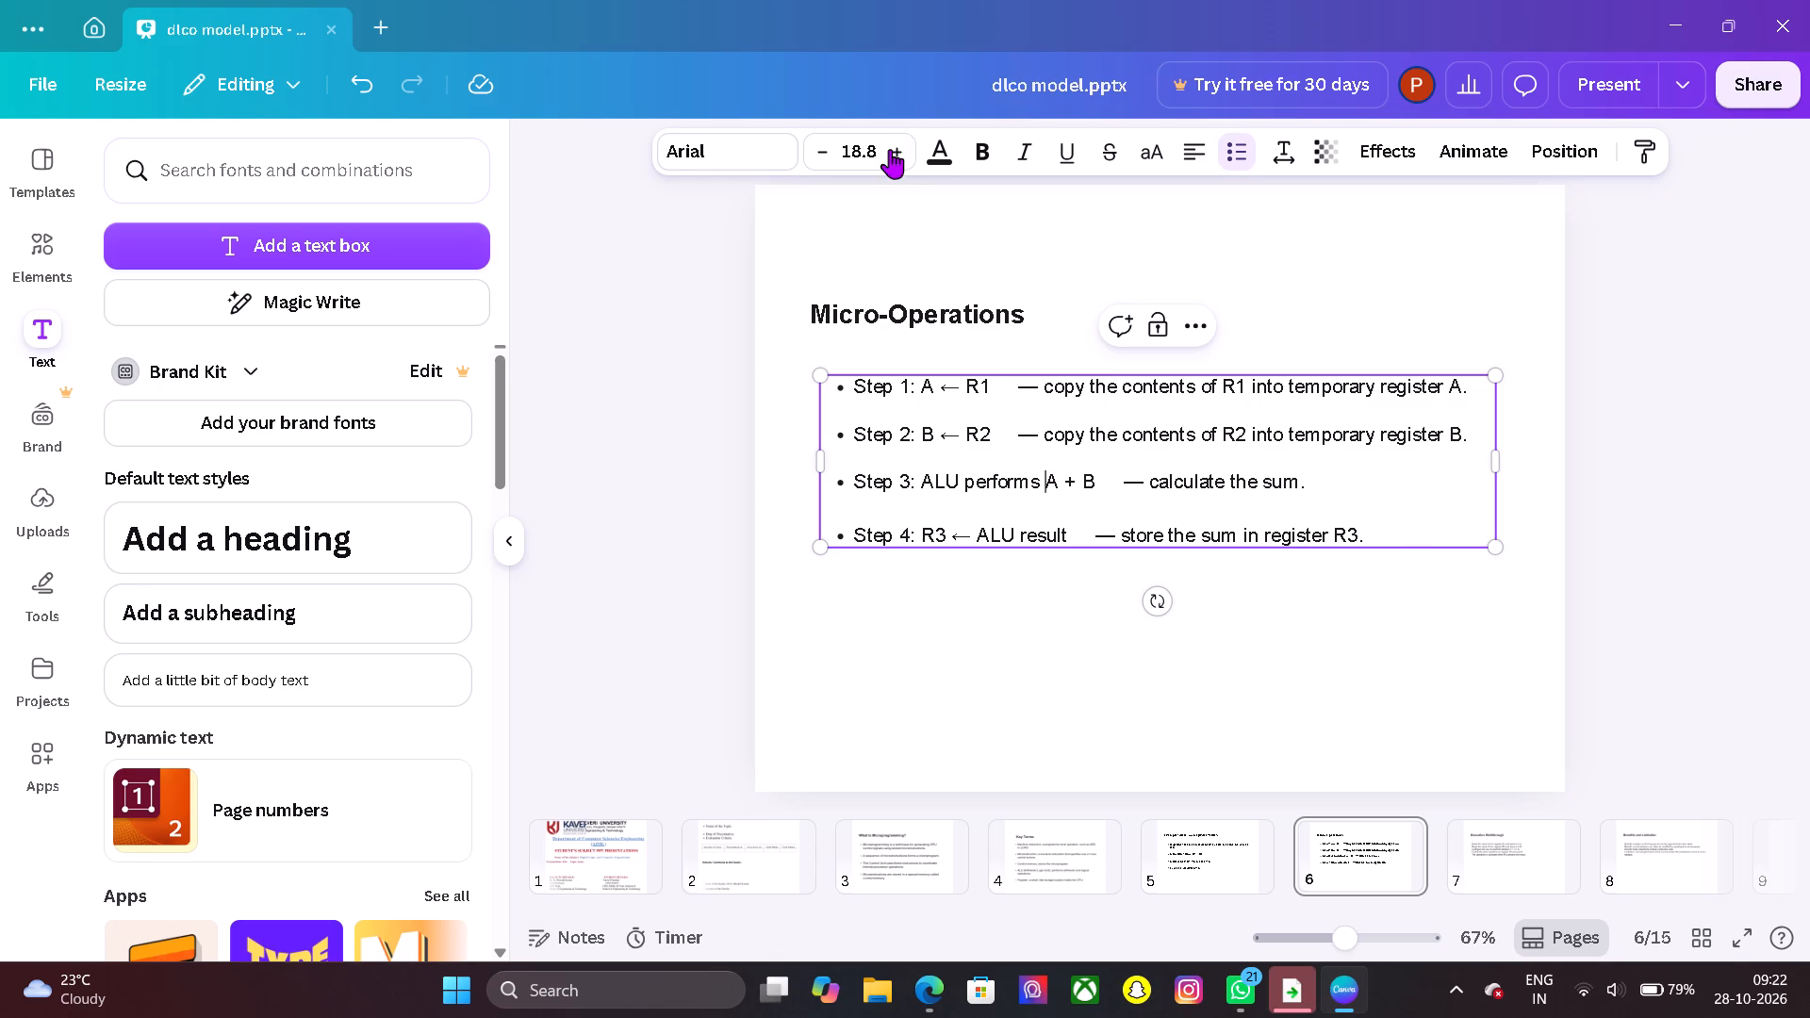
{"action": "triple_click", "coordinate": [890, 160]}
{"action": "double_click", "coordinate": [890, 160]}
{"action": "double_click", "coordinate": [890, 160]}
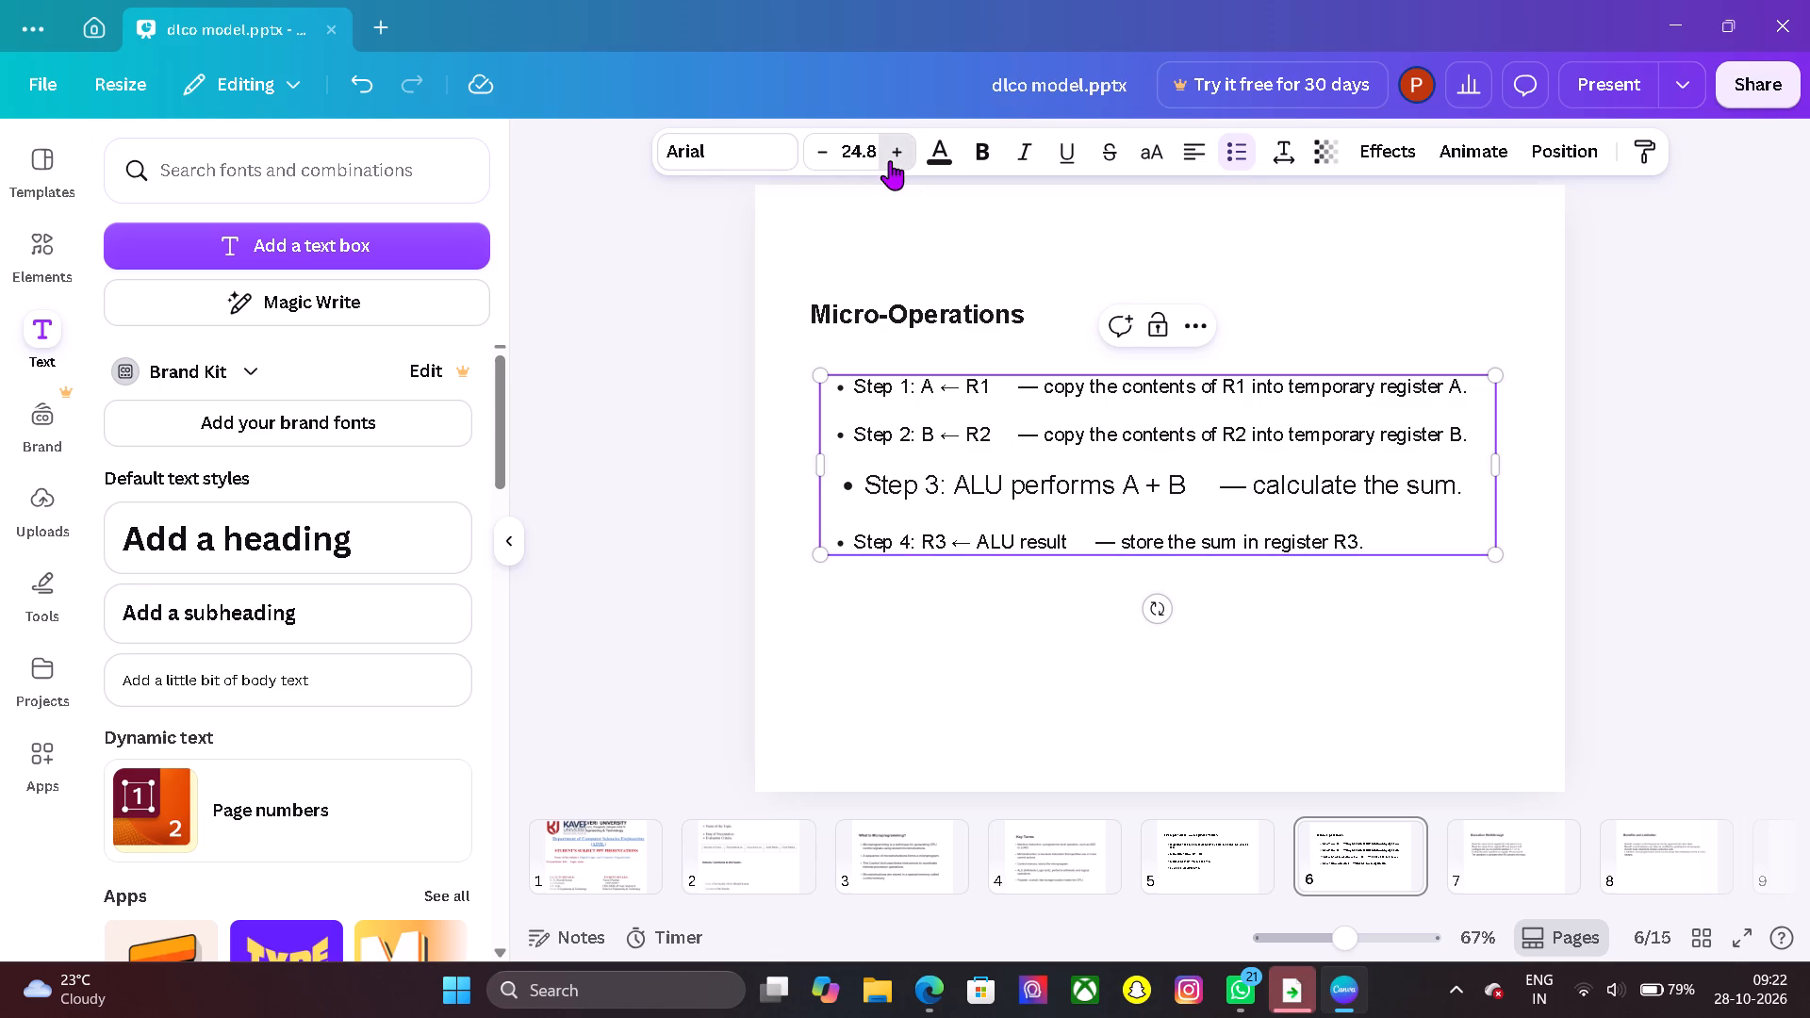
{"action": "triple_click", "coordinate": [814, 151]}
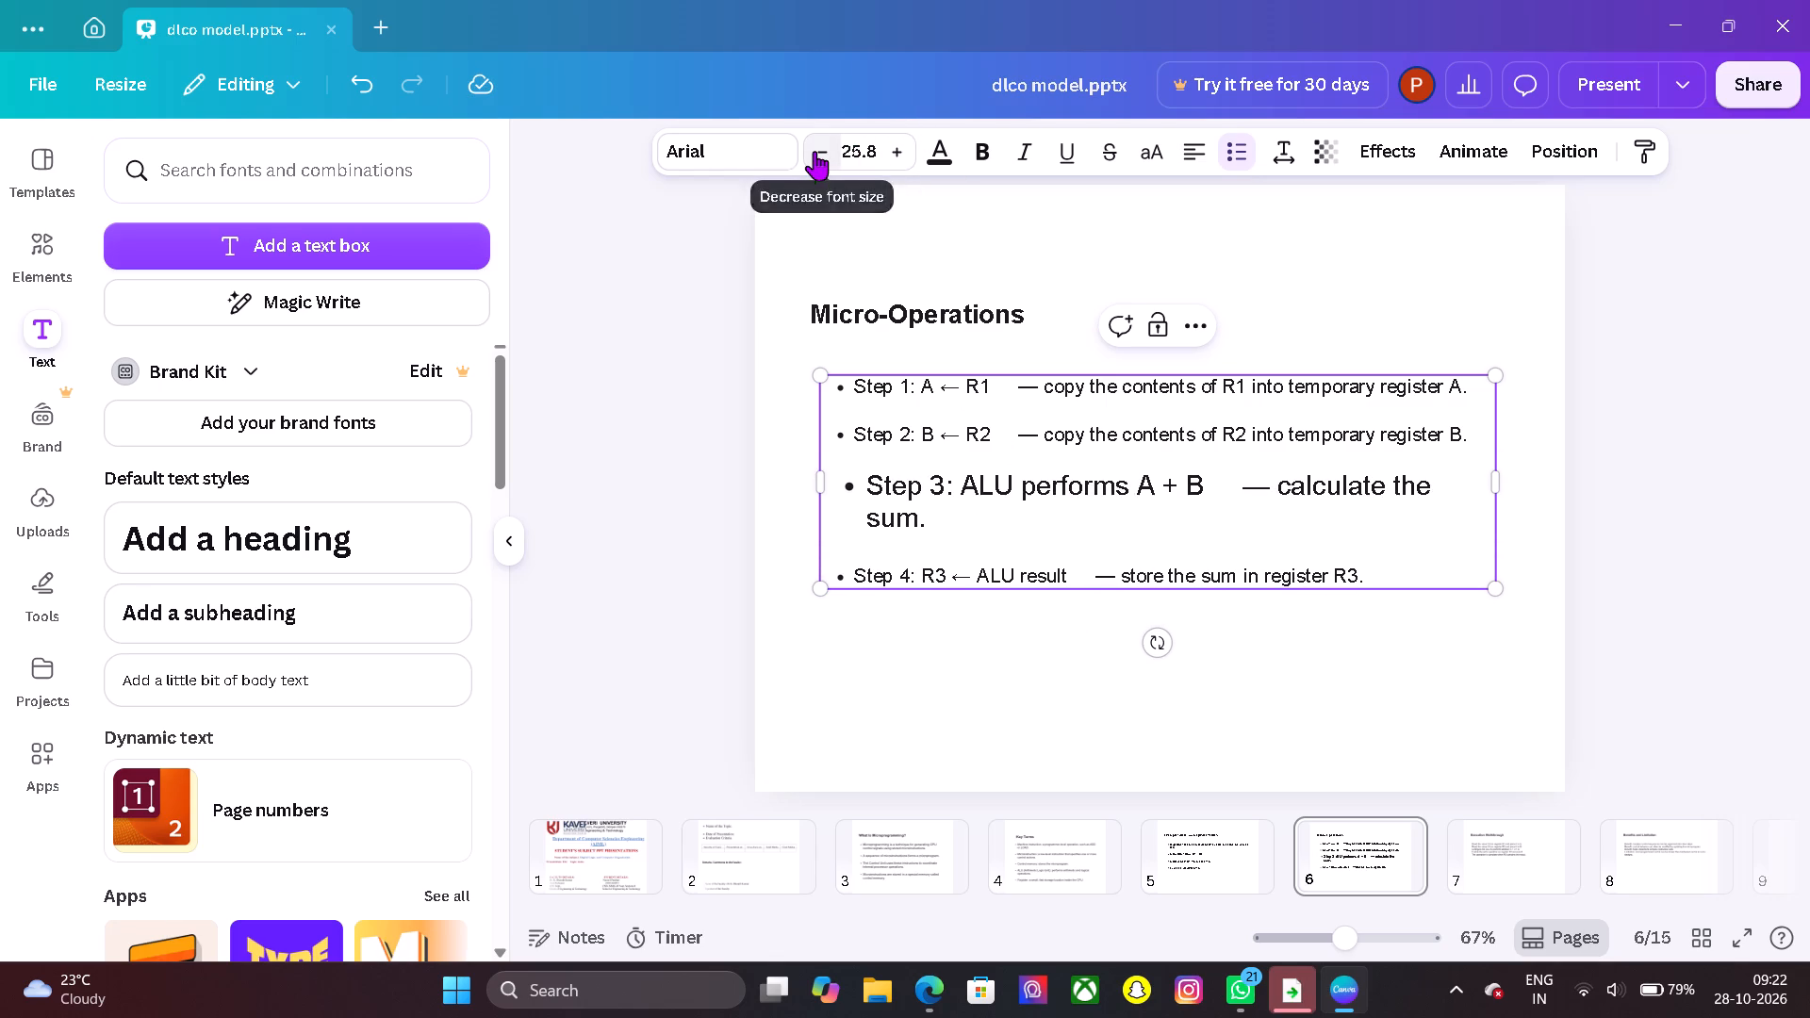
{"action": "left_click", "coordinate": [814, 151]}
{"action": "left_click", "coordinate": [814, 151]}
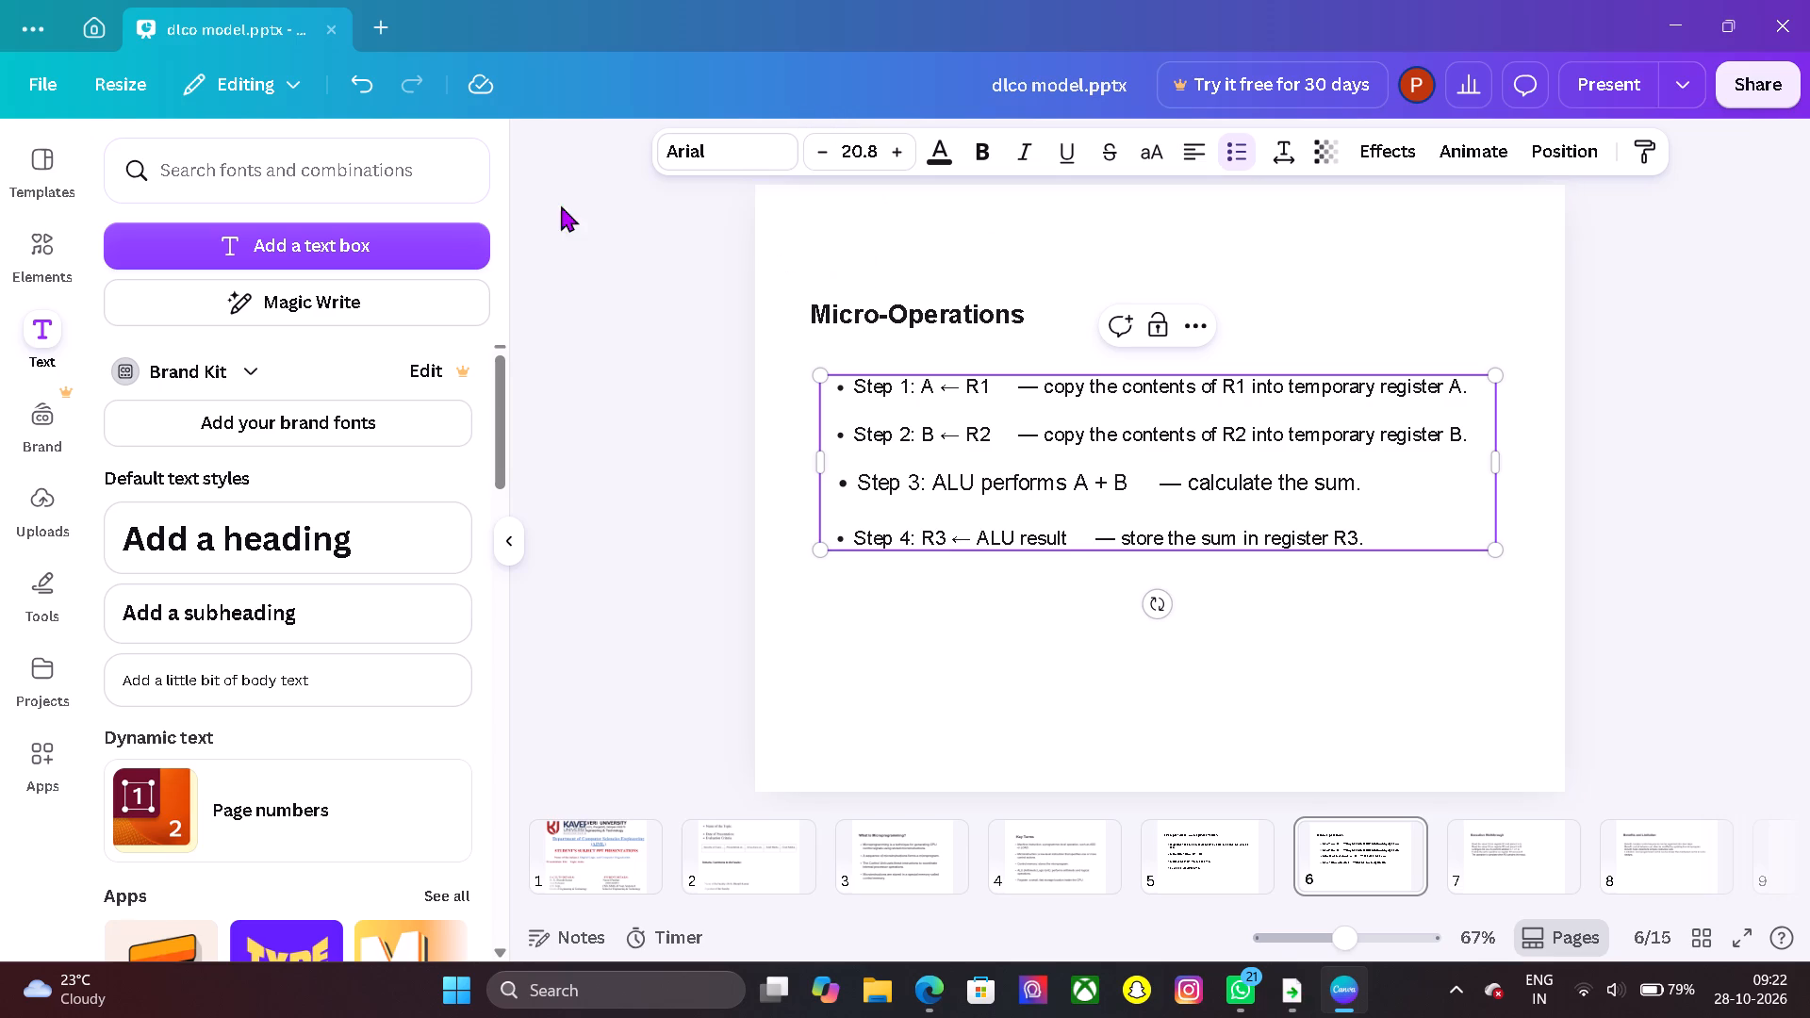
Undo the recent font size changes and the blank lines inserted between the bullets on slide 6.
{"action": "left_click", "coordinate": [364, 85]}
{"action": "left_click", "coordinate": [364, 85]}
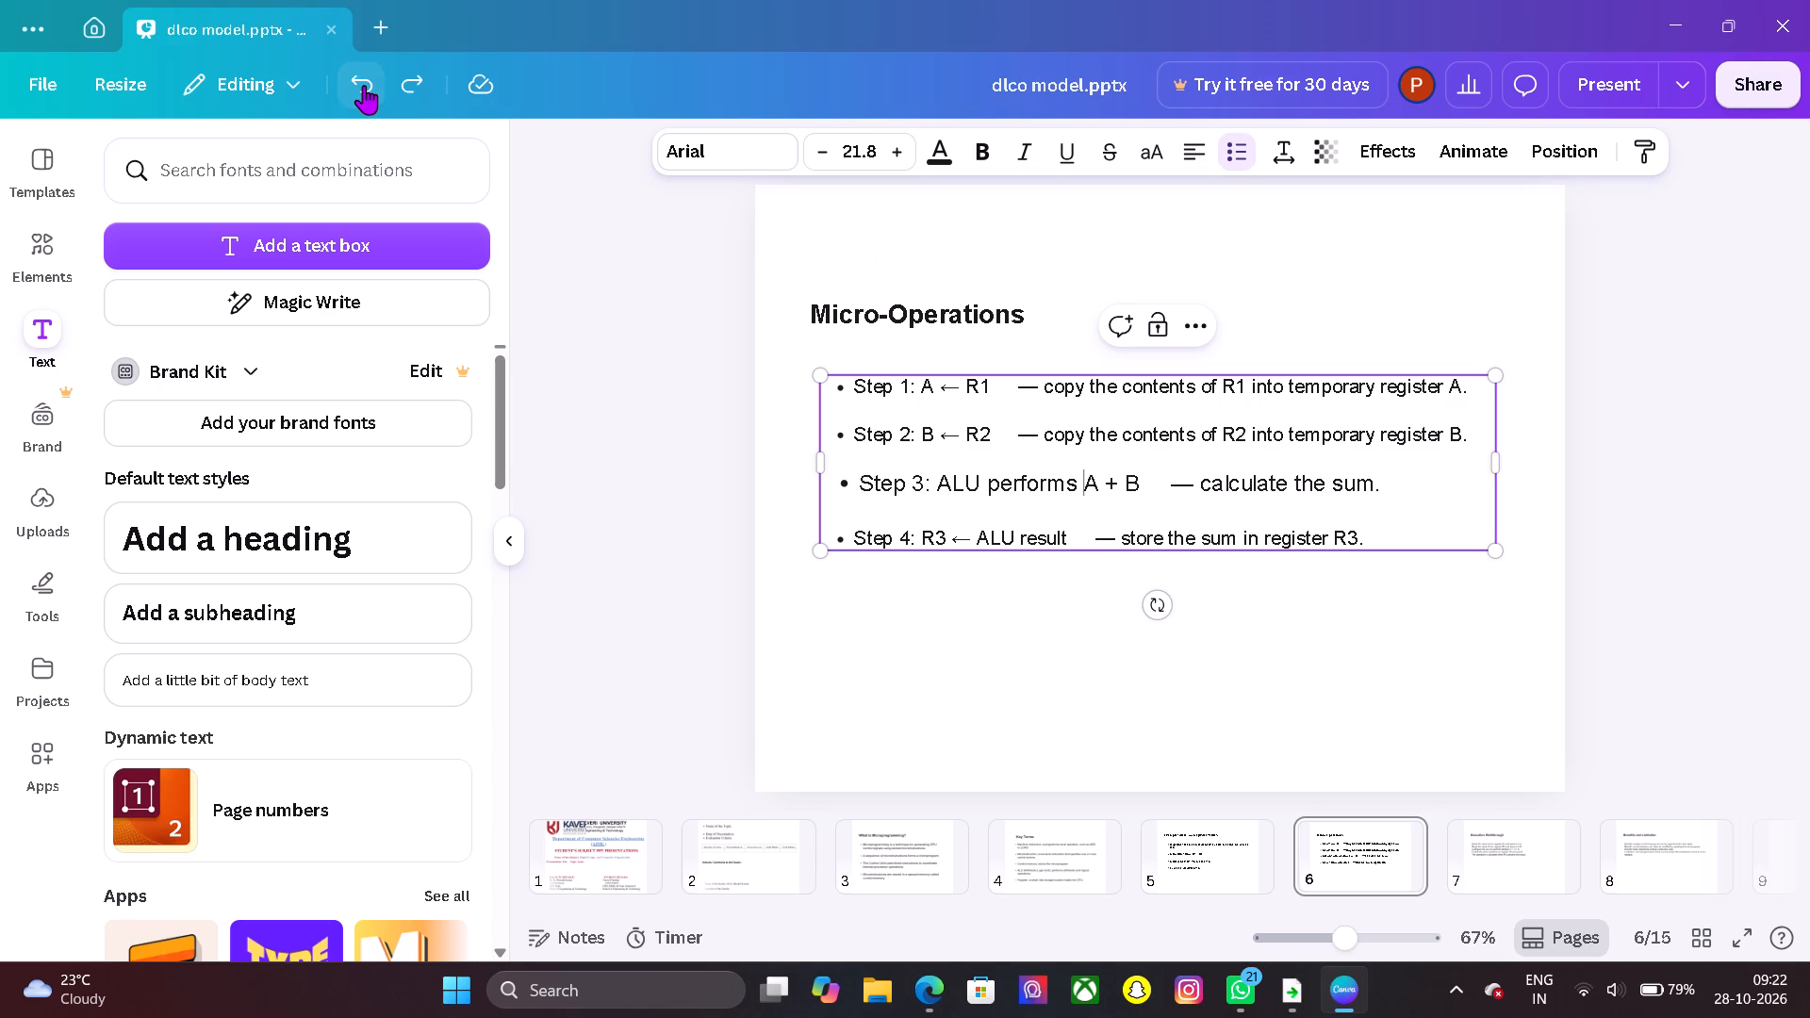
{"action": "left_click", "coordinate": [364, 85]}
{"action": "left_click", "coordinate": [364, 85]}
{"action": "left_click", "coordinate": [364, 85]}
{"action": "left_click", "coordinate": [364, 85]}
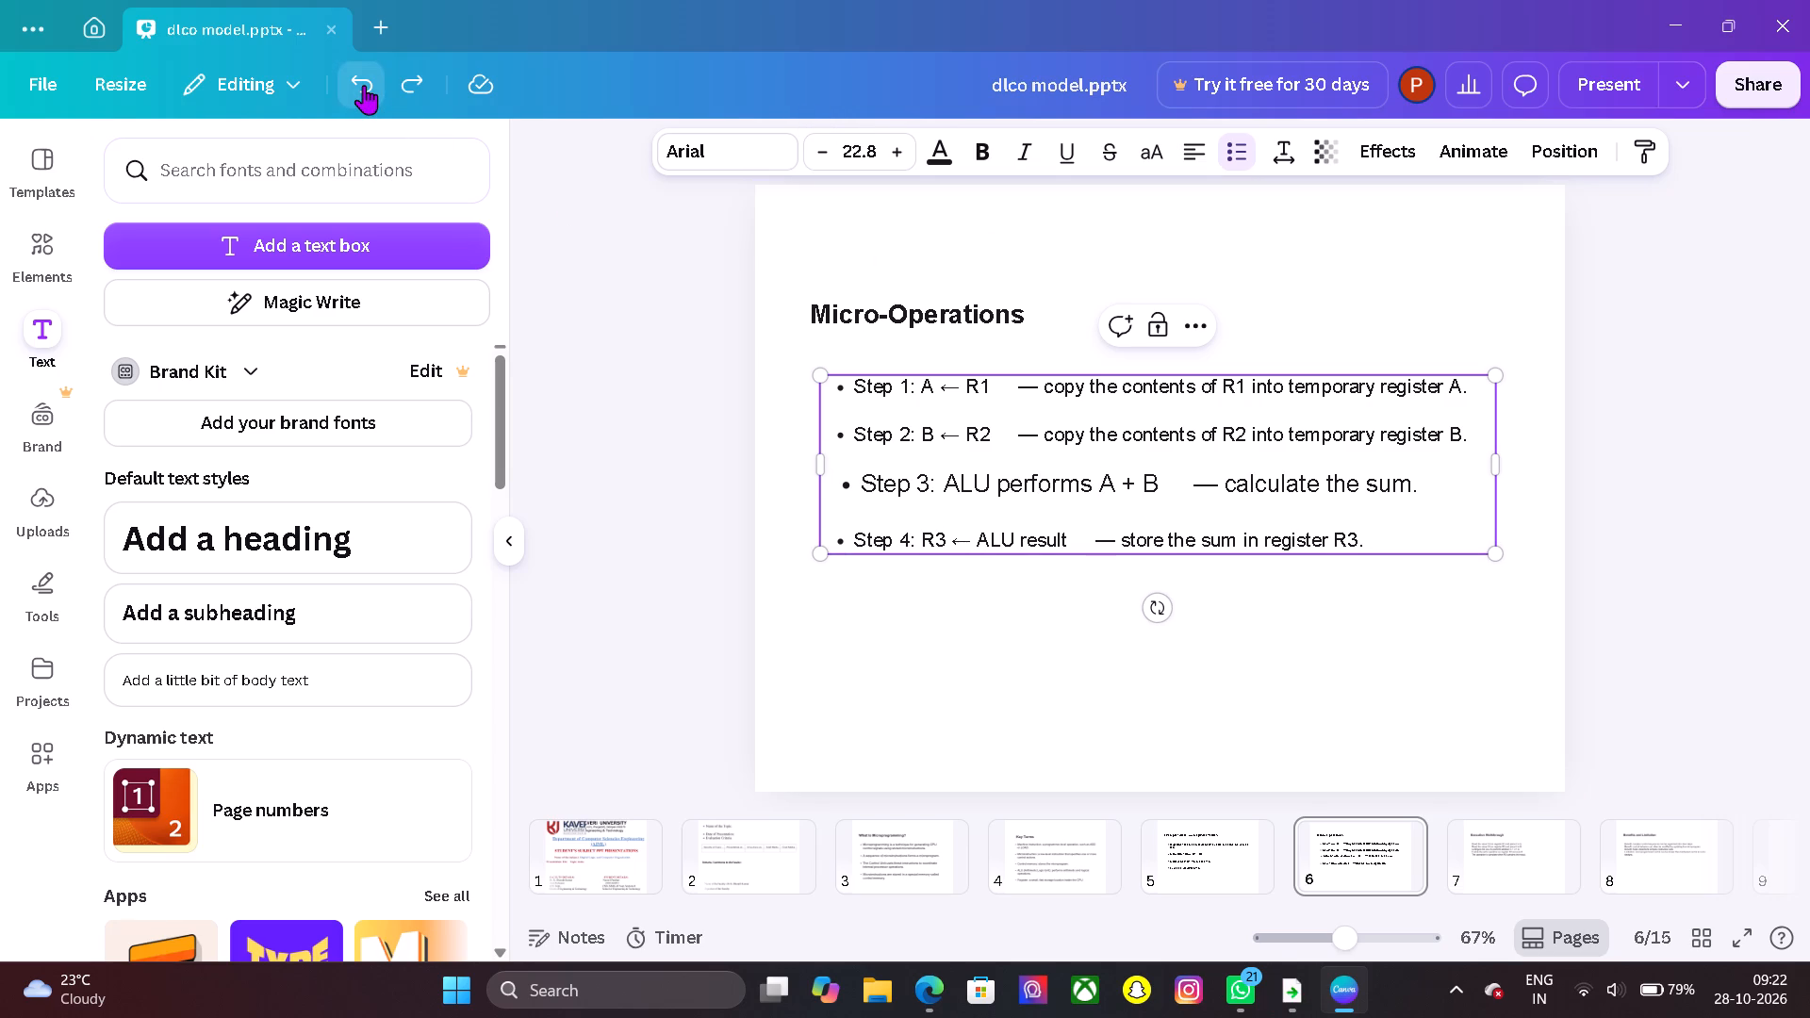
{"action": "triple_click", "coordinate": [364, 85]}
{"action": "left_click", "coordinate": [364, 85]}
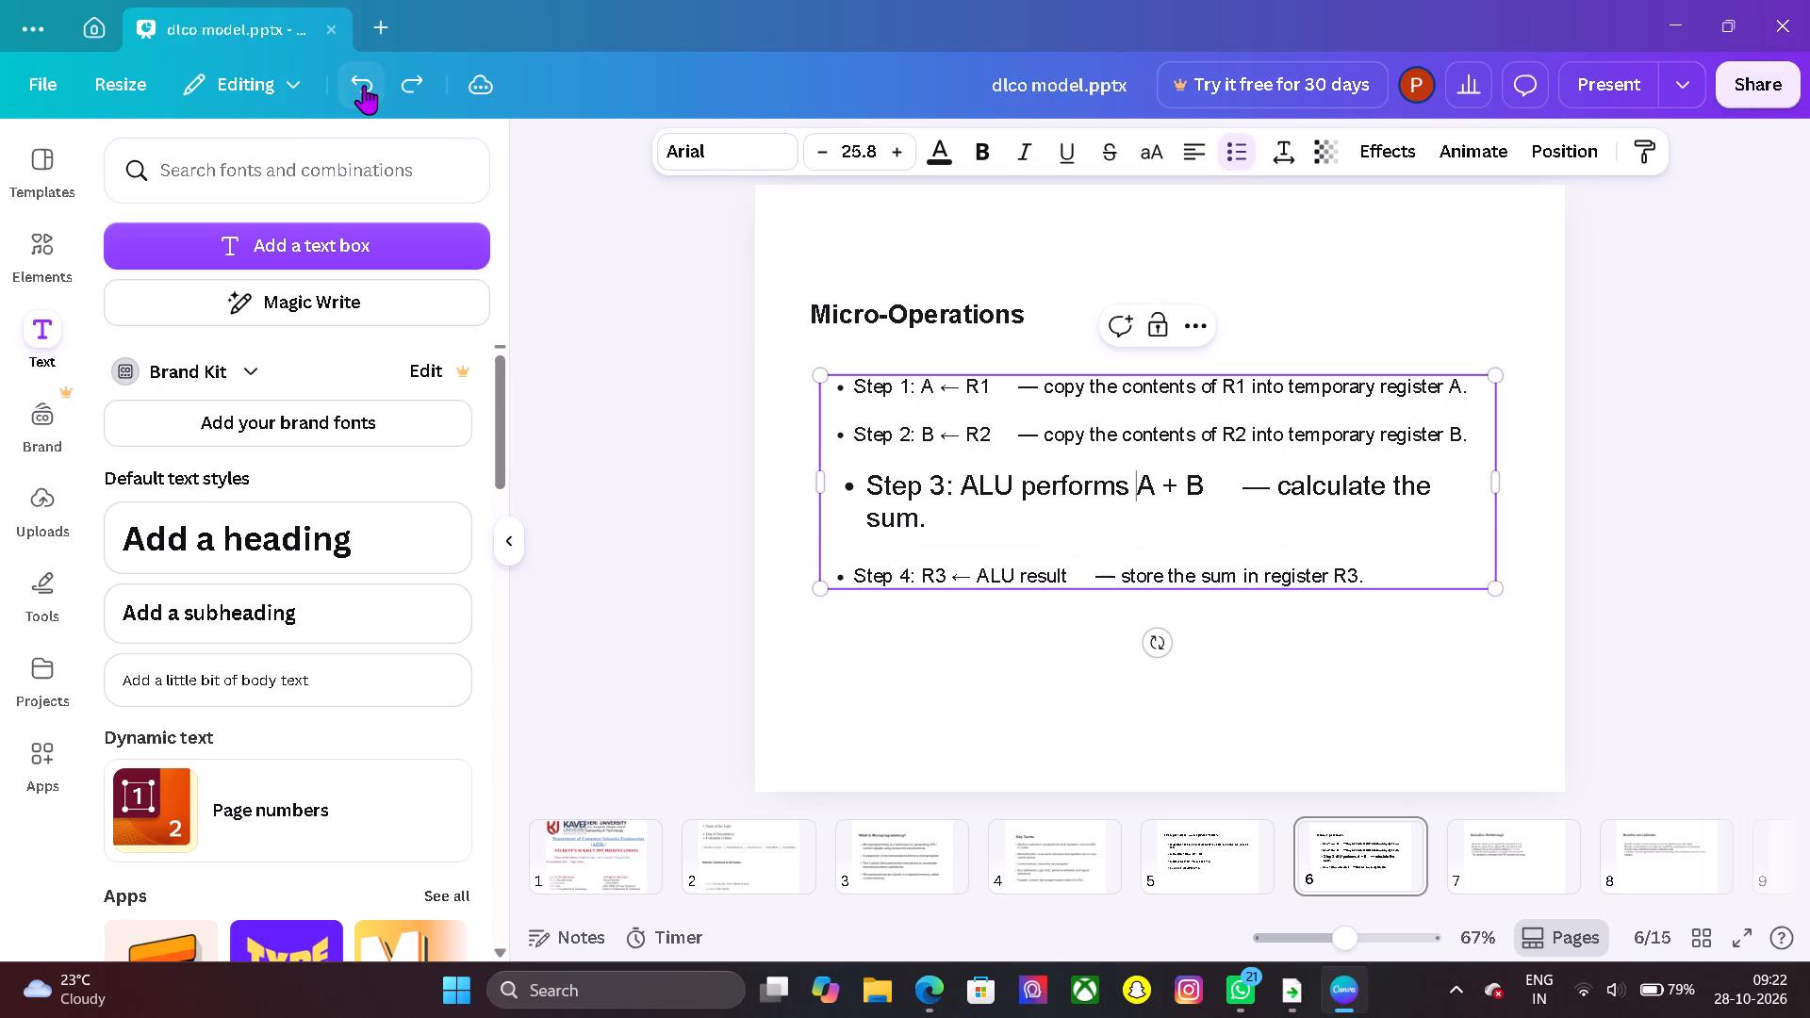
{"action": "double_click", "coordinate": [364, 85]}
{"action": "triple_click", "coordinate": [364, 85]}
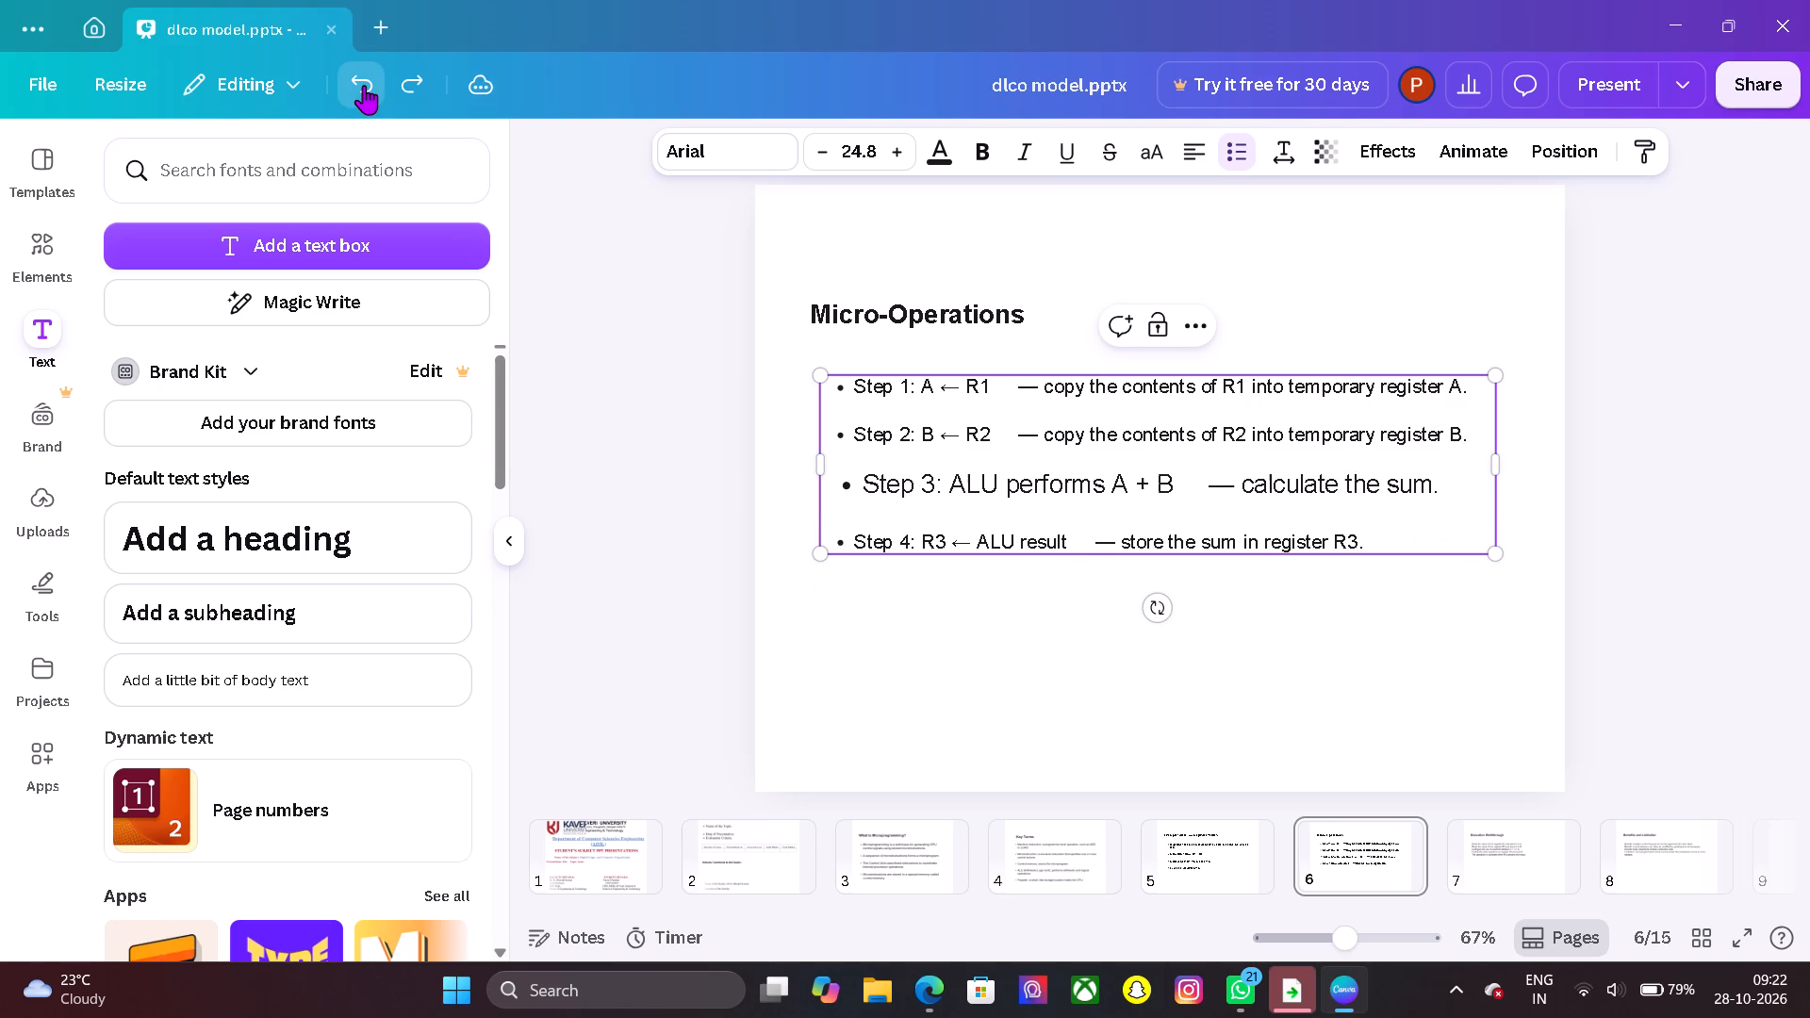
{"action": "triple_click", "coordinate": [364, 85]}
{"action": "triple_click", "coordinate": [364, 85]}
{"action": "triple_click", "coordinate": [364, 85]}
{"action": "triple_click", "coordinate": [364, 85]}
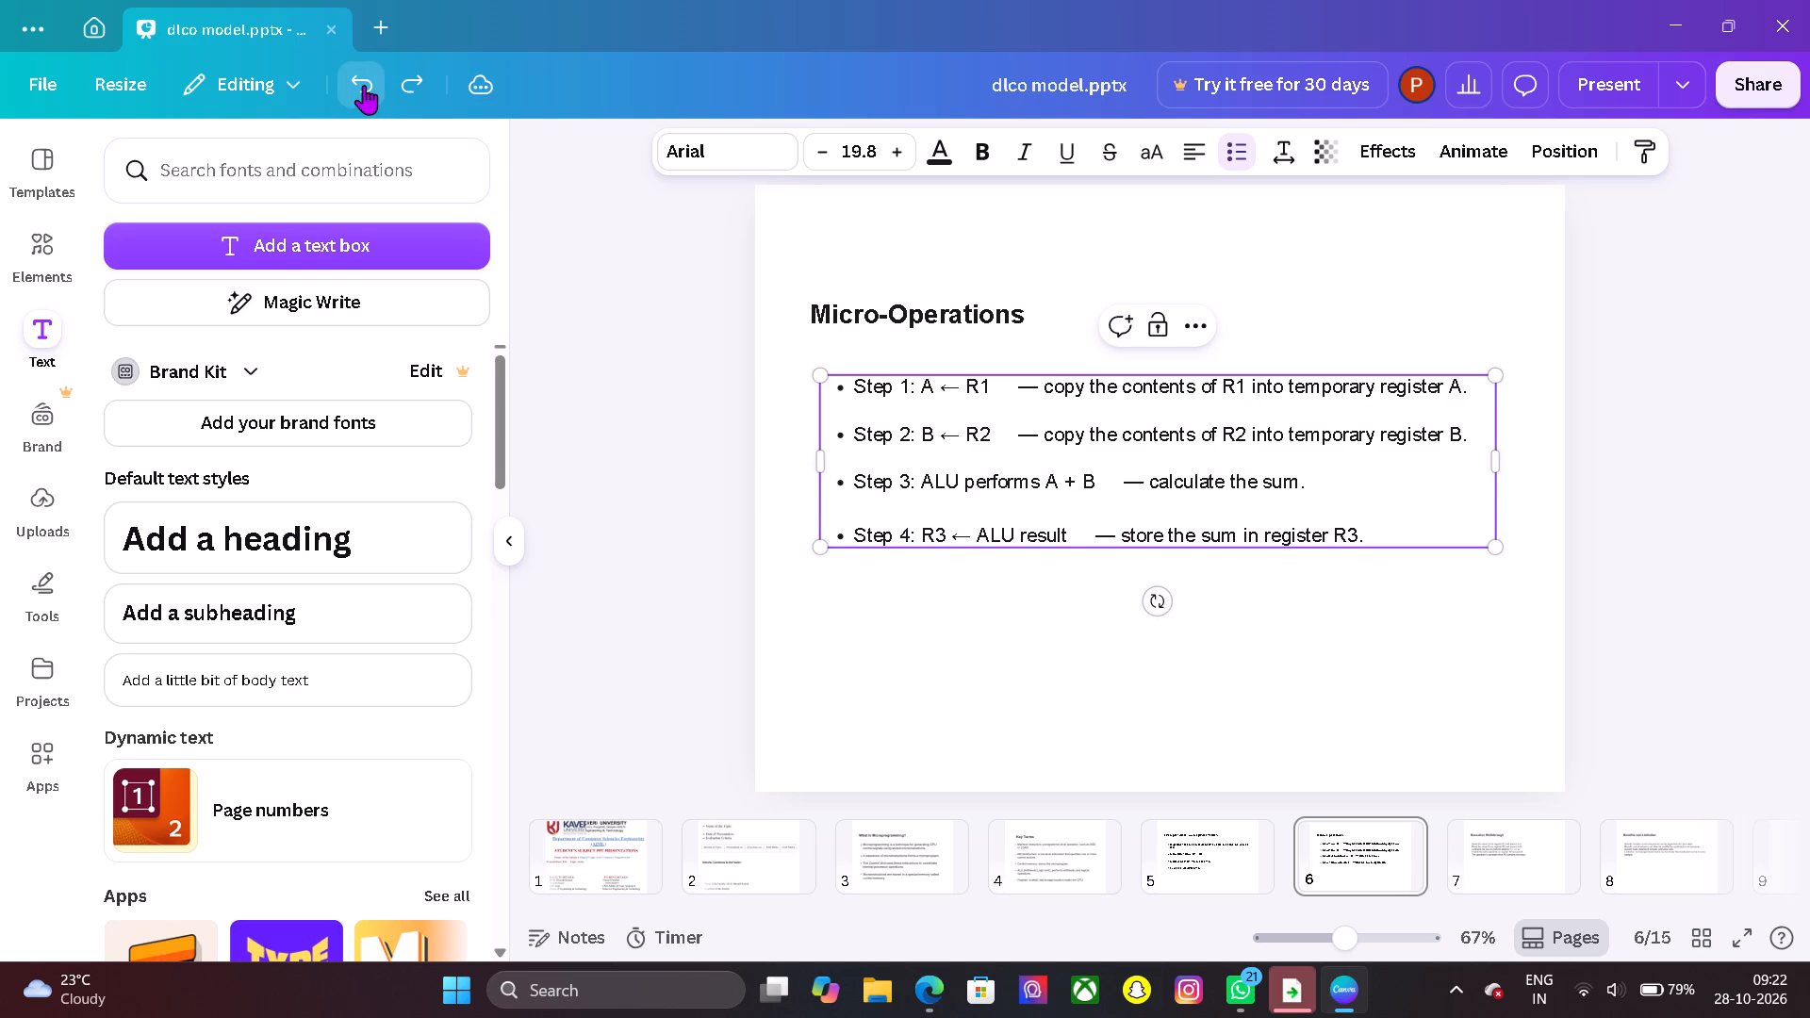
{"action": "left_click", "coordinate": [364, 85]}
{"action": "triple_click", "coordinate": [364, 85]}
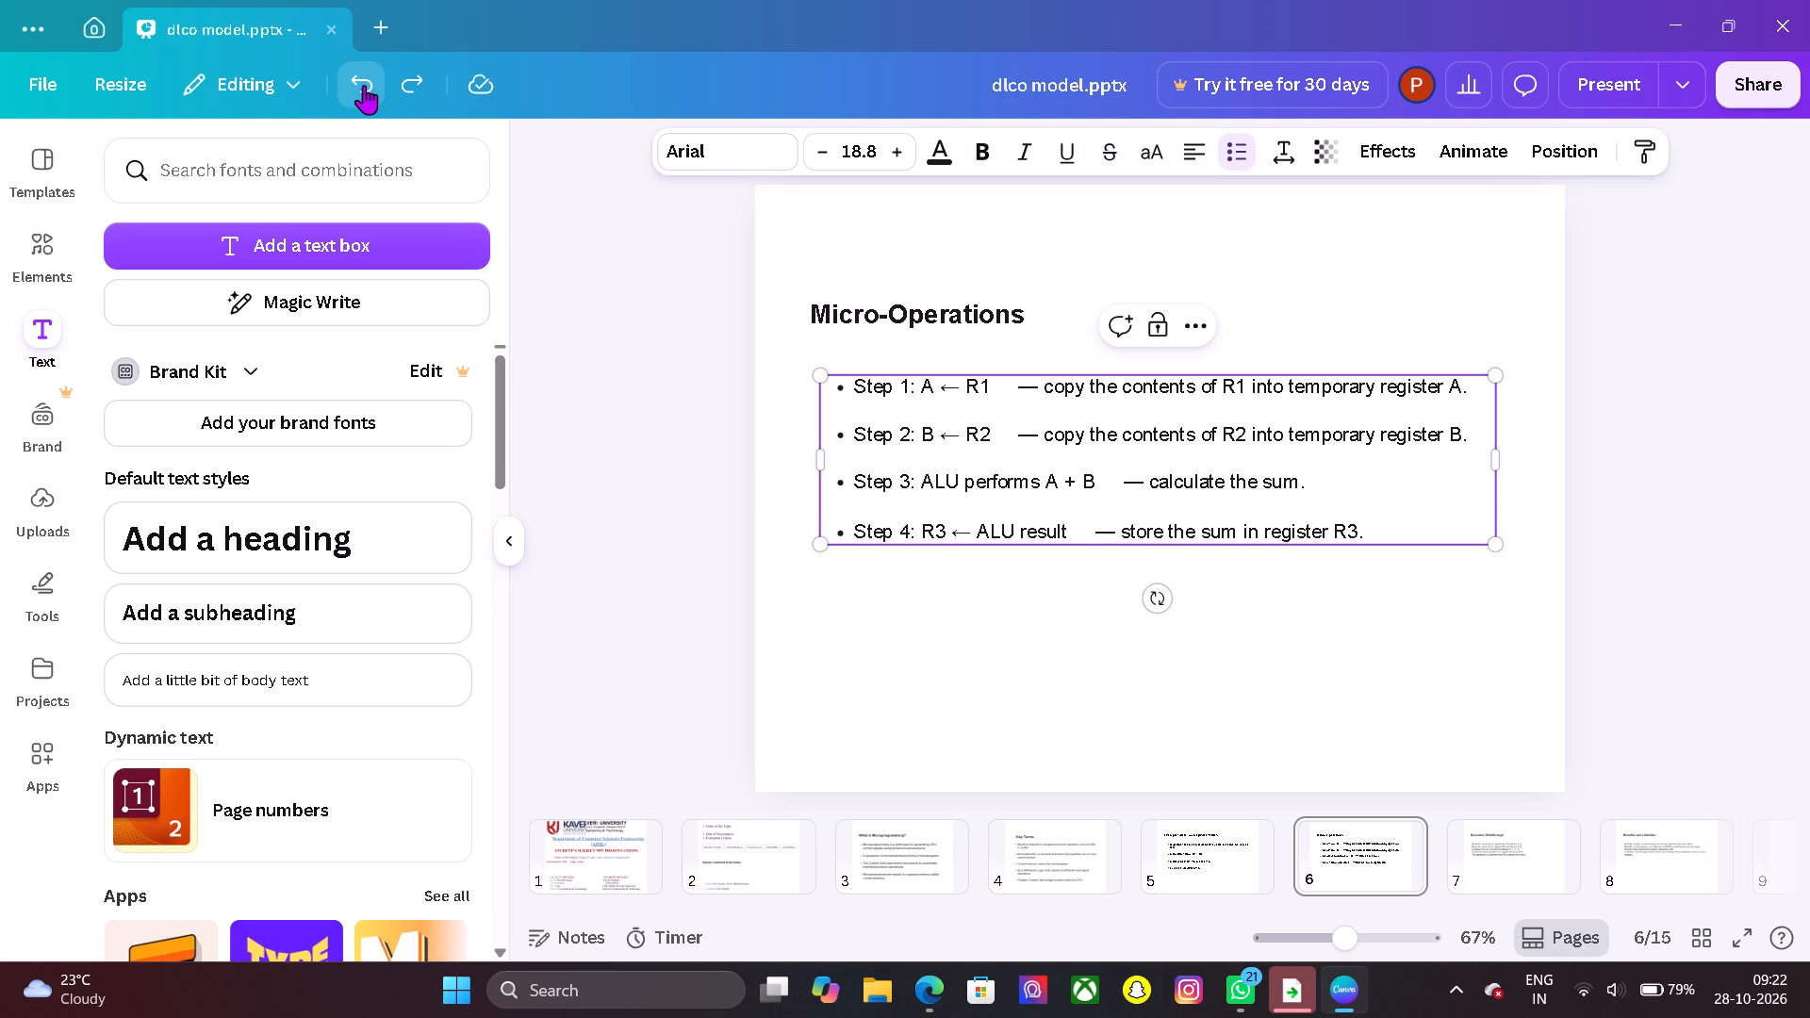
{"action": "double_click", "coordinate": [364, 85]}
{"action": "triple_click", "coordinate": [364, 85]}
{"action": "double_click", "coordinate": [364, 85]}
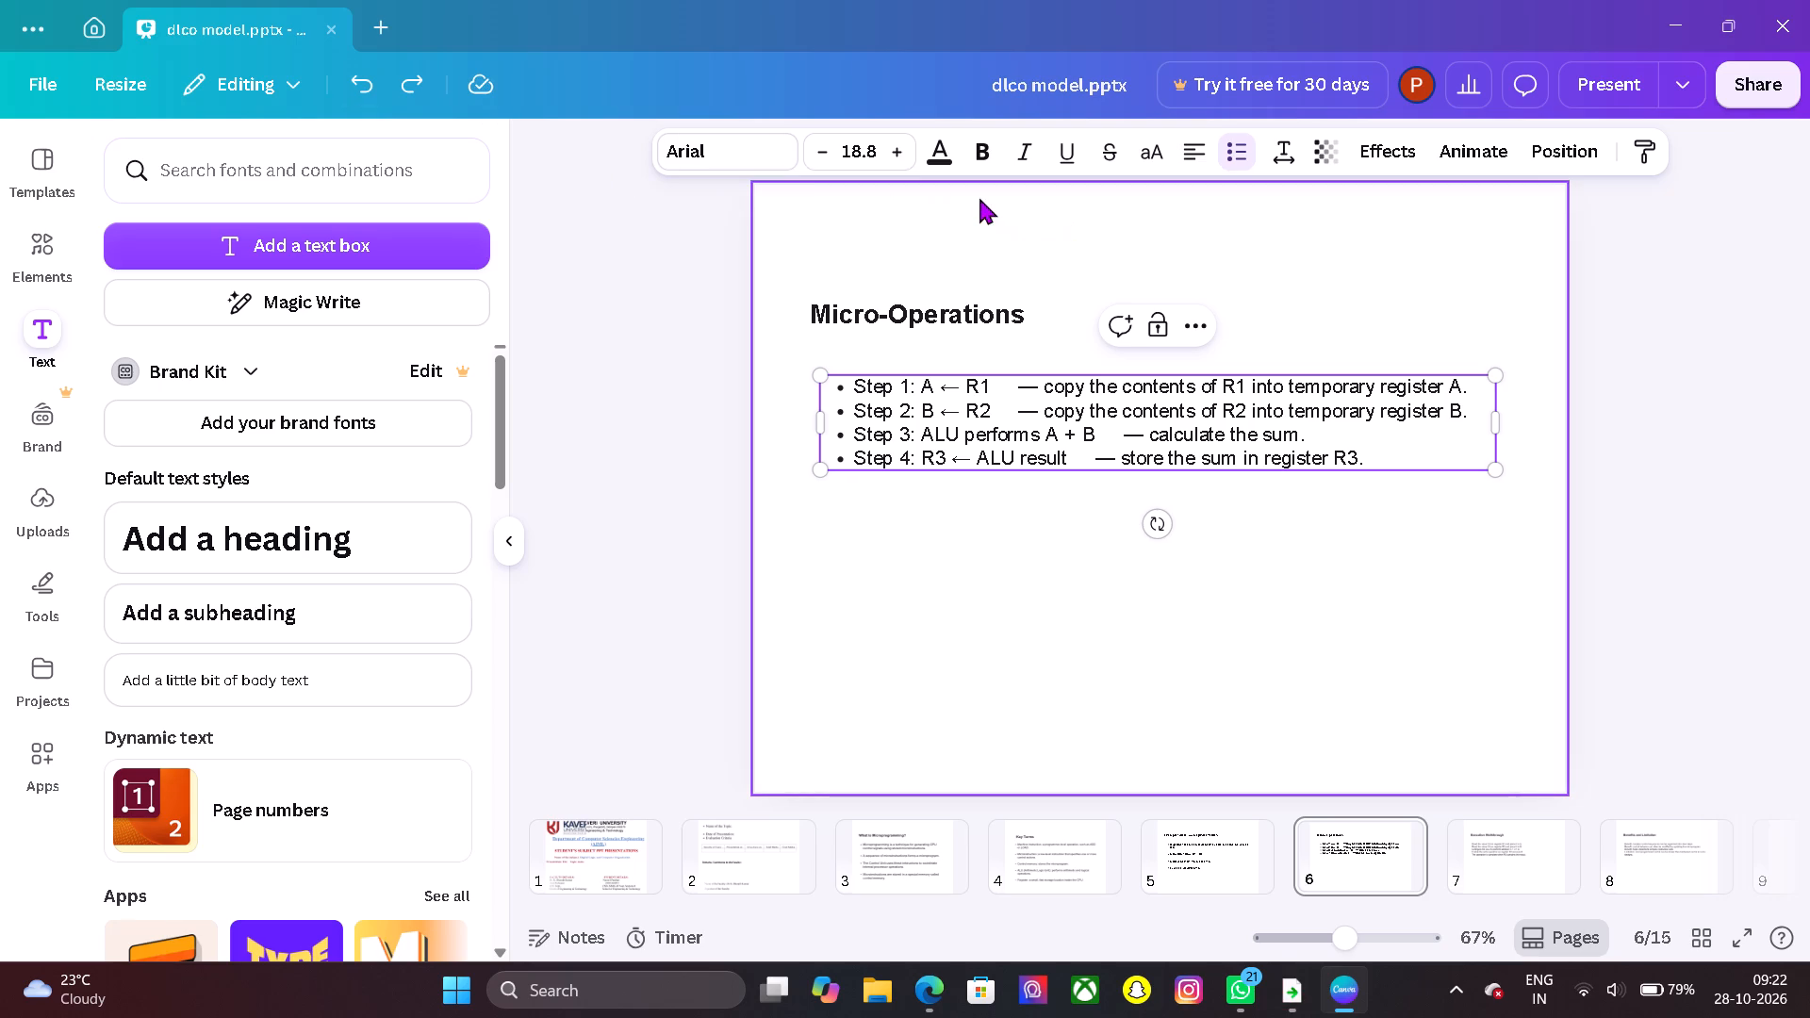
Set the font size of all four step bullets on slide 6 to 20.8.
{"action": "left_click", "coordinate": [1468, 398]}
{"action": "left_click", "coordinate": [1446, 419]}
{"action": "left_click_drag", "start_coordinate": [1442, 489], "coordinate": [829, 447]}
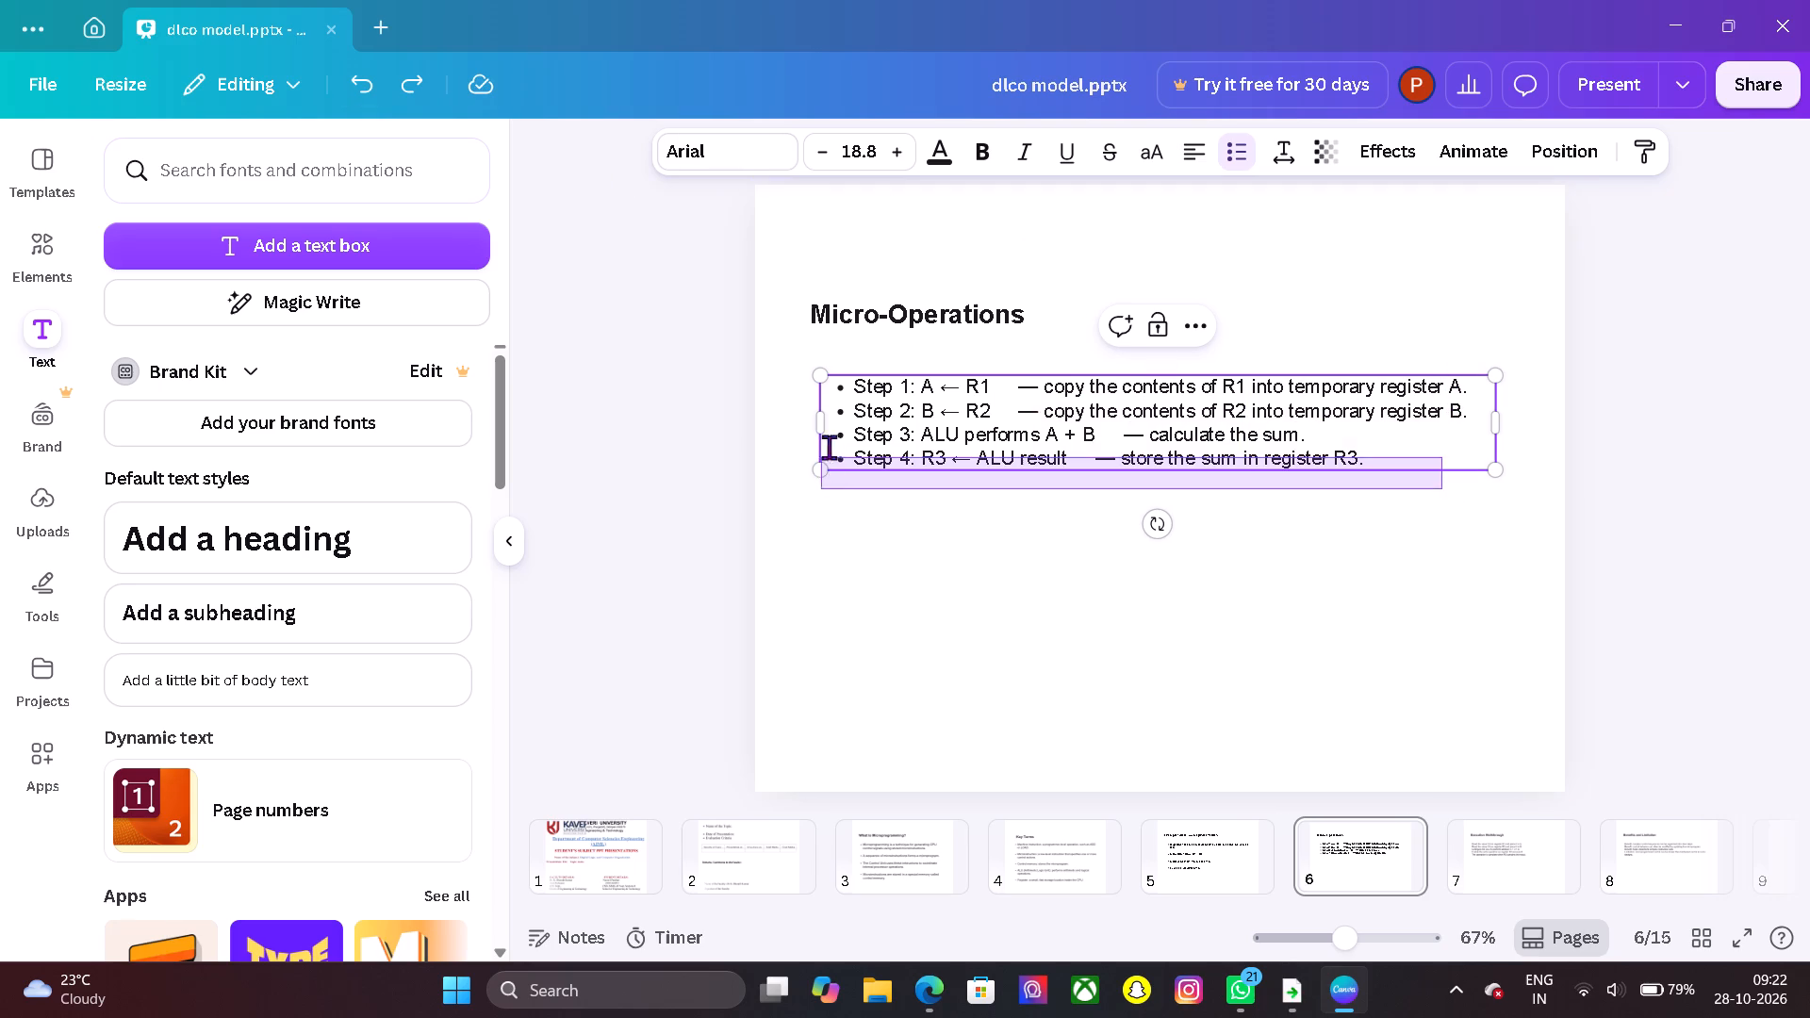
{"action": "left_click_drag", "start_coordinate": [829, 447], "coordinate": [942, 408]}
{"action": "left_click", "coordinate": [726, 374]}
{"action": "left_click_drag", "start_coordinate": [726, 374], "coordinate": [980, 382]}
{"action": "left_click", "coordinate": [980, 382]}
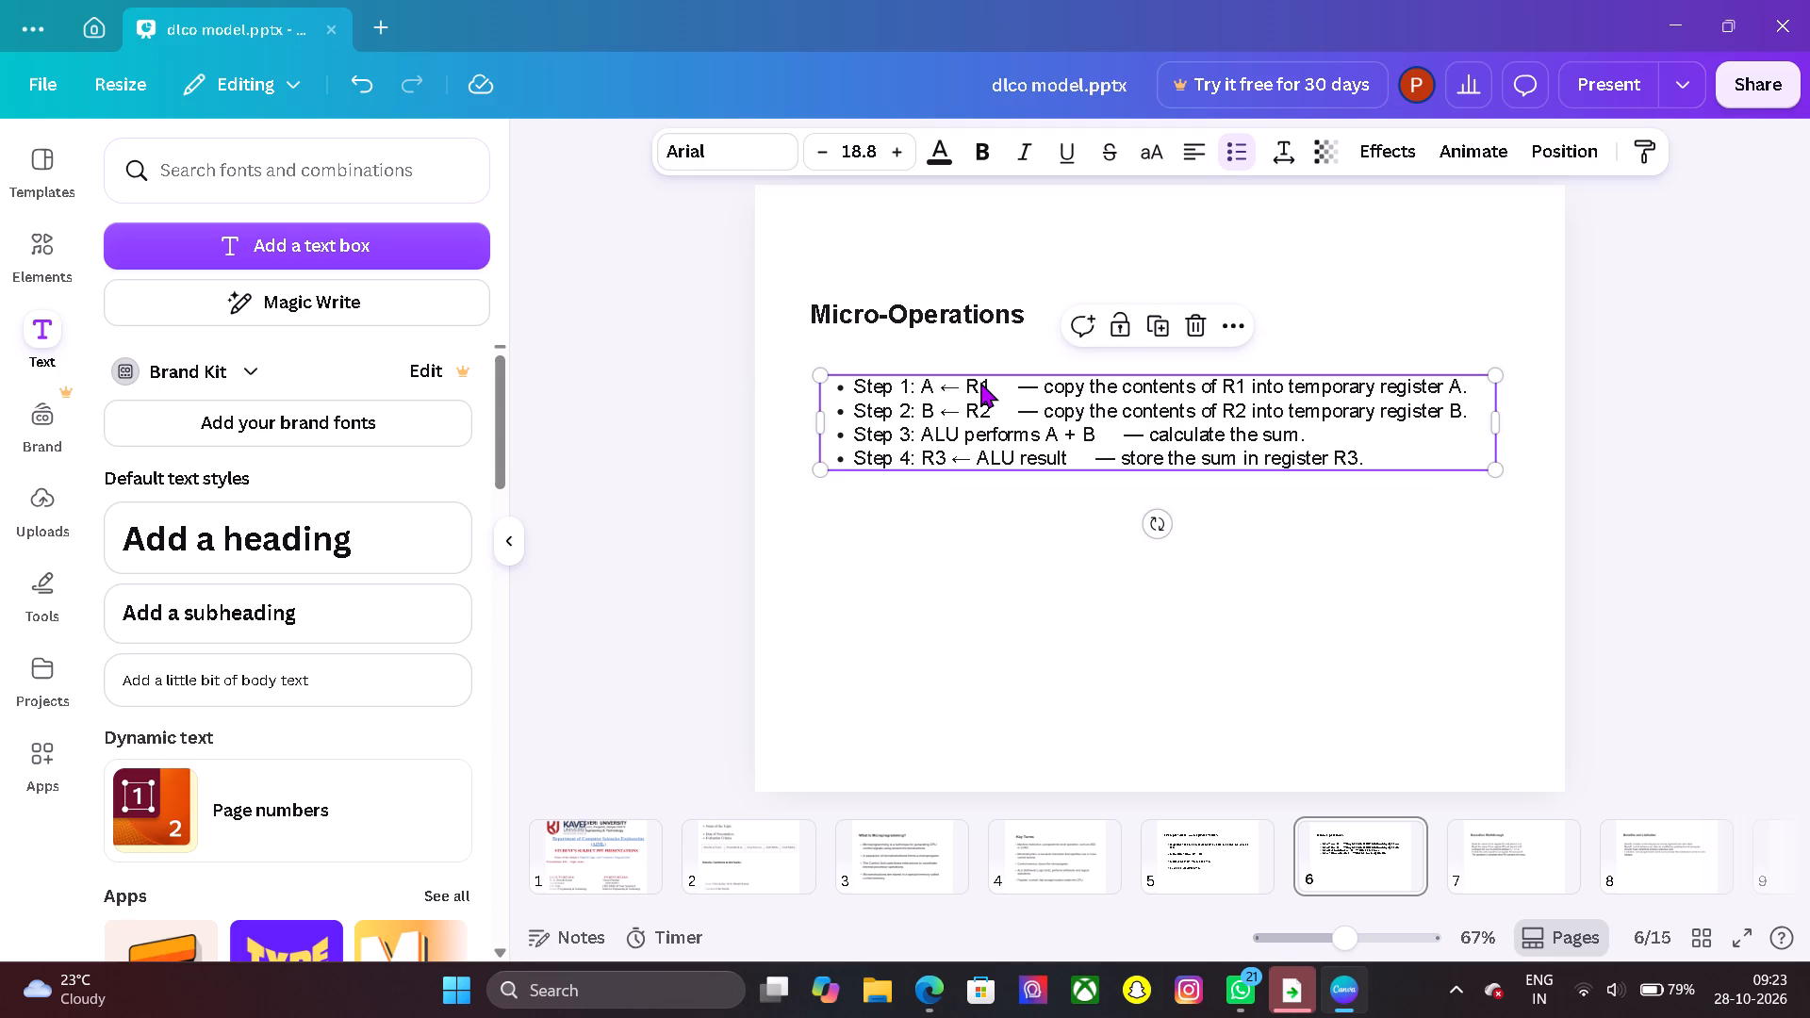
{"action": "left_click", "coordinate": [902, 160]}
{"action": "left_click", "coordinate": [902, 160]}
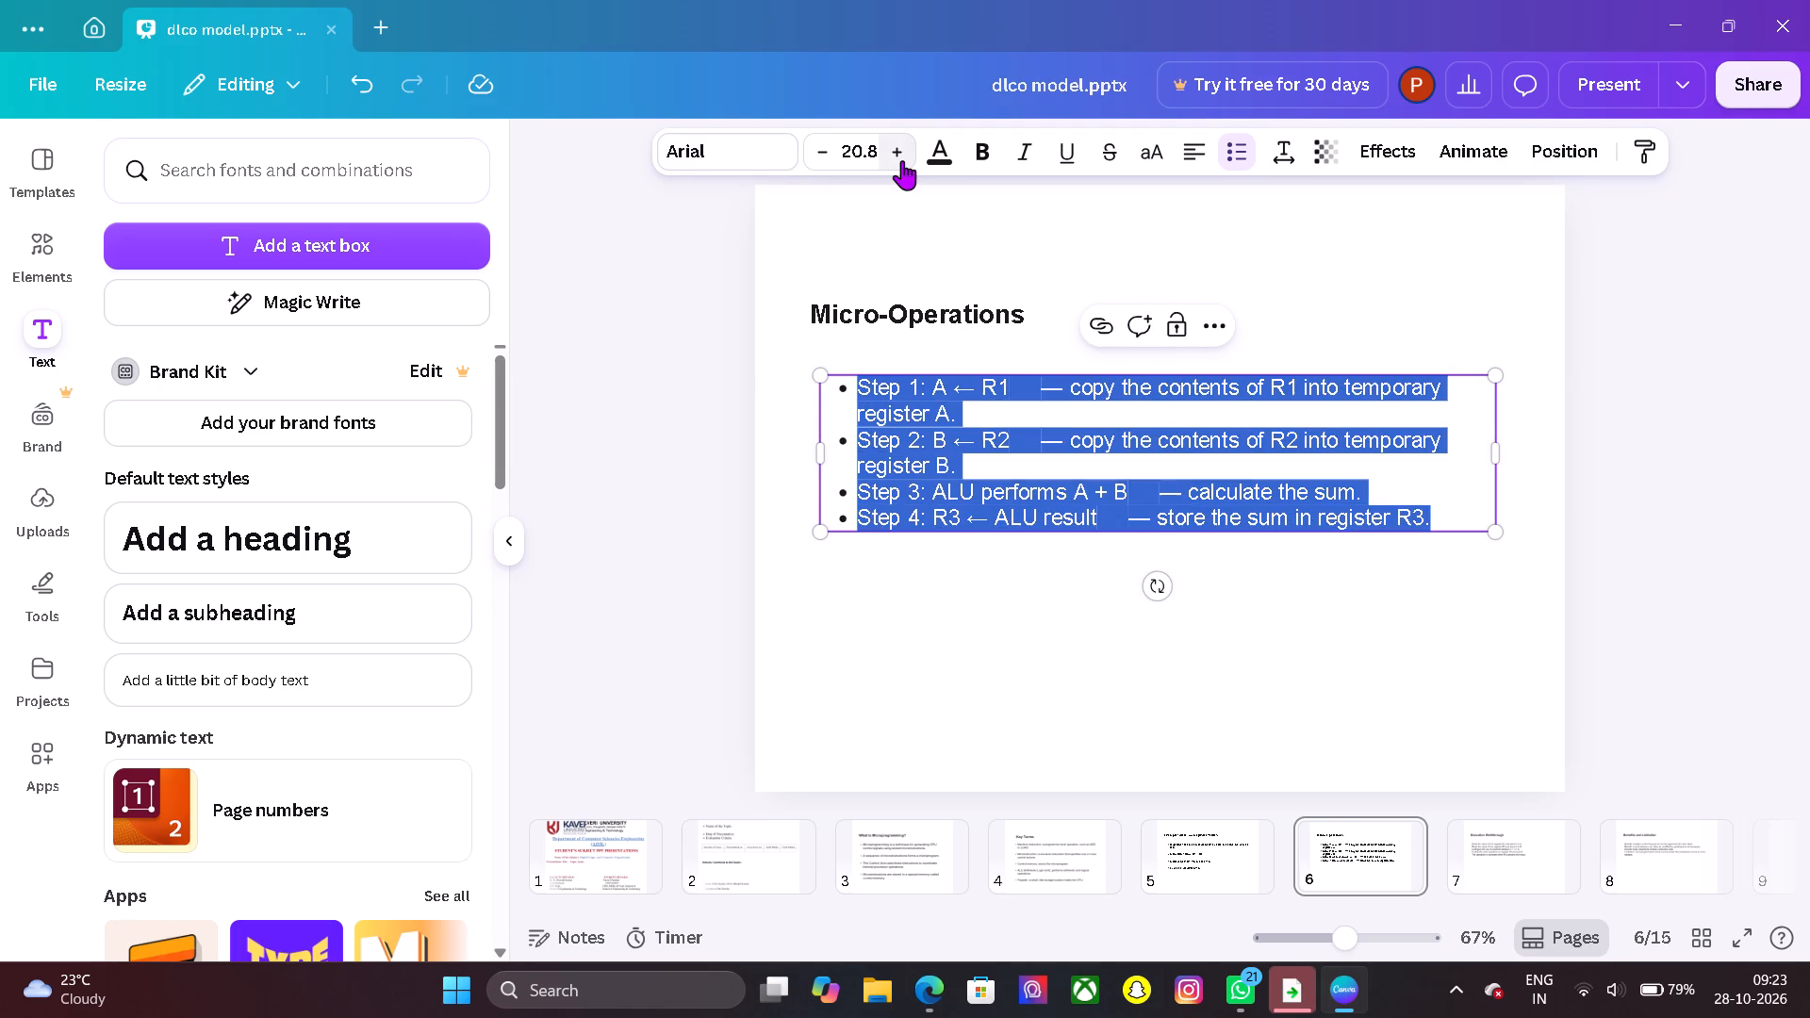
Insert a blank line between each of the four step bullets on slide 6.
{"action": "left_click", "coordinate": [1004, 406]}
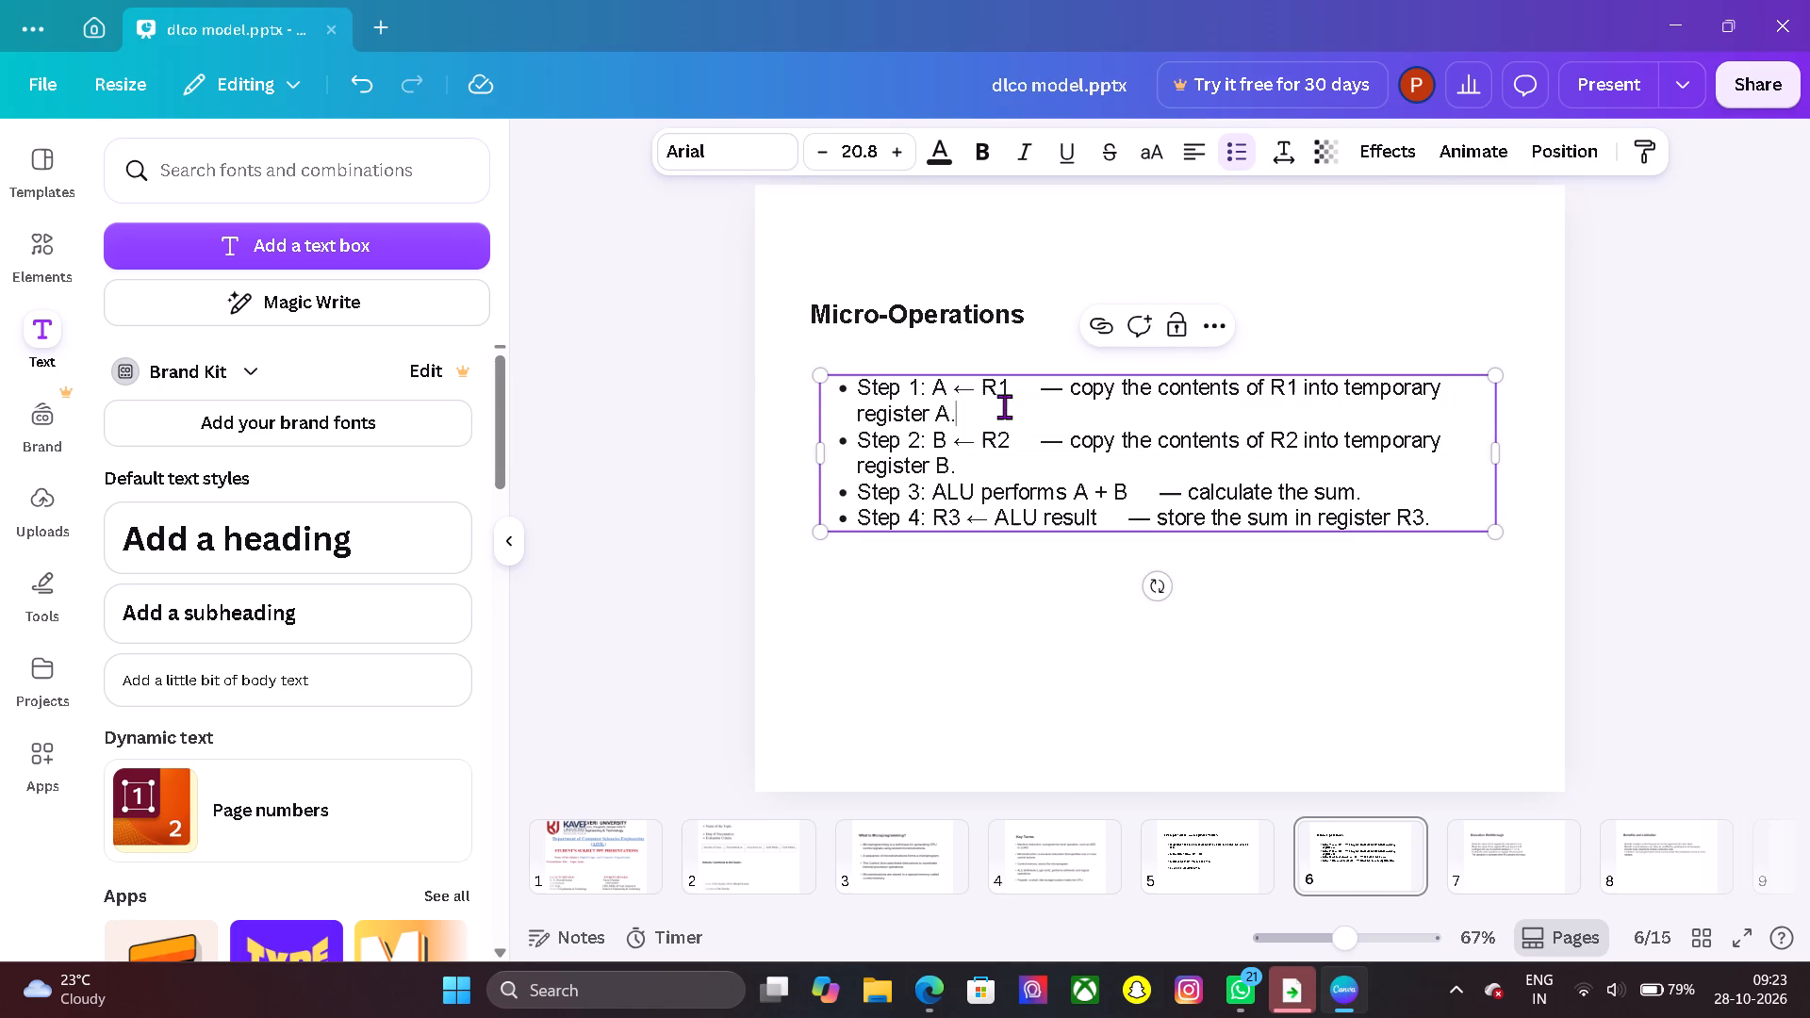
{"action": "key", "text": "Return"}
{"action": "key", "text": "Return"}
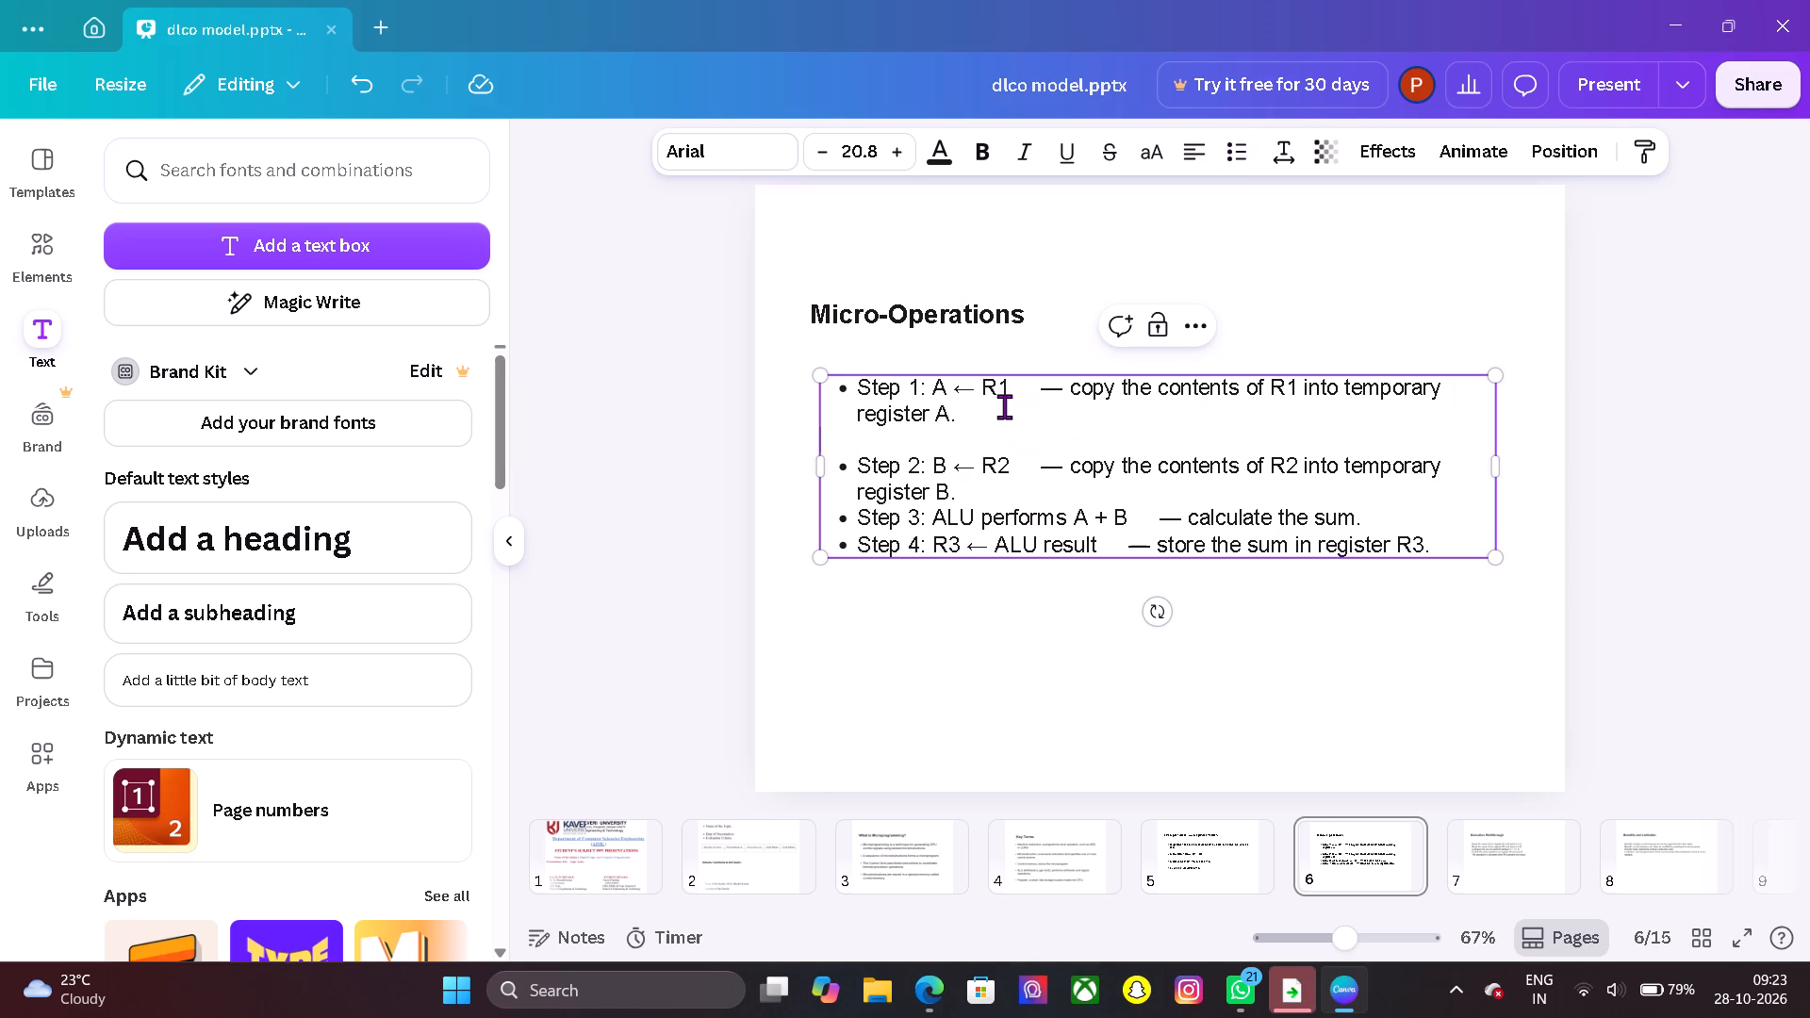
{"action": "left_click", "coordinate": [965, 492]}
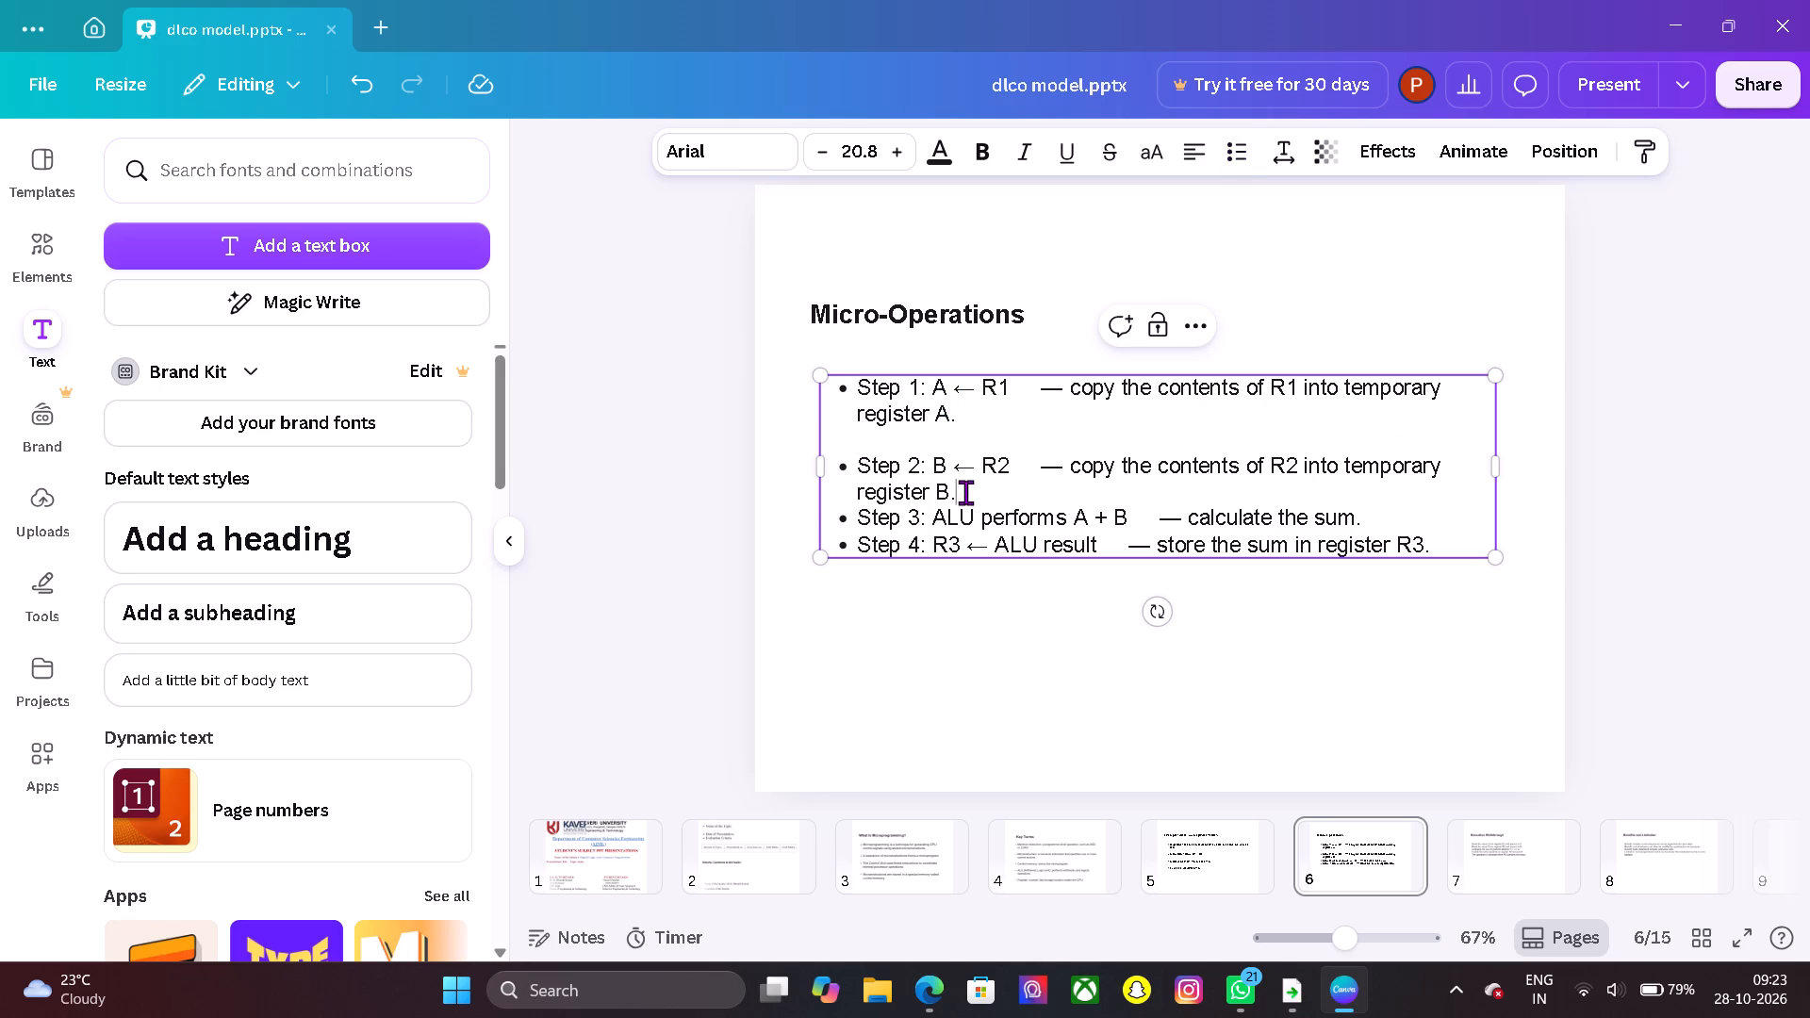
{"action": "key", "text": "Return"}
{"action": "key", "text": "Return"}
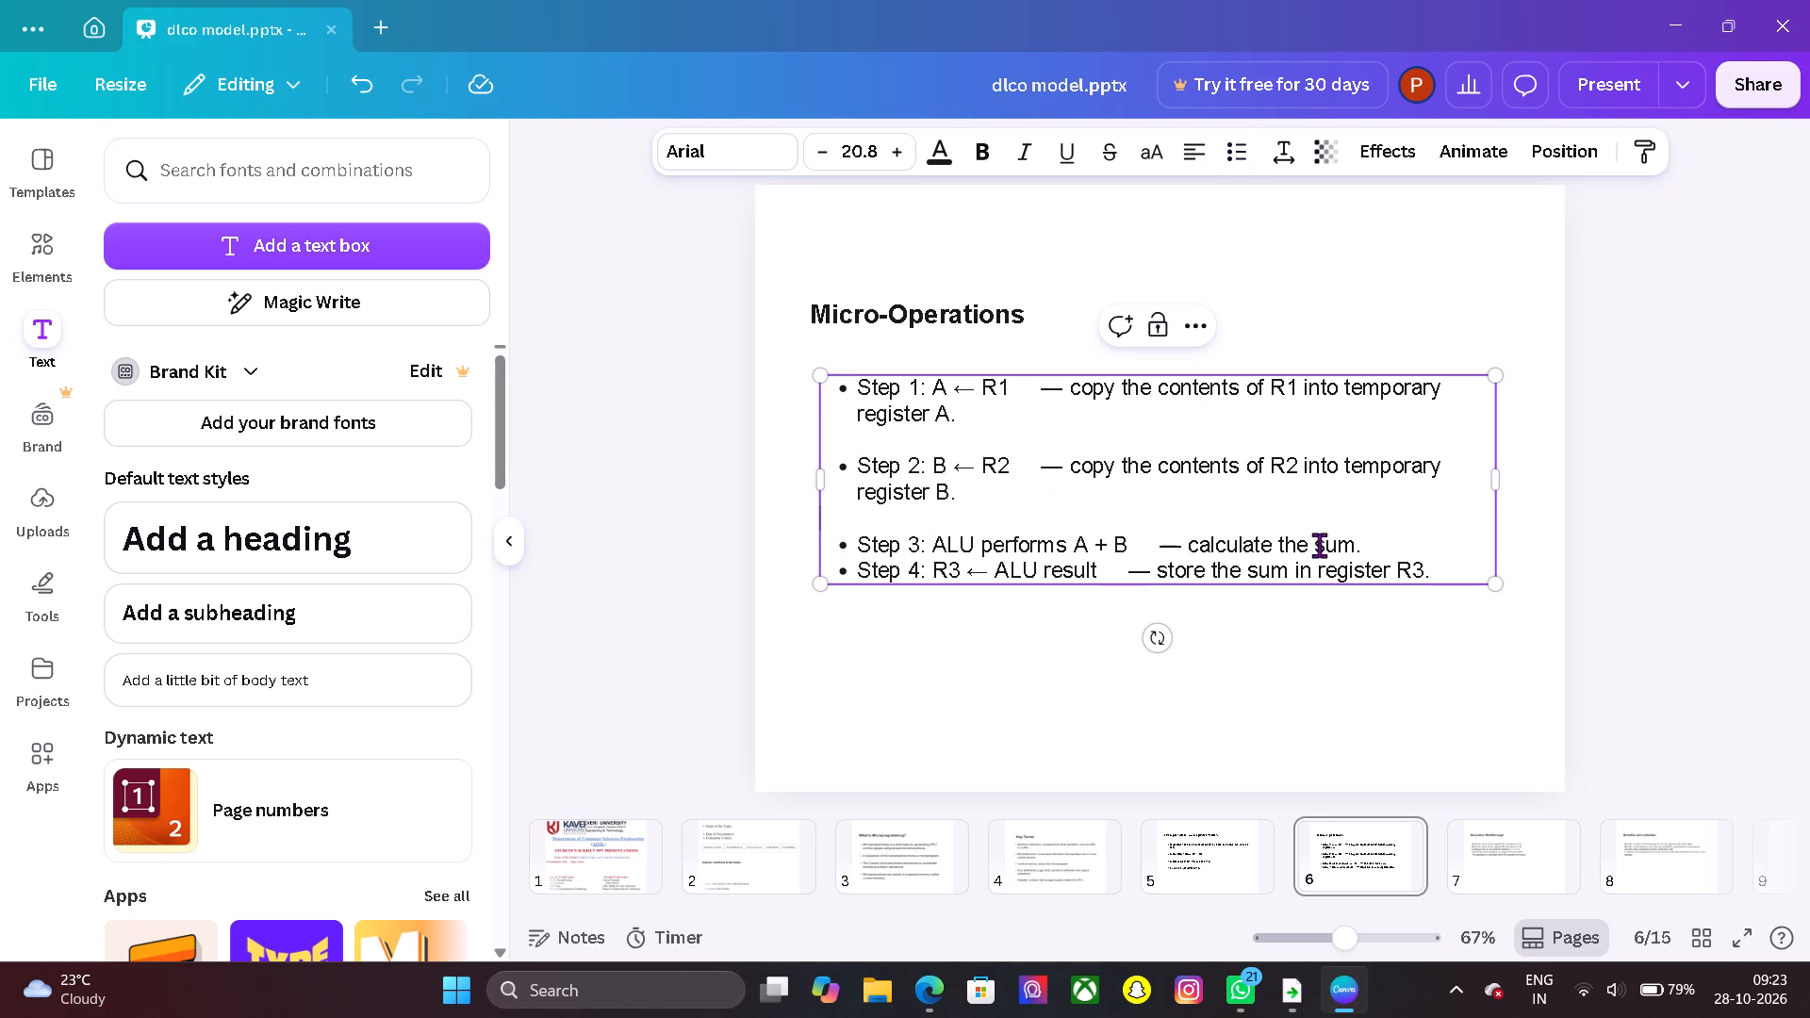
{"action": "left_click", "coordinate": [1361, 534]}
{"action": "key", "text": "Return"}
{"action": "key", "text": "Return"}
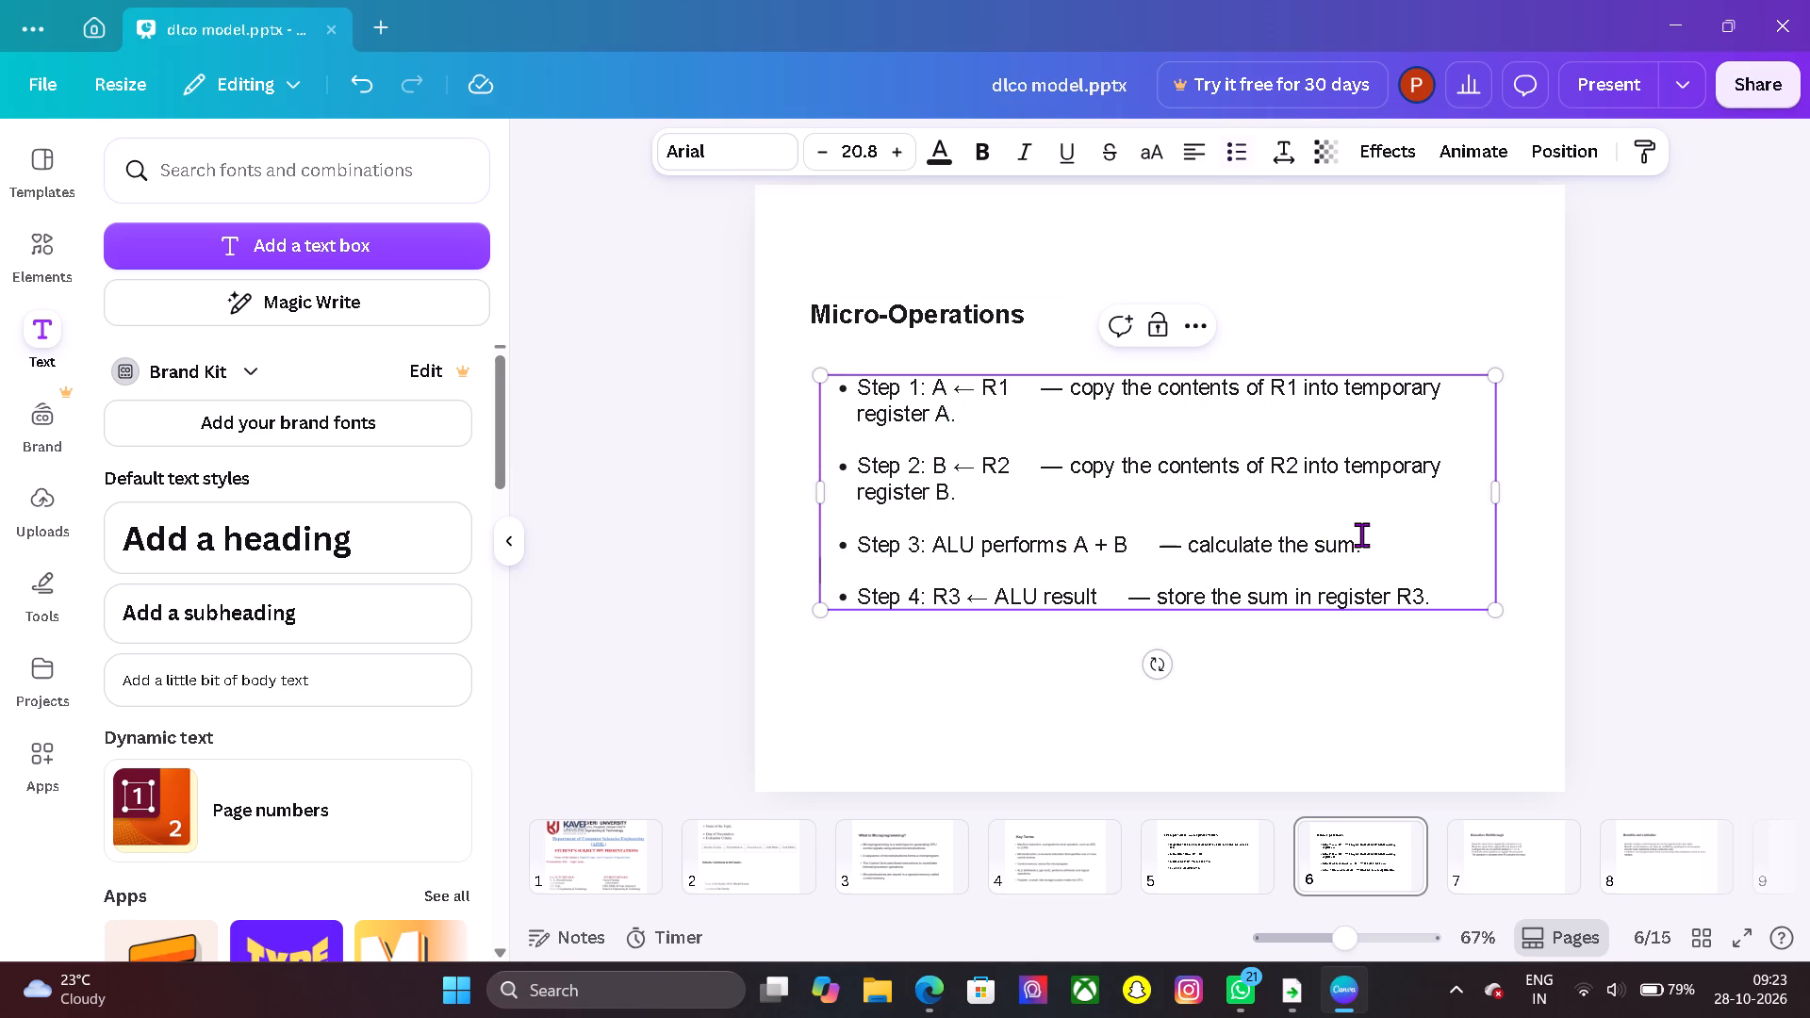
{"action": "left_click", "coordinate": [742, 593]}
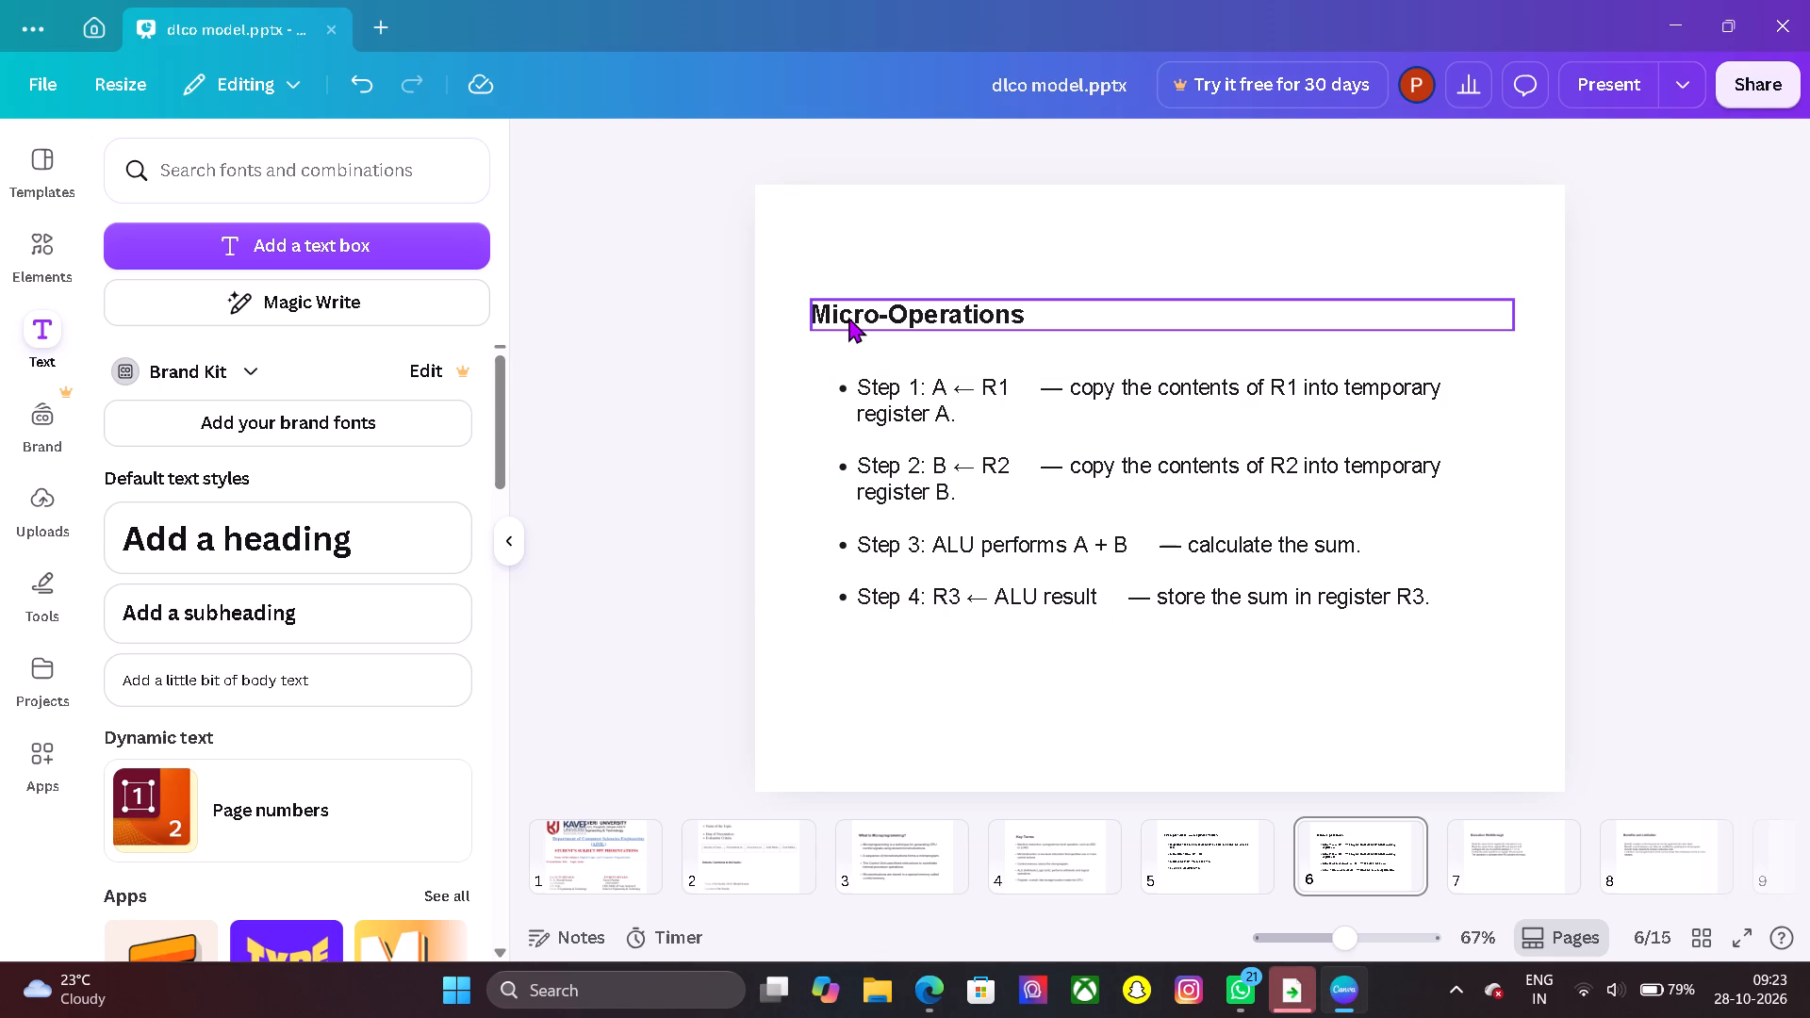
Move slide 6's Micro-Operations heading slightly so it lines up with the left edge of the bulleted text box.
{"action": "left_click", "coordinate": [848, 317]}
{"action": "left_click_drag", "start_coordinate": [848, 317], "coordinate": [863, 327]}
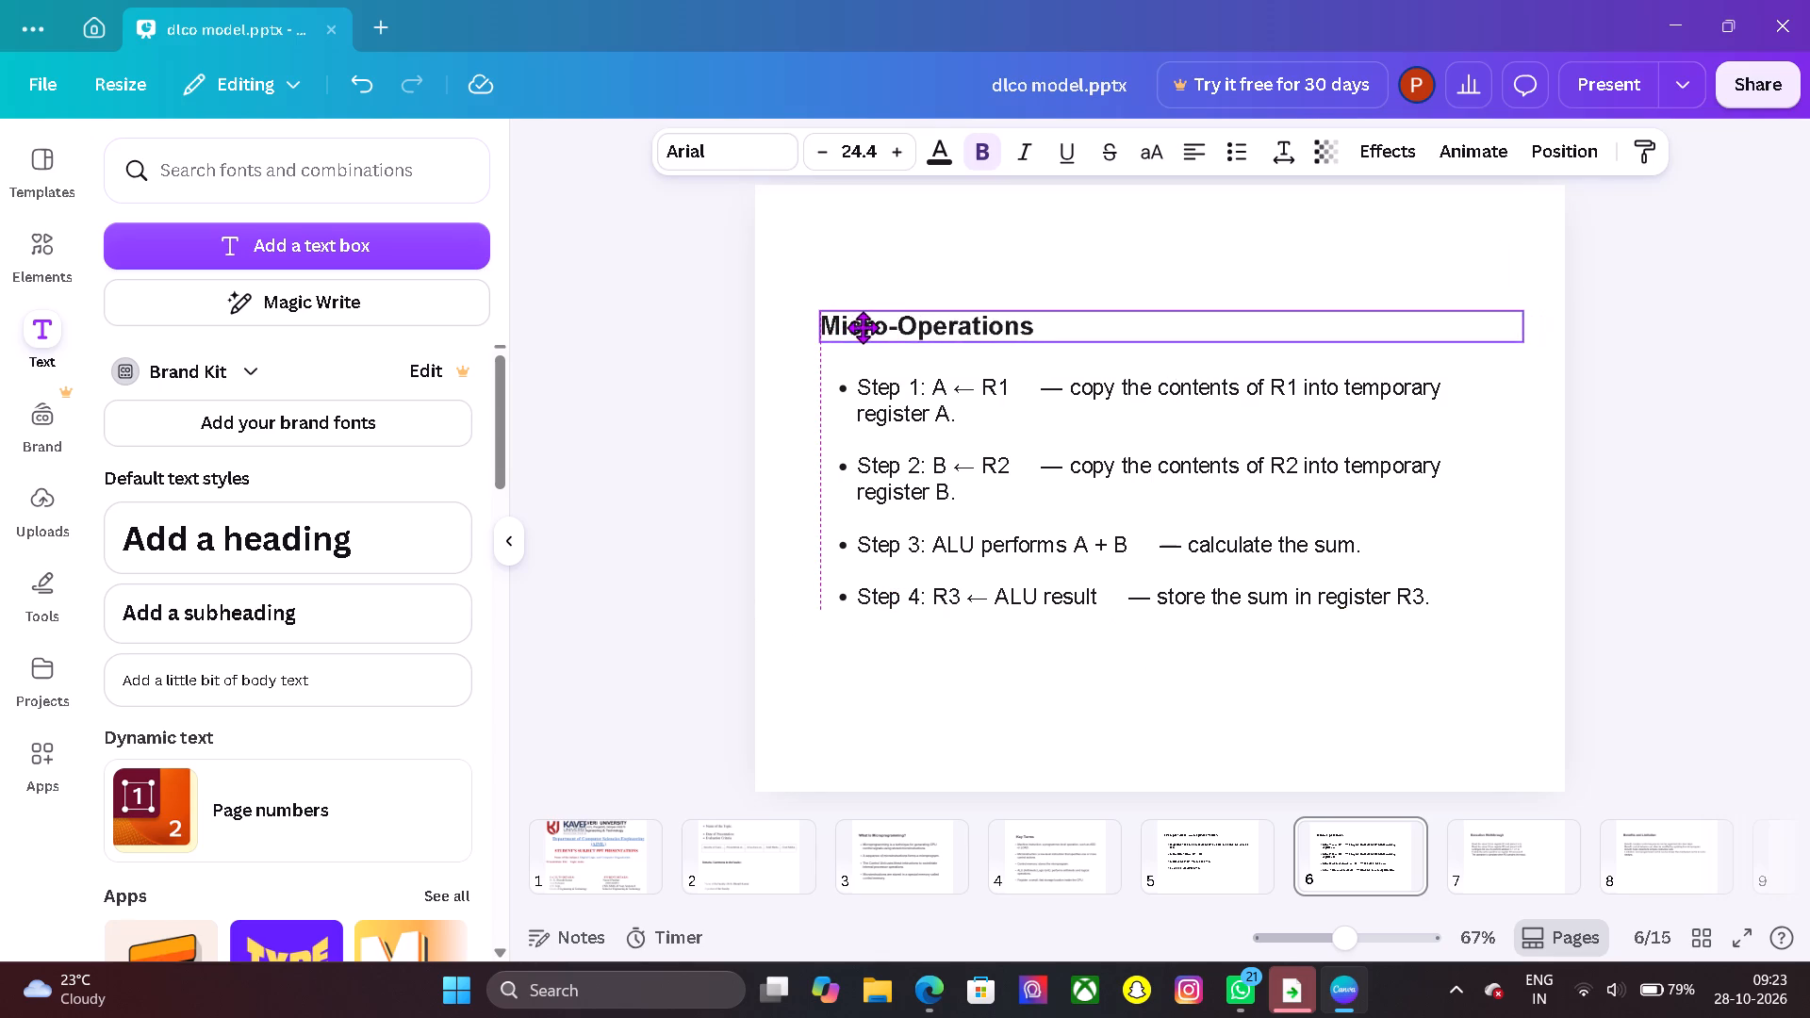
{"action": "left_click_drag", "start_coordinate": [863, 327], "coordinate": [858, 324]}
{"action": "left_click", "coordinate": [691, 346]}
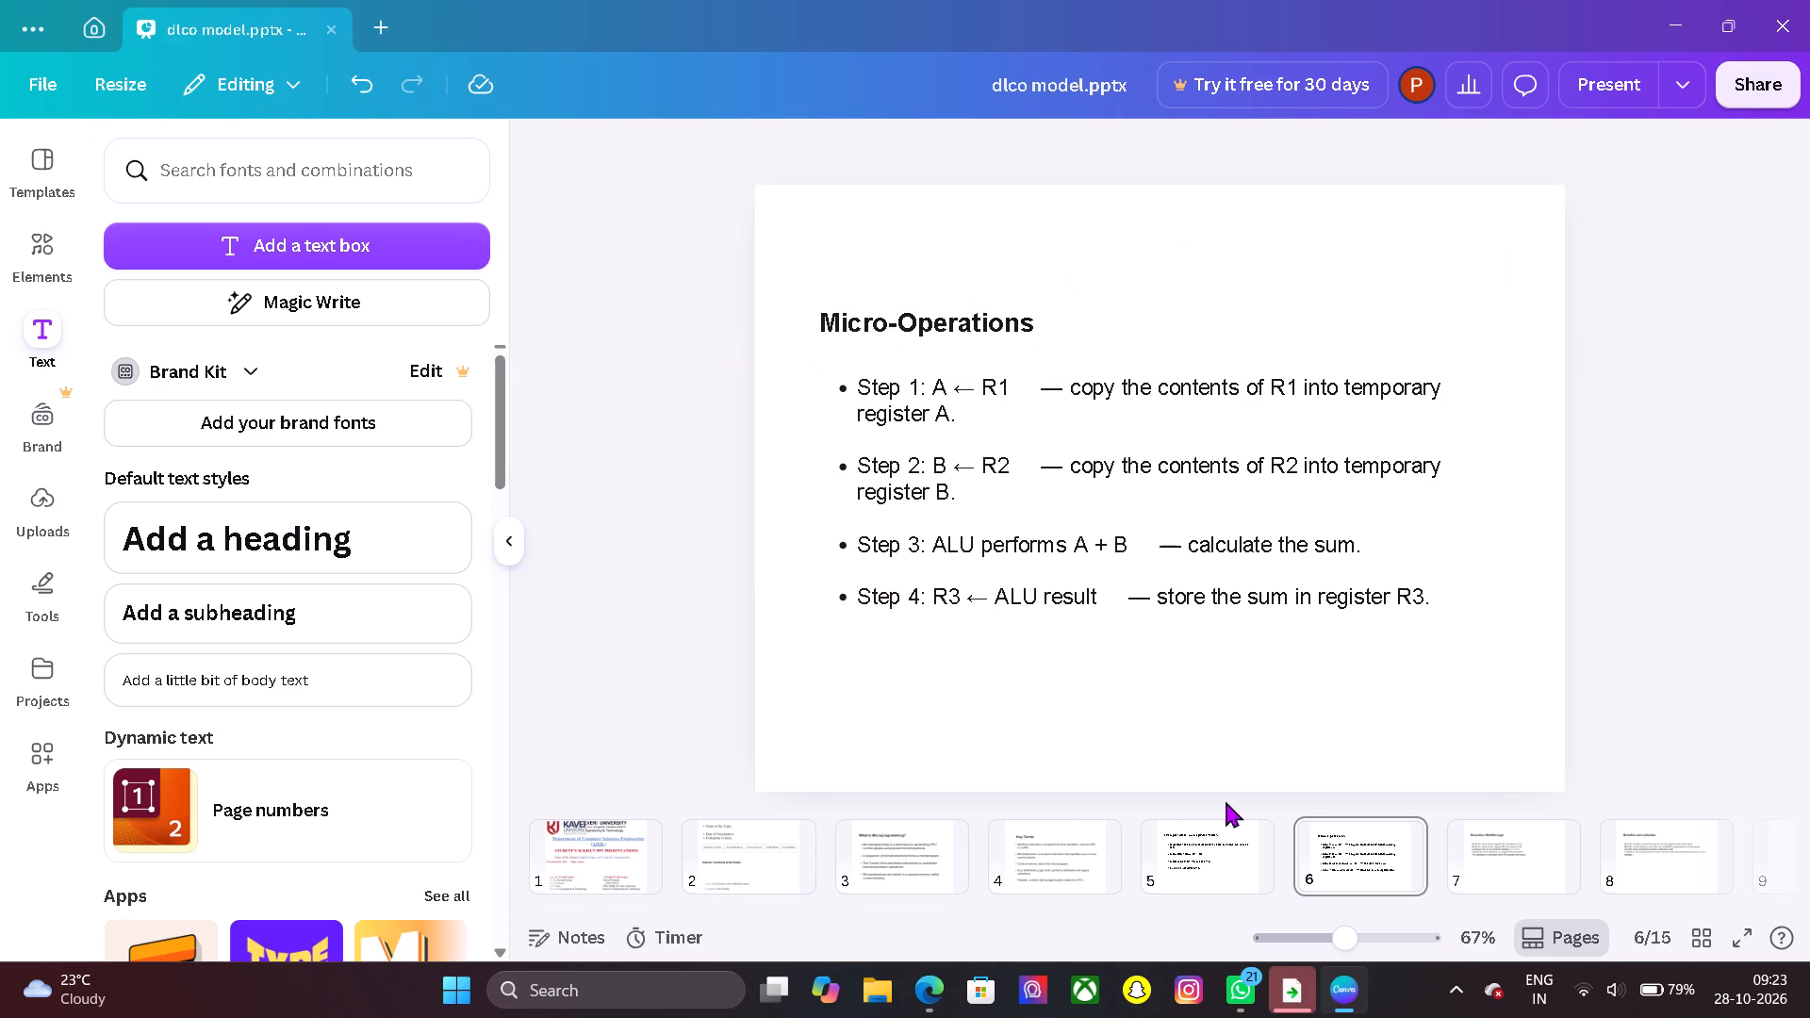
Enlarge the Execution Walkthrough heading on slide 7 by 3 font-size points.
{"action": "left_click", "coordinate": [1511, 845]}
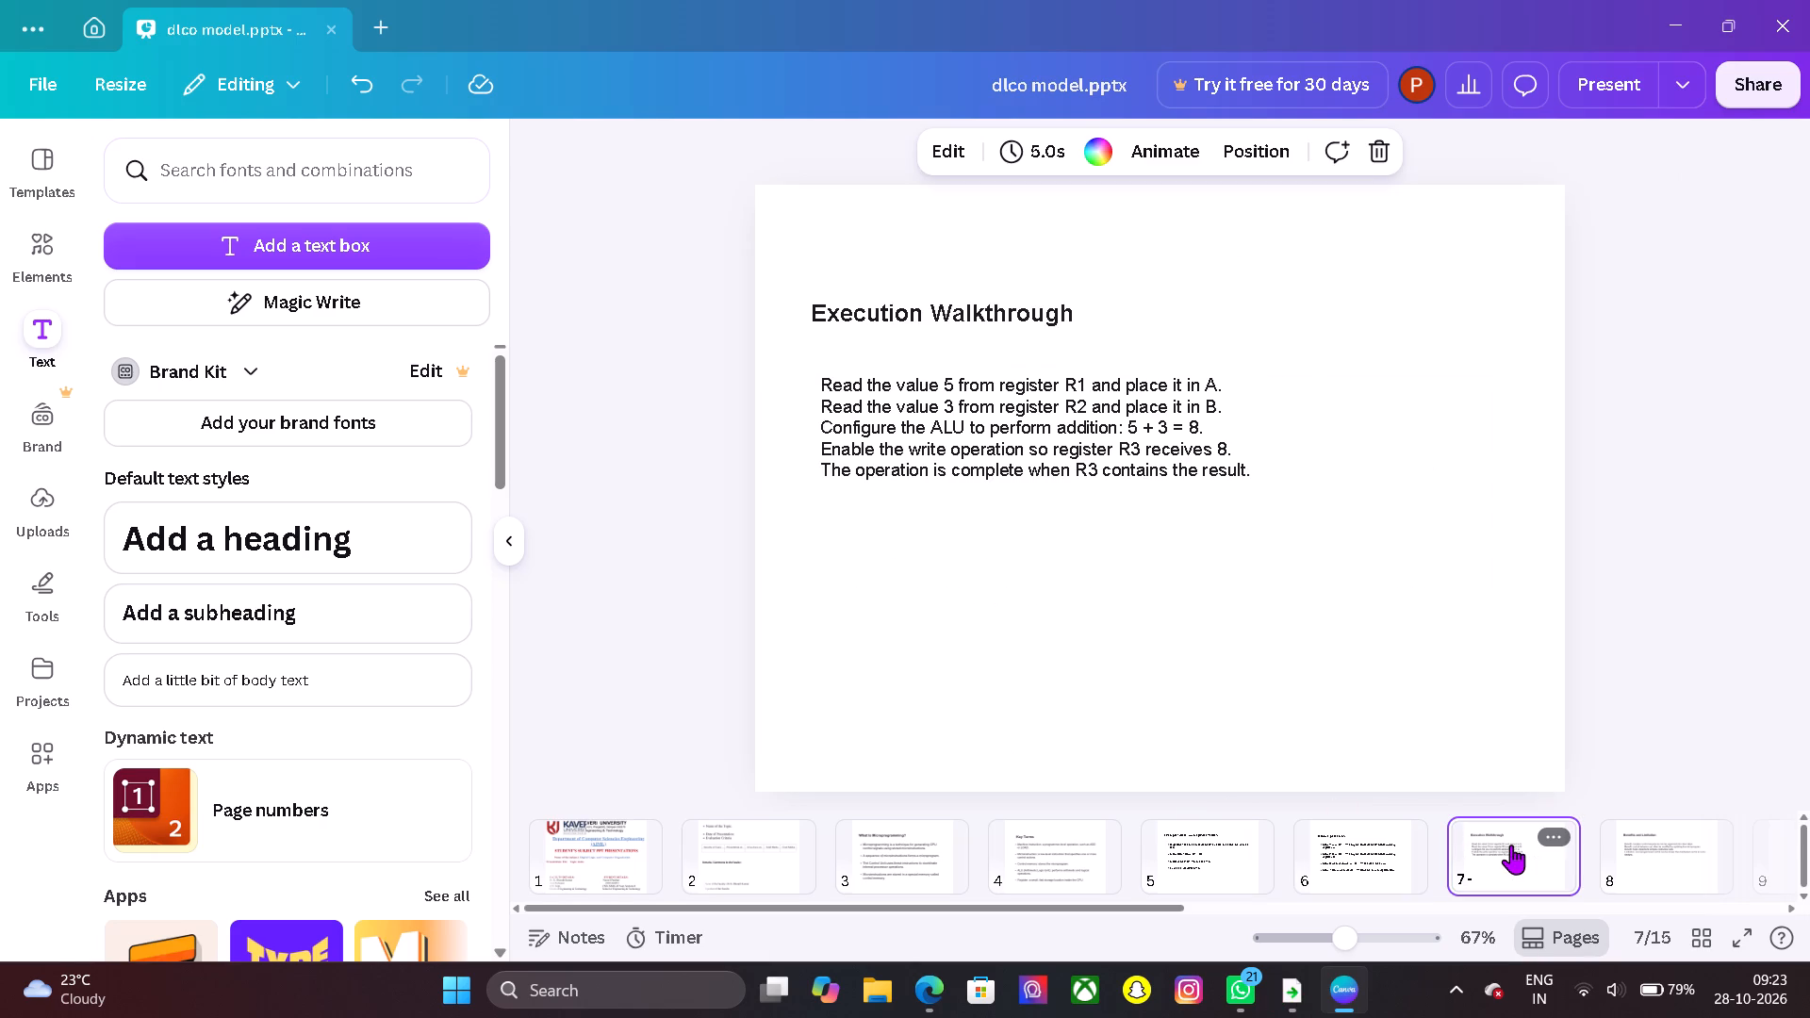
{"action": "left_click", "coordinate": [917, 326]}
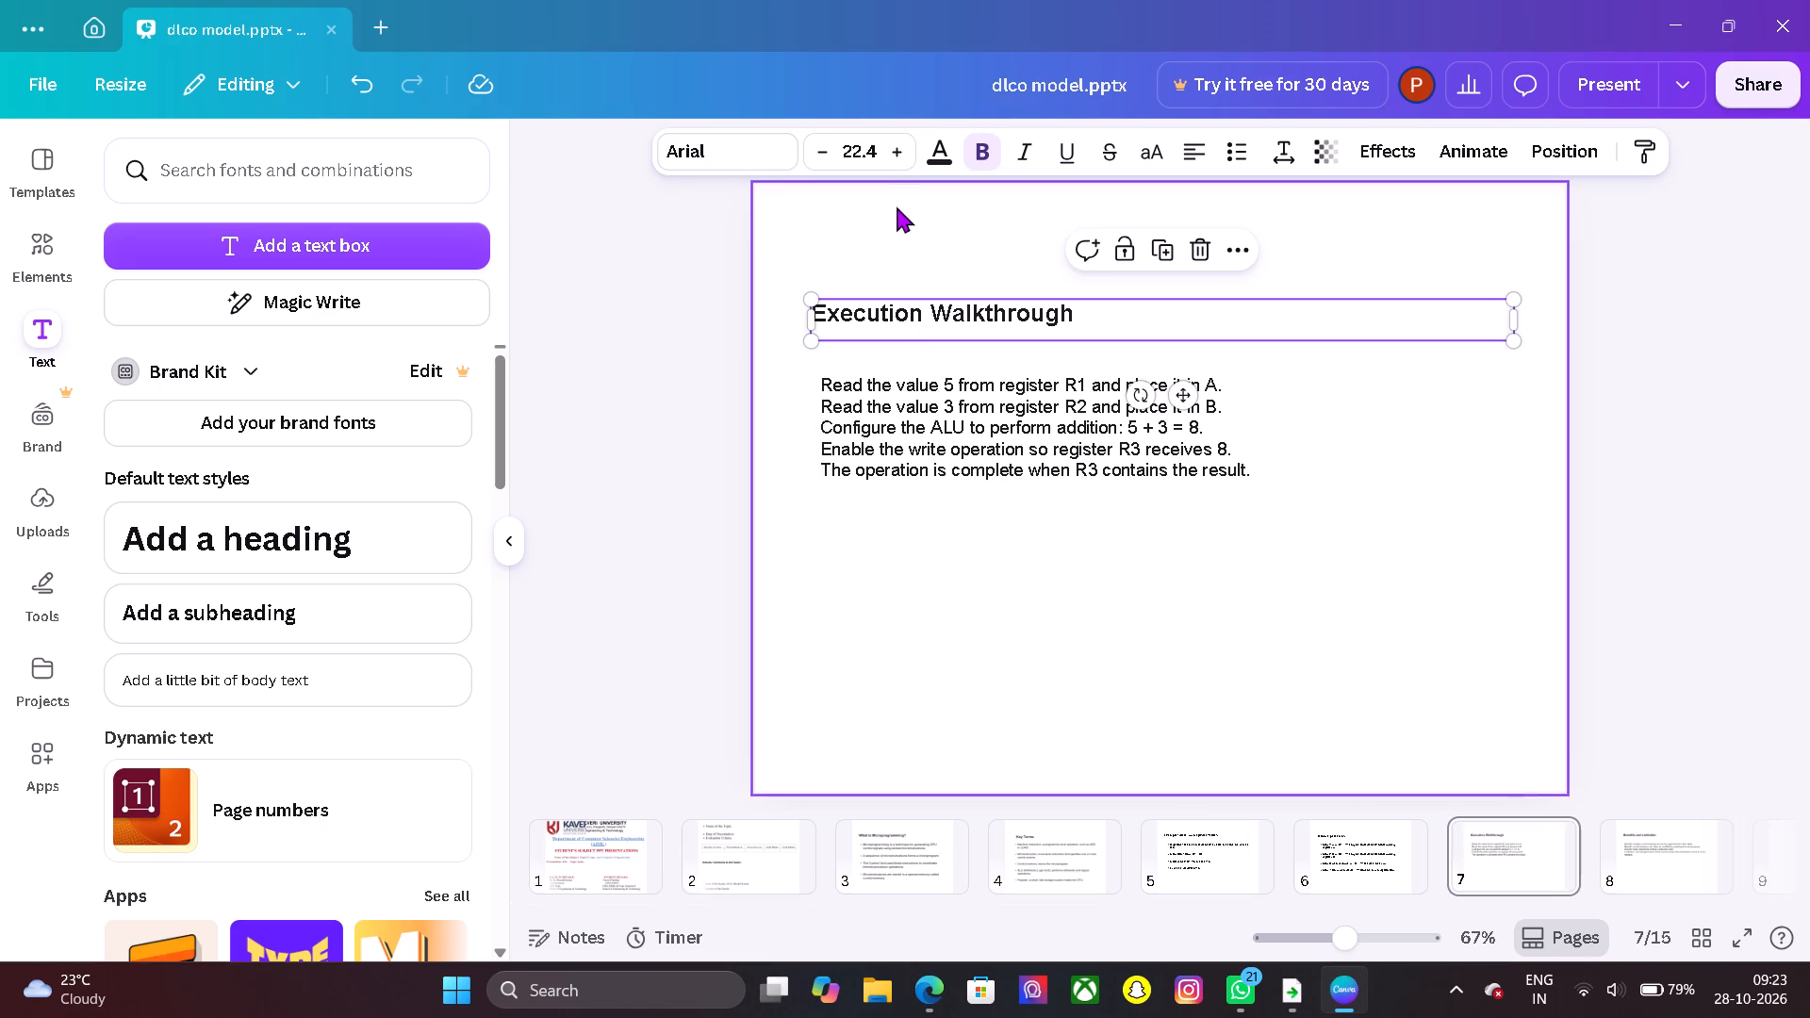
{"action": "left_click", "coordinate": [894, 160]}
{"action": "left_click", "coordinate": [894, 160]}
{"action": "left_click", "coordinate": [894, 160]}
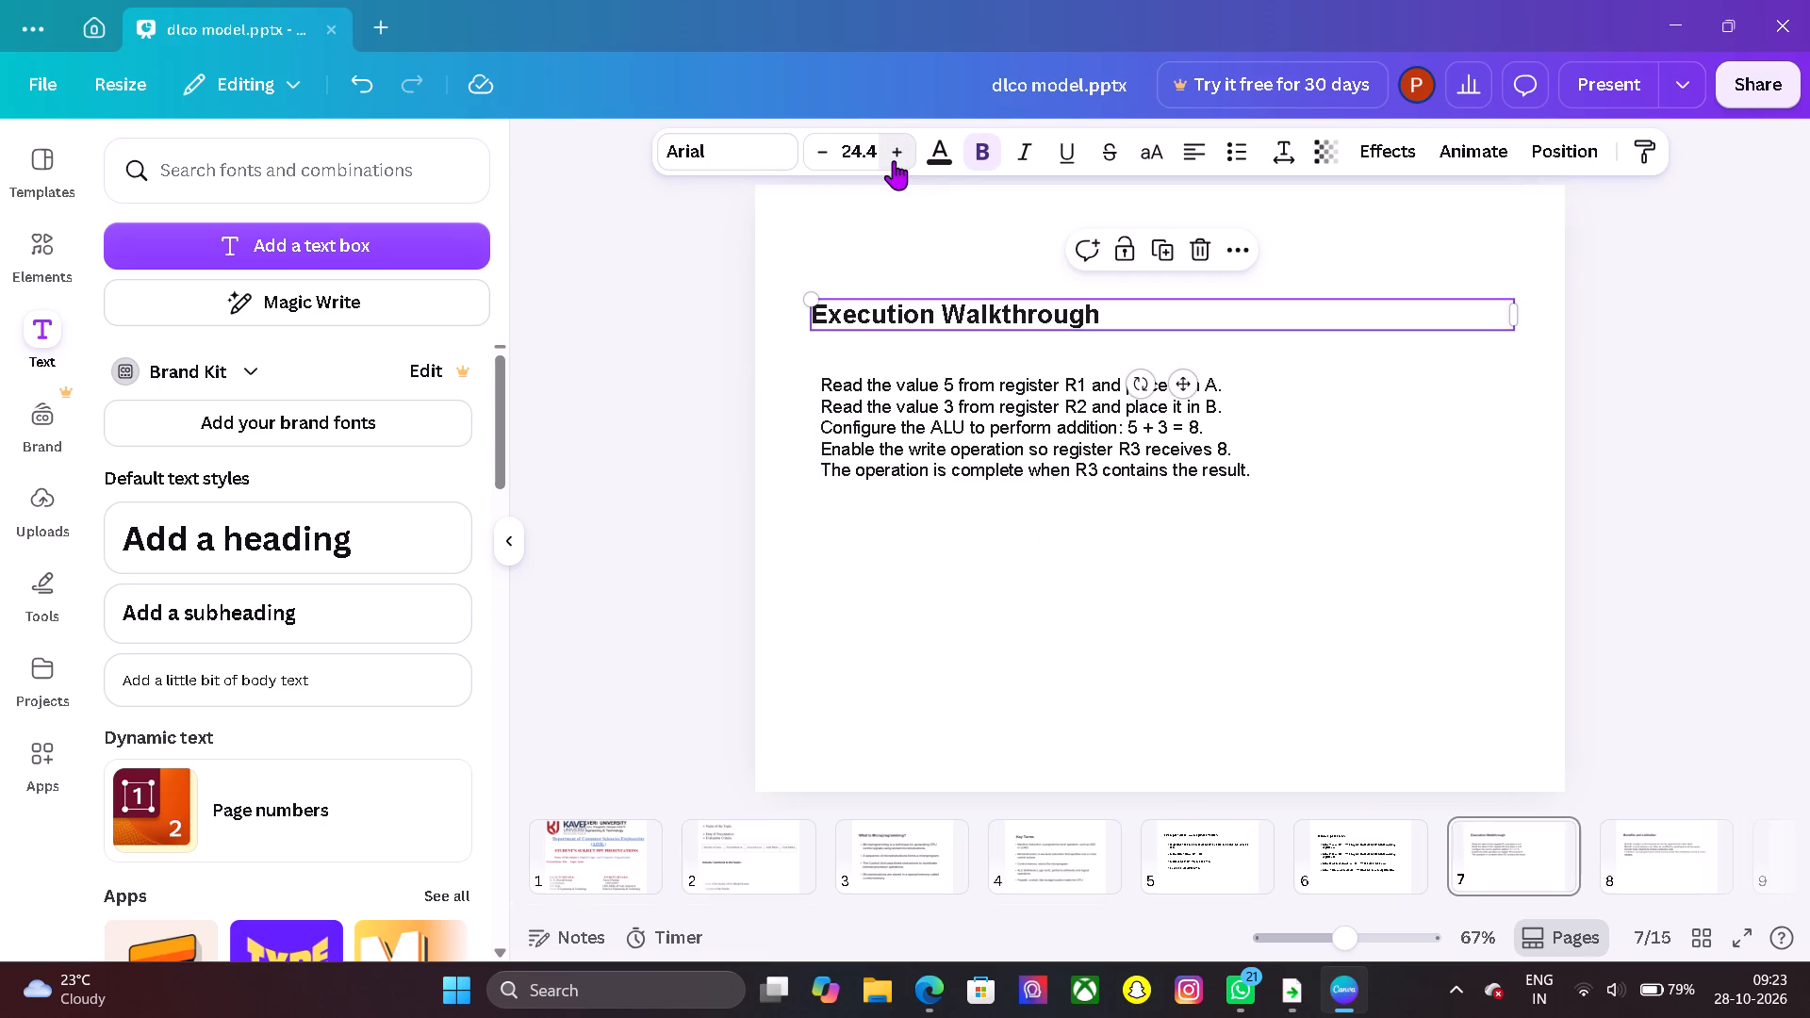
Turn slide 7's body text into a bulleted list and set its font size to 20.8.
{"action": "left_click", "coordinate": [950, 435]}
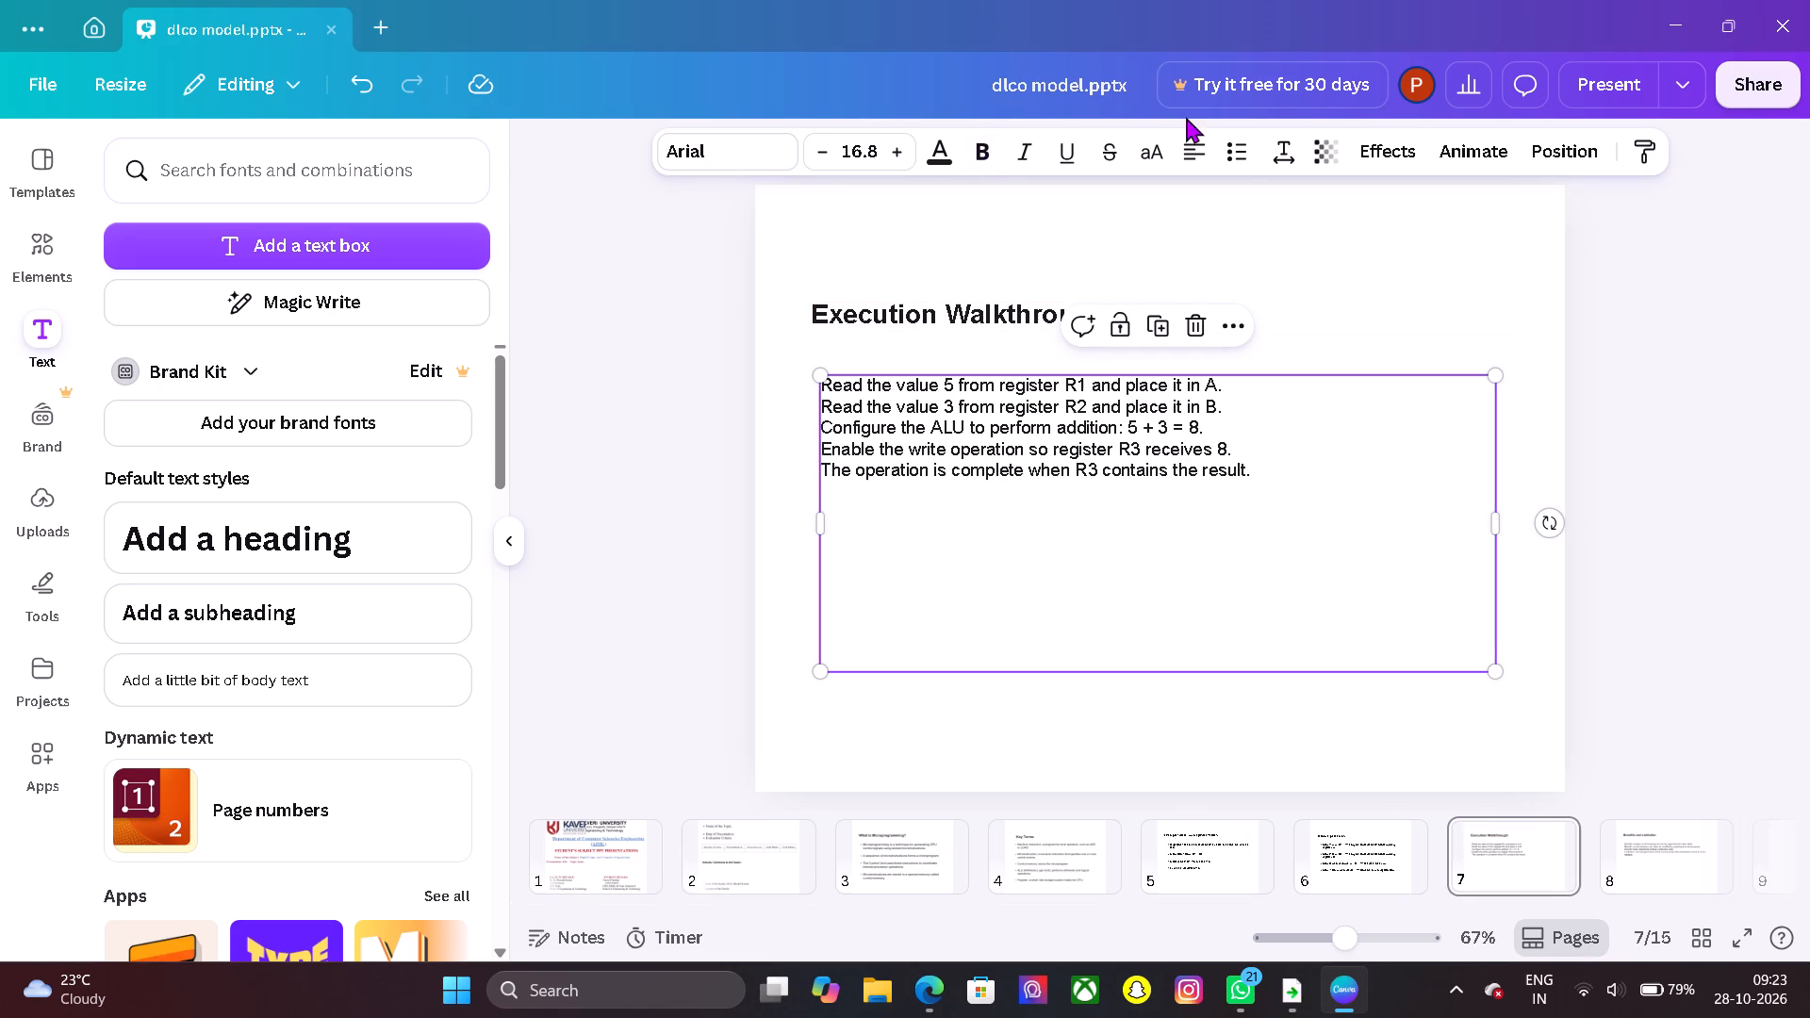
{"action": "left_click", "coordinate": [1231, 147]}
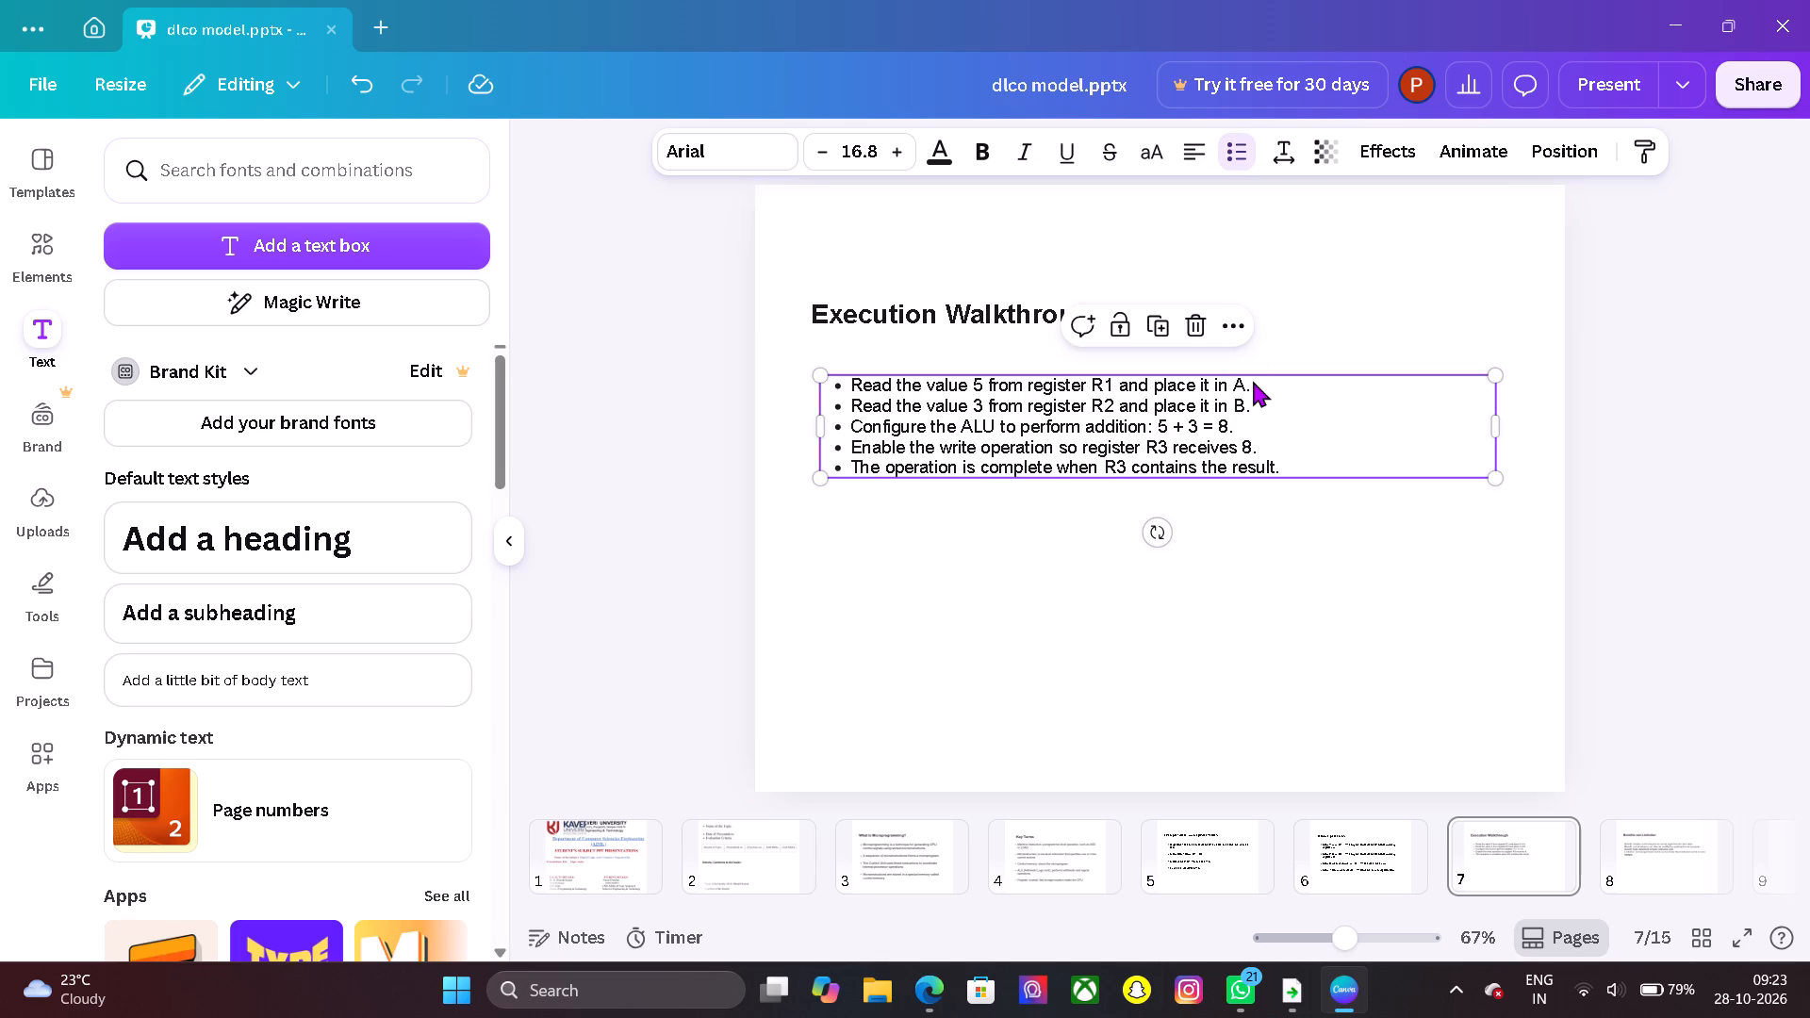
{"action": "left_click", "coordinate": [1253, 381]}
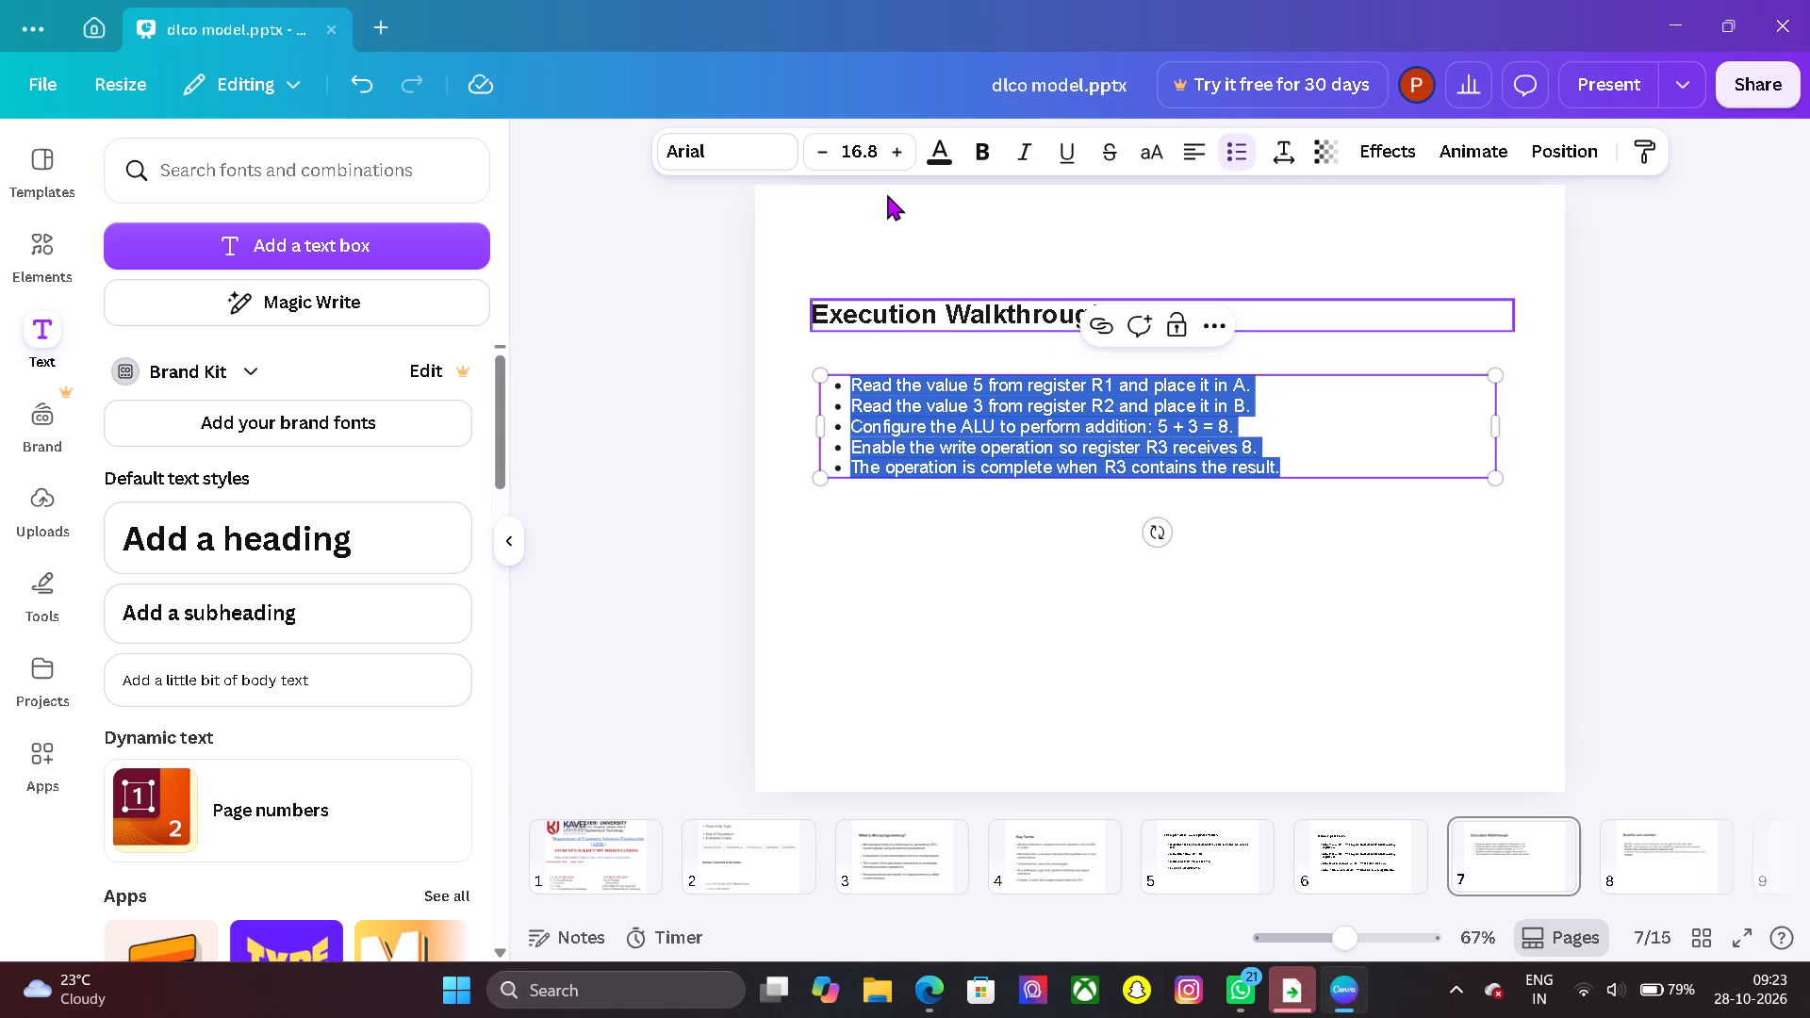
{"action": "double_click", "coordinate": [897, 158]}
{"action": "left_click", "coordinate": [897, 158]}
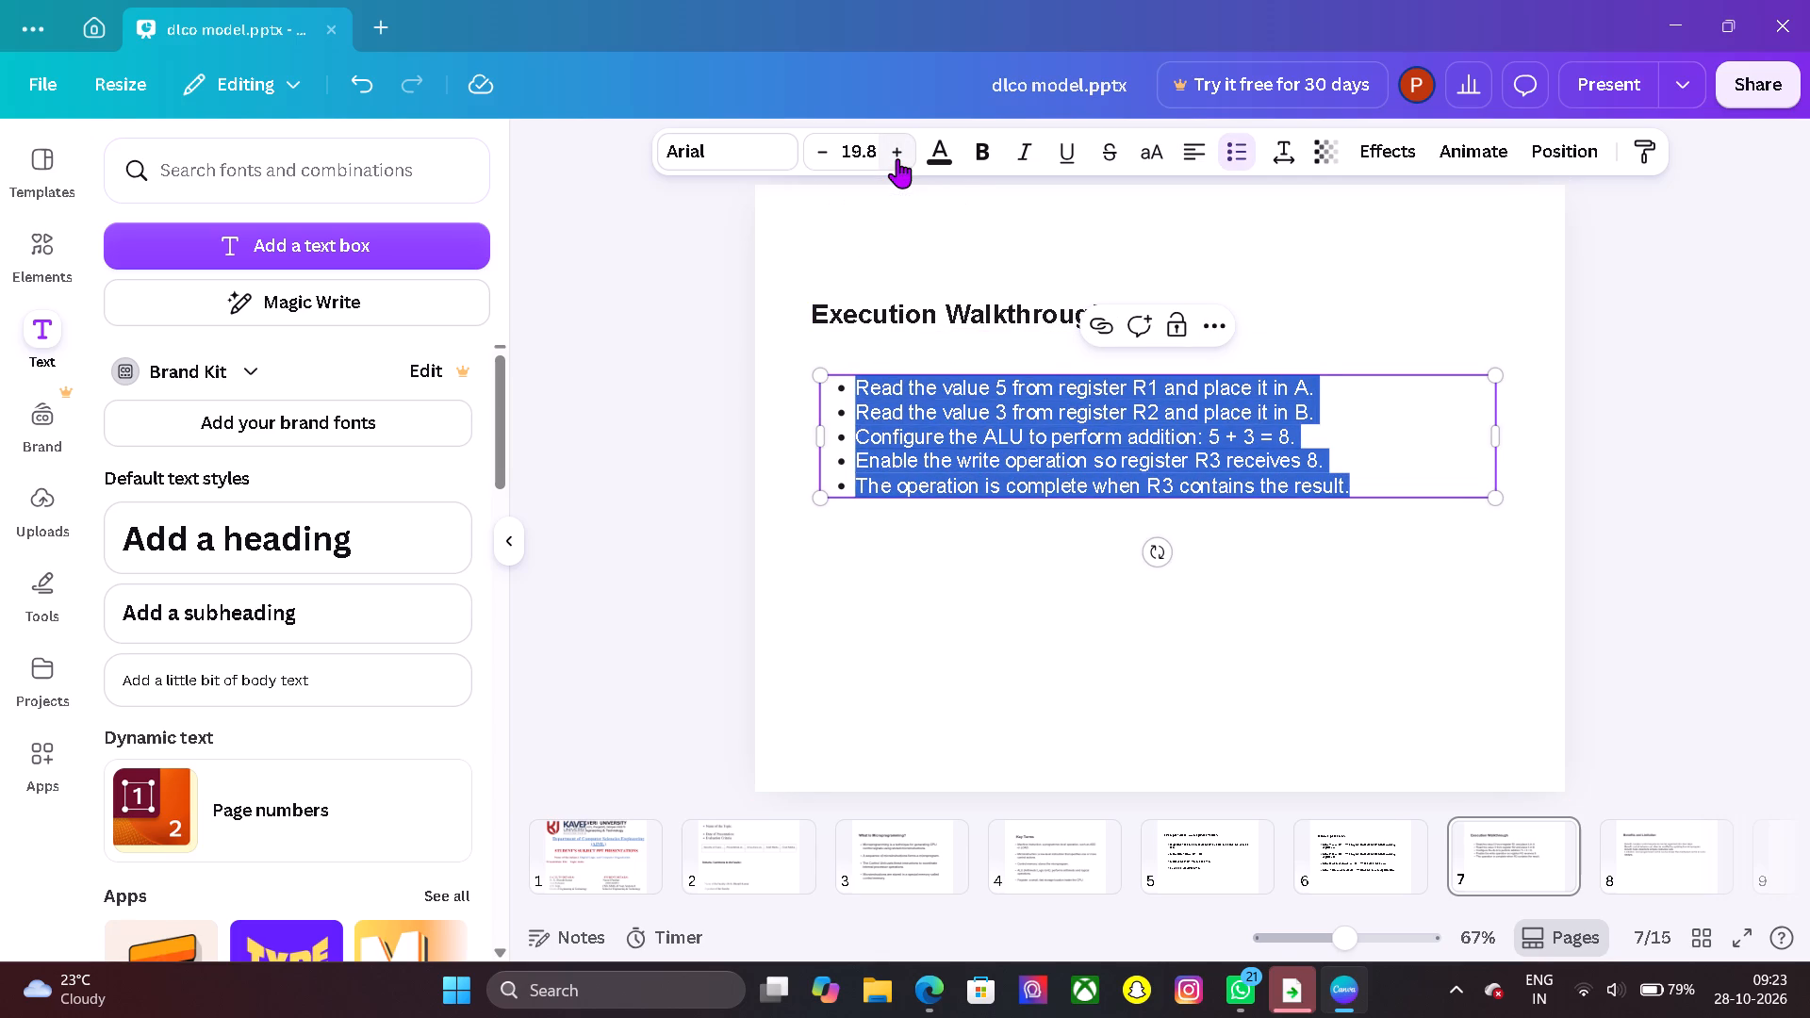
{"action": "left_click", "coordinate": [897, 158]}
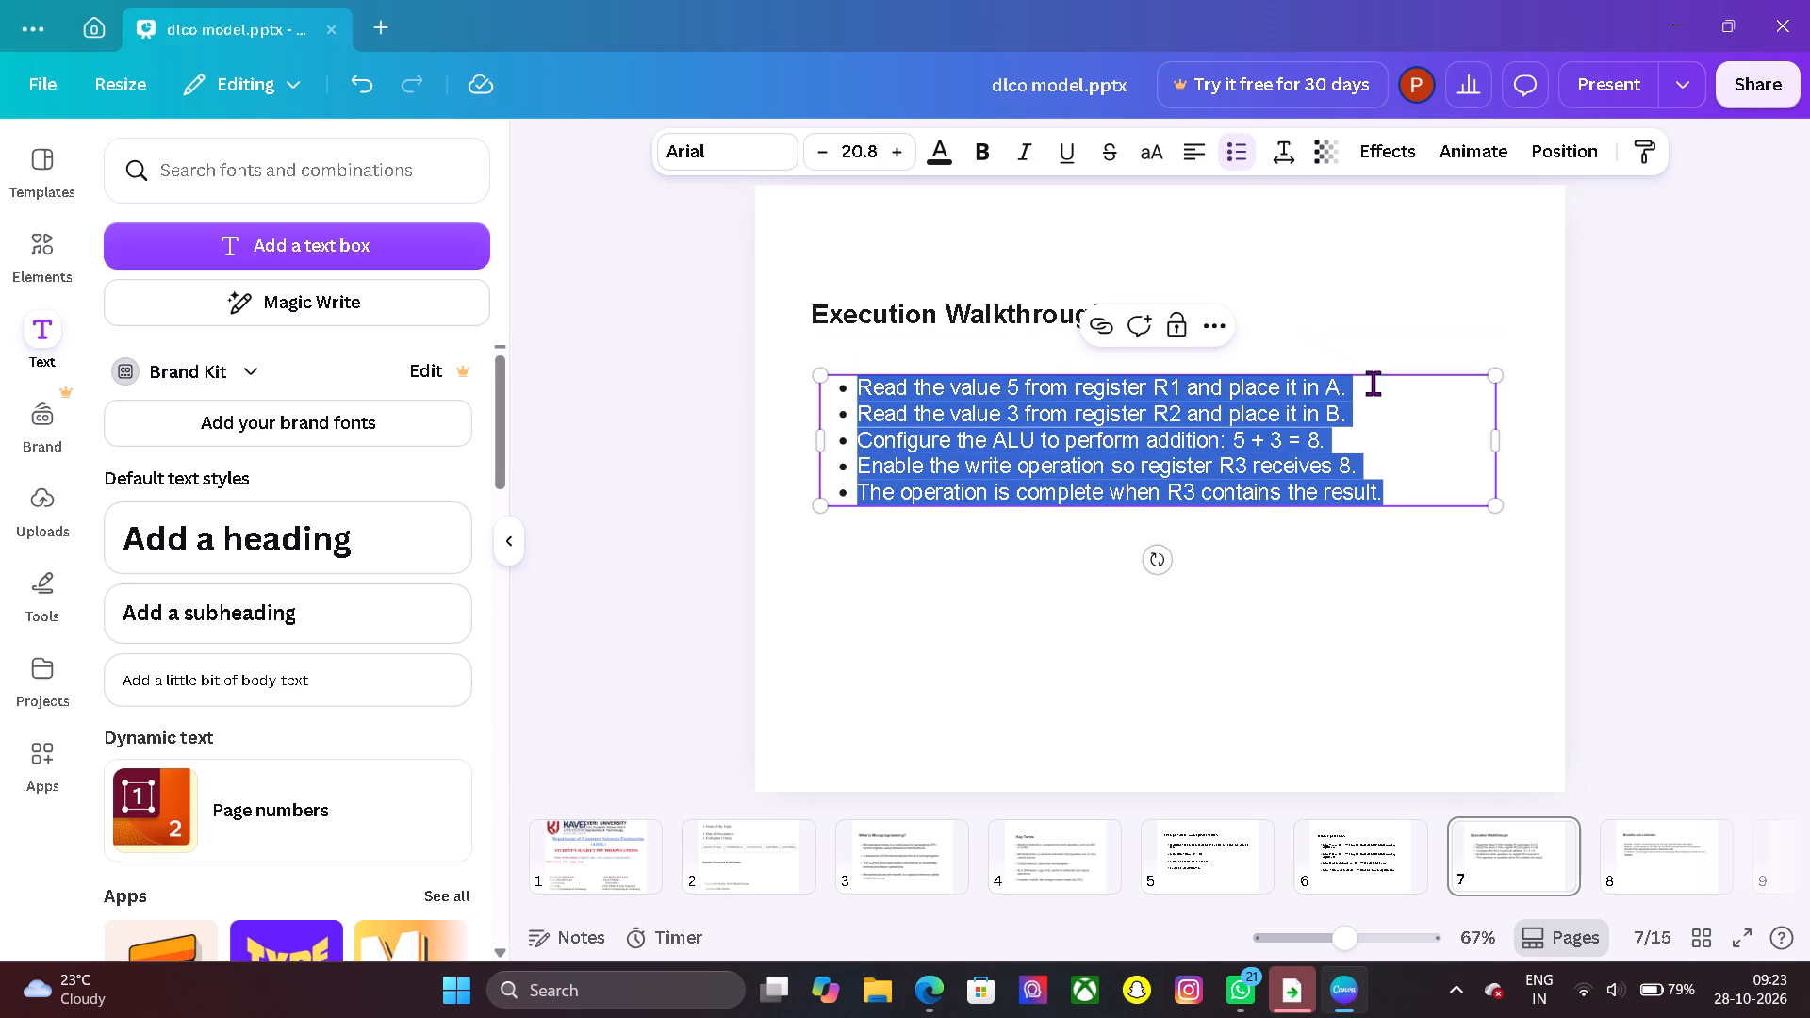
Insert a blank line between each of the five bullets on slide 7.
{"action": "left_click", "coordinate": [1373, 386]}
{"action": "key", "text": "Return"}
{"action": "key", "text": "Return"}
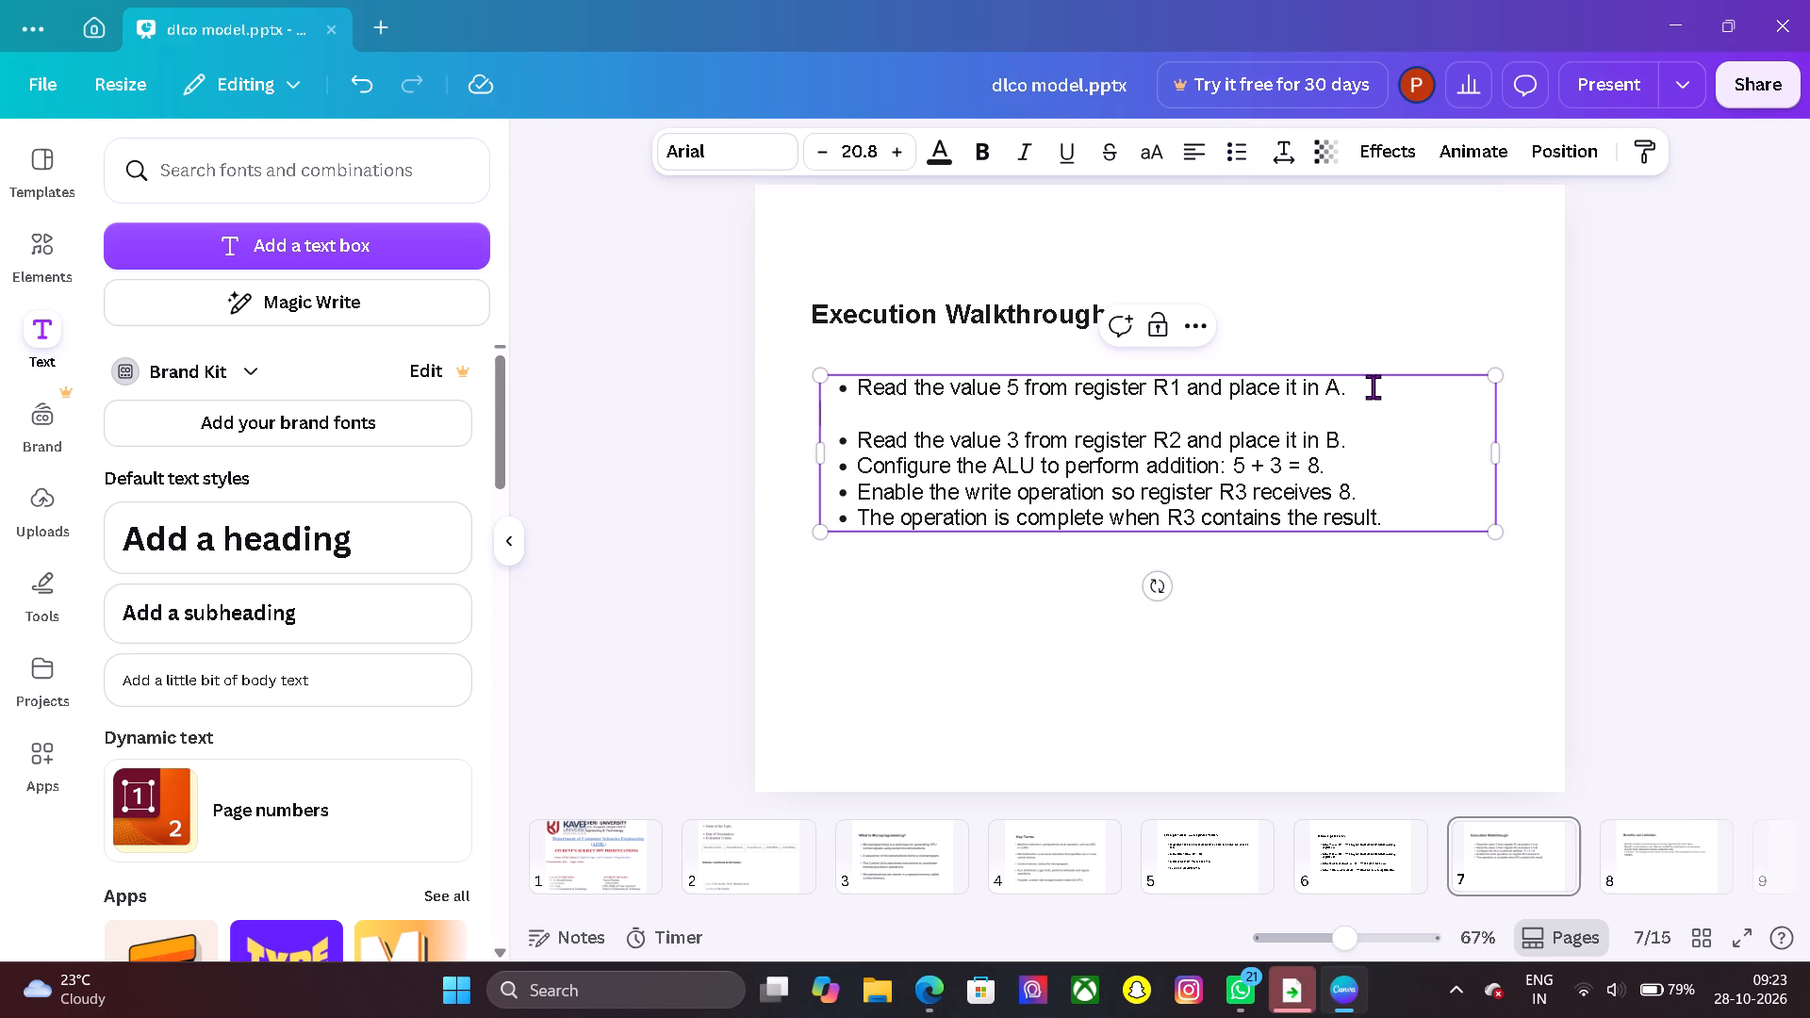
{"action": "left_click", "coordinate": [1370, 431]}
{"action": "key", "text": "Return"}
{"action": "key", "text": "Return"}
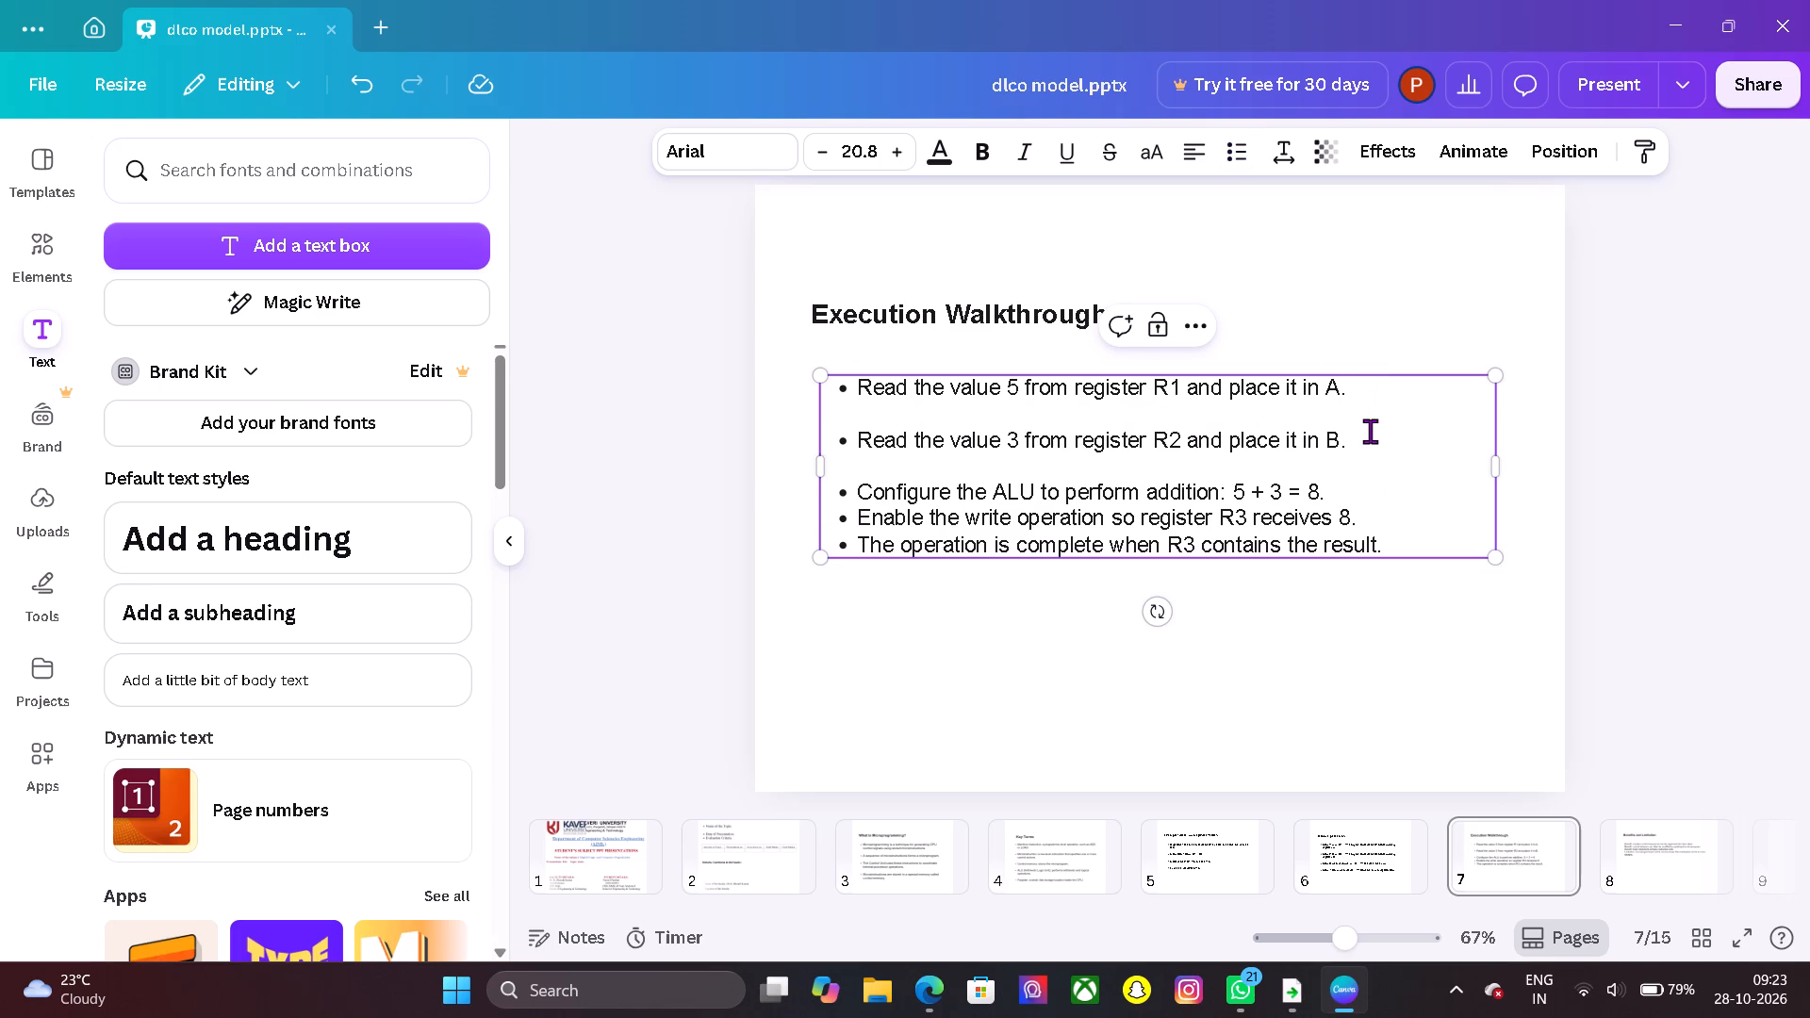
{"action": "left_click", "coordinate": [1342, 496]}
{"action": "key", "text": "Return"}
{"action": "key", "text": "Return"}
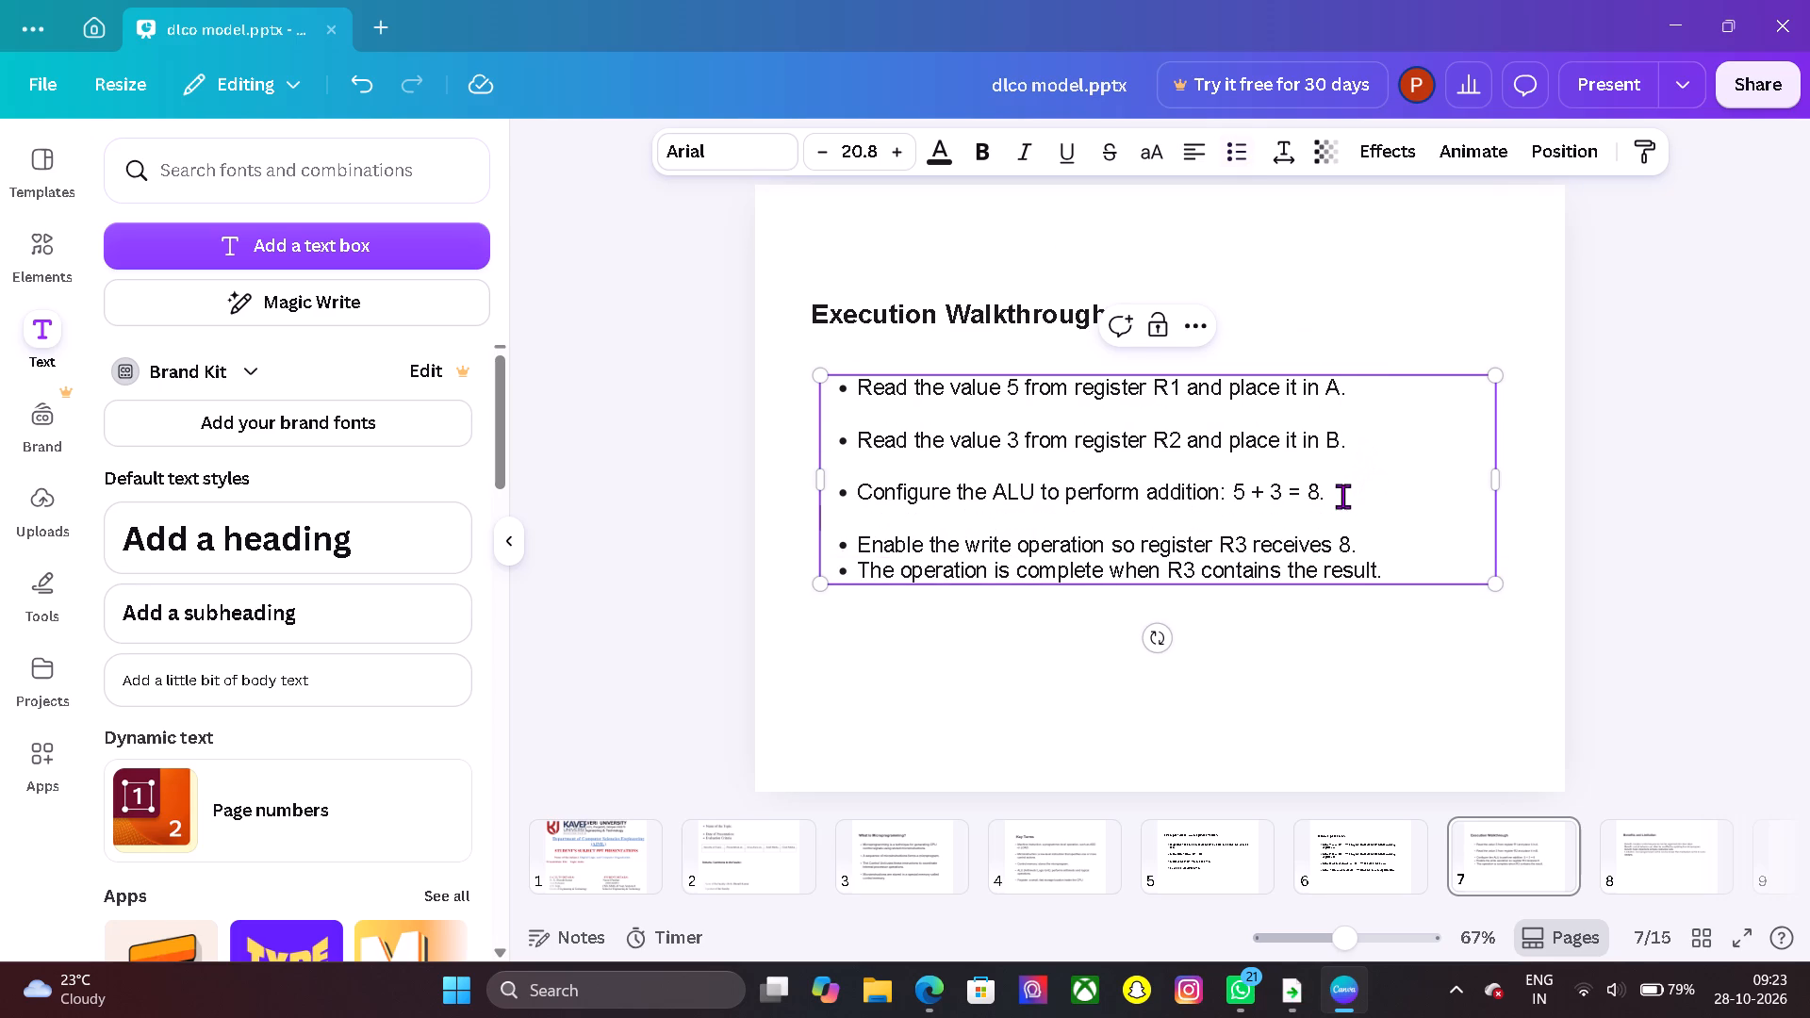
{"action": "left_click", "coordinate": [1364, 555]}
{"action": "key", "text": "Return"}
{"action": "key", "text": "Return"}
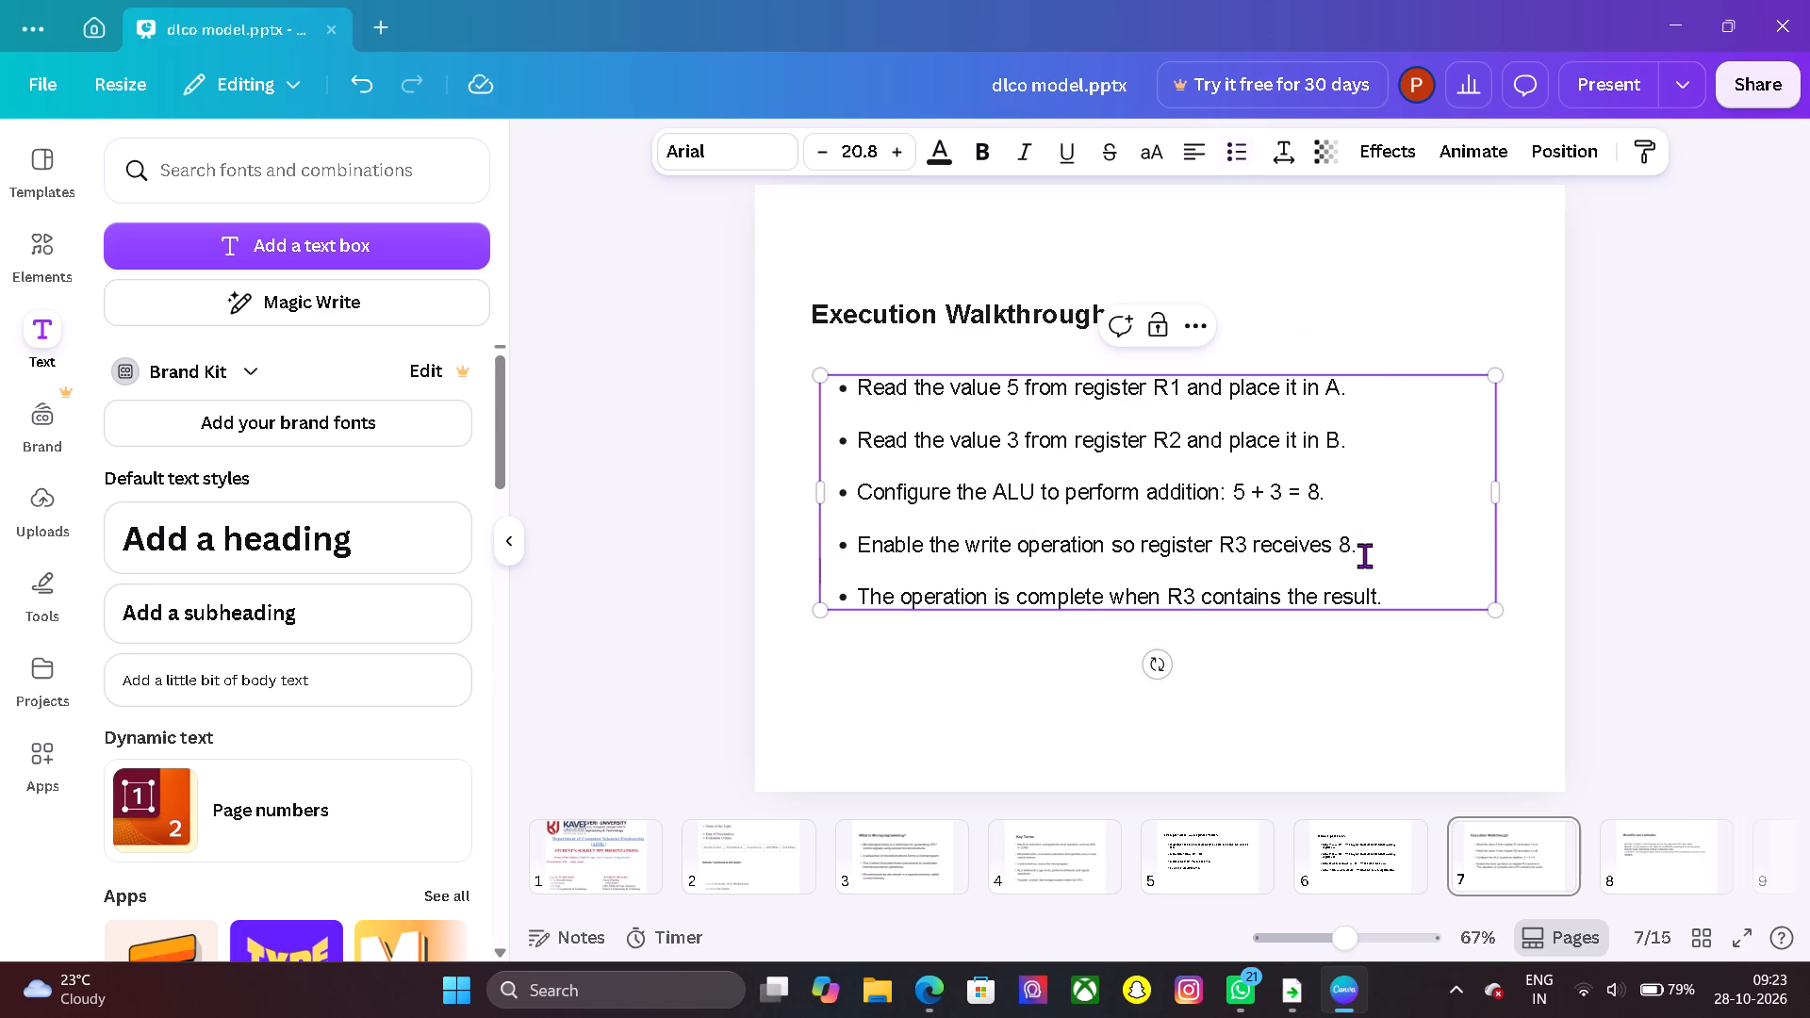
{"action": "left_click", "coordinate": [1311, 256]}
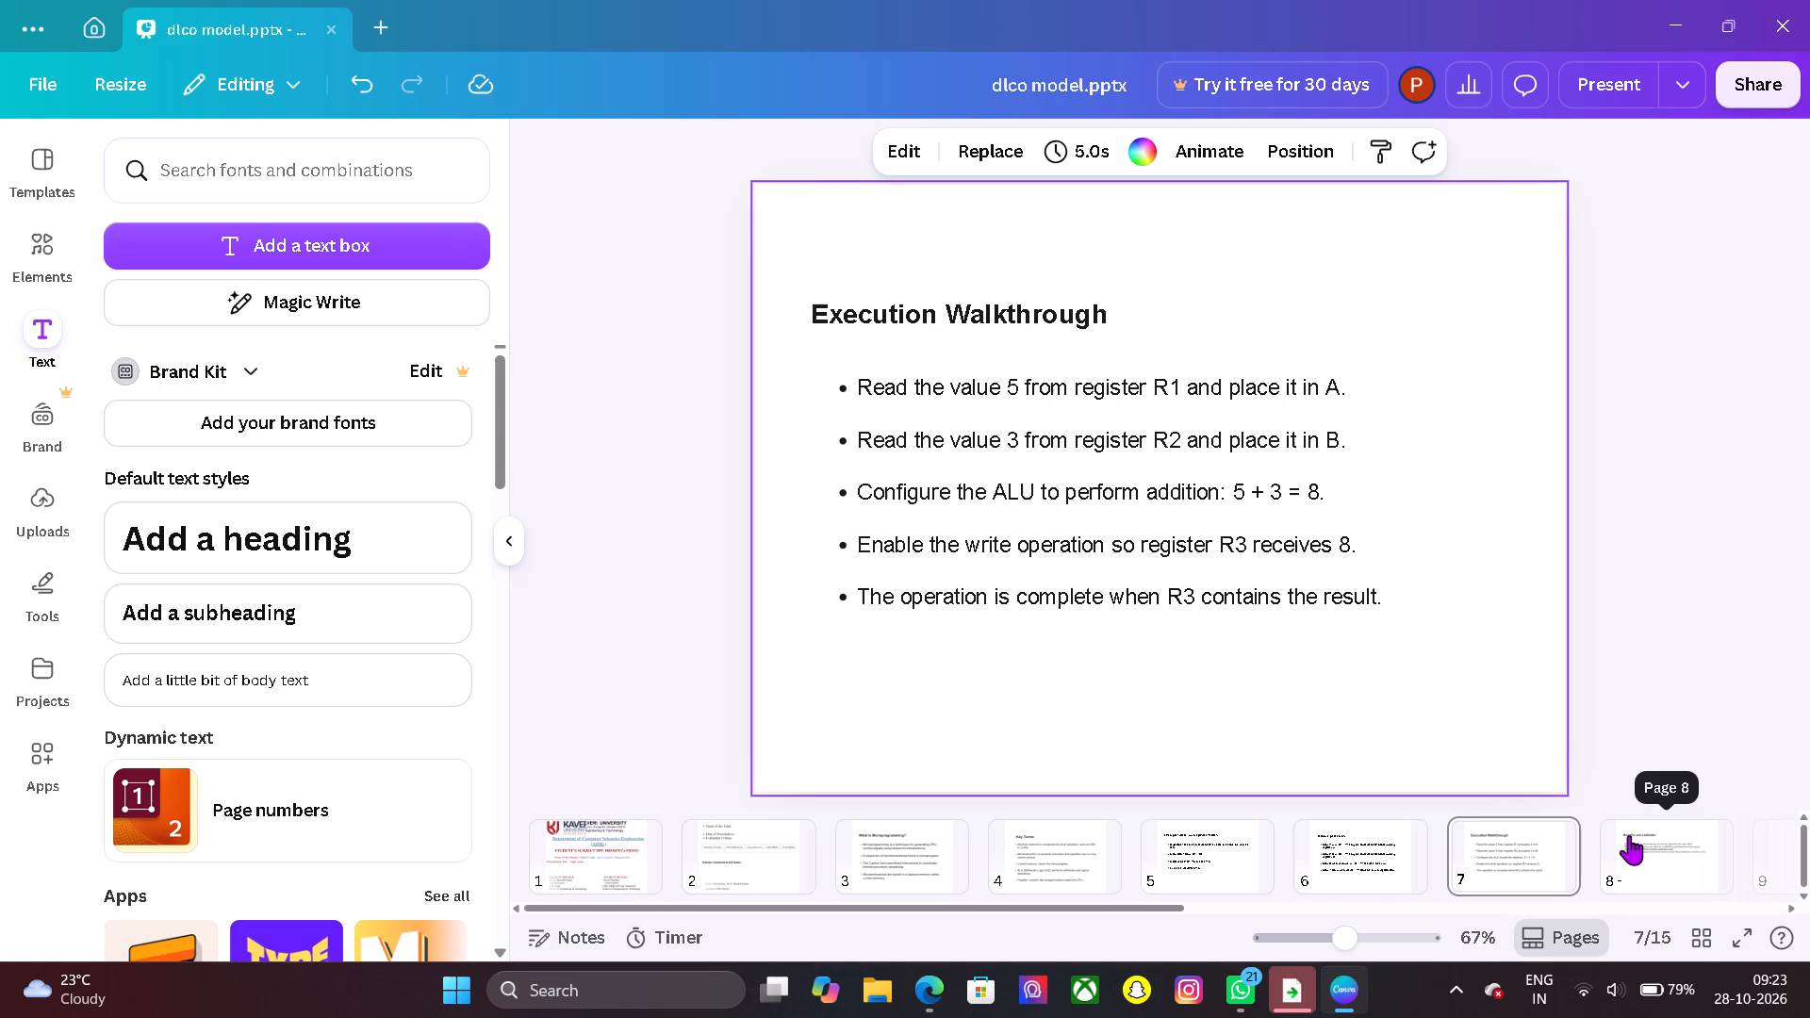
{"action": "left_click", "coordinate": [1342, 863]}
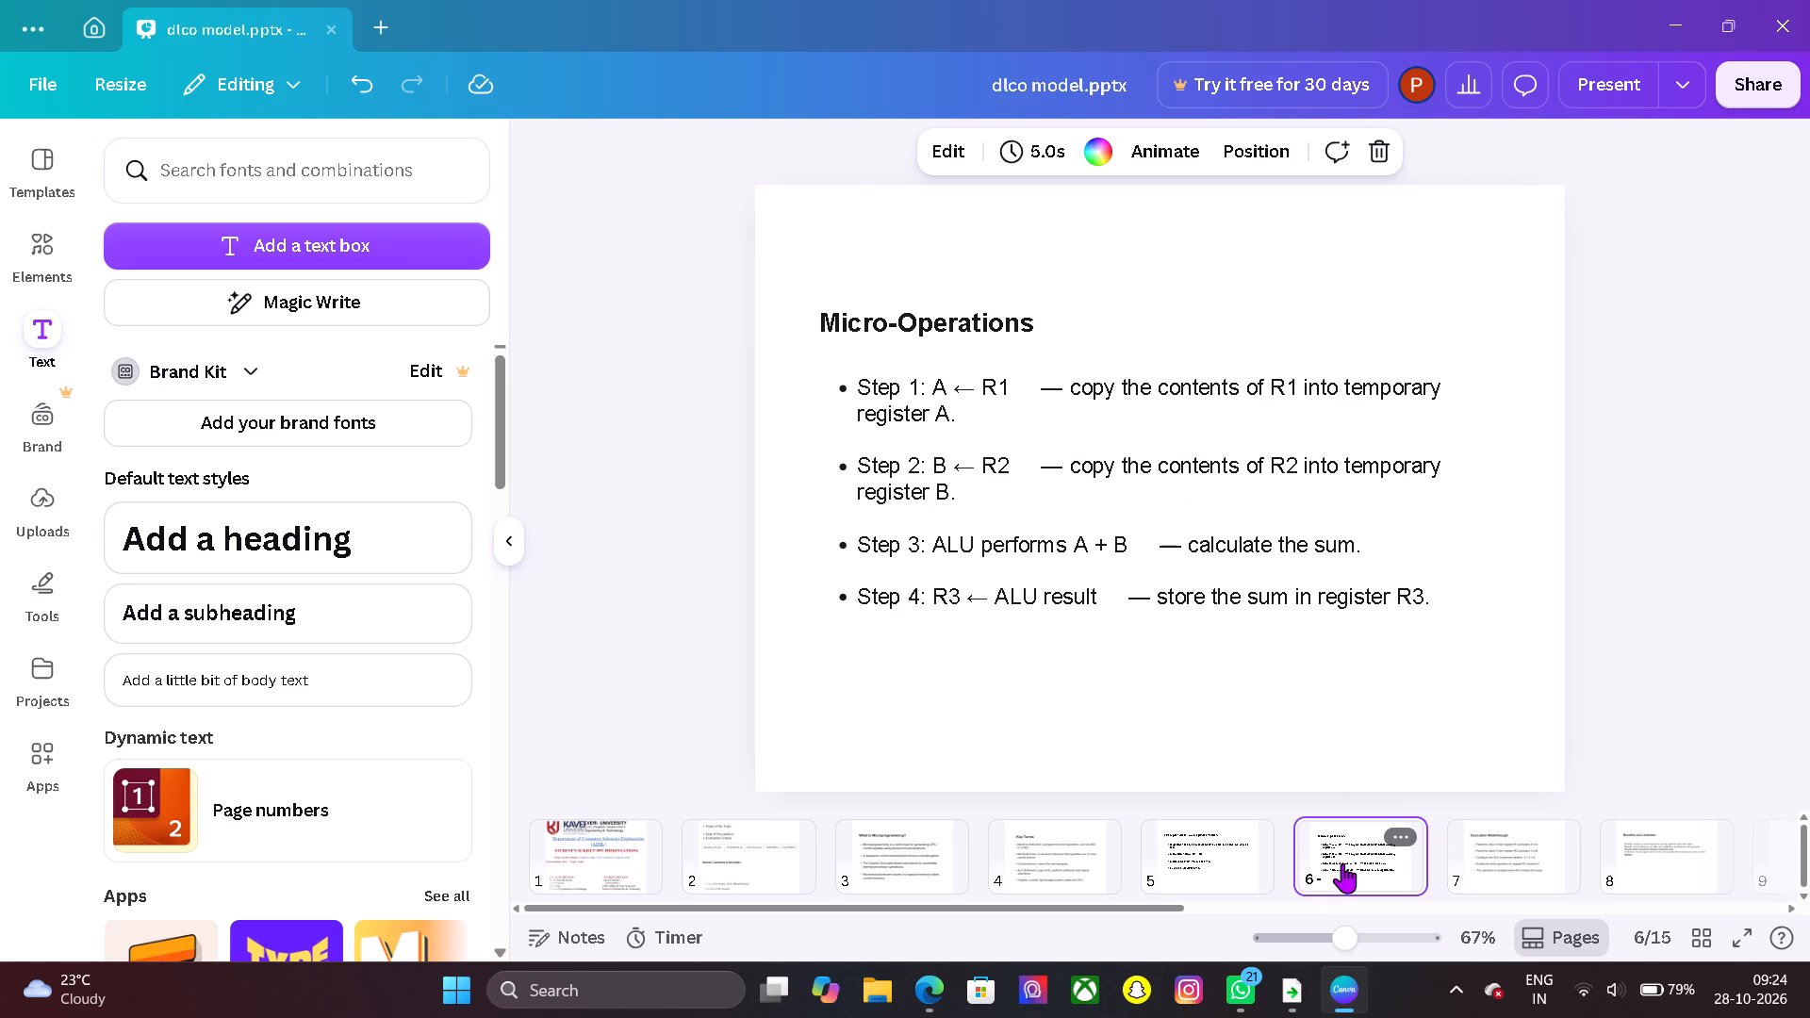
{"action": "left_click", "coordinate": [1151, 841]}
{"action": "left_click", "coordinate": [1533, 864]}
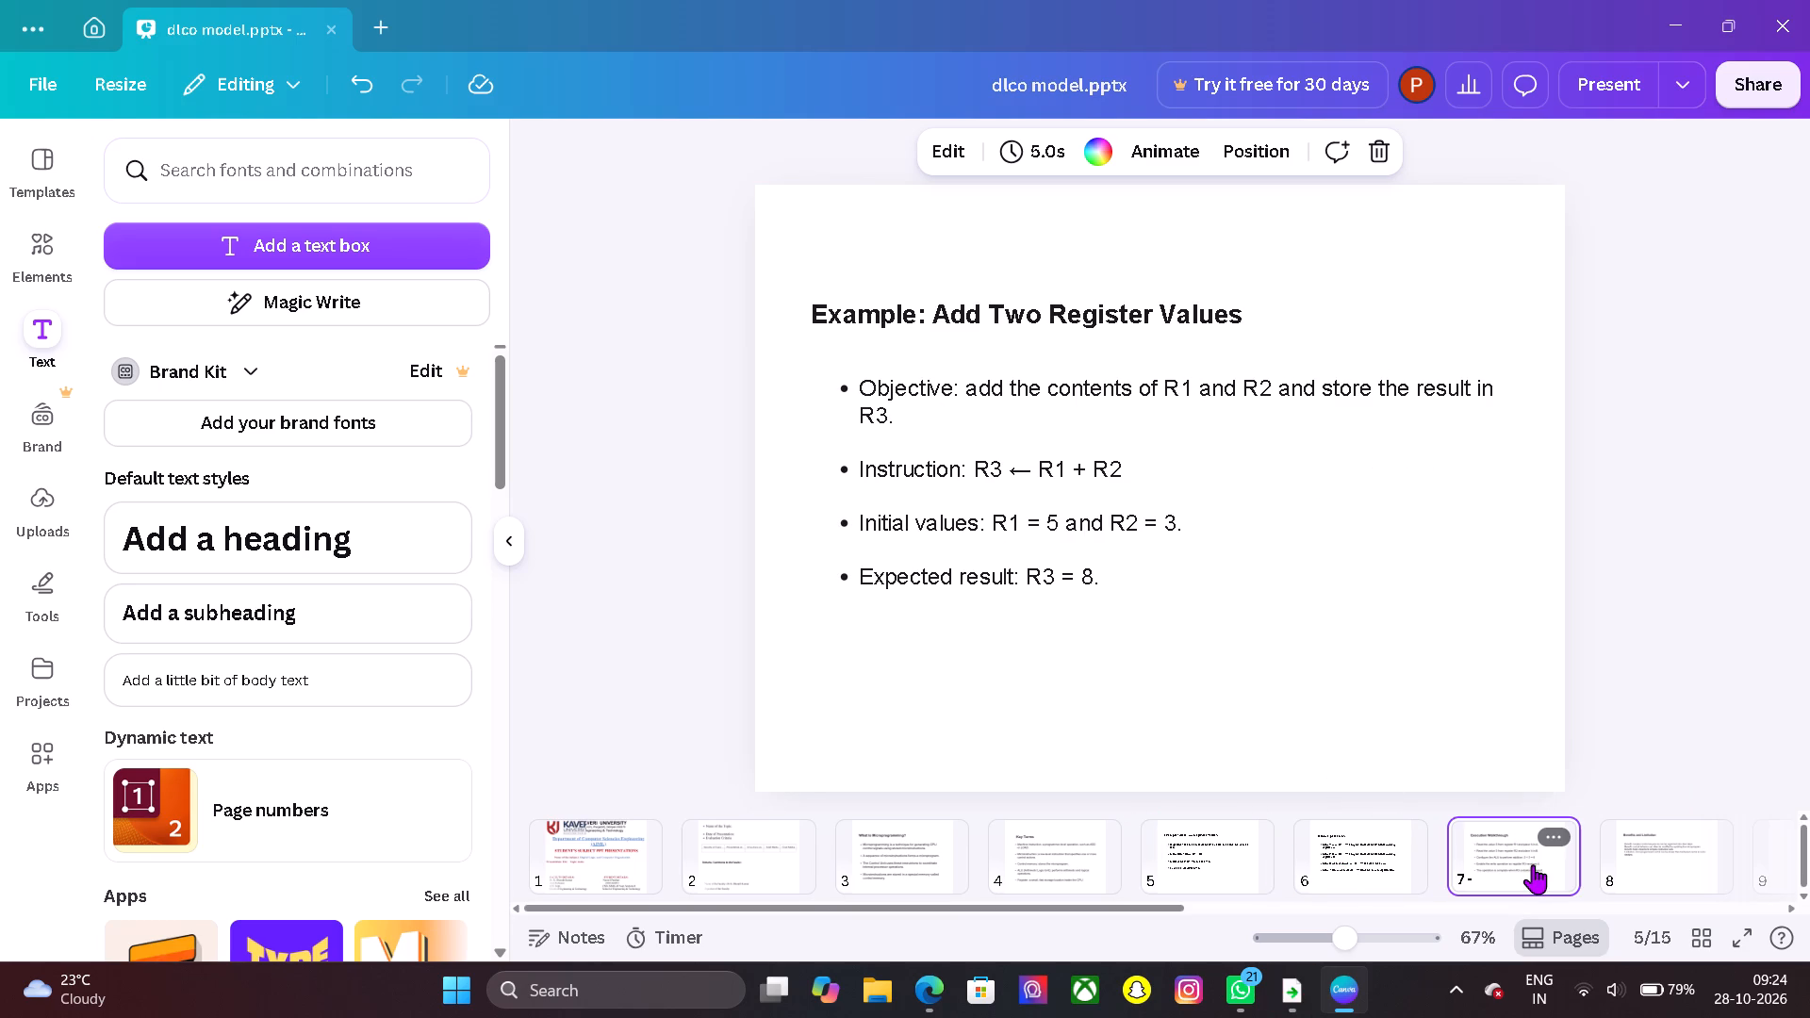
Set the font size of the Benefits and Limitation heading on slide 8 to 25.4.
{"action": "left_click", "coordinate": [1654, 819]}
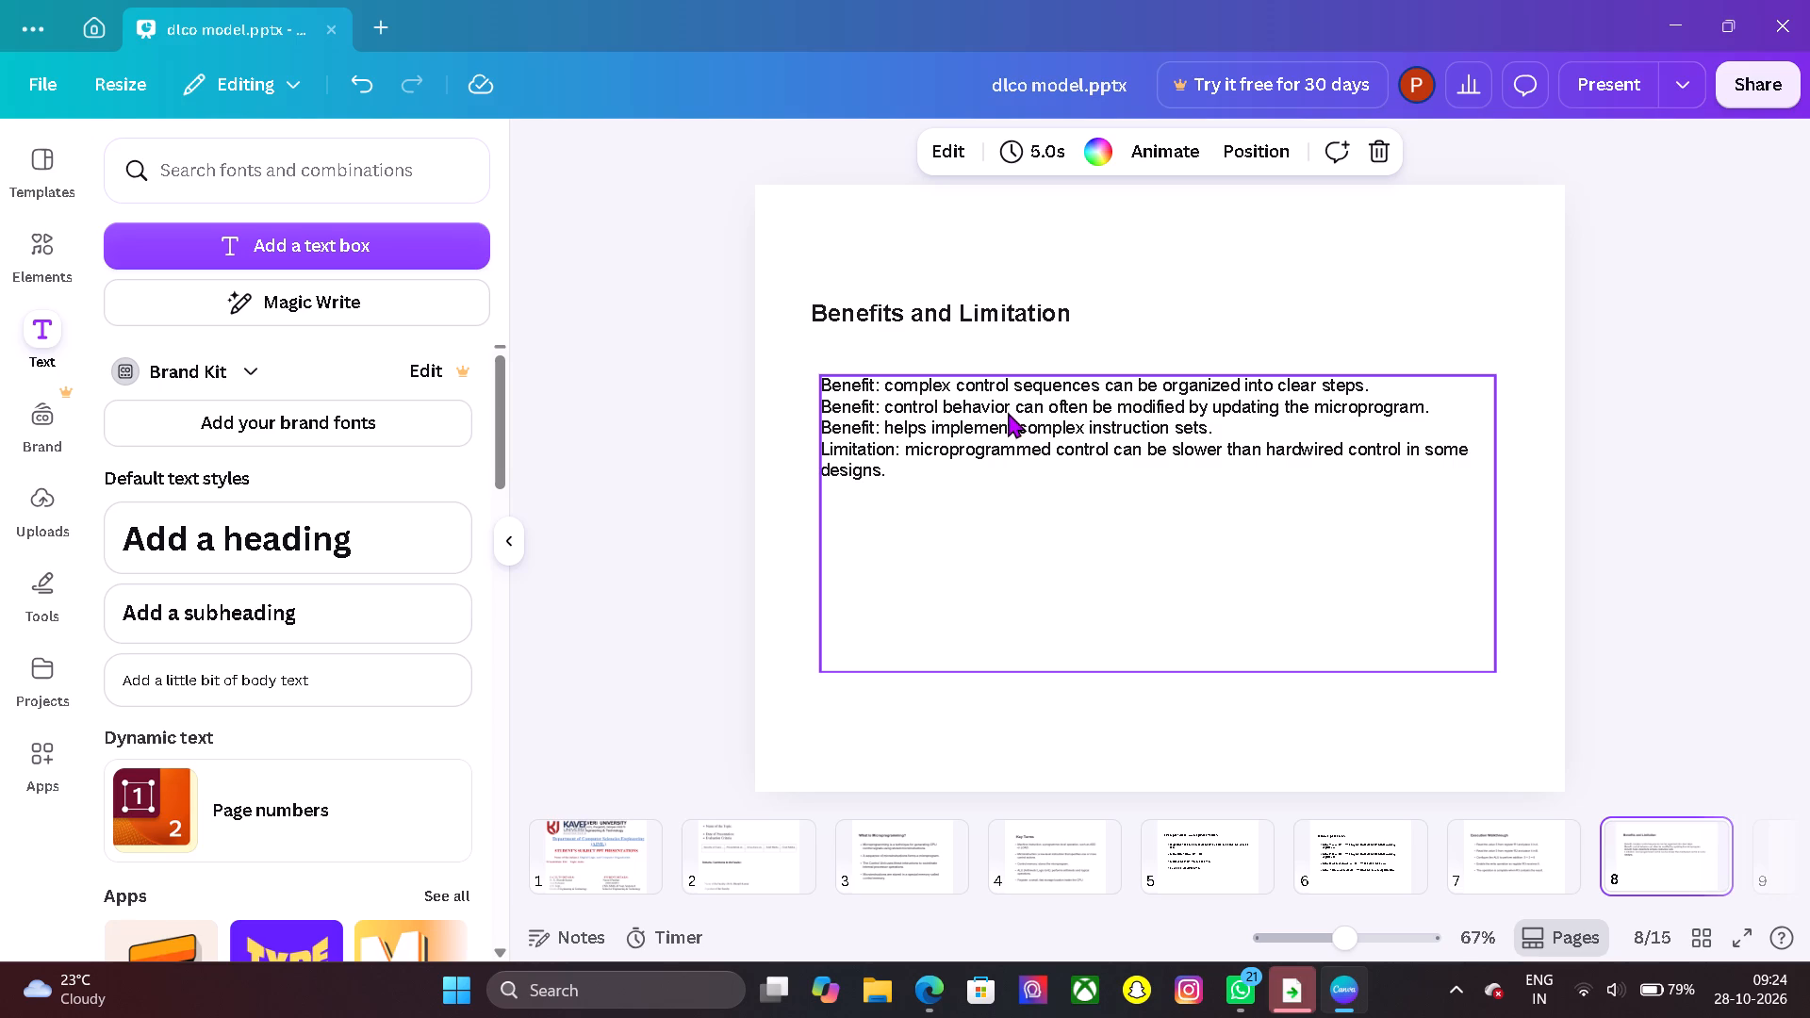
{"action": "left_click", "coordinate": [1219, 418]}
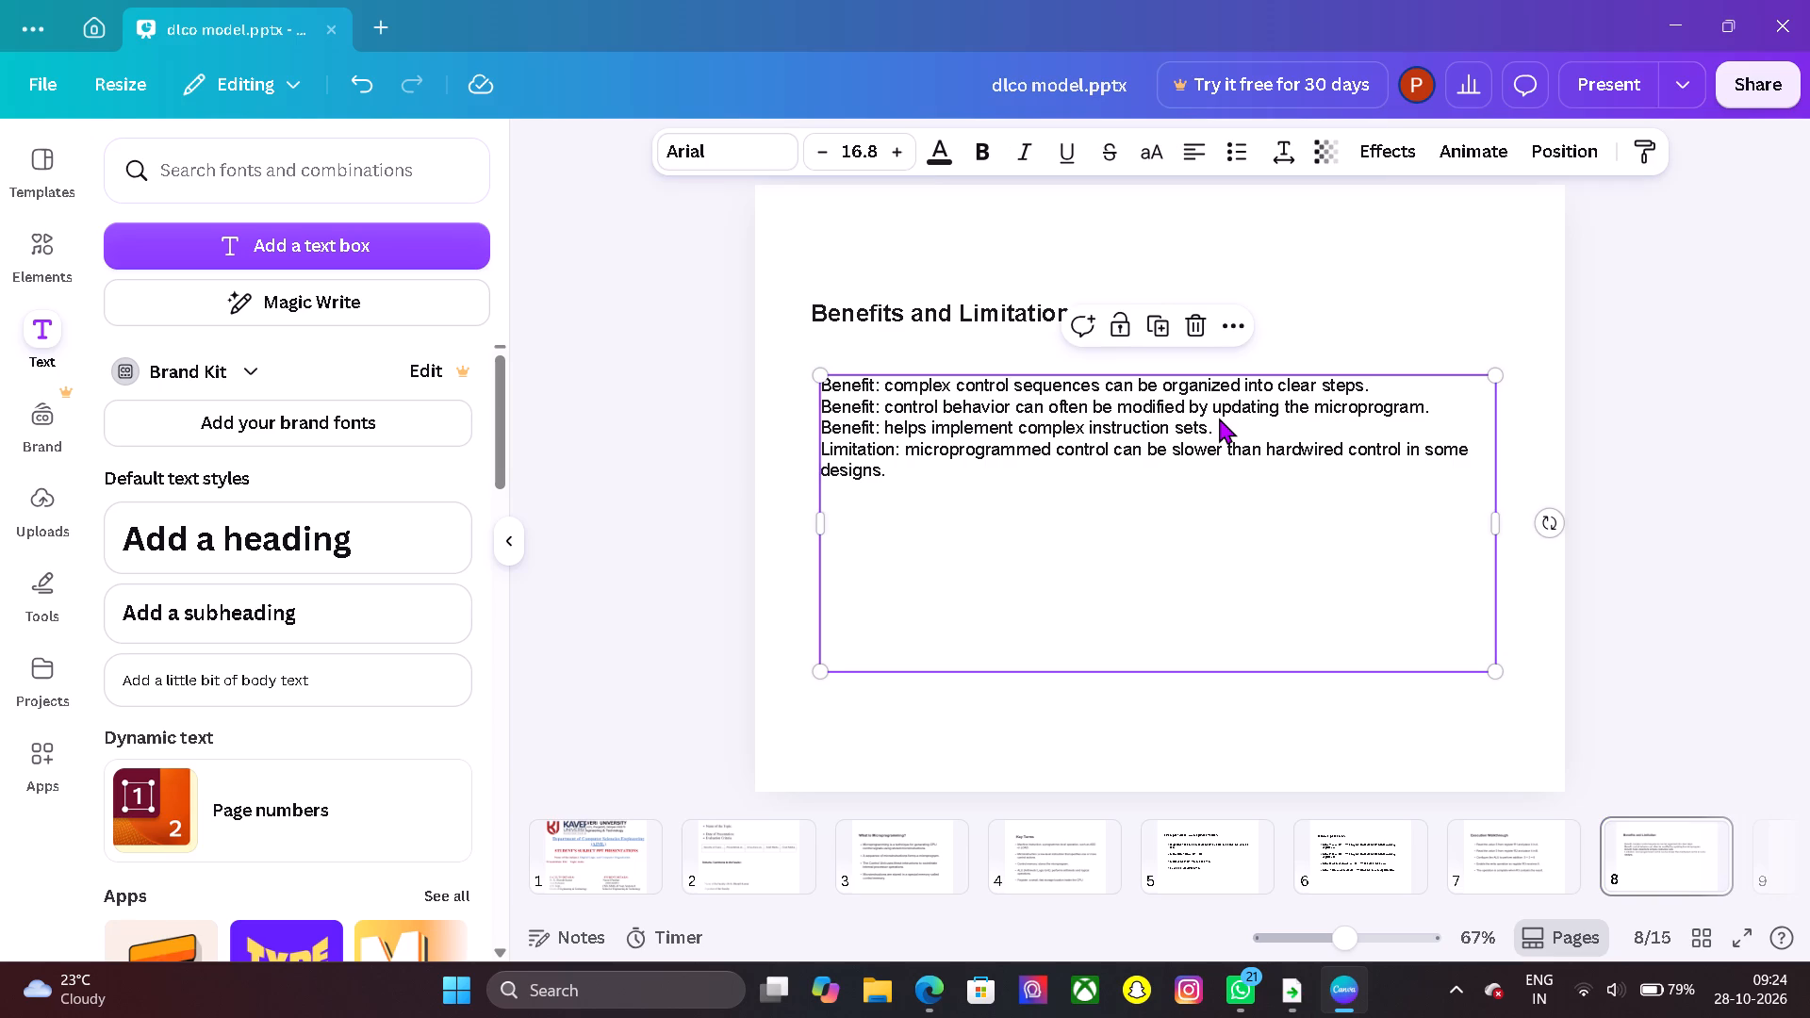
{"action": "left_click", "coordinate": [964, 309]}
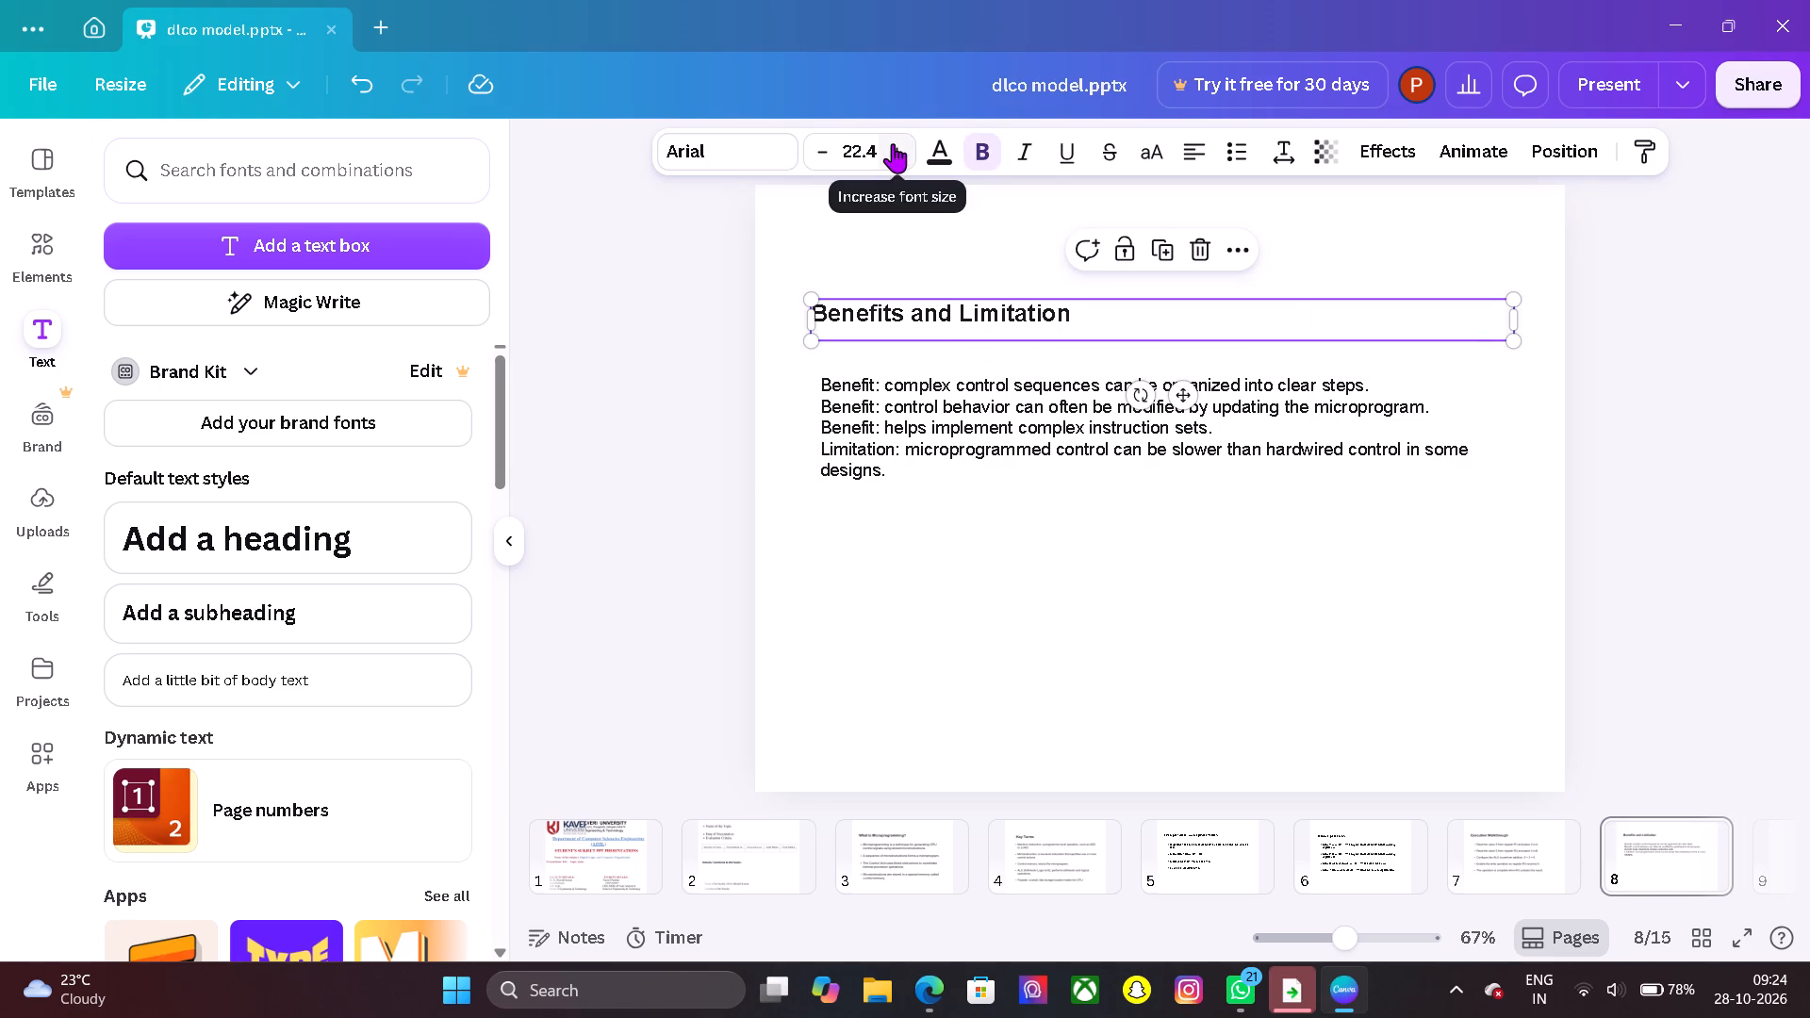
{"action": "left_click", "coordinate": [893, 143]}
{"action": "left_click", "coordinate": [893, 143]}
{"action": "left_click", "coordinate": [893, 143]}
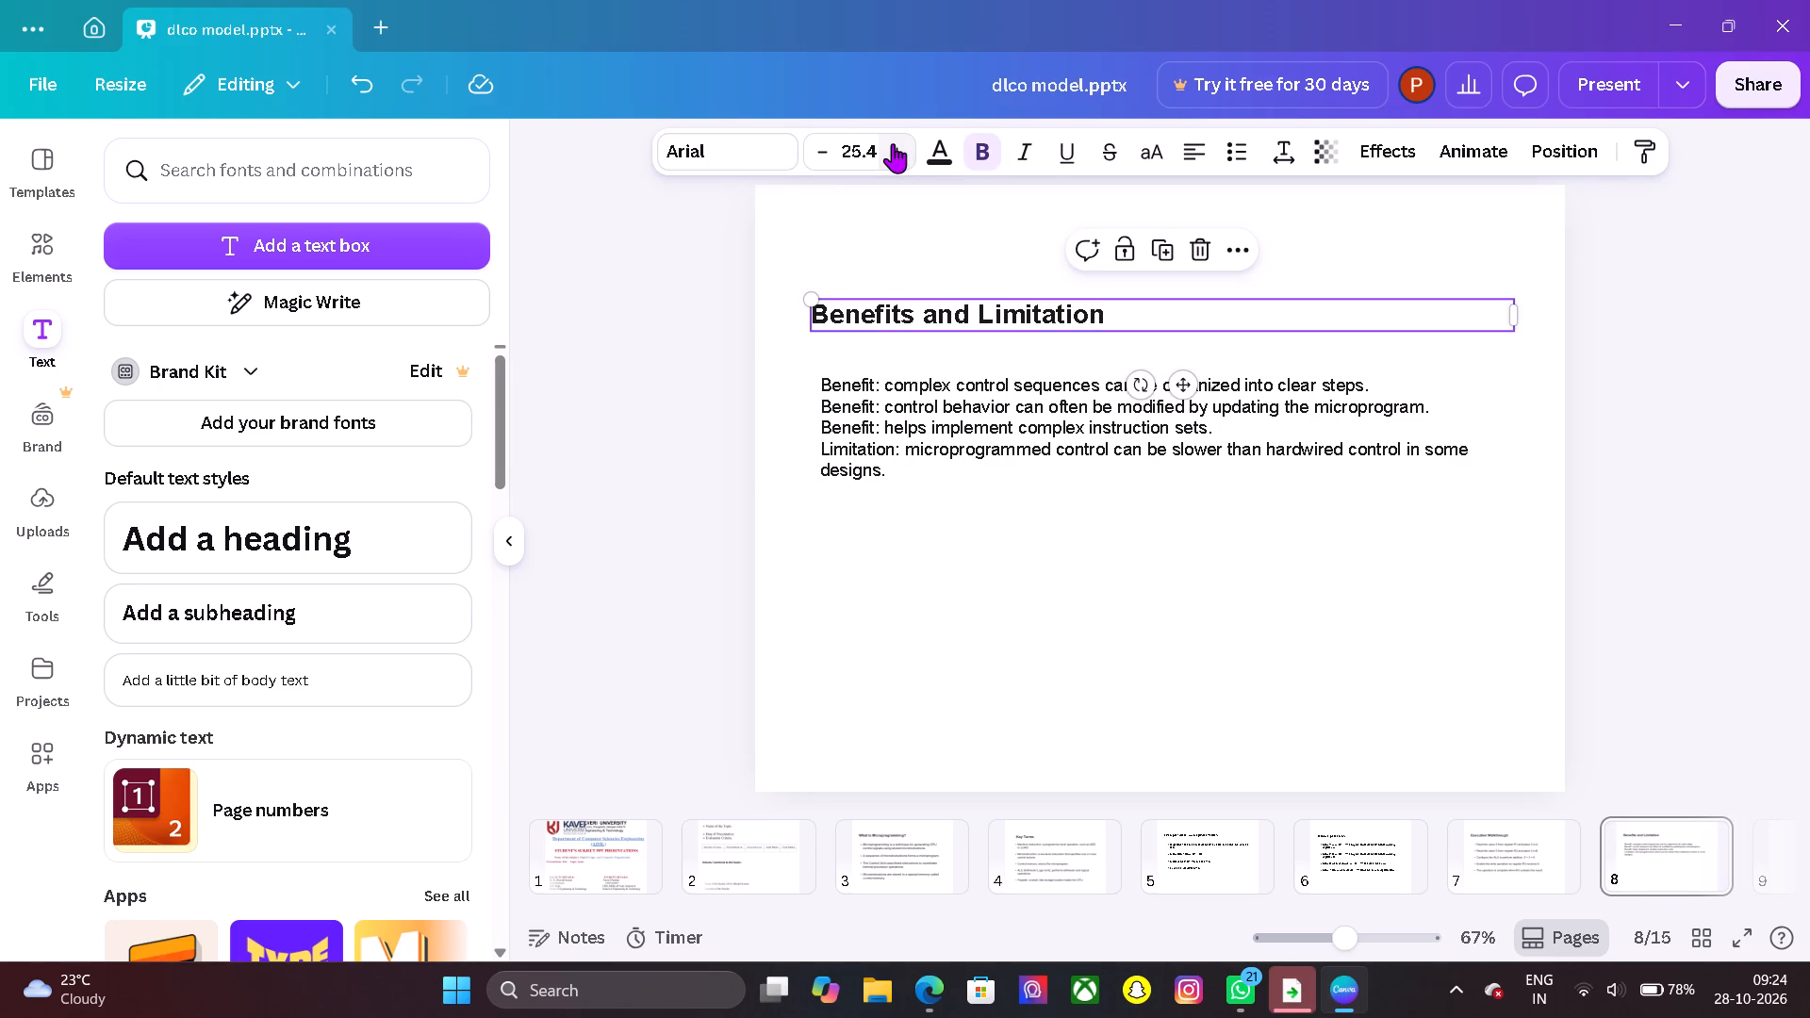
Turn slide 8's body text into a bulleted list and set its font size to 19.8.
{"action": "left_click", "coordinate": [996, 382]}
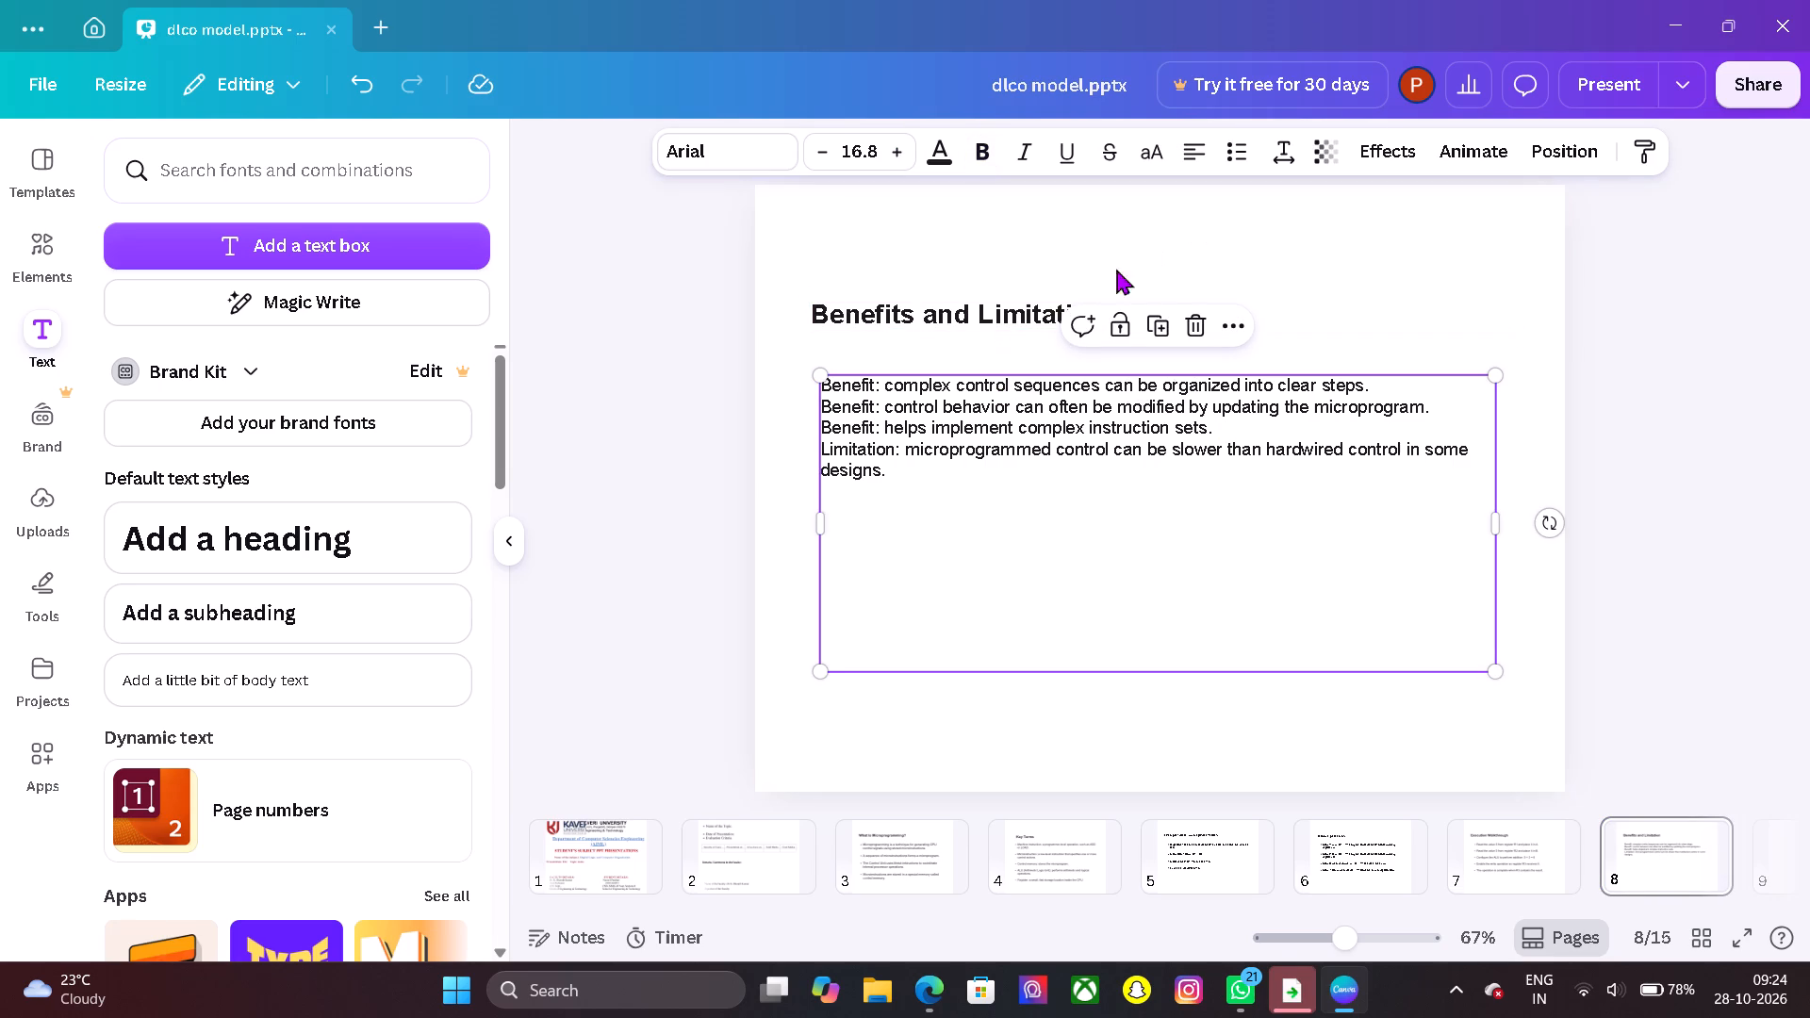
{"action": "left_click", "coordinate": [1250, 154]}
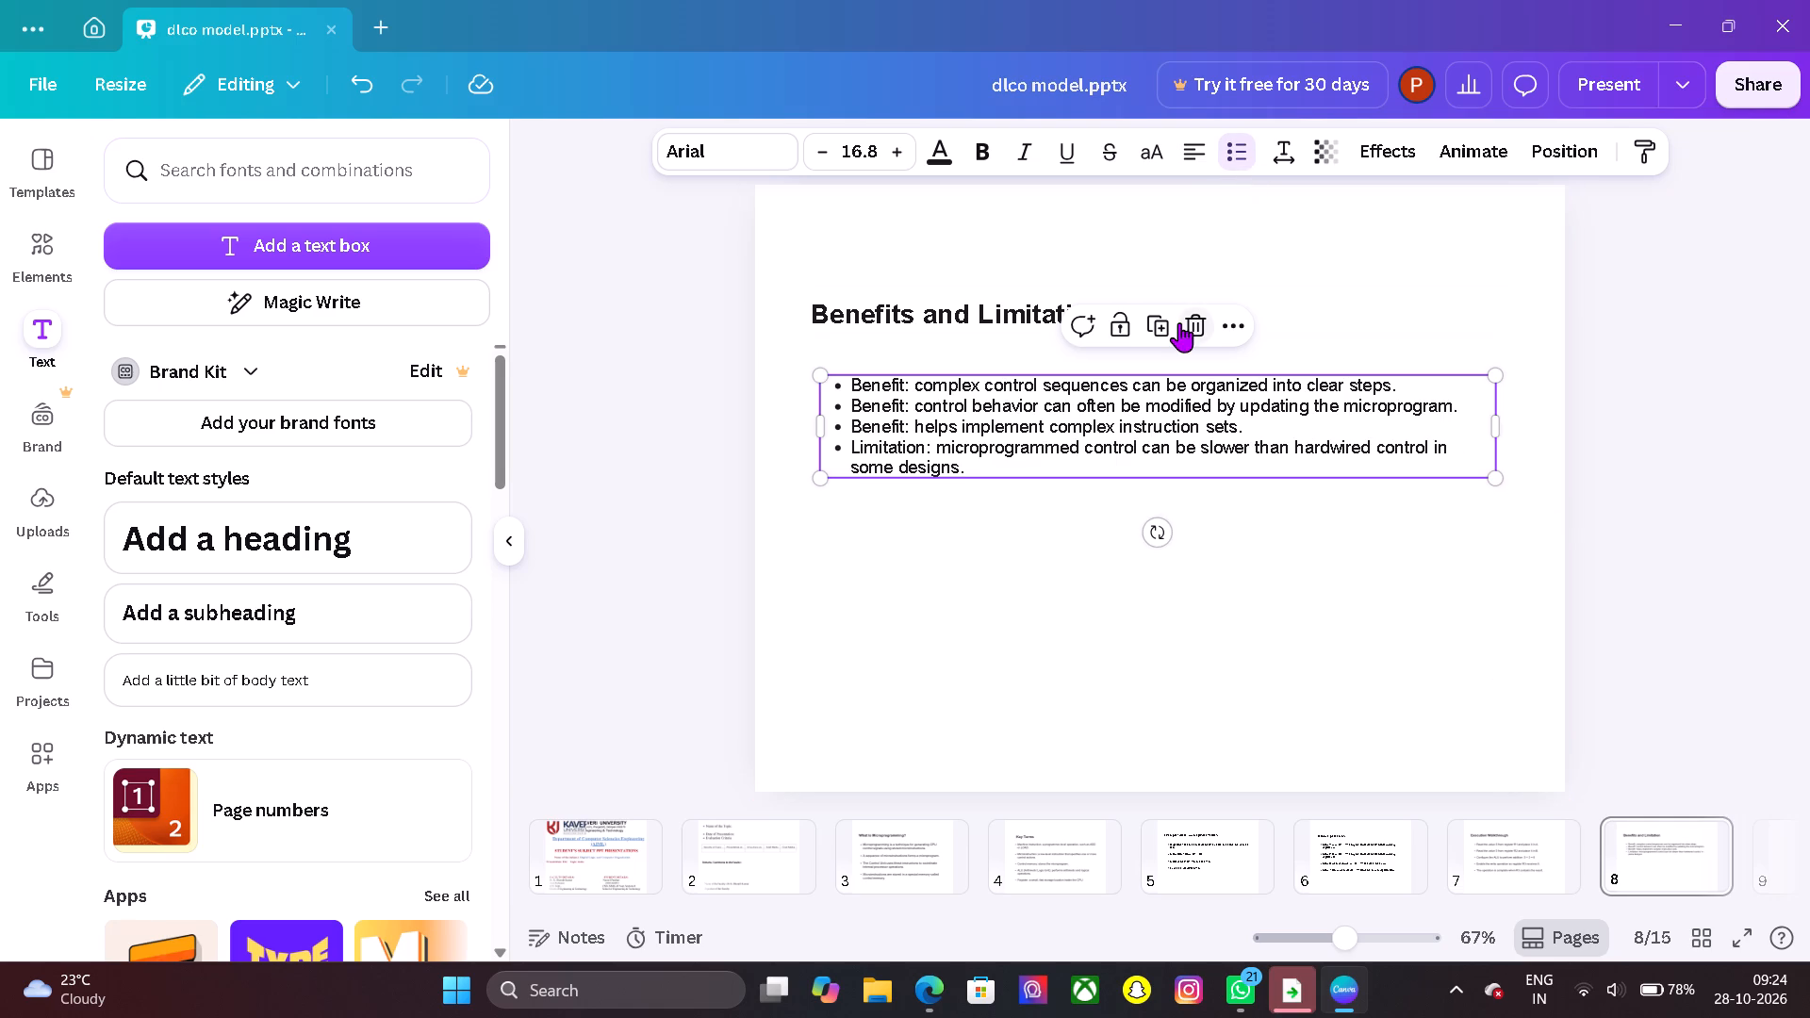
{"action": "left_click", "coordinate": [907, 155]}
{"action": "left_click", "coordinate": [907, 155]}
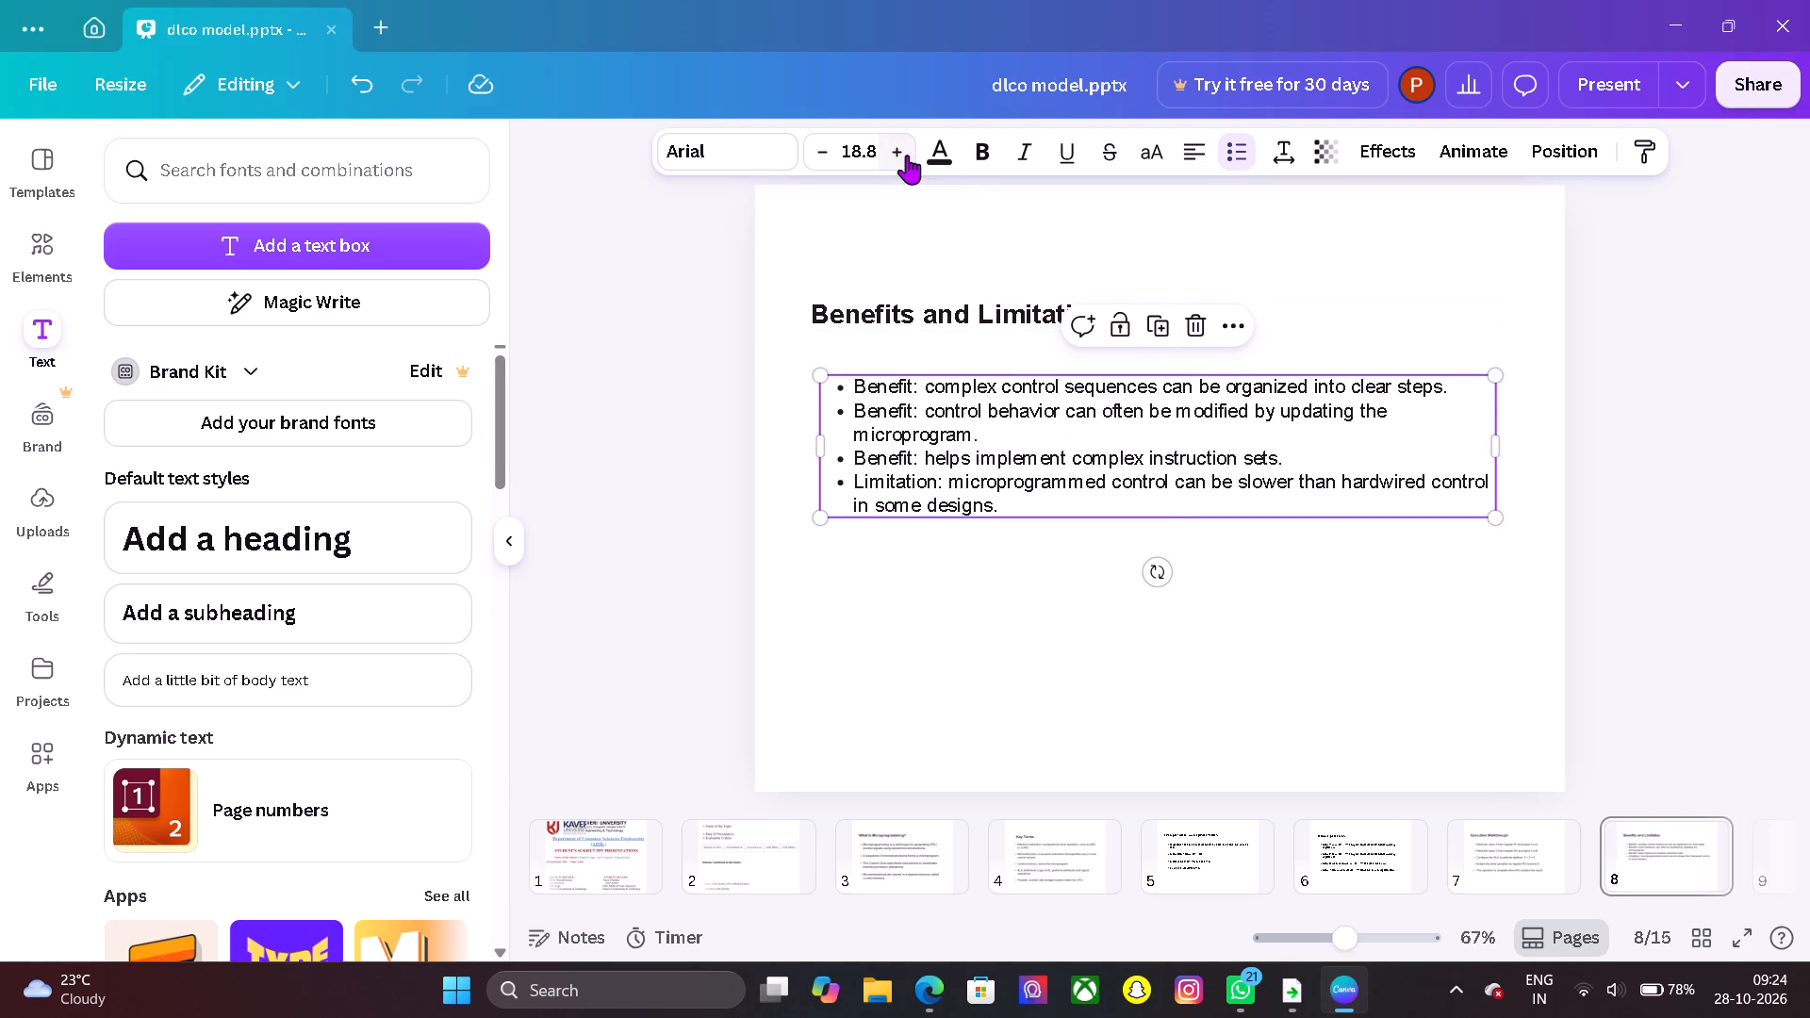
{"action": "double_click", "coordinate": [907, 155]}
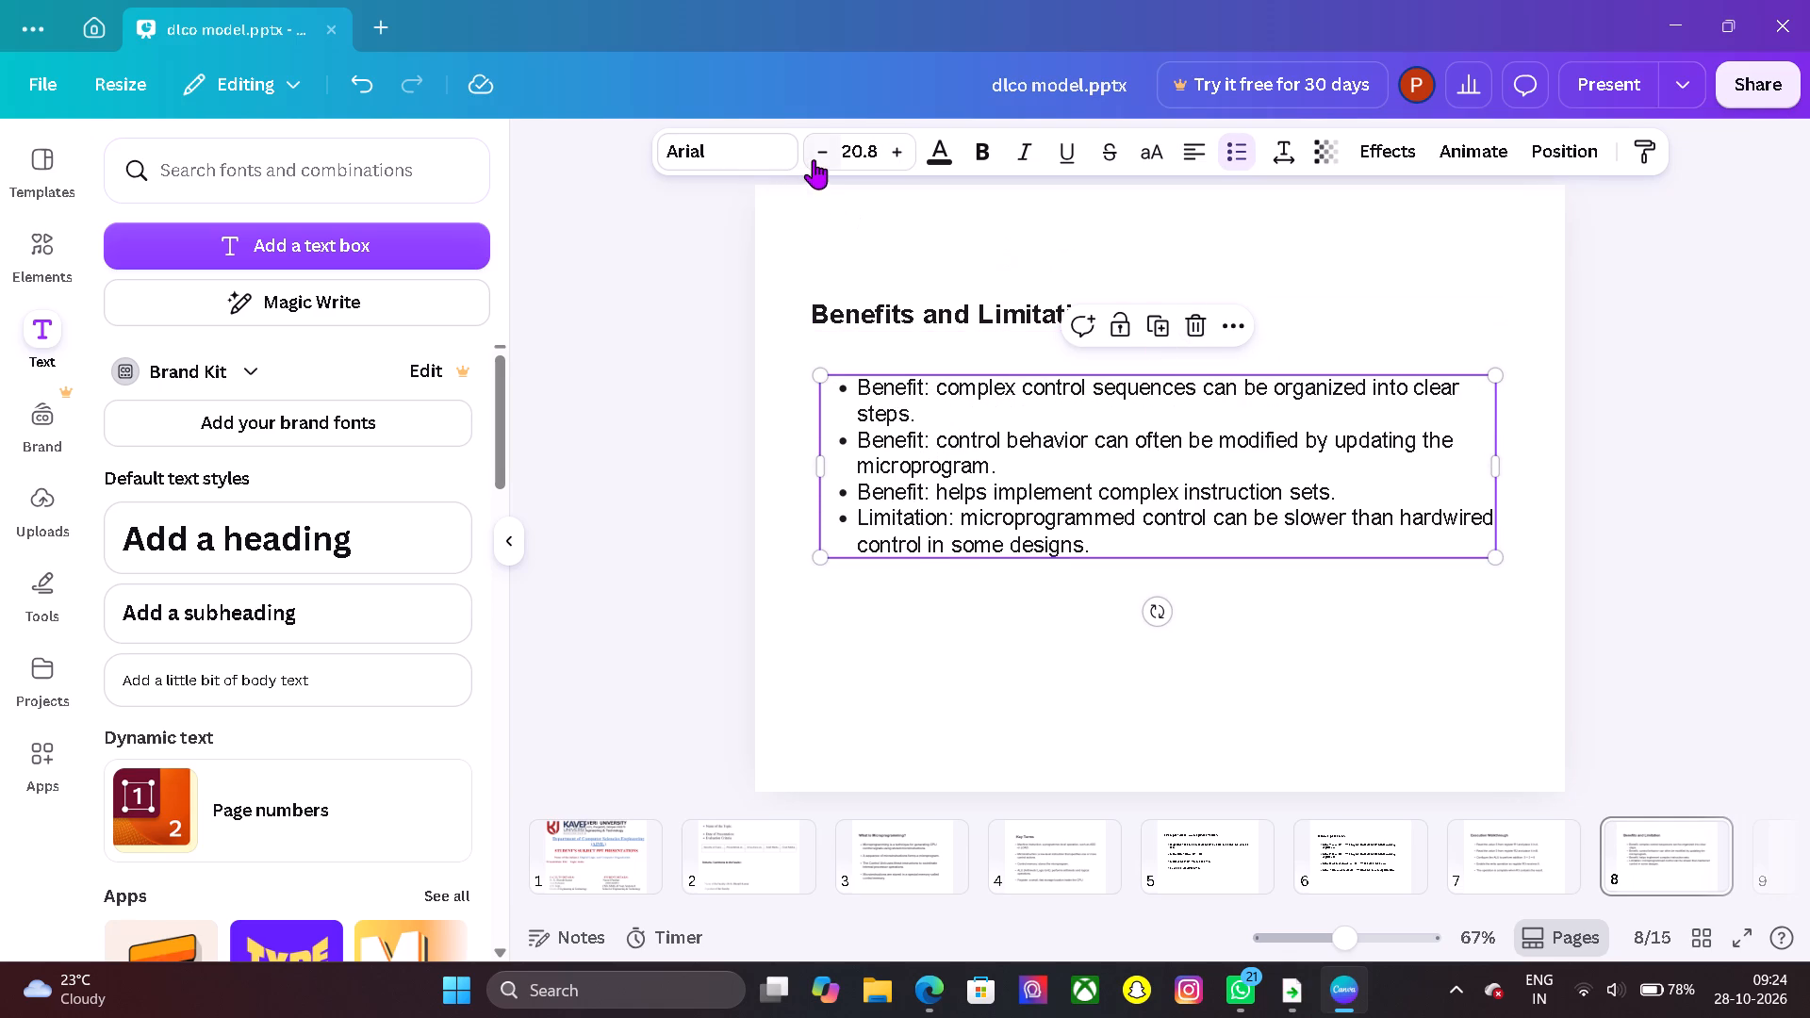
{"action": "left_click", "coordinate": [814, 159]}
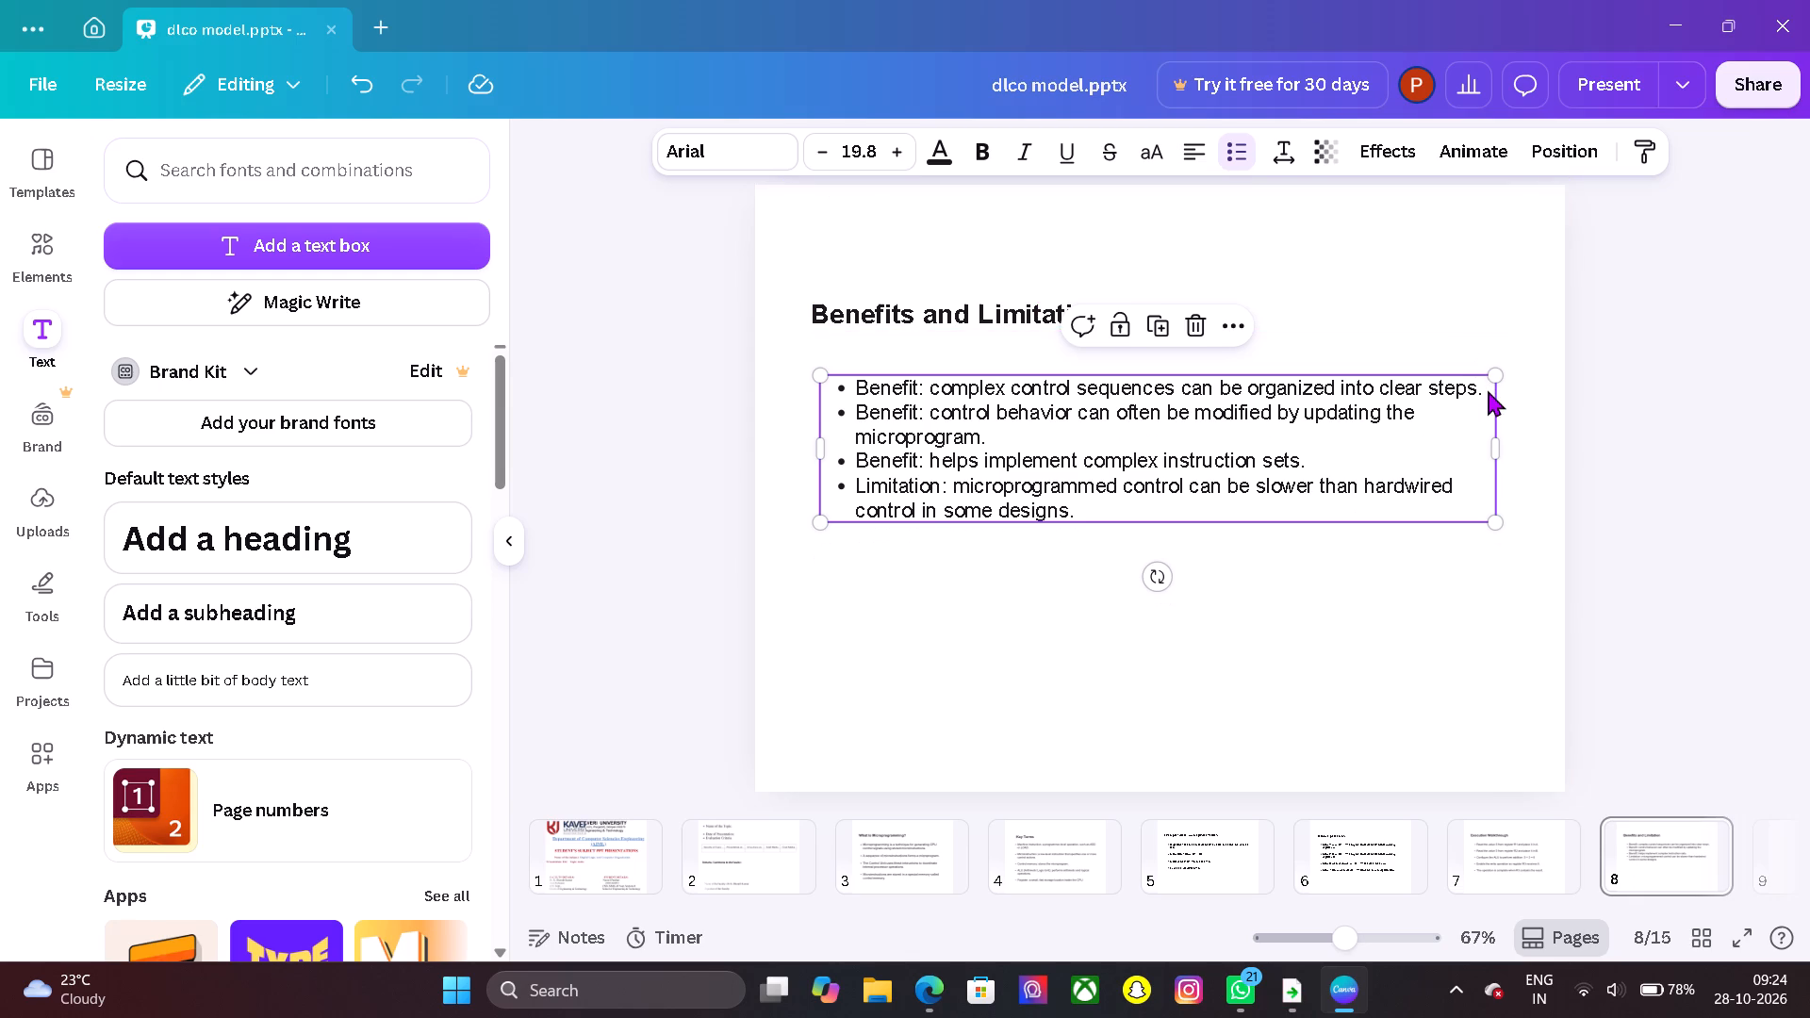
Insert a blank line between each of the four bullets on slide 8.
{"action": "left_click", "coordinate": [1488, 390]}
{"action": "left_click", "coordinate": [1488, 390]}
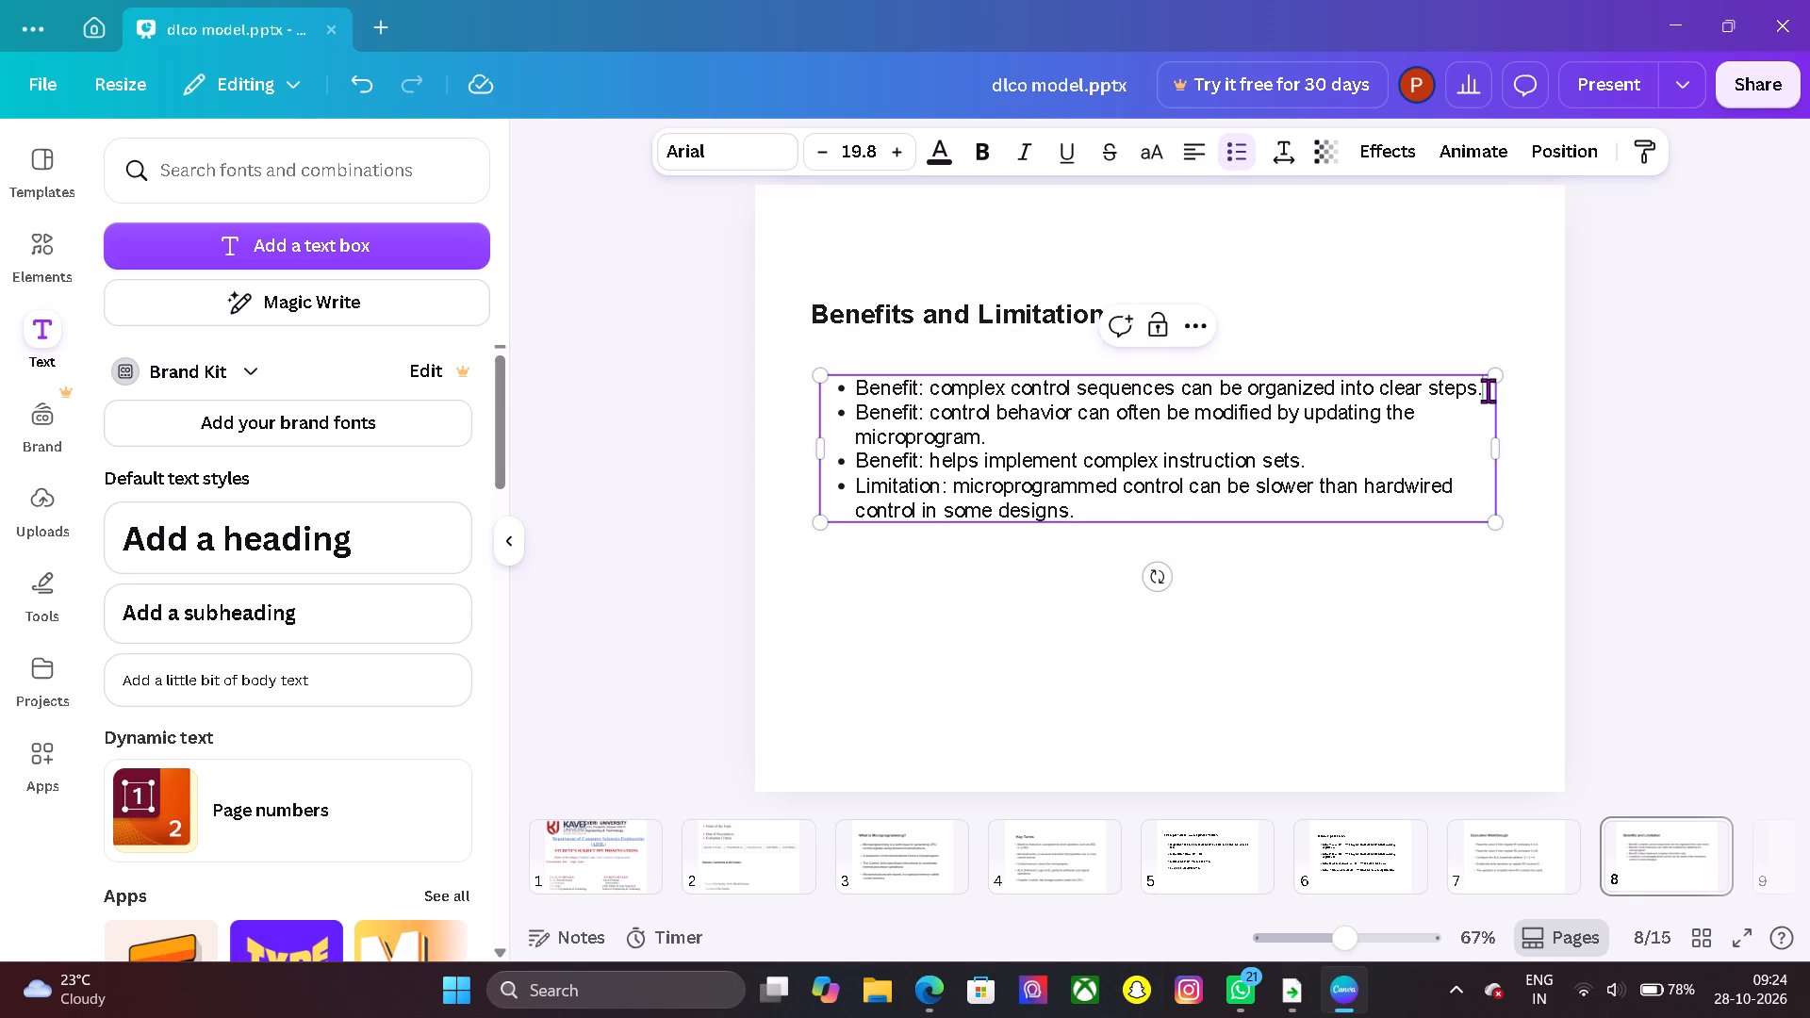
{"action": "key", "text": "Return"}
{"action": "key", "text": "Return"}
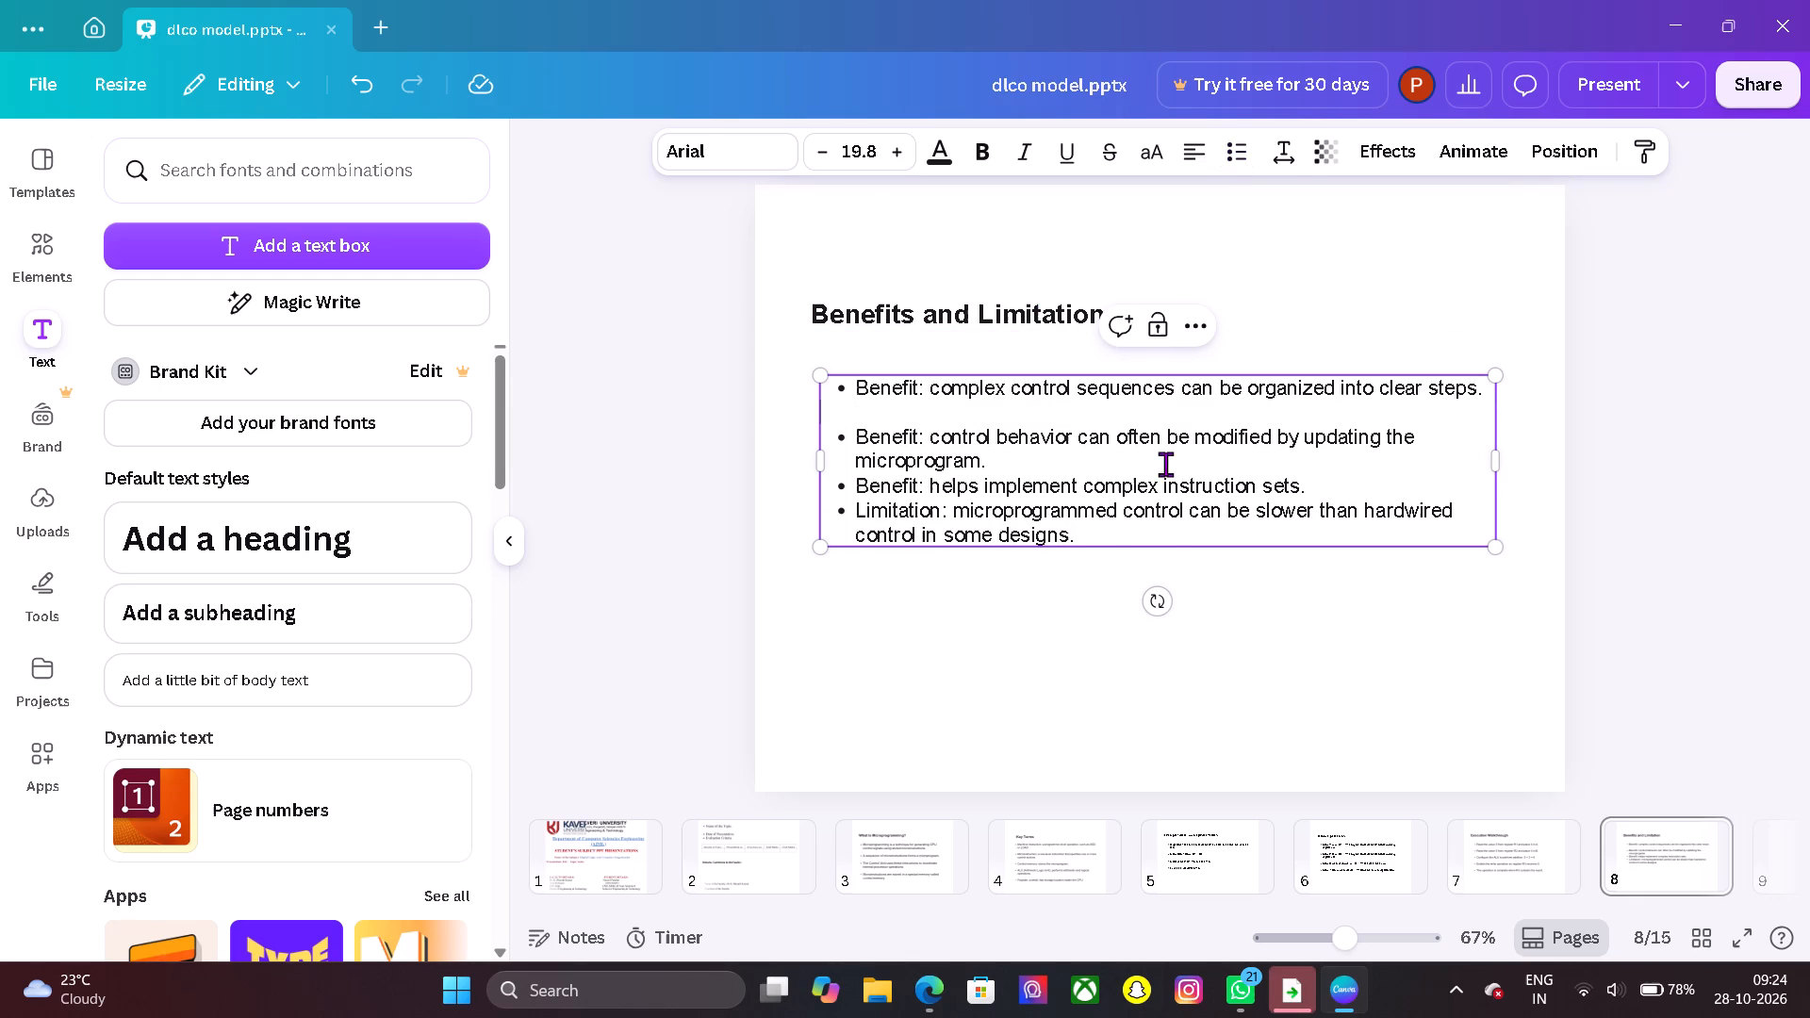
{"action": "left_click", "coordinate": [1122, 464]}
{"action": "key", "text": "Return"}
{"action": "key", "text": "Return"}
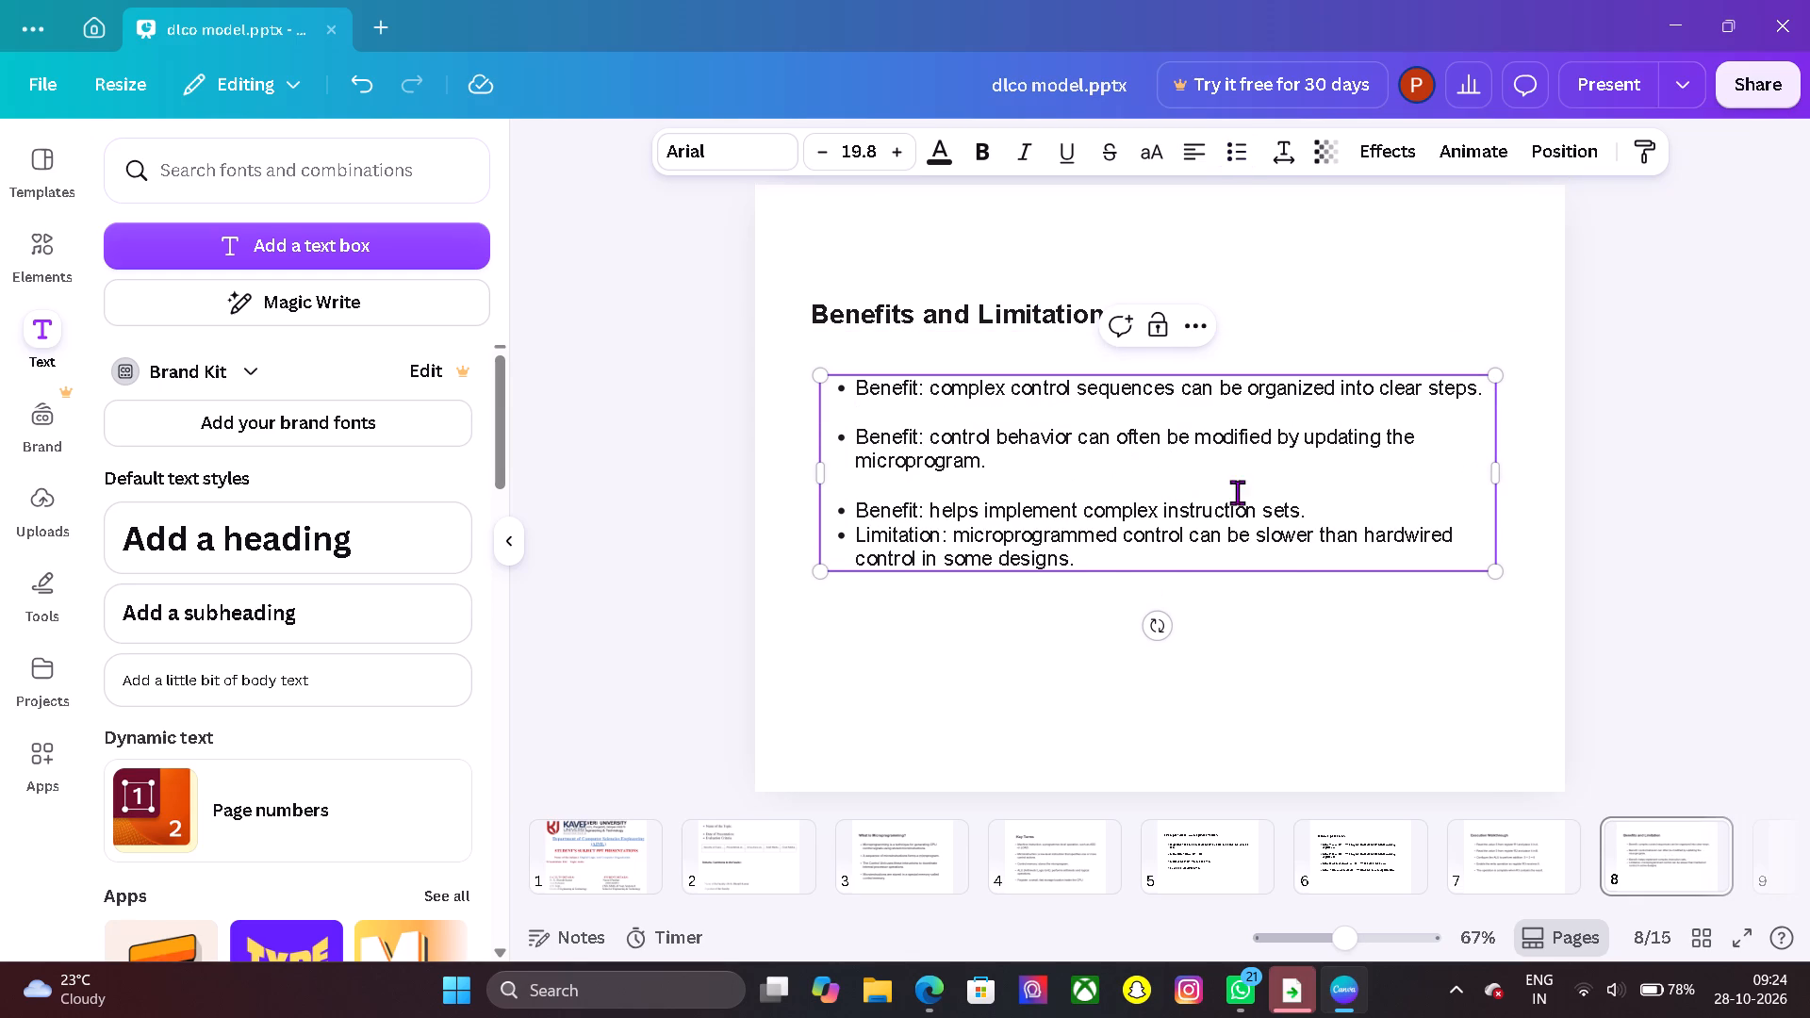
{"action": "left_click", "coordinate": [1324, 504]}
{"action": "key", "text": "Return"}
{"action": "key", "text": "Return"}
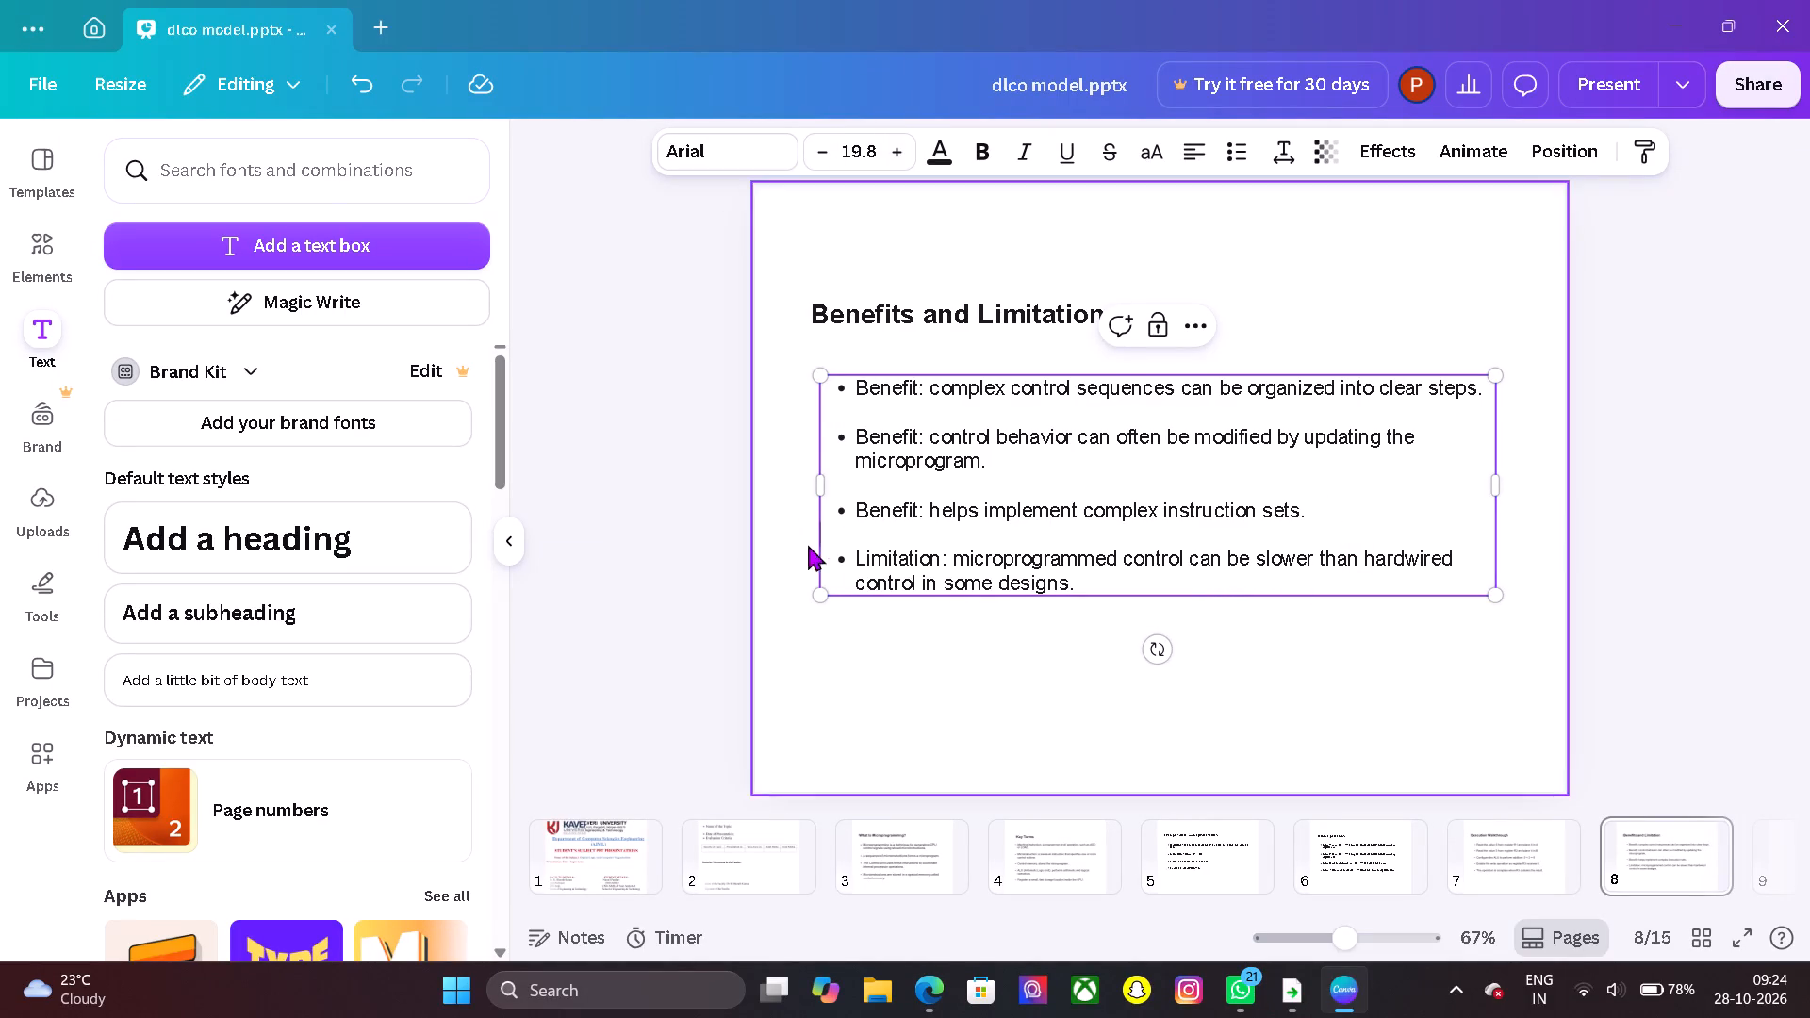
{"action": "left_click", "coordinate": [715, 488]}
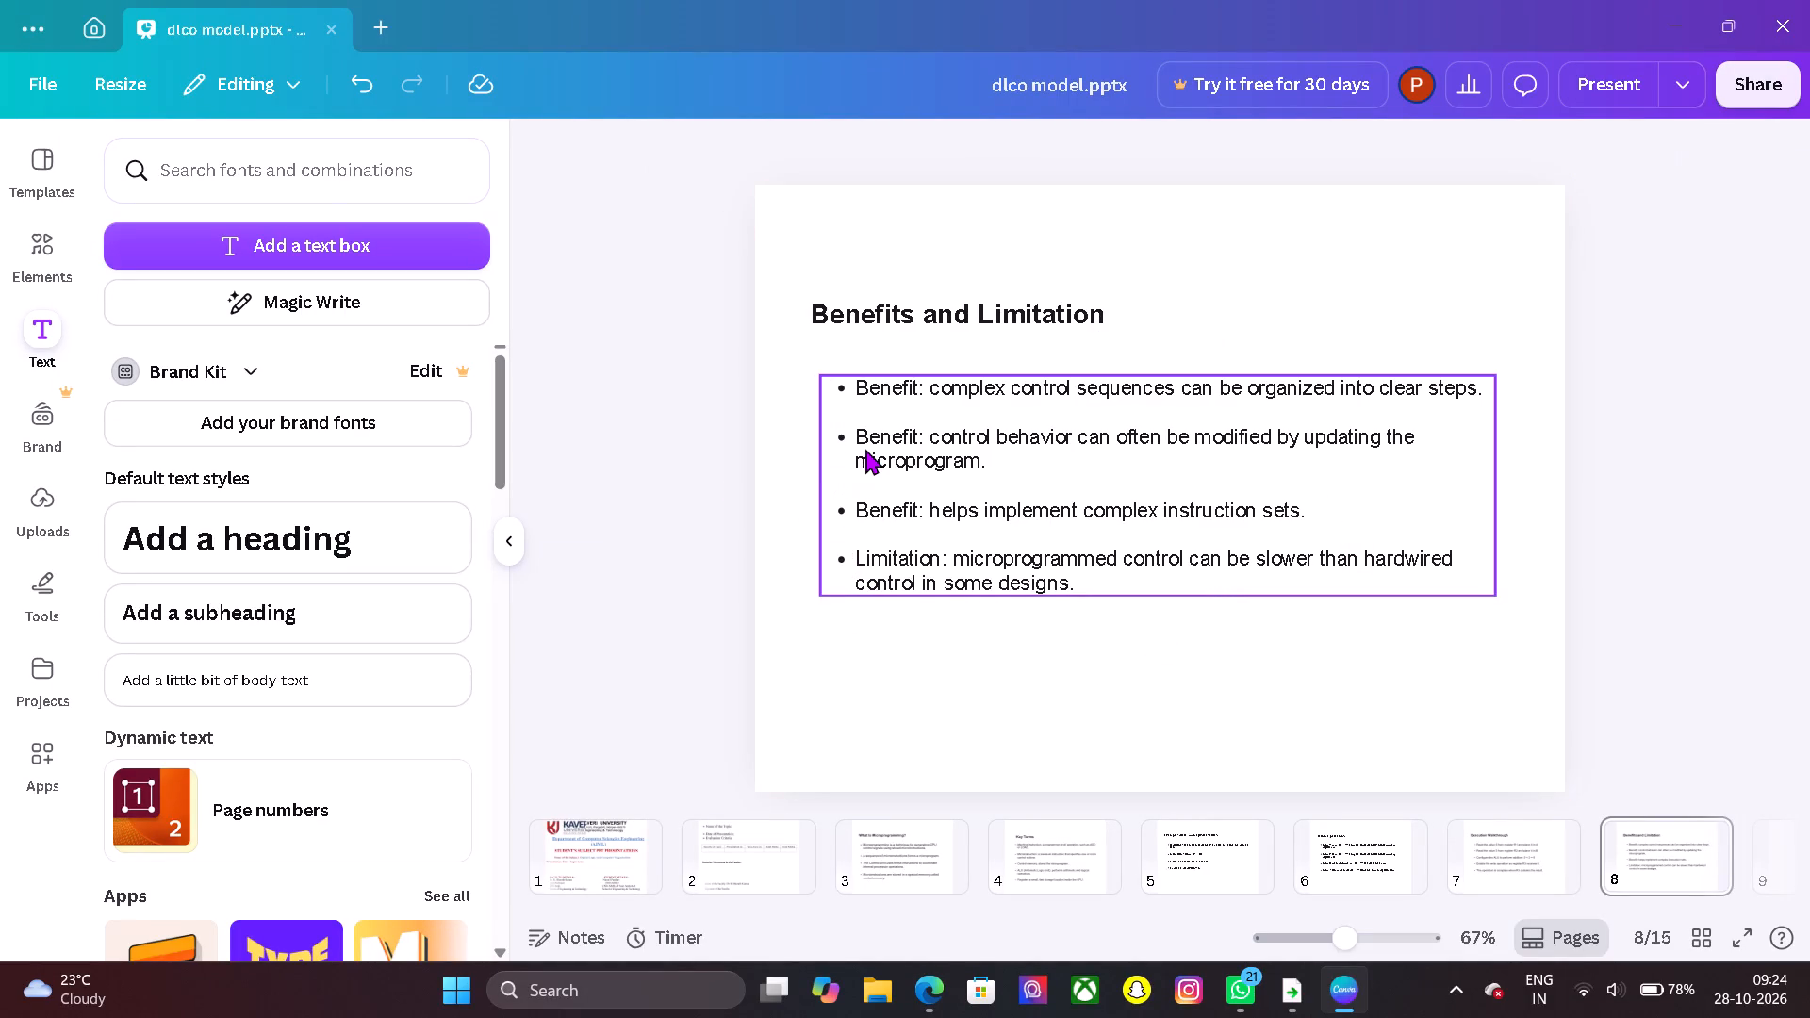
{"action": "left_click", "coordinate": [865, 449]}
{"action": "left_click", "coordinate": [787, 347]}
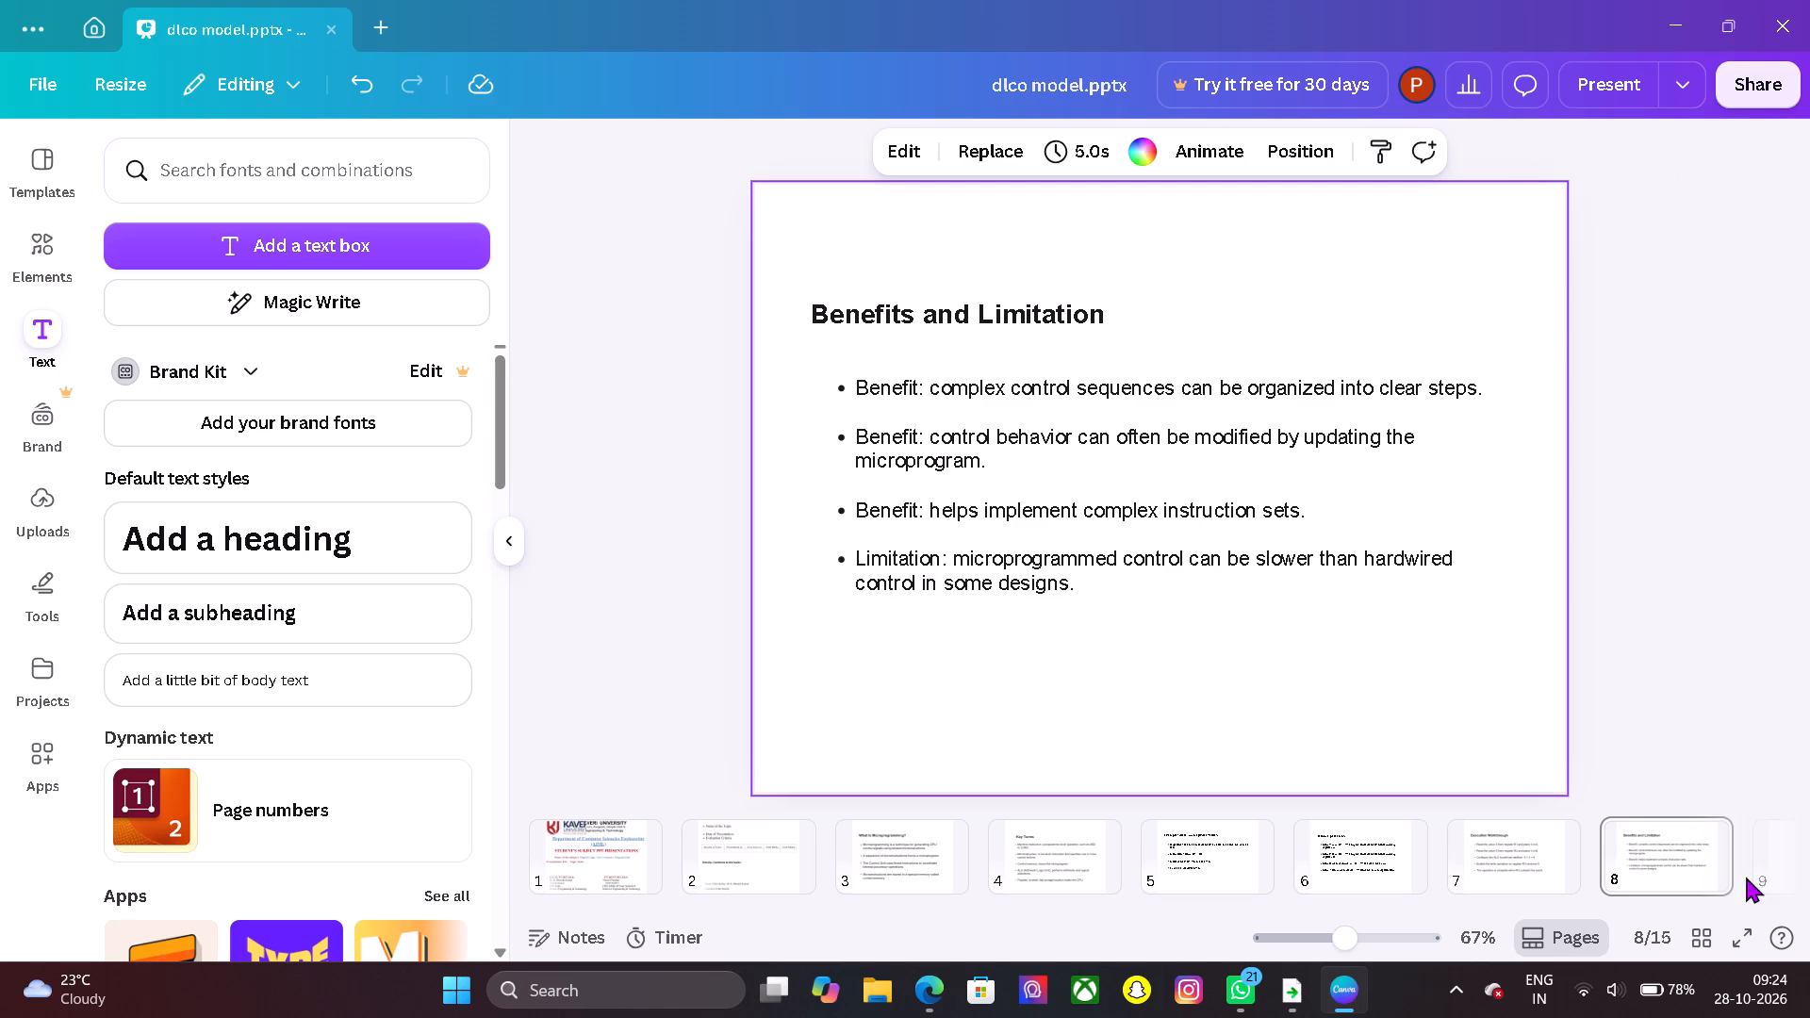
Delete the five blank slides between the Benefits and Limitation slide and the References slide.
{"action": "scroll", "coordinate": [1687, 862], "scroll_direction": "left", "scroll_amount": 1}
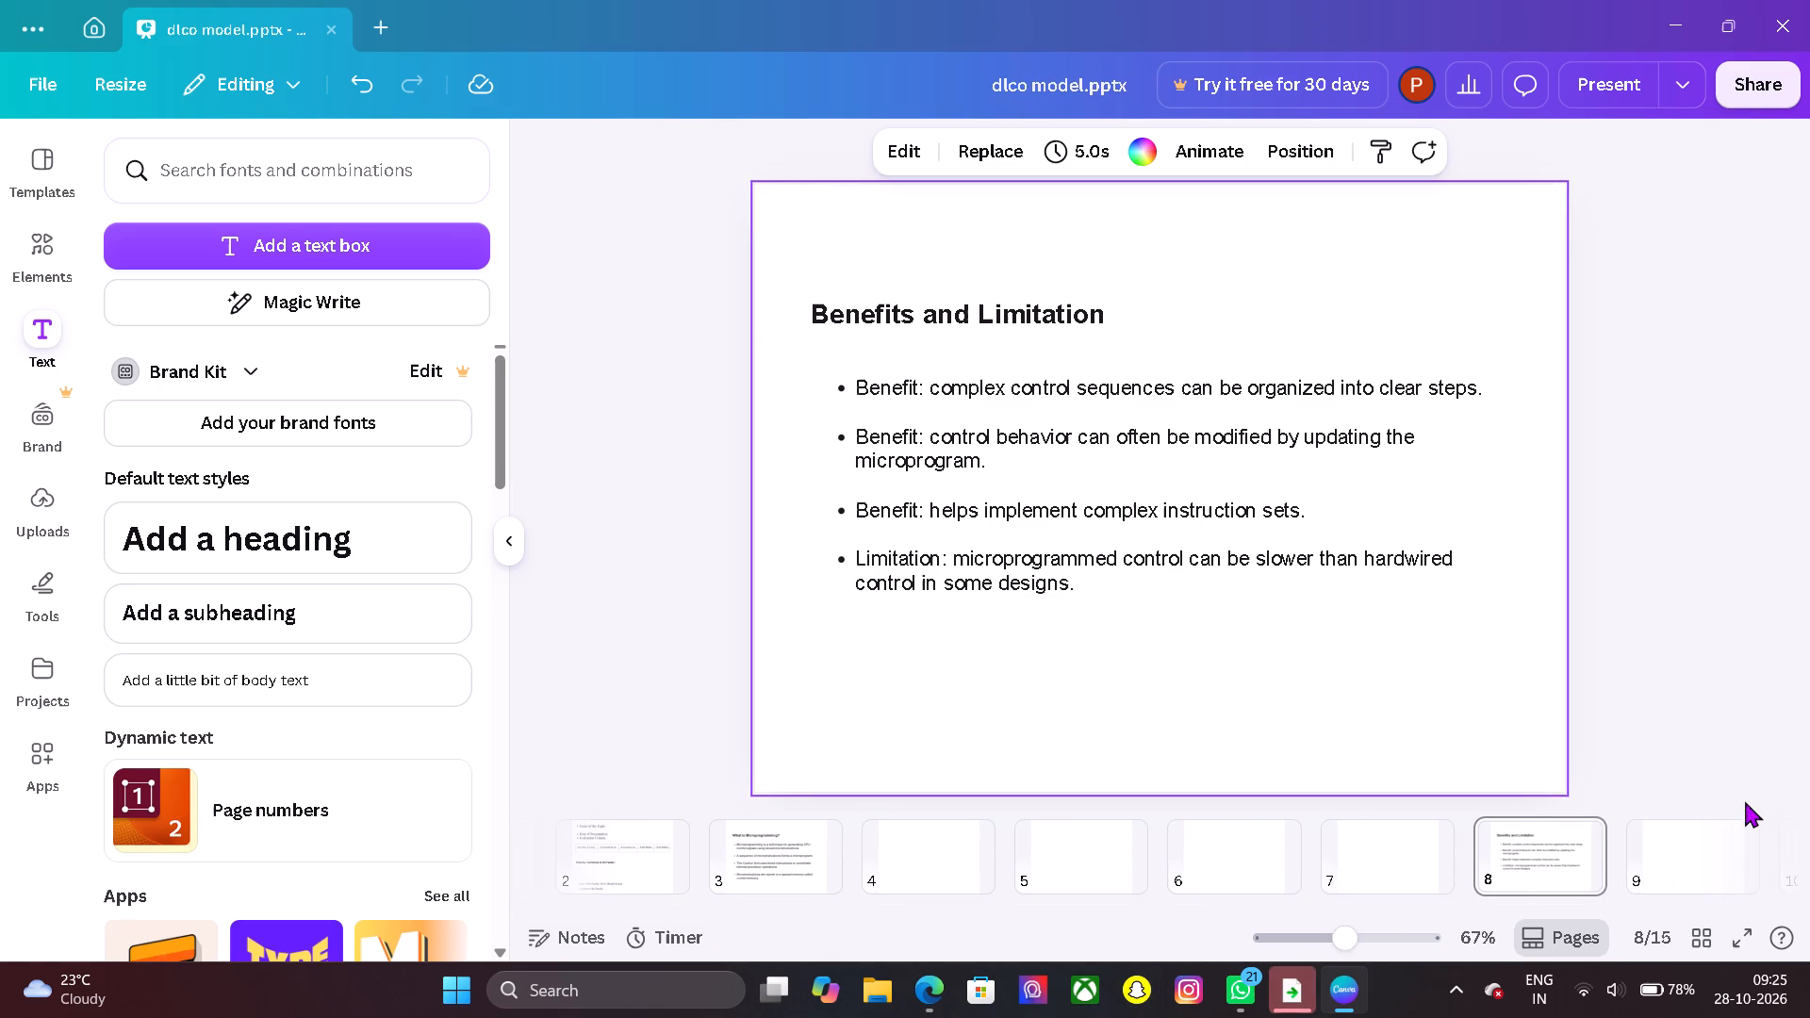
{"action": "left_click", "coordinate": [1703, 862]}
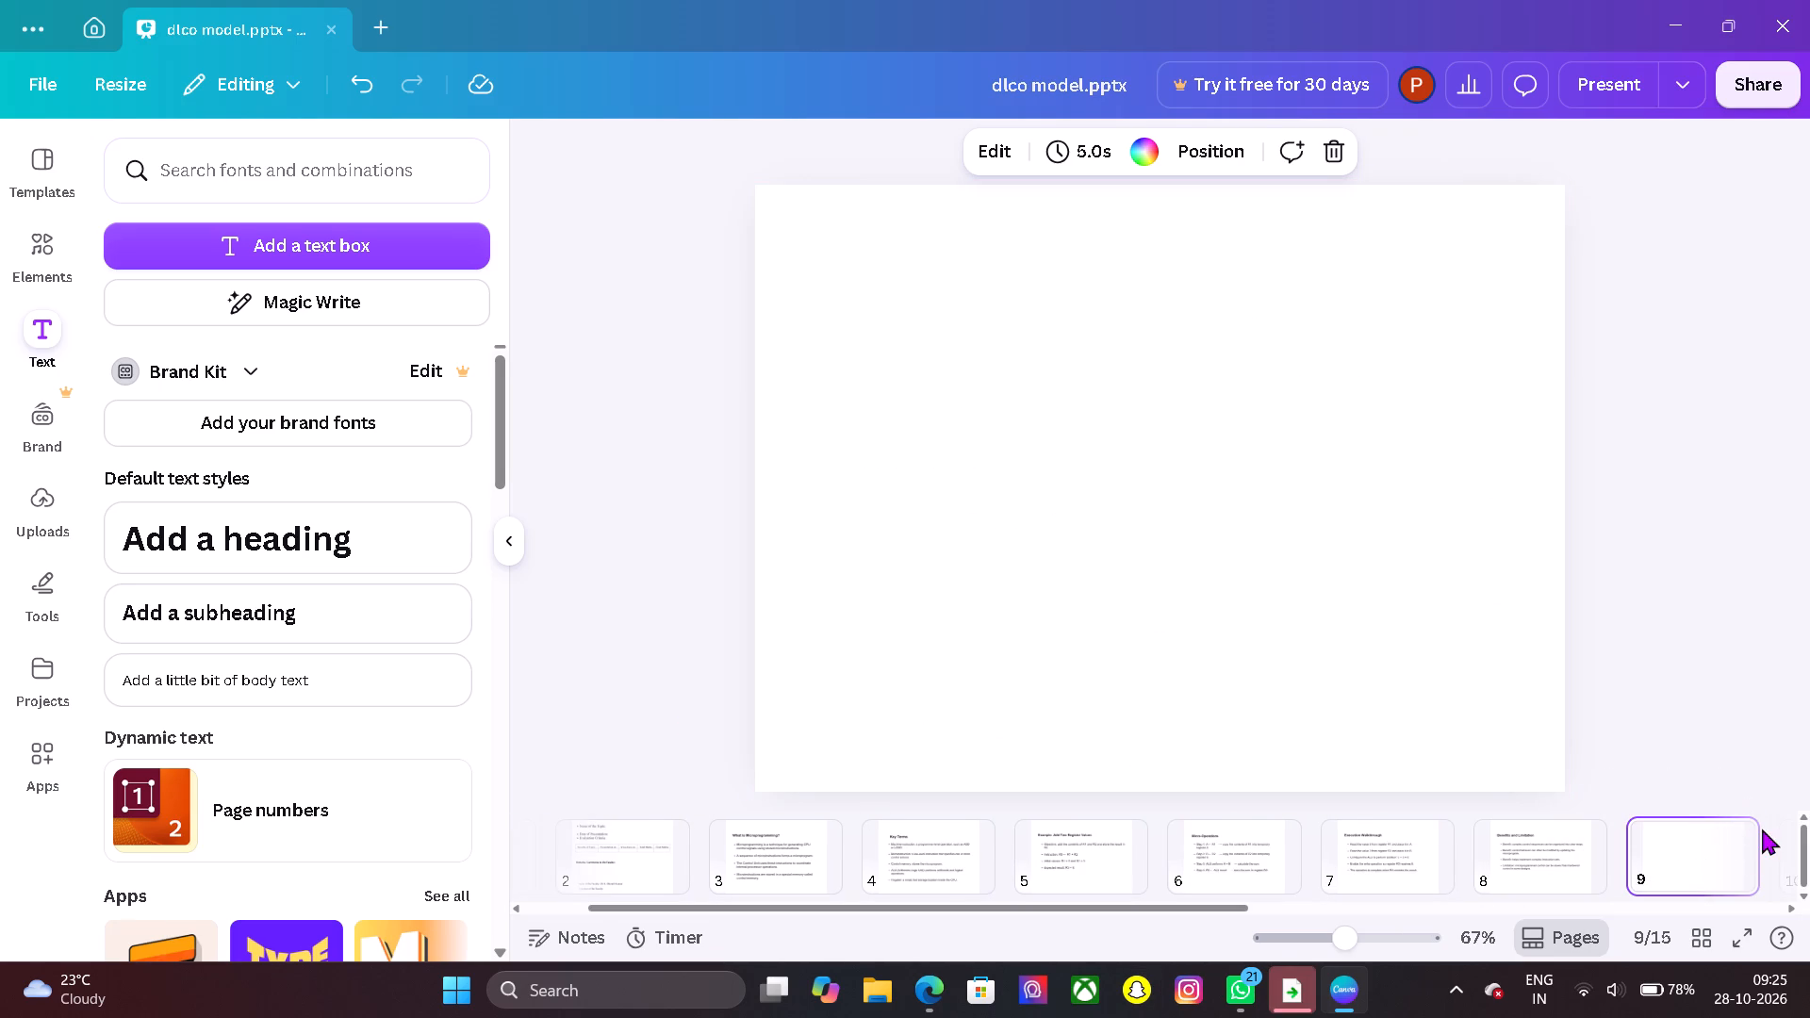
{"action": "left_click", "coordinate": [1736, 842]}
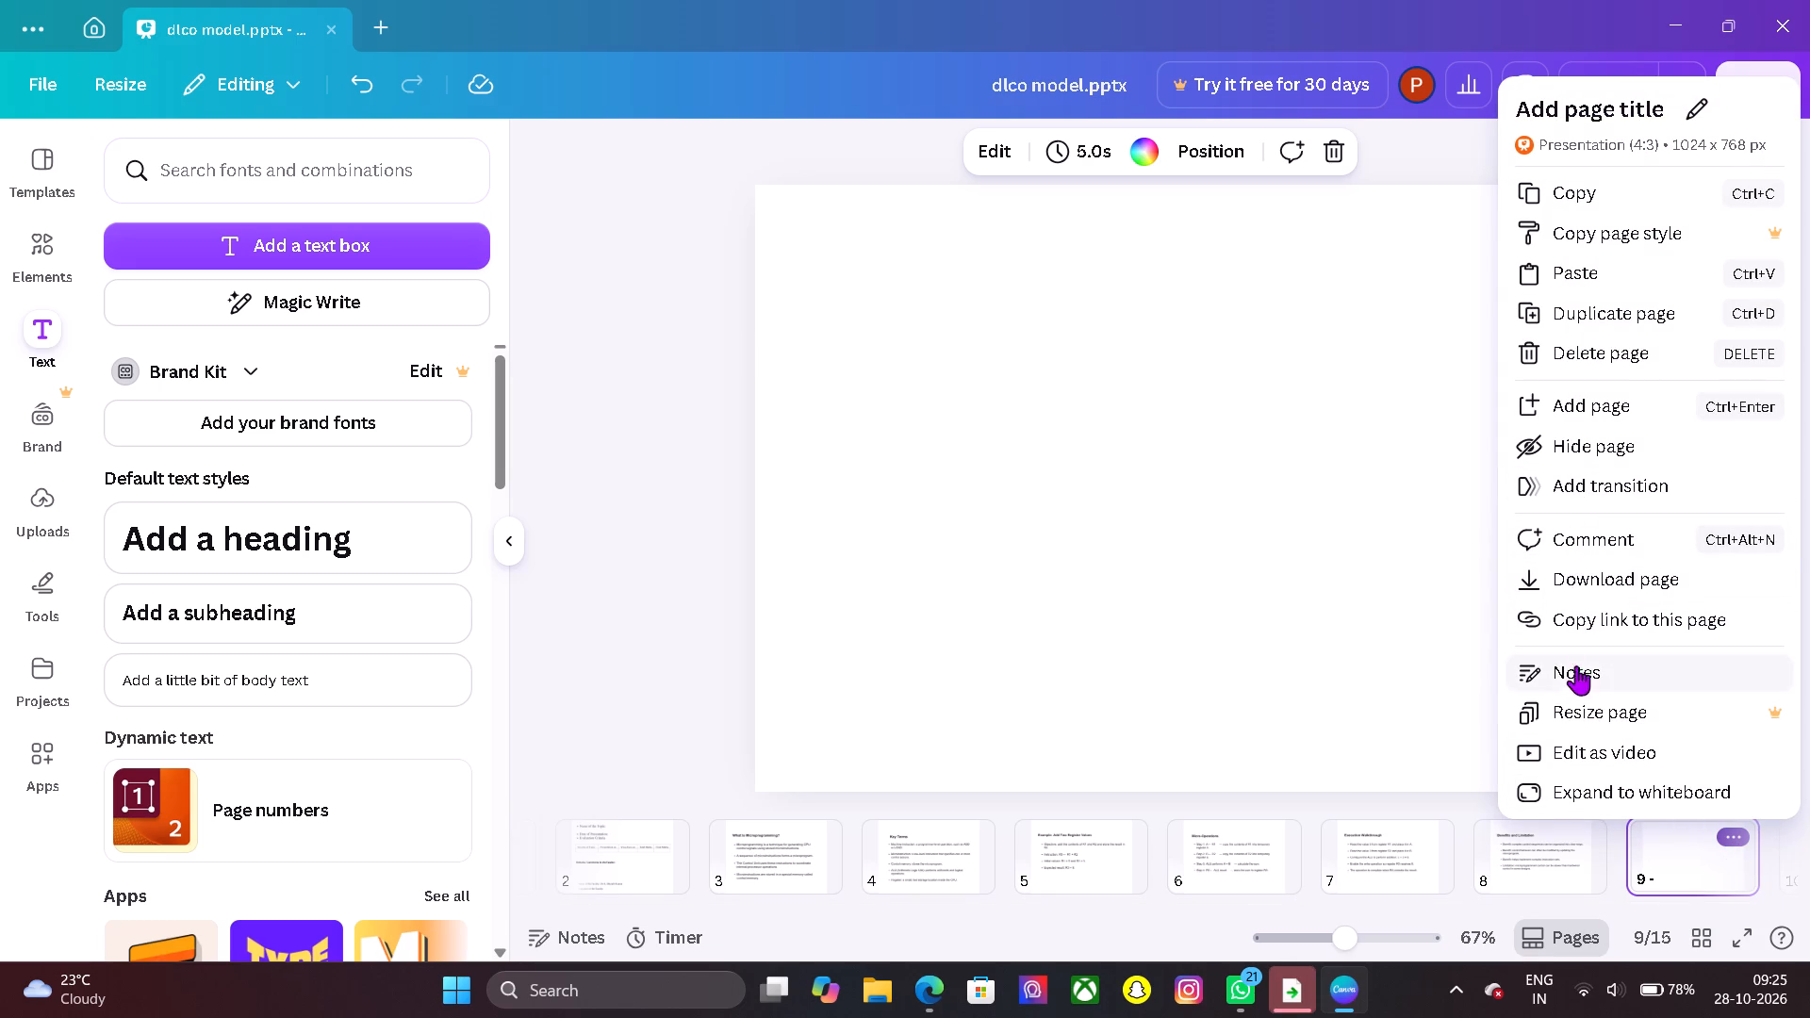
{"action": "left_click", "coordinate": [1569, 356]}
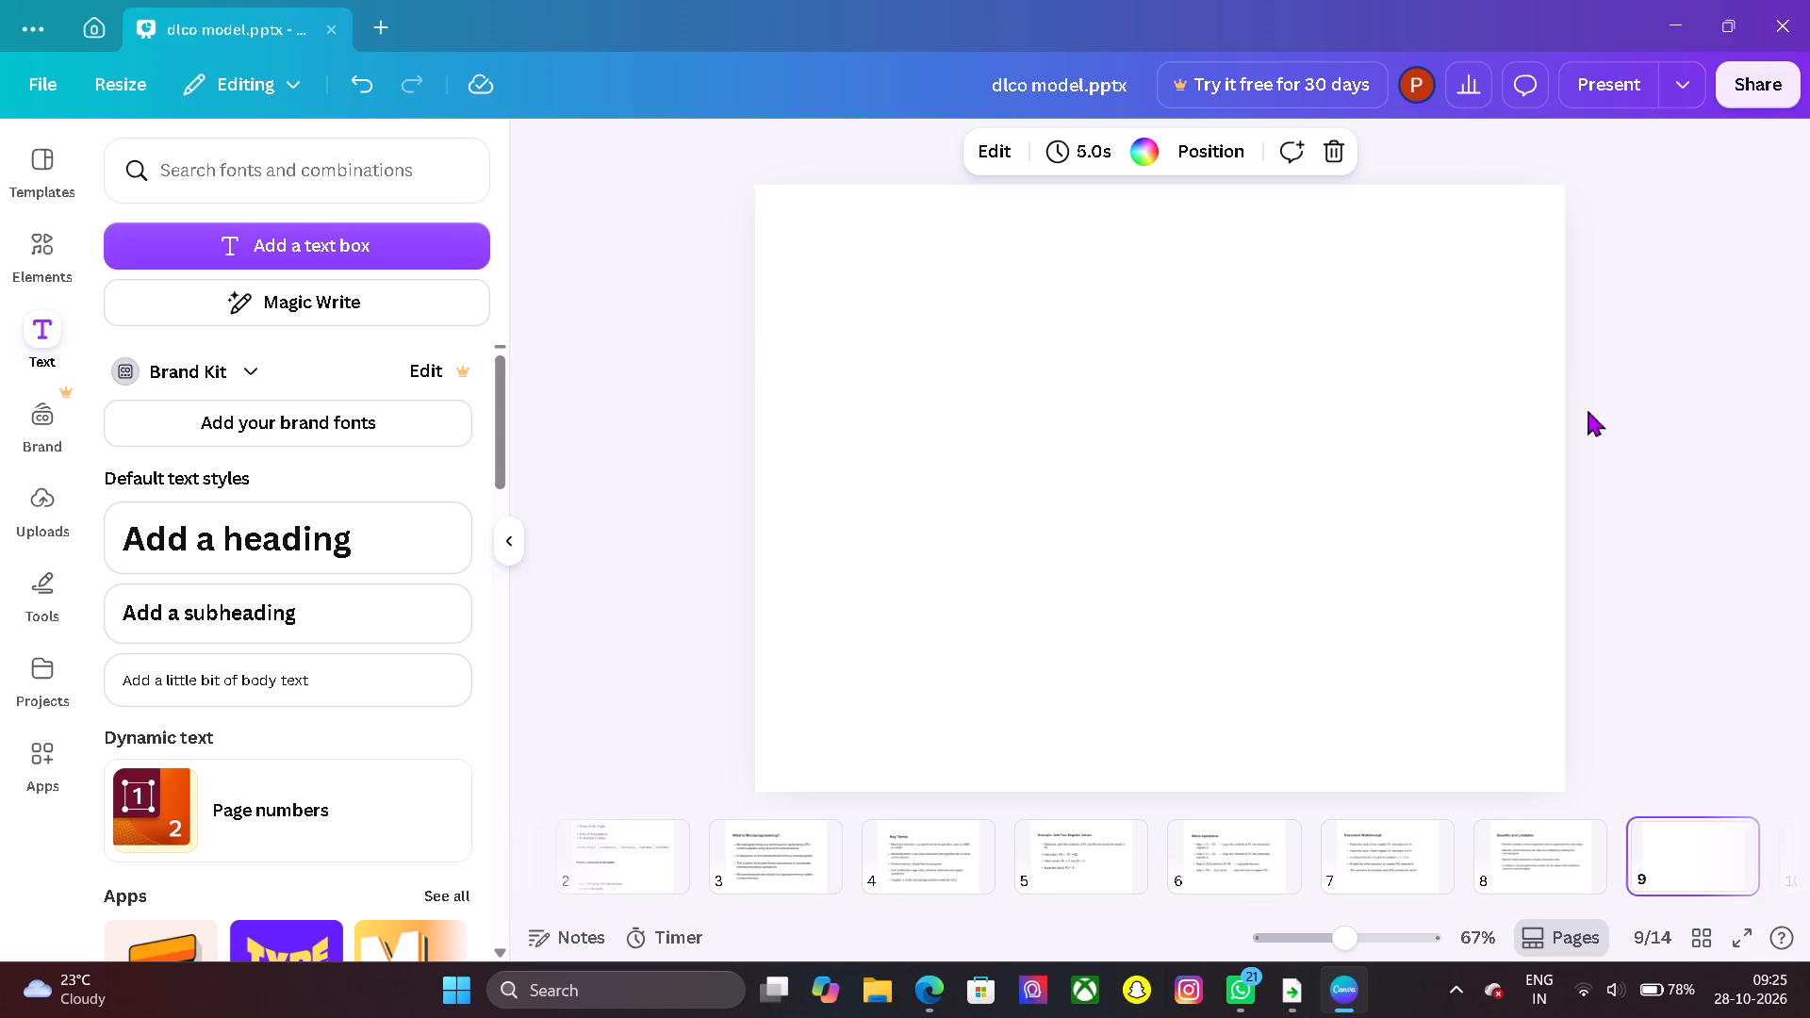
{"action": "left_click", "coordinate": [1736, 843]}
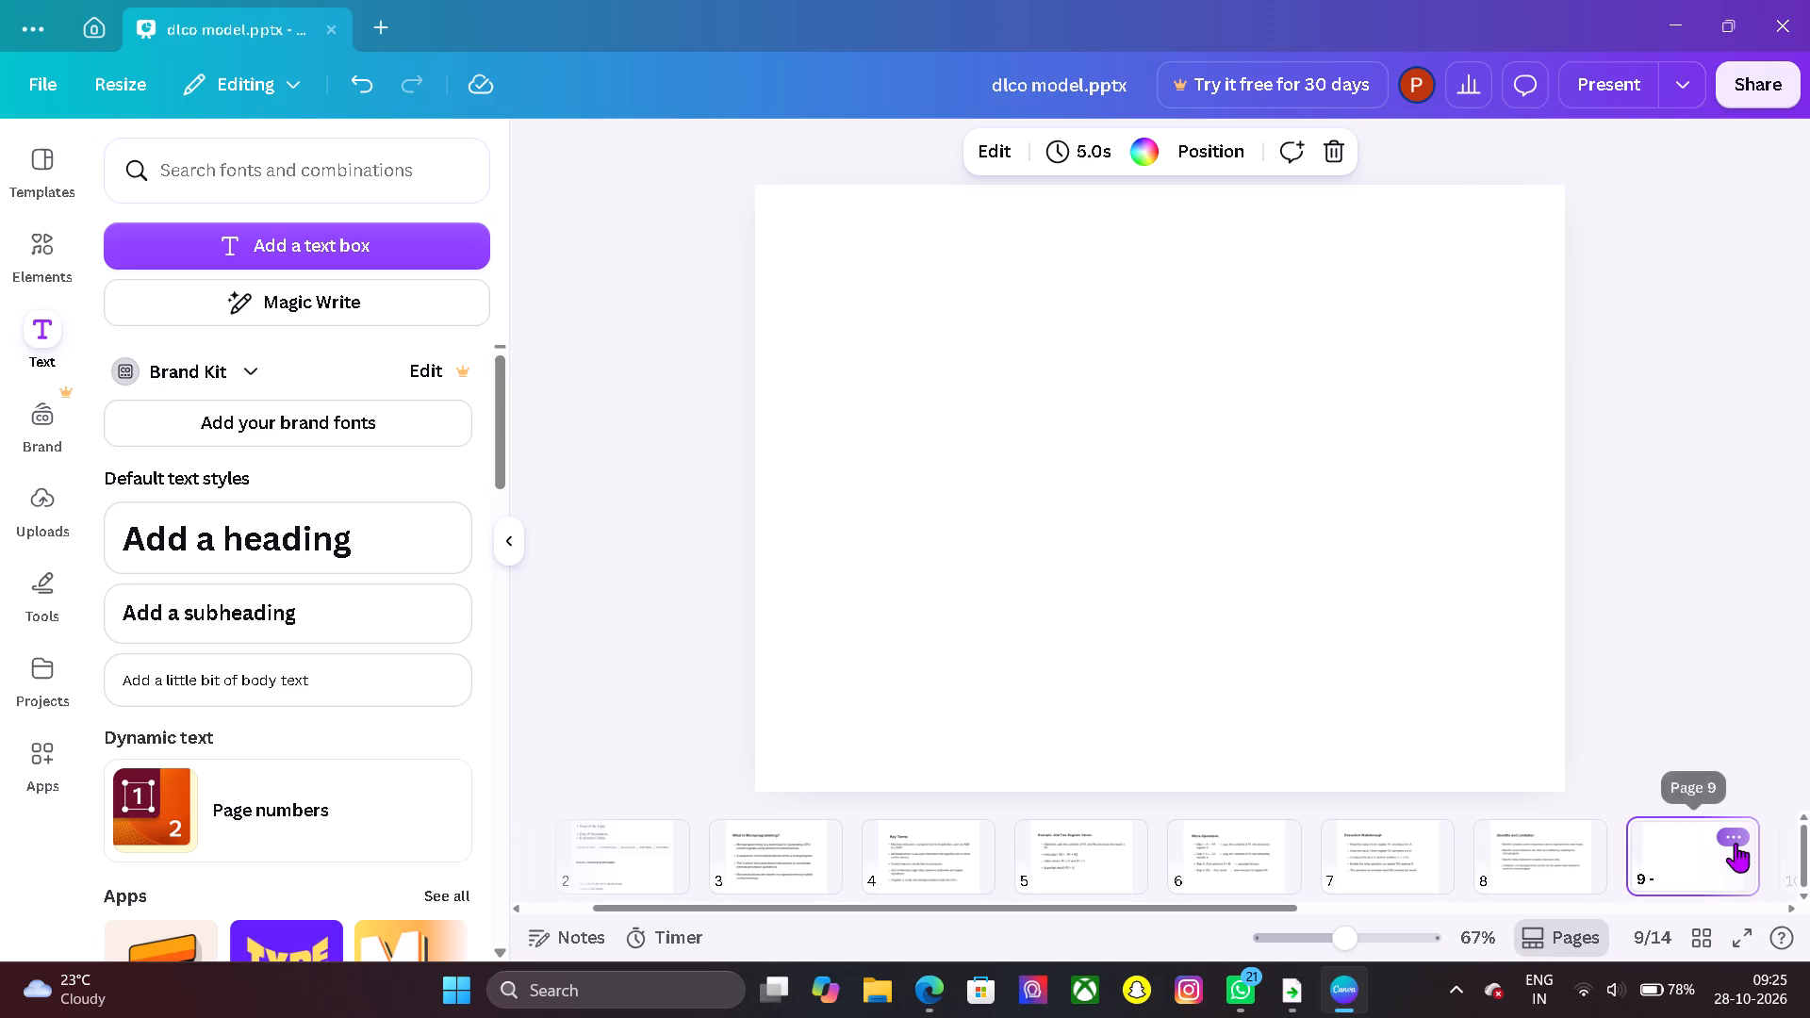
{"action": "left_click", "coordinate": [1616, 345]}
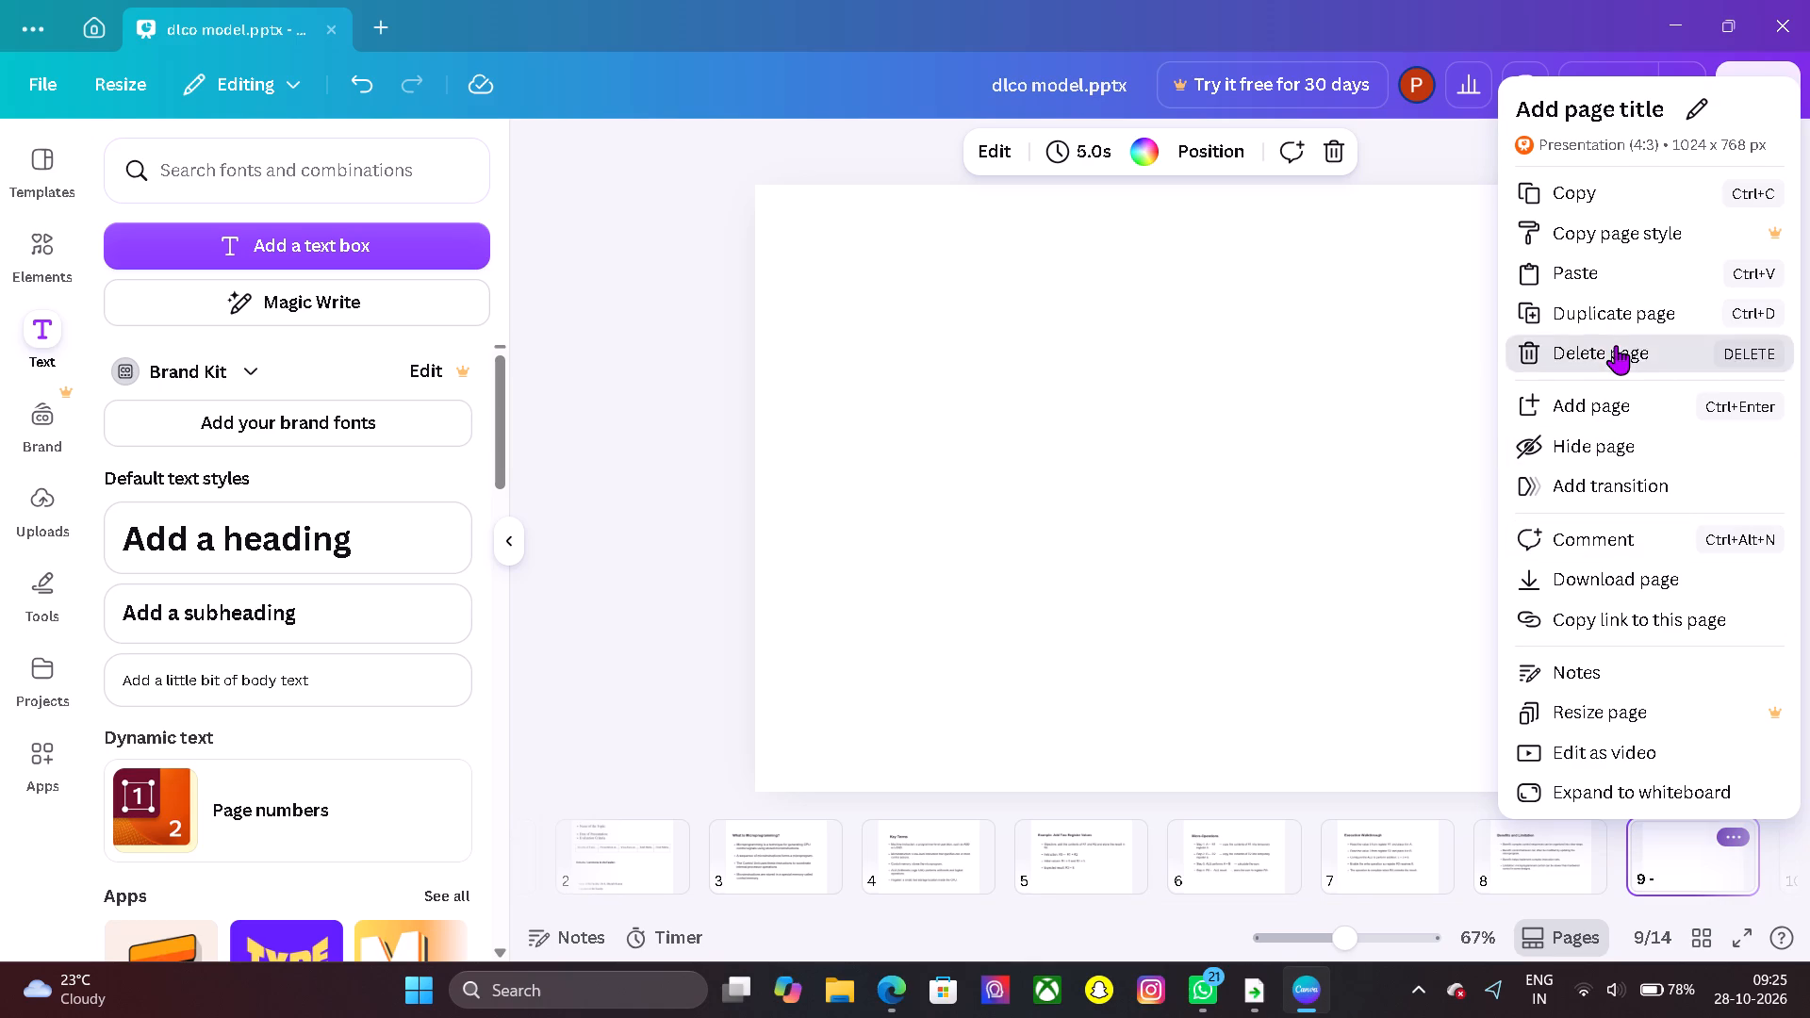
{"action": "left_click", "coordinate": [1745, 830]}
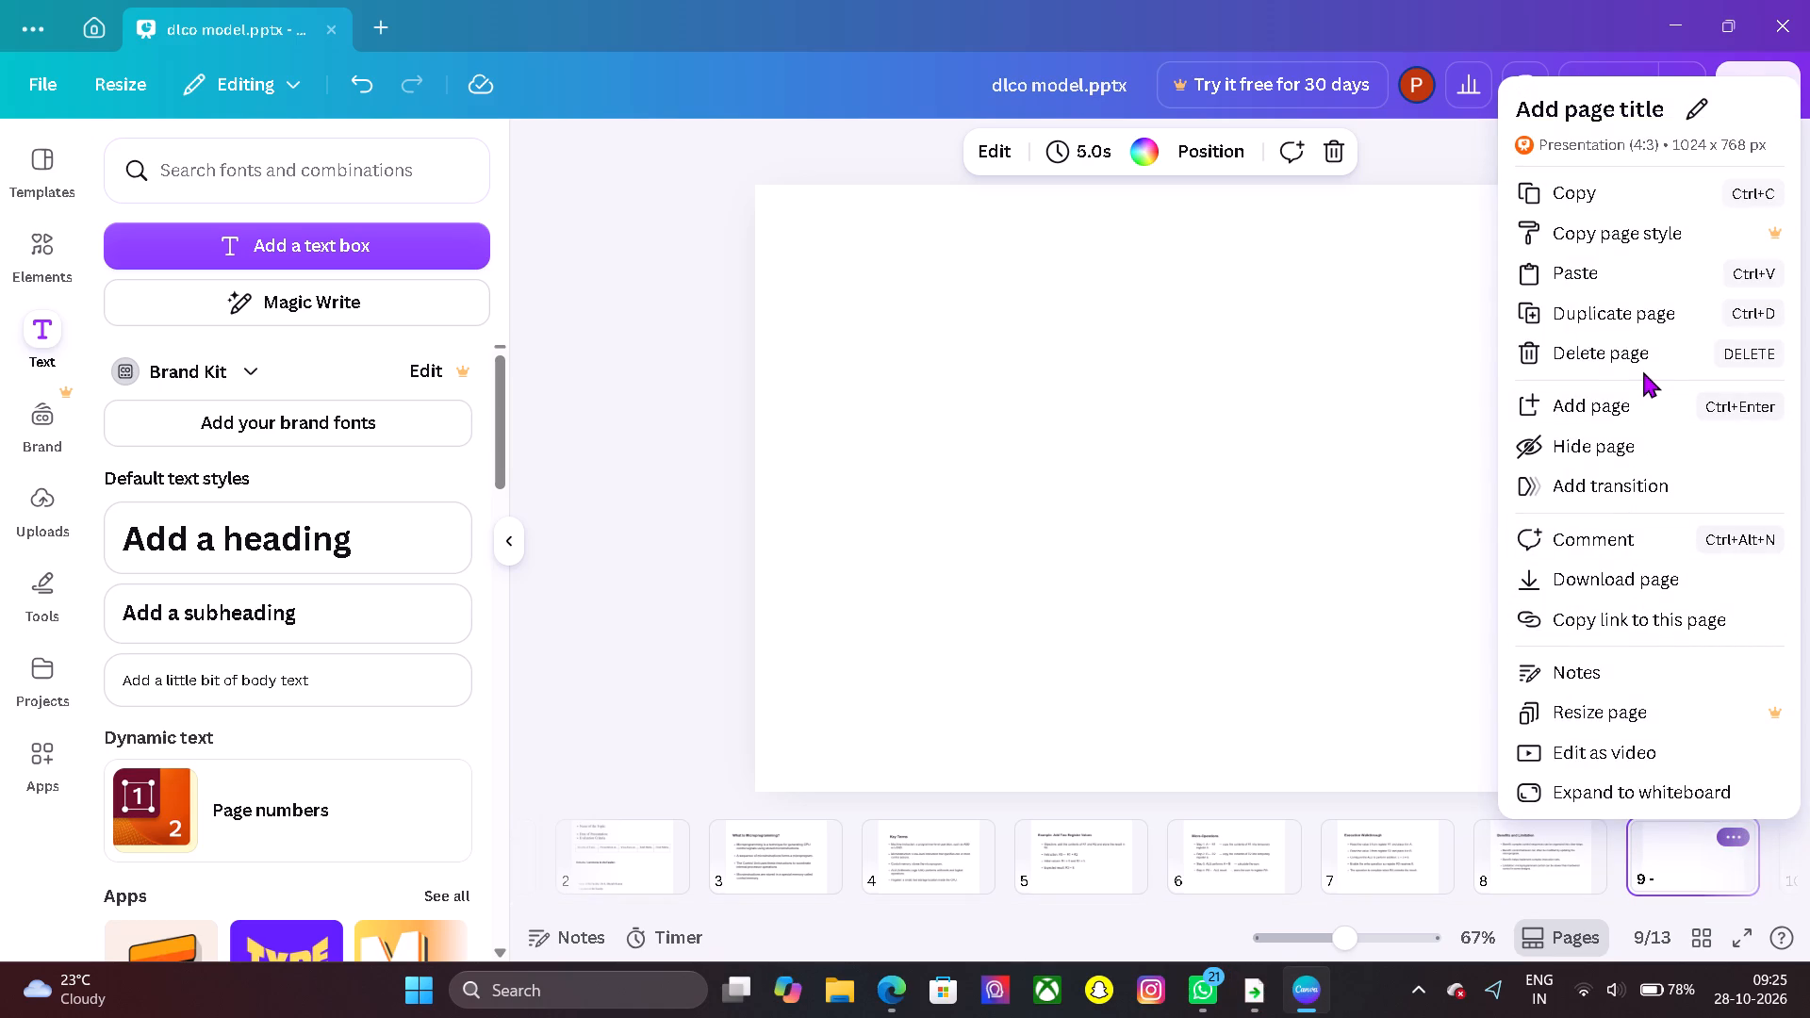
{"action": "left_click", "coordinate": [1646, 363]}
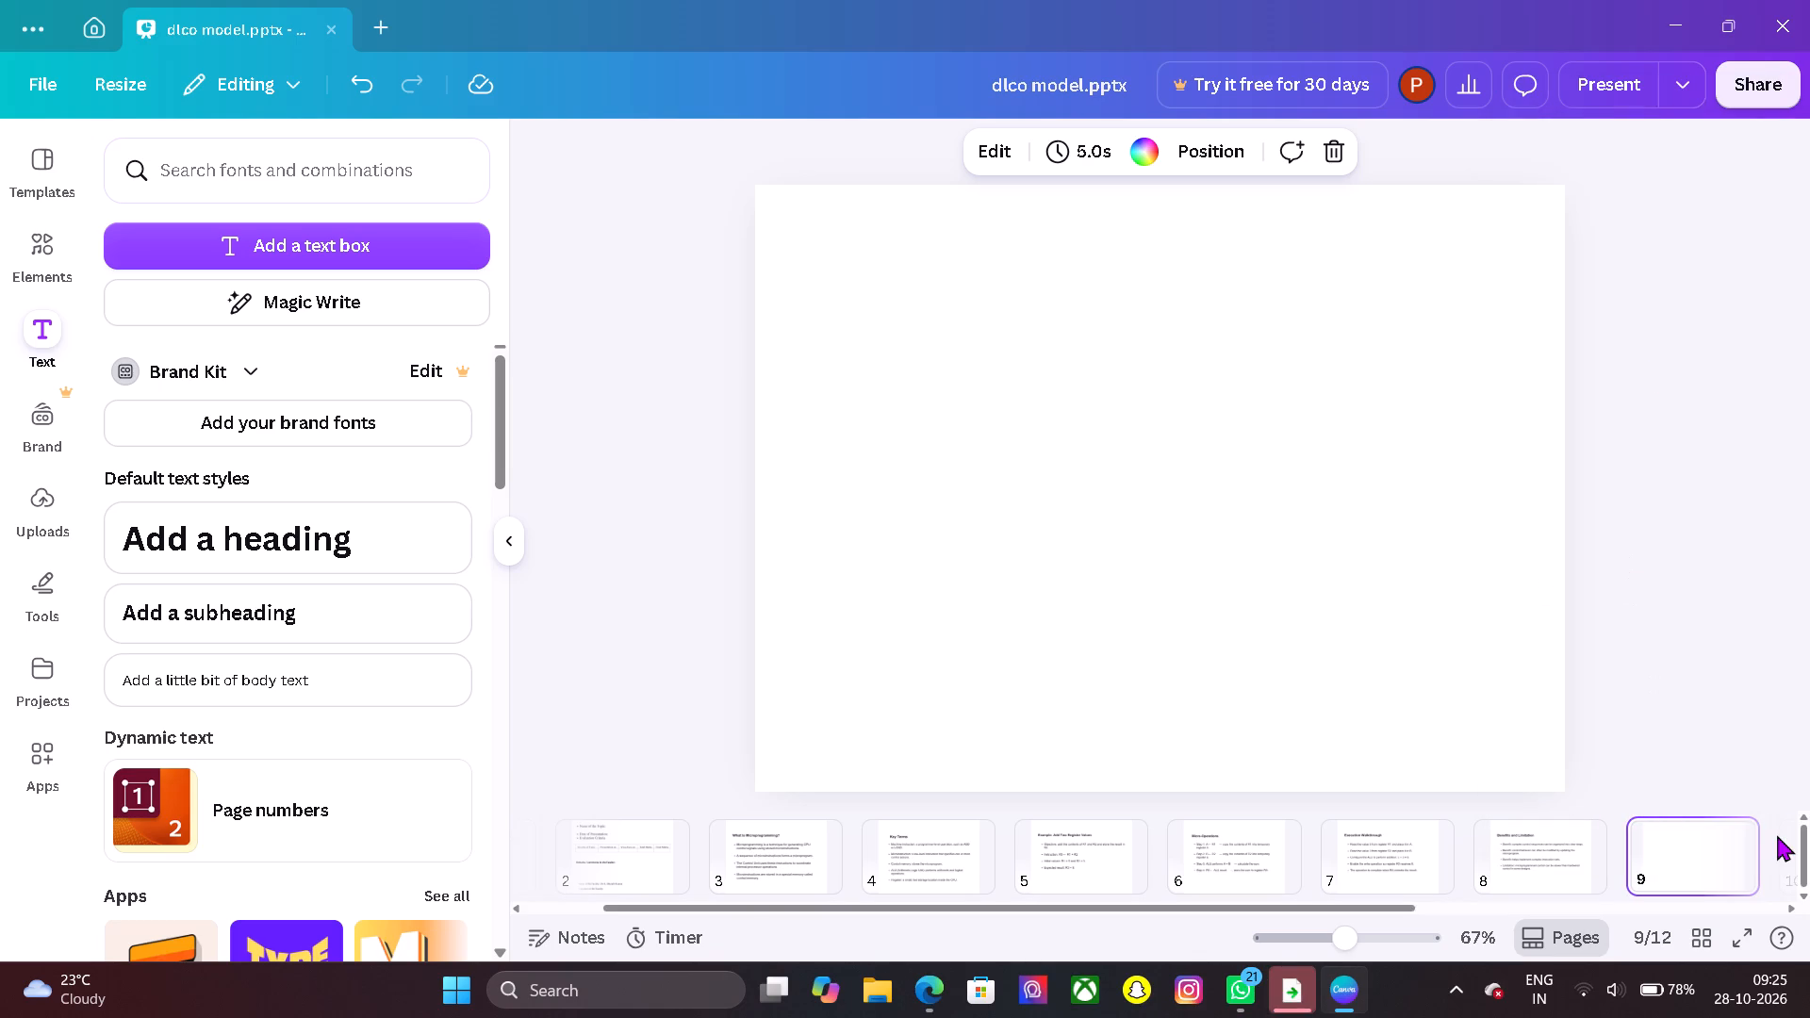
{"action": "scroll", "coordinate": [1777, 835], "scroll_direction": "left", "scroll_amount": 6}
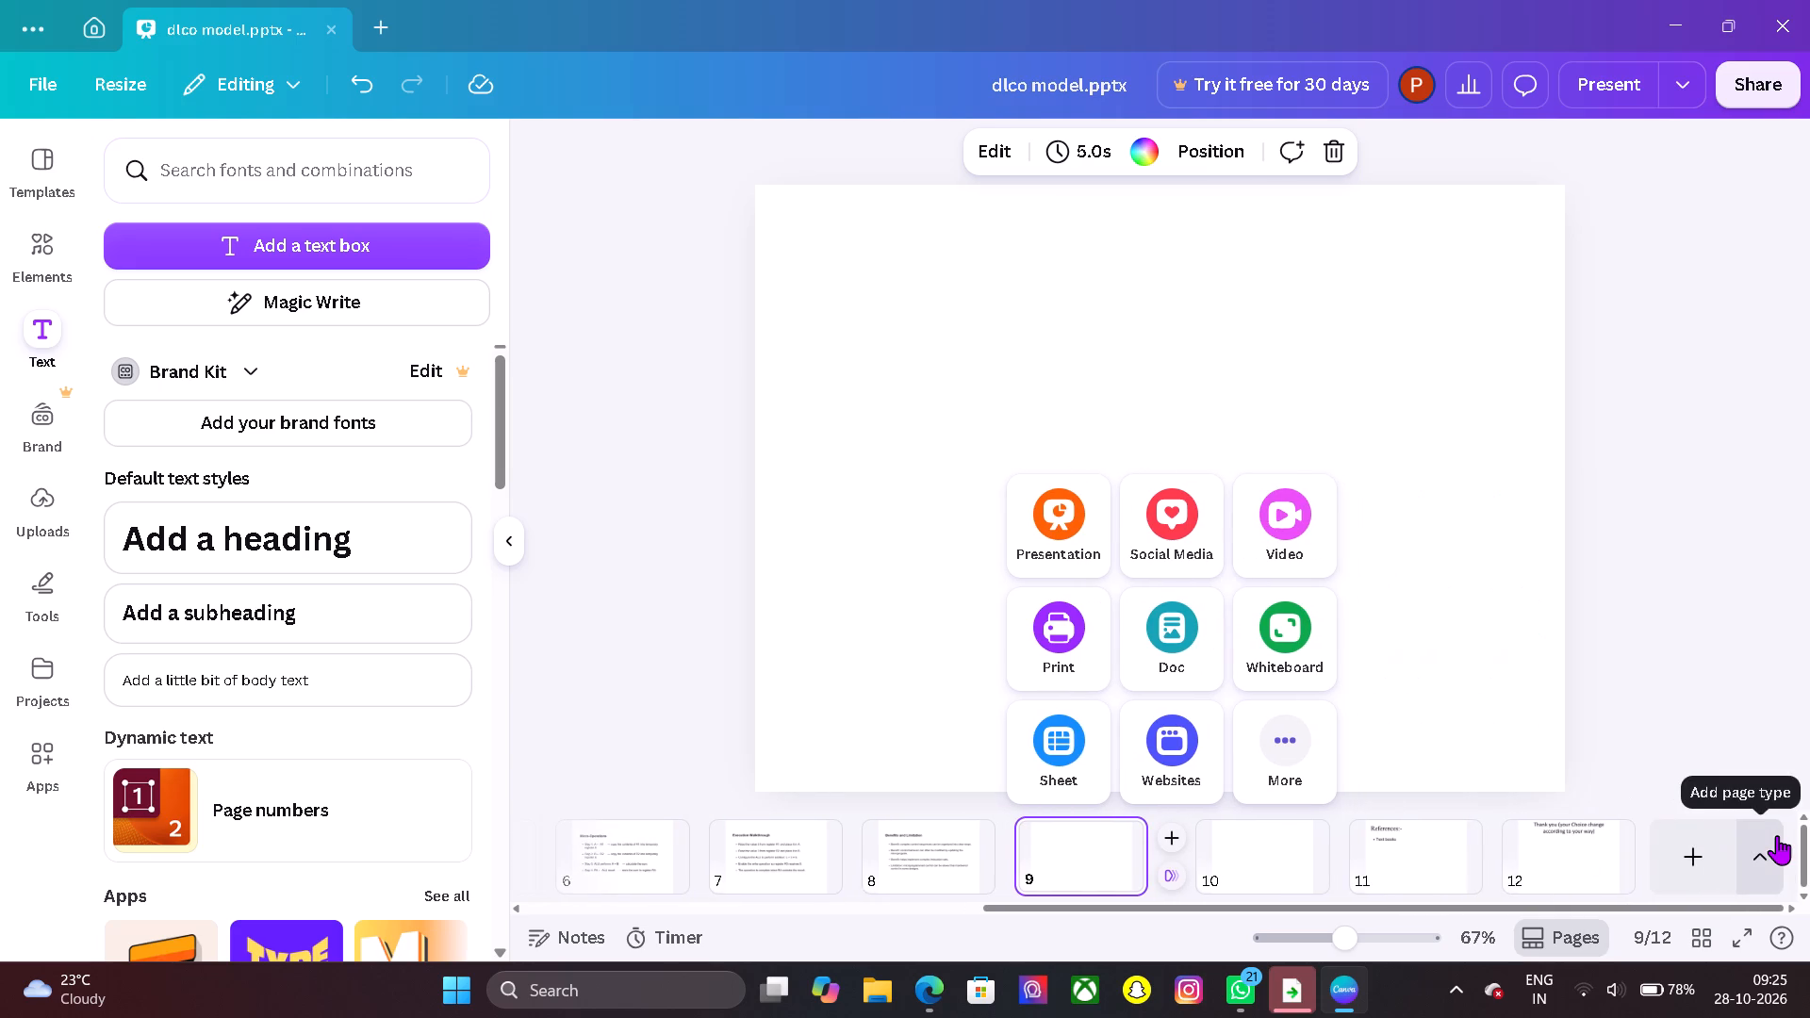
{"action": "left_click", "coordinate": [1277, 848]}
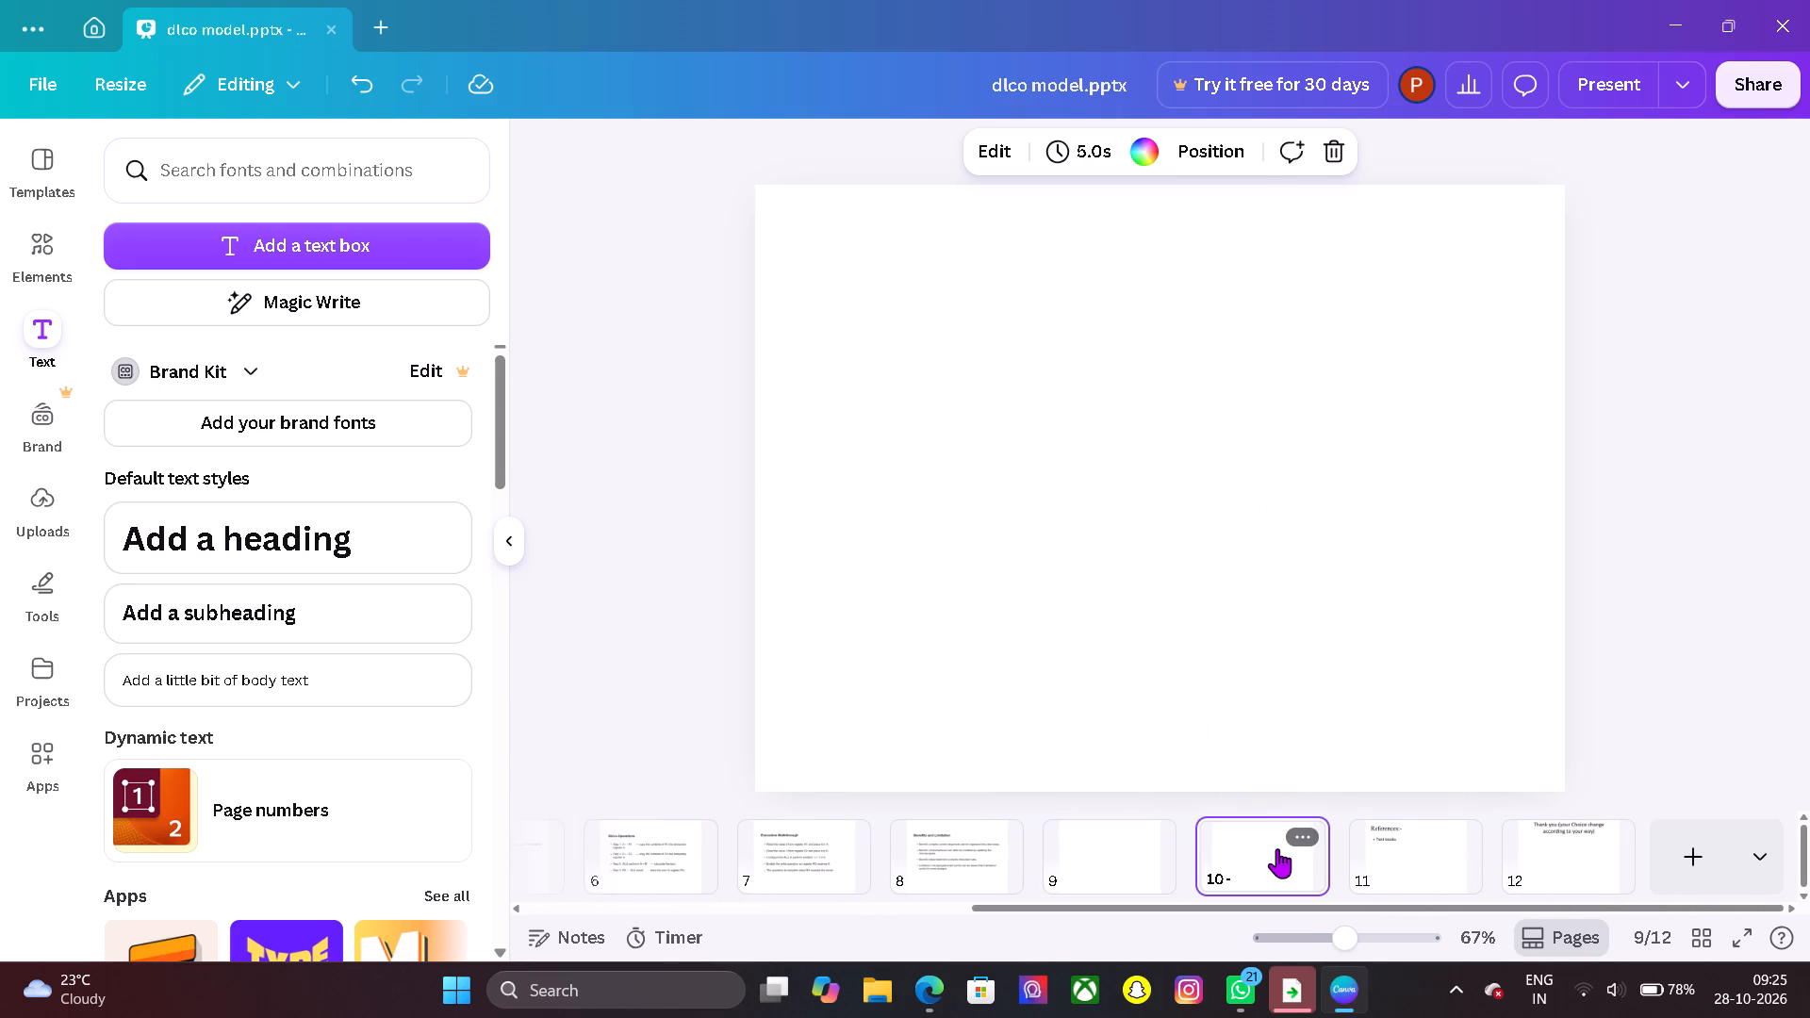
{"action": "left_click", "coordinate": [1292, 836]}
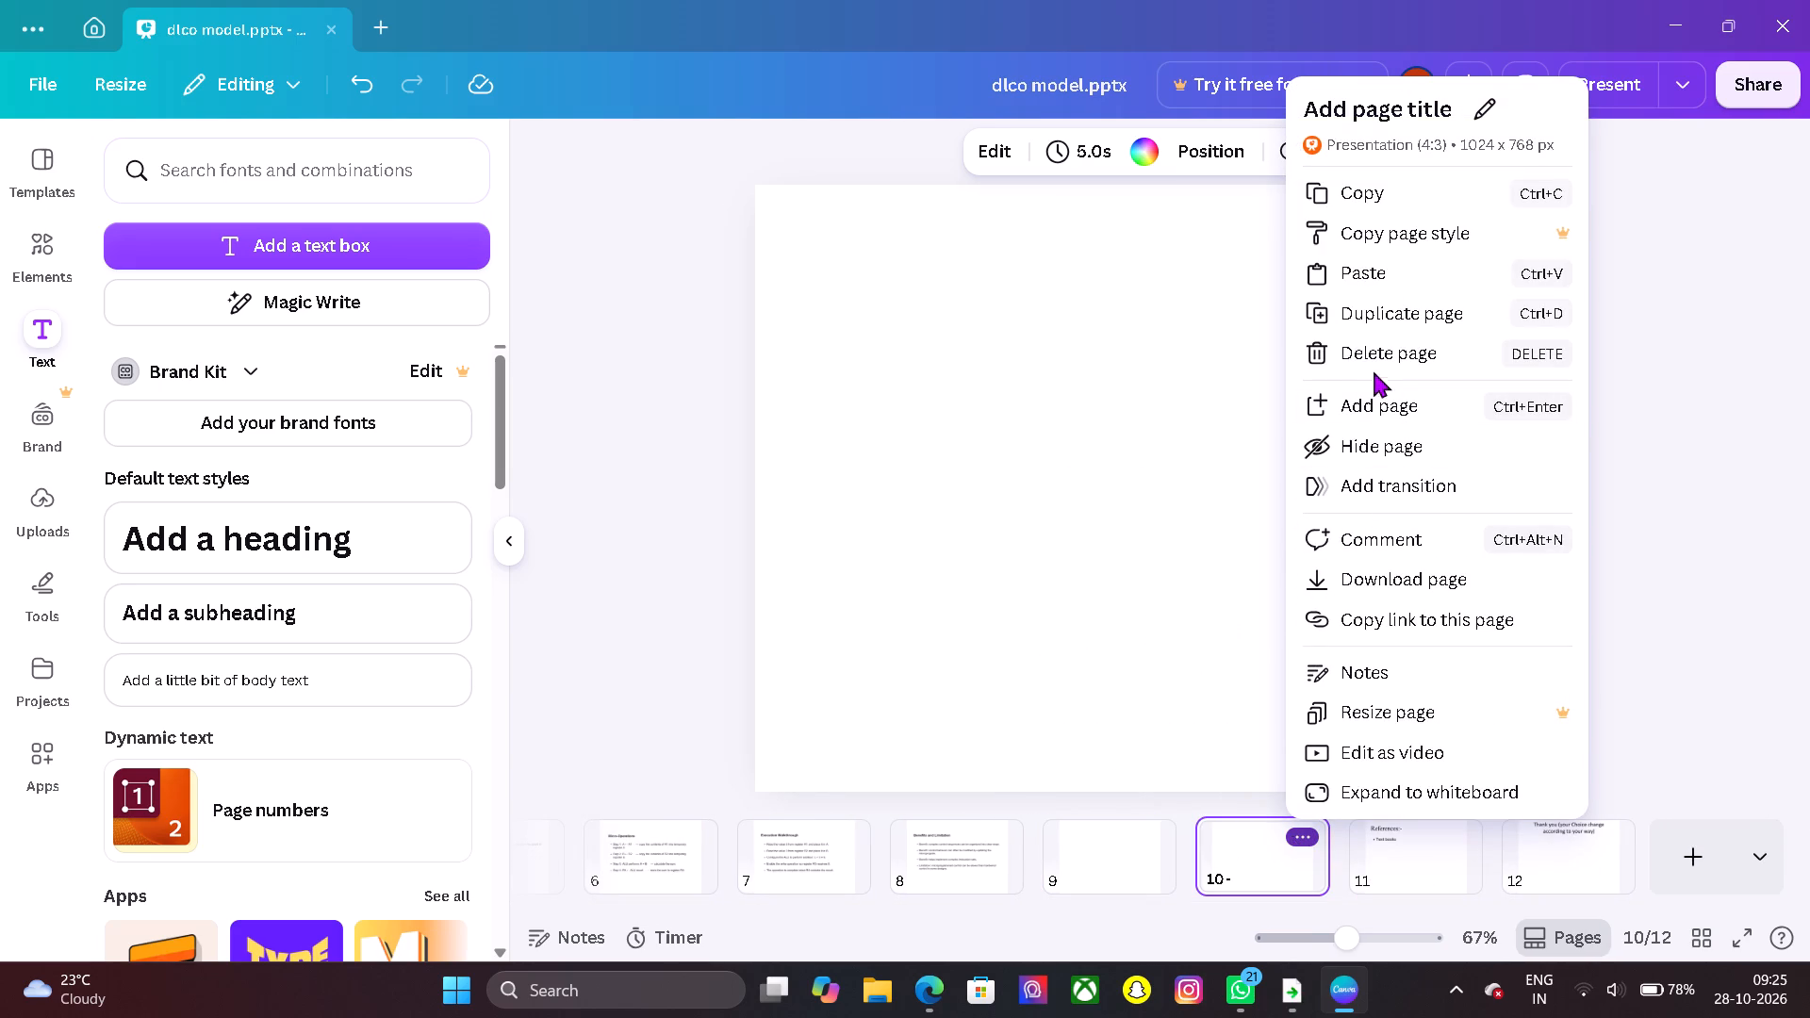
{"action": "left_click", "coordinate": [1374, 363]}
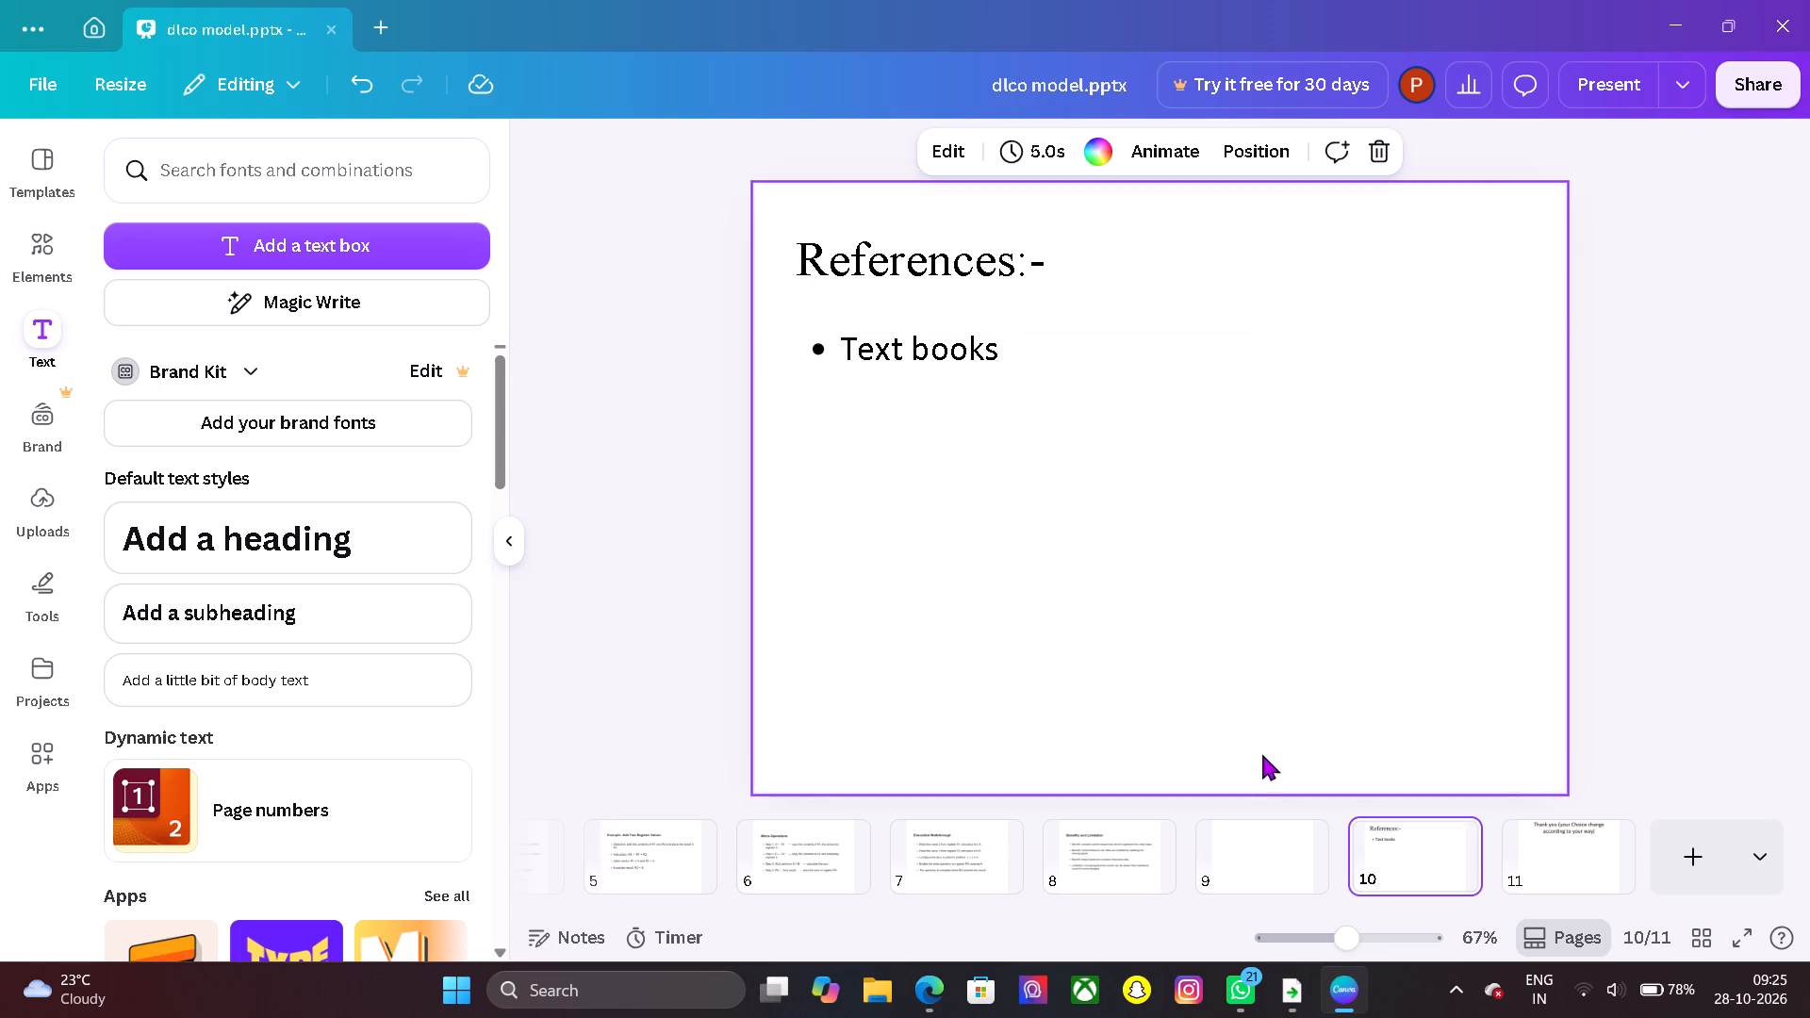
{"action": "left_click", "coordinate": [1250, 836]}
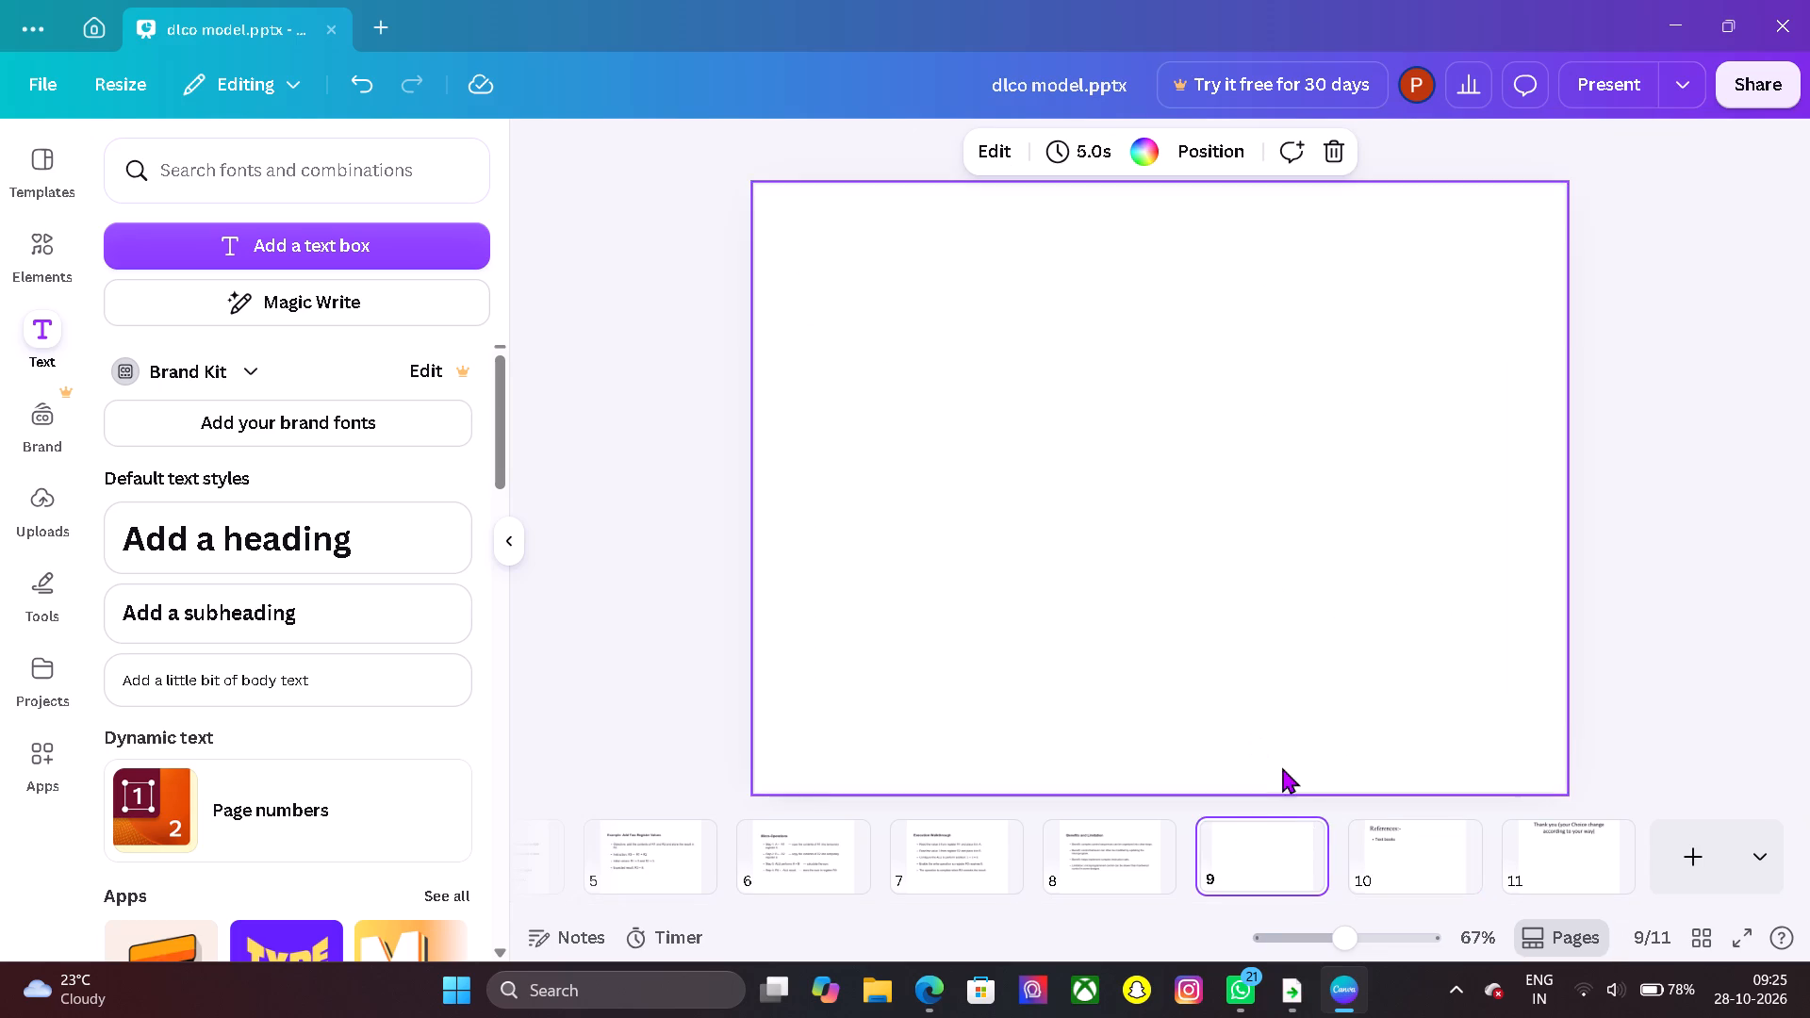
{"action": "left_click", "coordinate": [1296, 839]}
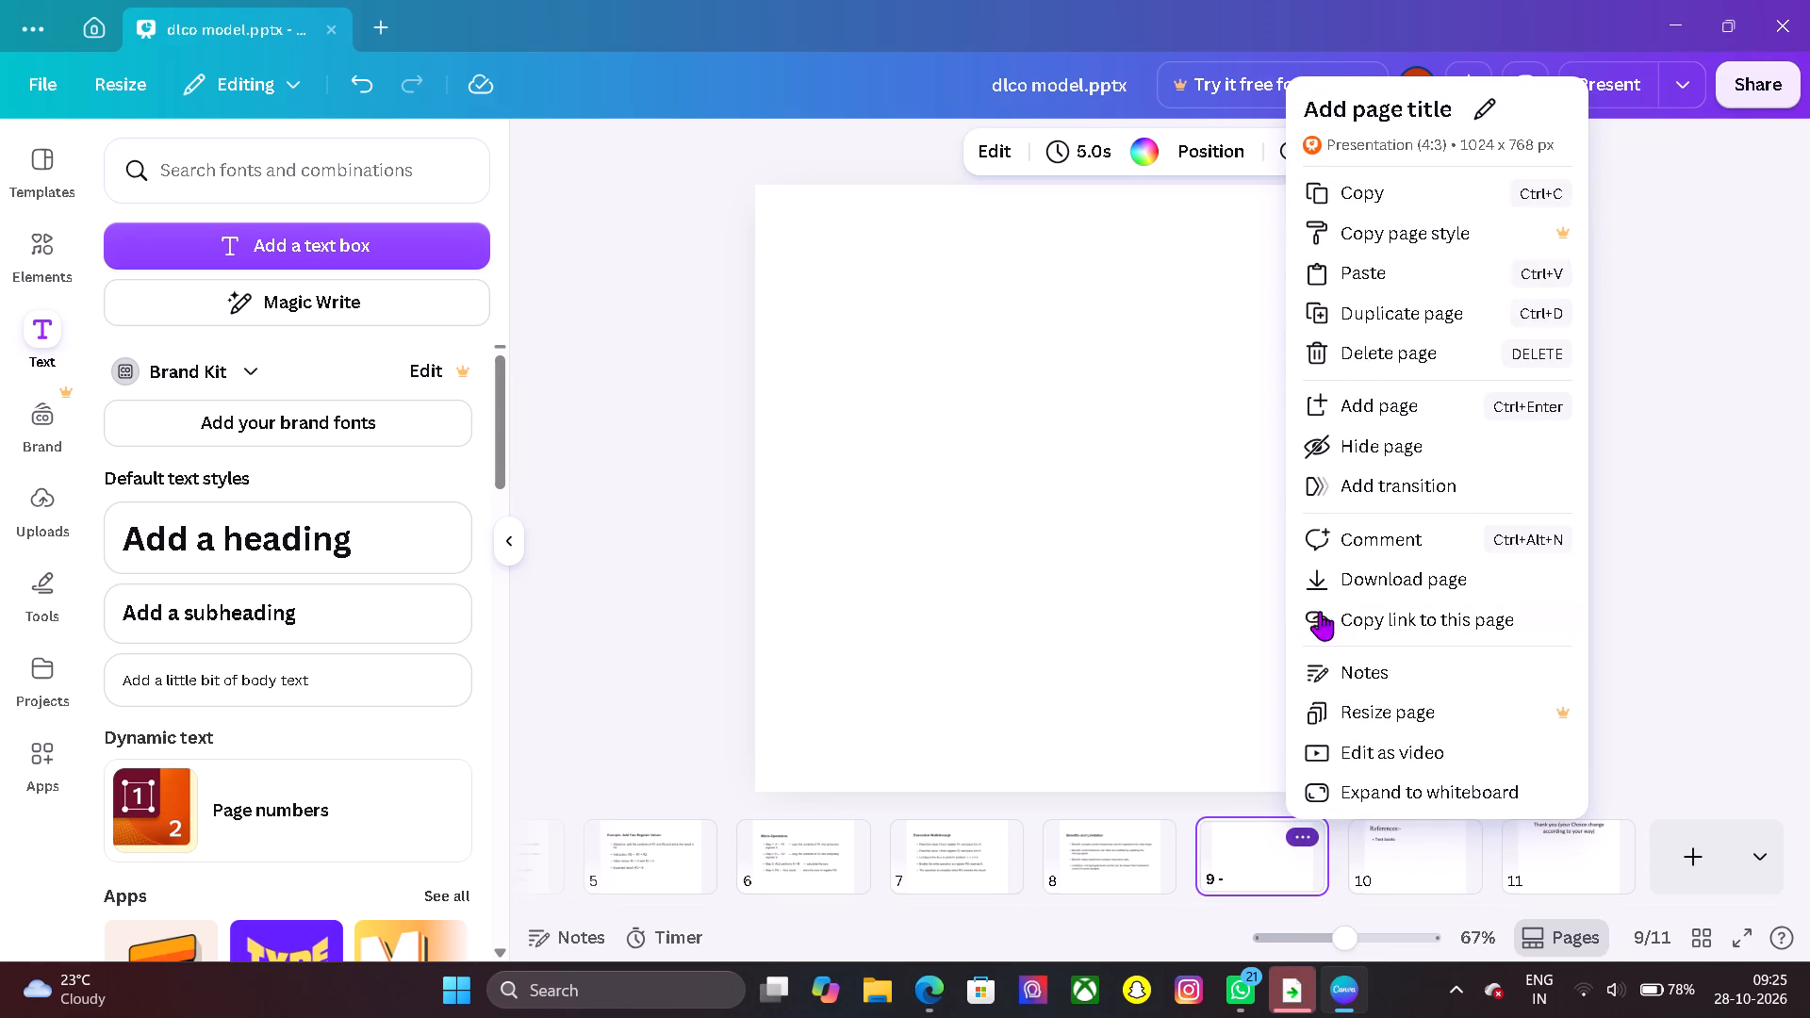
{"action": "left_click", "coordinate": [1372, 357]}
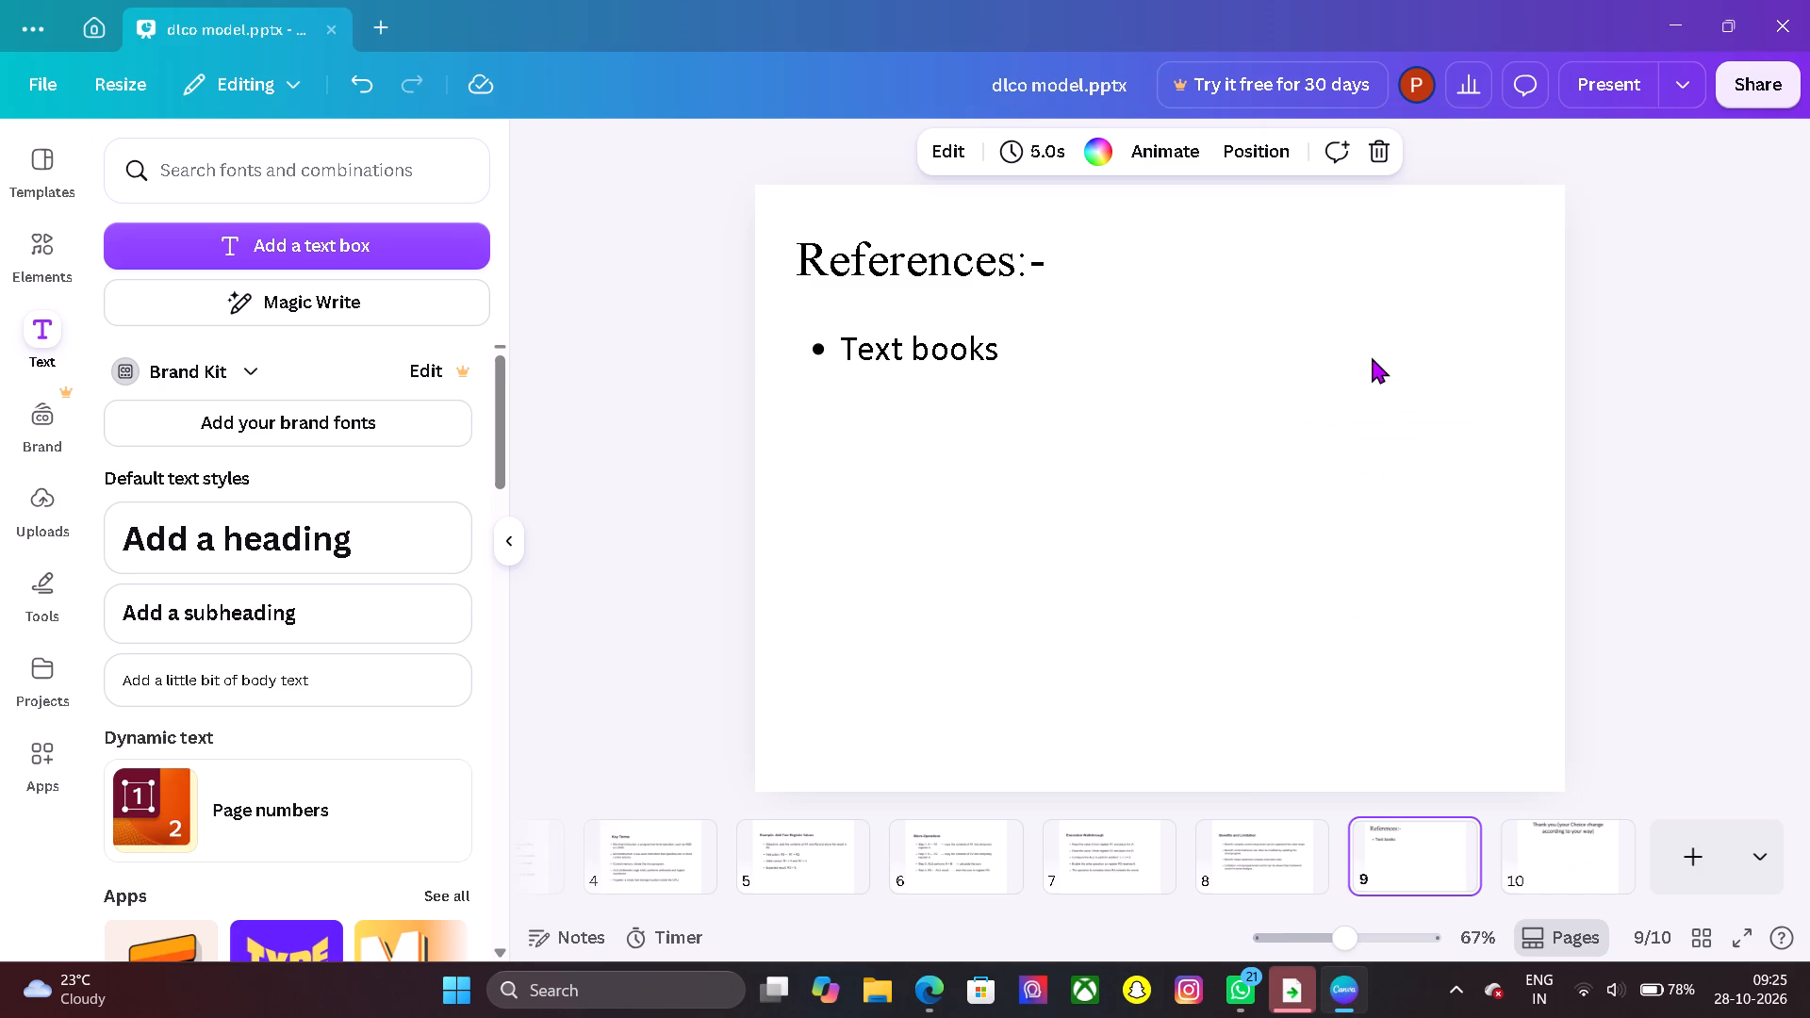
Review the slides from What Is Microprogramming? through to the closing Thank you slide.
{"action": "scroll", "coordinate": [737, 788], "scroll_direction": "right", "scroll_amount": 5}
{"action": "scroll", "coordinate": [686, 856], "scroll_direction": "right", "scroll_amount": 5}
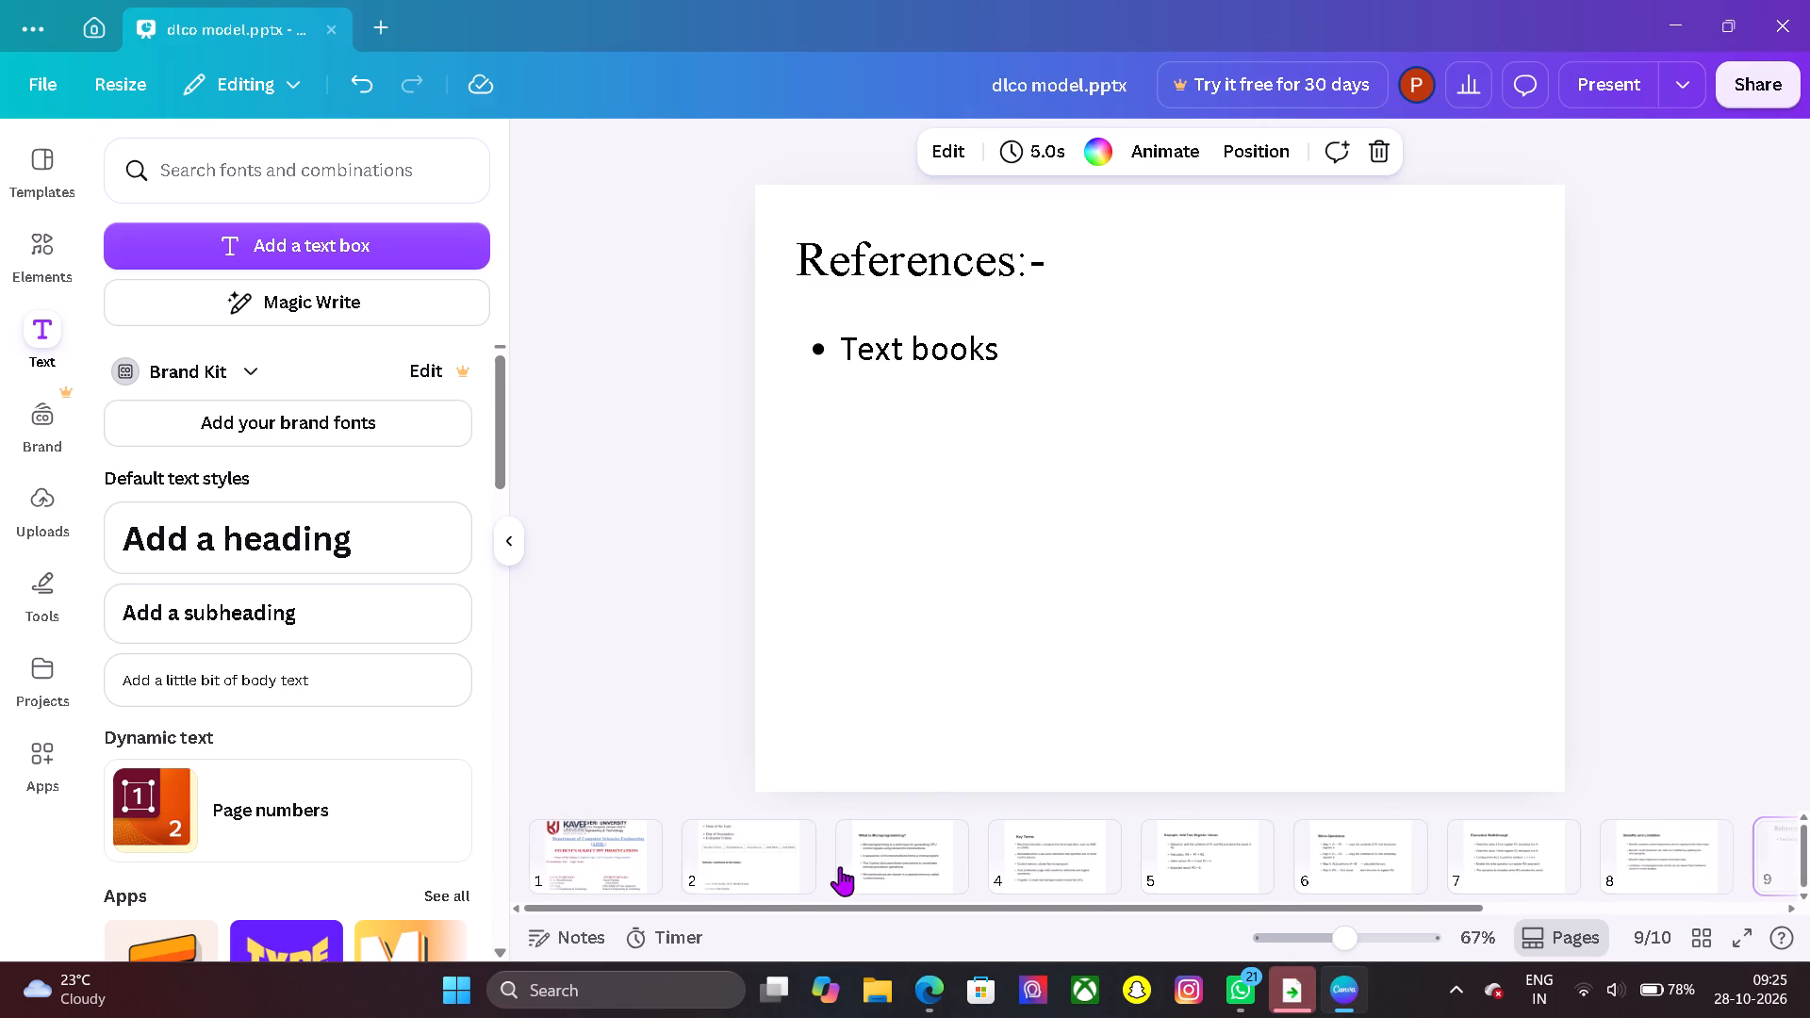
{"action": "left_click", "coordinate": [867, 872]}
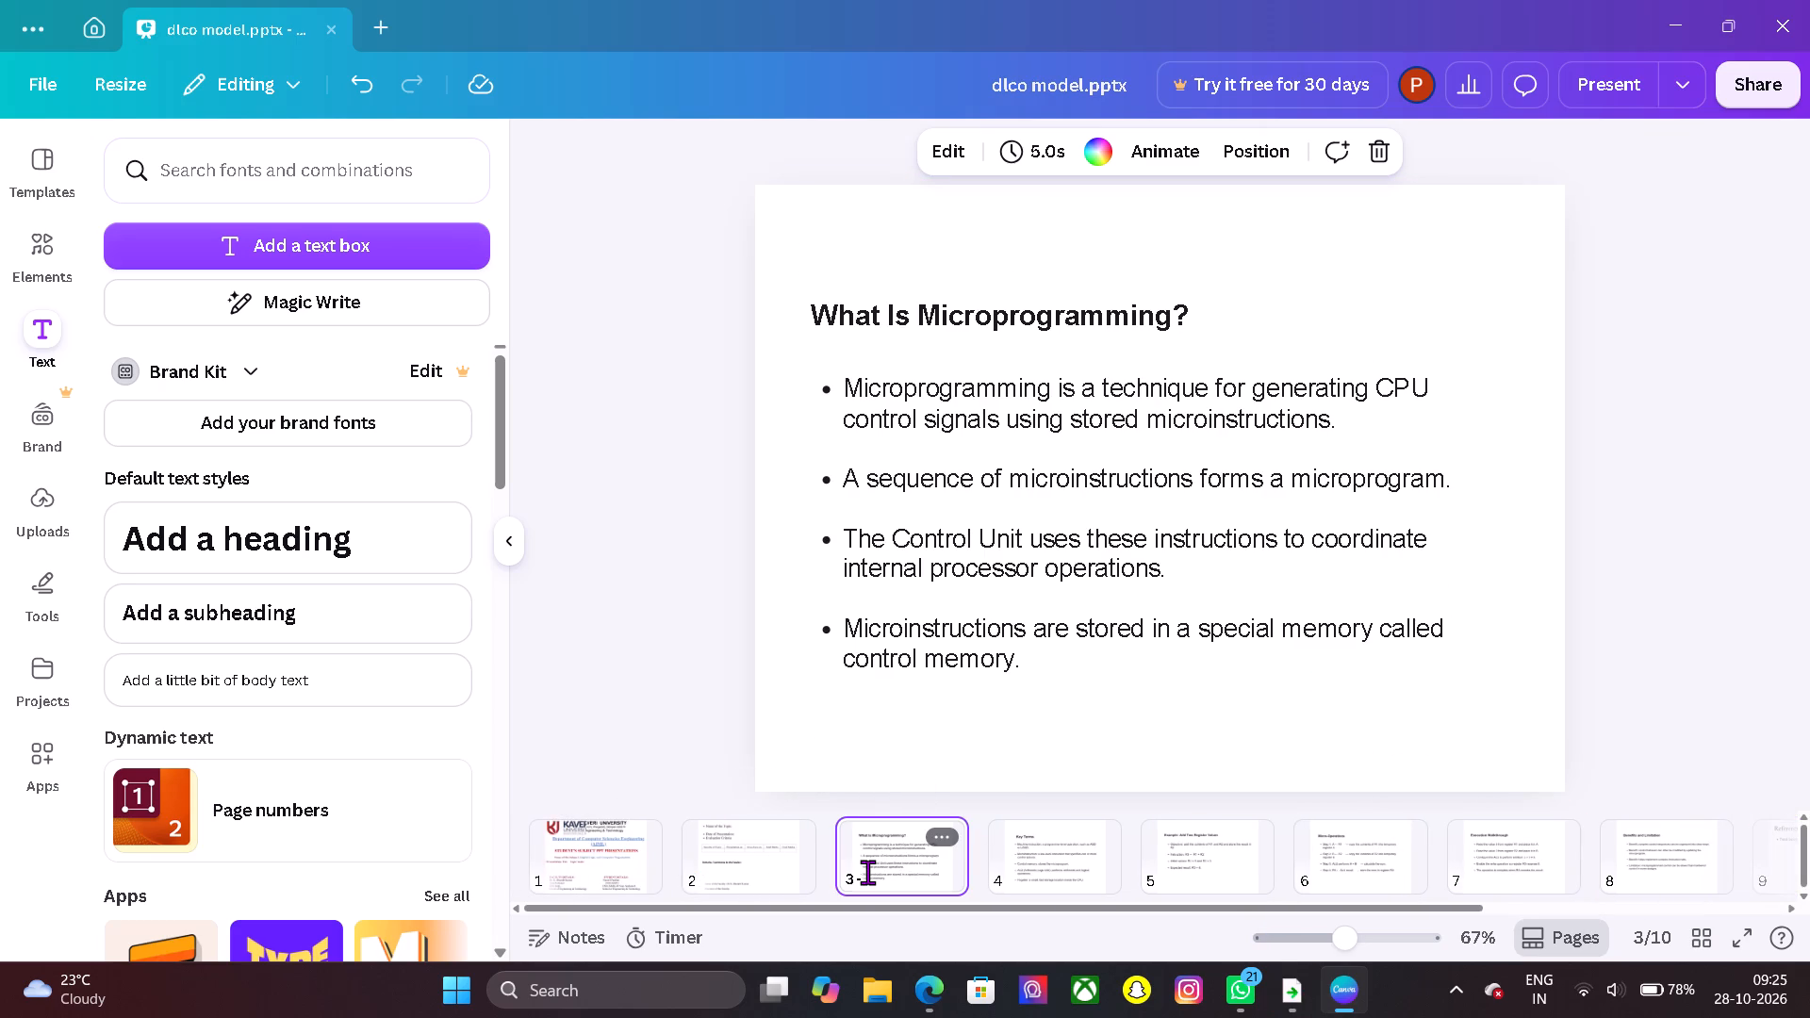
{"action": "key", "text": "Right"}
{"action": "key", "text": "Right"}
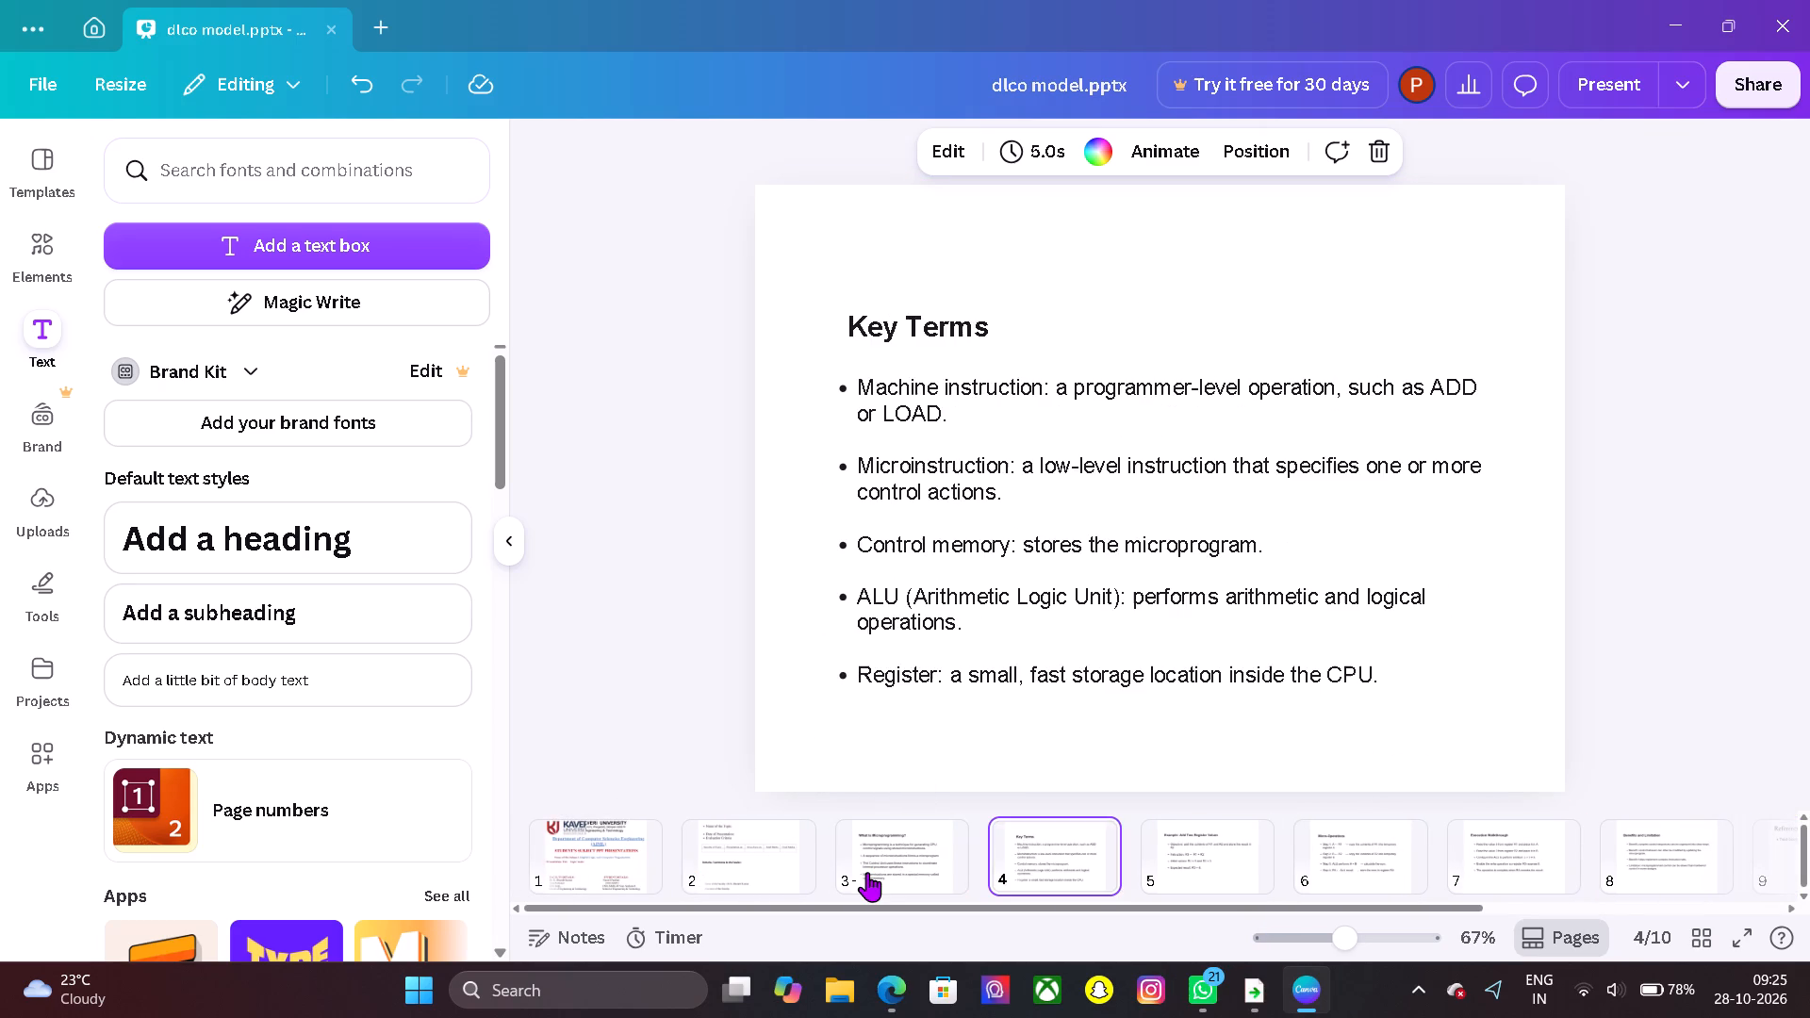
{"action": "key", "text": "Right"}
{"action": "key", "text": "Right"}
{"action": "key", "text": "Right"}
{"action": "key", "text": "Right"}
{"action": "key", "text": "Right"}
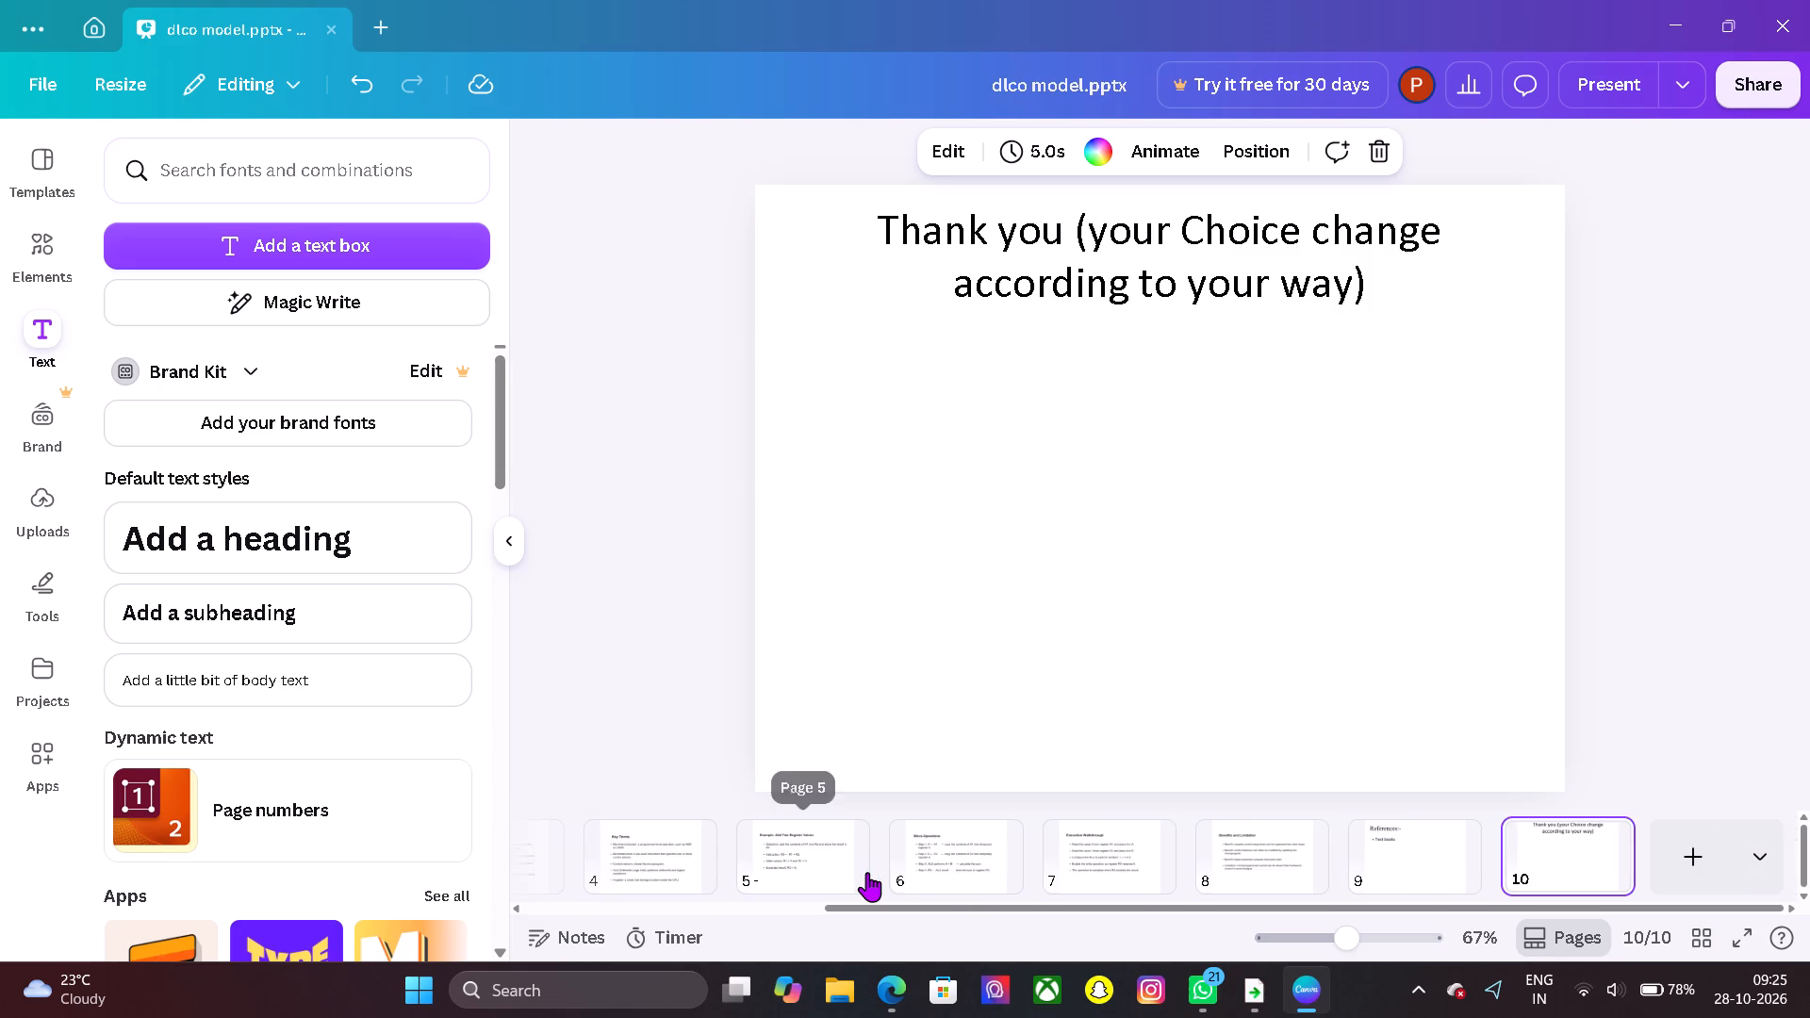
{"action": "key", "text": "Left"}
{"action": "key", "text": "Left"}
{"action": "key", "text": "Left"}
{"action": "key", "text": "Left"}
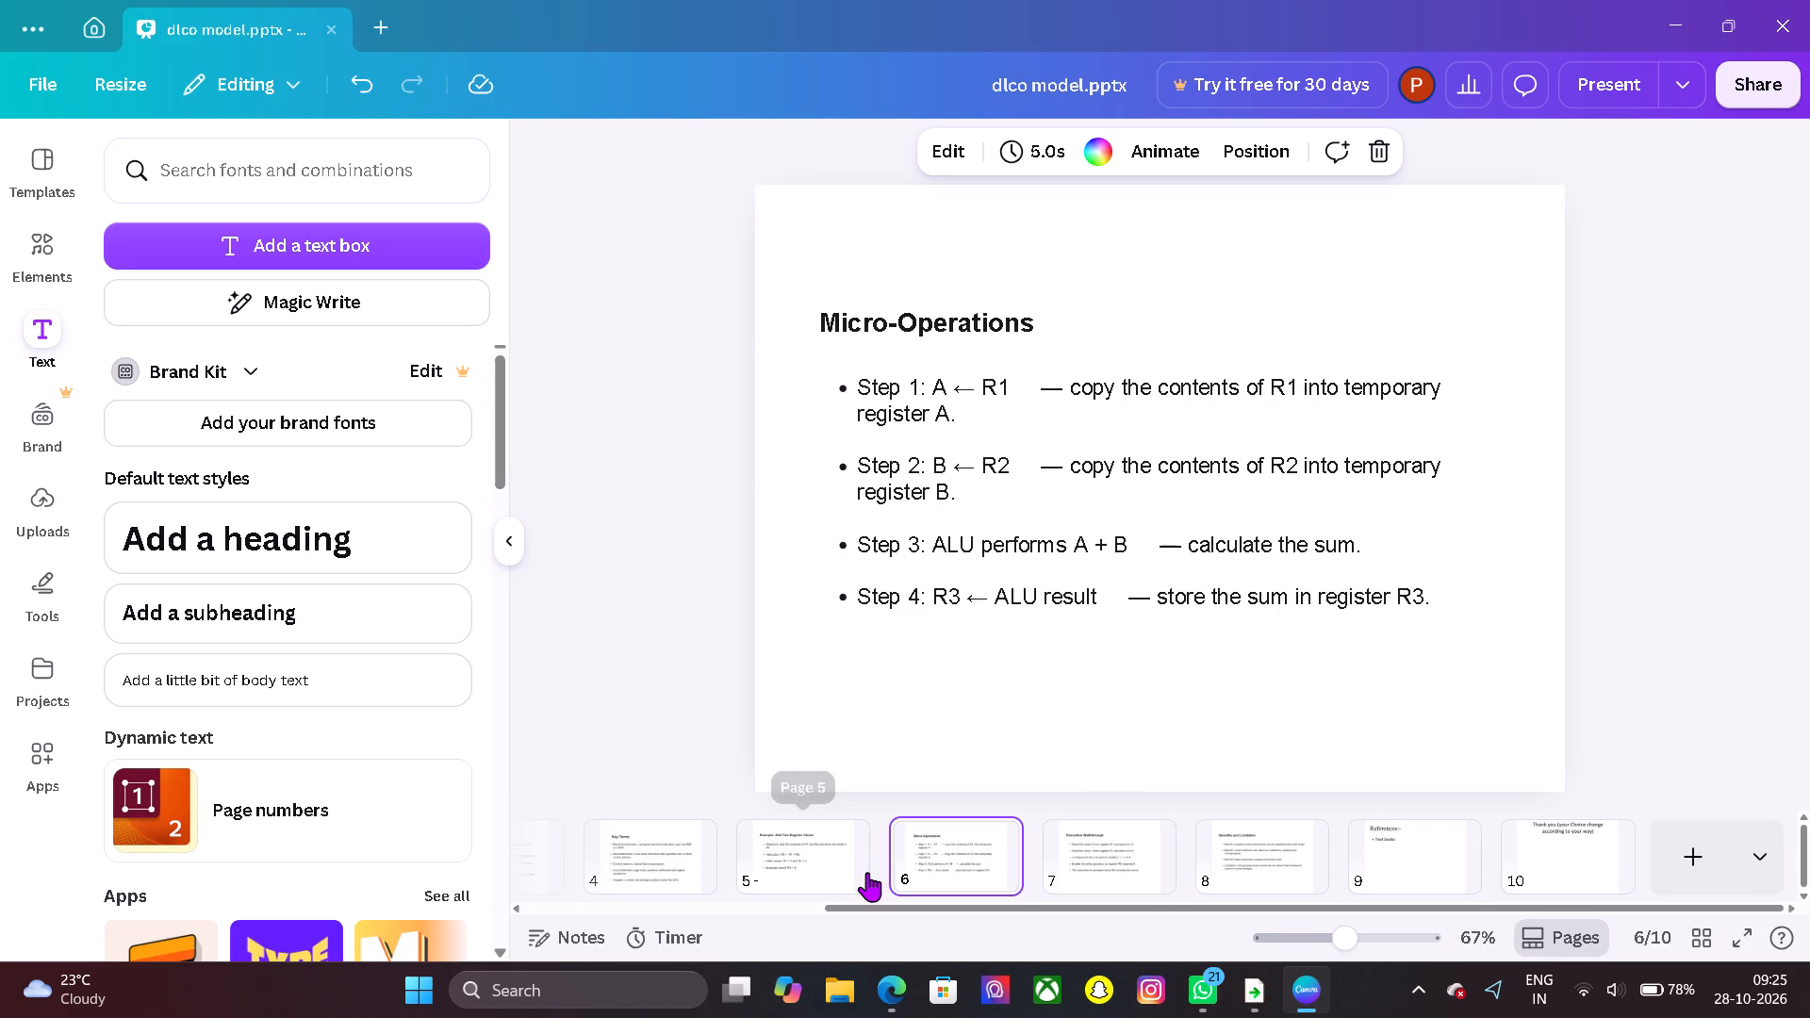
{"action": "key", "text": "Right"}
{"action": "key", "text": "Right"}
{"action": "key", "text": "Right"}
{"action": "key", "text": "Right"}
{"action": "key", "text": "Right"}
{"action": "key", "text": "Right"}
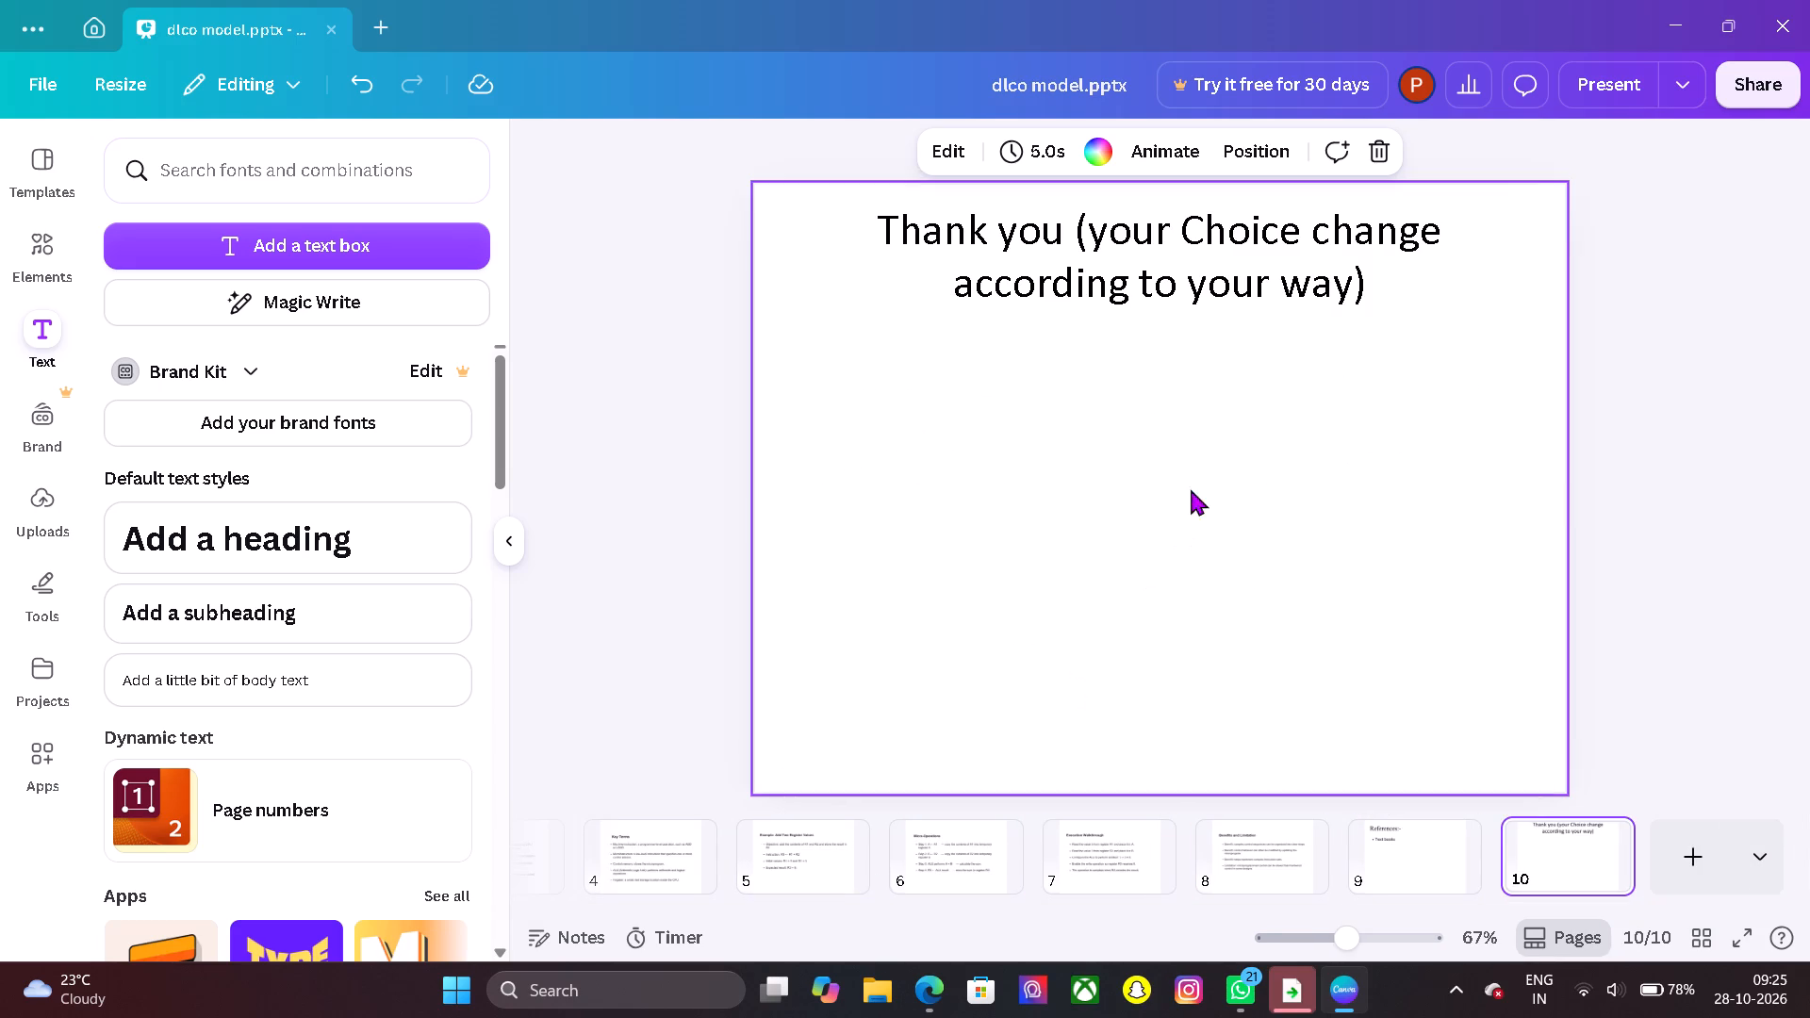
Delete the Thank you placeholder text box from slide 10.
{"action": "left_click", "coordinate": [1311, 323]}
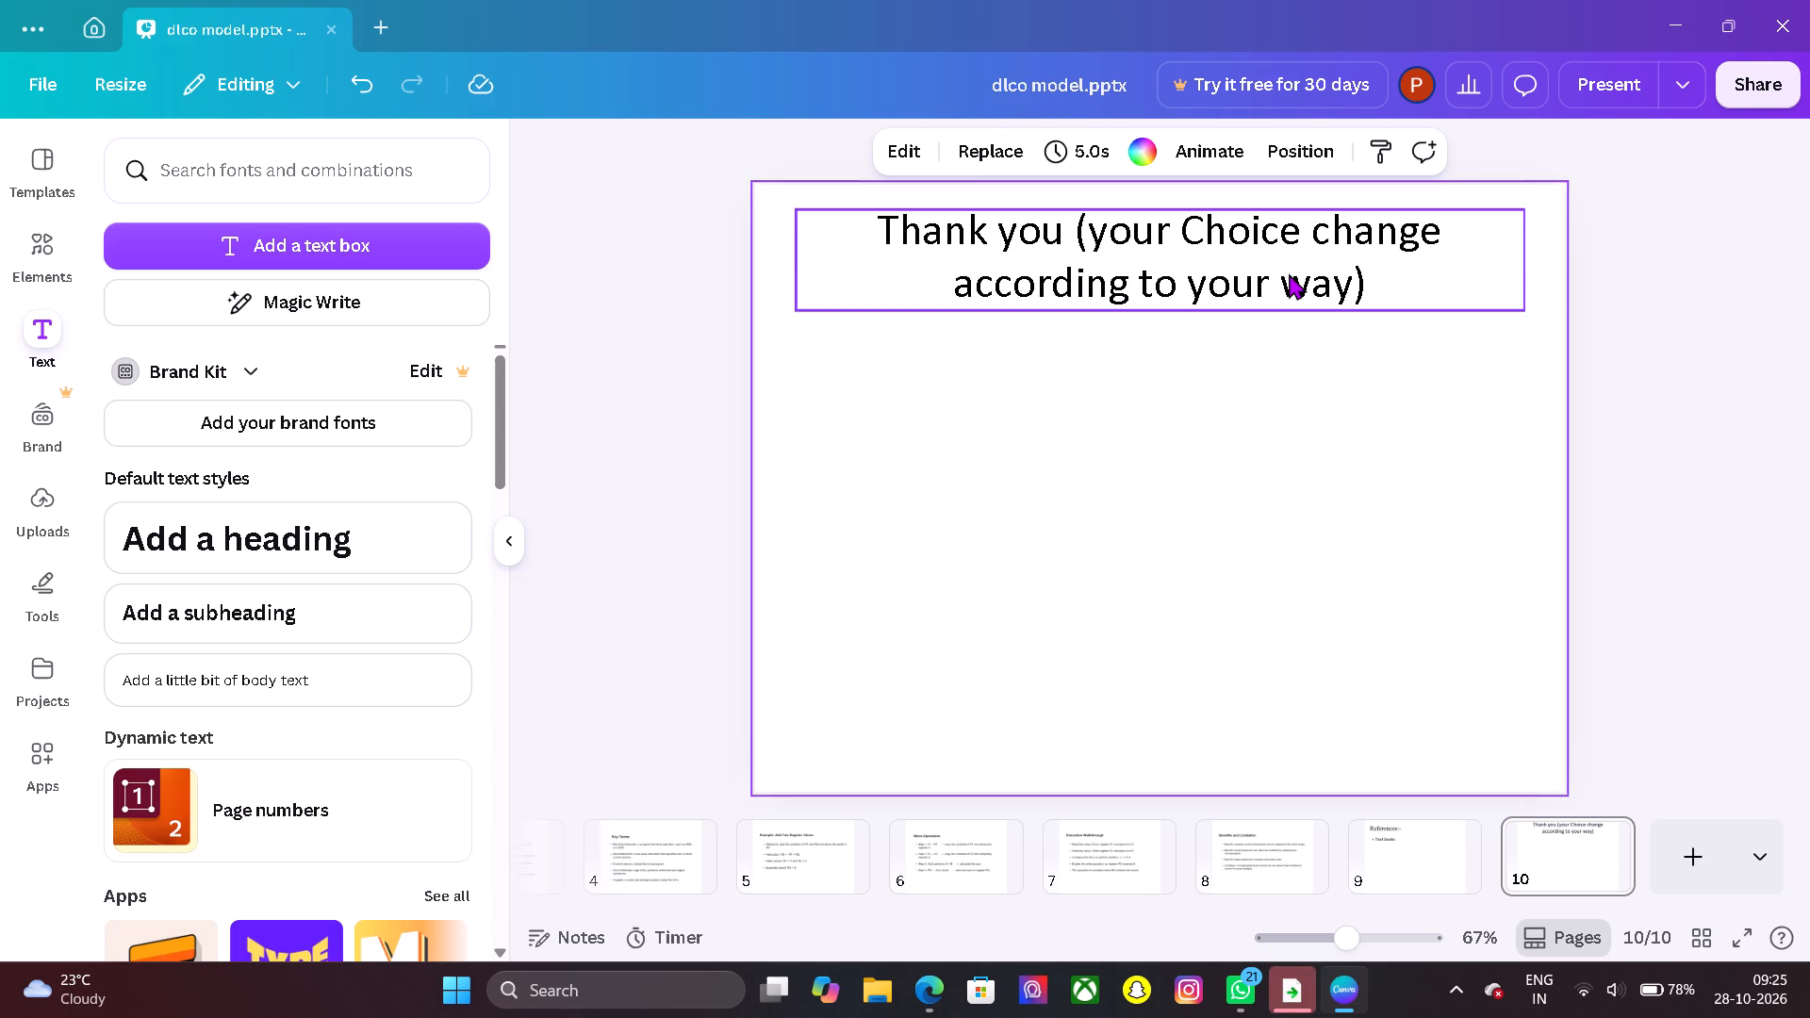
{"action": "left_click", "coordinate": [1289, 273]}
{"action": "left_click_drag", "start_coordinate": [1289, 273], "coordinate": [1208, 350]}
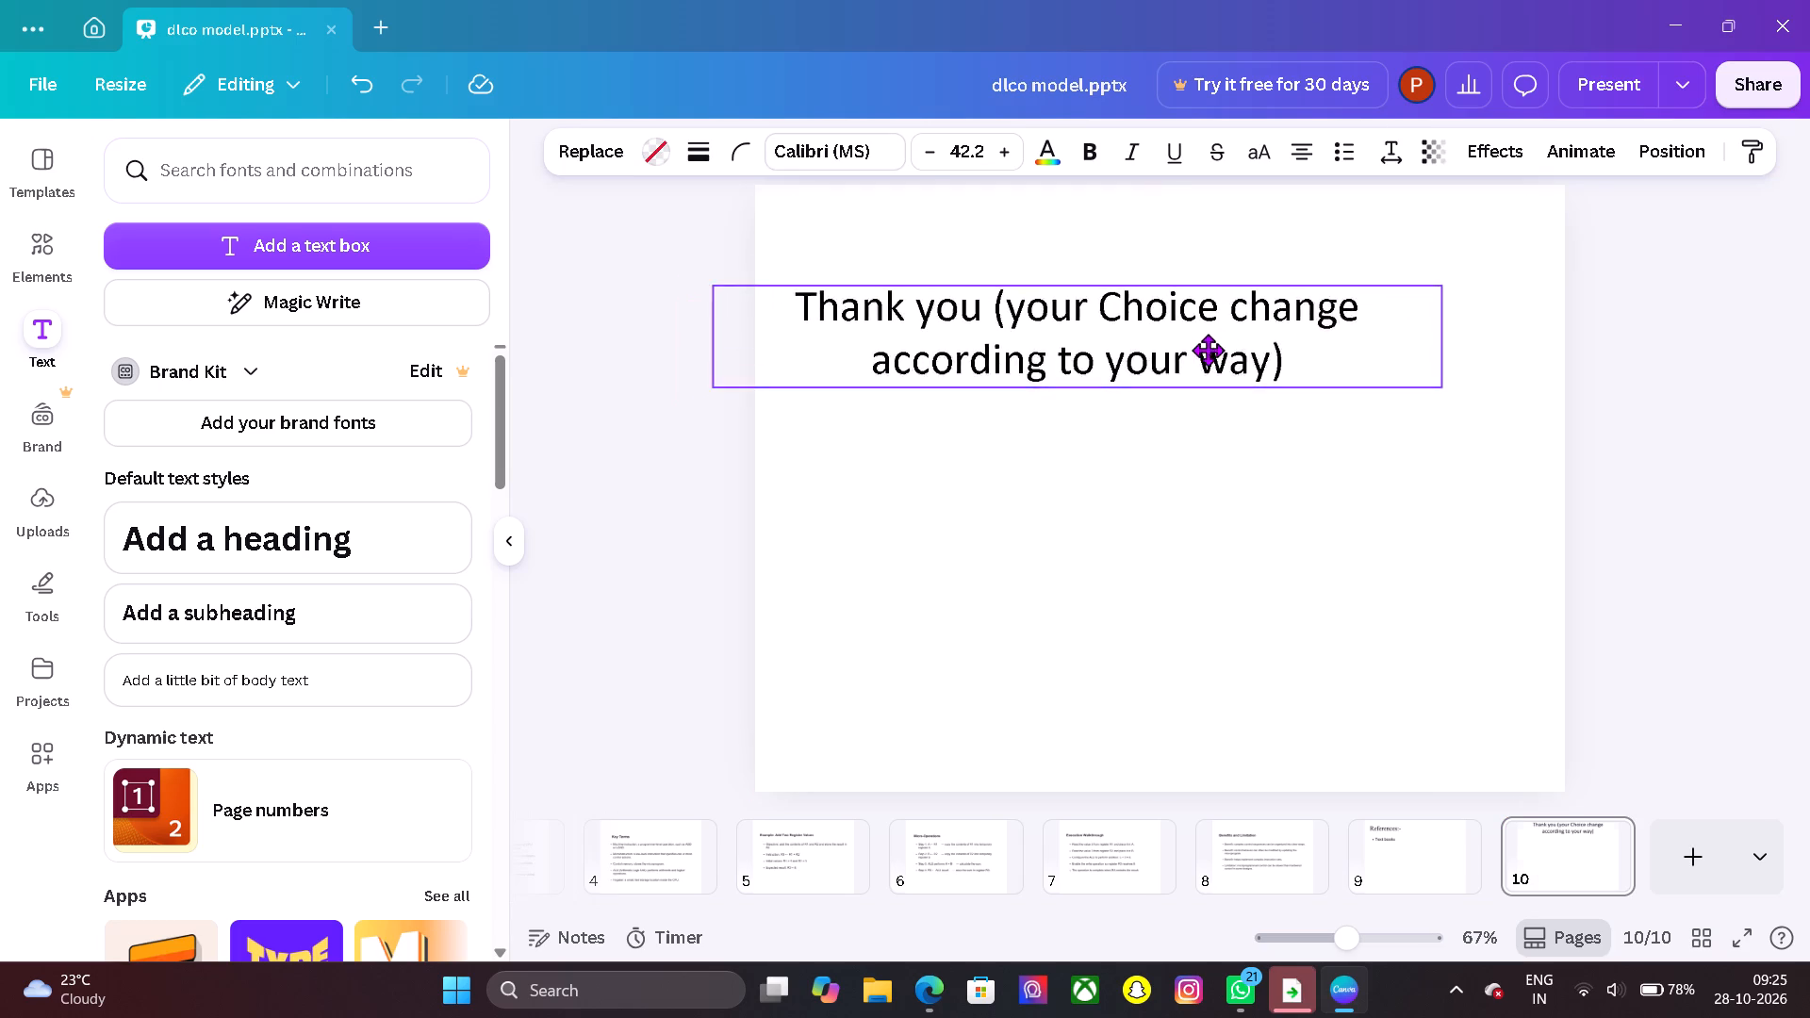
{"action": "left_click", "coordinate": [1208, 350]}
{"action": "left_click", "coordinate": [1154, 321]}
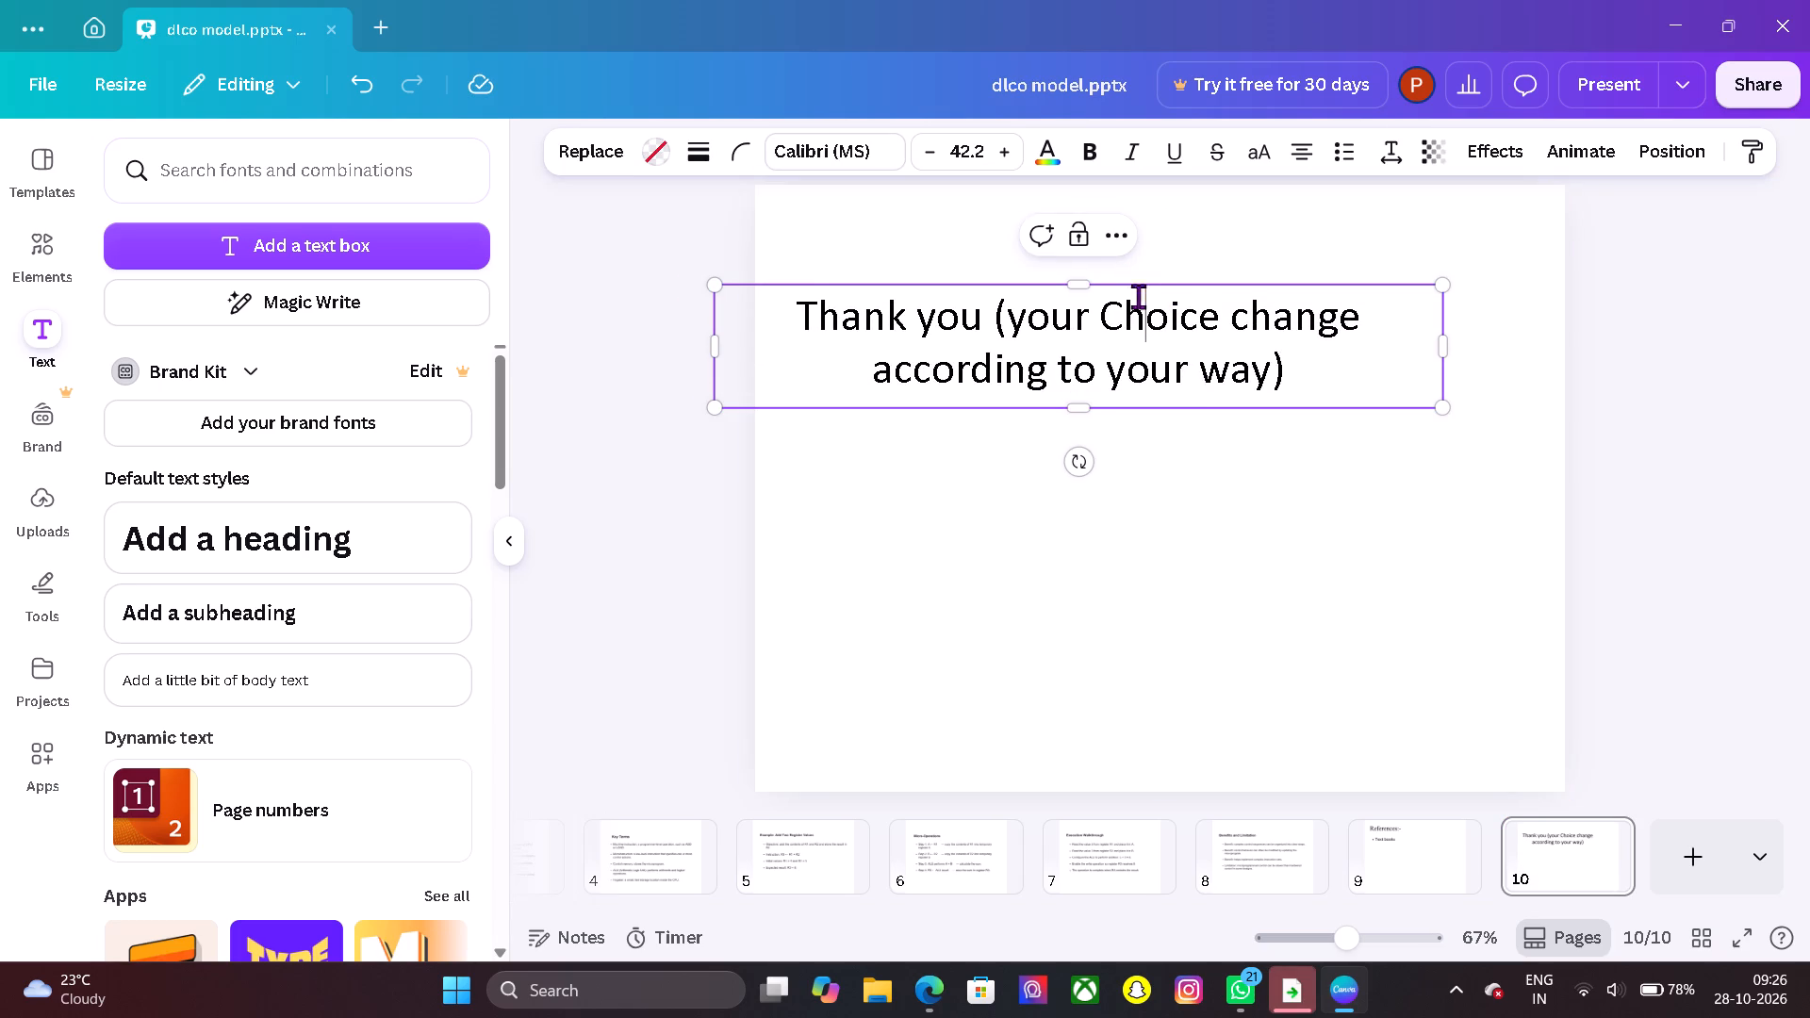
{"action": "left_click", "coordinate": [1102, 240]}
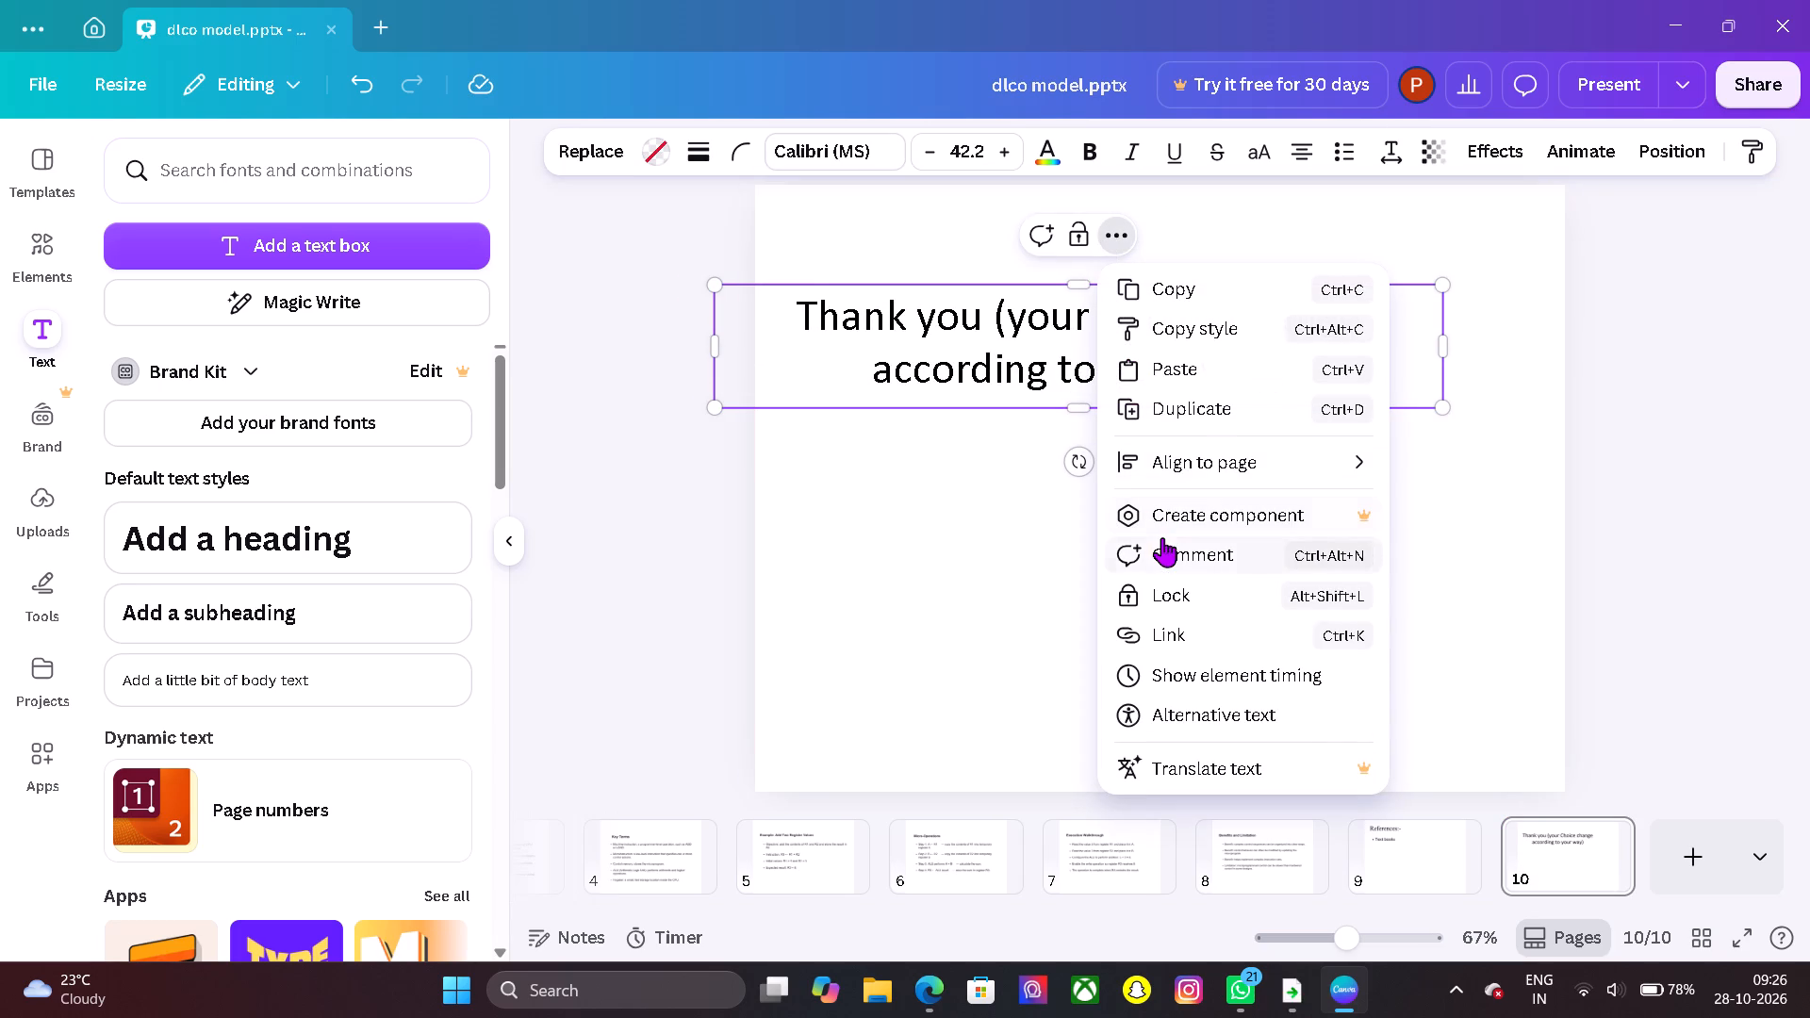
{"action": "left_click", "coordinate": [1036, 531]}
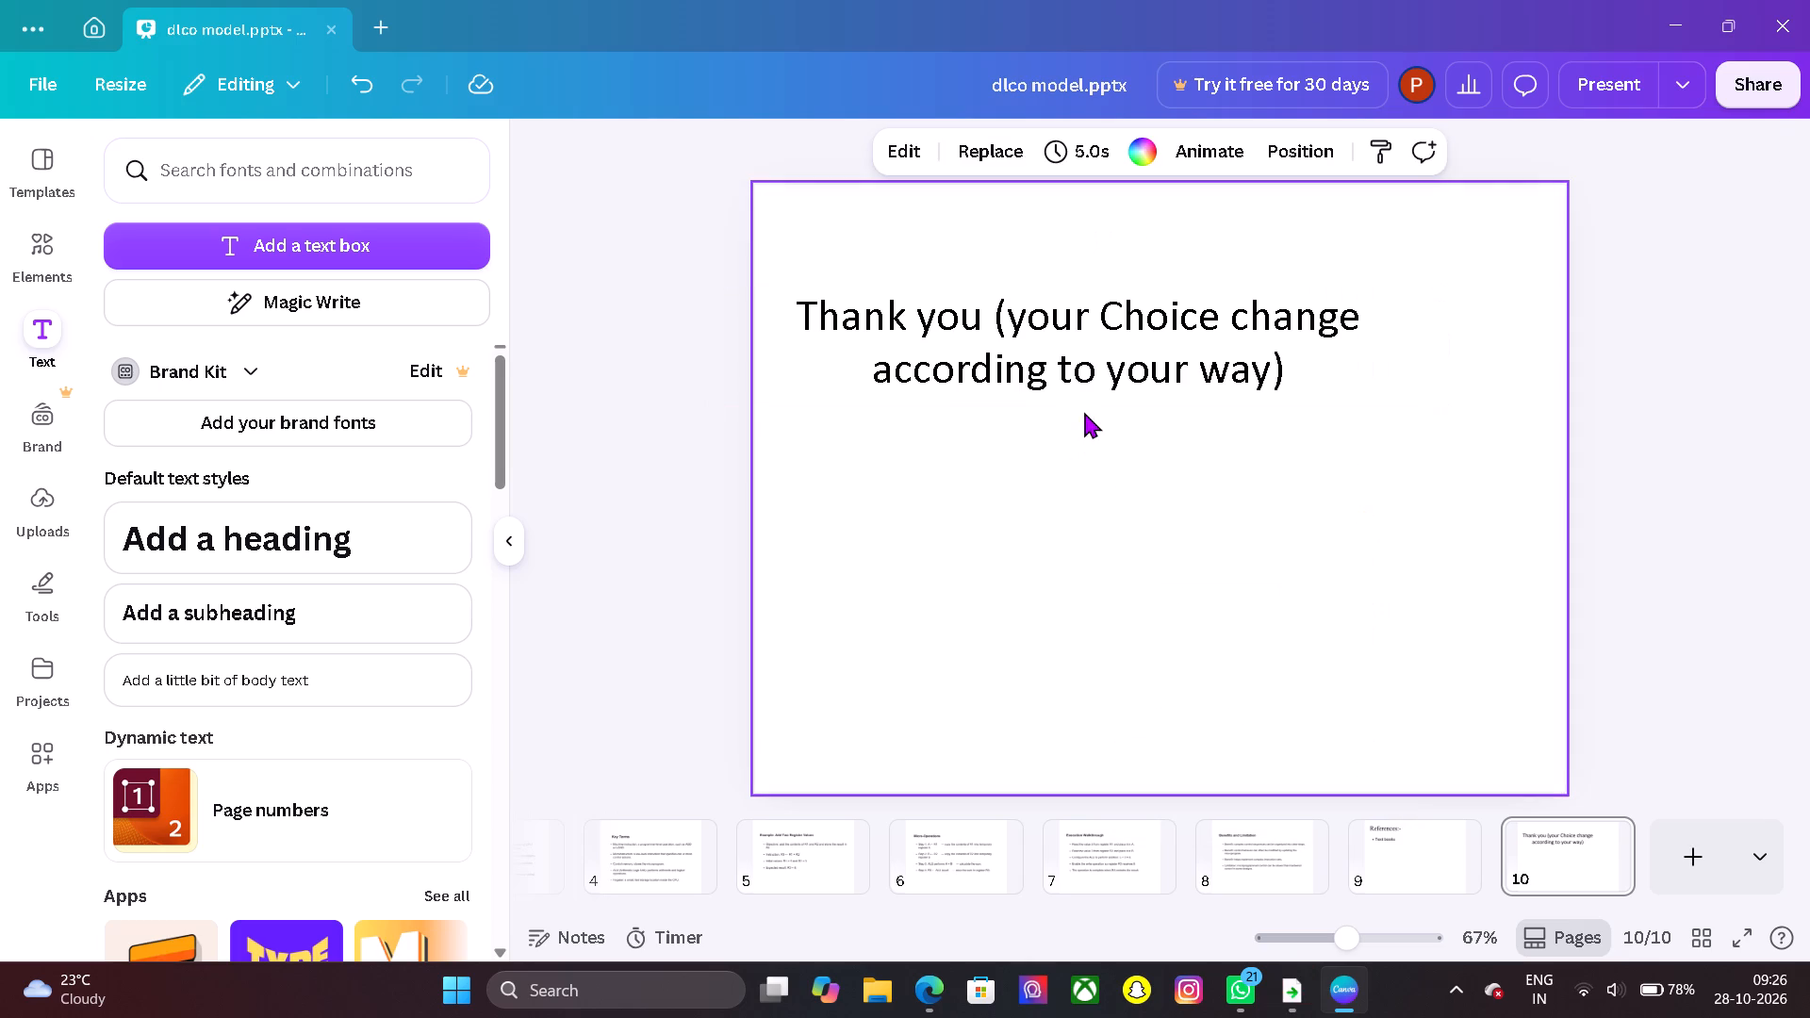
{"action": "left_click", "coordinate": [1093, 392]}
{"action": "left_click", "coordinate": [1116, 235]}
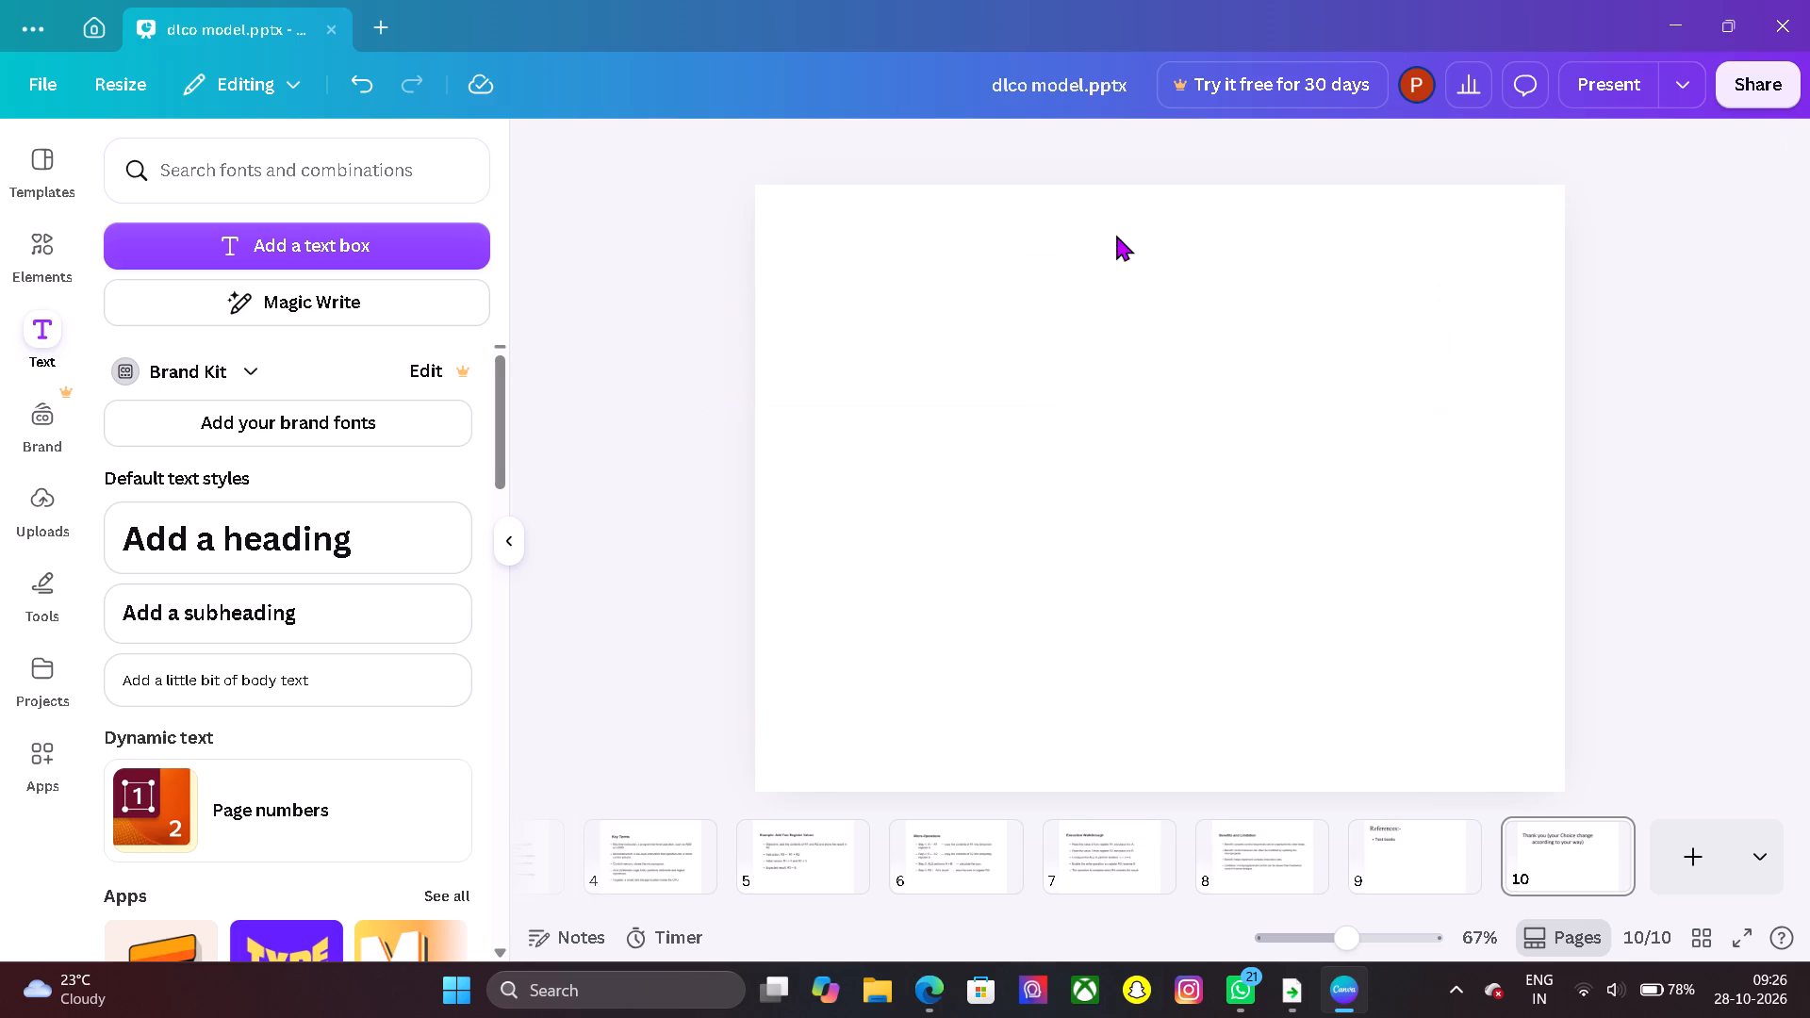
Search the text combinations for "thankyou" and look through the designs for one that suits the closing slide.
{"action": "left_click", "coordinate": [335, 164]}
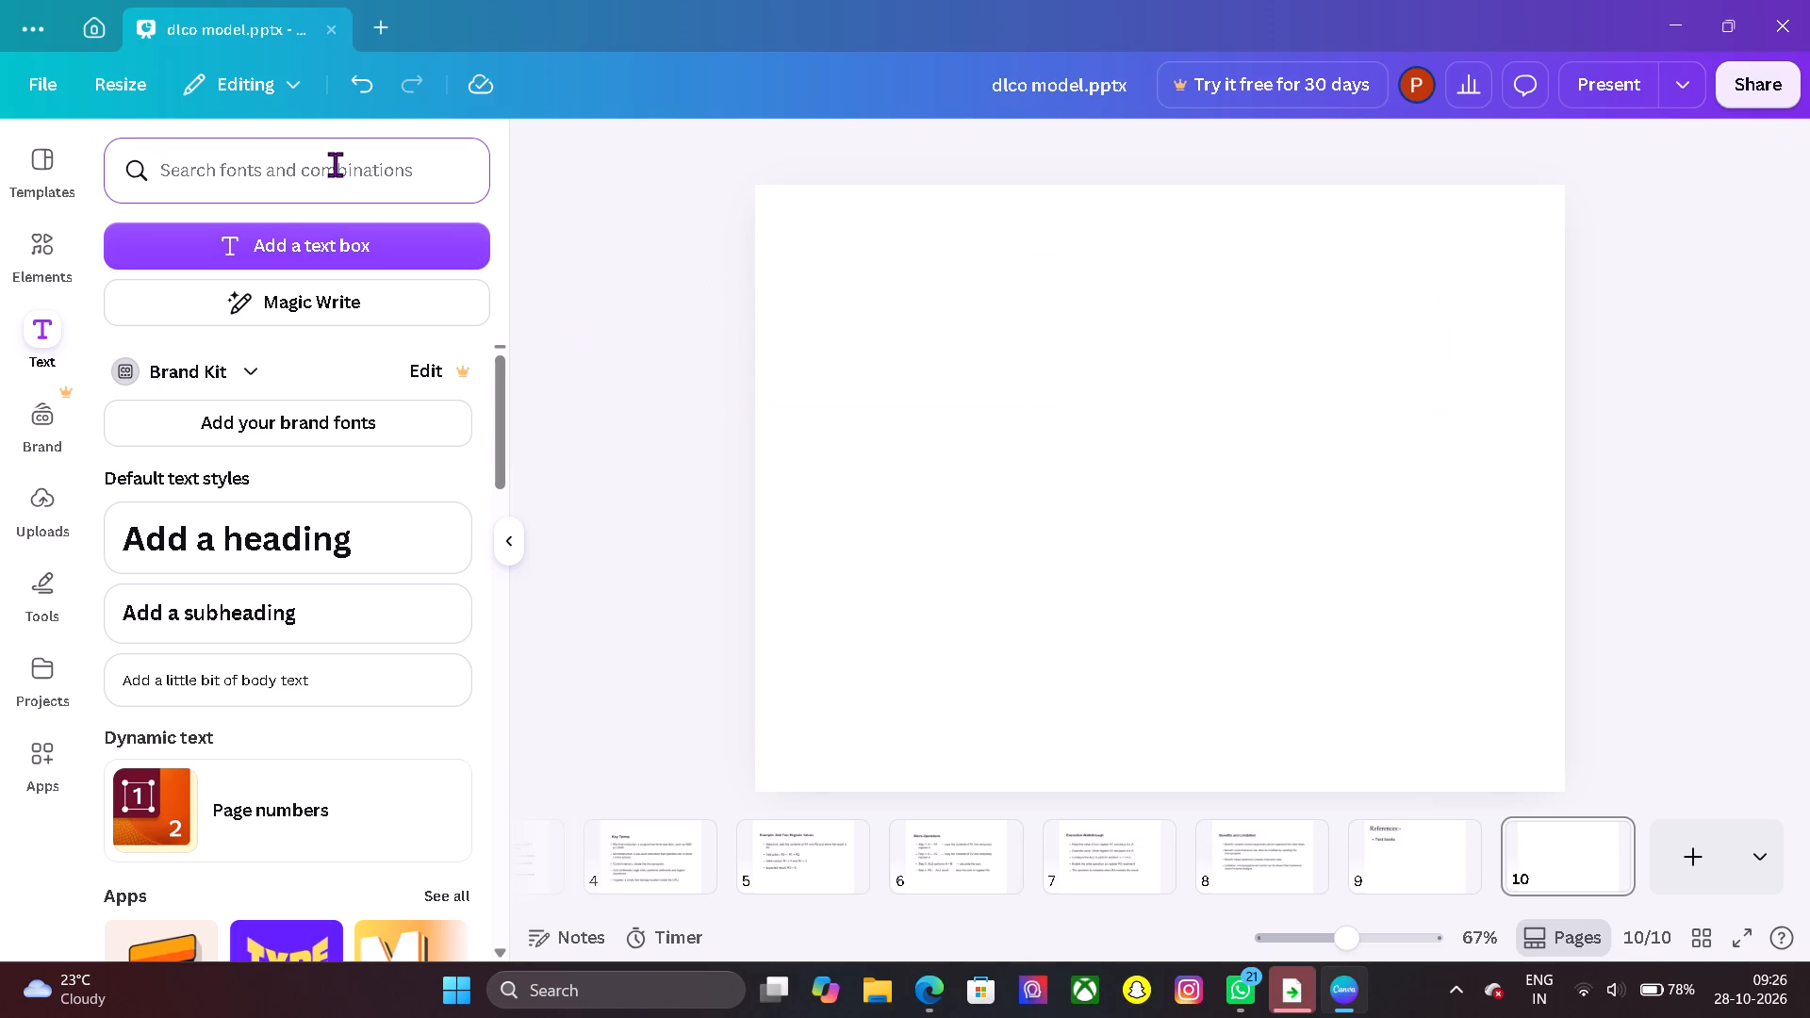
{"action": "key", "text": "y"}
{"action": "key", "text": "BackSpace"}
{"action": "key", "text": "t"}
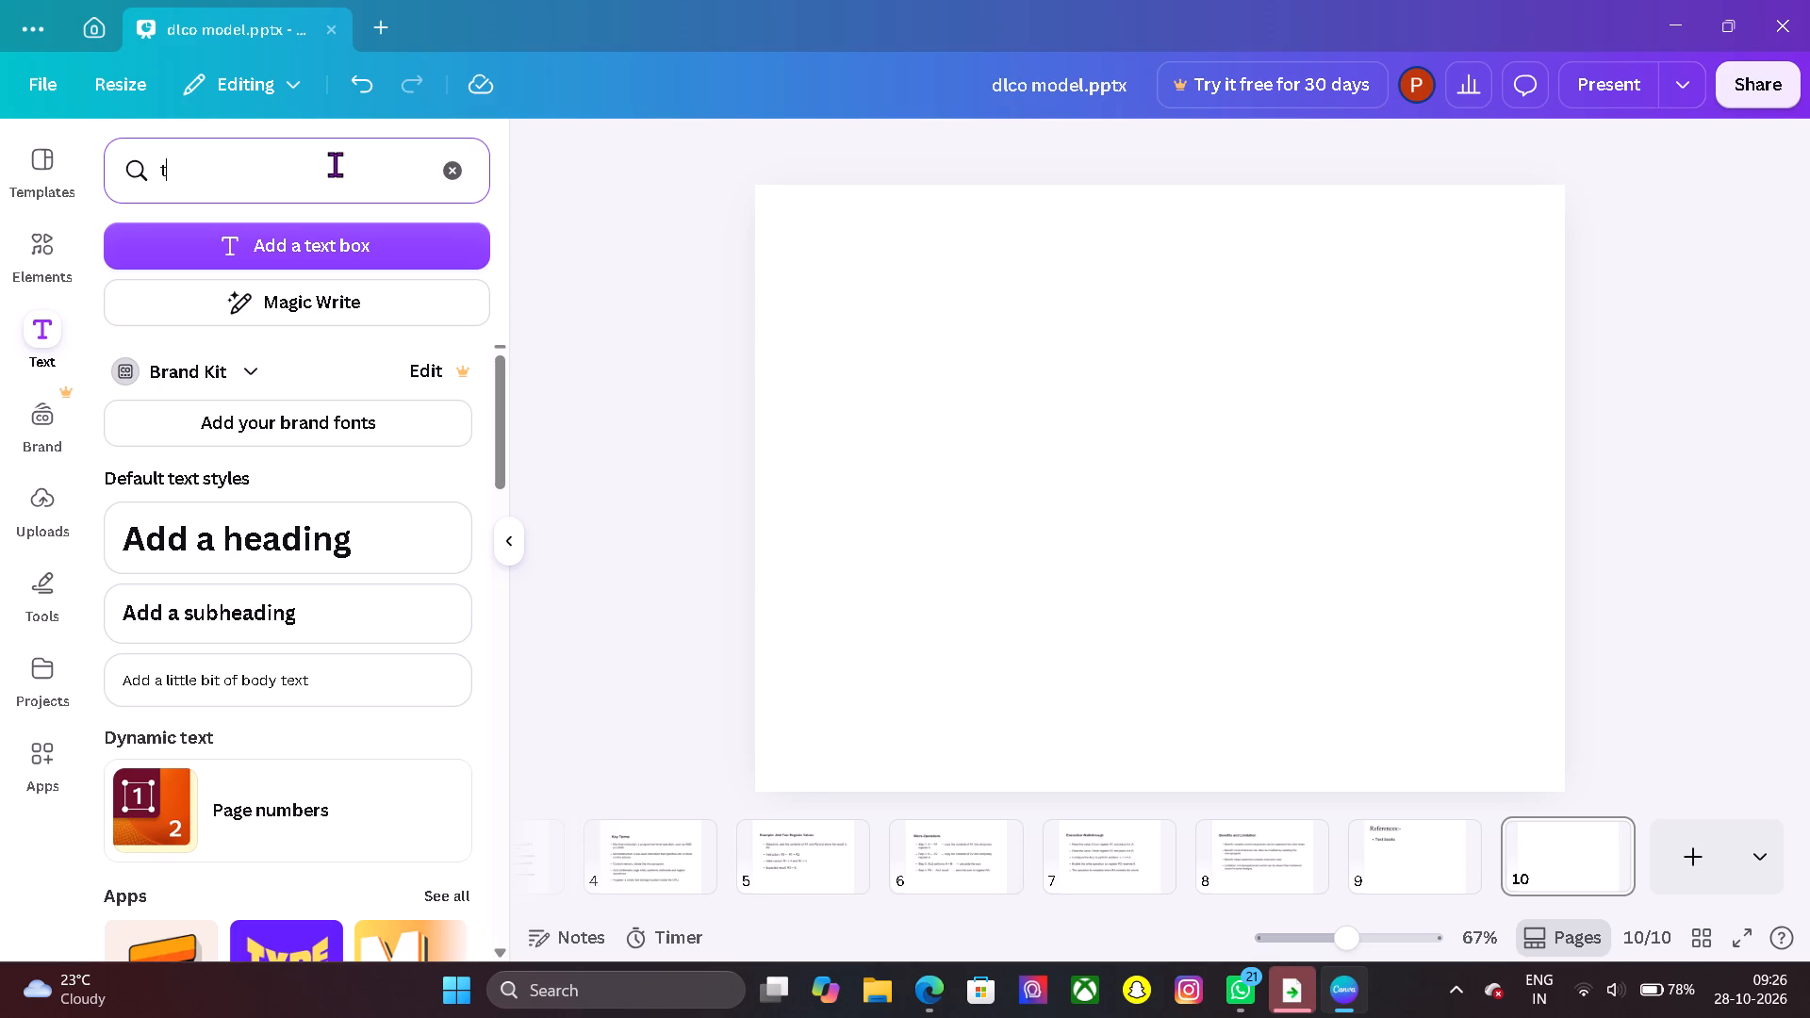
{"action": "type", "text": "hankyou"}
{"action": "key", "text": "Return"}
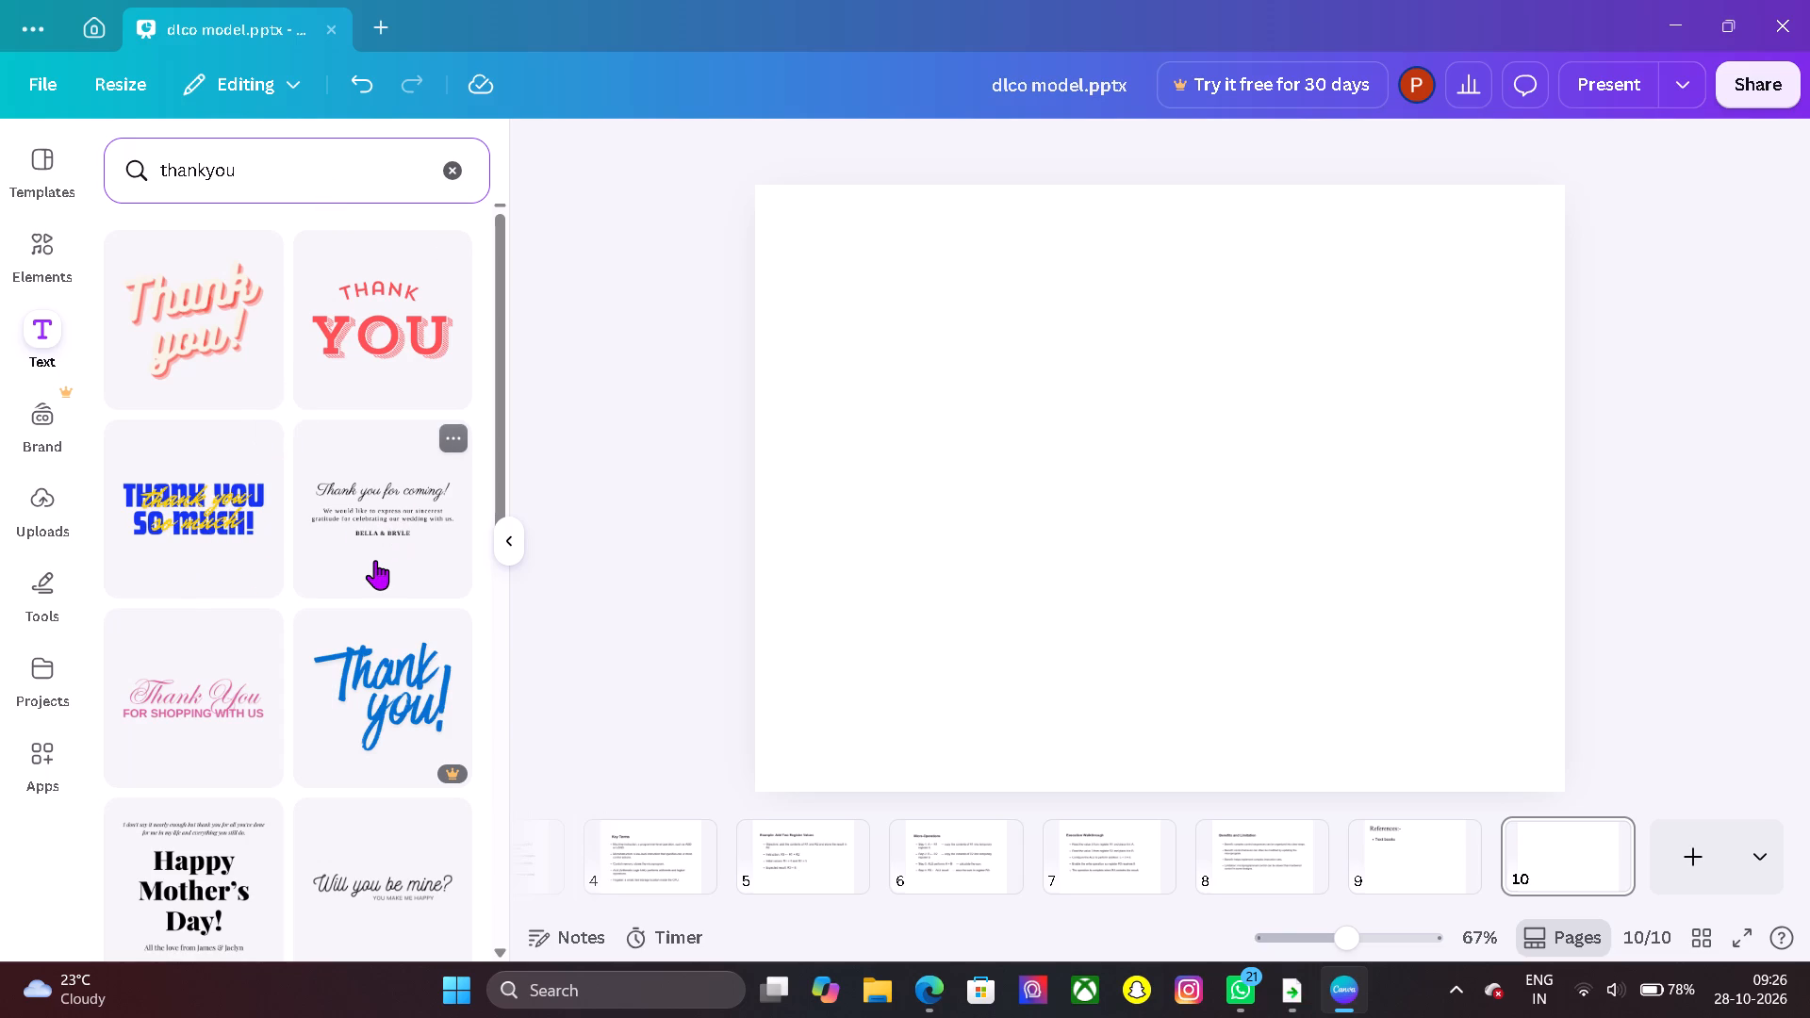
{"action": "scroll", "coordinate": [375, 560], "scroll_direction": "down", "scroll_amount": 2}
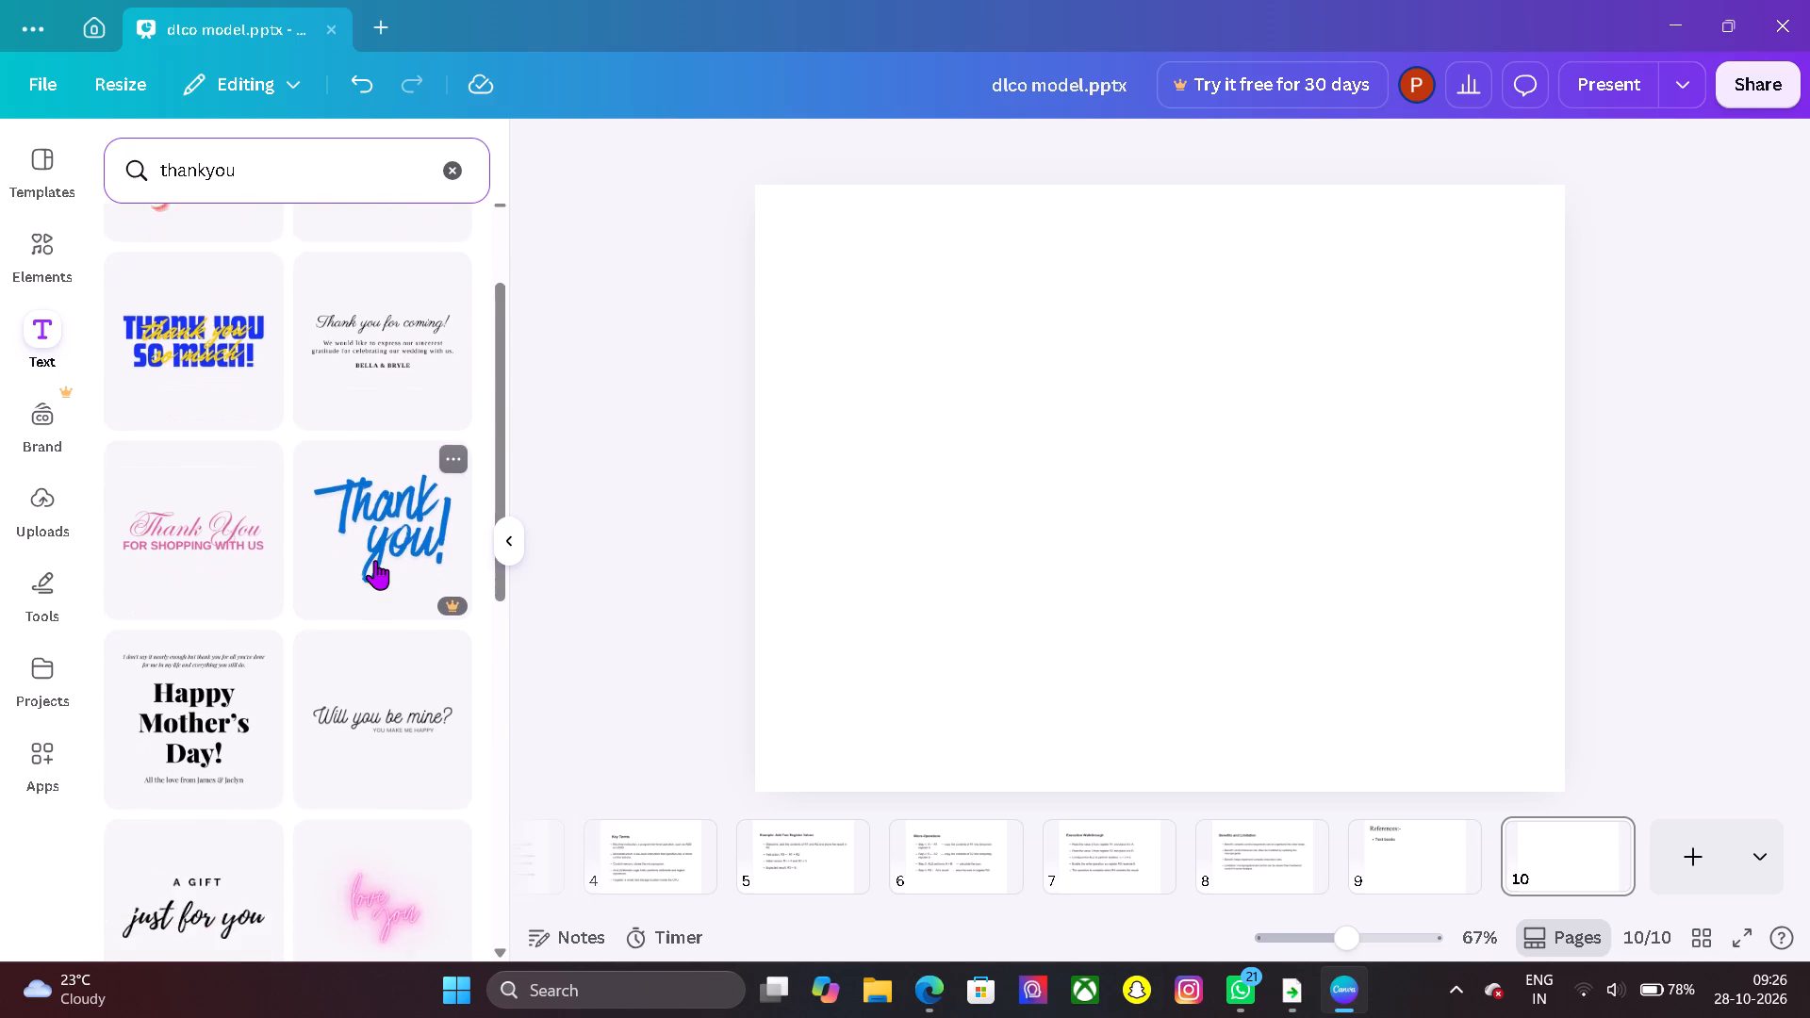
{"action": "scroll", "coordinate": [375, 560], "scroll_direction": "down", "scroll_amount": 5}
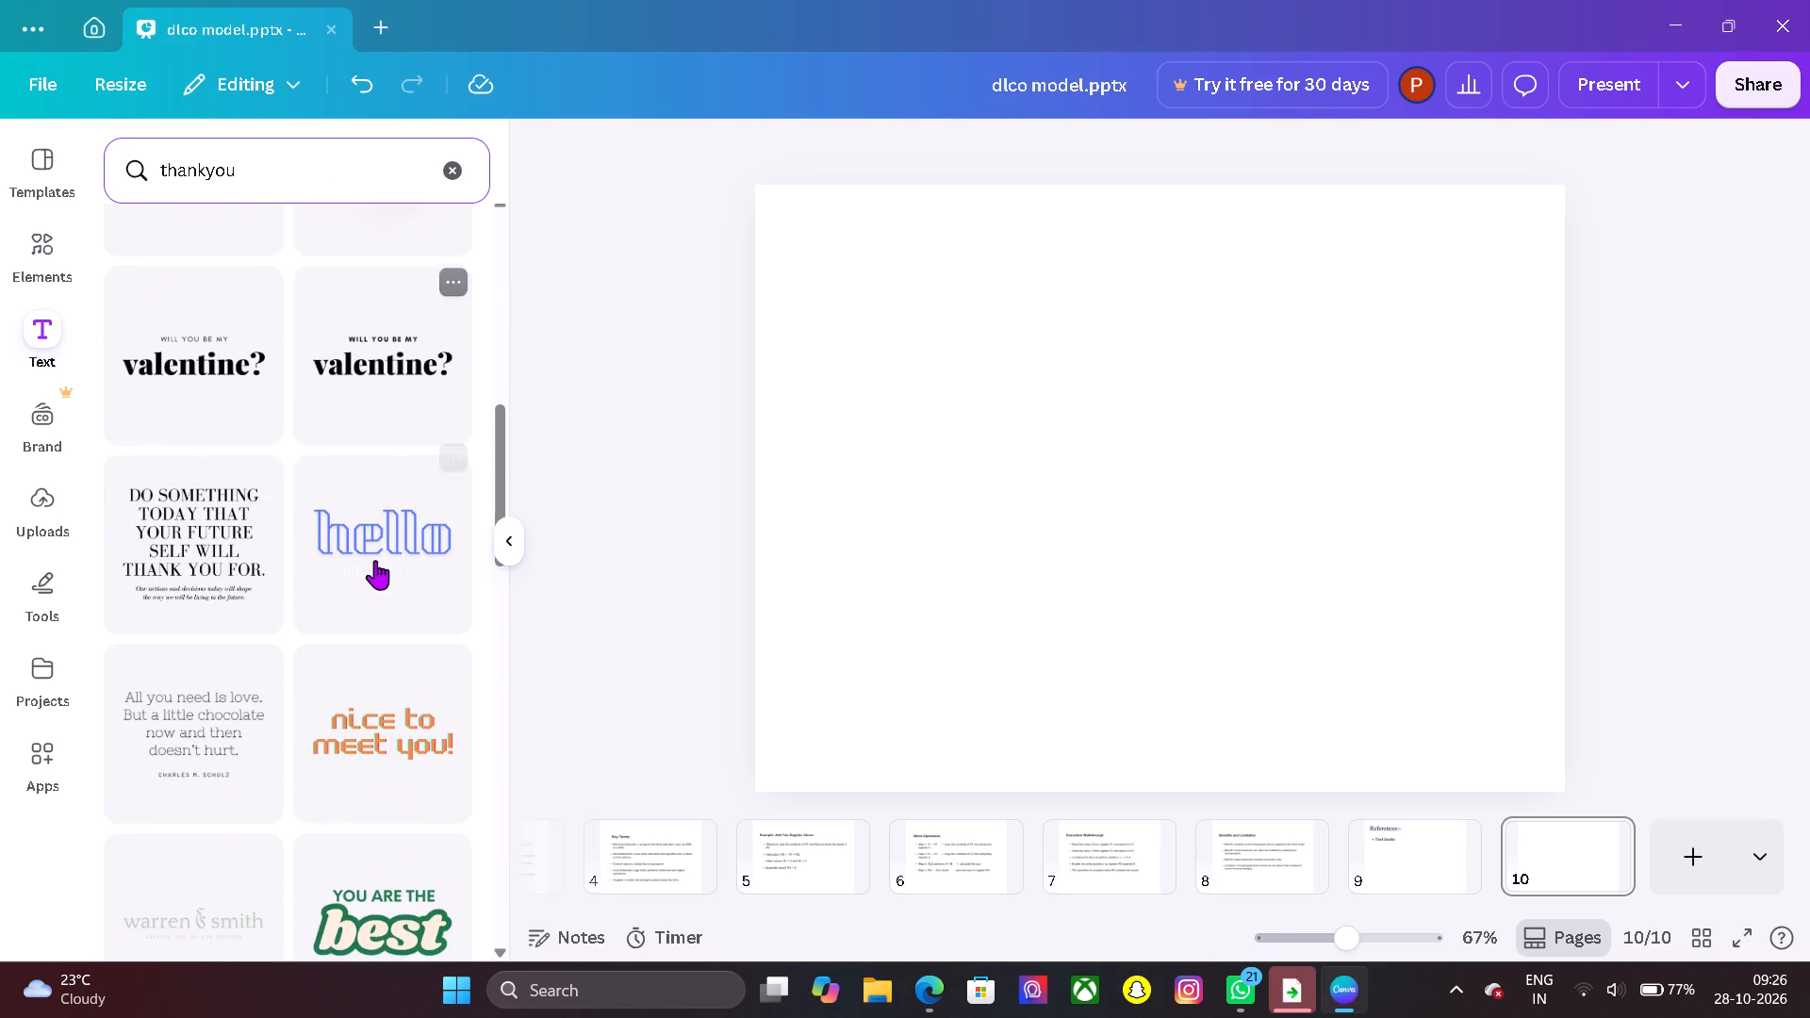
{"action": "scroll", "coordinate": [375, 560], "scroll_direction": "down", "scroll_amount": 4}
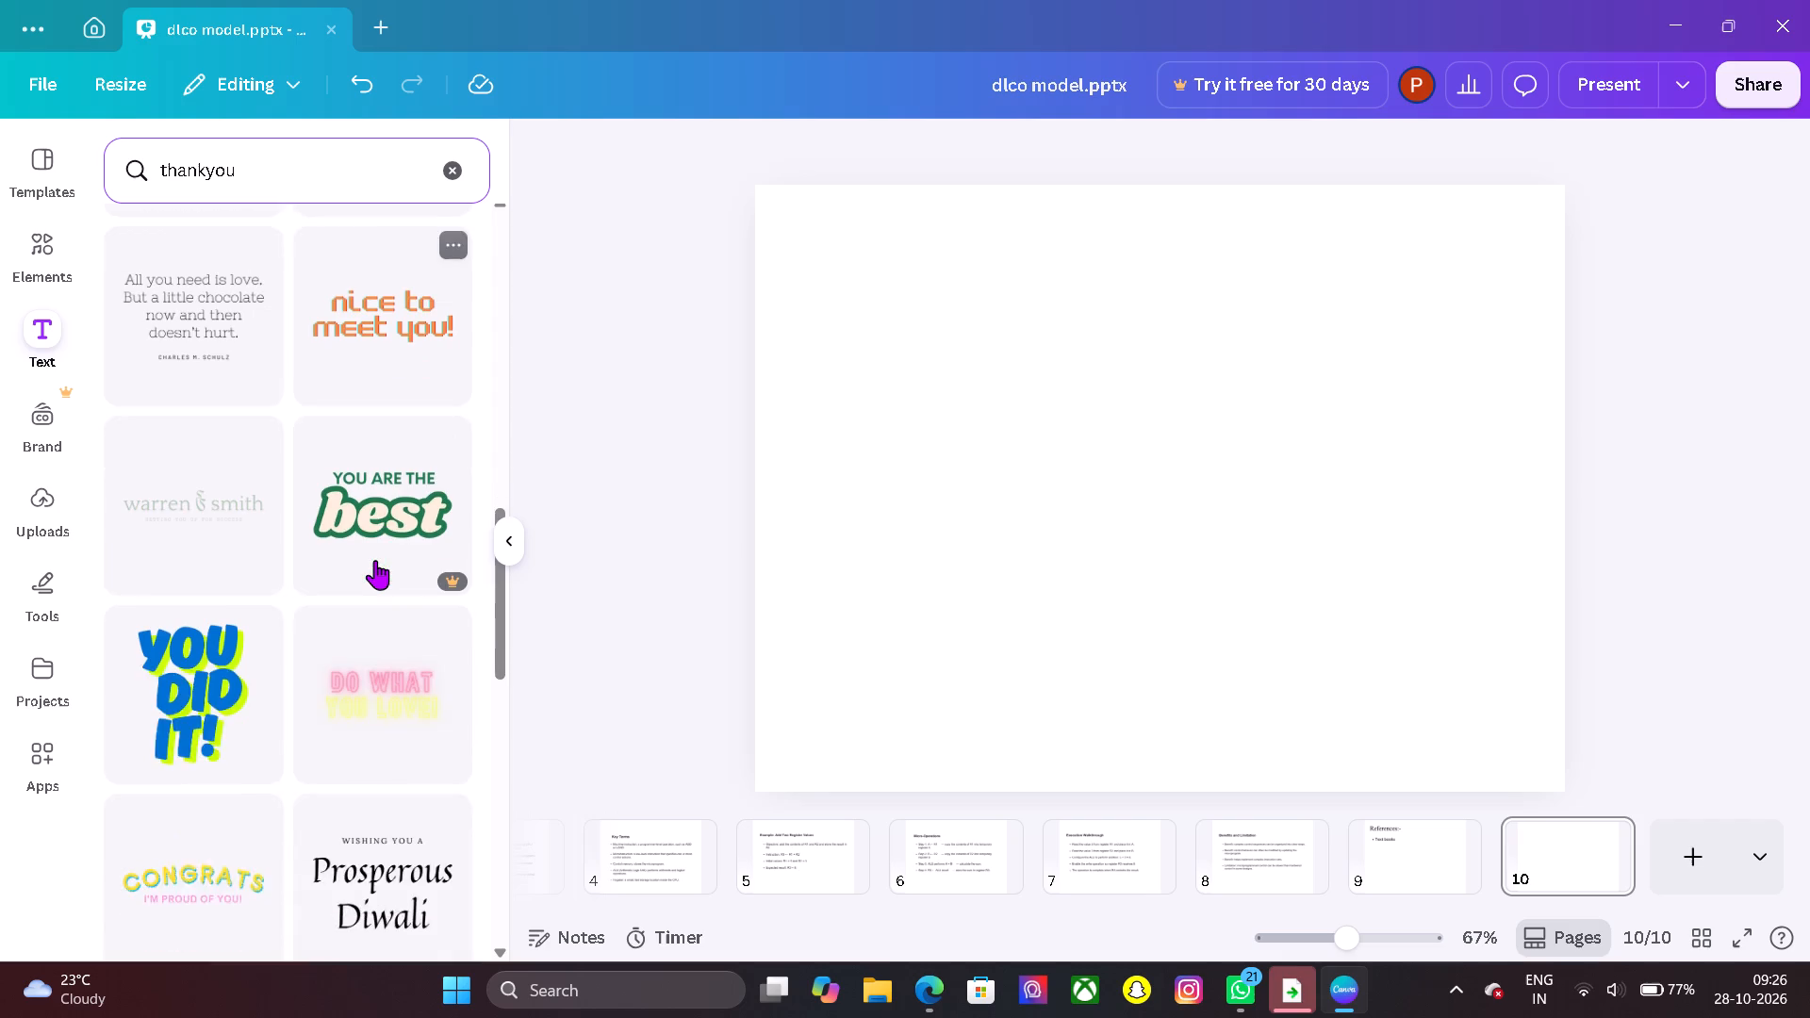
{"action": "scroll", "coordinate": [375, 560], "scroll_direction": "down", "scroll_amount": 3}
{"action": "scroll", "coordinate": [375, 560], "scroll_direction": "up", "scroll_amount": 9}
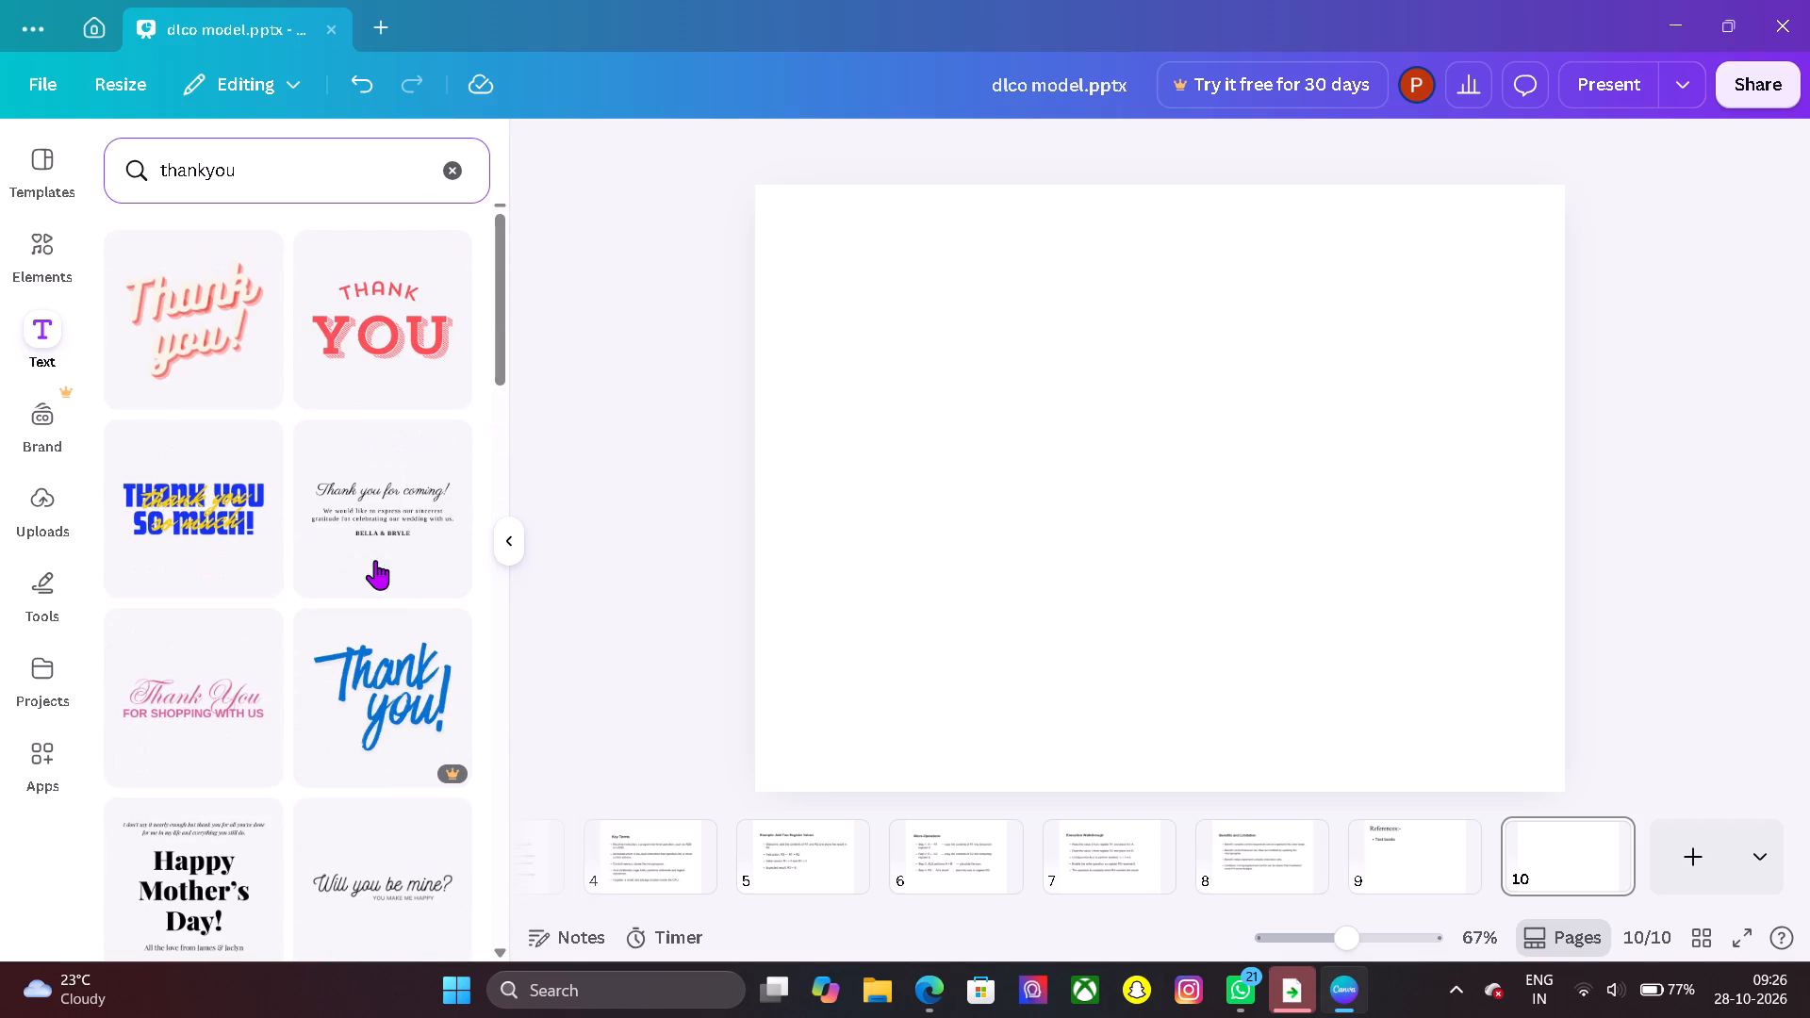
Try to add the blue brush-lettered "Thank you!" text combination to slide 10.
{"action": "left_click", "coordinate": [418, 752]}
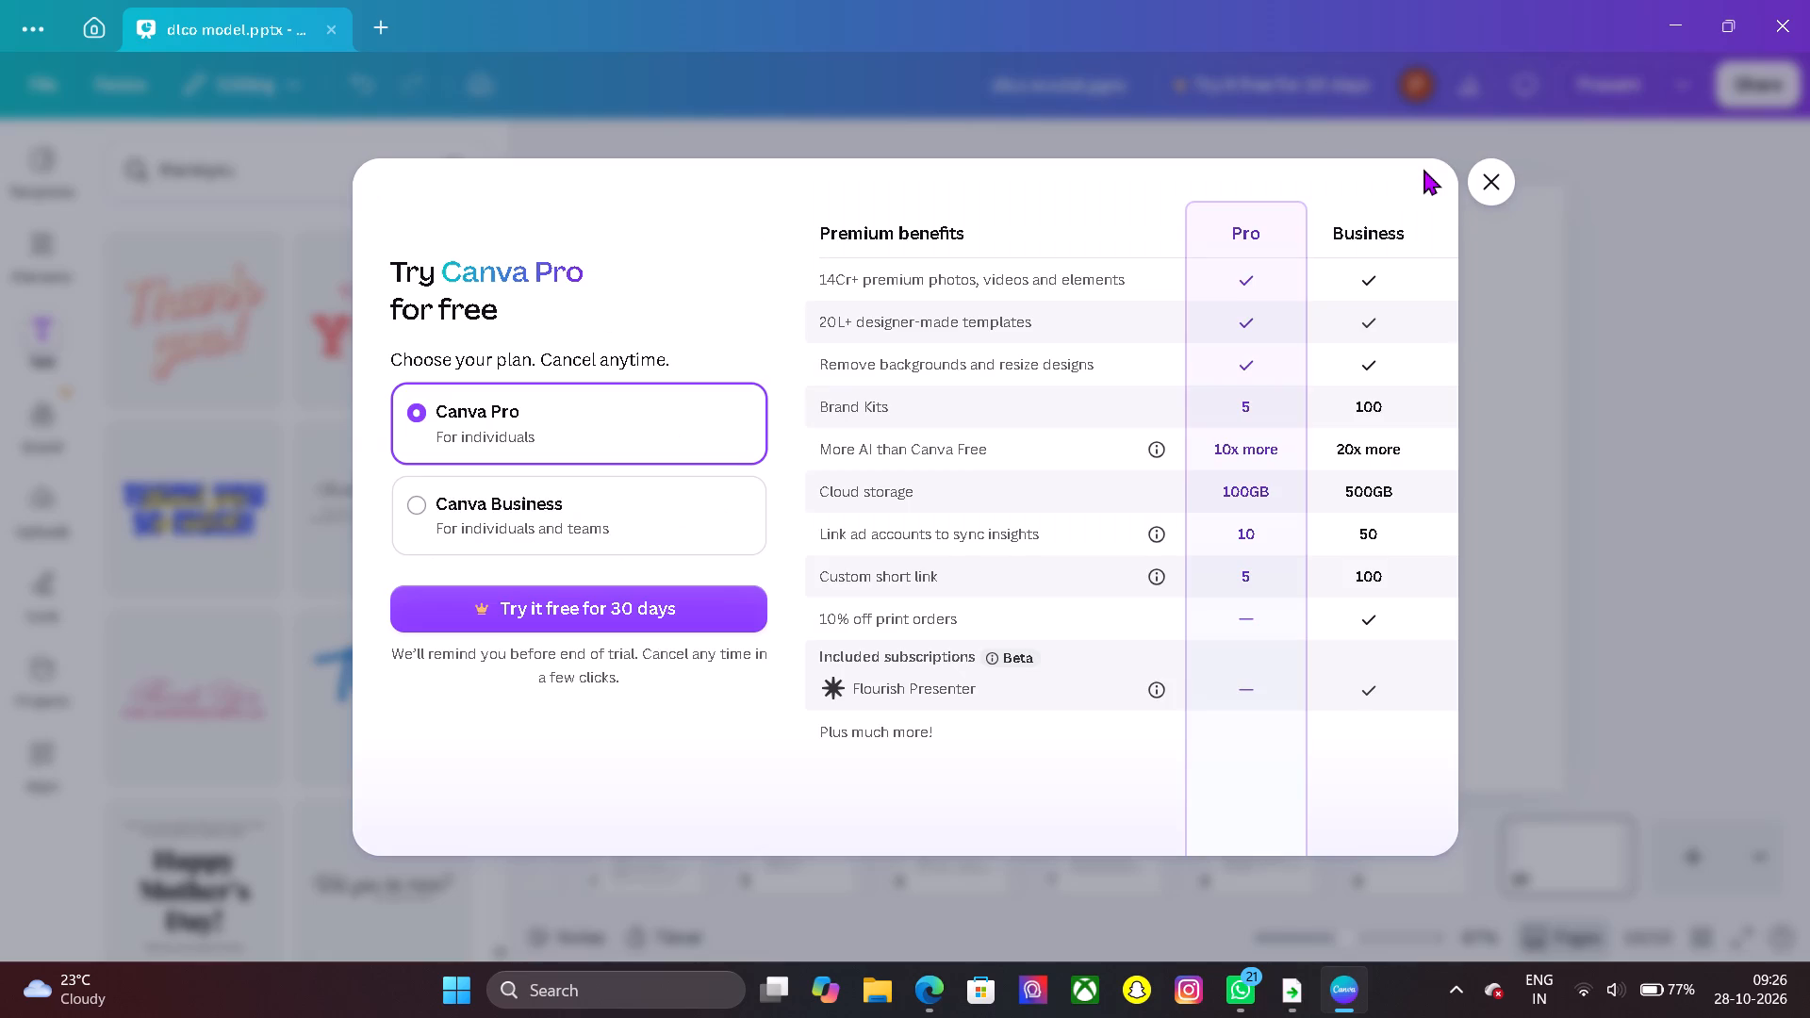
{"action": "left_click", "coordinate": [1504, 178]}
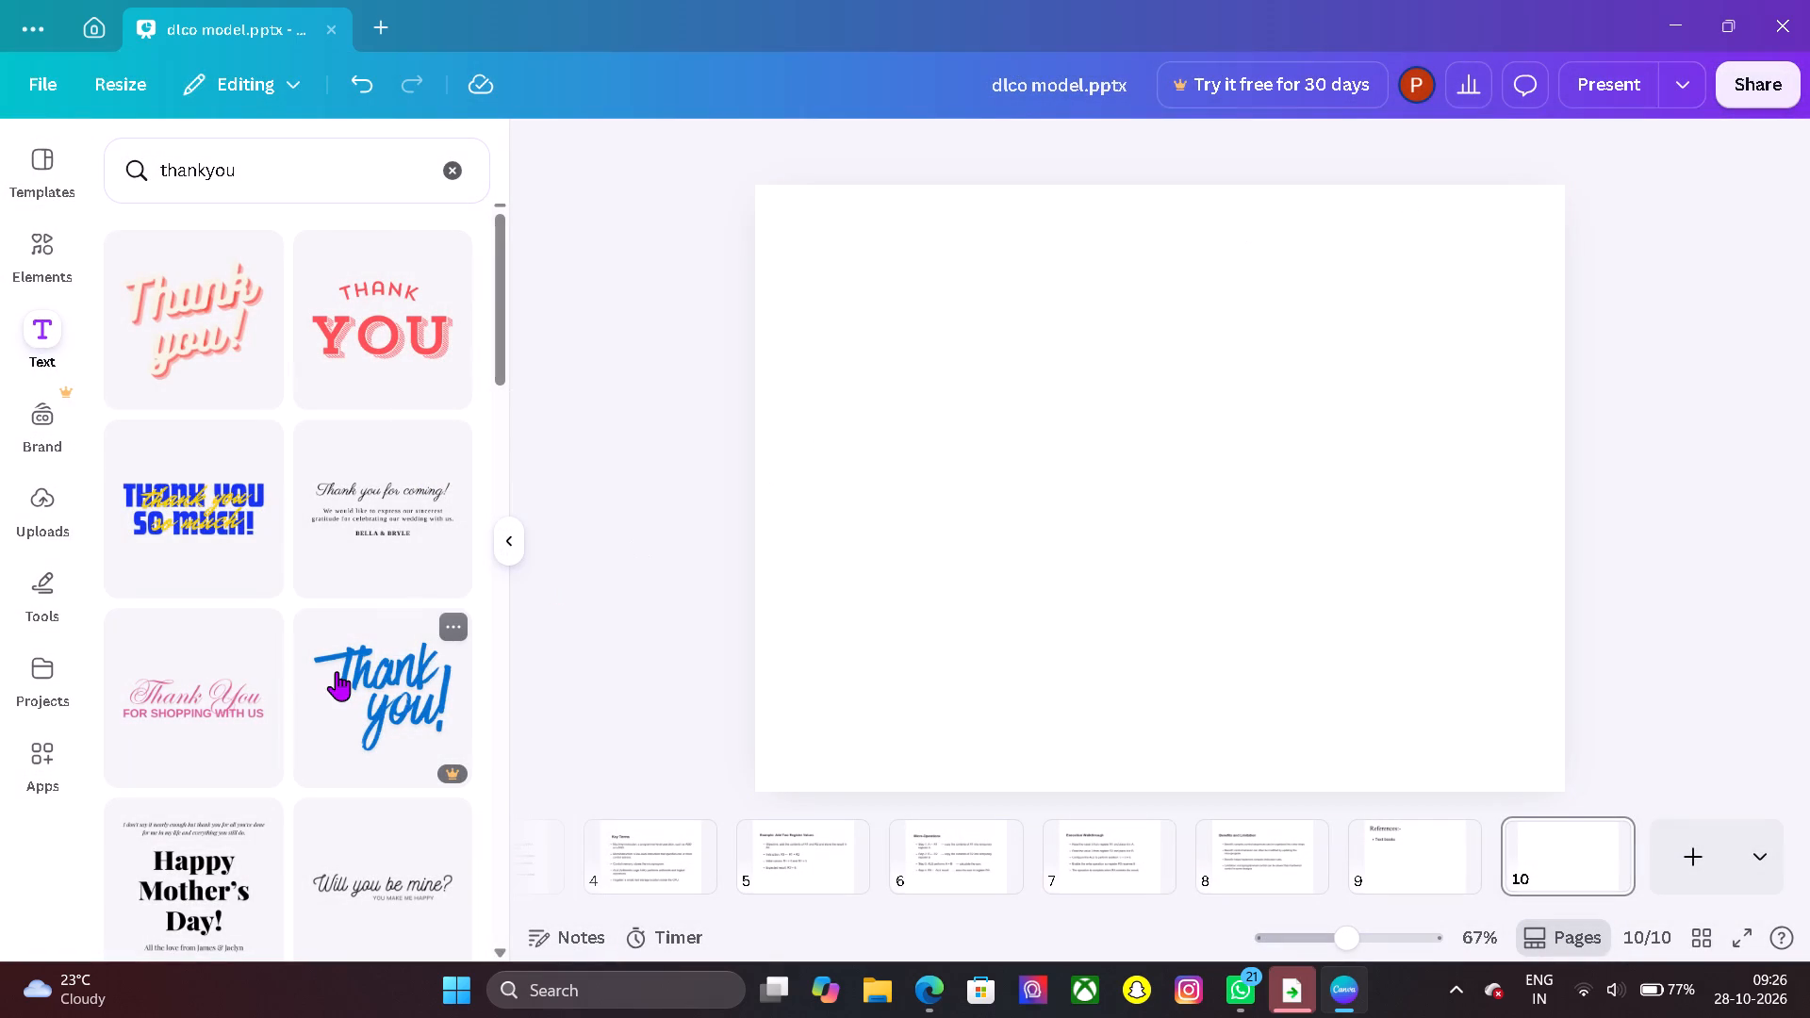
Browse the rest of the "thankyou" text combinations for an alternative design for slide 10.
{"action": "scroll", "coordinate": [337, 671], "scroll_direction": "down", "scroll_amount": 6}
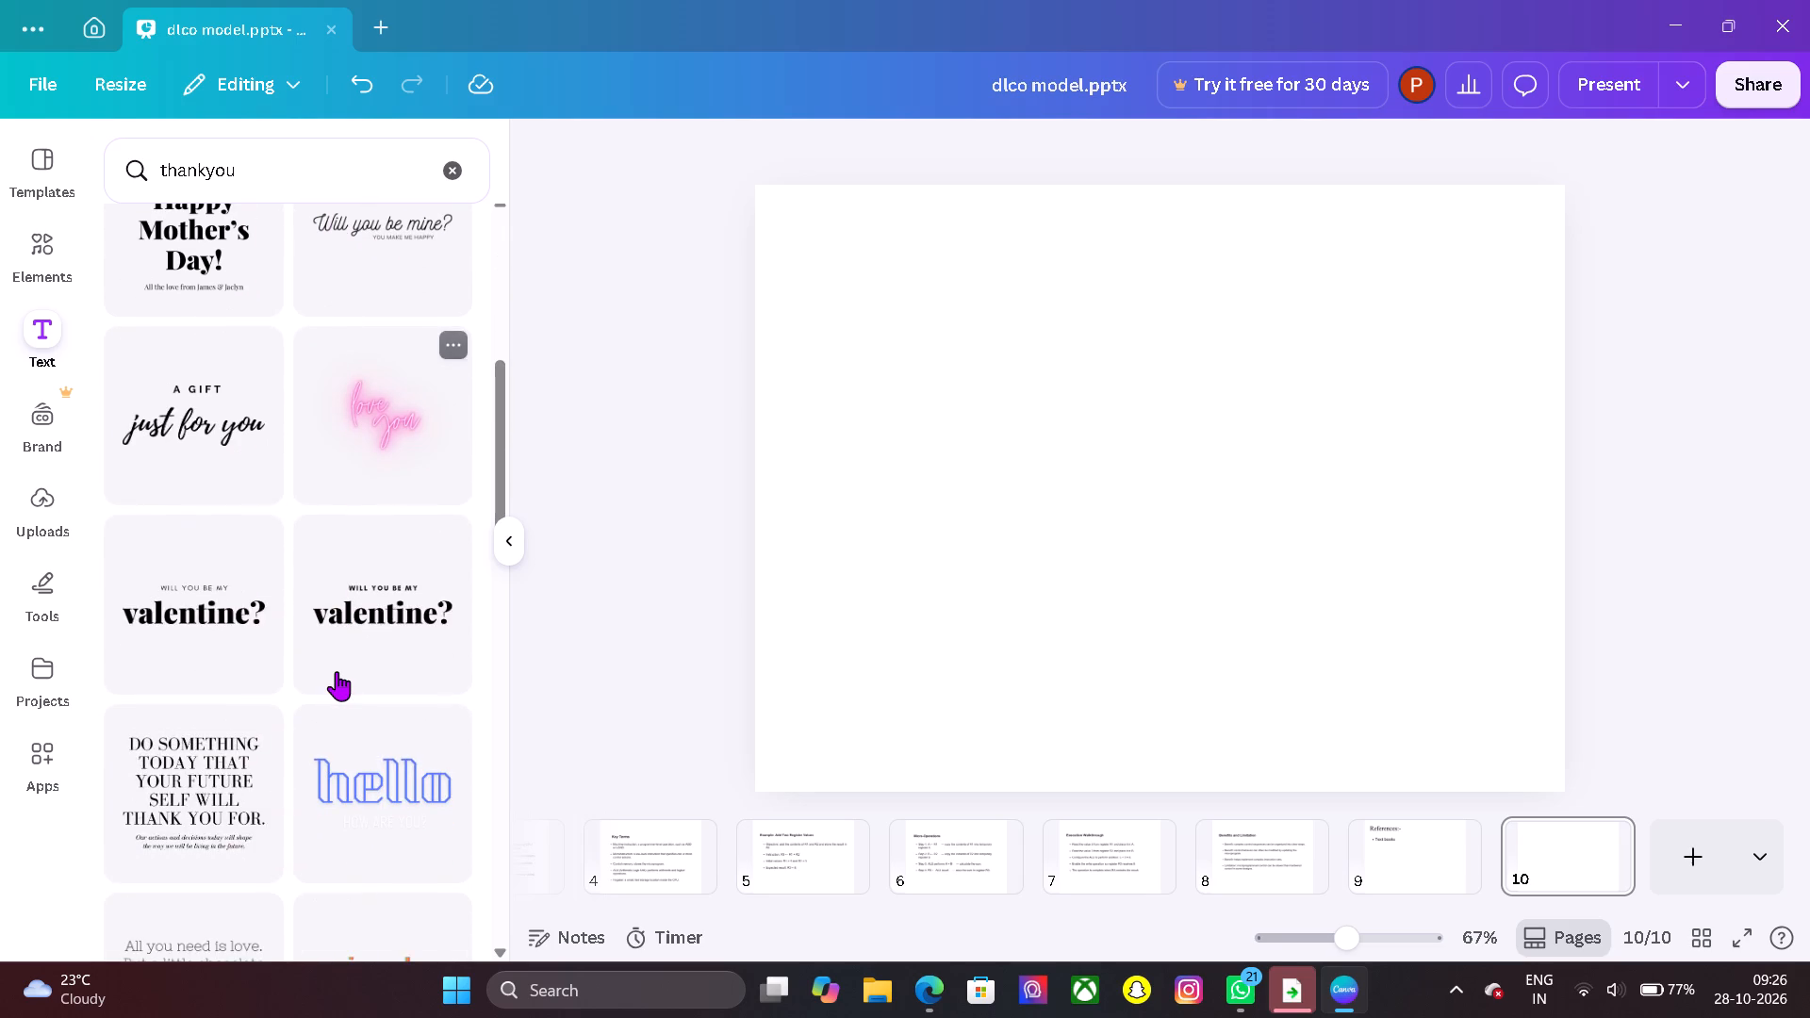
{"action": "scroll", "coordinate": [337, 671], "scroll_direction": "down", "scroll_amount": 4}
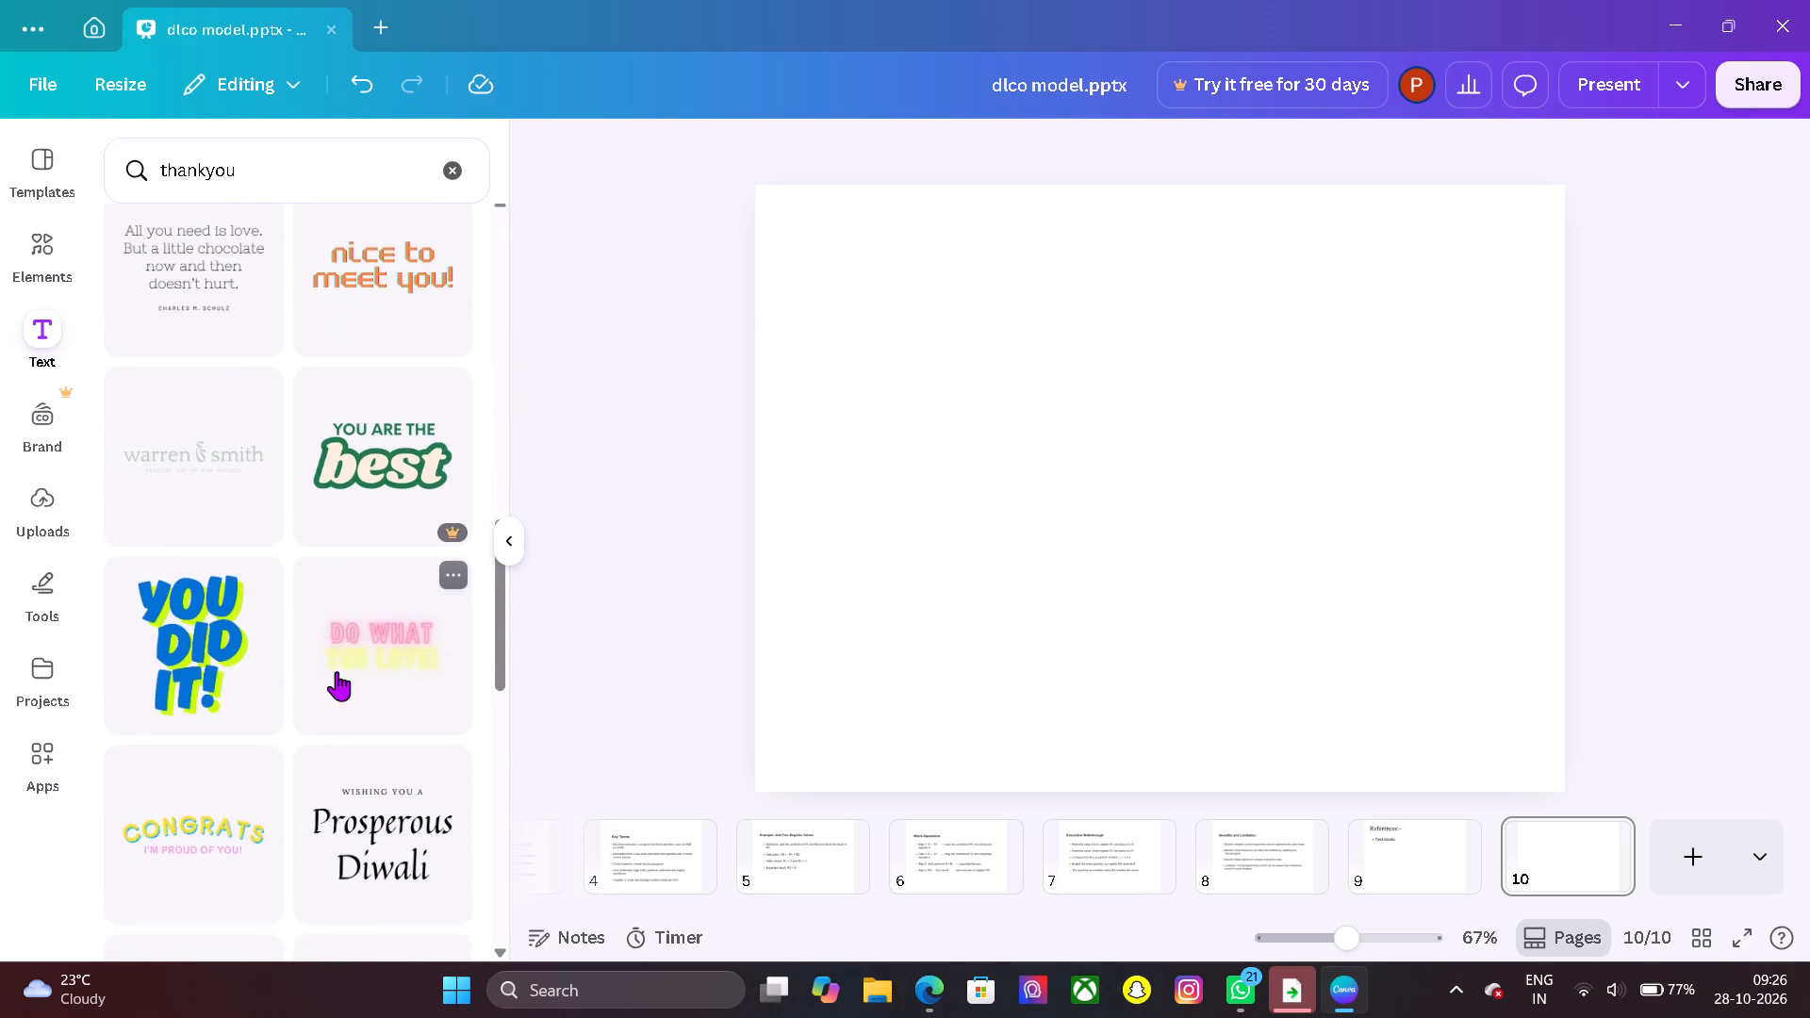
{"action": "scroll", "coordinate": [337, 671], "scroll_direction": "down", "scroll_amount": 12}
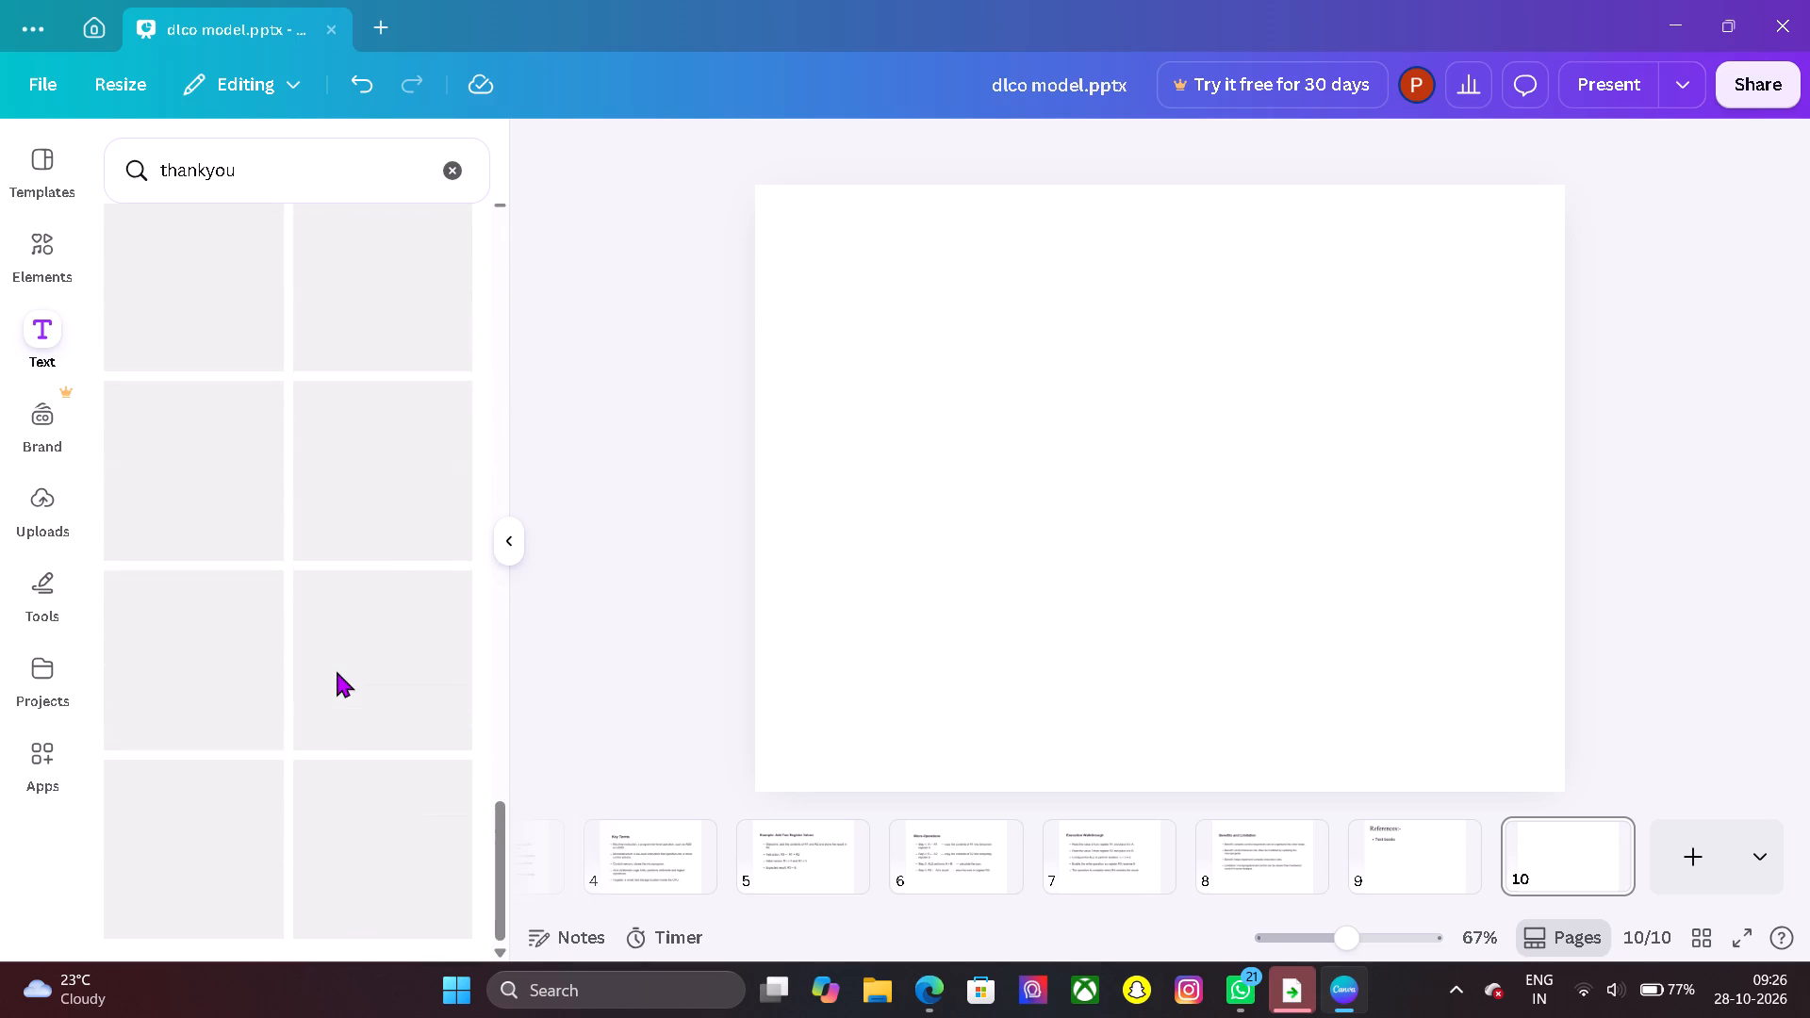
{"action": "scroll", "coordinate": [337, 671], "scroll_direction": "up", "scroll_amount": 5}
{"action": "scroll", "coordinate": [337, 671], "scroll_direction": "down", "scroll_amount": 2}
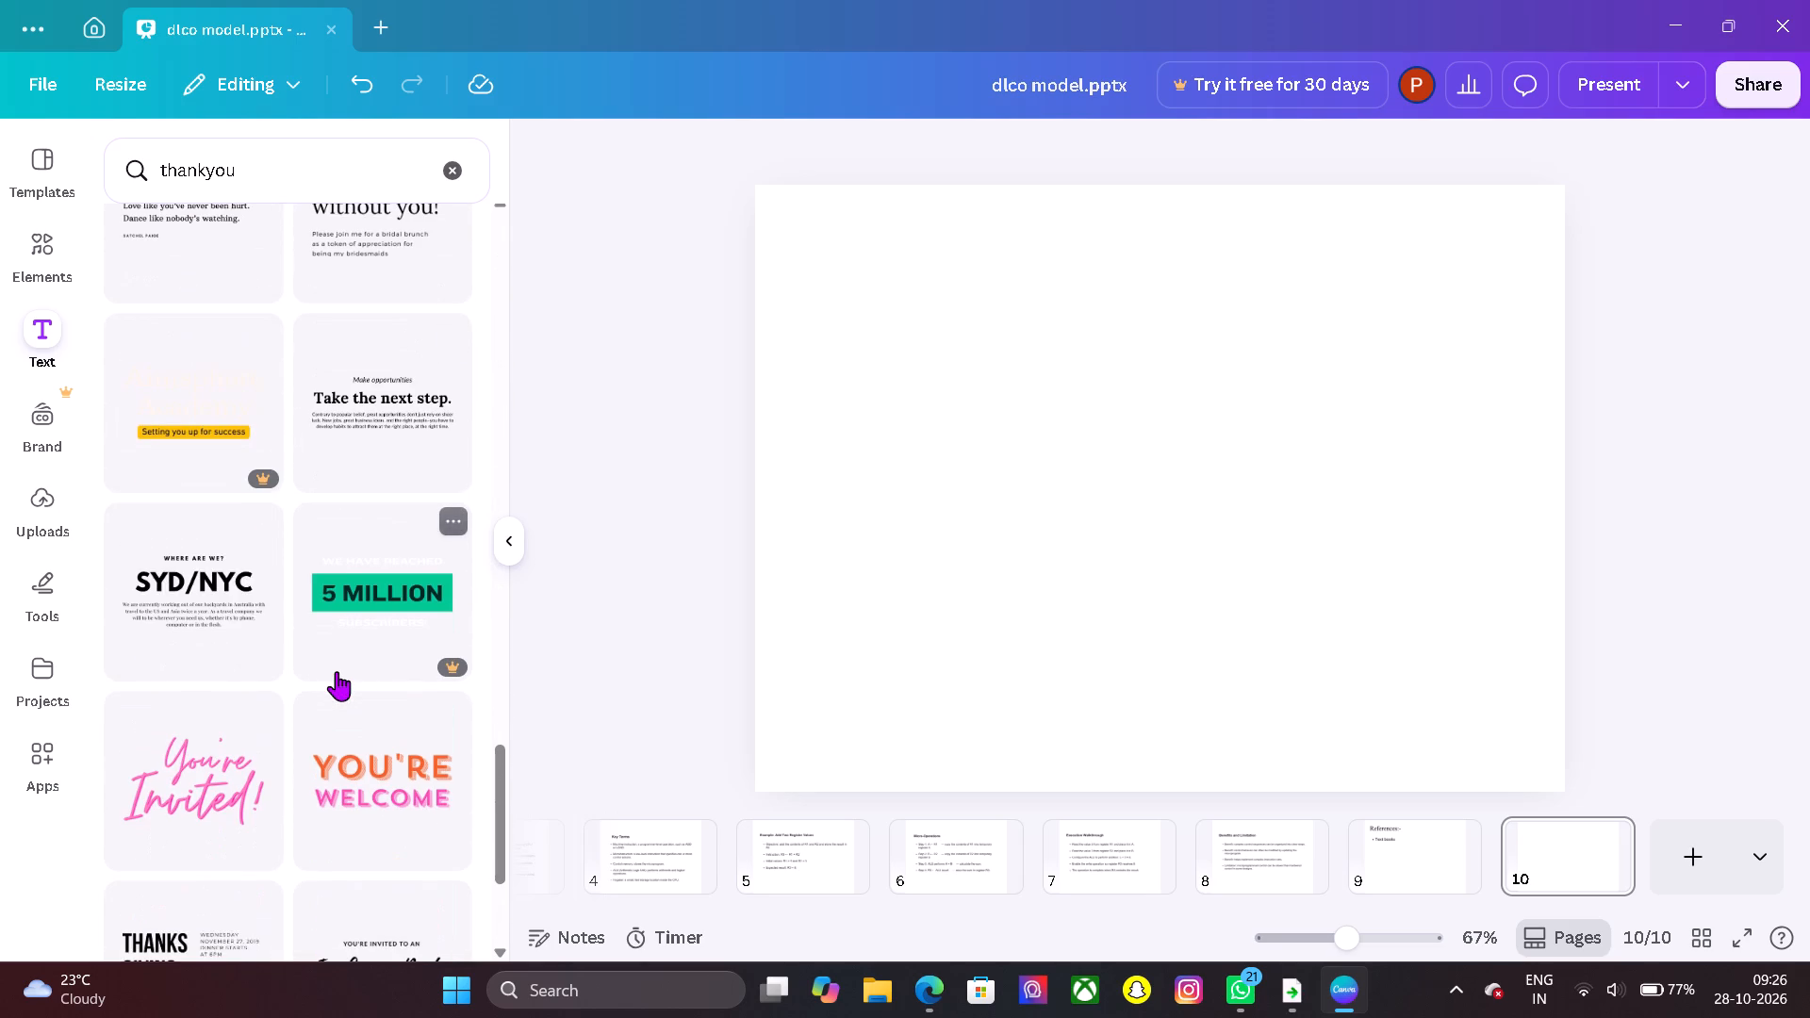
{"action": "scroll", "coordinate": [337, 671], "scroll_direction": "down", "scroll_amount": 3}
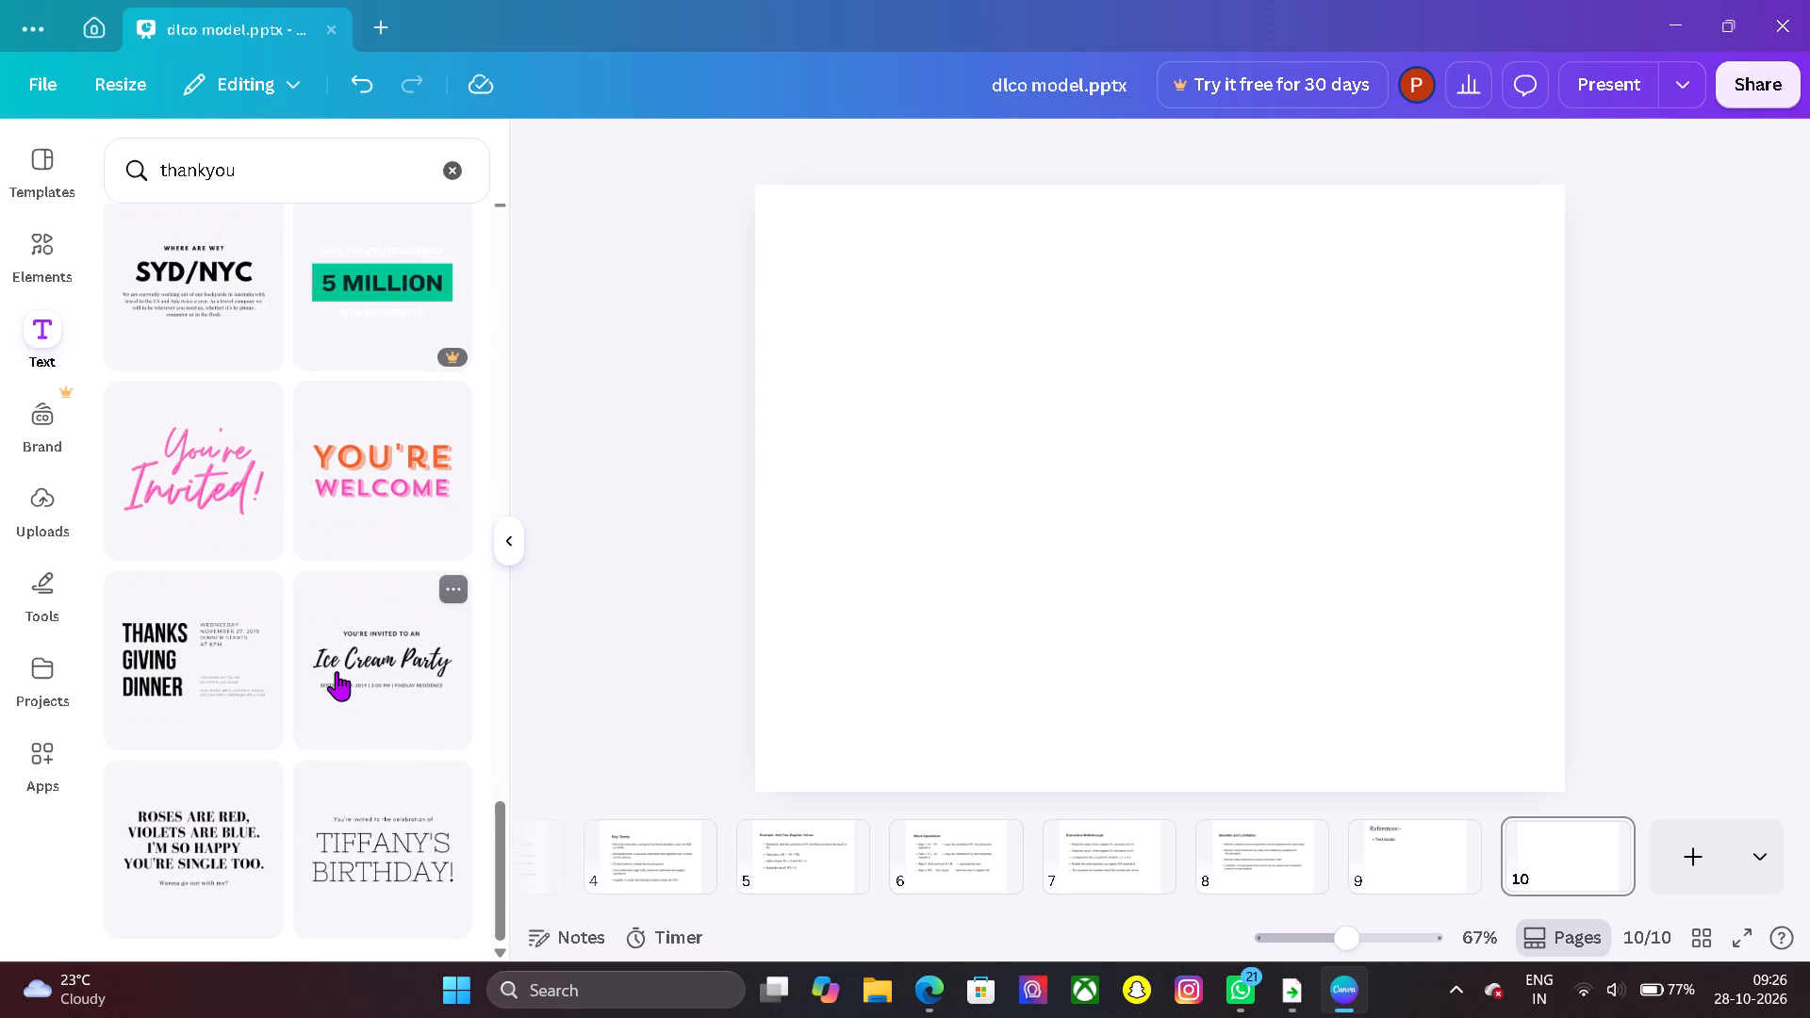
{"action": "scroll", "coordinate": [337, 671], "scroll_direction": "down", "scroll_amount": 2}
{"action": "scroll", "coordinate": [337, 671], "scroll_direction": "up", "scroll_amount": 8}
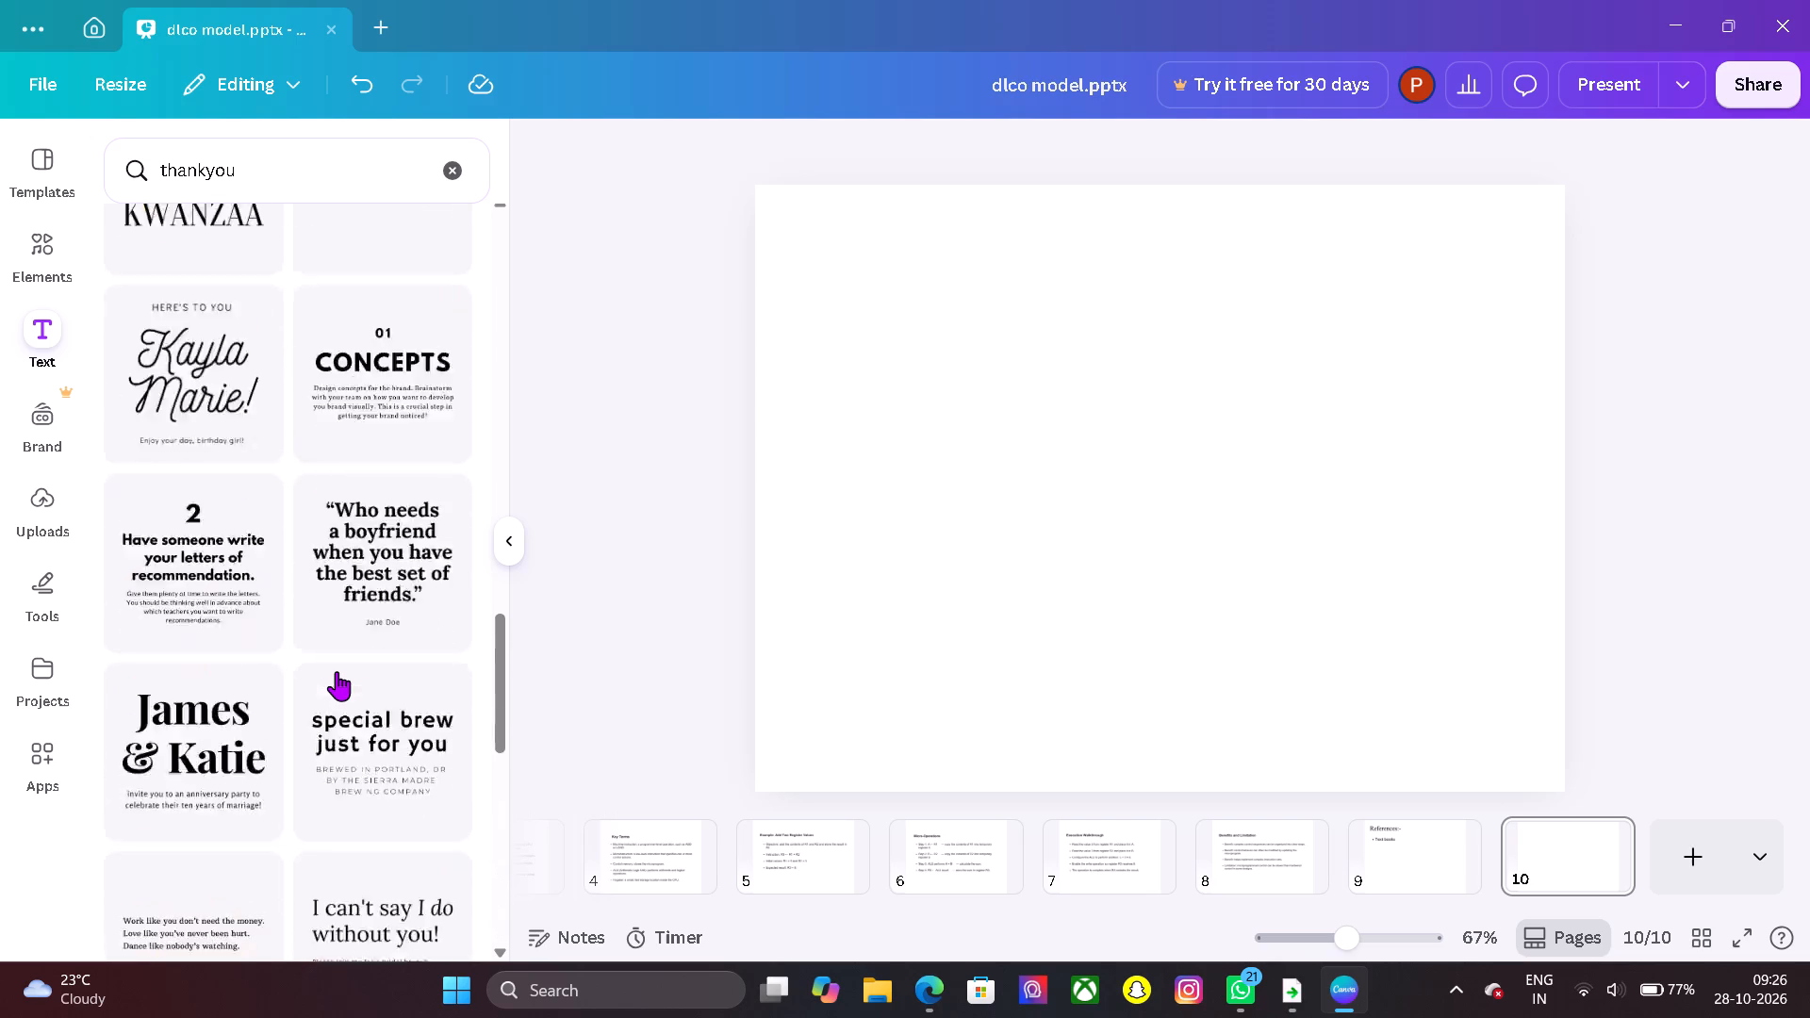
{"action": "scroll", "coordinate": [337, 671], "scroll_direction": "up", "scroll_amount": 12}
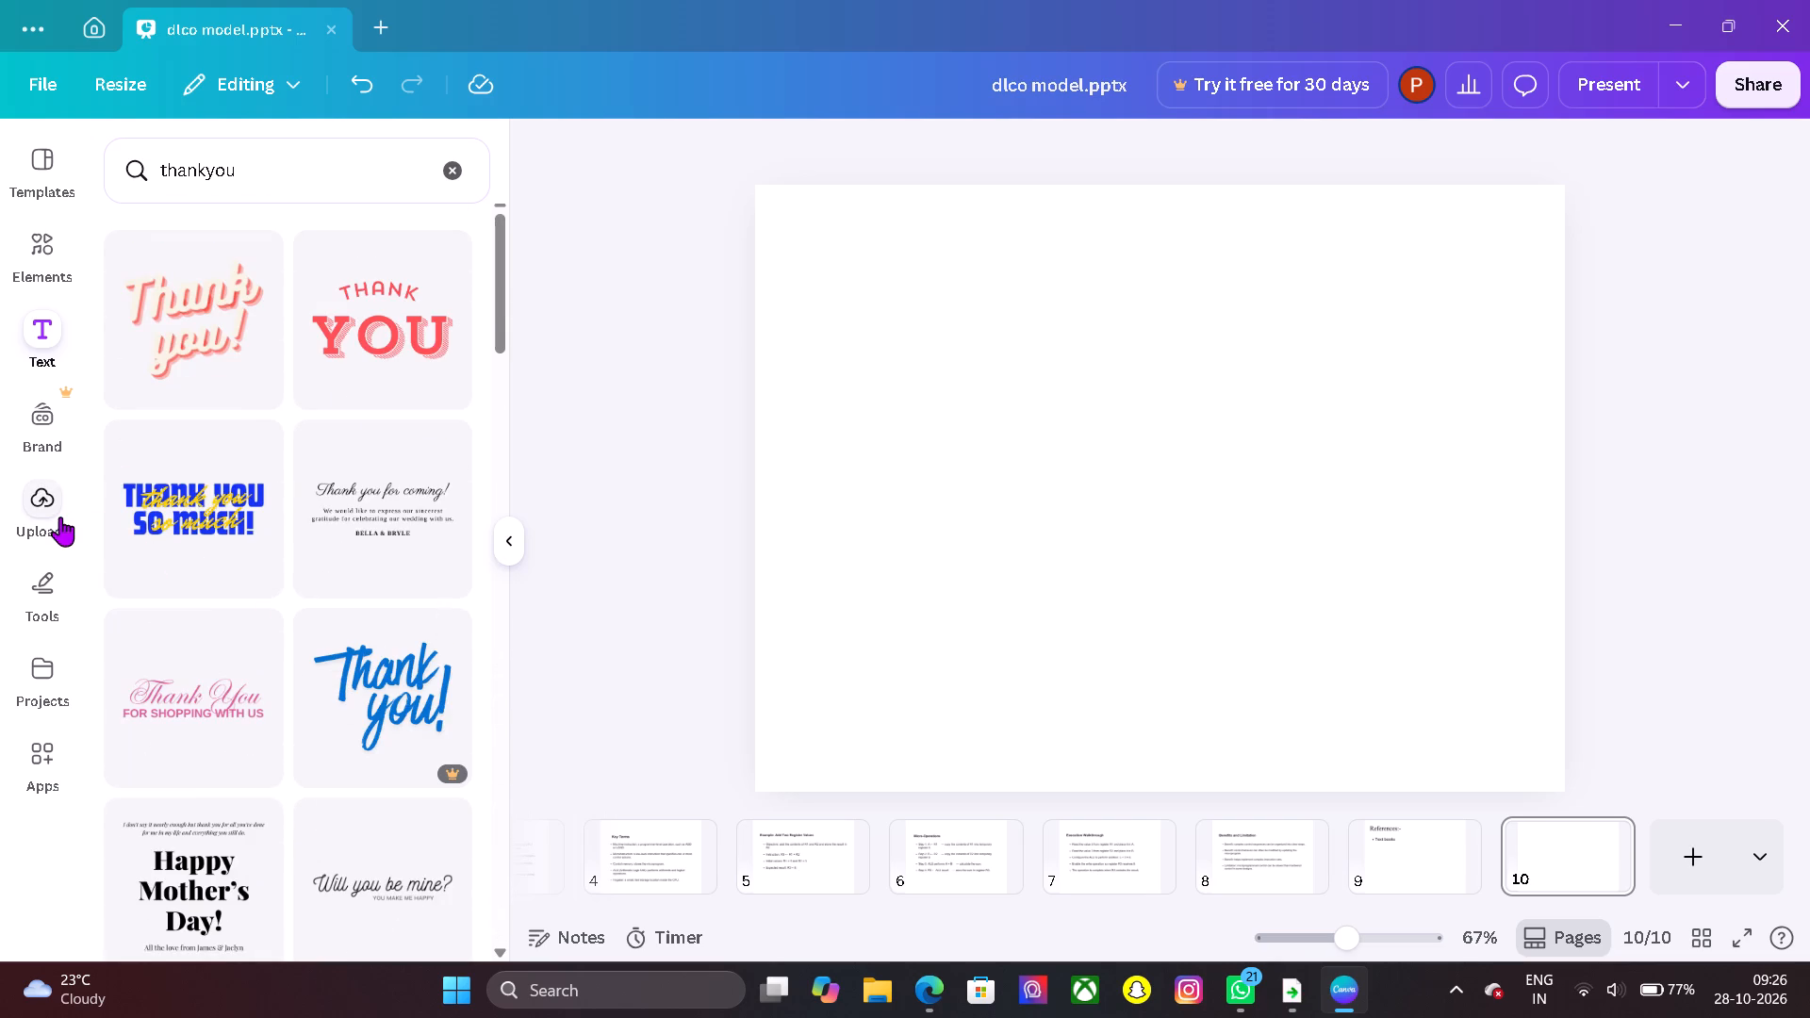
{"action": "left_click", "coordinate": [42, 589]}
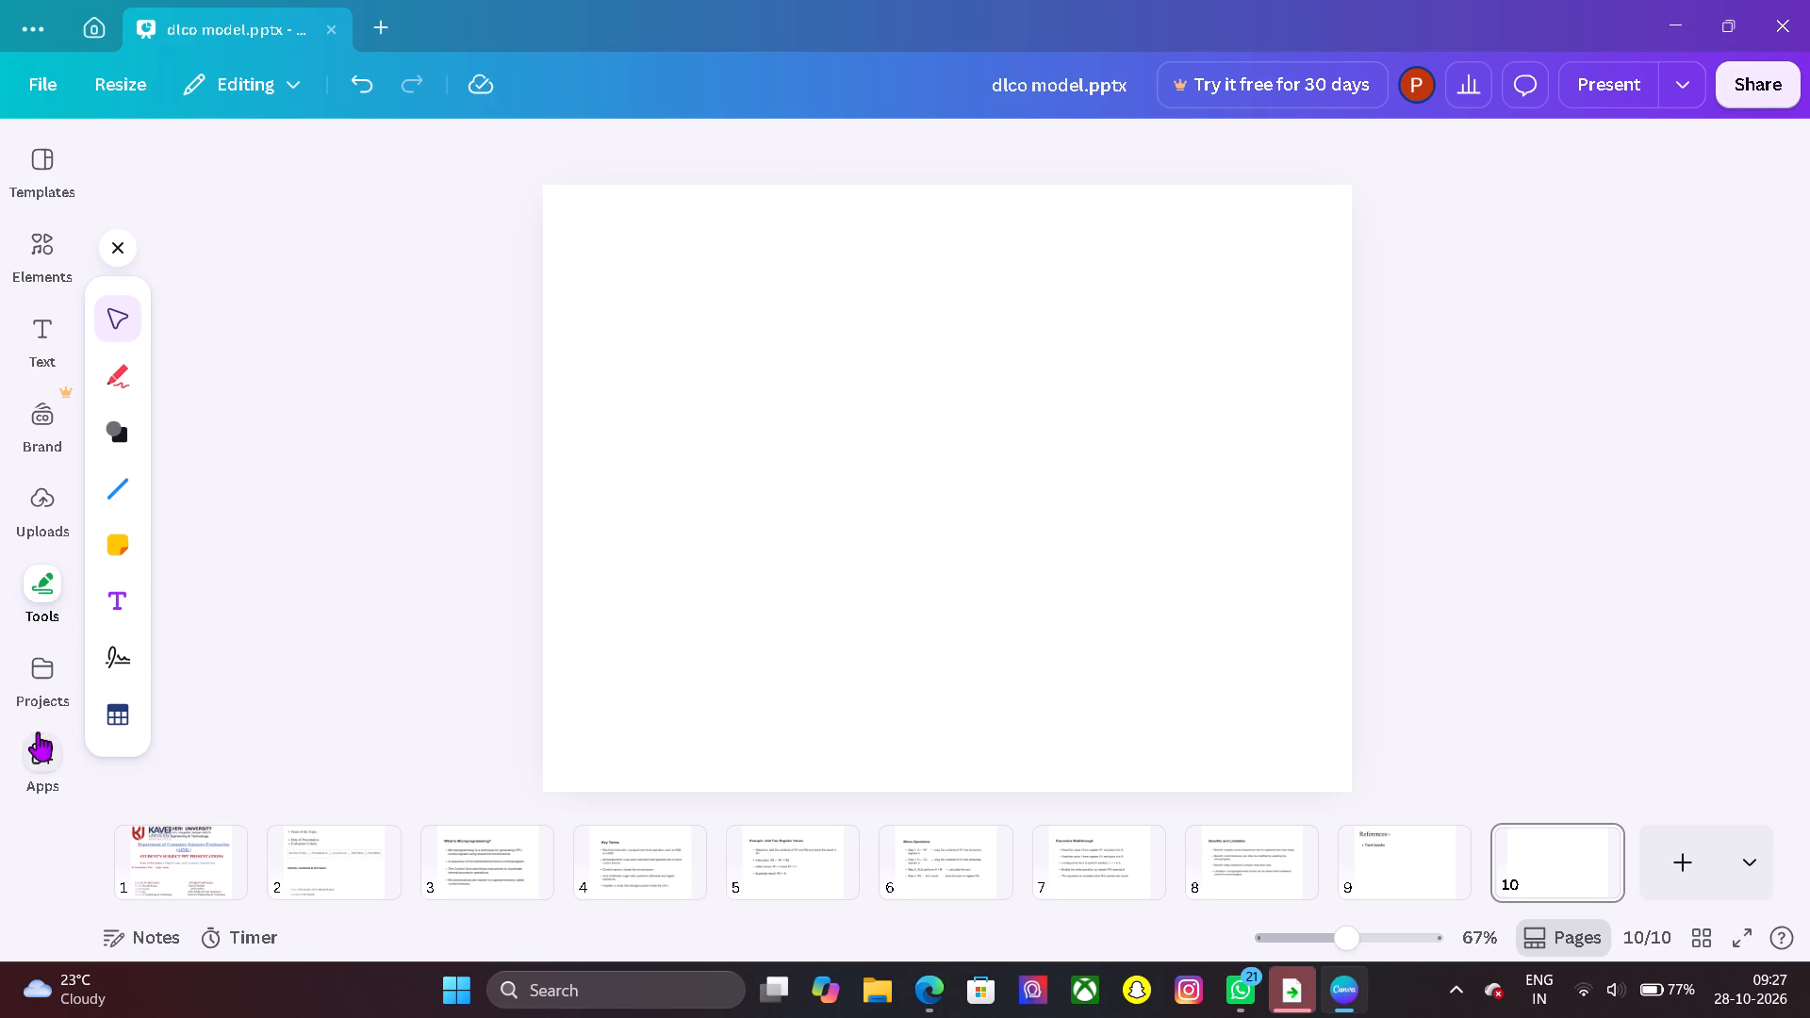
Search the elements library for "thanku you" and look through the graphics, photos and 3D results.
{"action": "left_click", "coordinate": [26, 266]}
{"action": "left_click", "coordinate": [184, 173]}
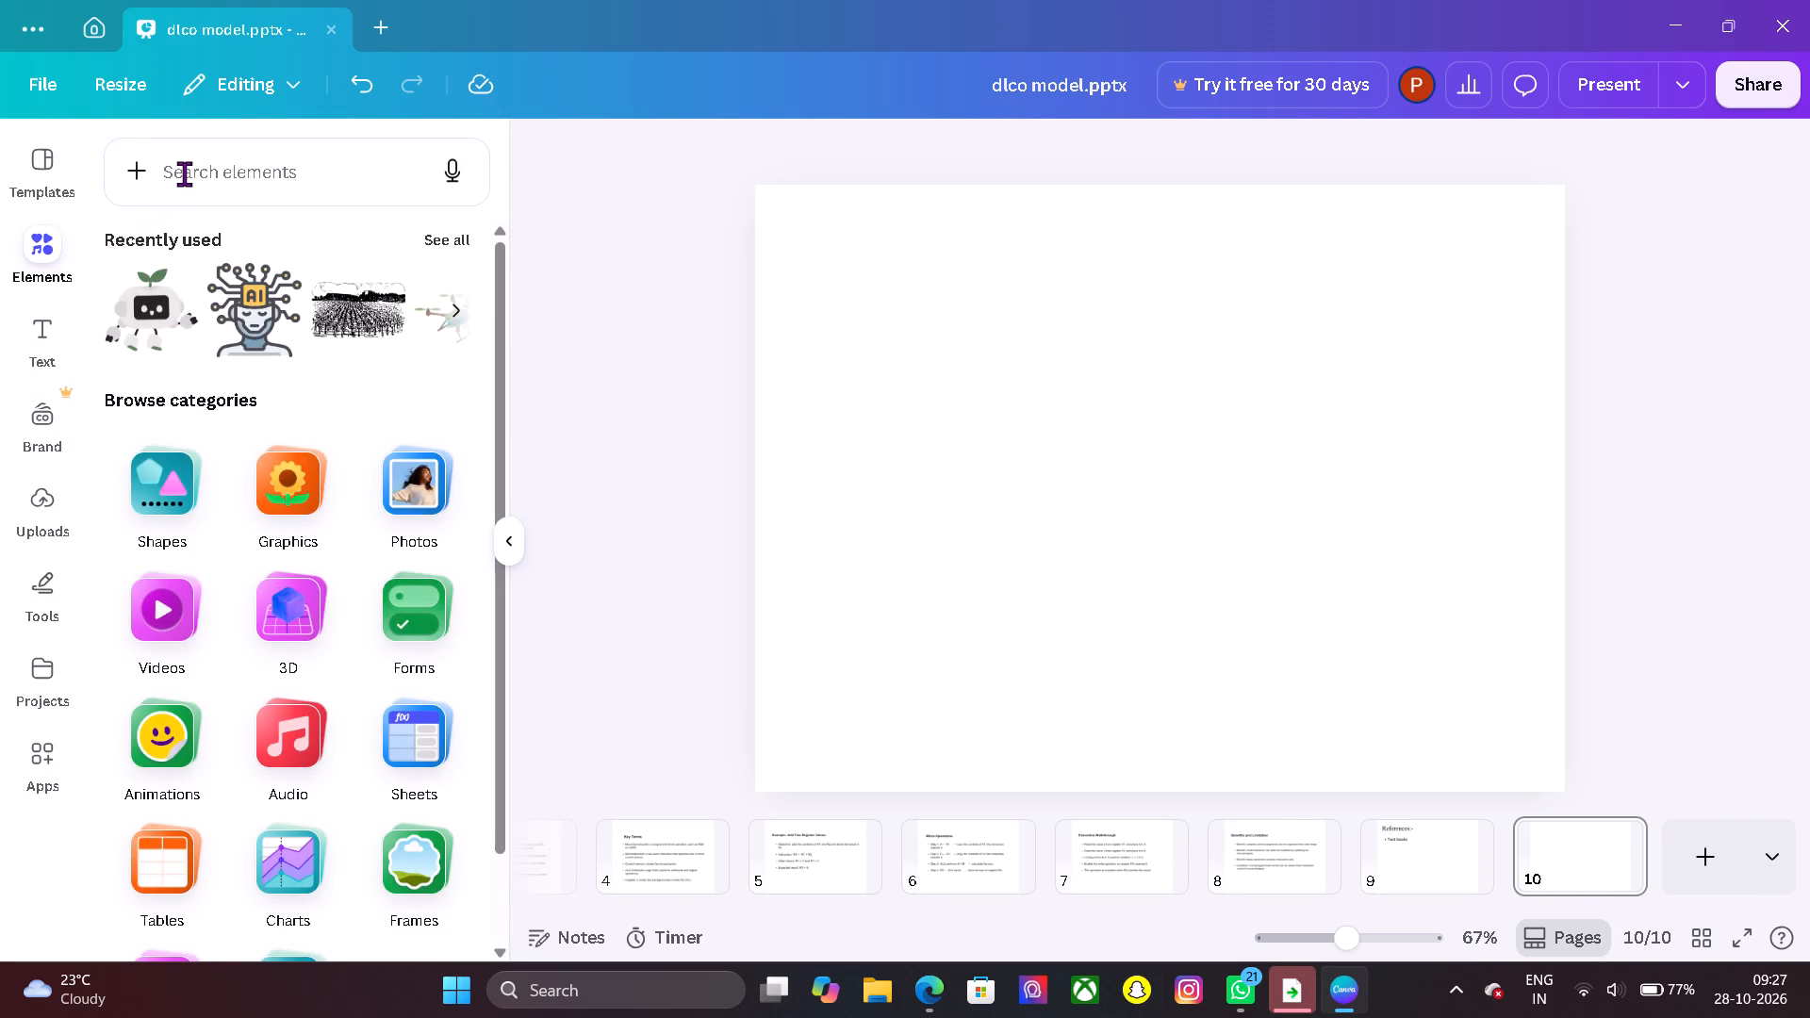
{"action": "type", "text": "thank"}
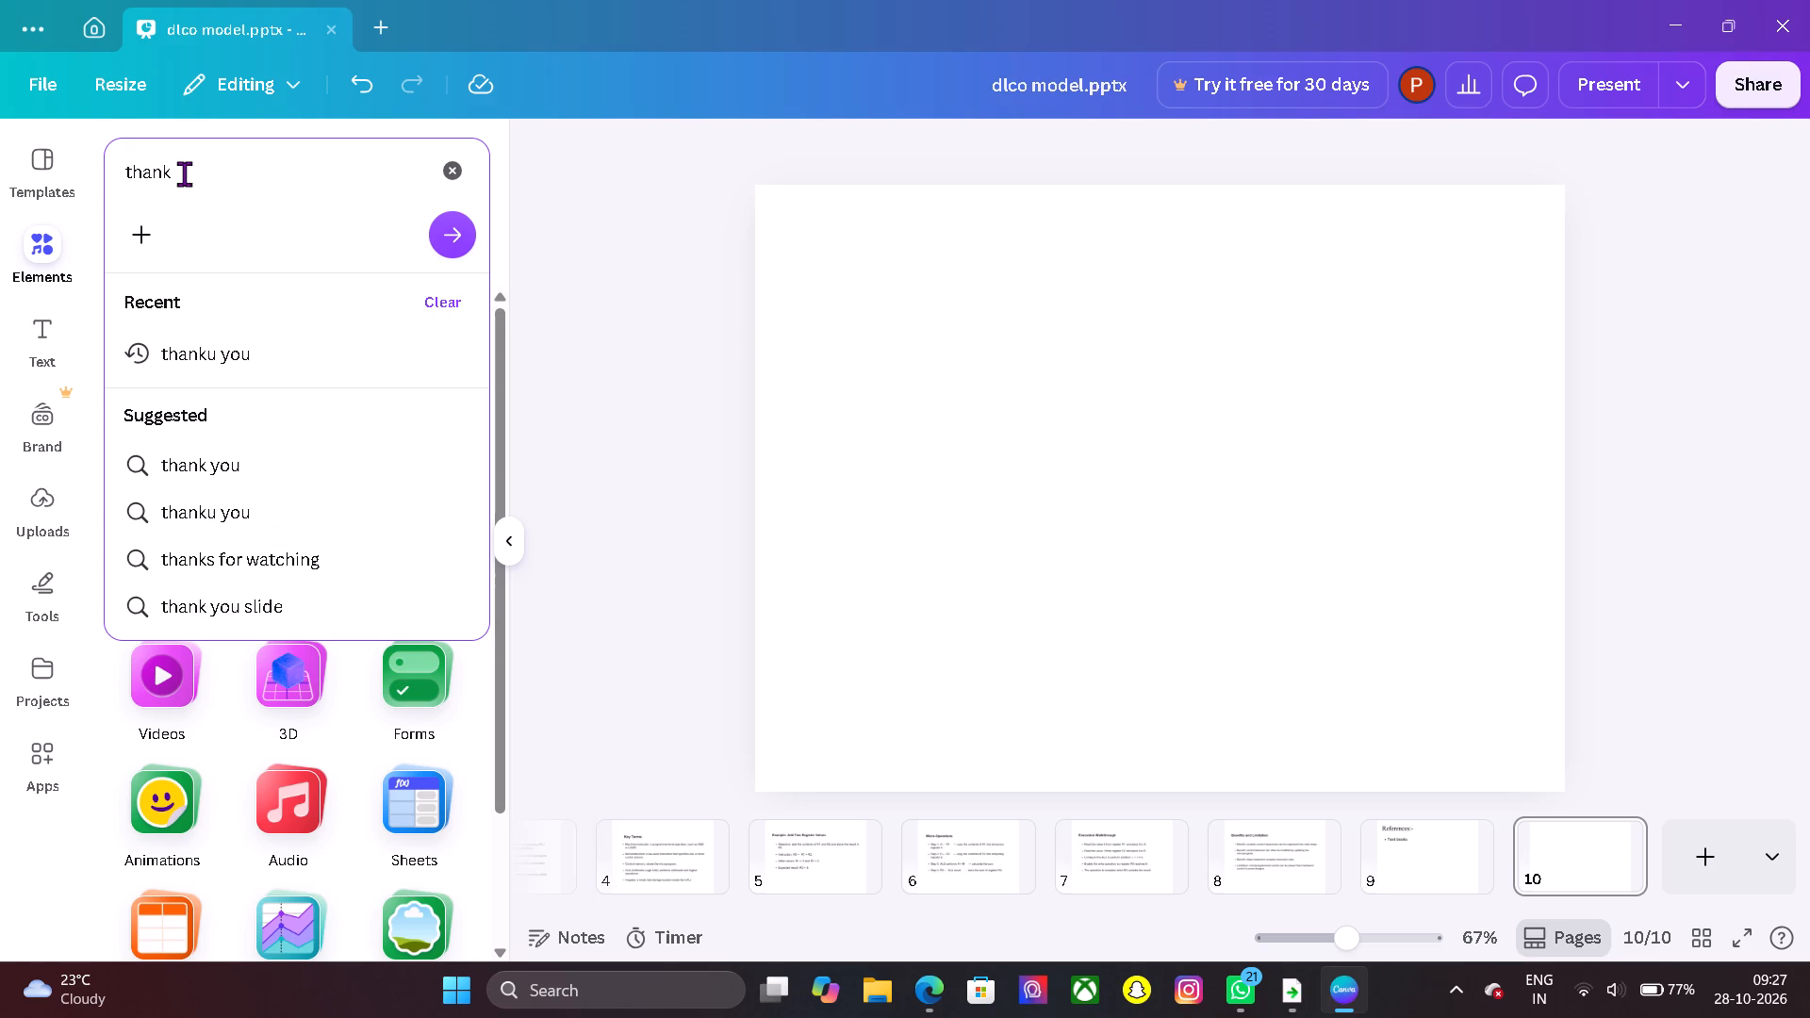
{"action": "left_click", "coordinate": [266, 349]}
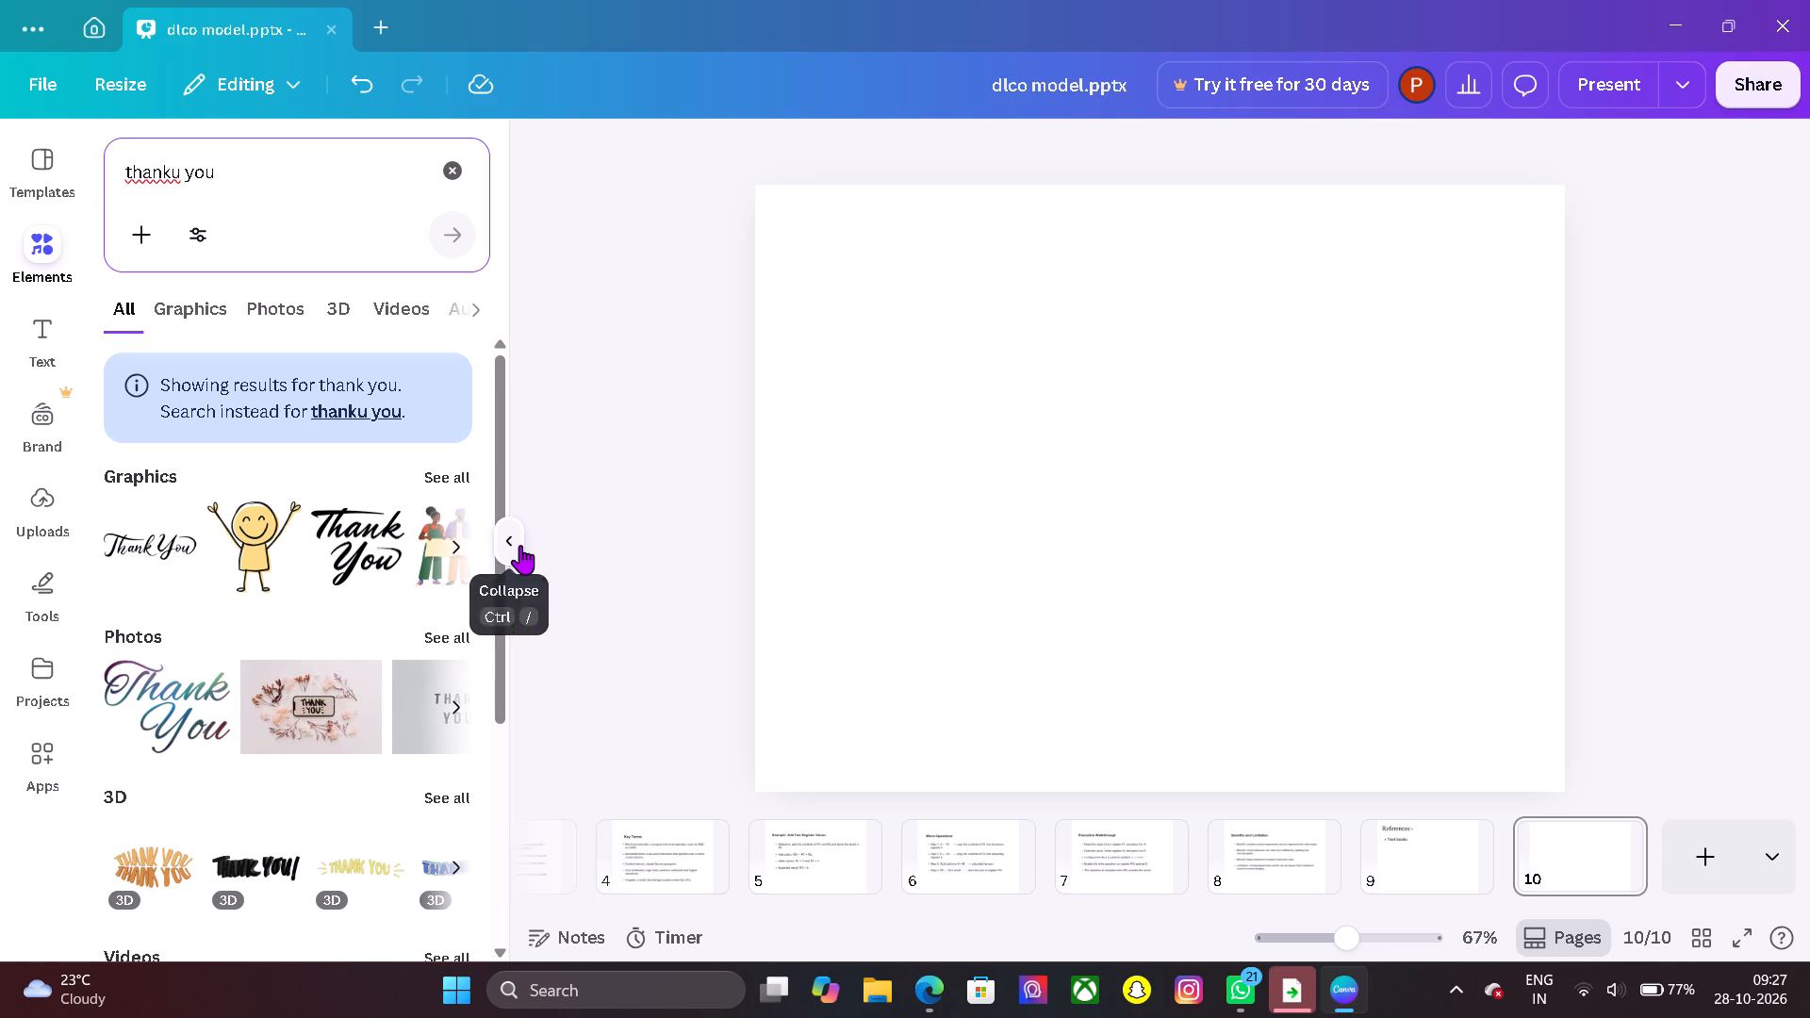
{"action": "scroll", "coordinate": [322, 533], "scroll_direction": "left", "scroll_amount": 1}
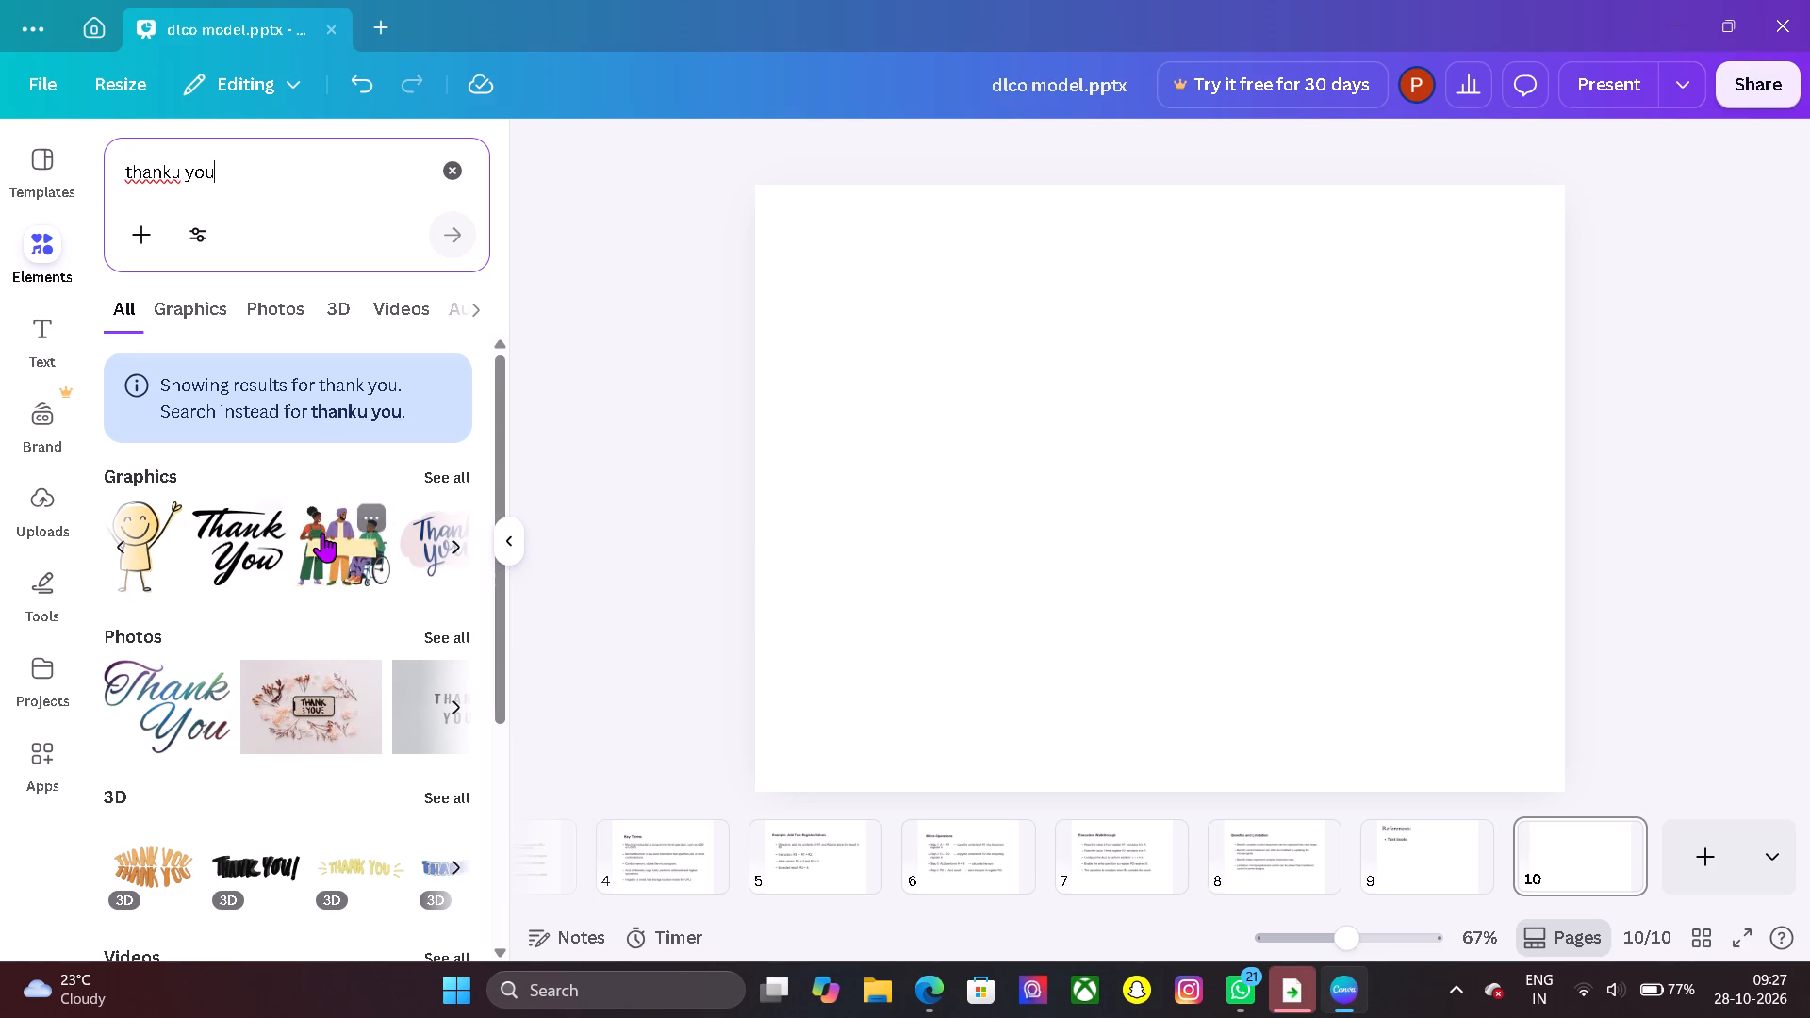
{"action": "scroll", "coordinate": [322, 533], "scroll_direction": "left", "scroll_amount": 1}
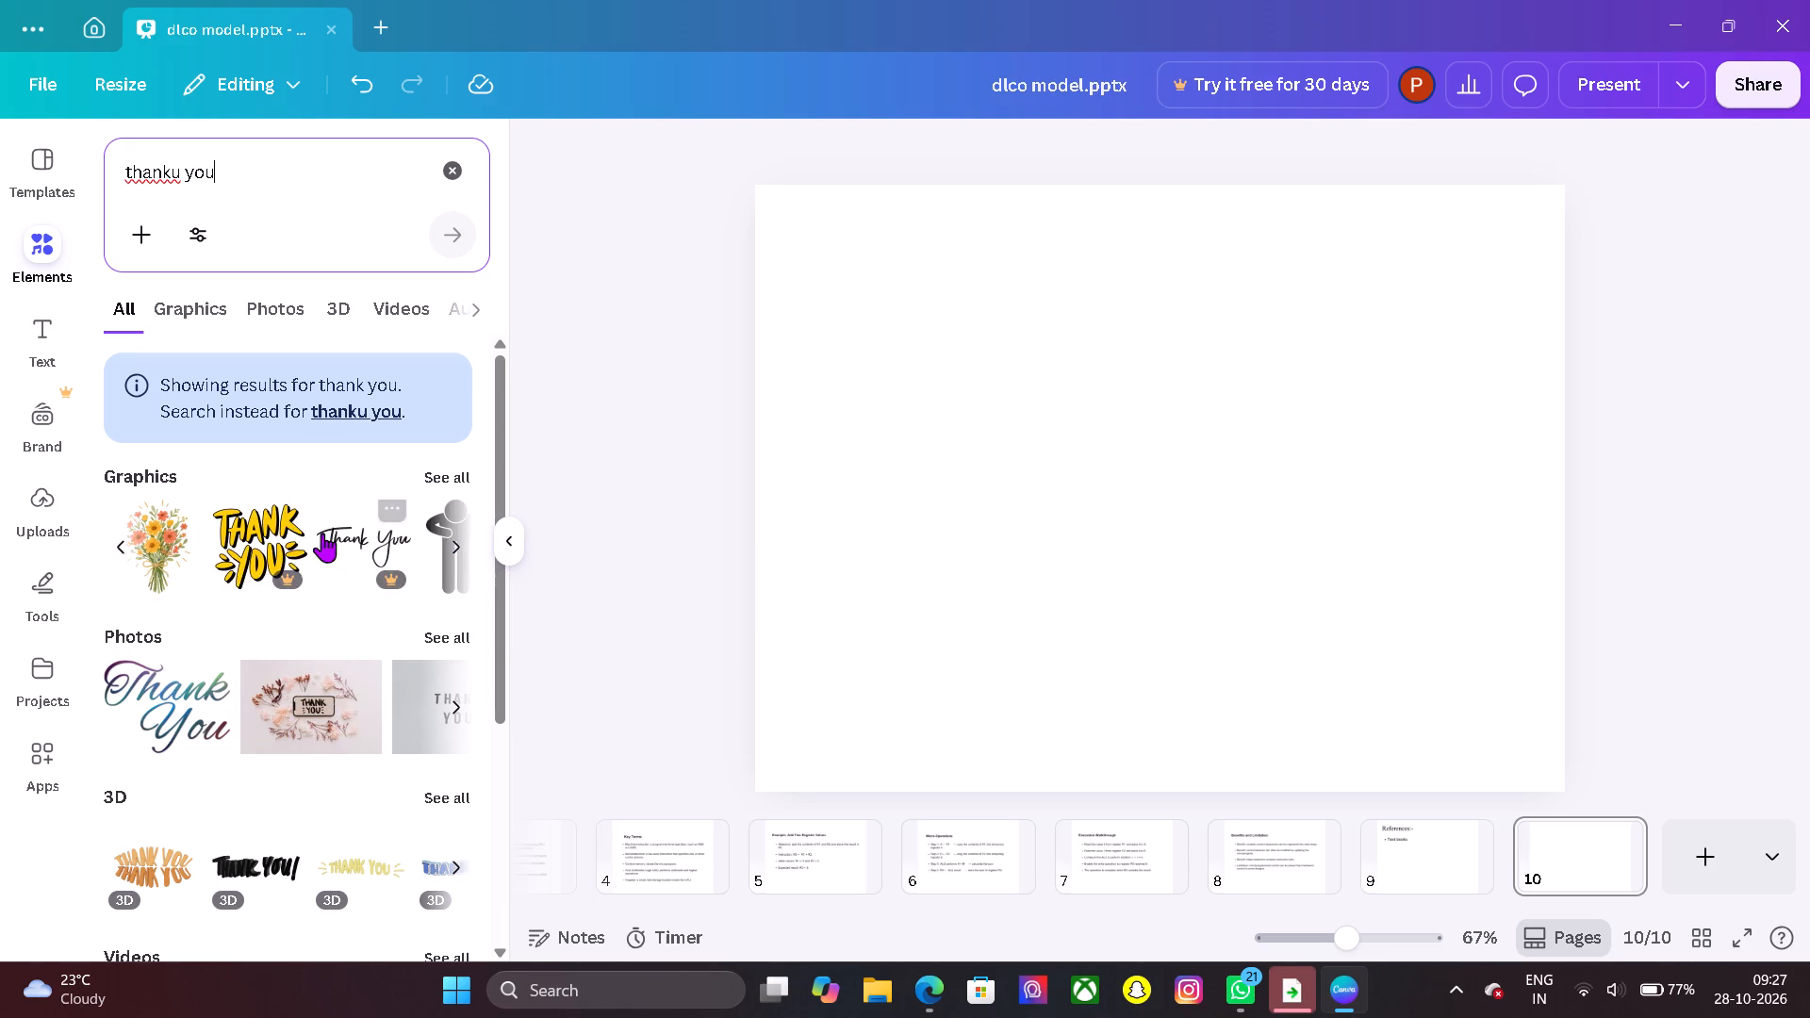
{"action": "scroll", "coordinate": [322, 533], "scroll_direction": "left", "scroll_amount": 3}
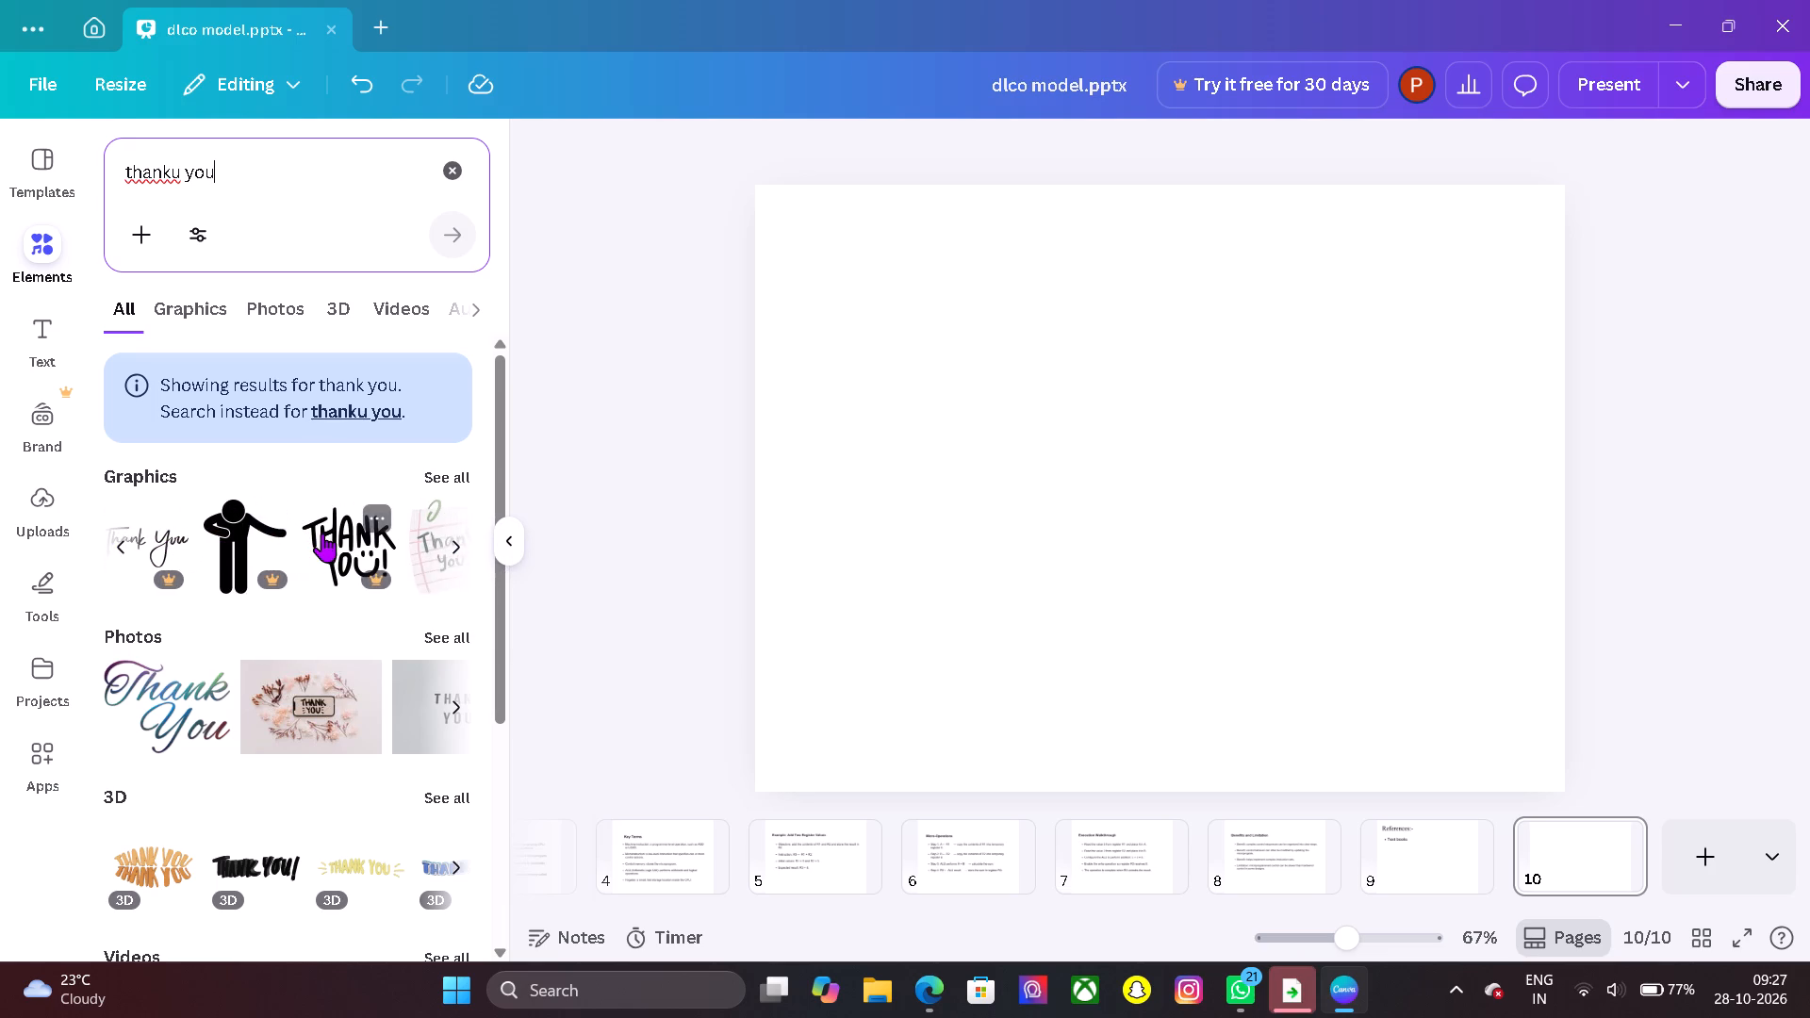
{"action": "scroll", "coordinate": [322, 533], "scroll_direction": "left", "scroll_amount": 1}
{"action": "scroll", "coordinate": [322, 533], "scroll_direction": "right", "scroll_amount": 1}
{"action": "scroll", "coordinate": [322, 533], "scroll_direction": "down", "scroll_amount": 2}
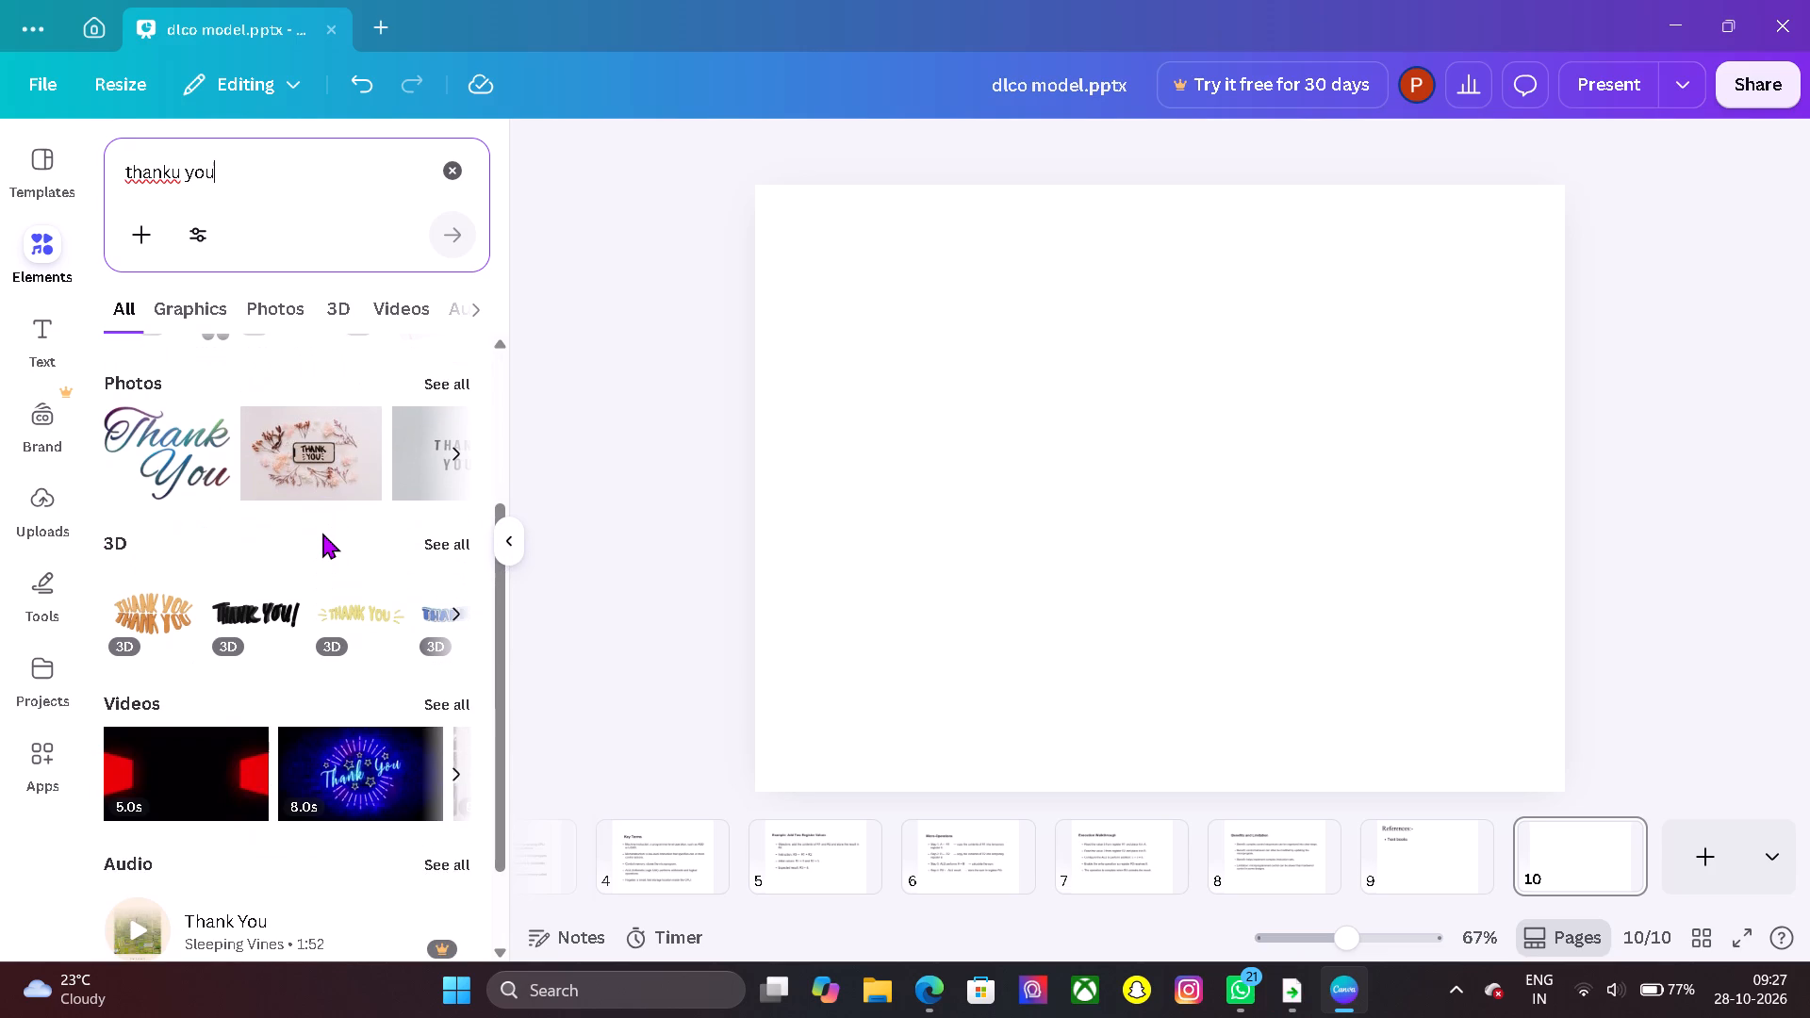
{"action": "scroll", "coordinate": [322, 533], "scroll_direction": "down", "scroll_amount": 2}
{"action": "scroll", "coordinate": [322, 533], "scroll_direction": "up", "scroll_amount": 1}
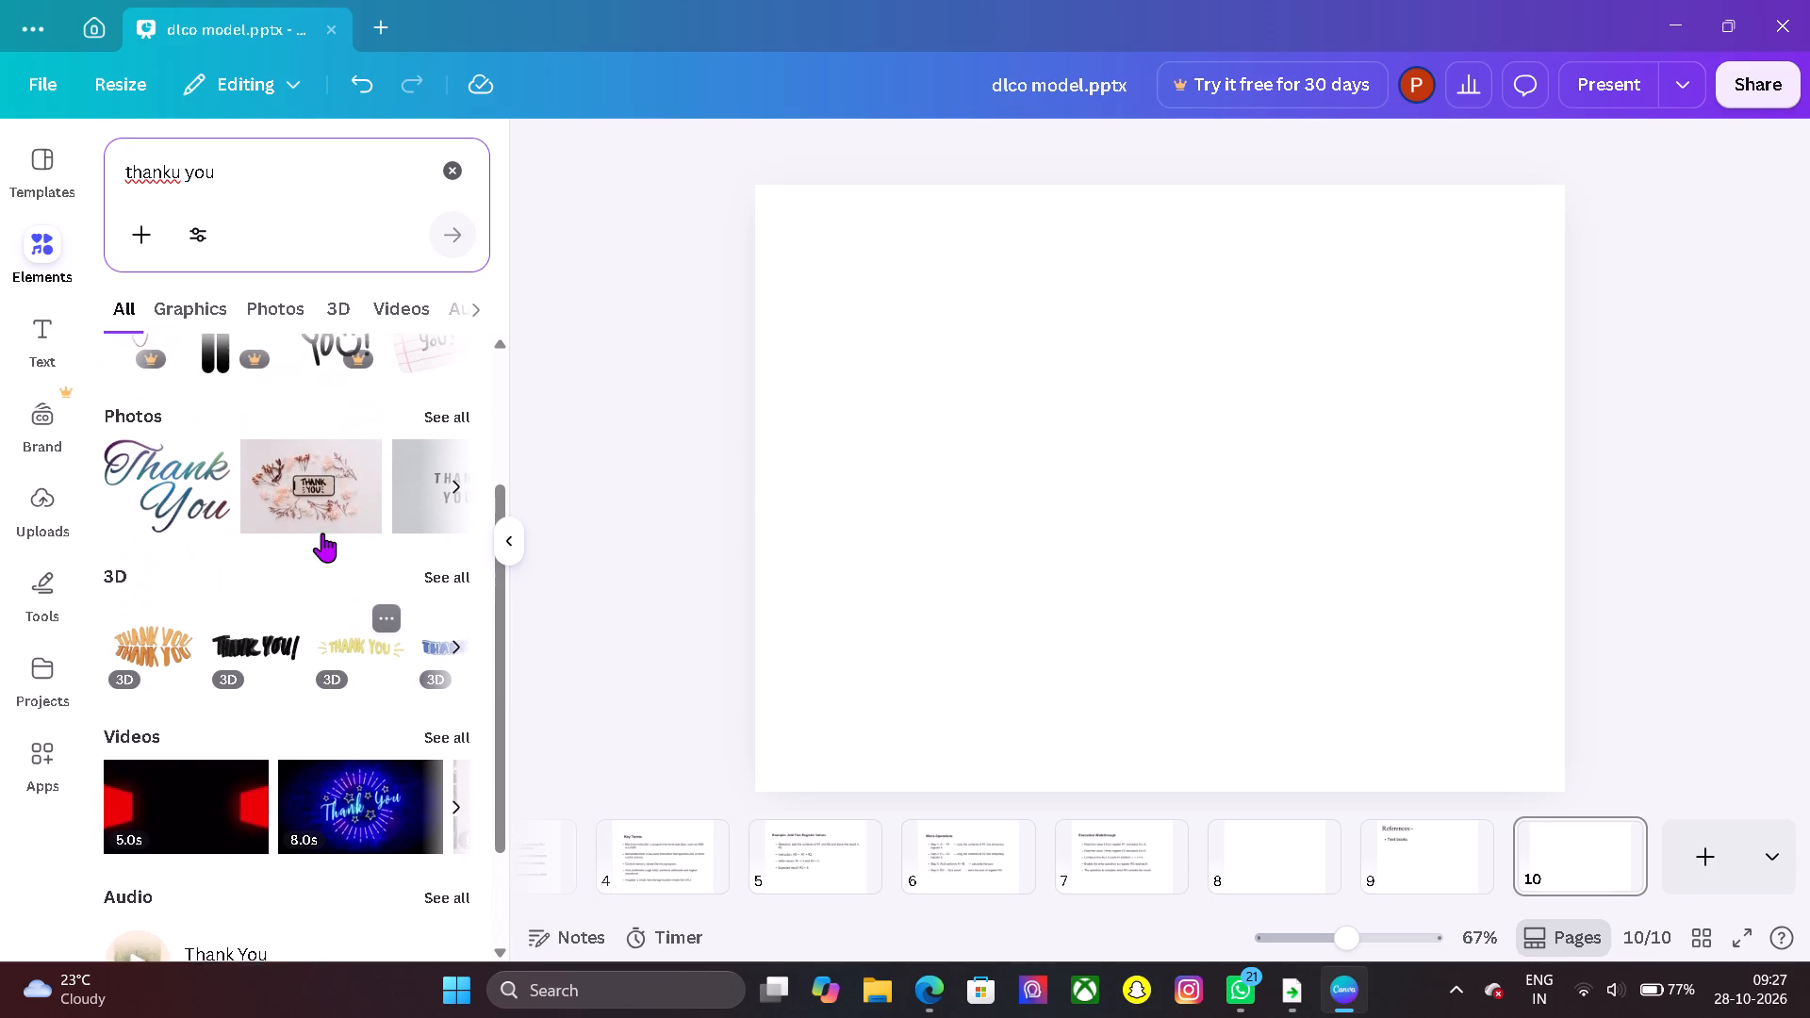
{"action": "scroll", "coordinate": [322, 533], "scroll_direction": "up", "scroll_amount": 1}
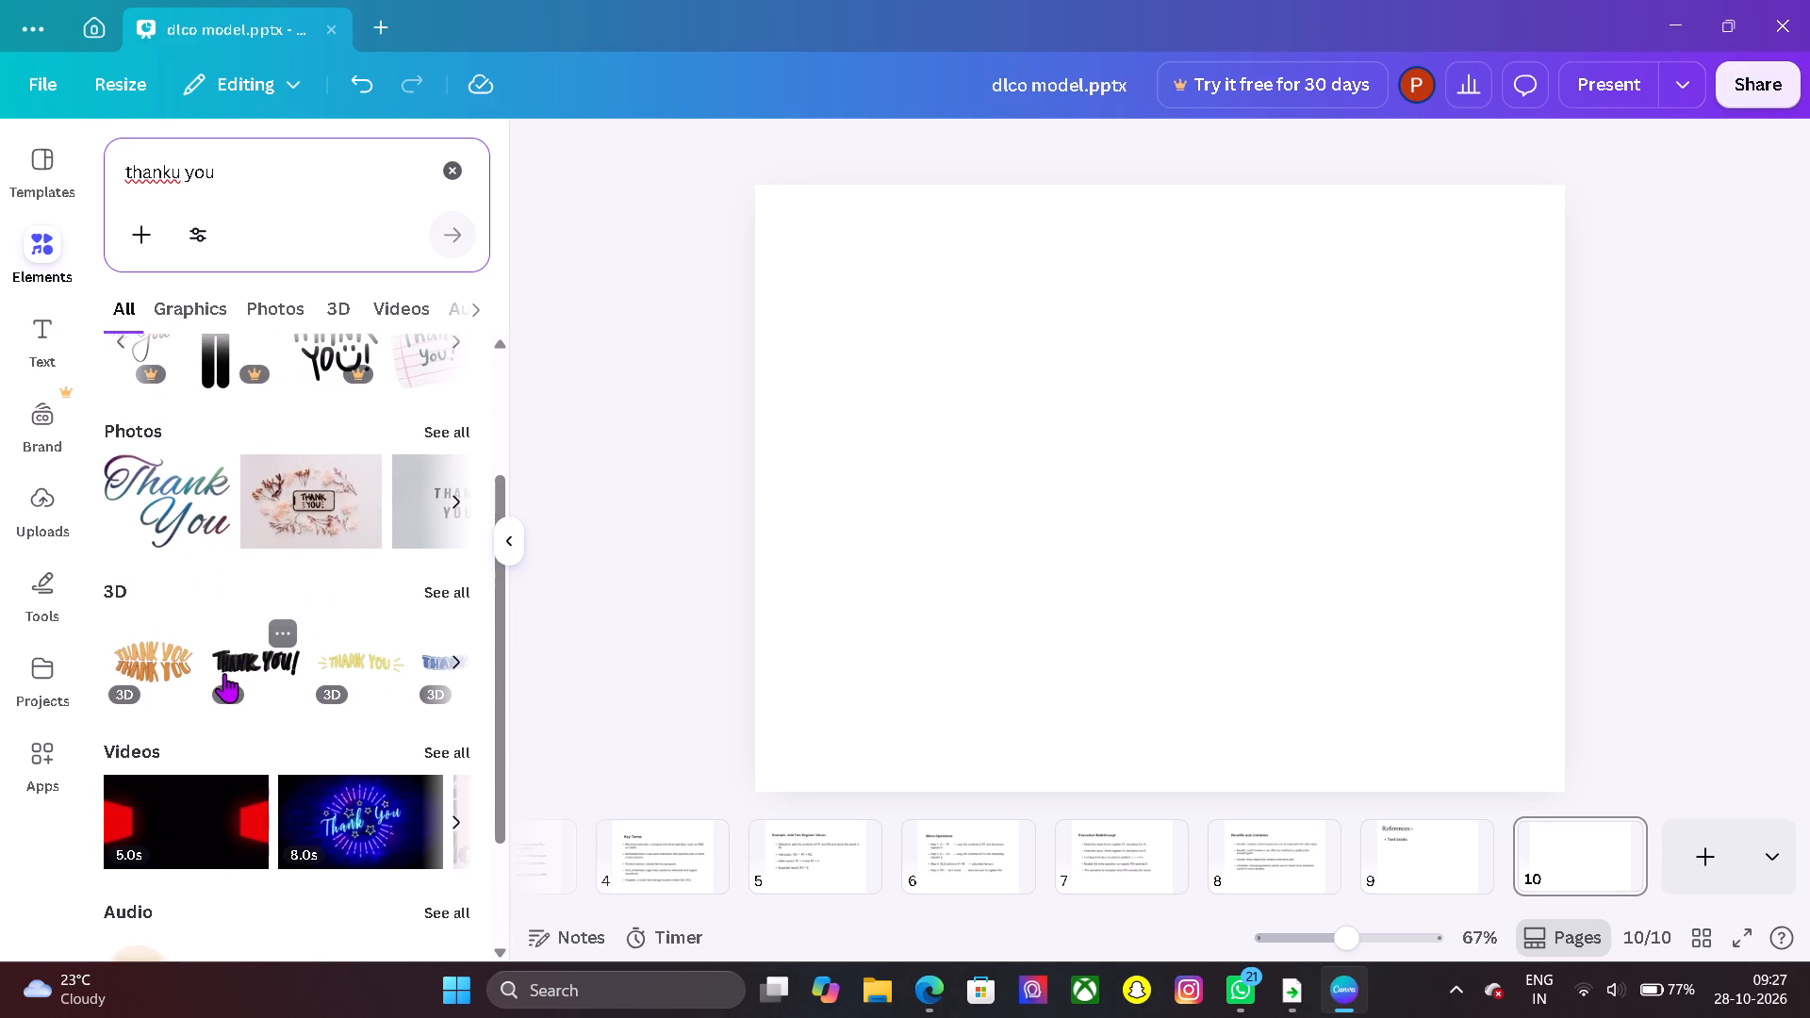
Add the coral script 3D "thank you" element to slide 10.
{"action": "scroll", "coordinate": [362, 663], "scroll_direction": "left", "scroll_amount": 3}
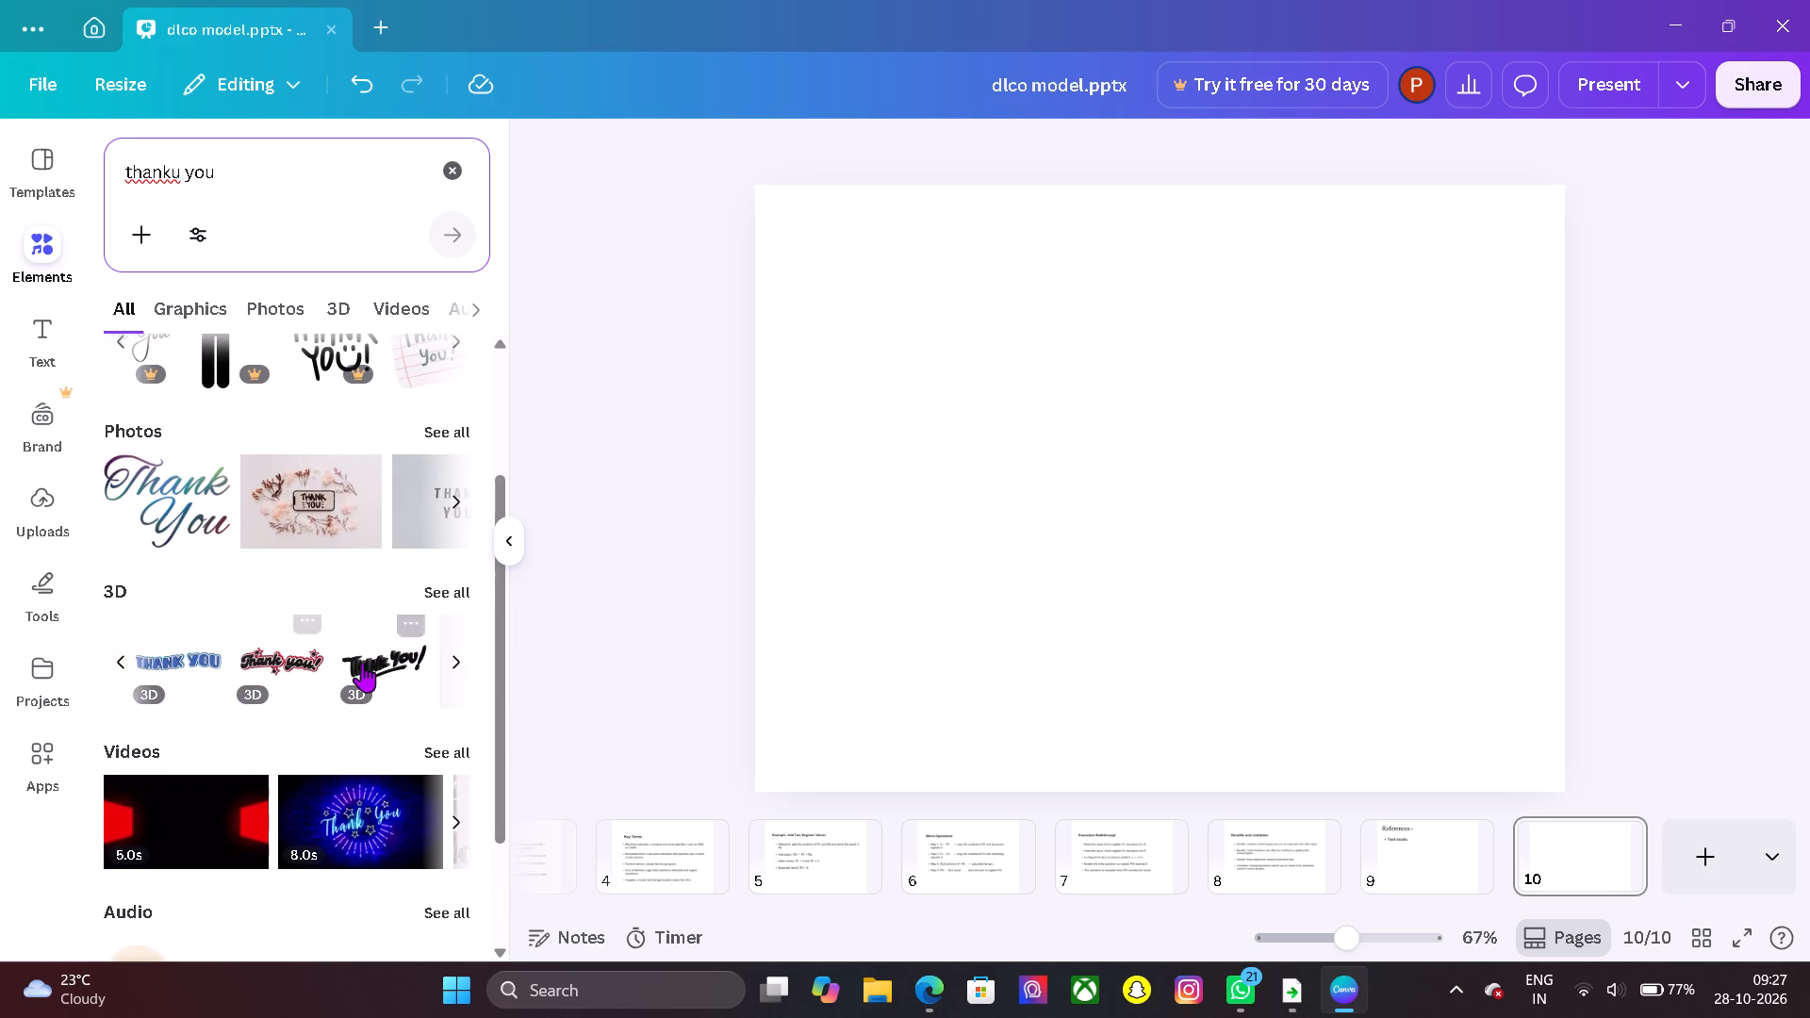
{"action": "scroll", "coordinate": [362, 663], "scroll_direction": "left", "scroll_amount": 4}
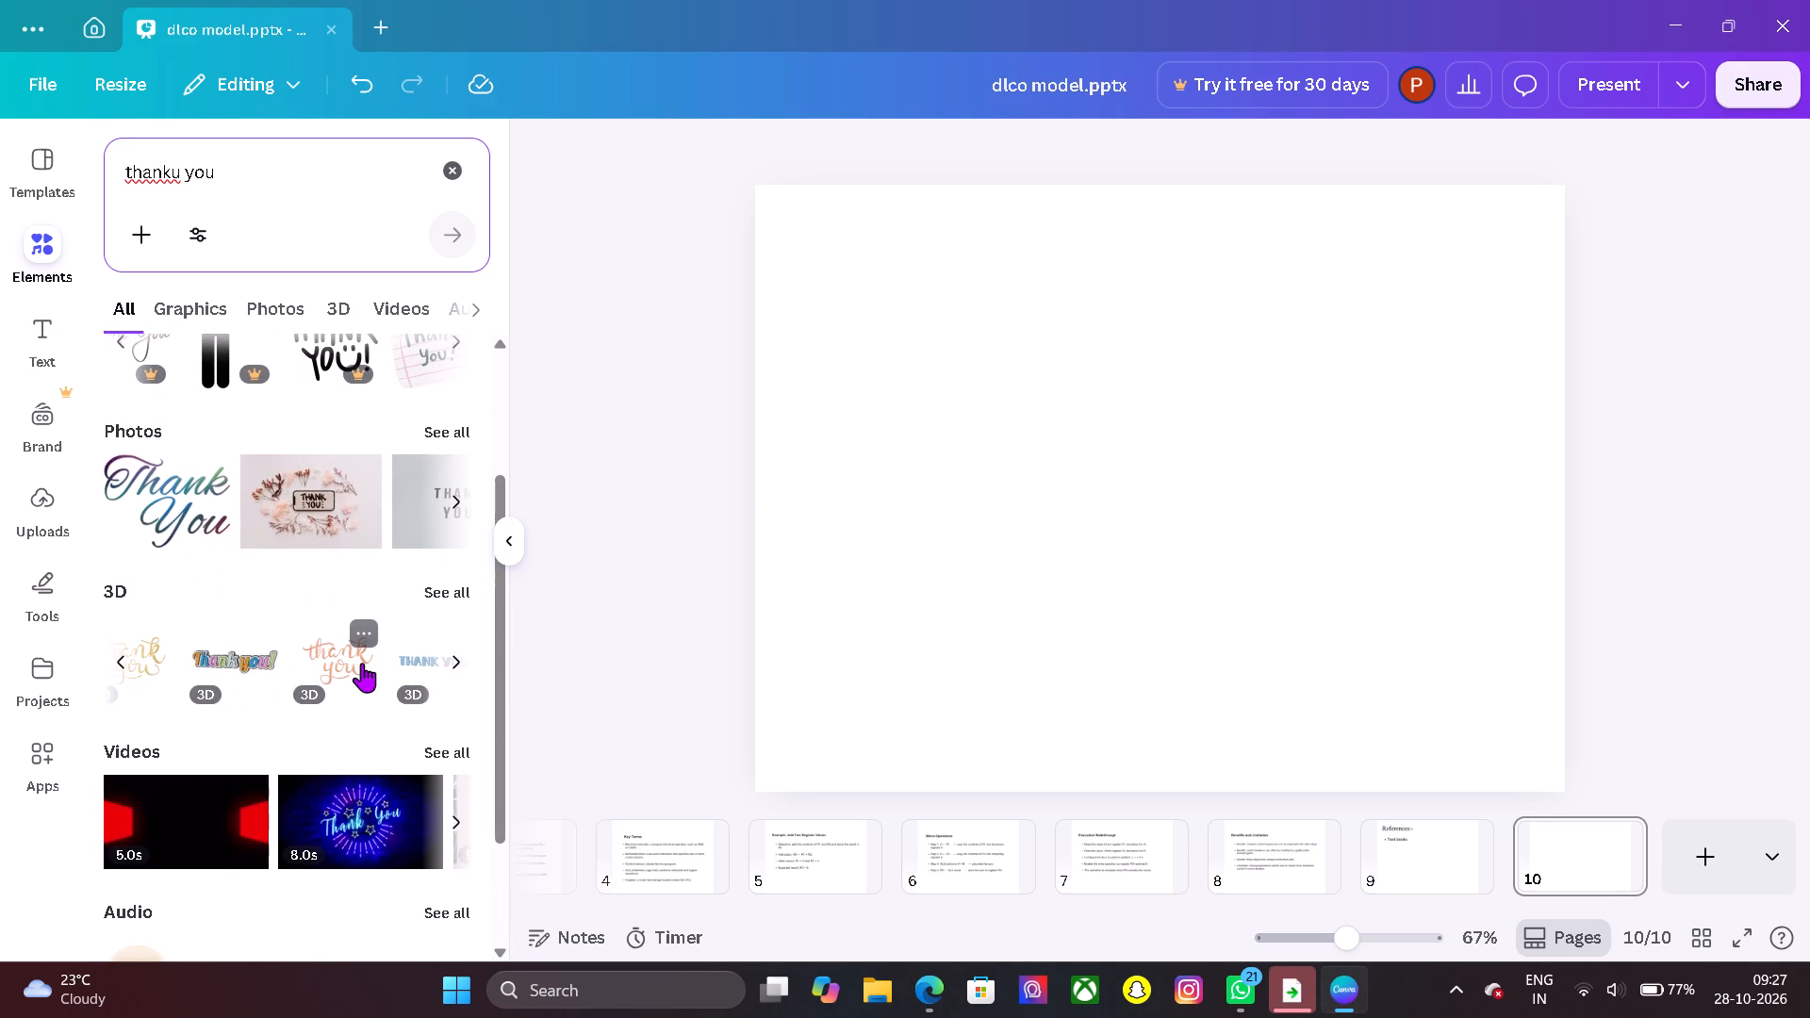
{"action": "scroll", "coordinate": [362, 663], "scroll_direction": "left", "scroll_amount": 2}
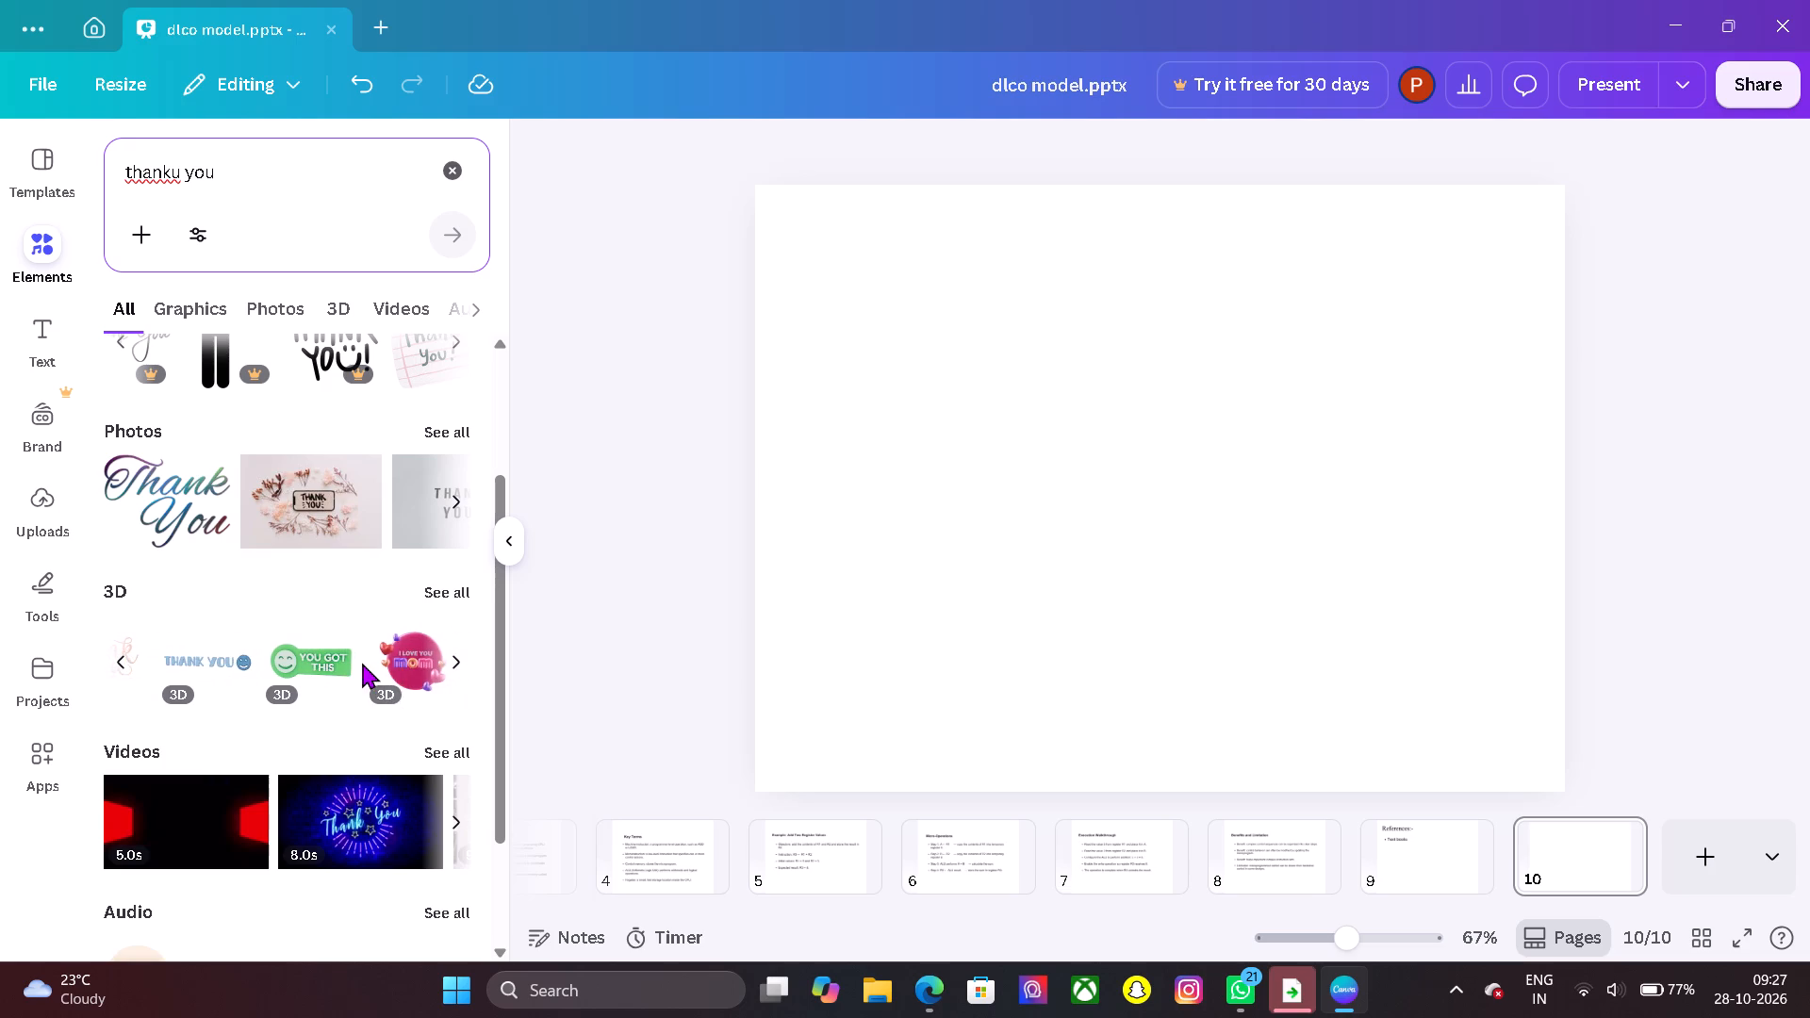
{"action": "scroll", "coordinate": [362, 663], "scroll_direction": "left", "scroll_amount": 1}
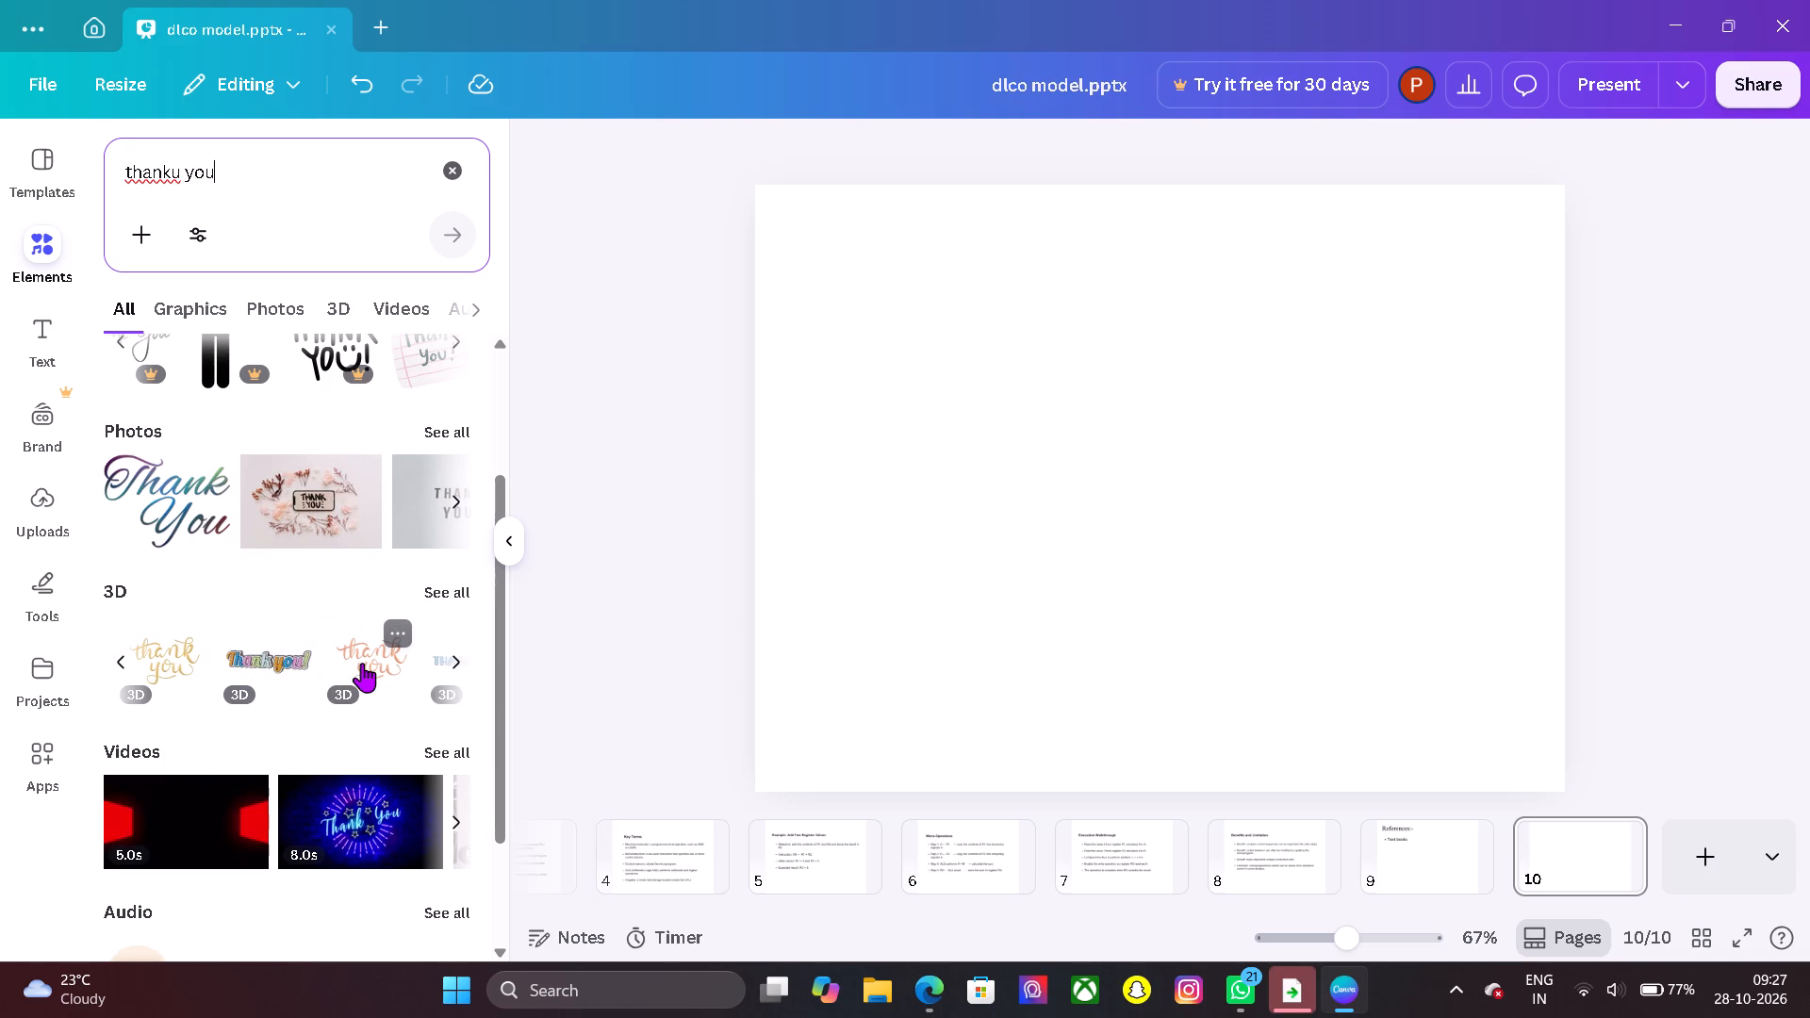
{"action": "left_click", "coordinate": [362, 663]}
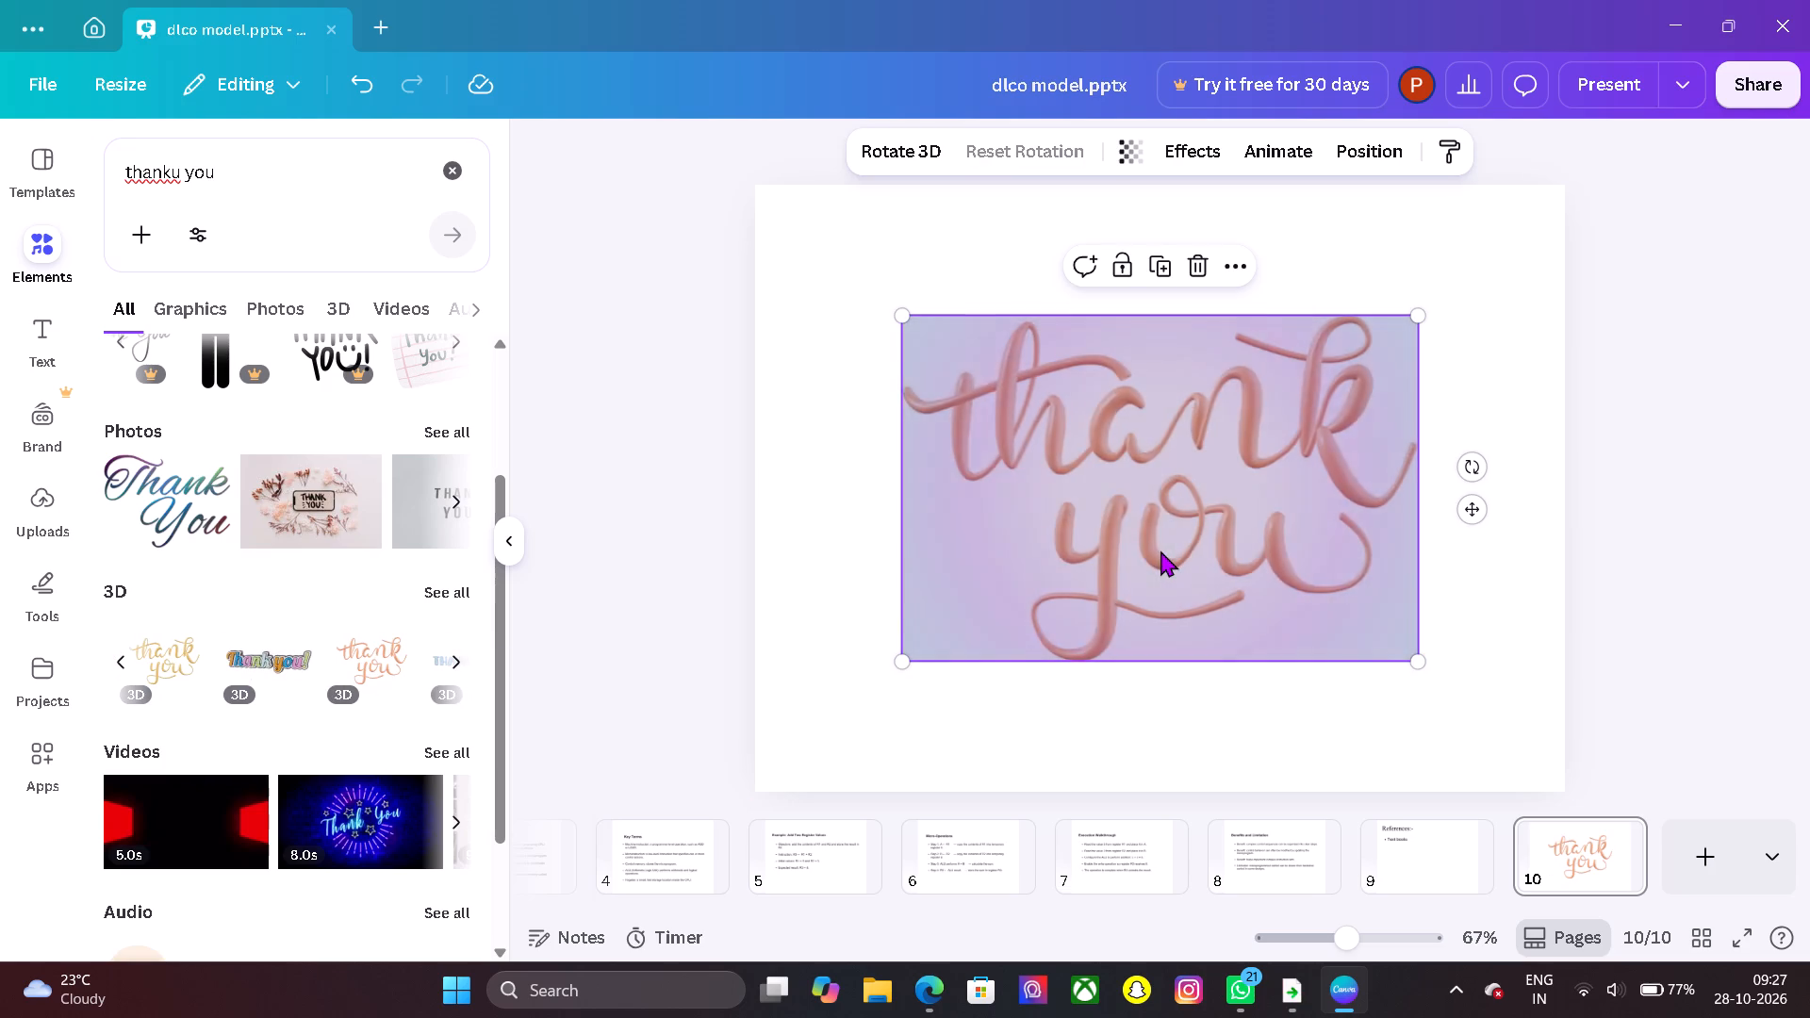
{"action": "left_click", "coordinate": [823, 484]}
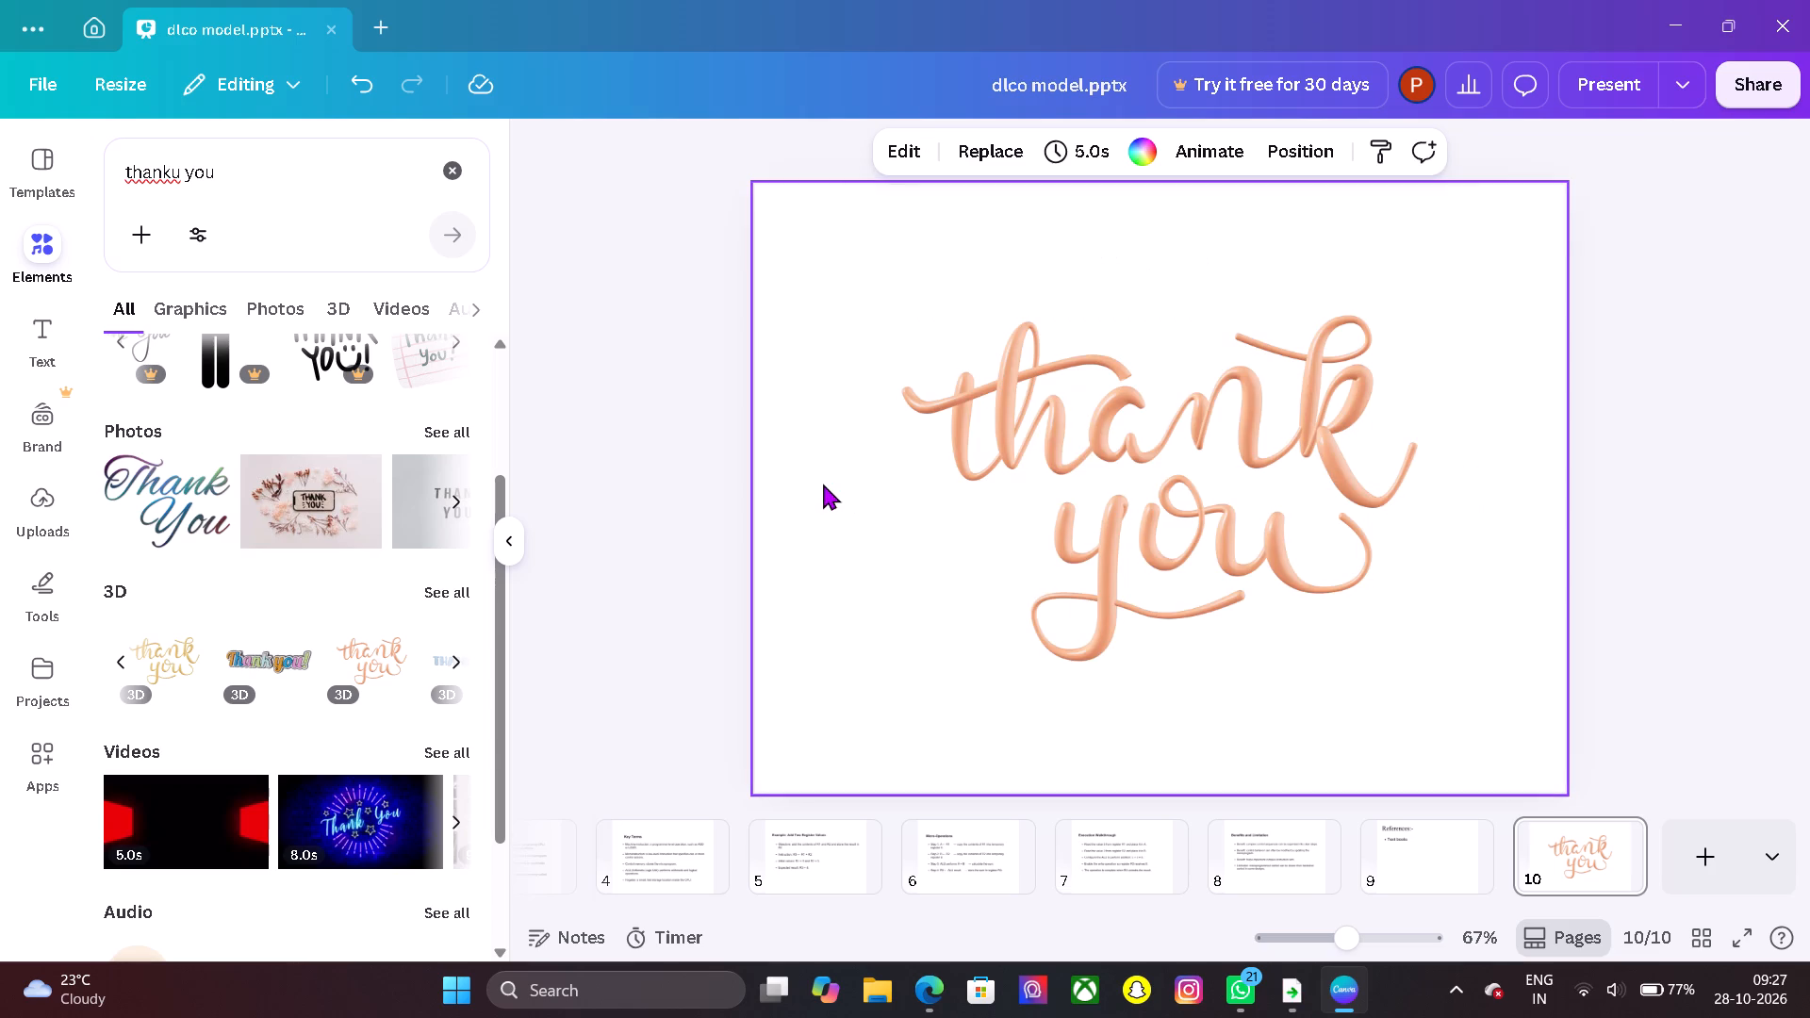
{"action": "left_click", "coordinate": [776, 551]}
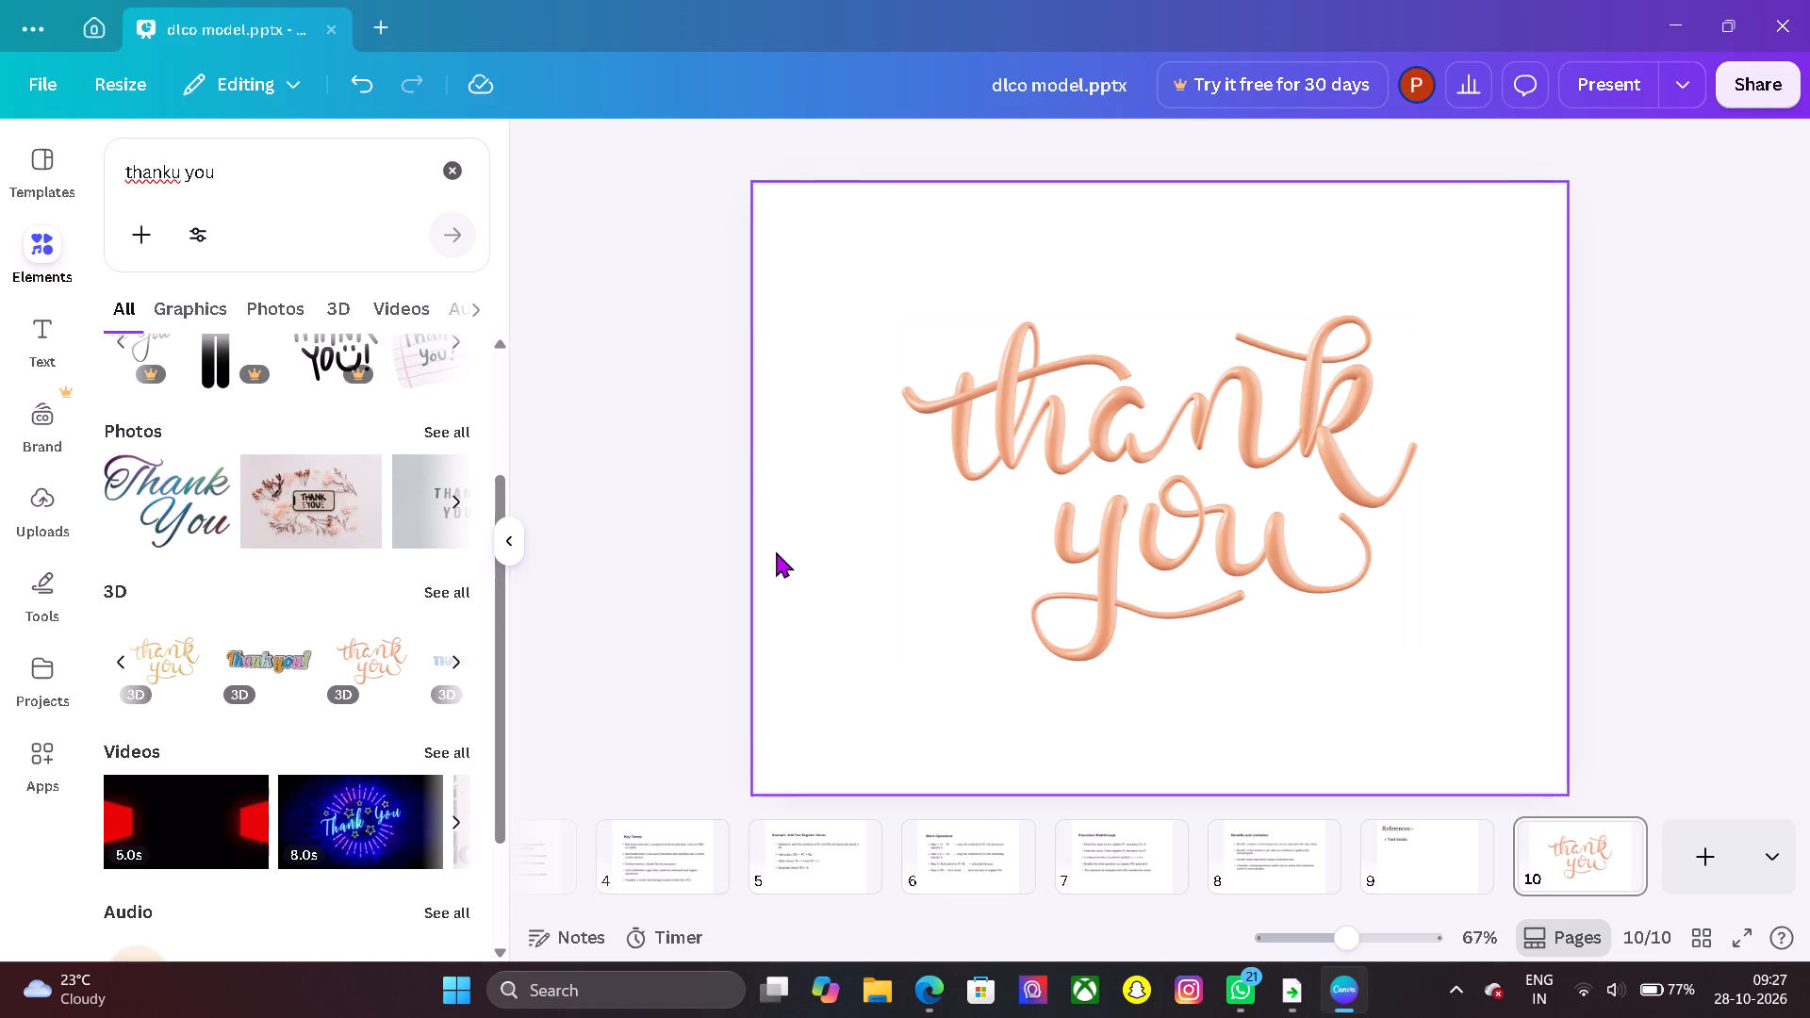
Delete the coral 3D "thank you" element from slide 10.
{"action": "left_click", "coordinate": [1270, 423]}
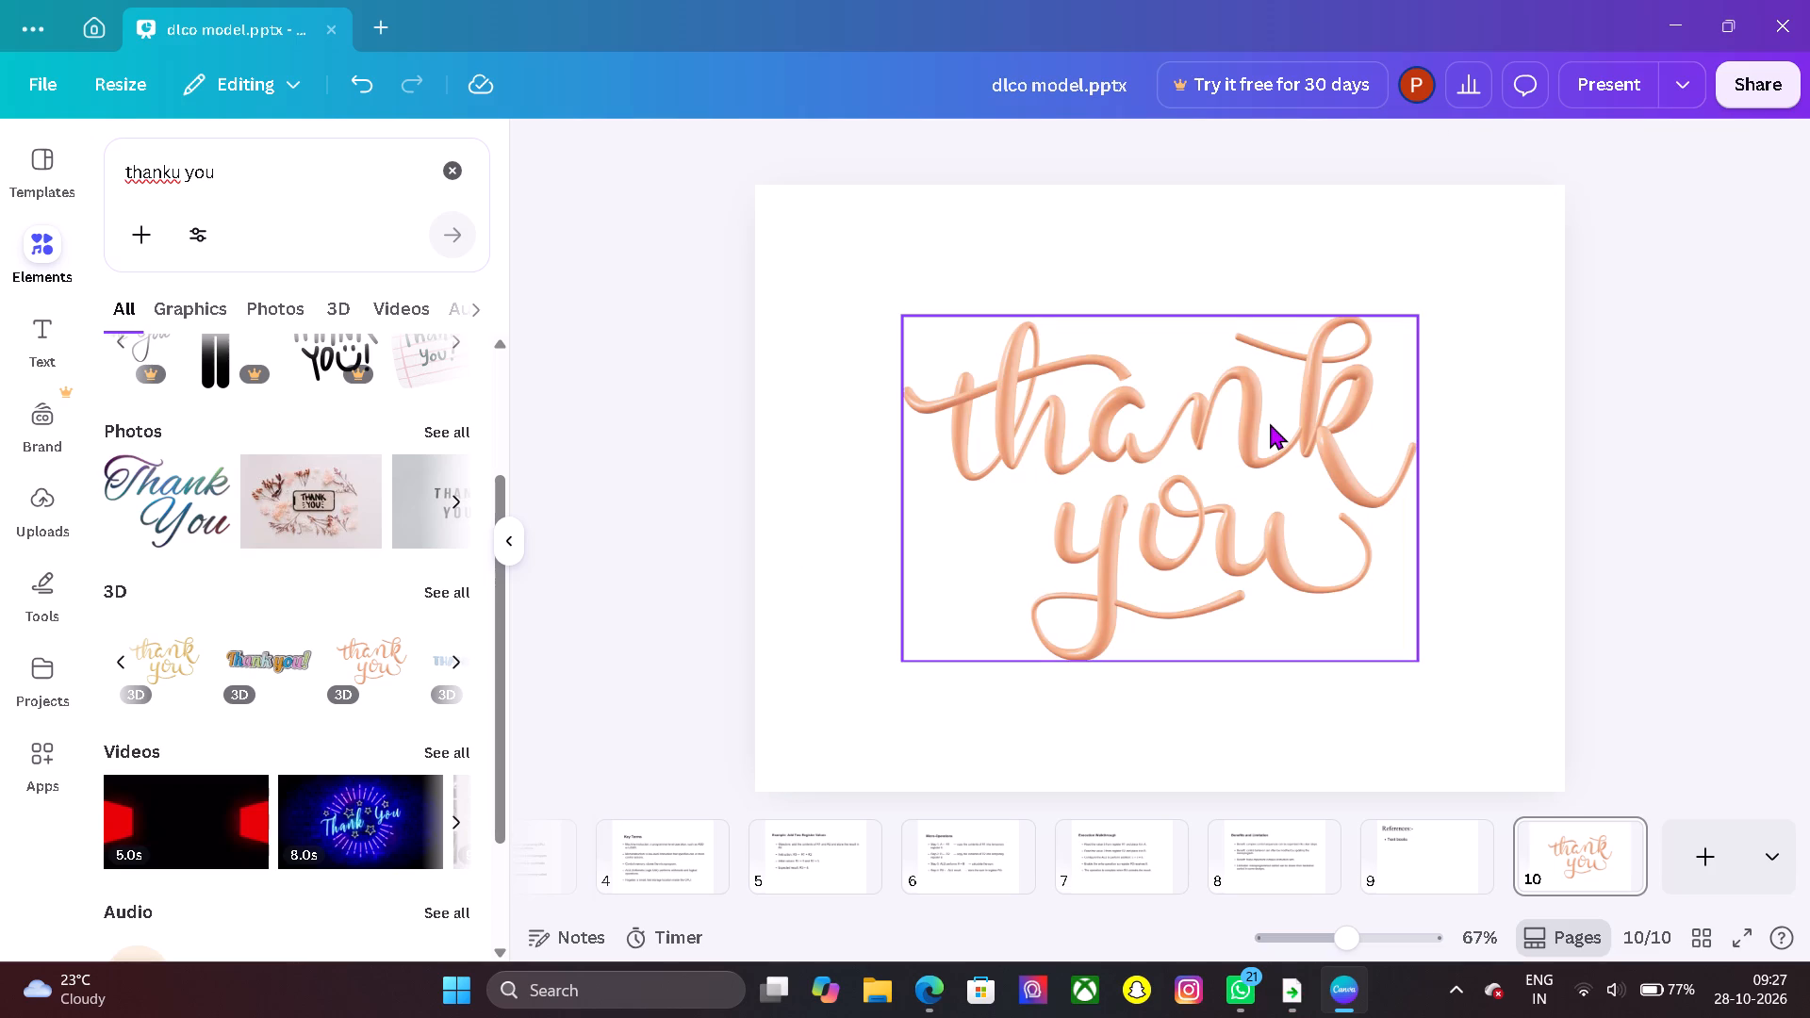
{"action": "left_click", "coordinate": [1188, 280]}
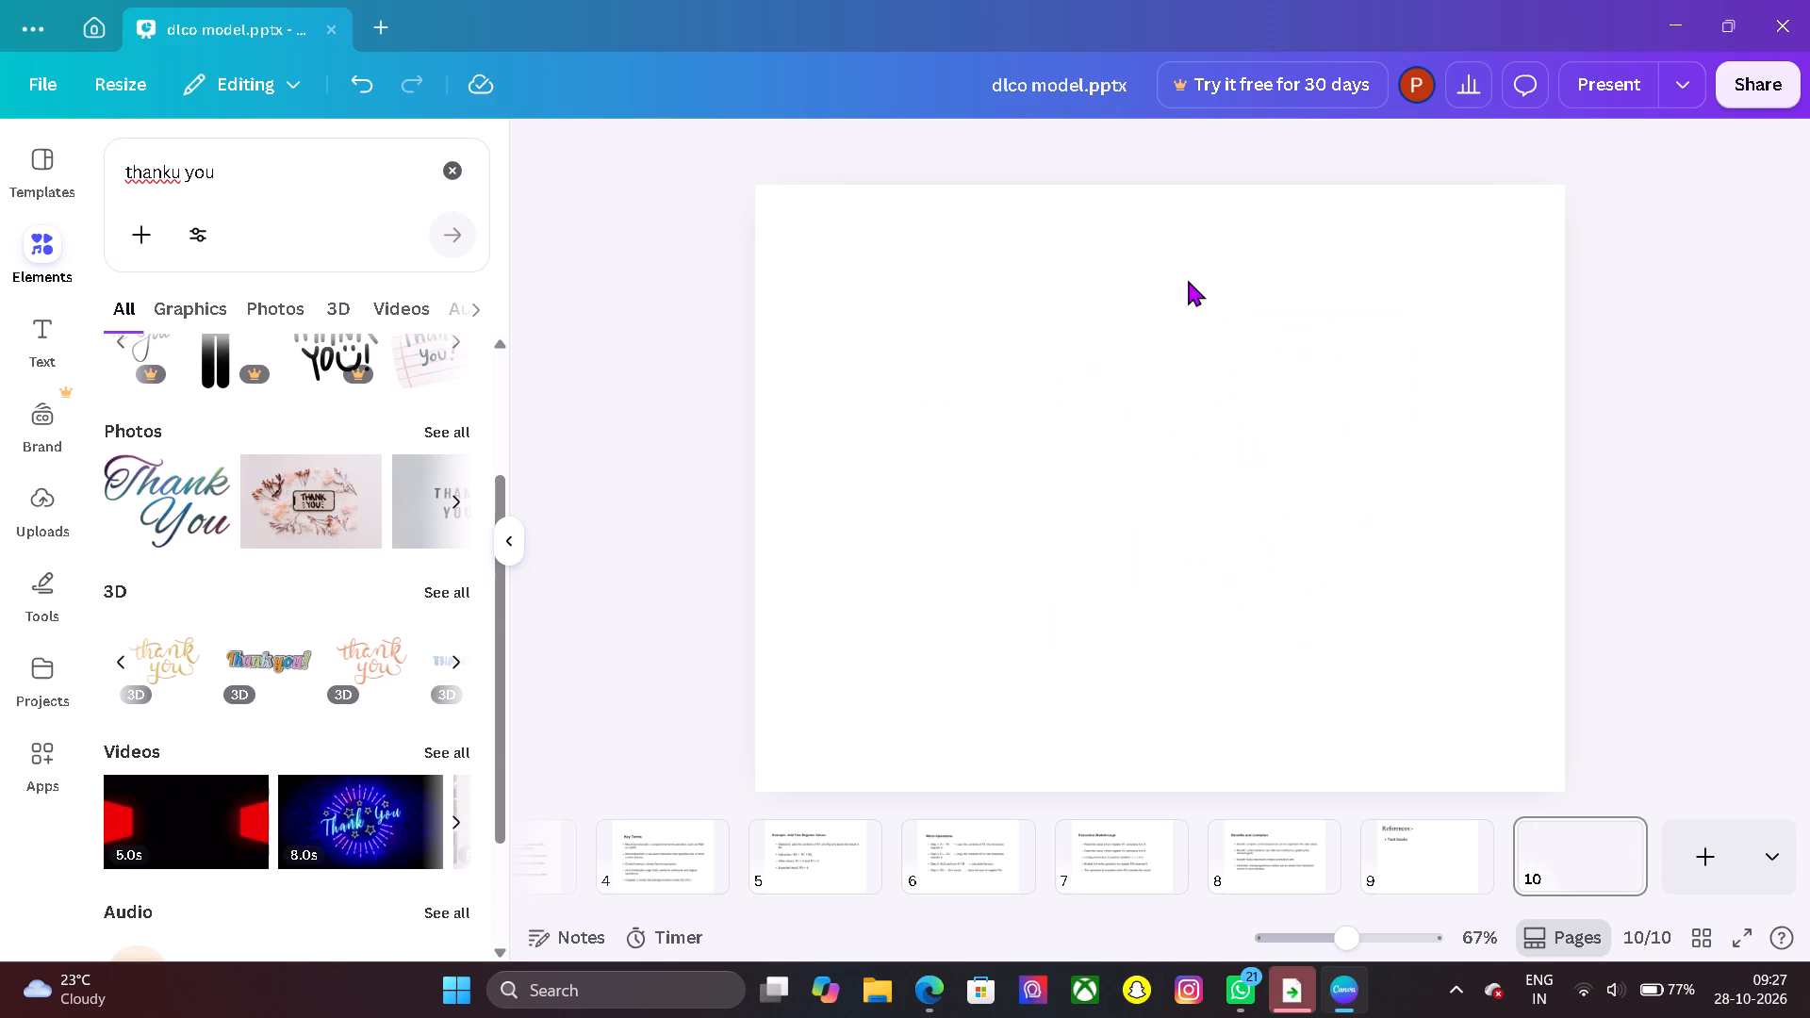
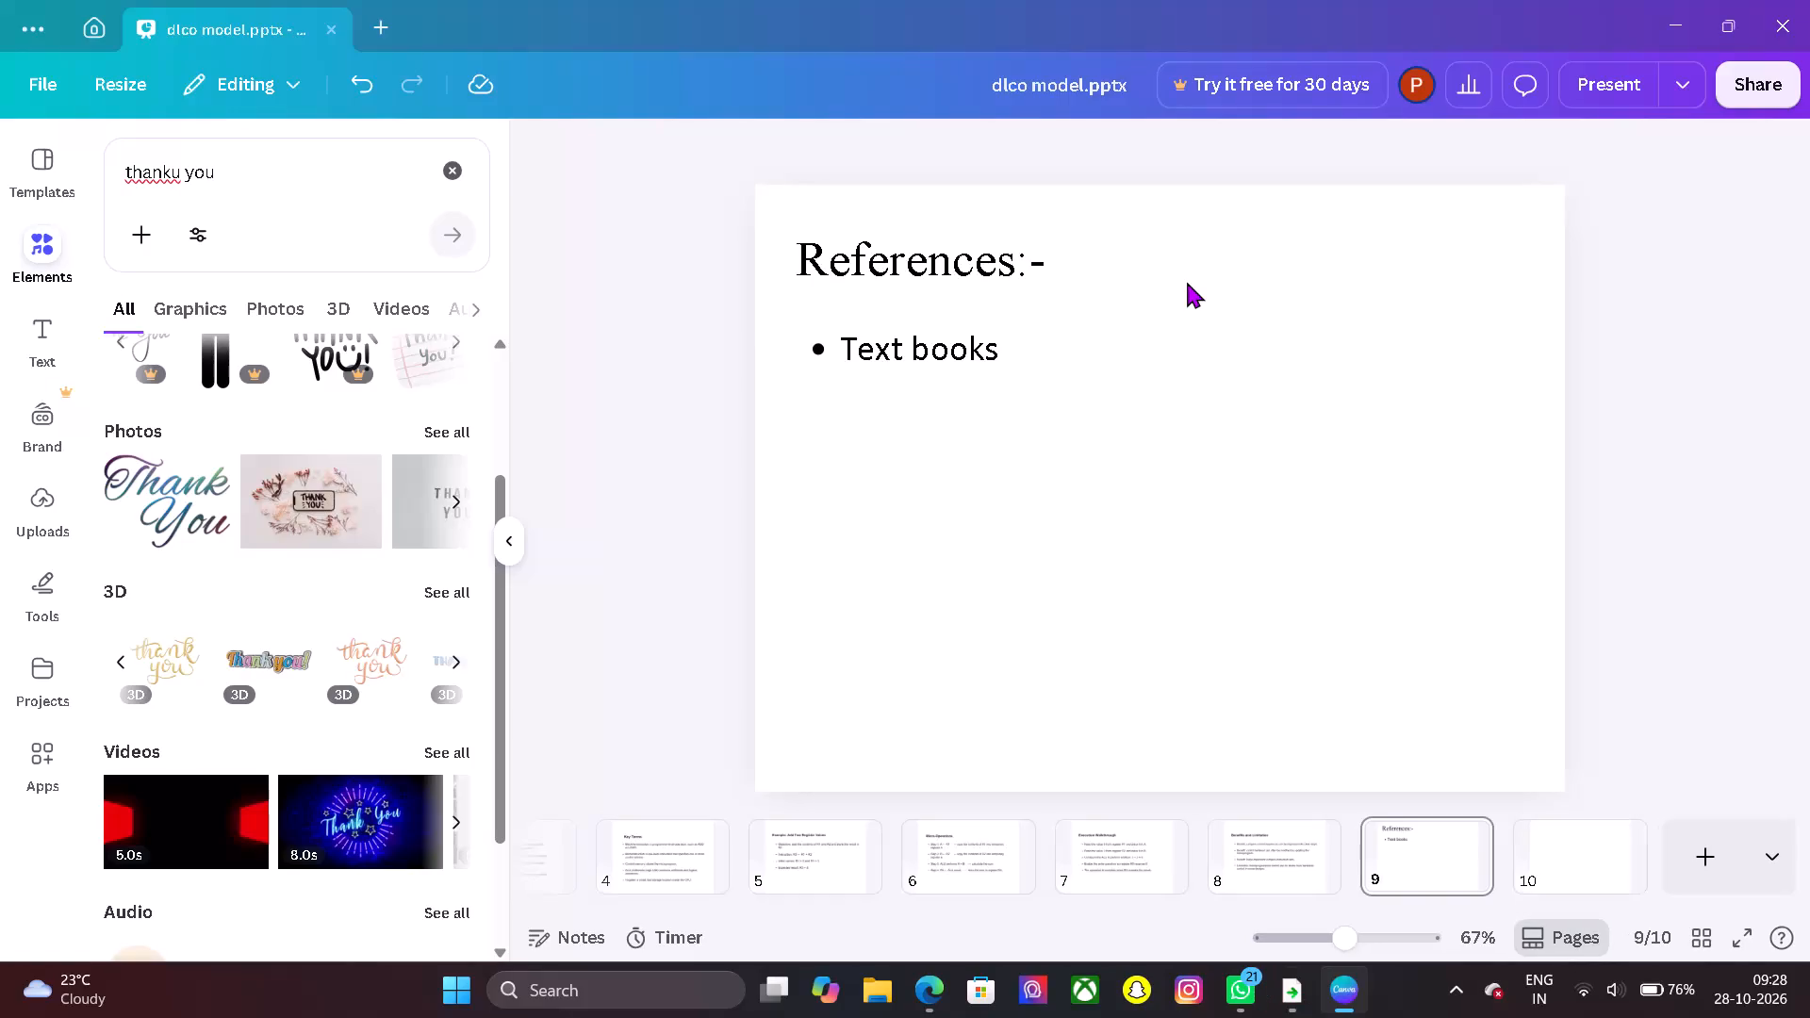
Add the gold script 3D "thank you" element to the blank closing slide 10.
{"action": "left_click", "coordinate": [1545, 840]}
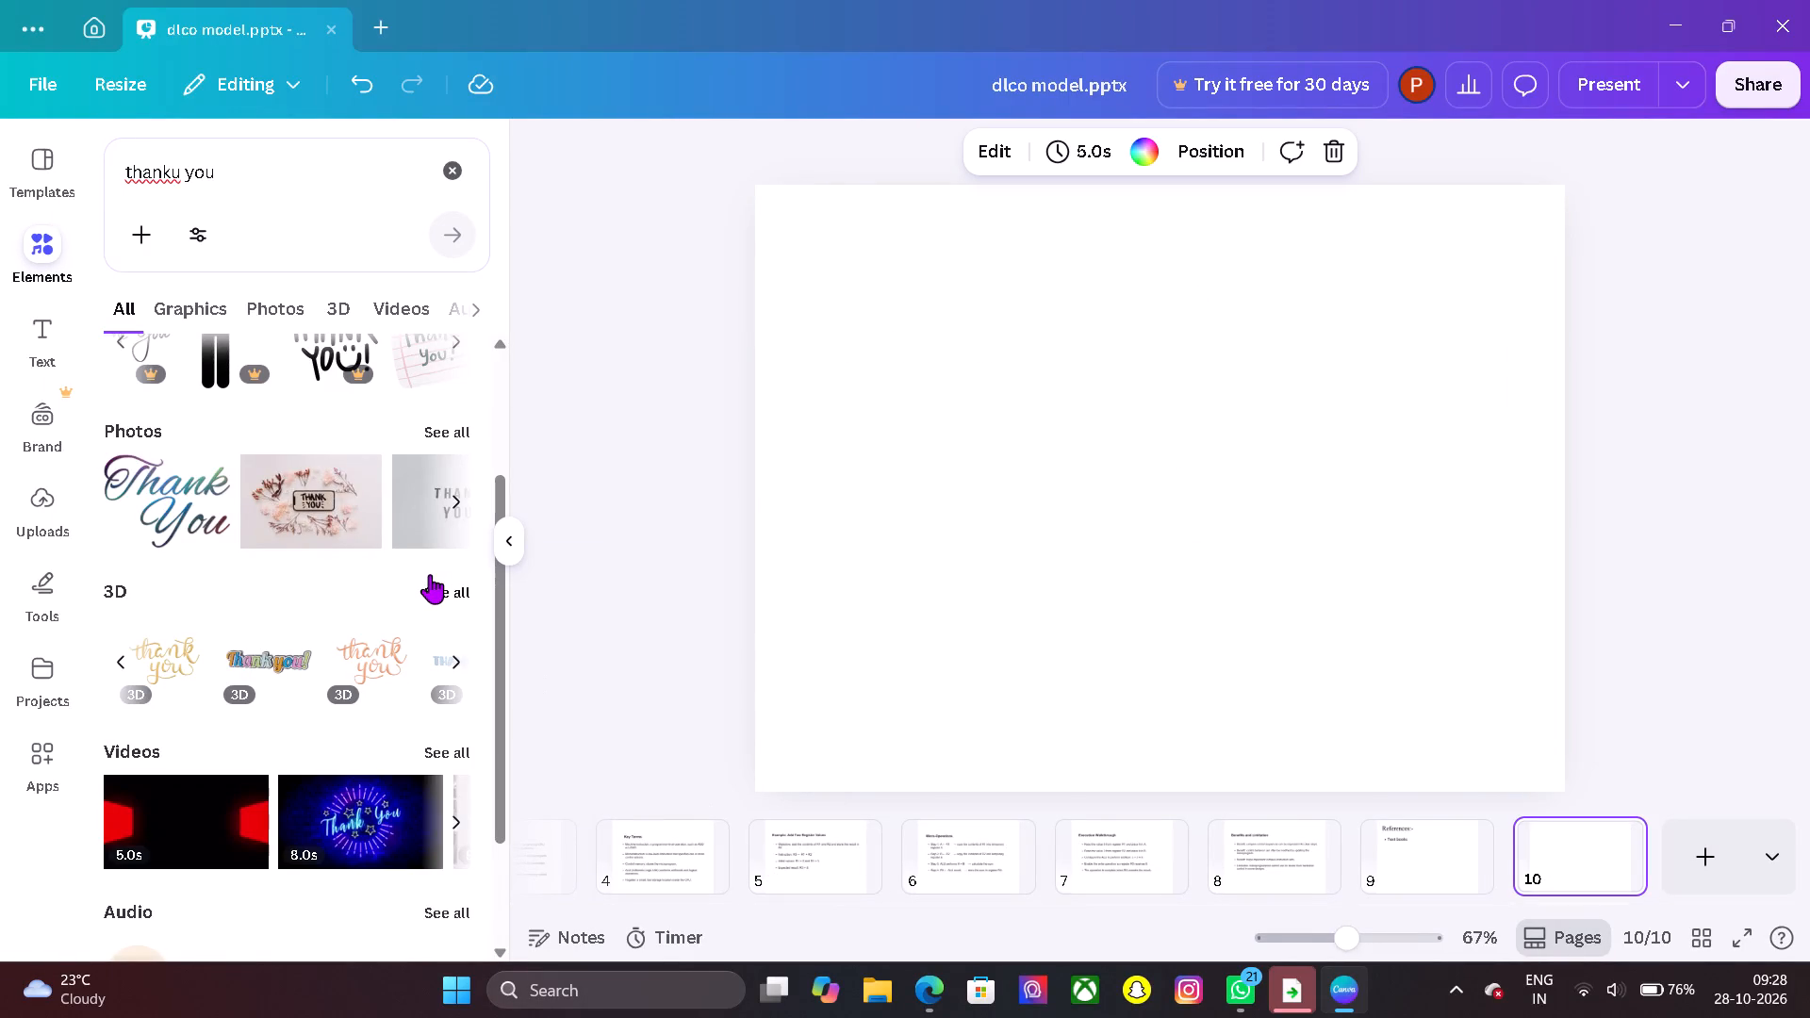
{"action": "left_click", "coordinate": [178, 655]}
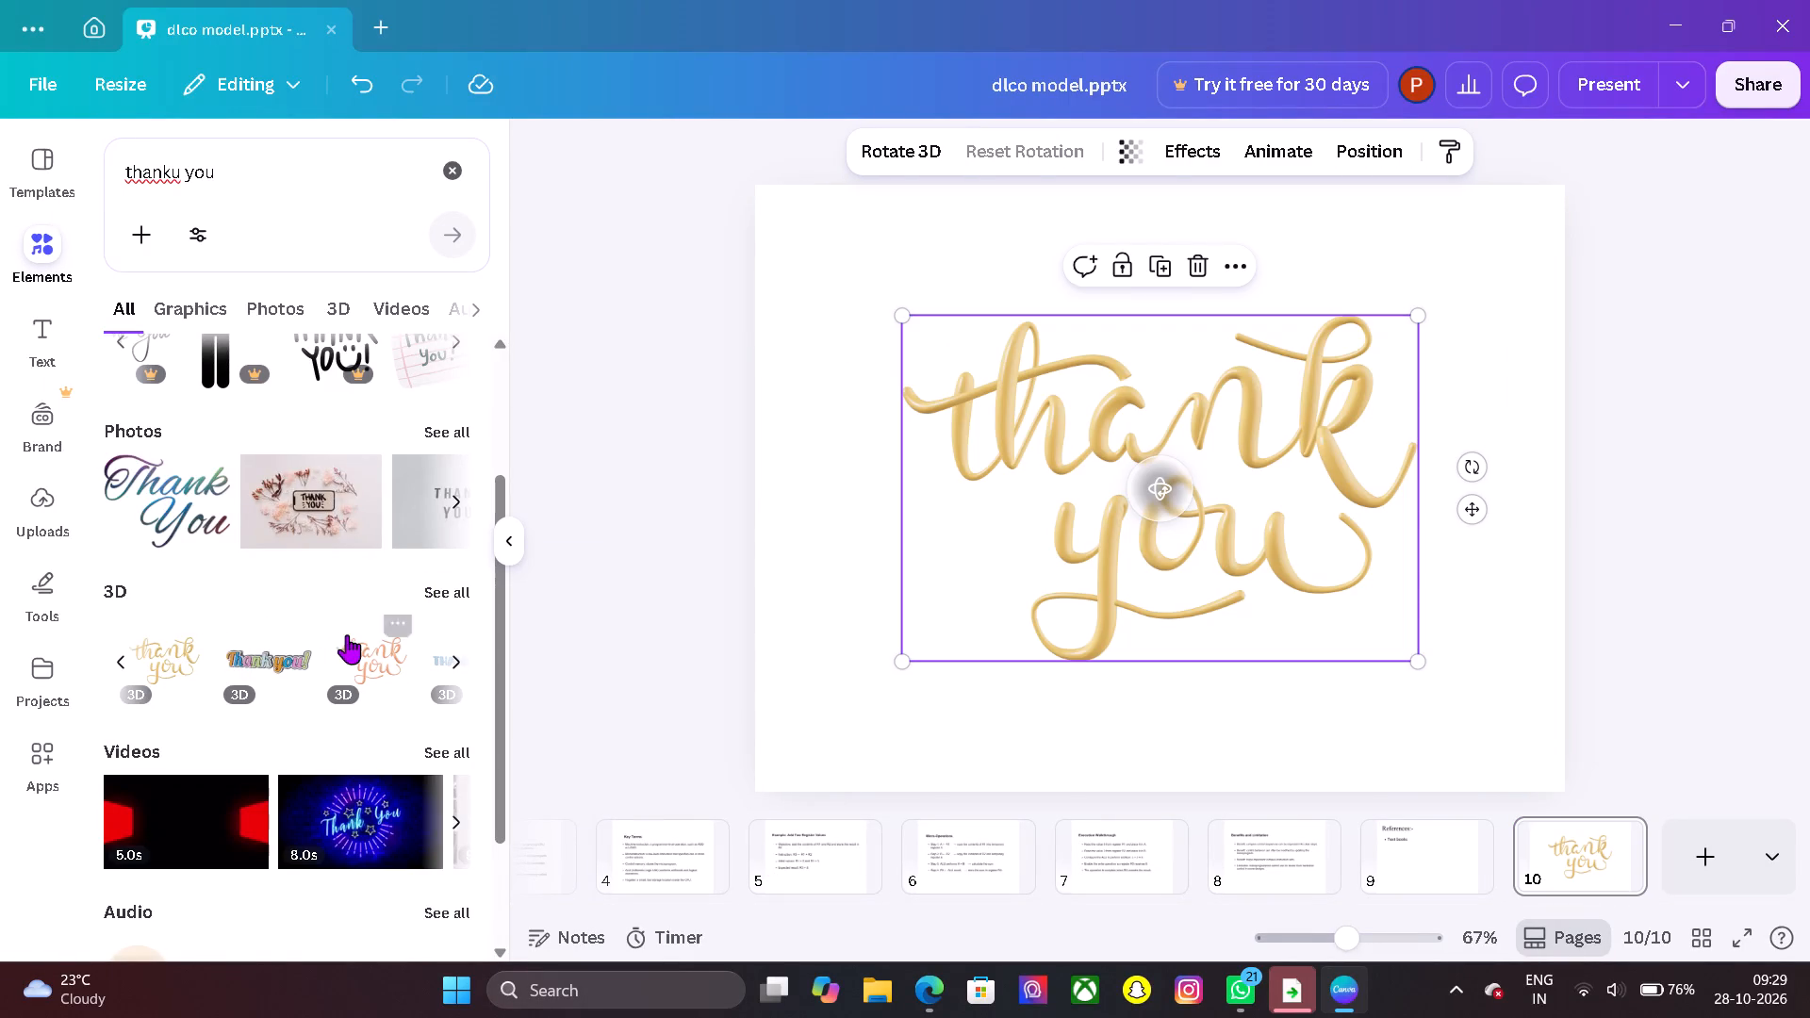
{"action": "left_click", "coordinate": [578, 625]}
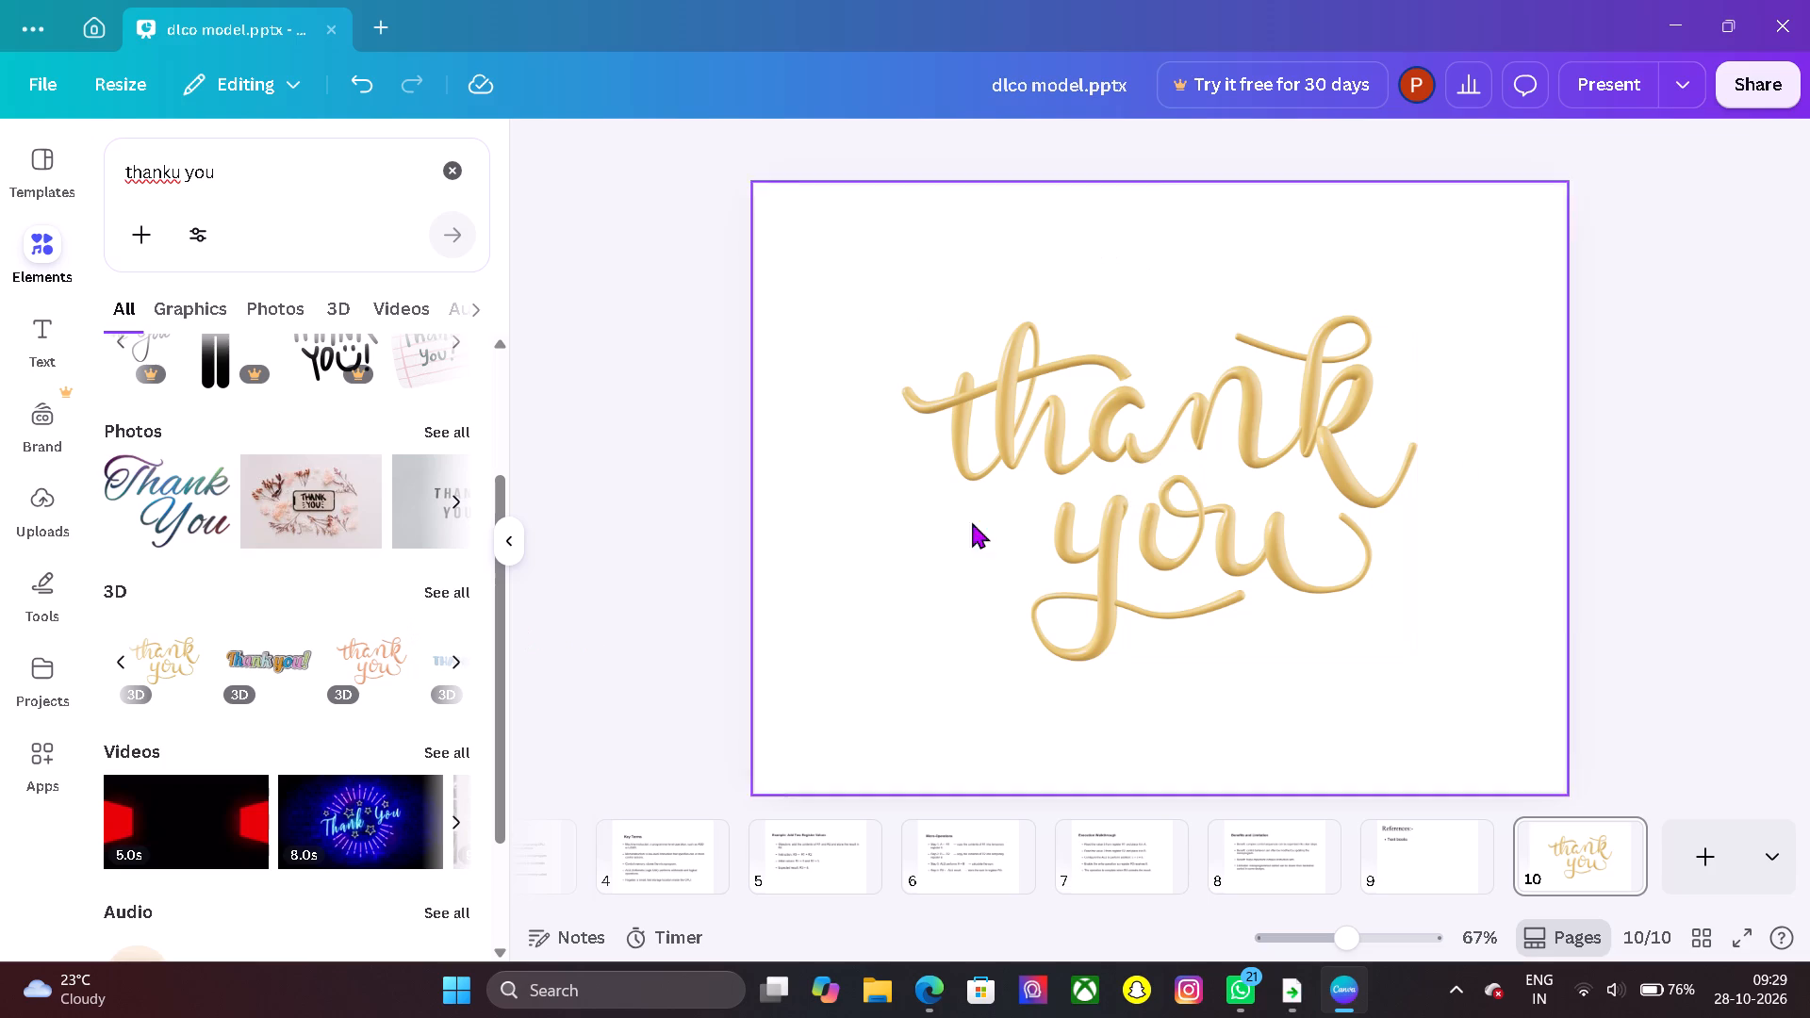
{"action": "left_click", "coordinate": [1032, 515]}
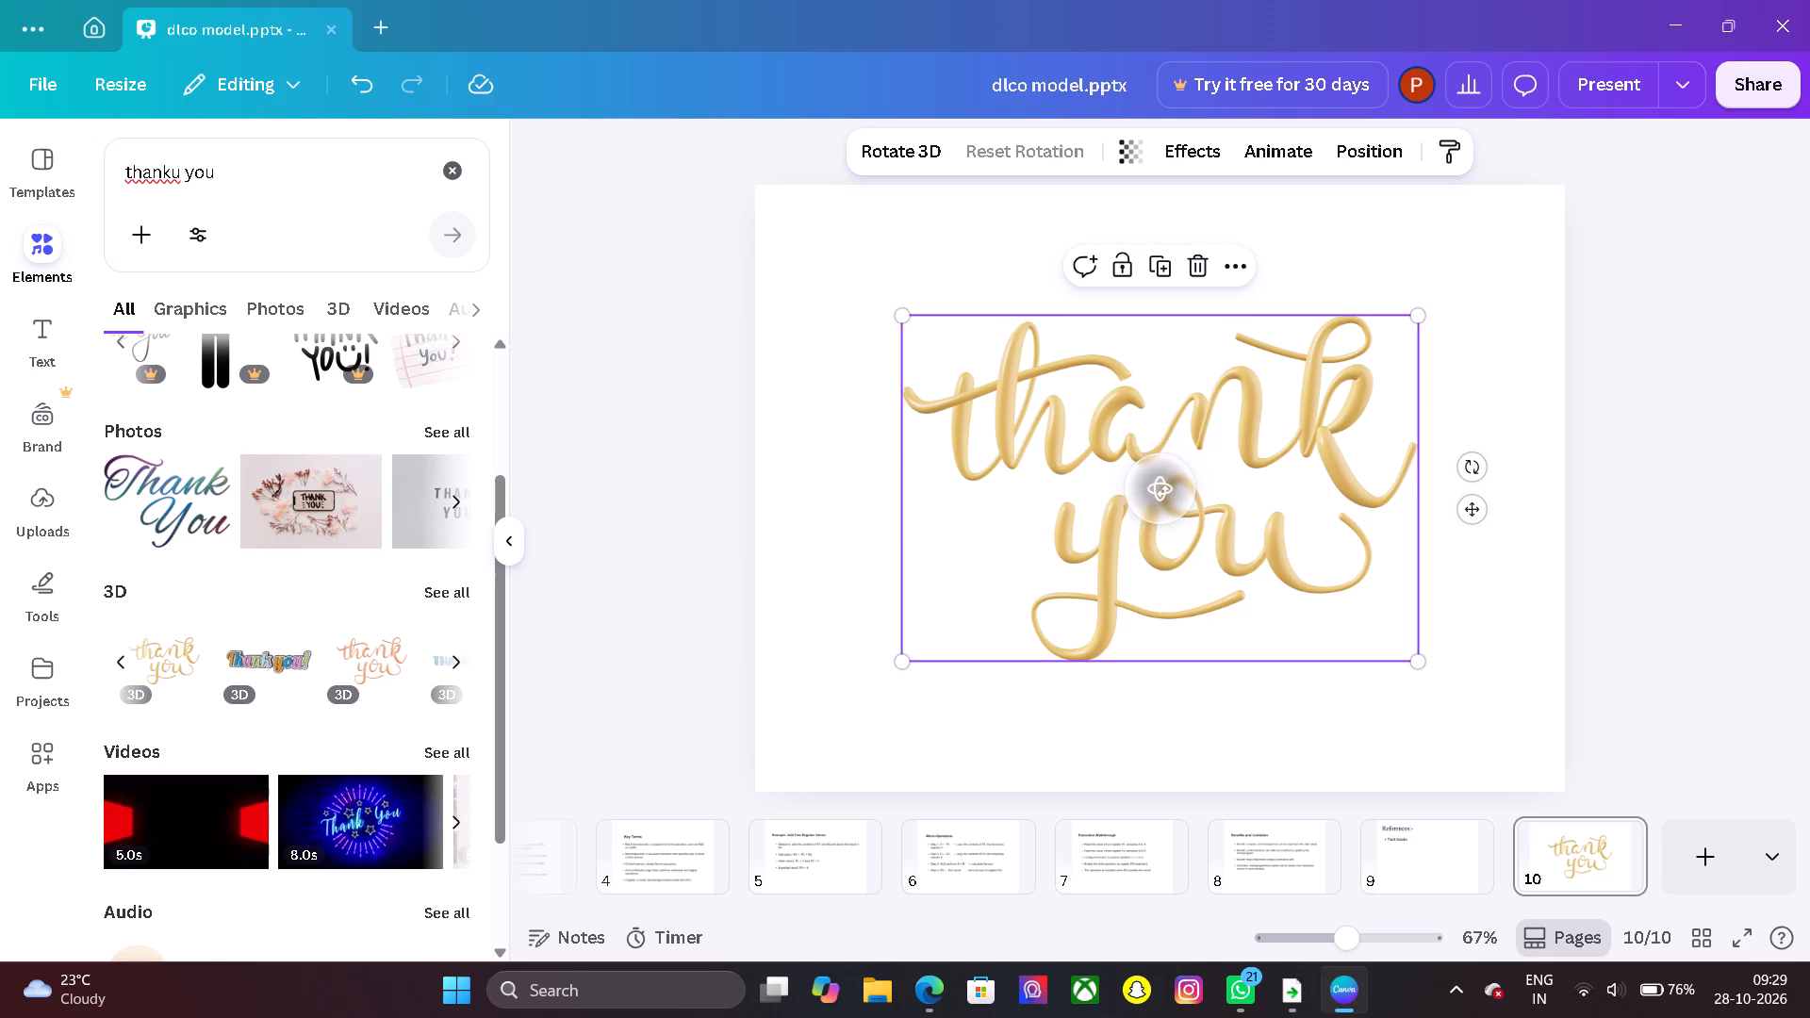
{"action": "left_click", "coordinate": [1160, 484]}
{"action": "left_click", "coordinate": [1160, 484]}
{"action": "left_click", "coordinate": [1600, 452]}
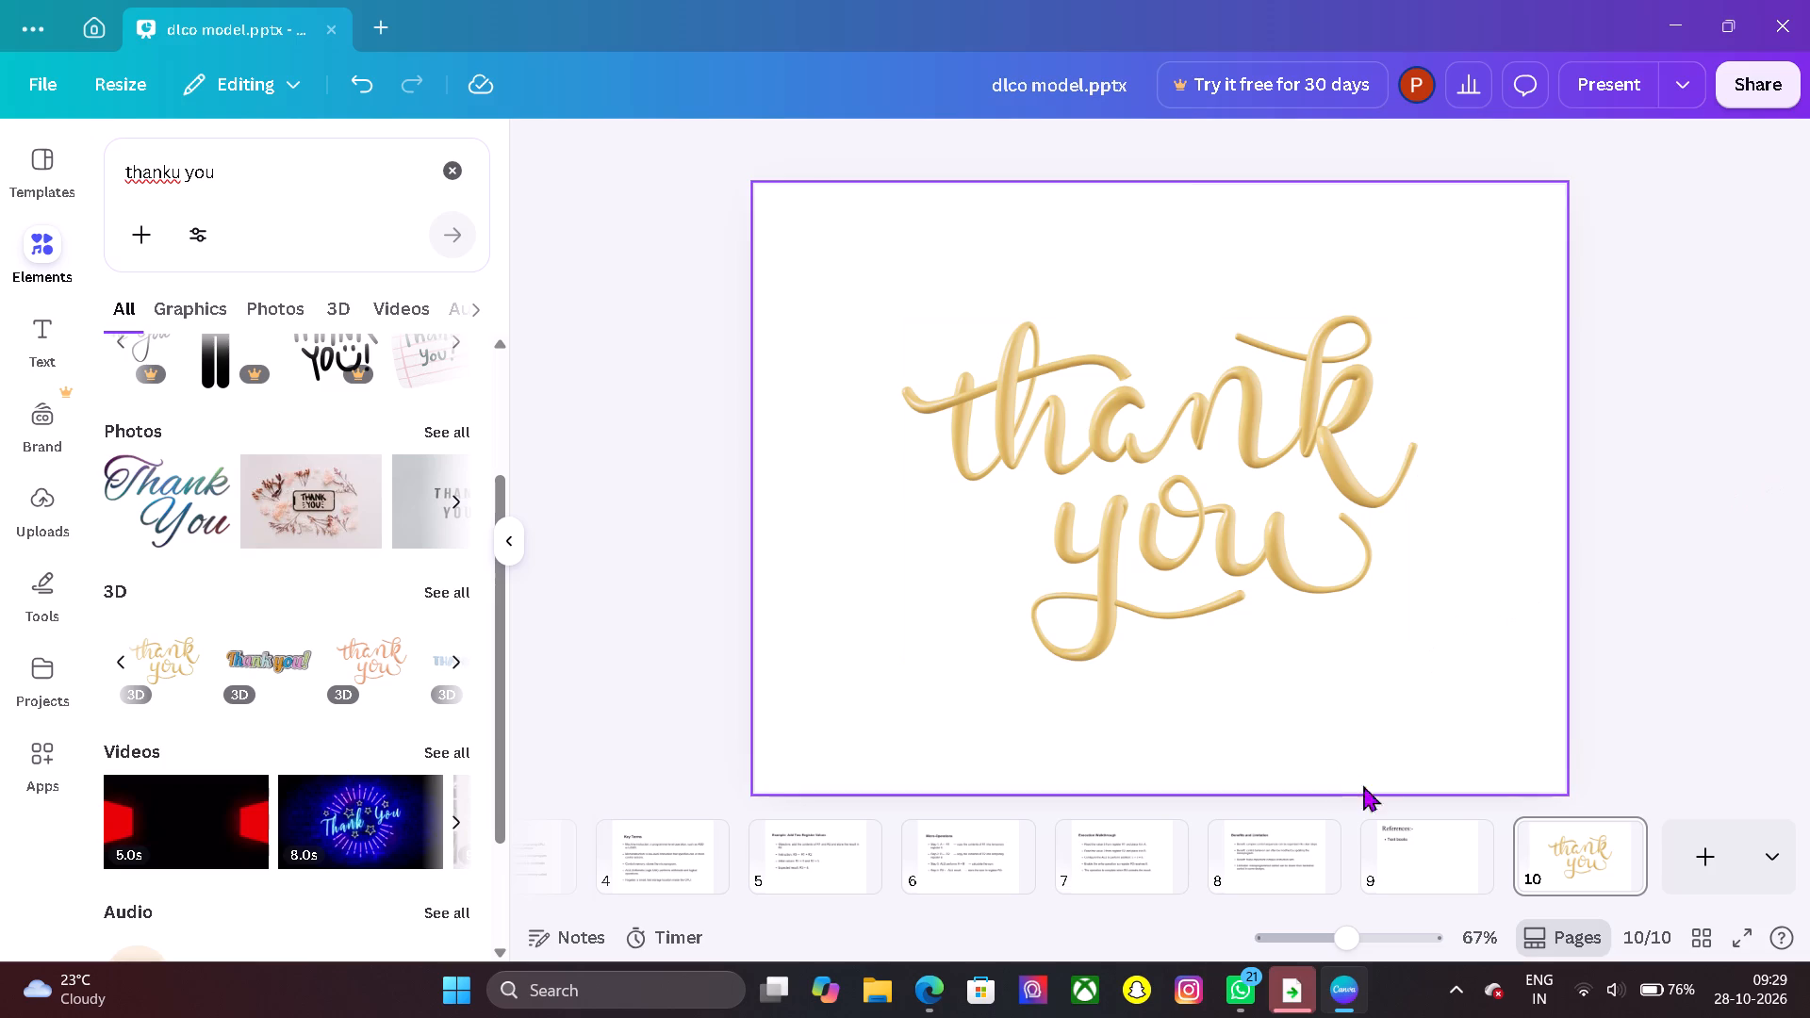
On slide 2, start the topic name with "MI" after "Name of the Topic:", separated from the colon by a space.
{"action": "left_click", "coordinate": [1414, 832]}
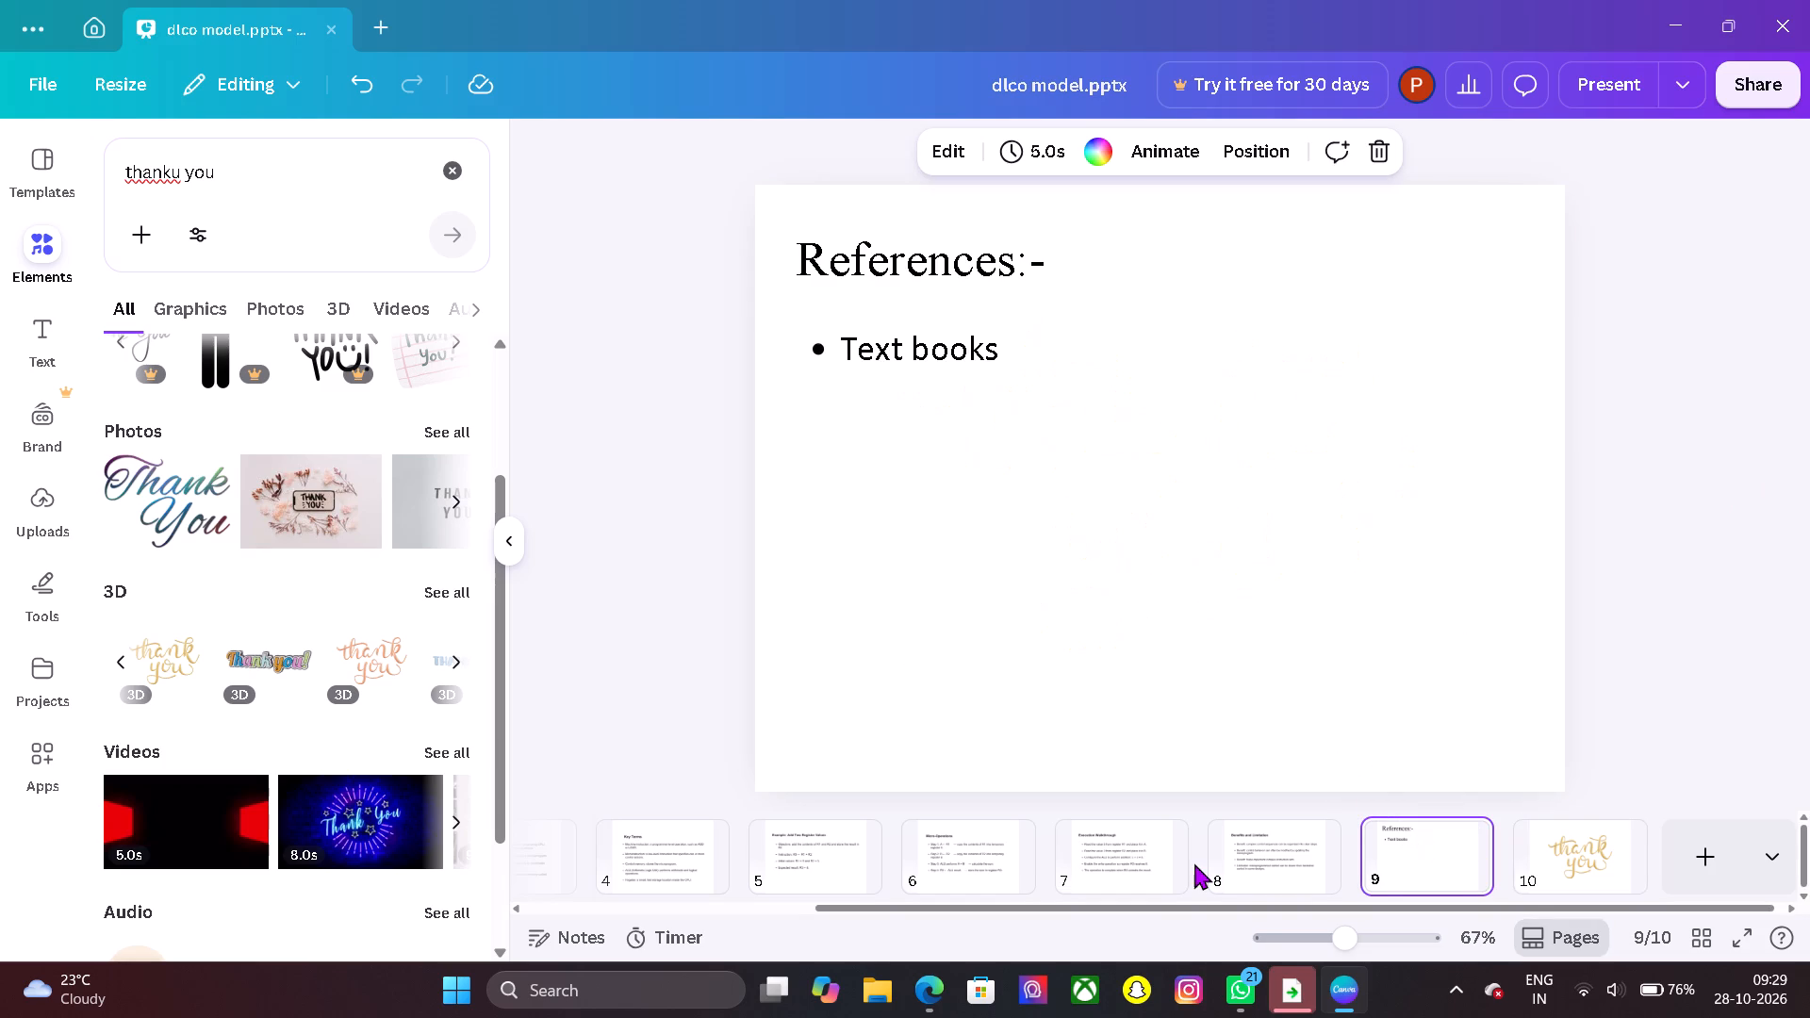
{"action": "scroll", "coordinate": [1335, 834], "scroll_direction": "right", "scroll_amount": 7}
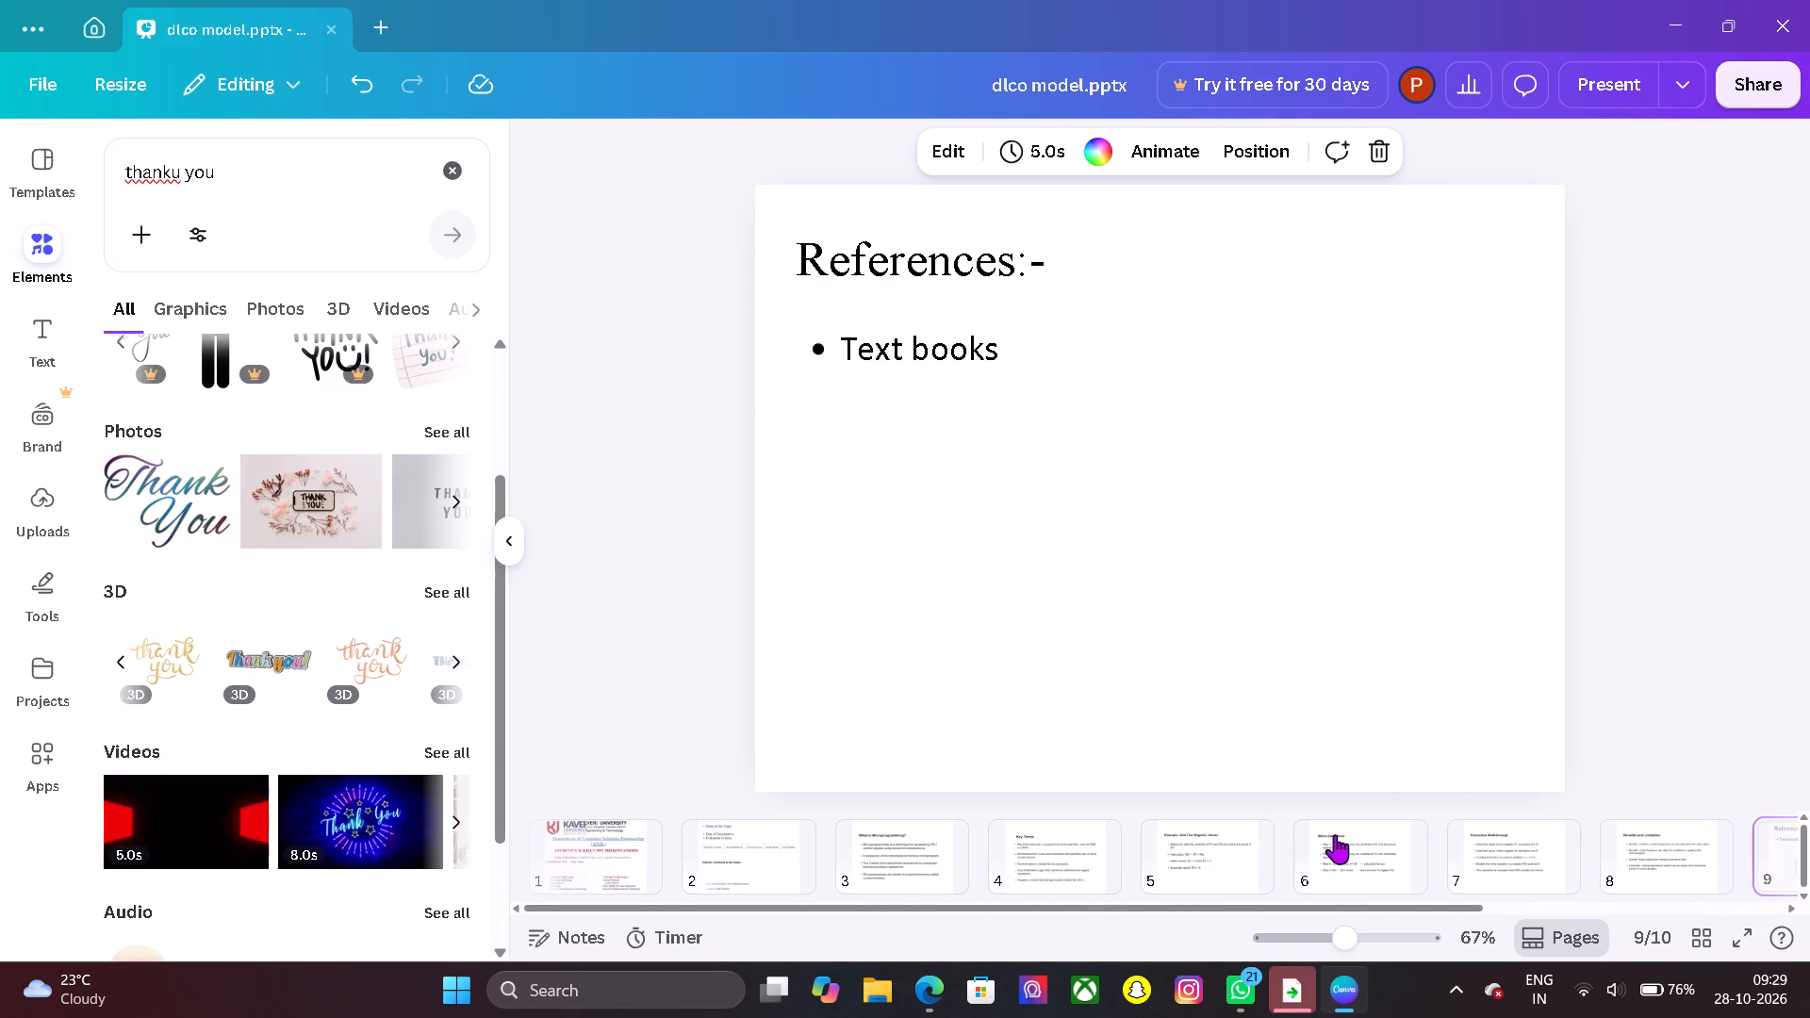
{"action": "left_click", "coordinate": [586, 852]}
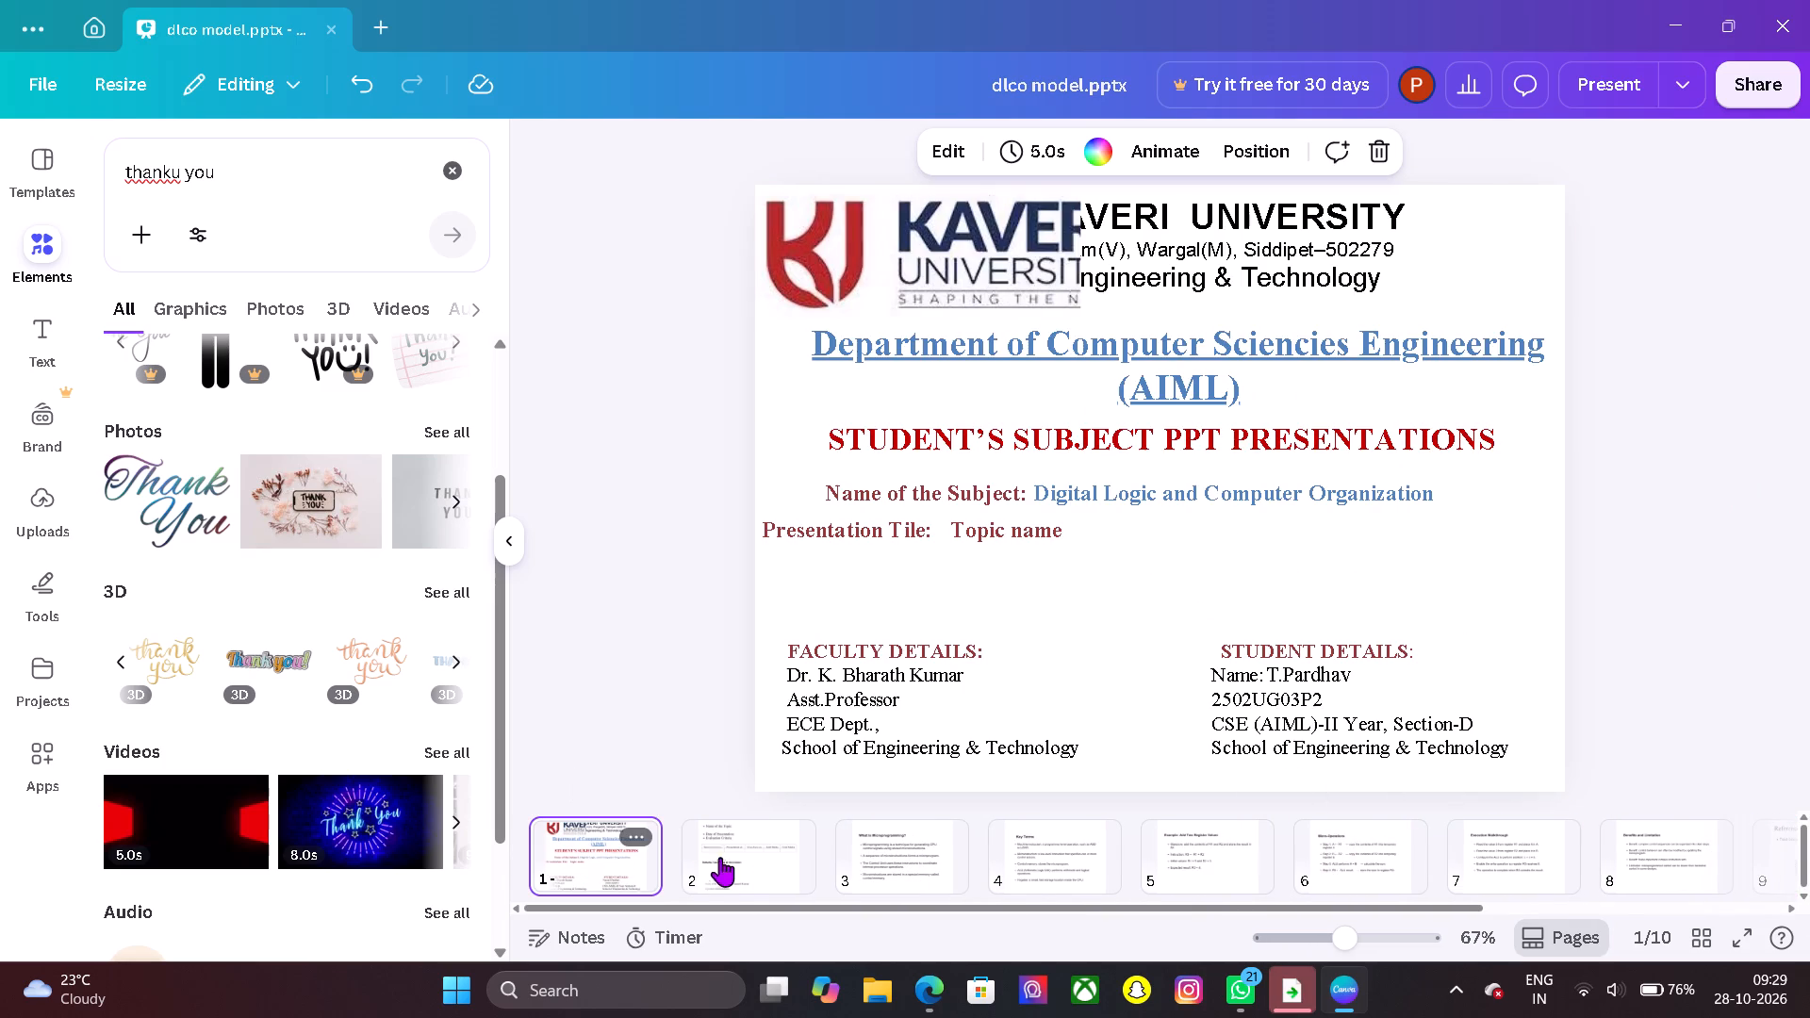
{"action": "left_click", "coordinate": [749, 863]}
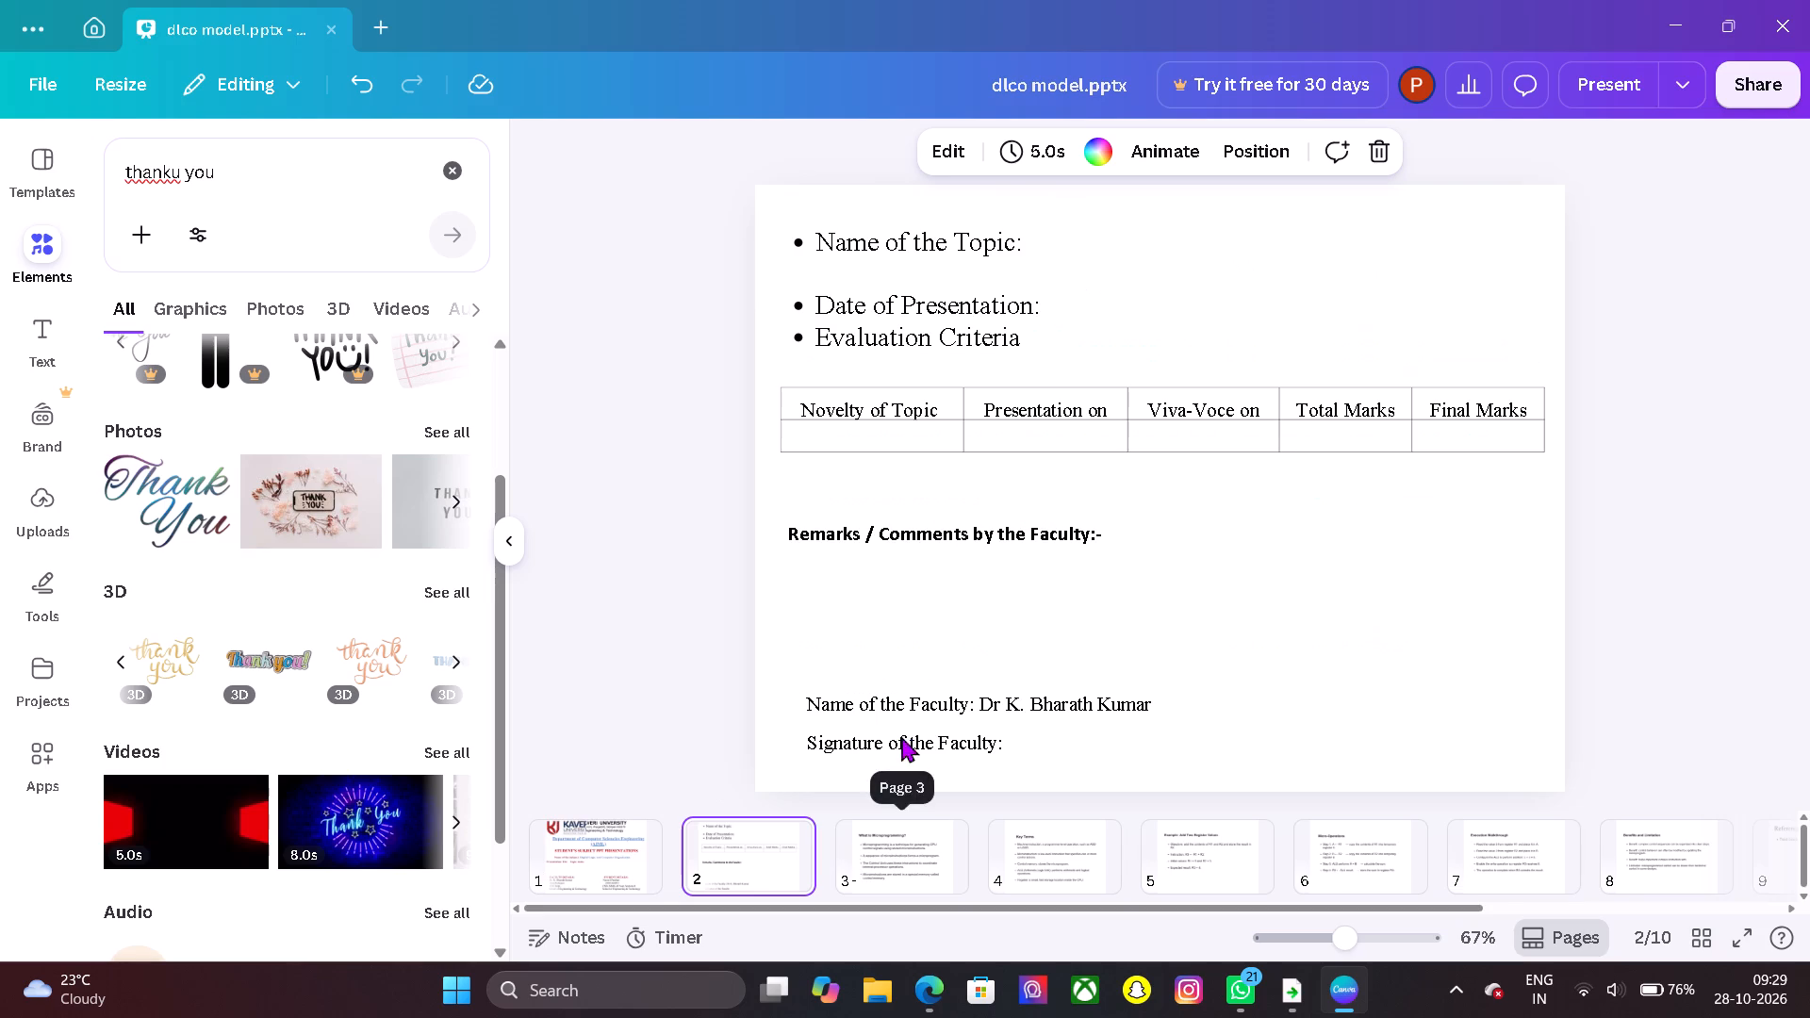
{"action": "left_click", "coordinate": [1032, 239]}
{"action": "left_click", "coordinate": [1032, 239]}
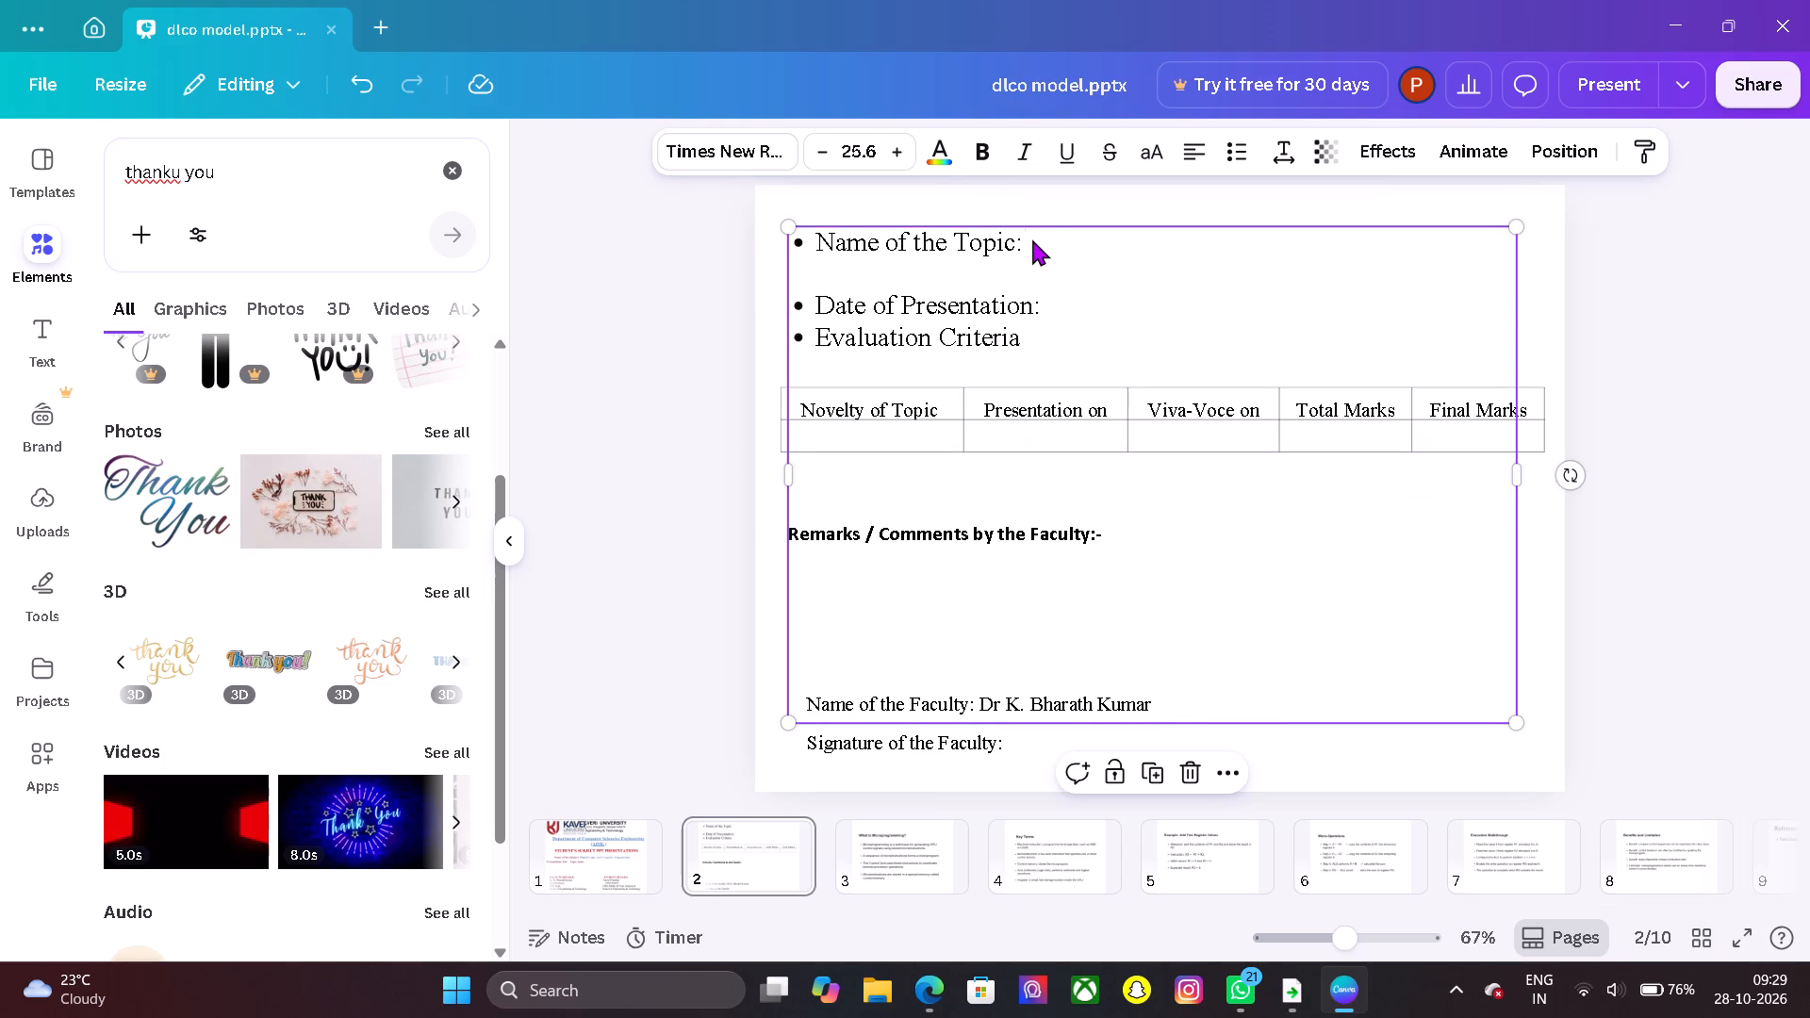
{"action": "left_click", "coordinate": [1032, 239]}
{"action": "left_click", "coordinate": [1032, 239]}
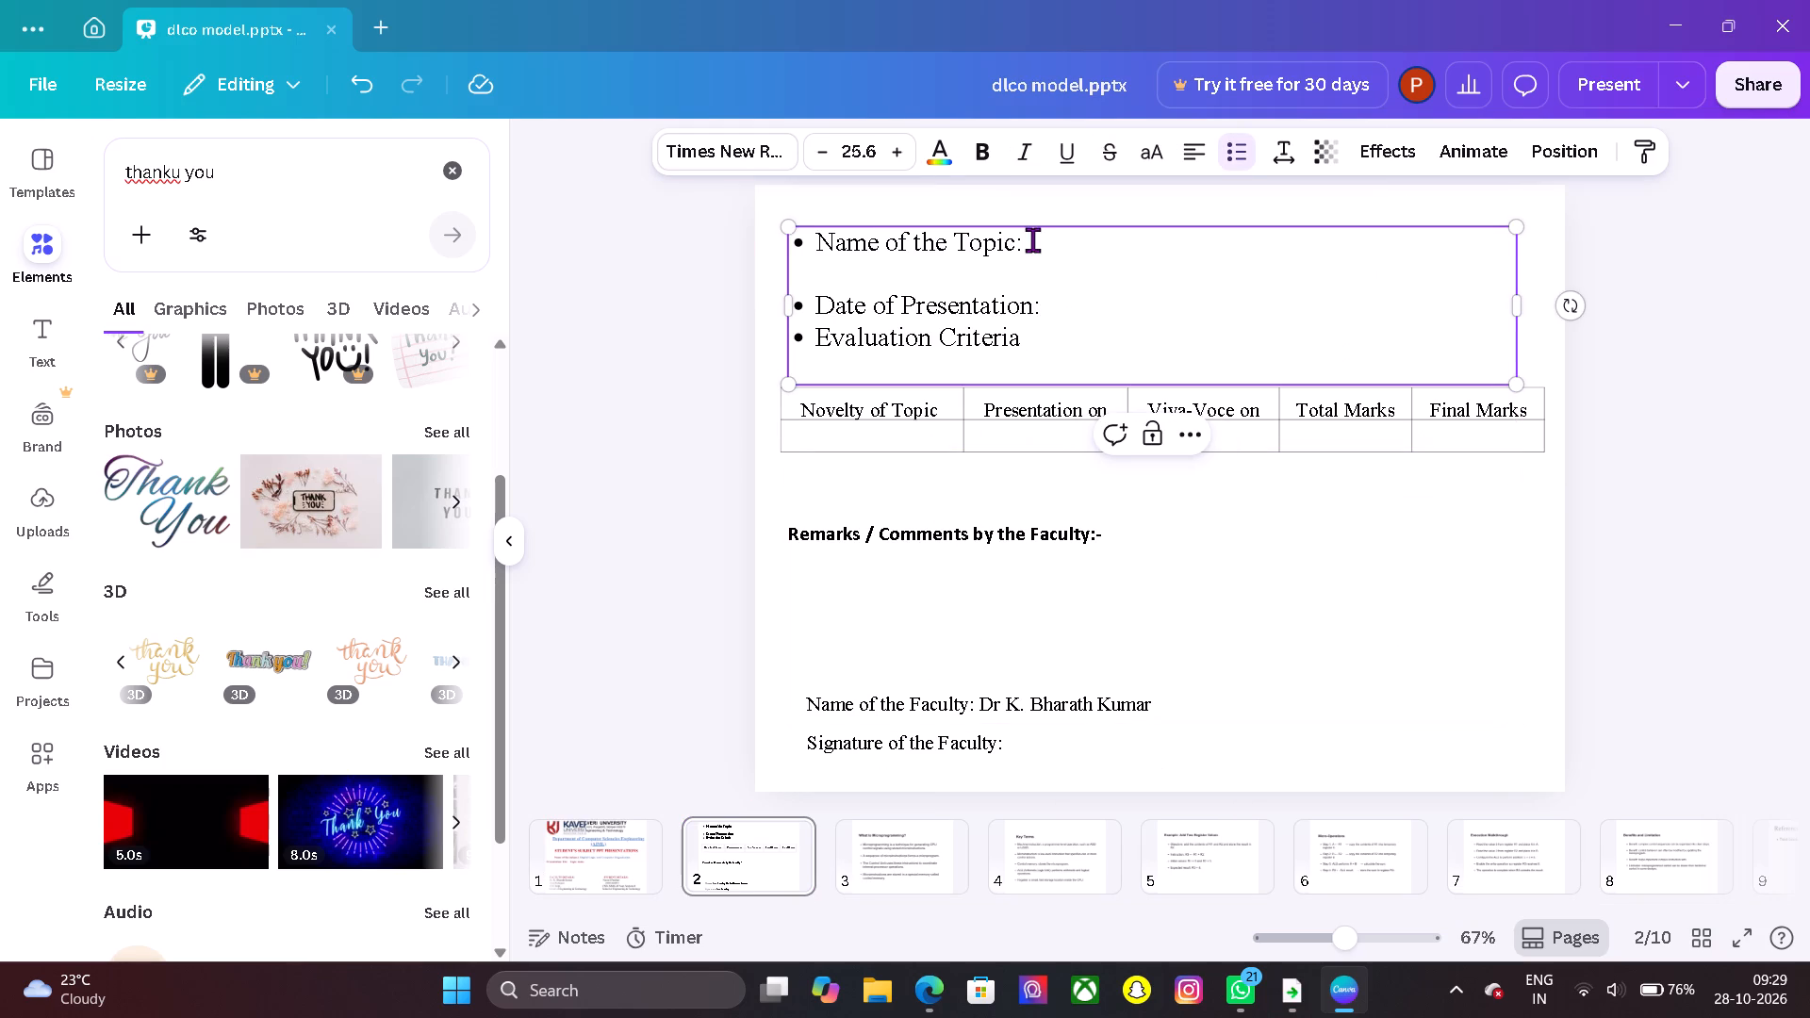
{"action": "type", "text": "MI"}
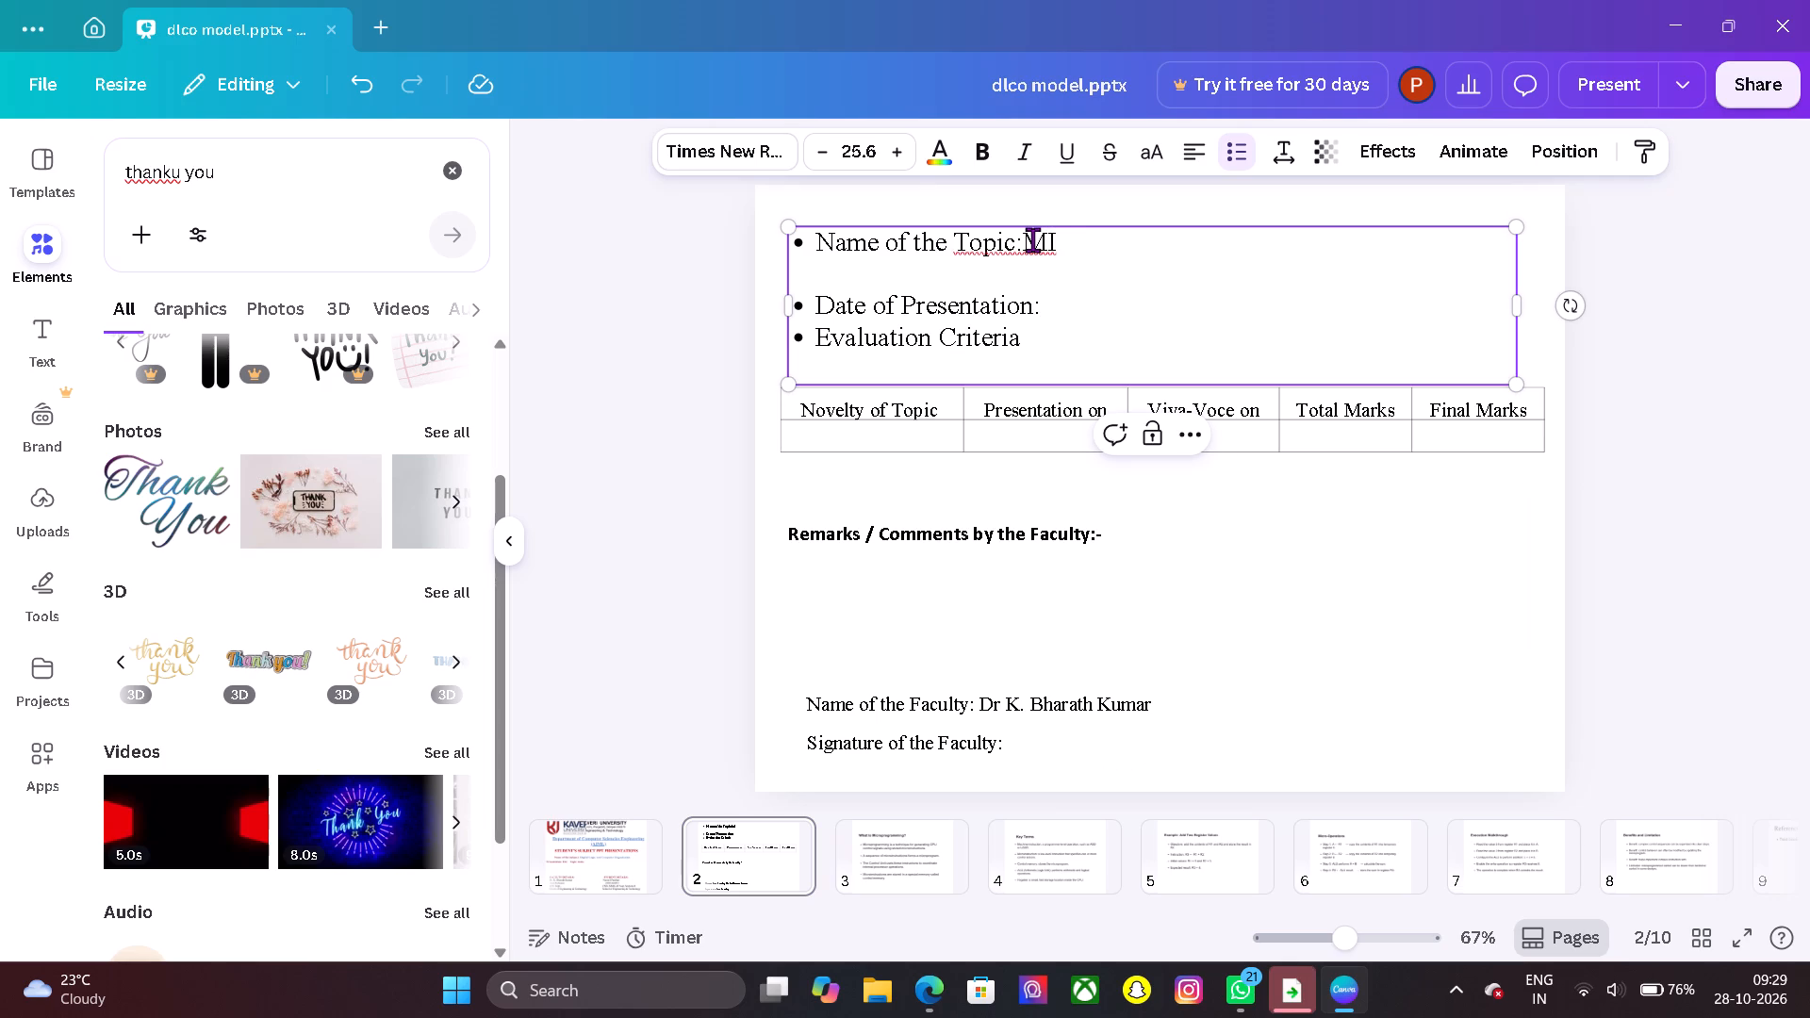
{"action": "left_click", "coordinate": [1024, 240]}
{"action": "key", "text": "space"}
Change the start of the topic name on slide 2 to the word "Micro", with a capital M, followed by a space.
{"action": "key", "text": "Right"}
{"action": "key", "text": "BackSpace"}
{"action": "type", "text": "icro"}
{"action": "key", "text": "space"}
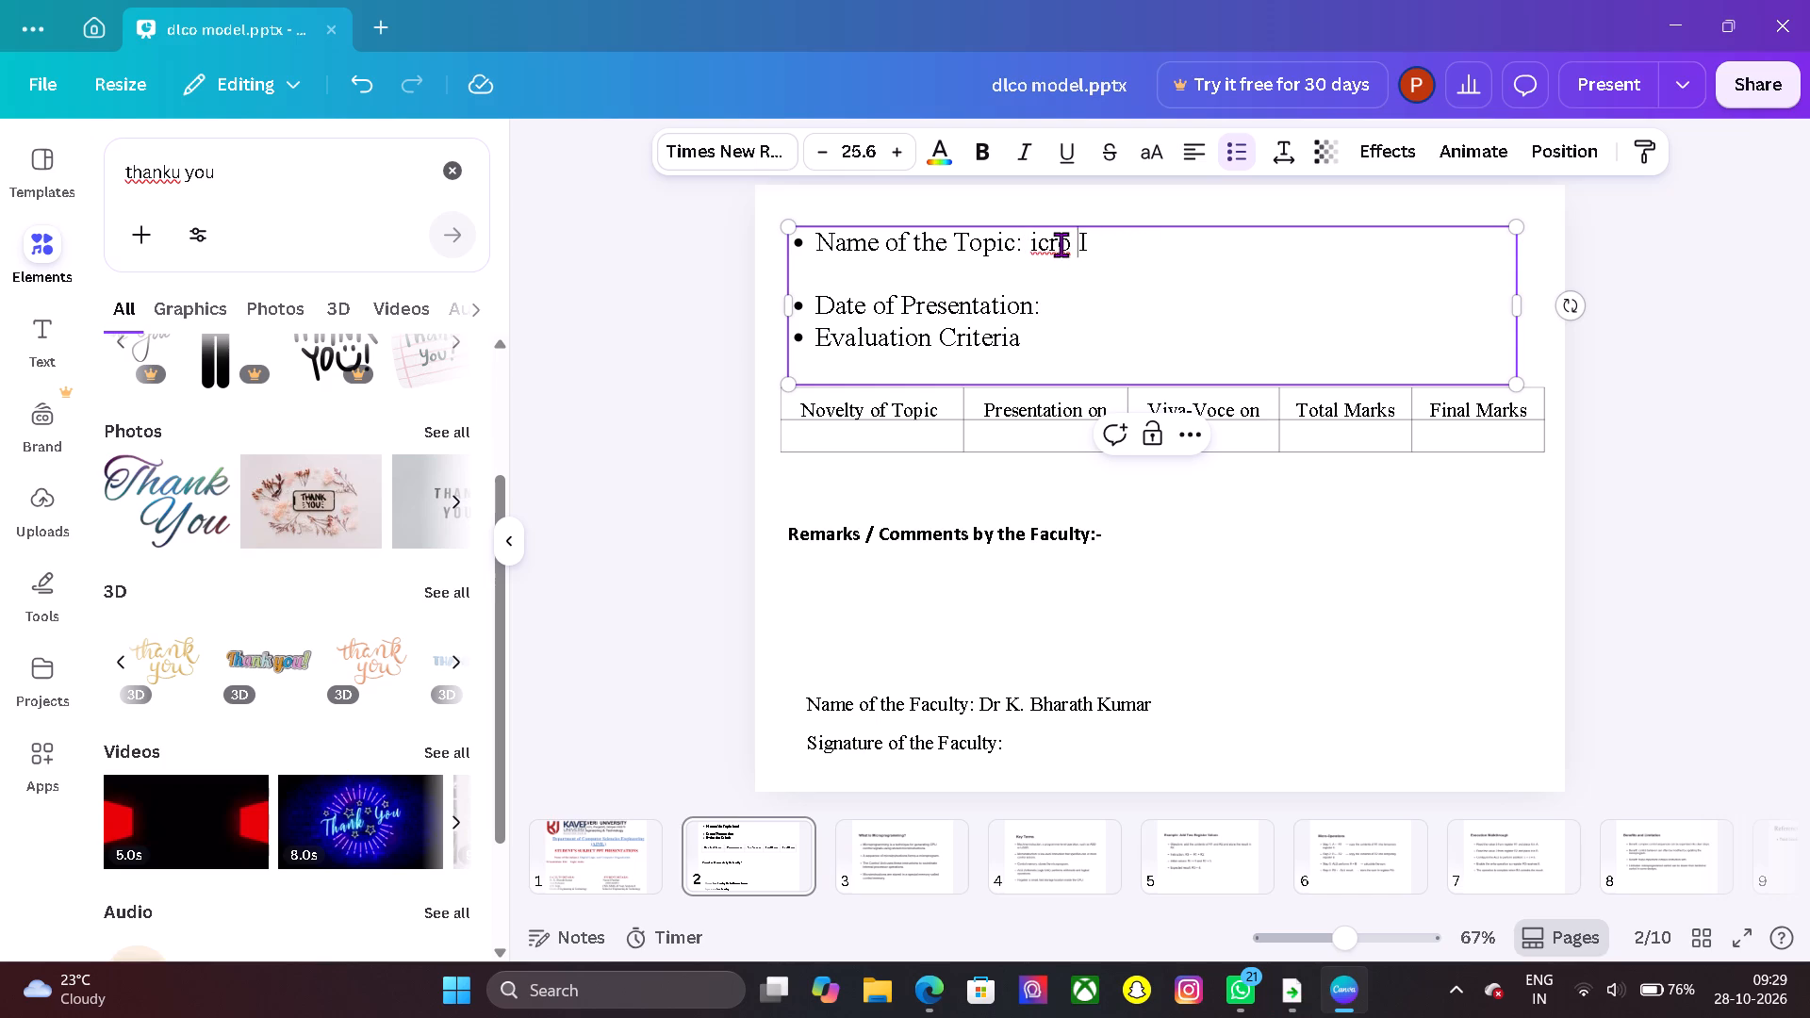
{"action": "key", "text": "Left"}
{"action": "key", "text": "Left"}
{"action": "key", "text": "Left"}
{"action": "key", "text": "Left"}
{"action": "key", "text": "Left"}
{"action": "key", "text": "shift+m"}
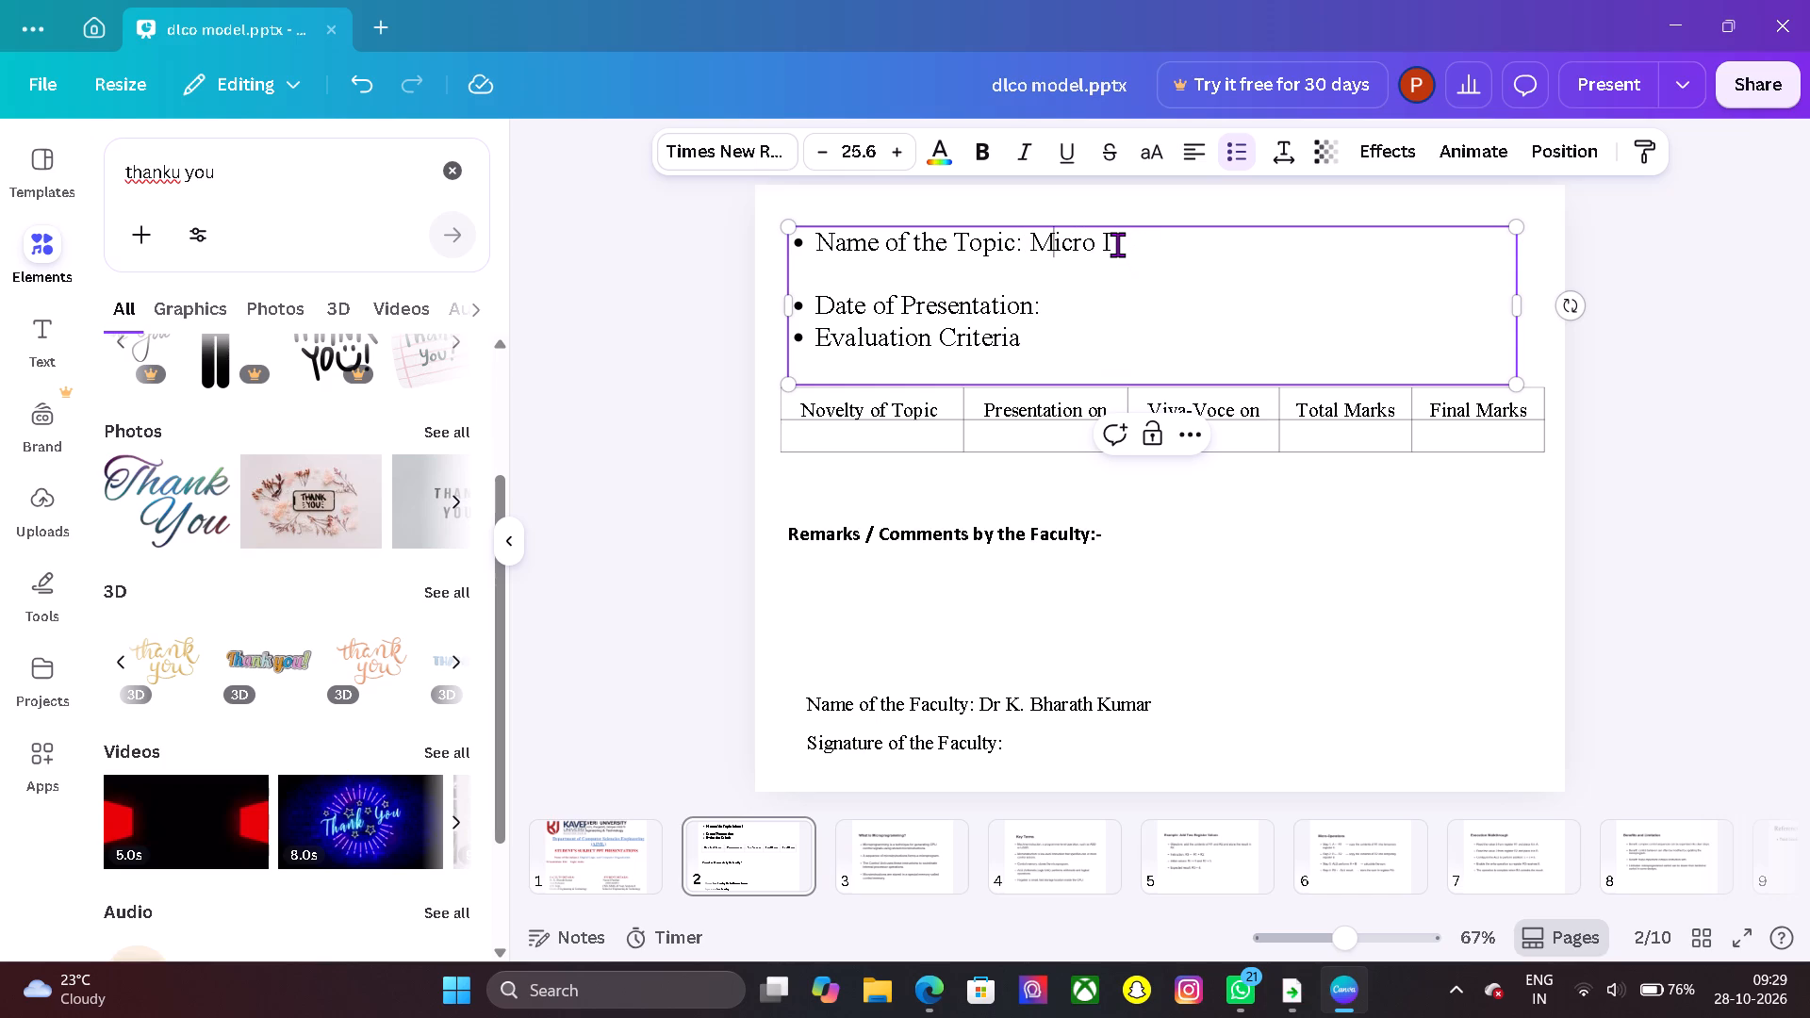
Replace the stray "I" after "Micro" in the topic name with "Program" followed by a space.
{"action": "left_click", "coordinate": [1117, 244]}
{"action": "key", "text": "BackSpace"}
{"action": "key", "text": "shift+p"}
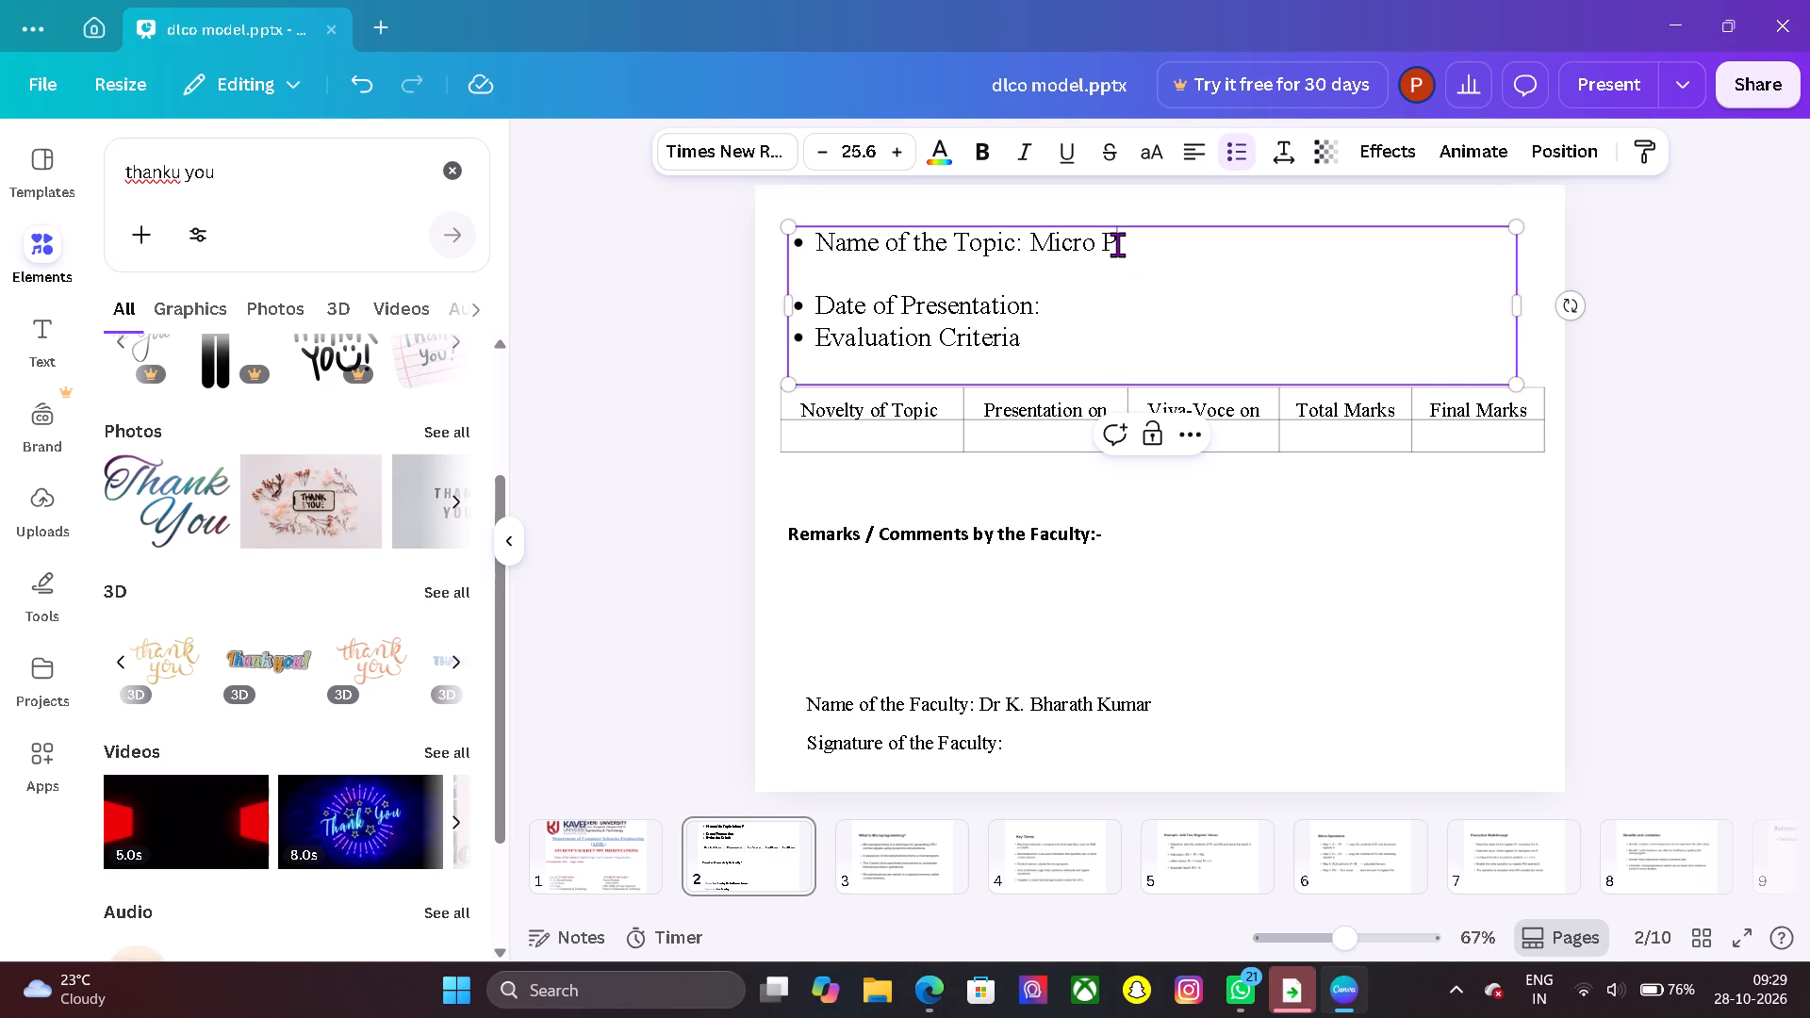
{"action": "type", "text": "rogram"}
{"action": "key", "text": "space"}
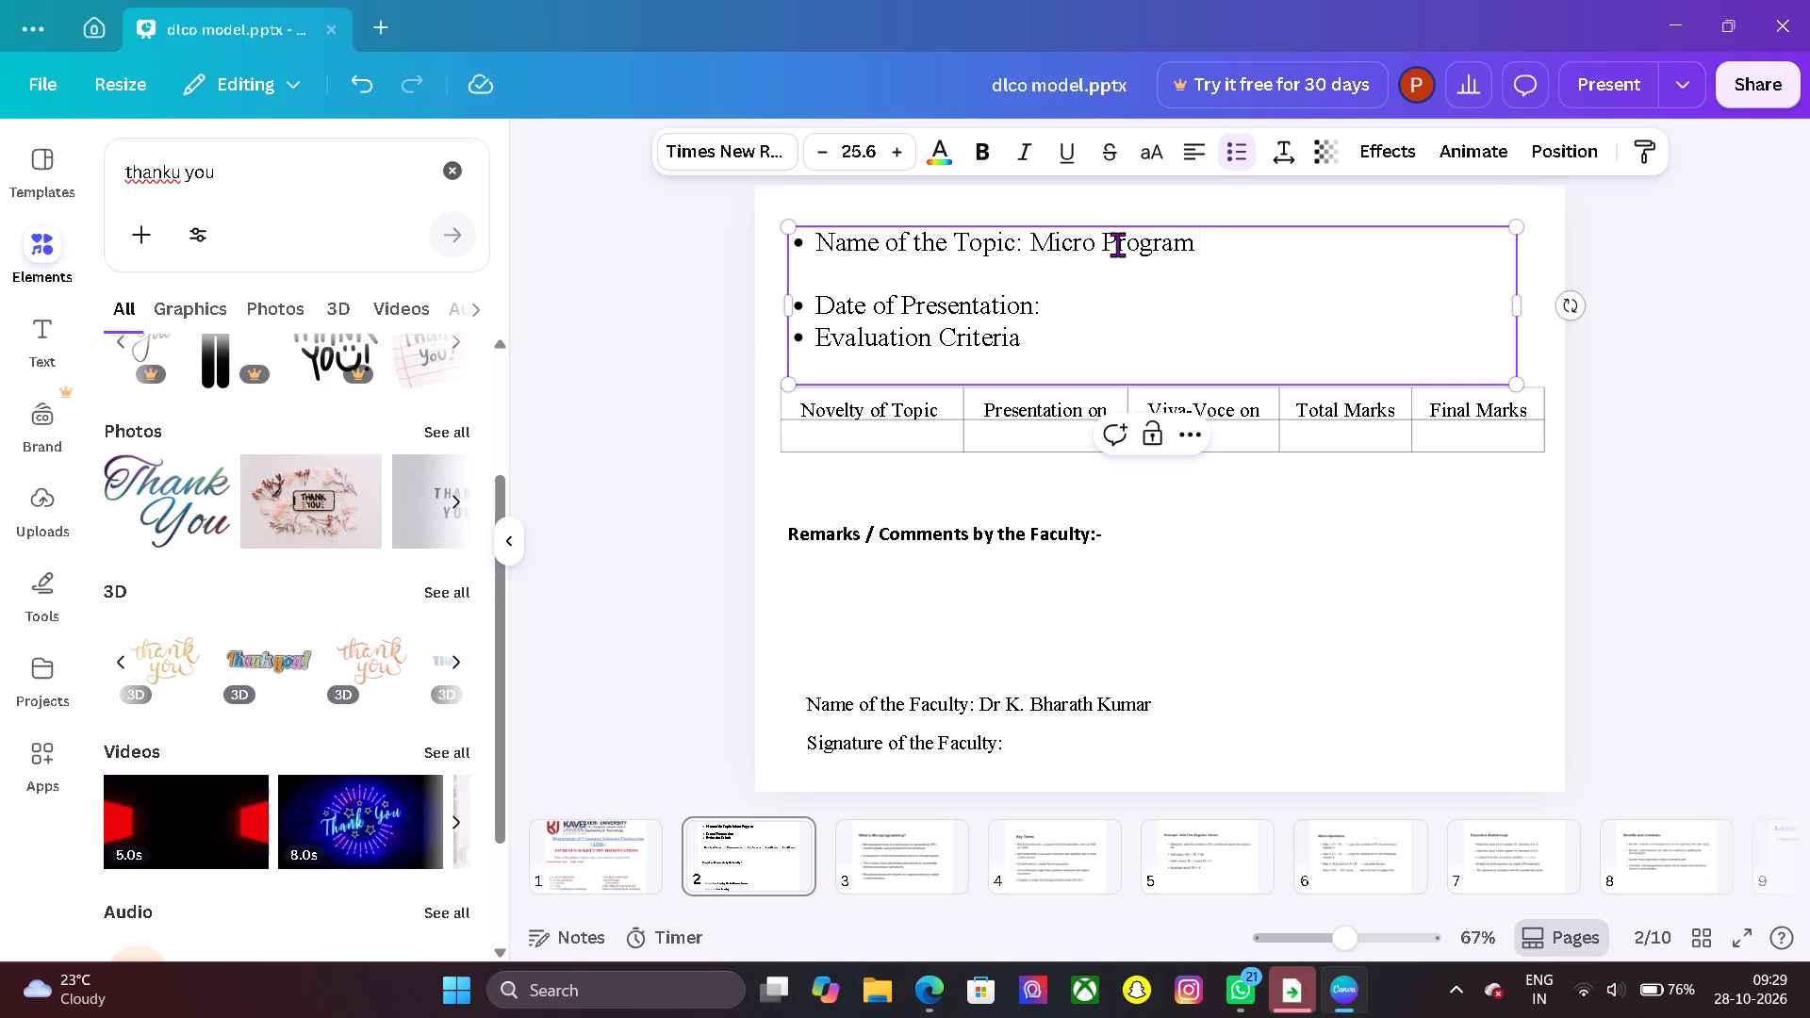
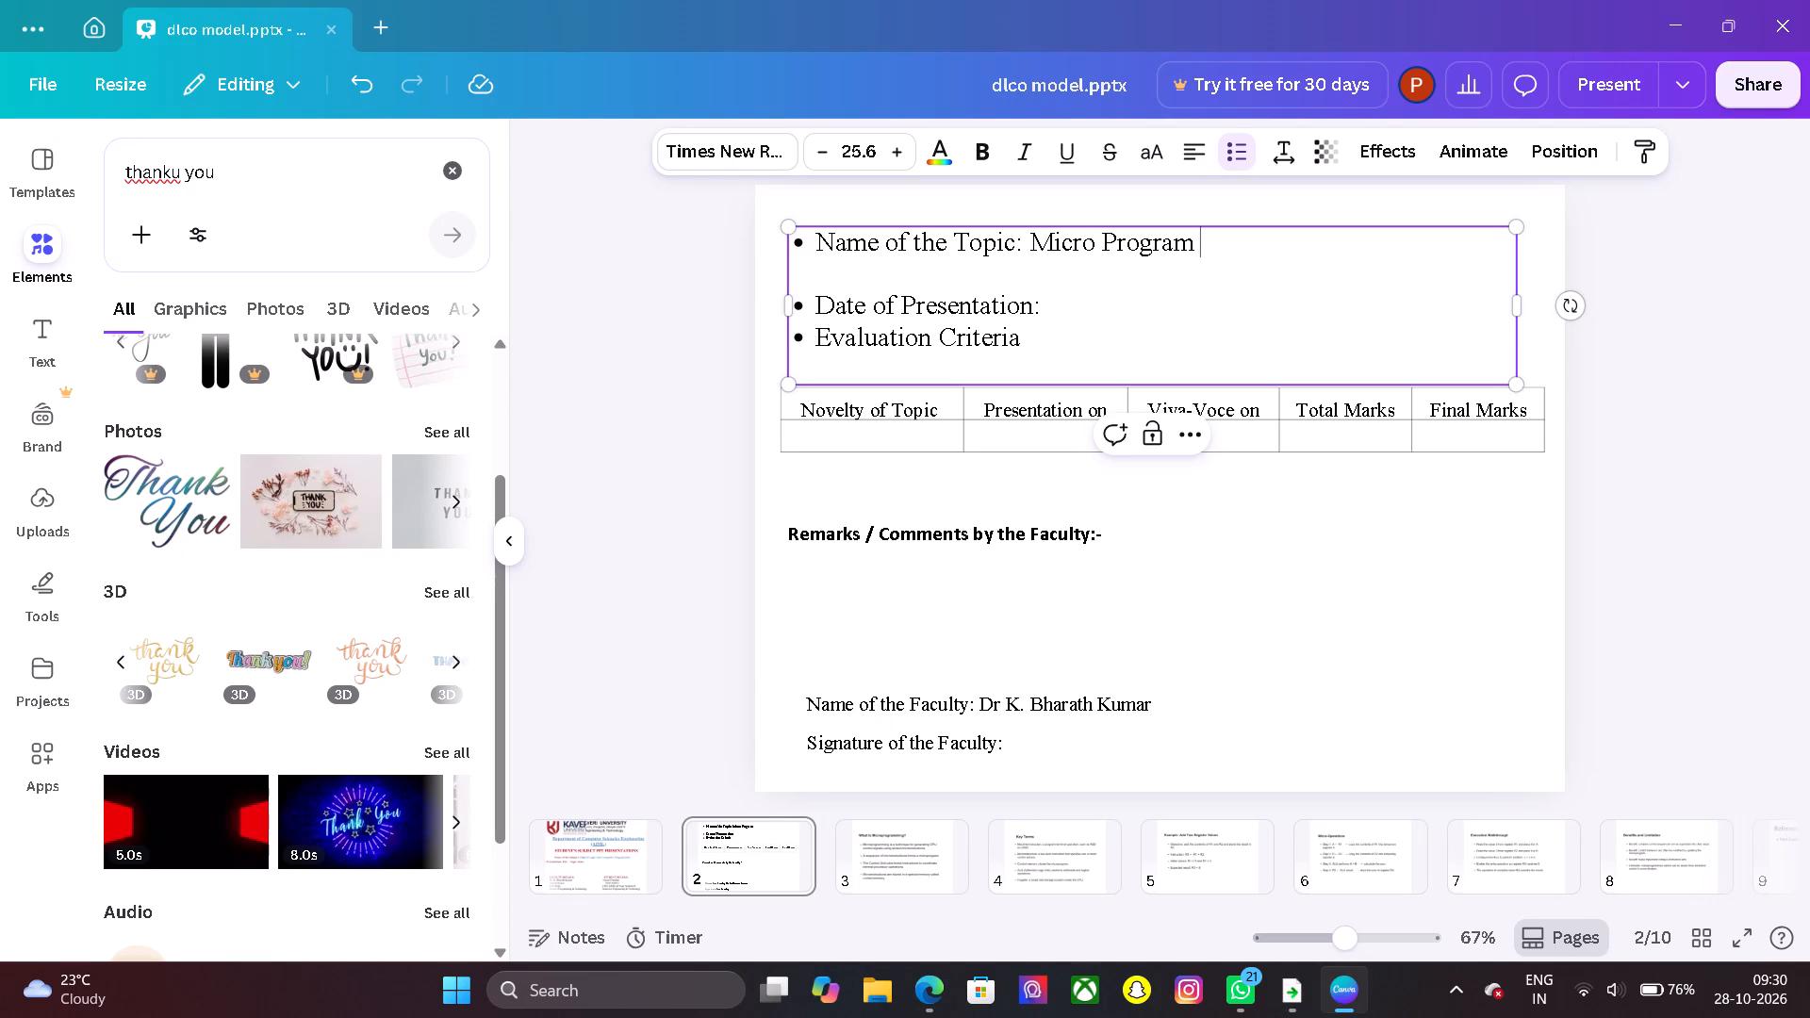
Complete the topic name on slide 2 by adding "Example" after "Micro Program".
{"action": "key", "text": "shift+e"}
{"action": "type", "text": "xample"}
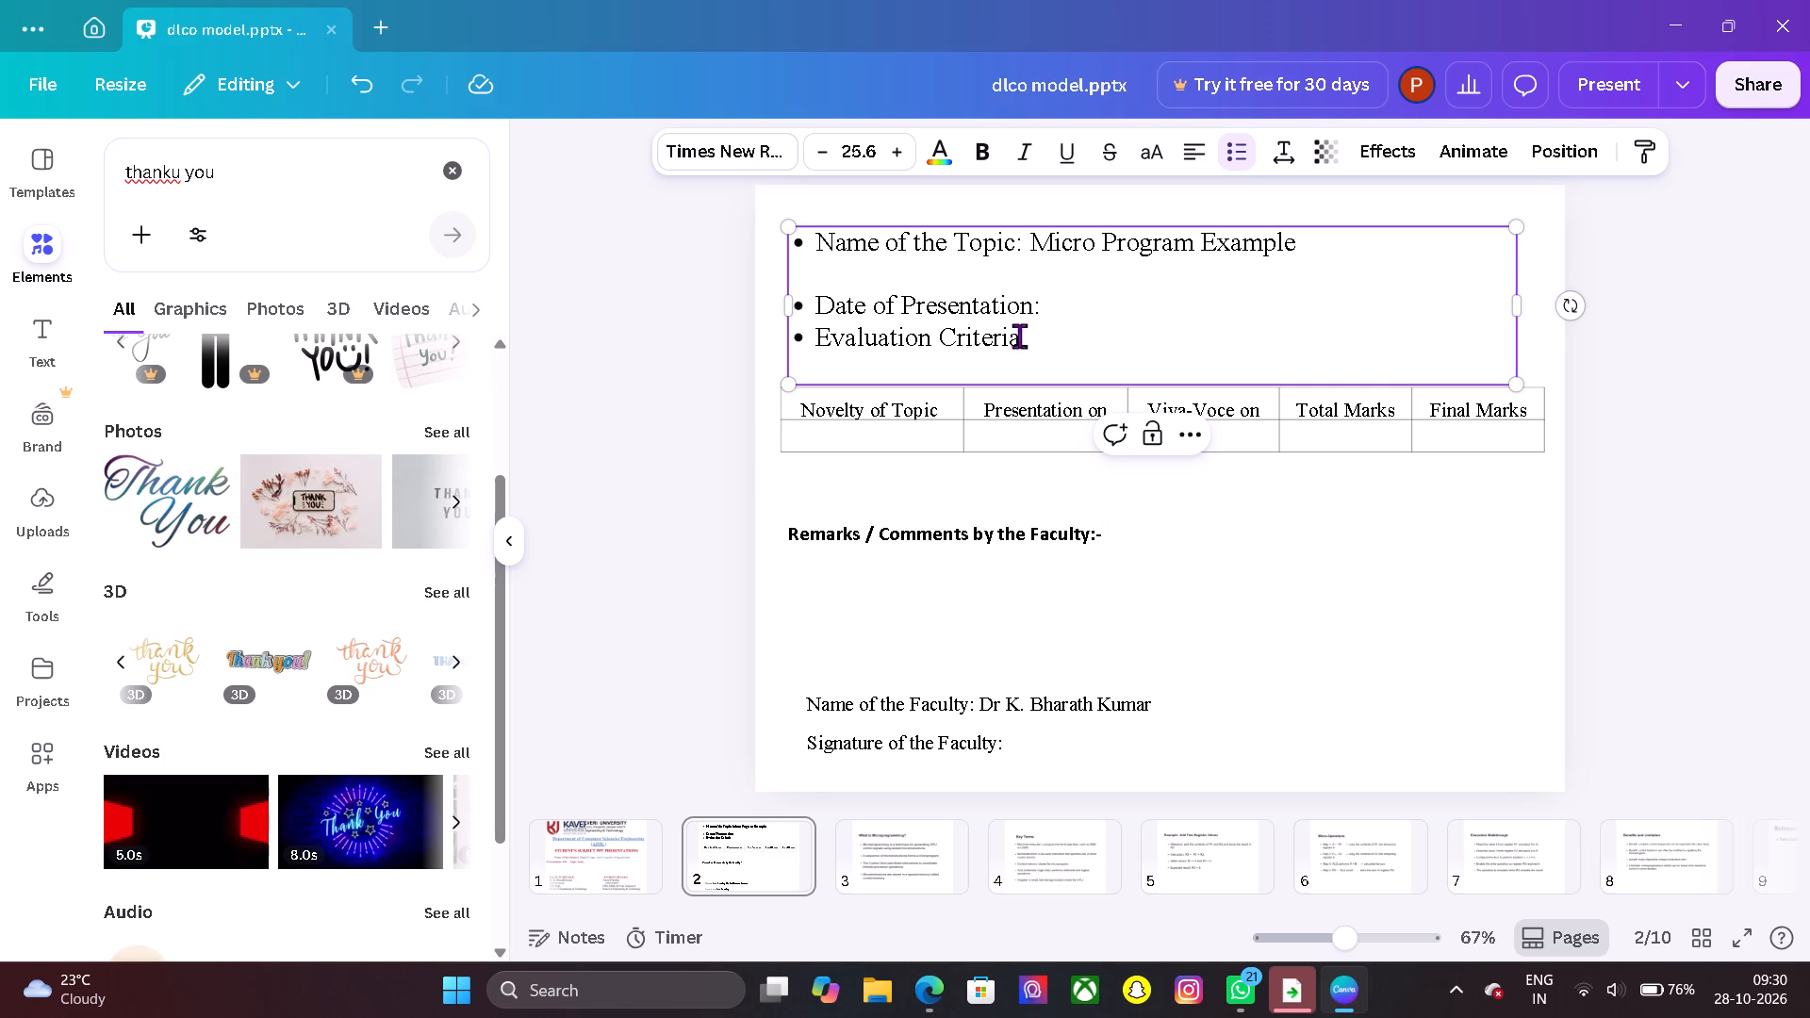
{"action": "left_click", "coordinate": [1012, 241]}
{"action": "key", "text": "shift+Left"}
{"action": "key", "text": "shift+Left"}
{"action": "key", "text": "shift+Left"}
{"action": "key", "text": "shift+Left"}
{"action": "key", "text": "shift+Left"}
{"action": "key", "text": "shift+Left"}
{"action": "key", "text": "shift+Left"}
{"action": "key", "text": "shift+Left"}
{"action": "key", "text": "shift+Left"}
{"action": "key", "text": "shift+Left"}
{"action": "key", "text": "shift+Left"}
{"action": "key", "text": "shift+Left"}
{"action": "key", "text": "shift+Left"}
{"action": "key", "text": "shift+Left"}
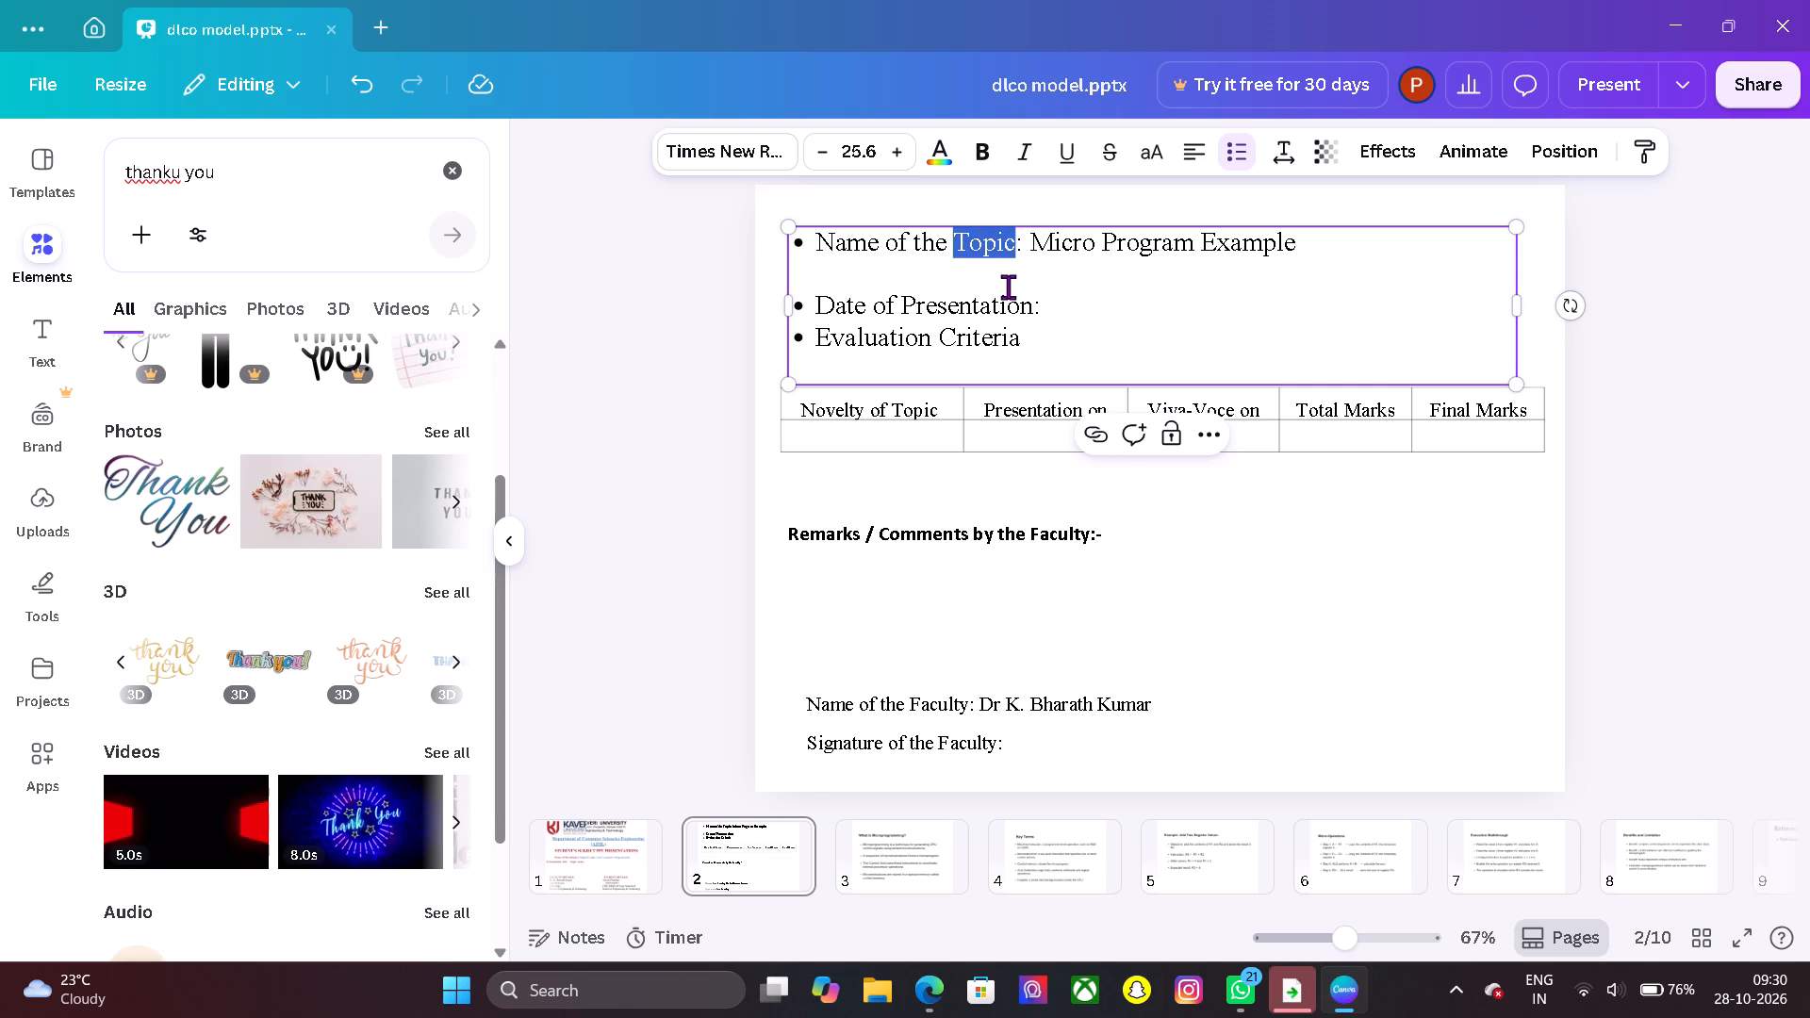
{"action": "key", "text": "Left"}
Select the text in slide 2's "Name of the Topic" line, starting from the word "Topic".
{"action": "key", "text": "Right"}
{"action": "key", "text": "Right"}
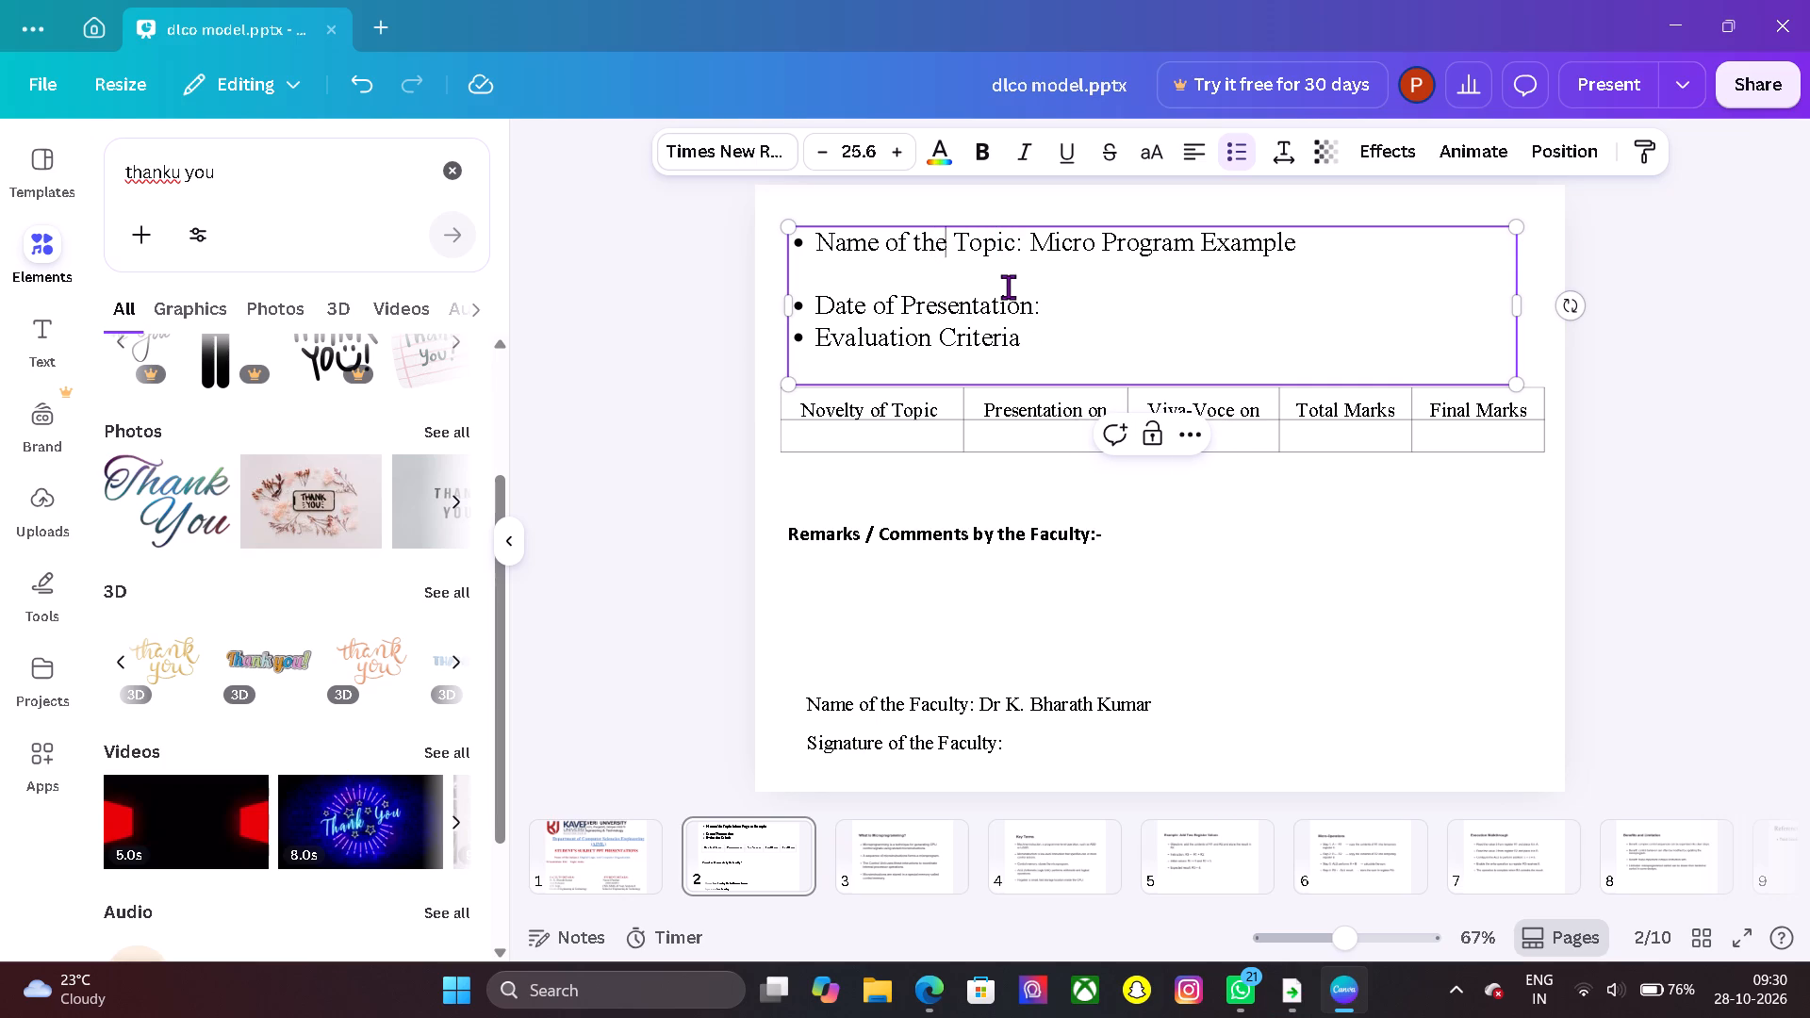
{"action": "key", "text": "Right"}
{"action": "key", "text": "Right"}
{"action": "key", "text": "Right"}
{"action": "key", "text": "Right"}
{"action": "key", "text": "Right"}
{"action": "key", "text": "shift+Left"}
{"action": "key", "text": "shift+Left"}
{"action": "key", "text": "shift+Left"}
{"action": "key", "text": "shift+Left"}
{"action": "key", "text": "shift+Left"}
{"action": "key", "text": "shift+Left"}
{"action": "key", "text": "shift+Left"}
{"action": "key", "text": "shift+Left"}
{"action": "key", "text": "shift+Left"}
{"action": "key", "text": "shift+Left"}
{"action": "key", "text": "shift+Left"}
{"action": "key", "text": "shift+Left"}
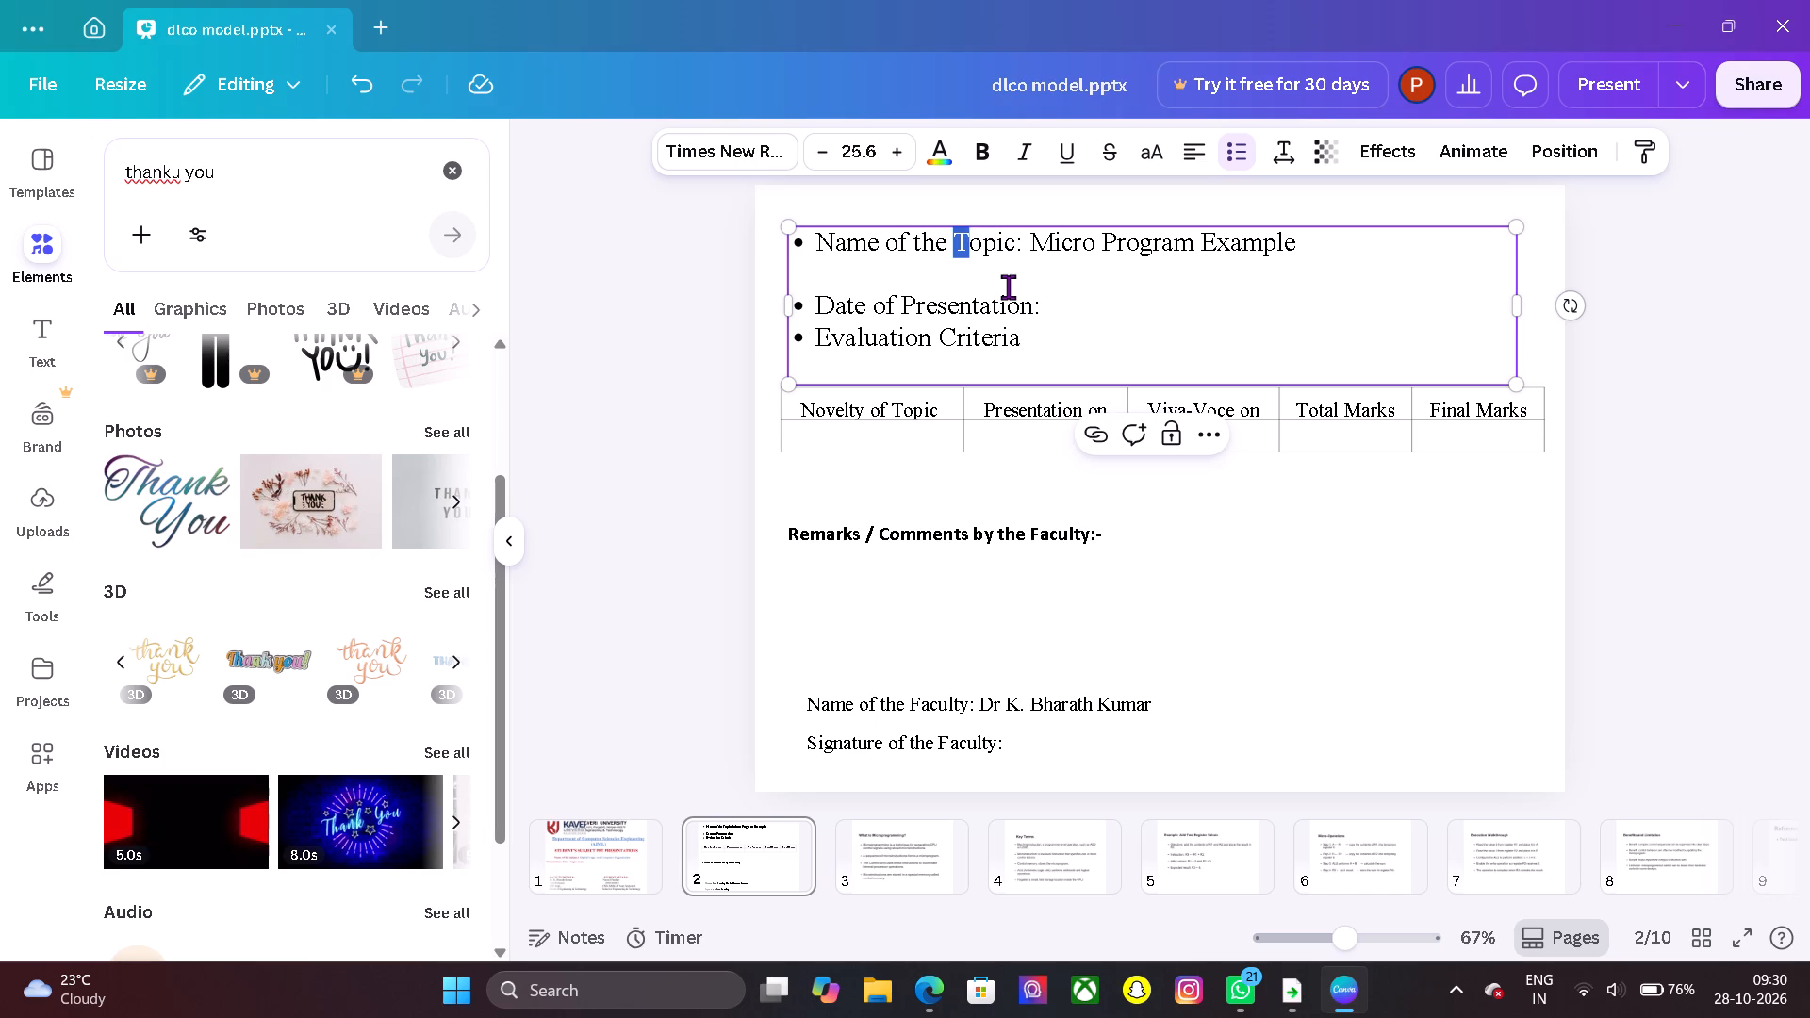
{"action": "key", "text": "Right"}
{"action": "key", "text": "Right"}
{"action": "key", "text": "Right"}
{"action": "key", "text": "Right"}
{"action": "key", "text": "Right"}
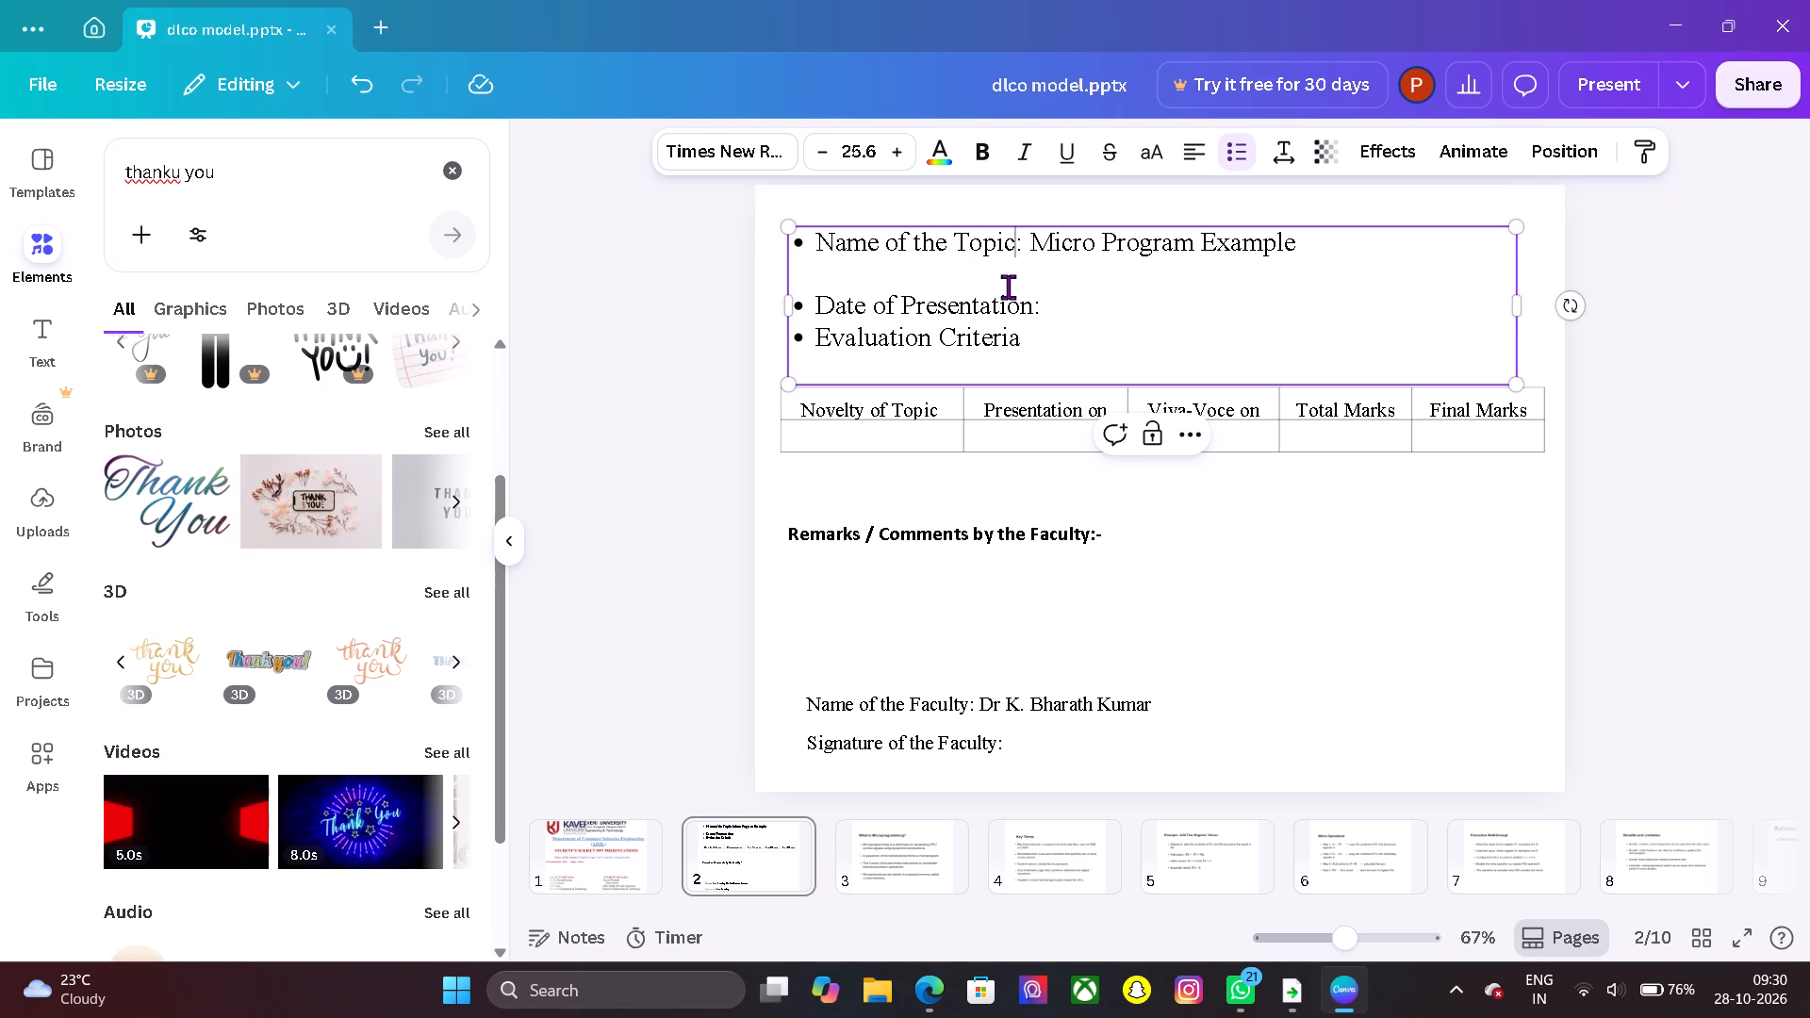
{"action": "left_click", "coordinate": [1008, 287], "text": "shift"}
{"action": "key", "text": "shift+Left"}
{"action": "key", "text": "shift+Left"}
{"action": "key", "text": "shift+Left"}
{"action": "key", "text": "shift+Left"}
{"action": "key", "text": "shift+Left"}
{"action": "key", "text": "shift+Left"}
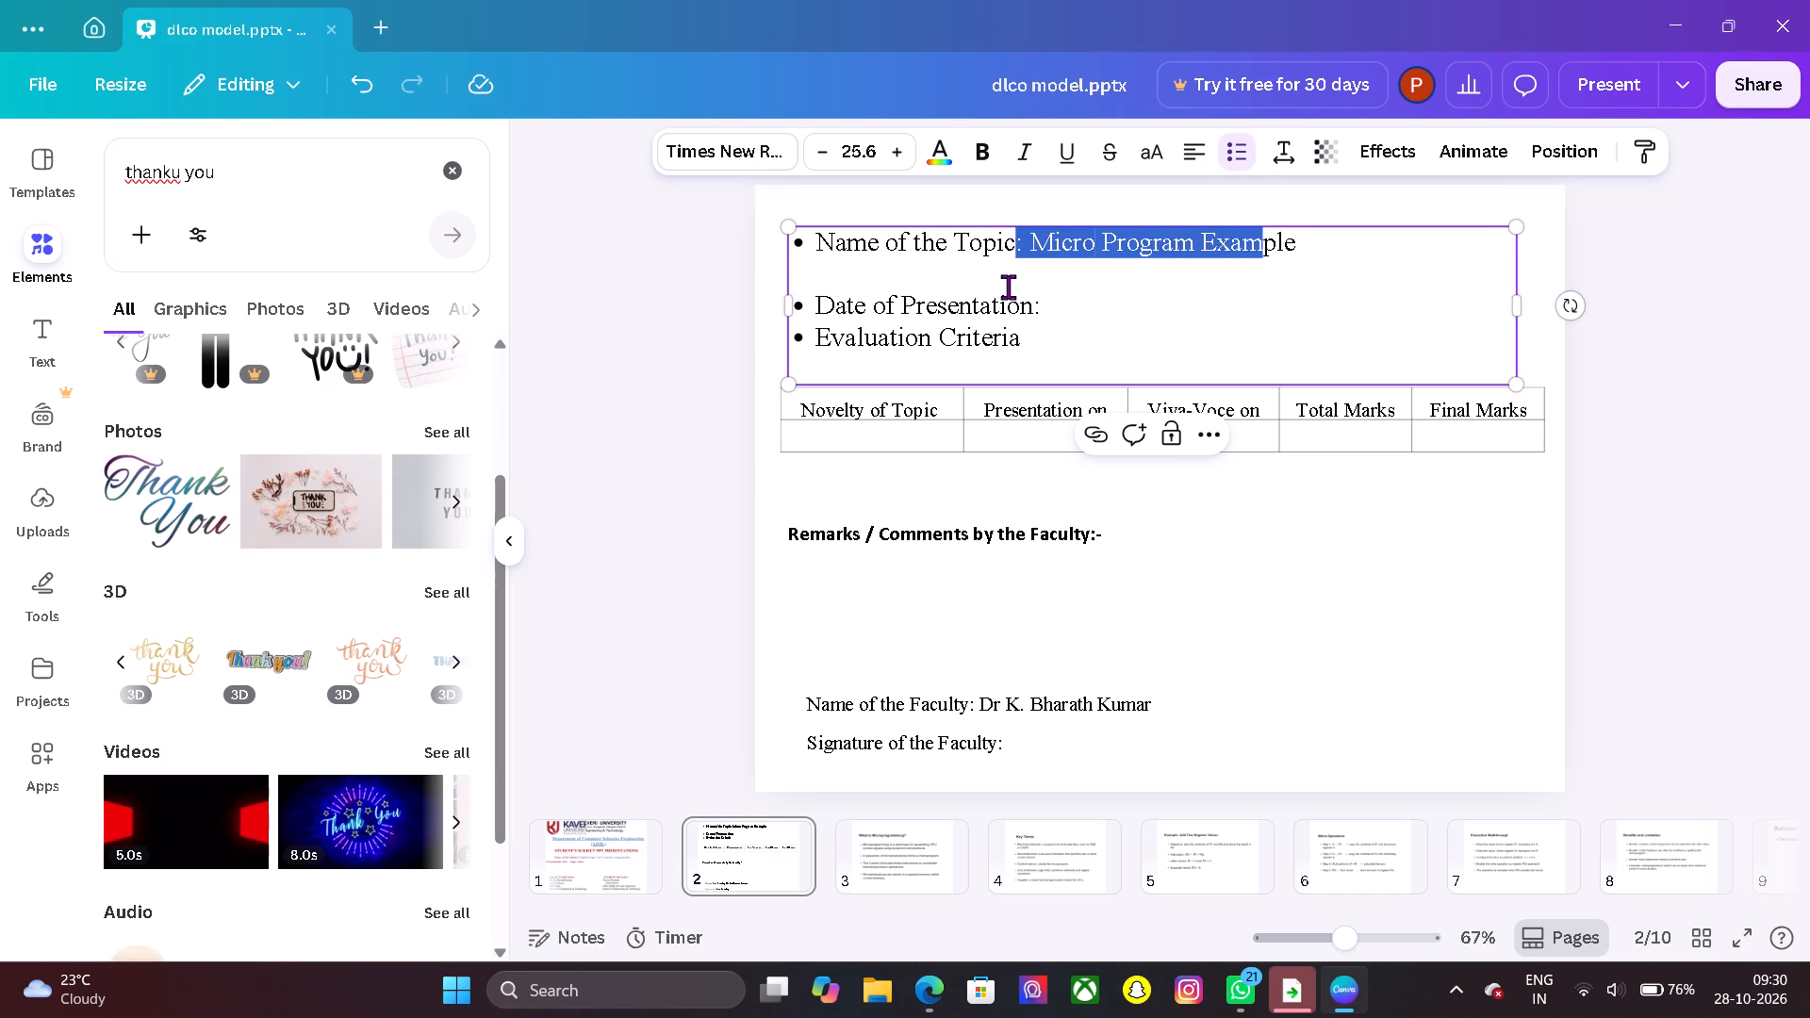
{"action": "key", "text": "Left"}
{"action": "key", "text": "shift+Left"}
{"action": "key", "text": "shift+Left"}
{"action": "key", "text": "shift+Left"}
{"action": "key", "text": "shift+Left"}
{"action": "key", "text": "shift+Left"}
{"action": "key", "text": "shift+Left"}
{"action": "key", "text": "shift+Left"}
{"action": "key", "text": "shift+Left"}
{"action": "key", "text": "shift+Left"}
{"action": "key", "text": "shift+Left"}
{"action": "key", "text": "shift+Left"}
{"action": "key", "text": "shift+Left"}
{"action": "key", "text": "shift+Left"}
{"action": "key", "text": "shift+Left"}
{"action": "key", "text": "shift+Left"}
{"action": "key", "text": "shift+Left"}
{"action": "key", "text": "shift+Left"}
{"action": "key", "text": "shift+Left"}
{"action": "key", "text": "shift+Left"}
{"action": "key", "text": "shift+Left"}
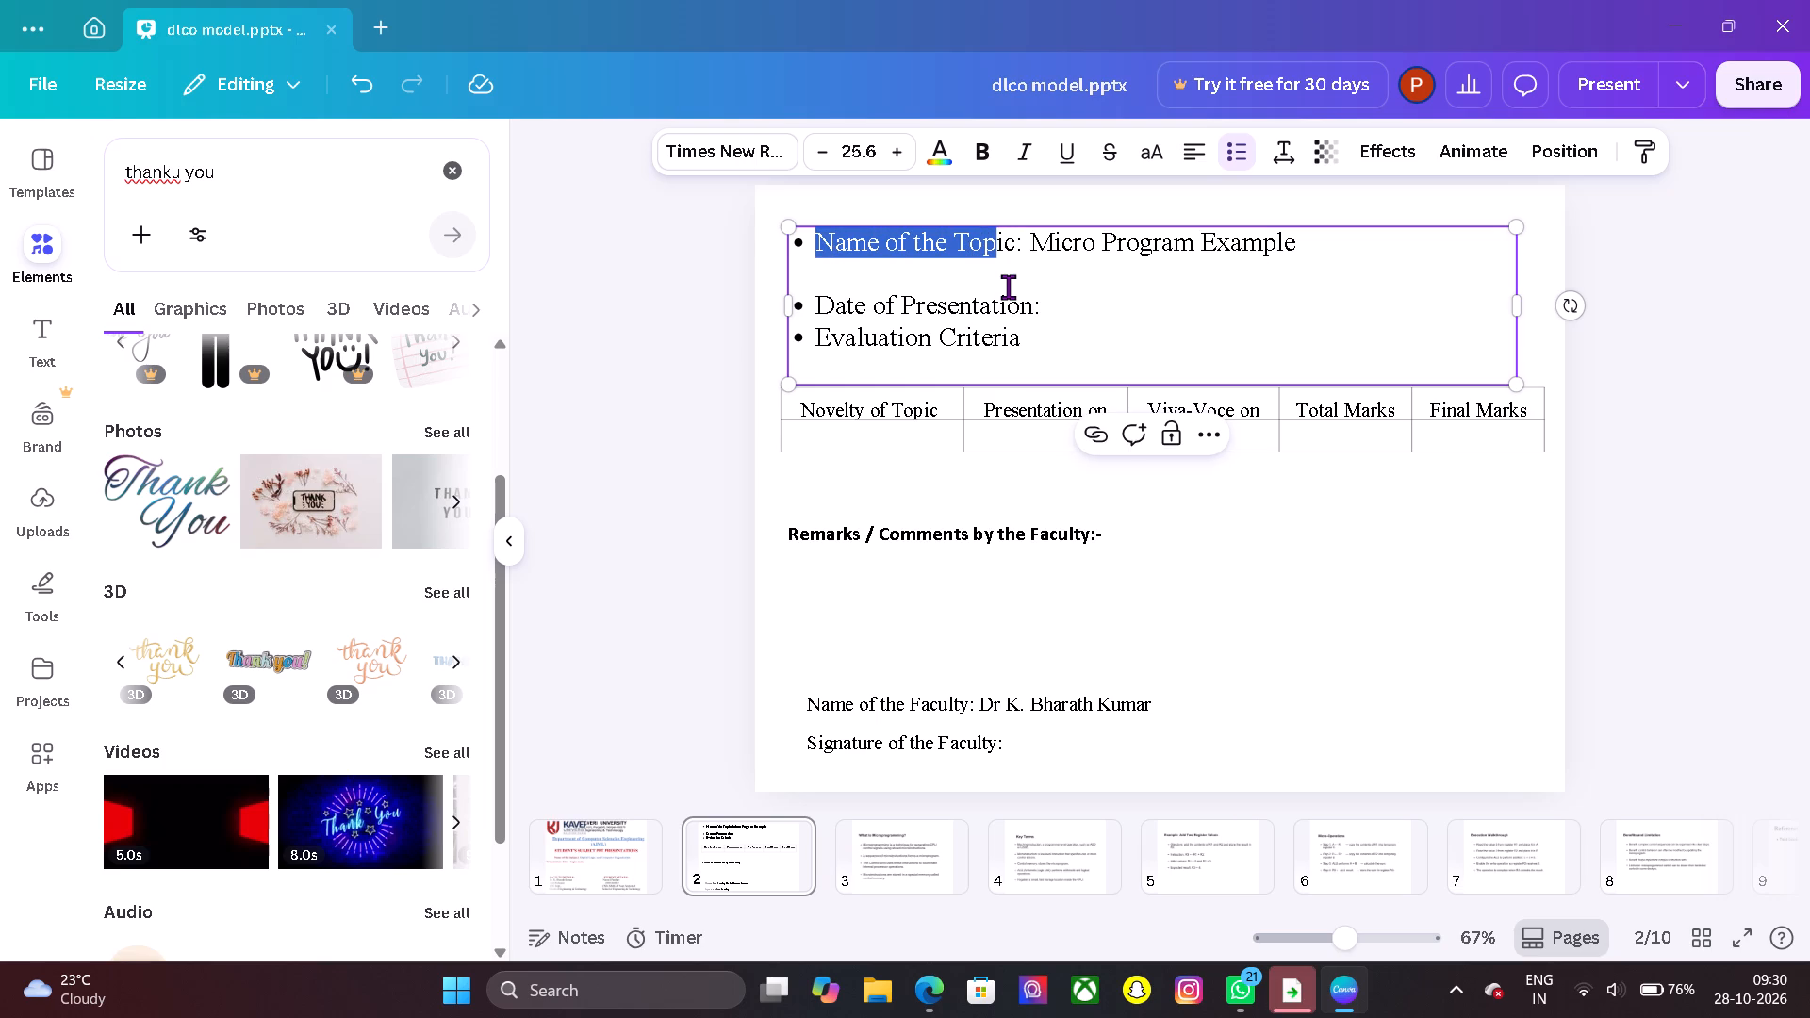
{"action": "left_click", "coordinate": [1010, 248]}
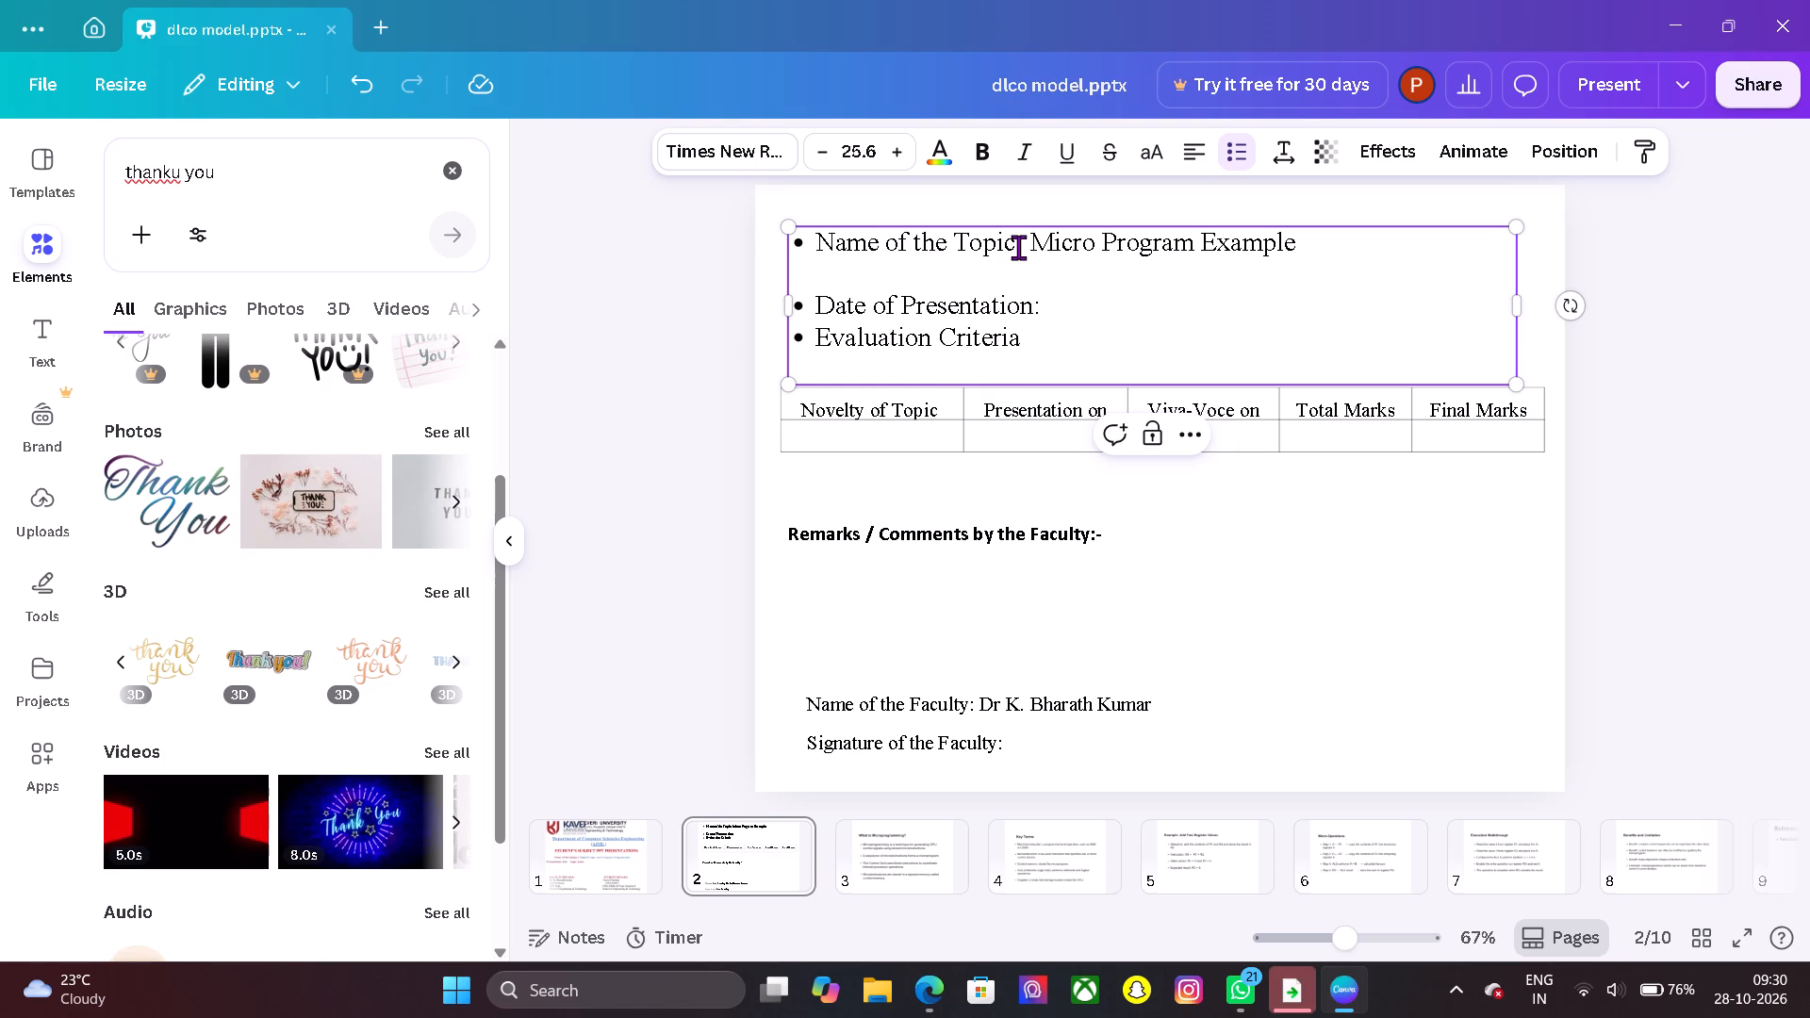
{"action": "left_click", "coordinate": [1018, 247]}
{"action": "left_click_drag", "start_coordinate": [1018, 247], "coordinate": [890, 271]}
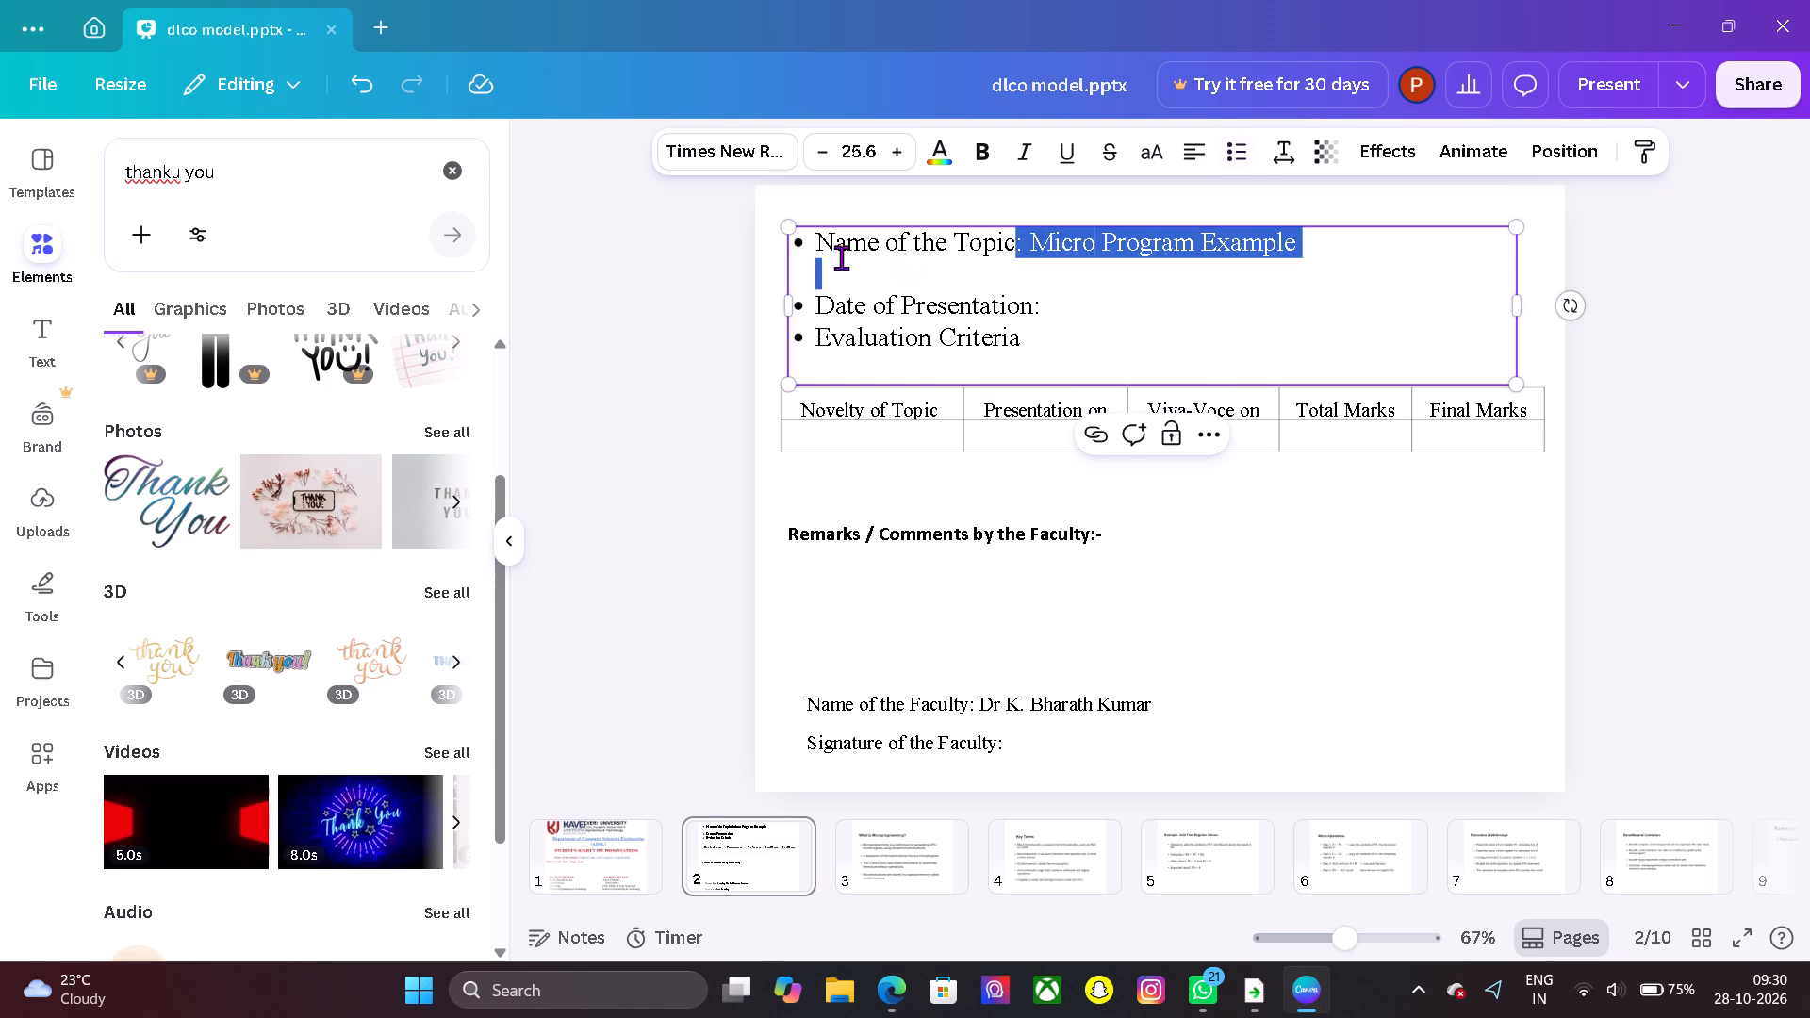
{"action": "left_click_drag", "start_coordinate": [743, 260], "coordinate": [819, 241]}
Make the label "Name of the Topic" bold on slide 2, leaving the colon and topic name out of the selection.
{"action": "left_click", "coordinate": [819, 241]}
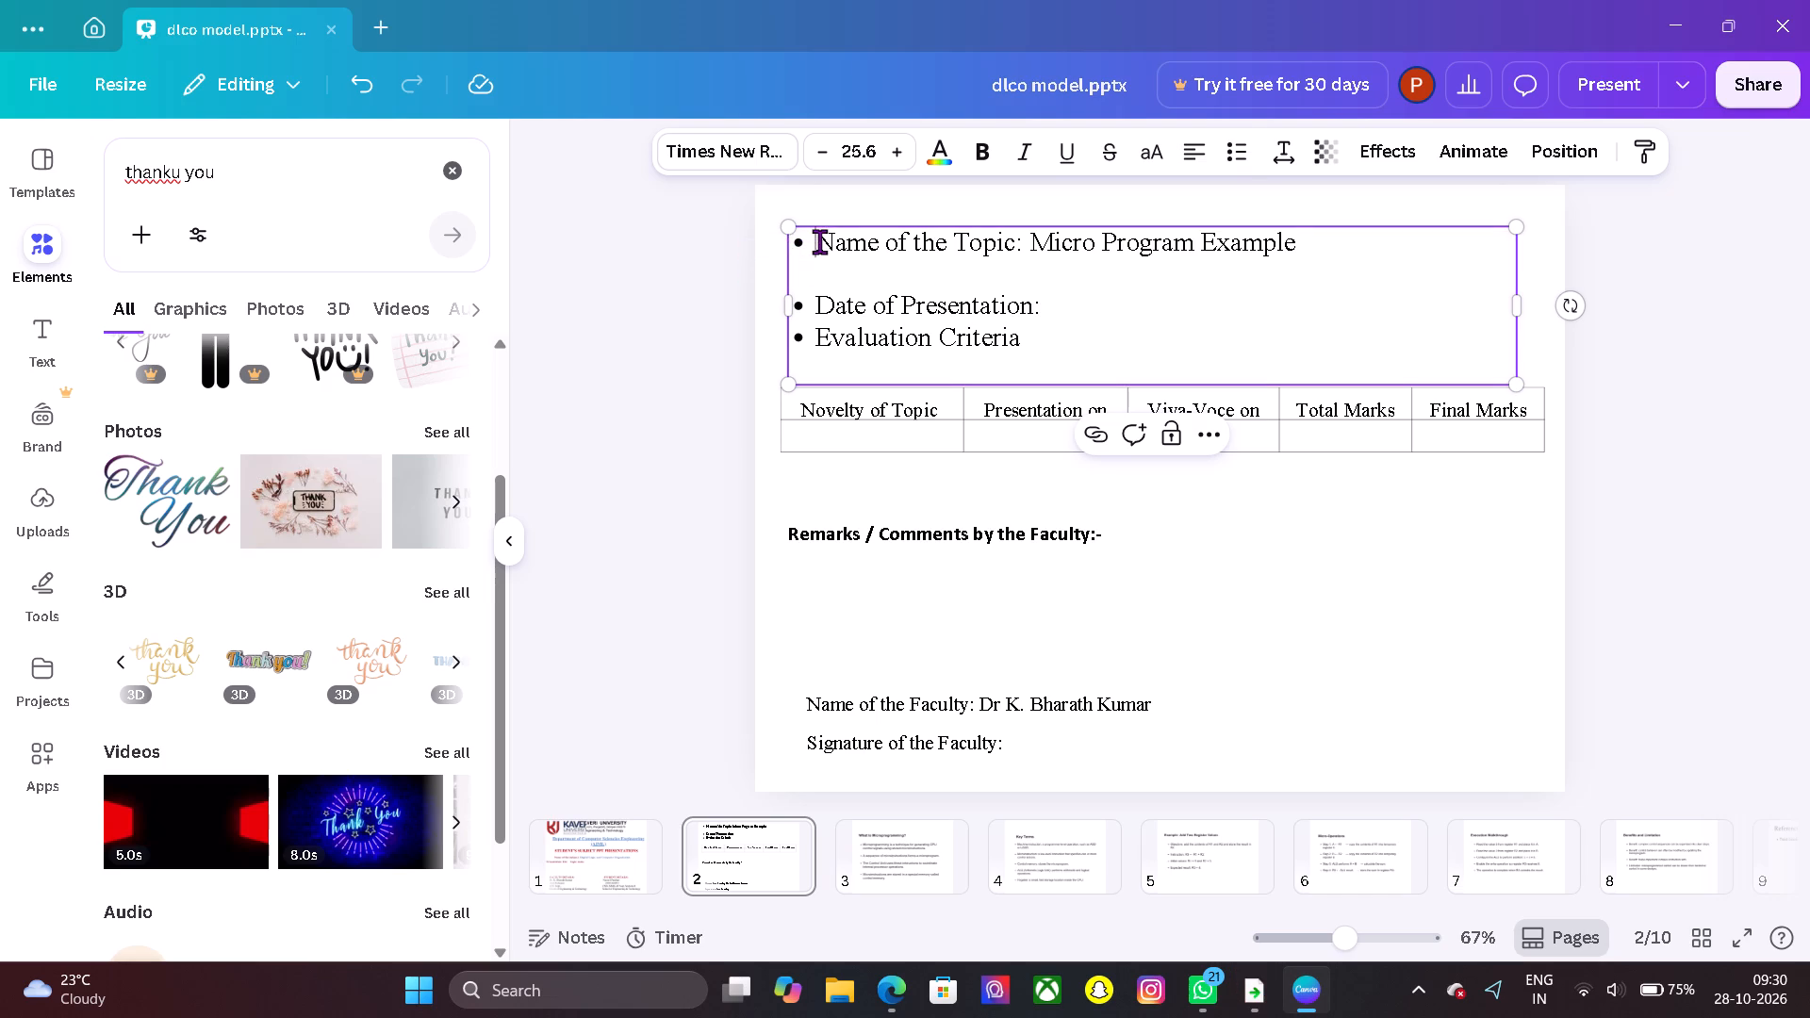
{"action": "key", "text": "shift+Right"}
{"action": "key", "text": "shift+Right"}
{"action": "key", "text": "shift+Right"}
{"action": "key", "text": "shift+Right"}
{"action": "key", "text": "shift+Right"}
{"action": "key", "text": "shift+Right"}
{"action": "key", "text": "shift+Right"}
{"action": "key", "text": "shift+Right"}
{"action": "key", "text": "shift+Right"}
{"action": "key", "text": "shift+Right"}
{"action": "key", "text": "shift+Right"}
{"action": "key", "text": "shift+Right"}
{"action": "key", "text": "shift+Right"}
{"action": "key", "text": "shift+Right"}
{"action": "key", "text": "shift+Right"}
{"action": "key", "text": "shift+Right"}
{"action": "key", "text": "shift+Right"}
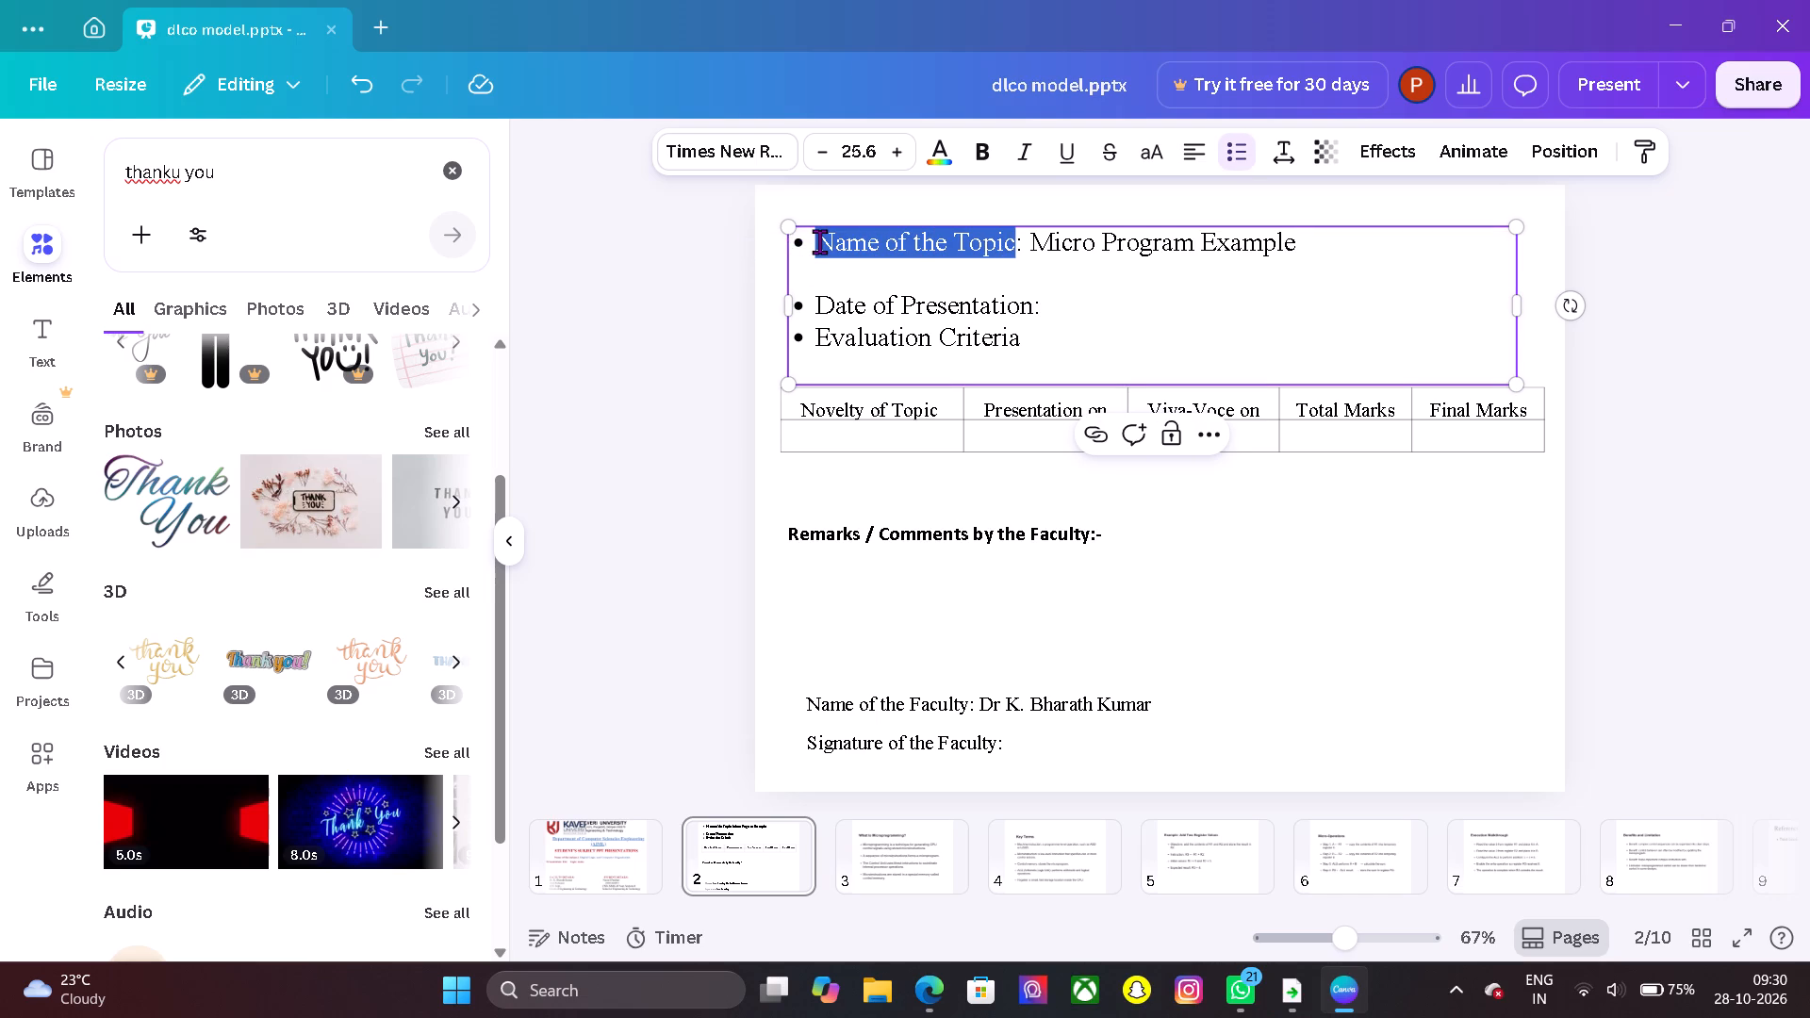
{"action": "left_click", "coordinate": [984, 144]}
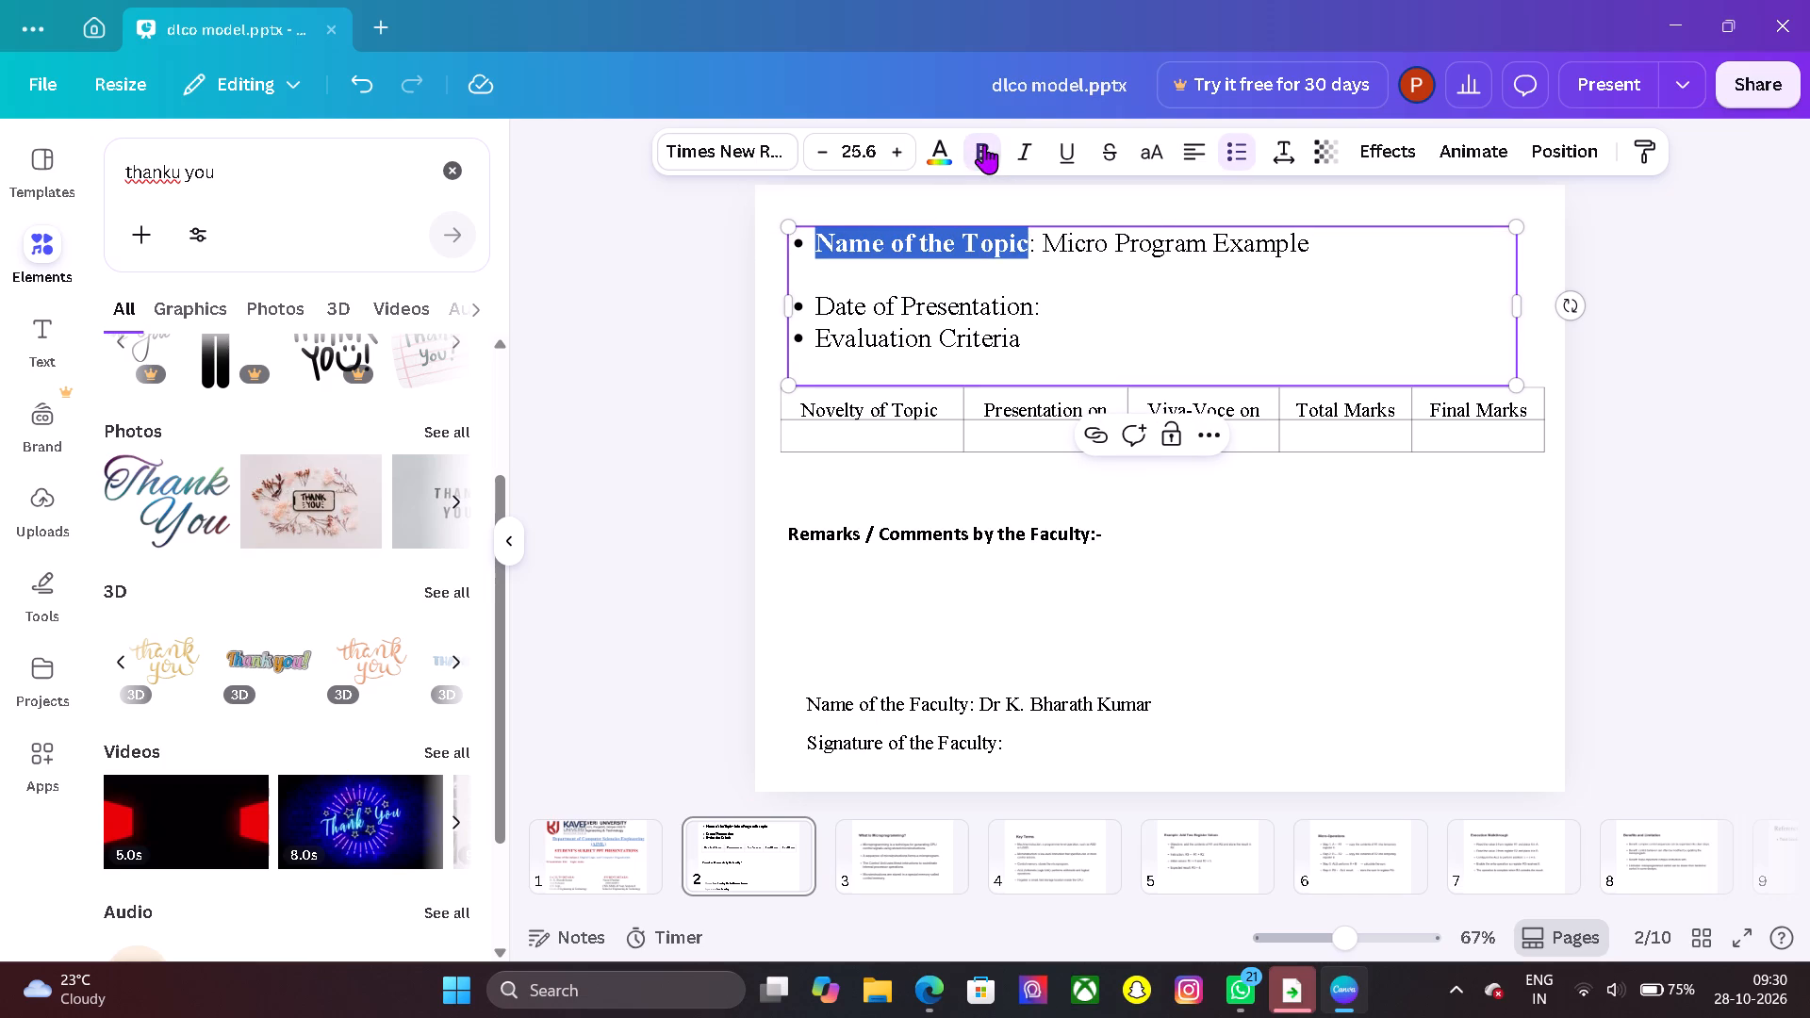
{"action": "left_click", "coordinate": [705, 316]}
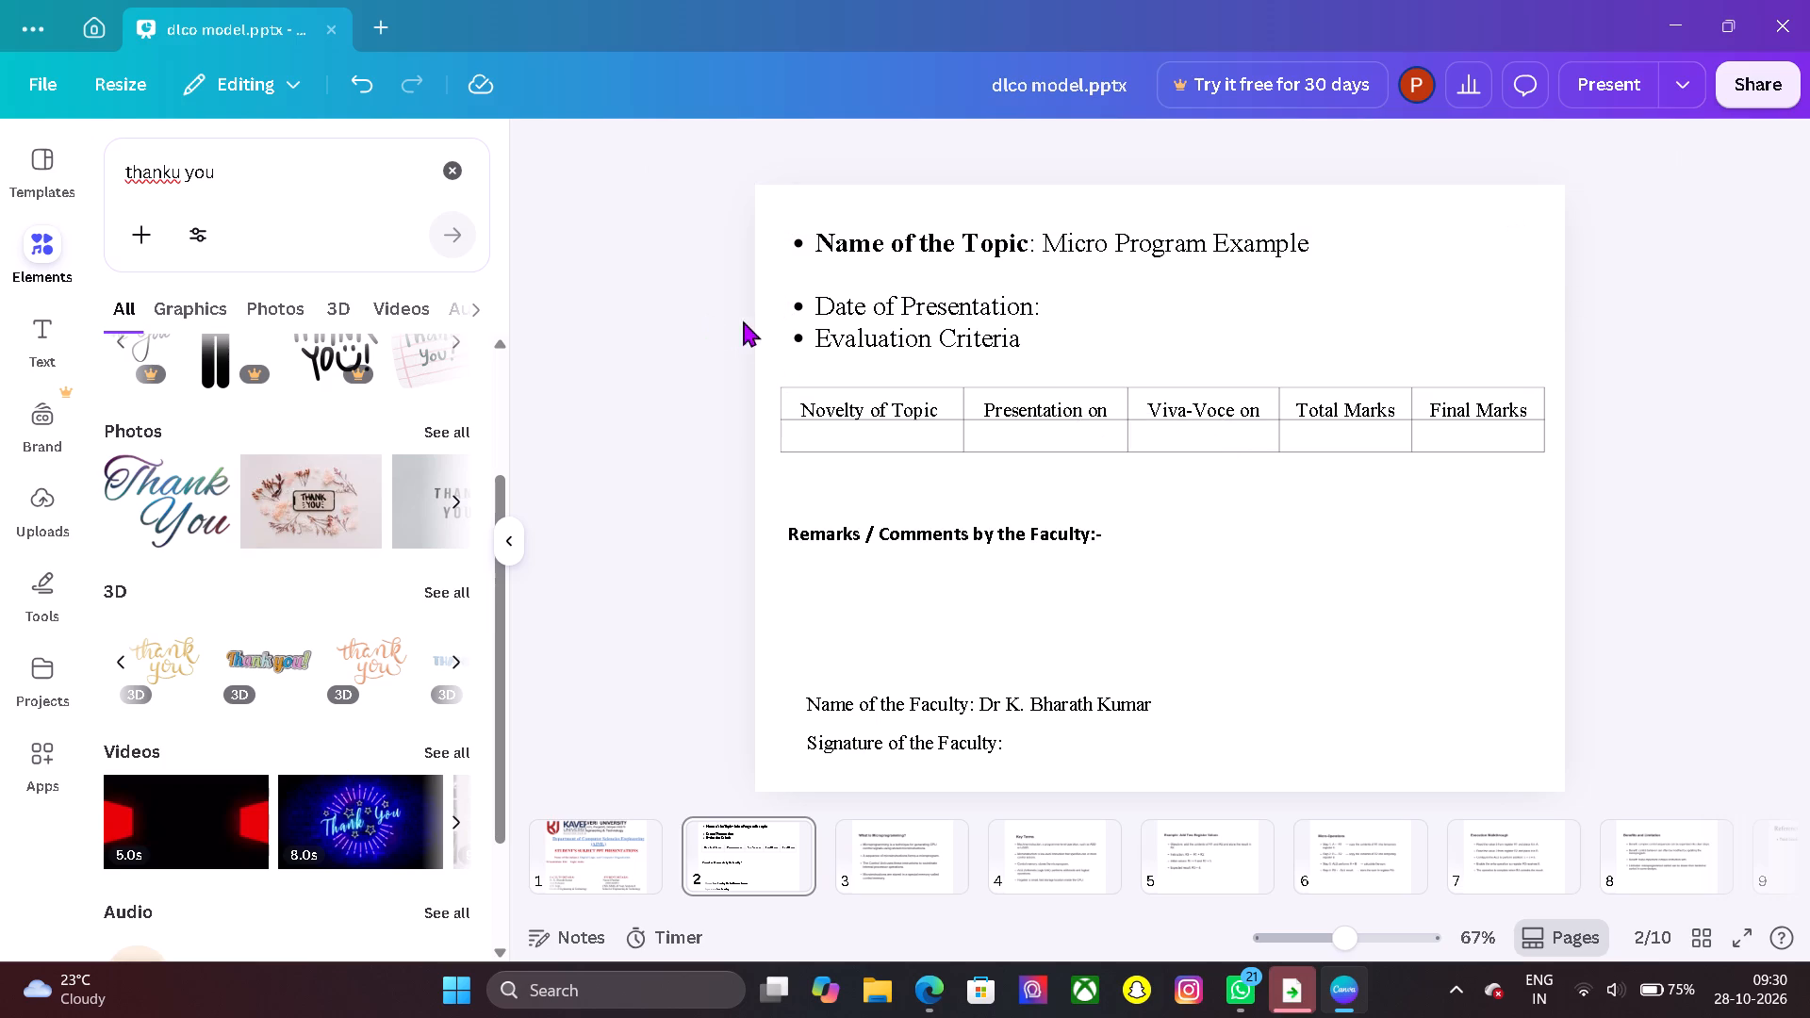
Make the label "Date of Presentation" bold on slide 2, without its colon.
{"action": "left_click", "coordinate": [817, 304]}
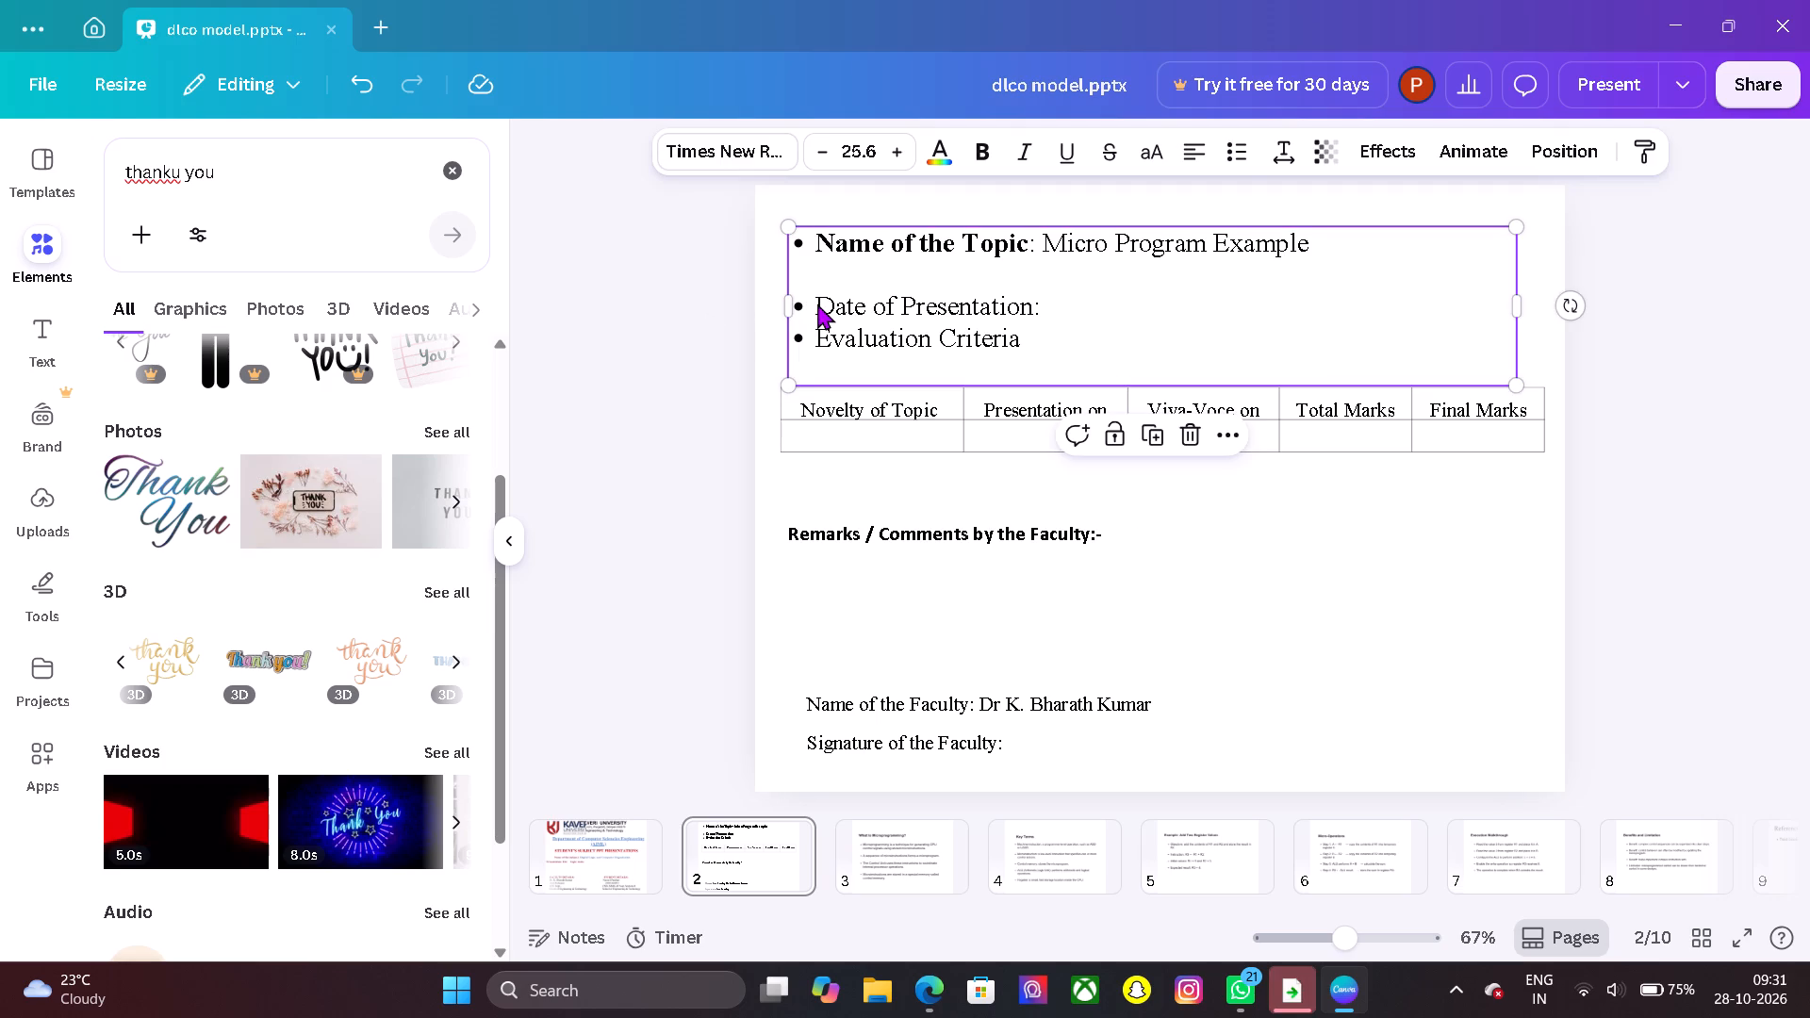
{"action": "double_click", "coordinate": [817, 304]}
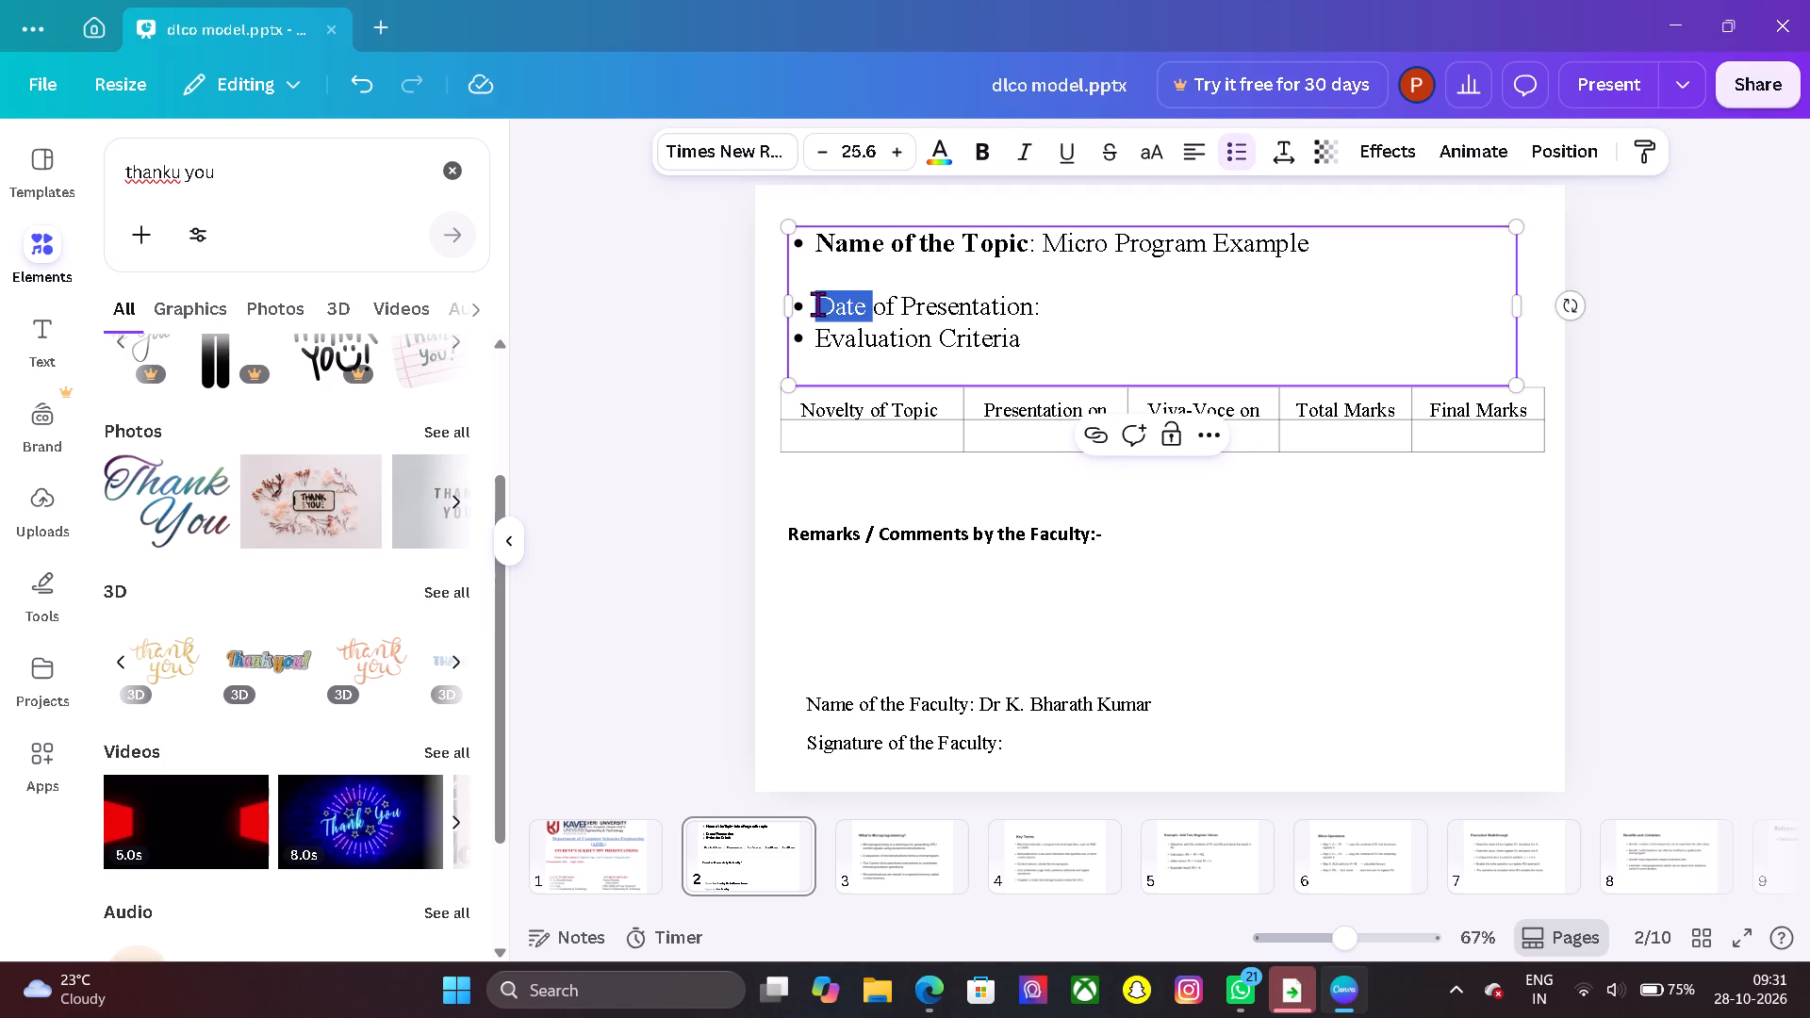
{"action": "key", "text": "Right"}
{"action": "key", "text": "Right"}
{"action": "key", "text": "Left"}
{"action": "key", "text": "Left"}
{"action": "key", "text": "Left"}
{"action": "key", "text": "Left"}
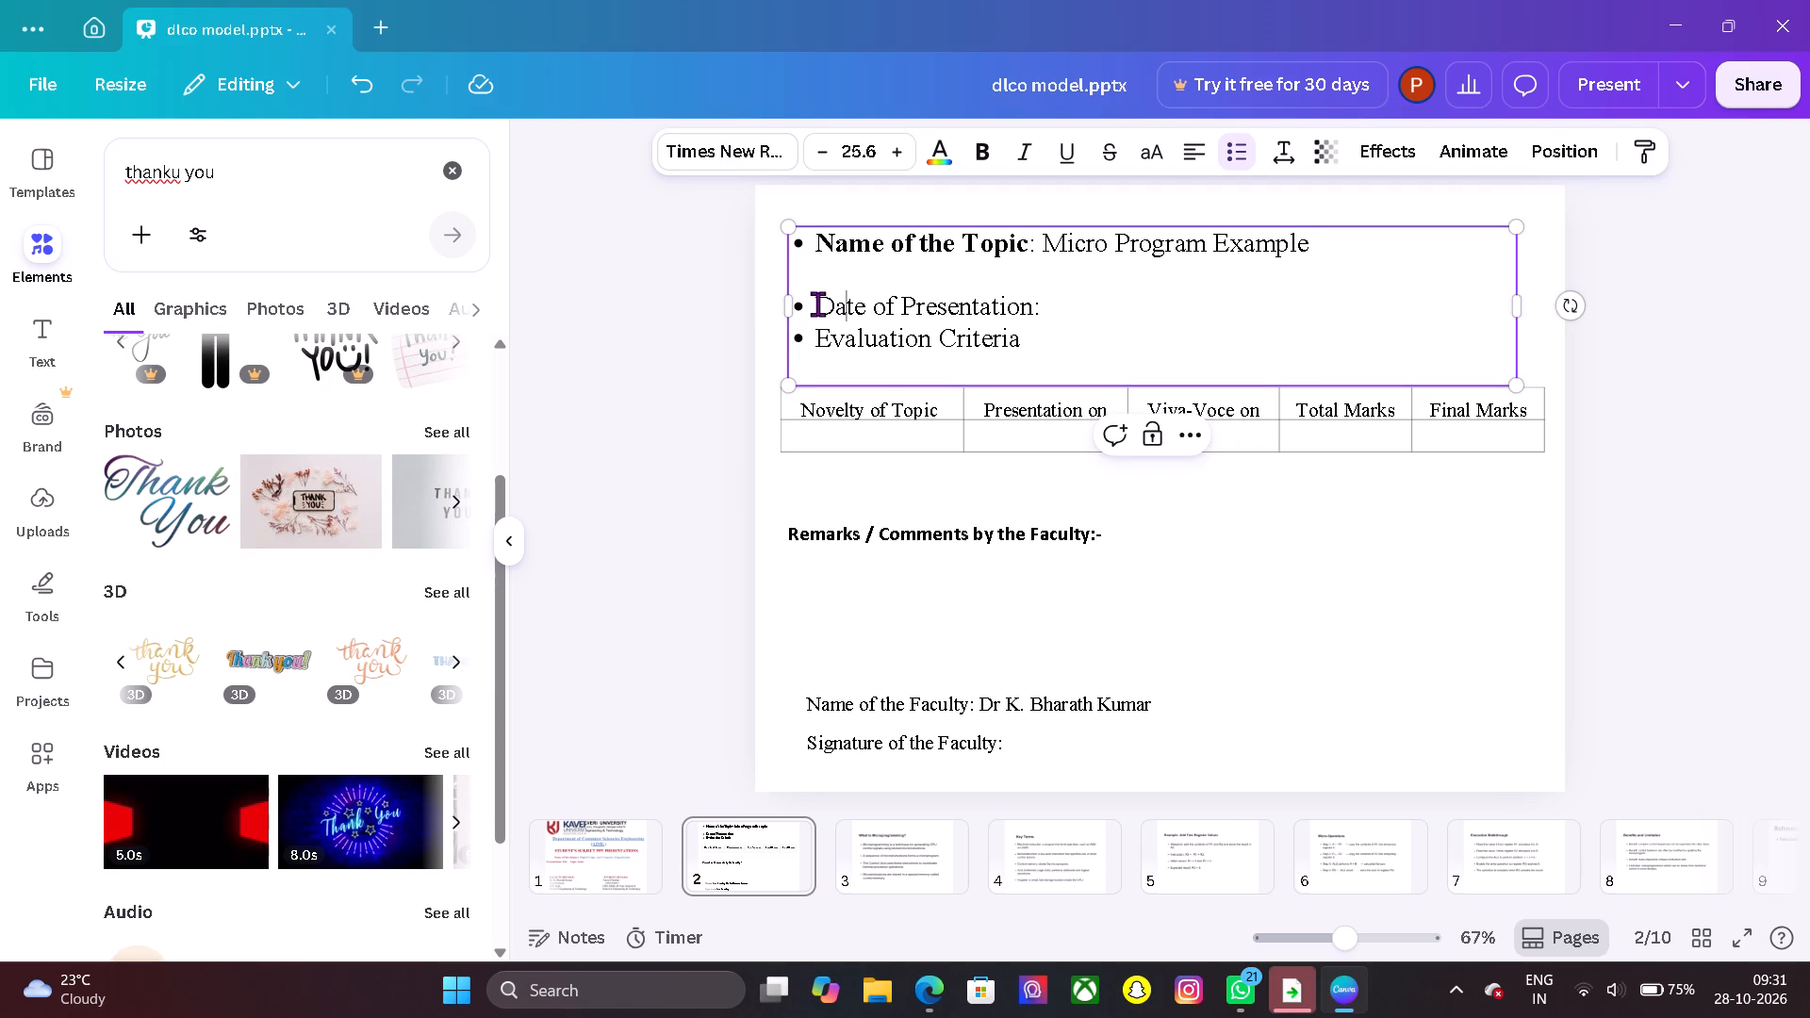
{"action": "key", "text": "Left"}
{"action": "key", "text": "Left"}
{"action": "key", "text": "shift+Right"}
{"action": "key", "text": "shift+Right"}
{"action": "key", "text": "shift+Right"}
{"action": "key", "text": "shift+Right"}
{"action": "key", "text": "shift+Right"}
{"action": "key", "text": "shift+Right"}
{"action": "key", "text": "shift+Right"}
{"action": "key", "text": "shift+Right"}
{"action": "key", "text": "shift+Right"}
{"action": "key", "text": "shift+Right"}
{"action": "key", "text": "shift+Right"}
{"action": "key", "text": "shift+Right"}
{"action": "key", "text": "shift+Right"}
{"action": "key", "text": "shift+Right"}
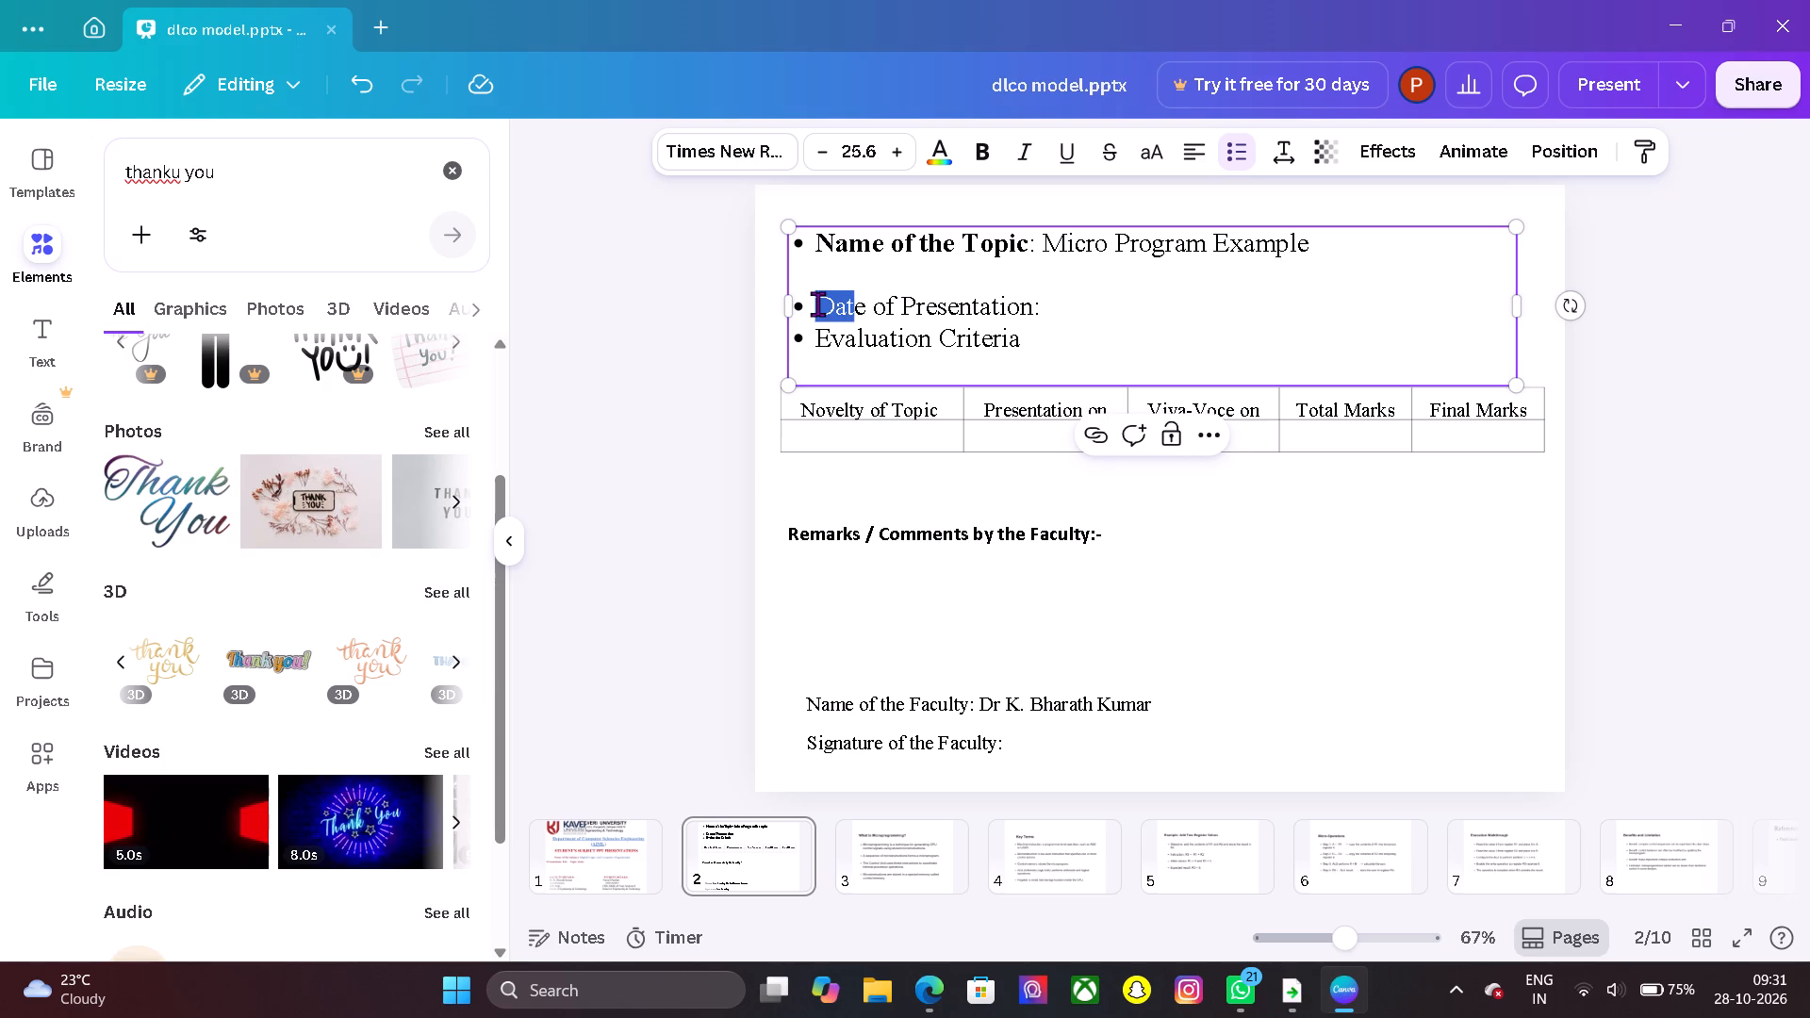
{"action": "key", "text": "shift+Right"}
{"action": "key", "text": "shift+Right"}
{"action": "key", "text": "shift+Right"}
{"action": "key", "text": "shift+Right"}
{"action": "key", "text": "shift+Right"}
{"action": "key", "text": "shift+Right"}
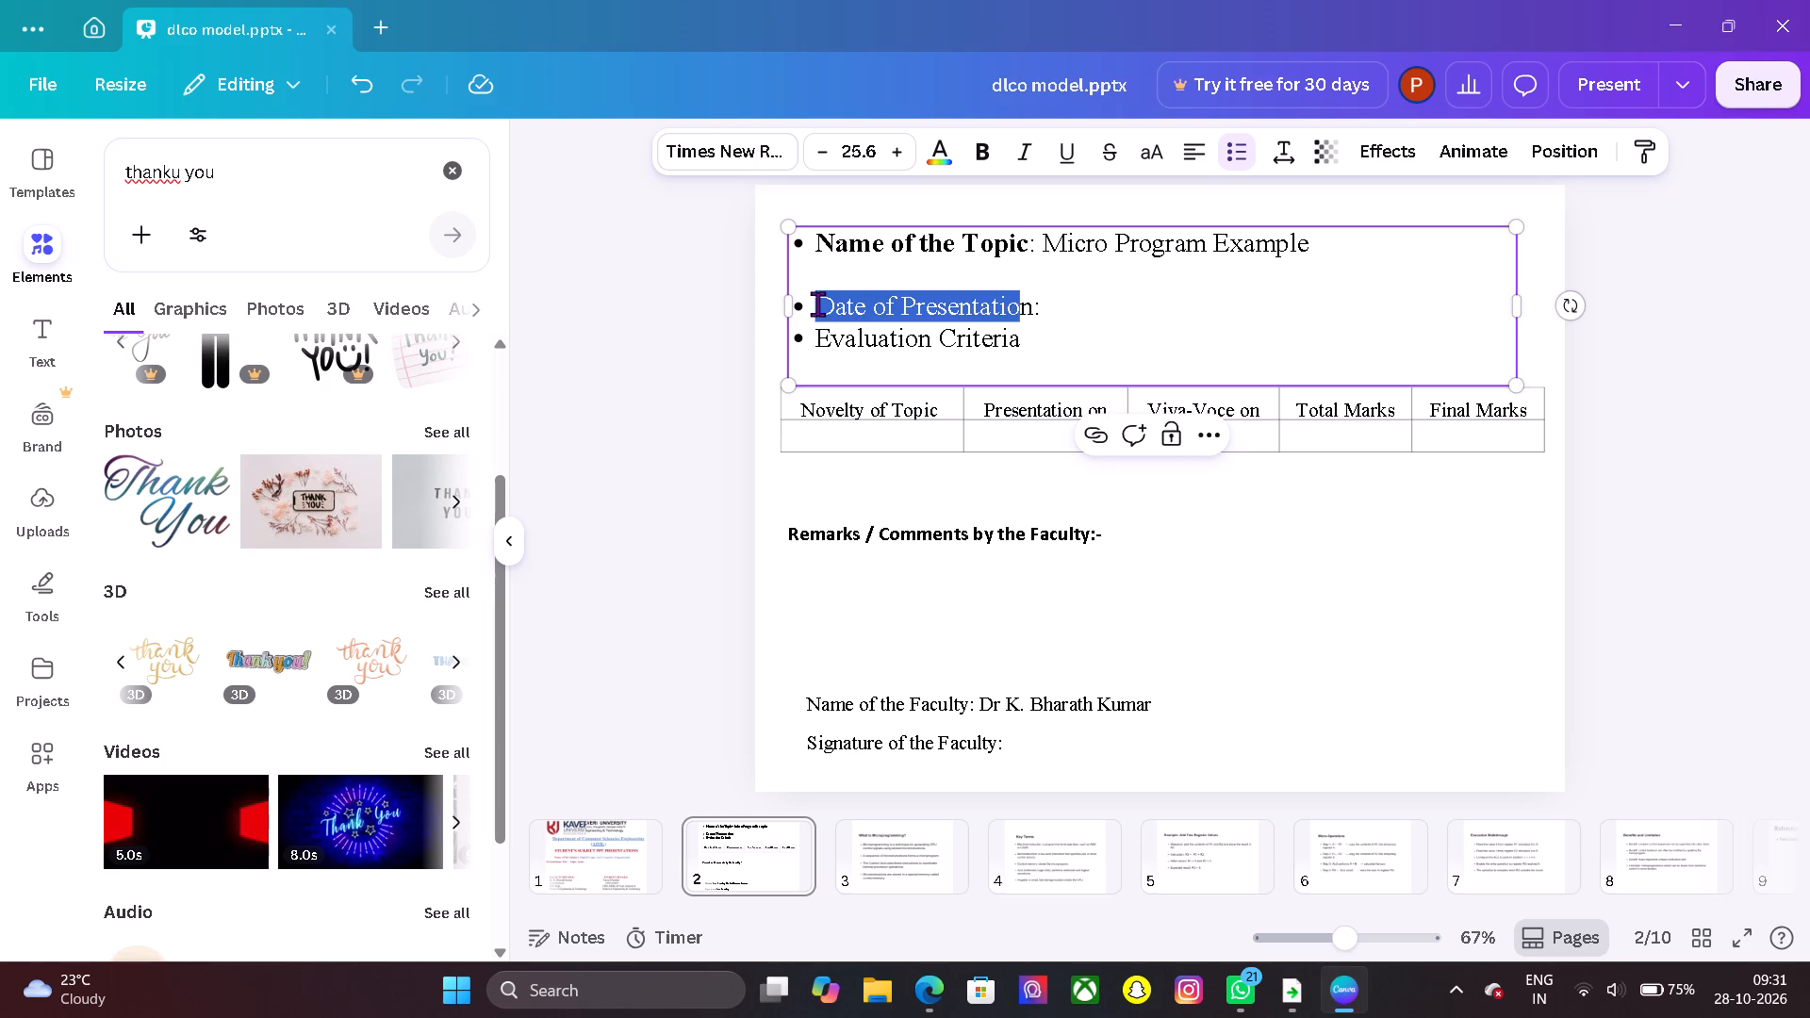
{"action": "key", "text": "shift+Right"}
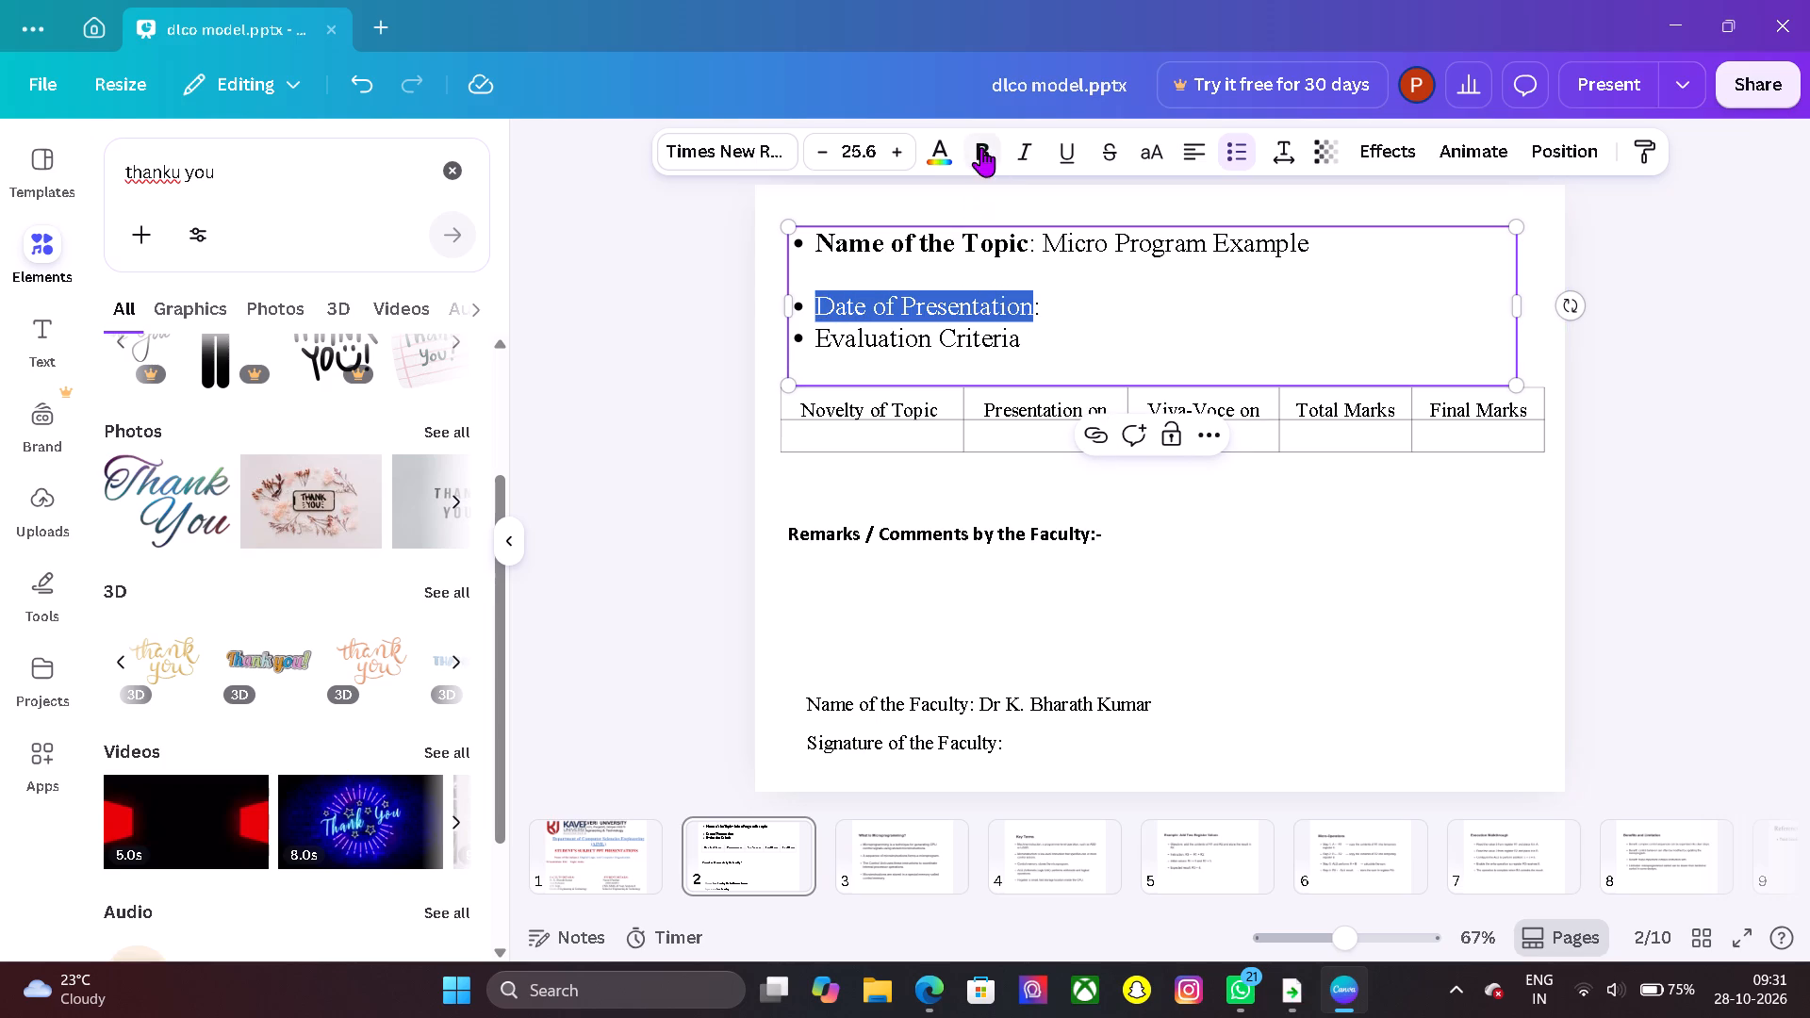
{"action": "left_click", "coordinate": [981, 147]}
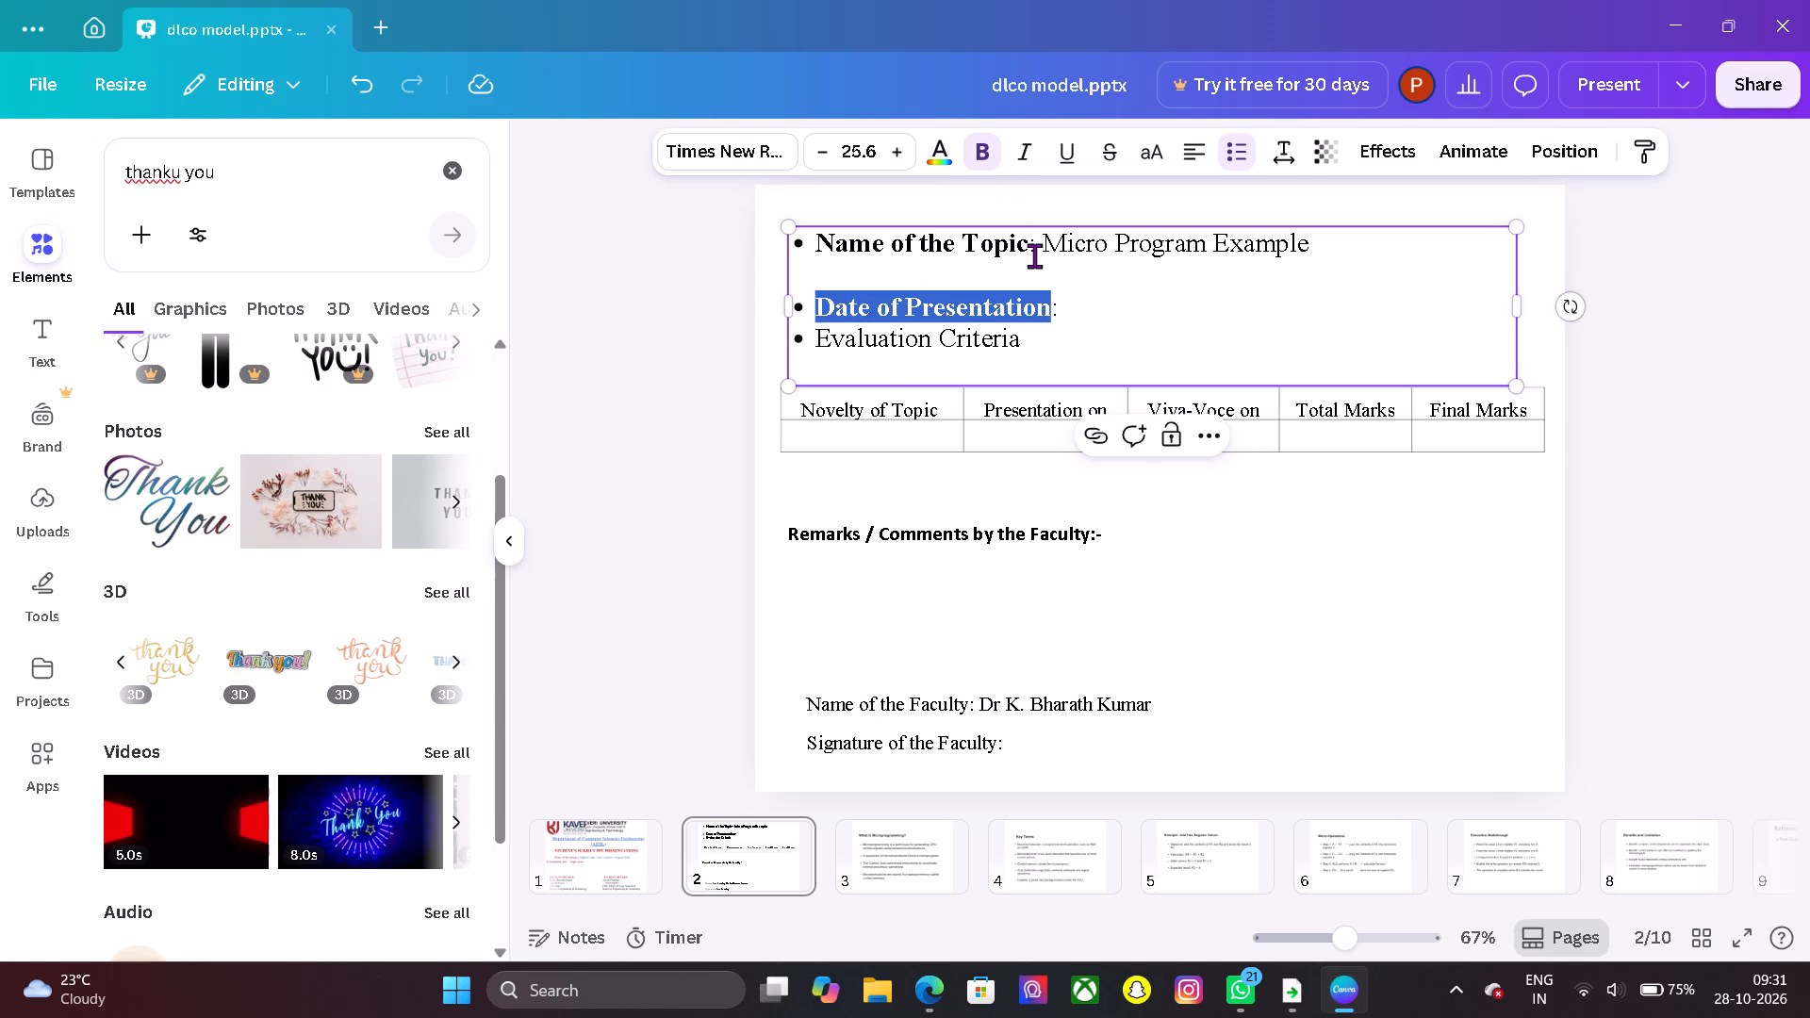
Bold the colons that follow "Name of the Topic" and "Date of Presentation".
{"action": "left_click", "coordinate": [1034, 254]}
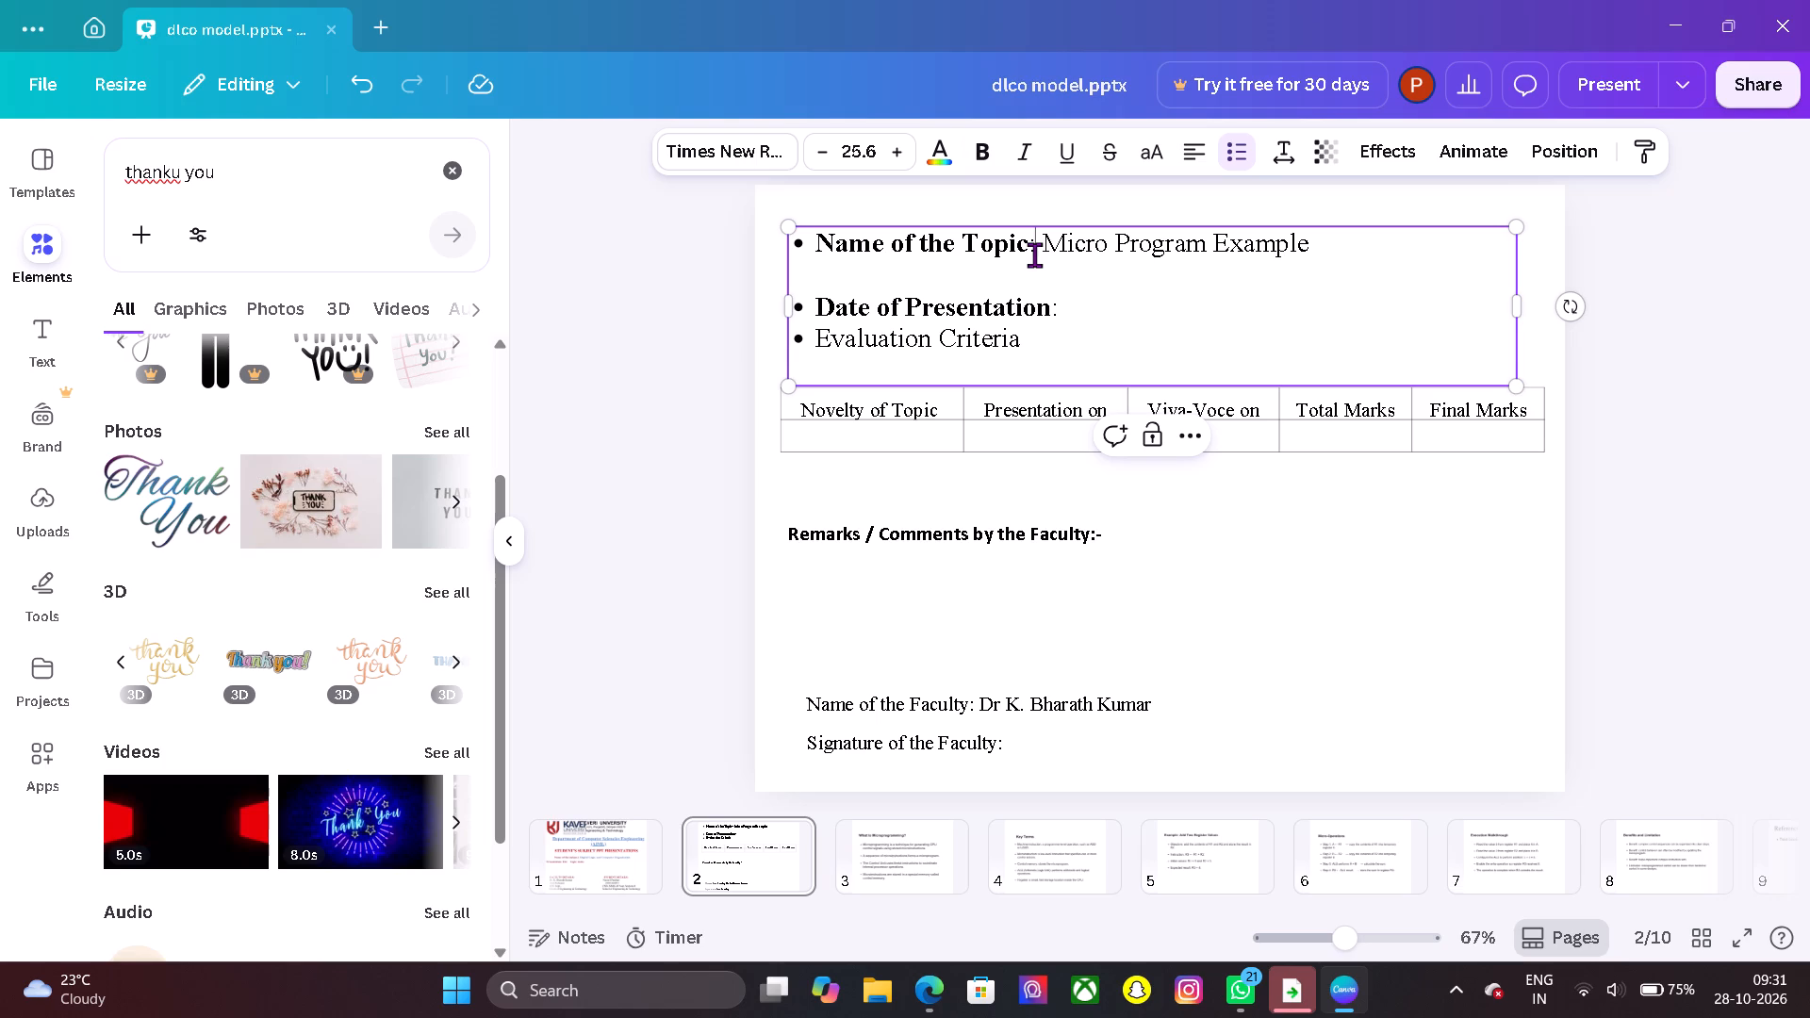
{"action": "key", "text": "shift+Left"}
{"action": "left_click", "coordinate": [974, 141]}
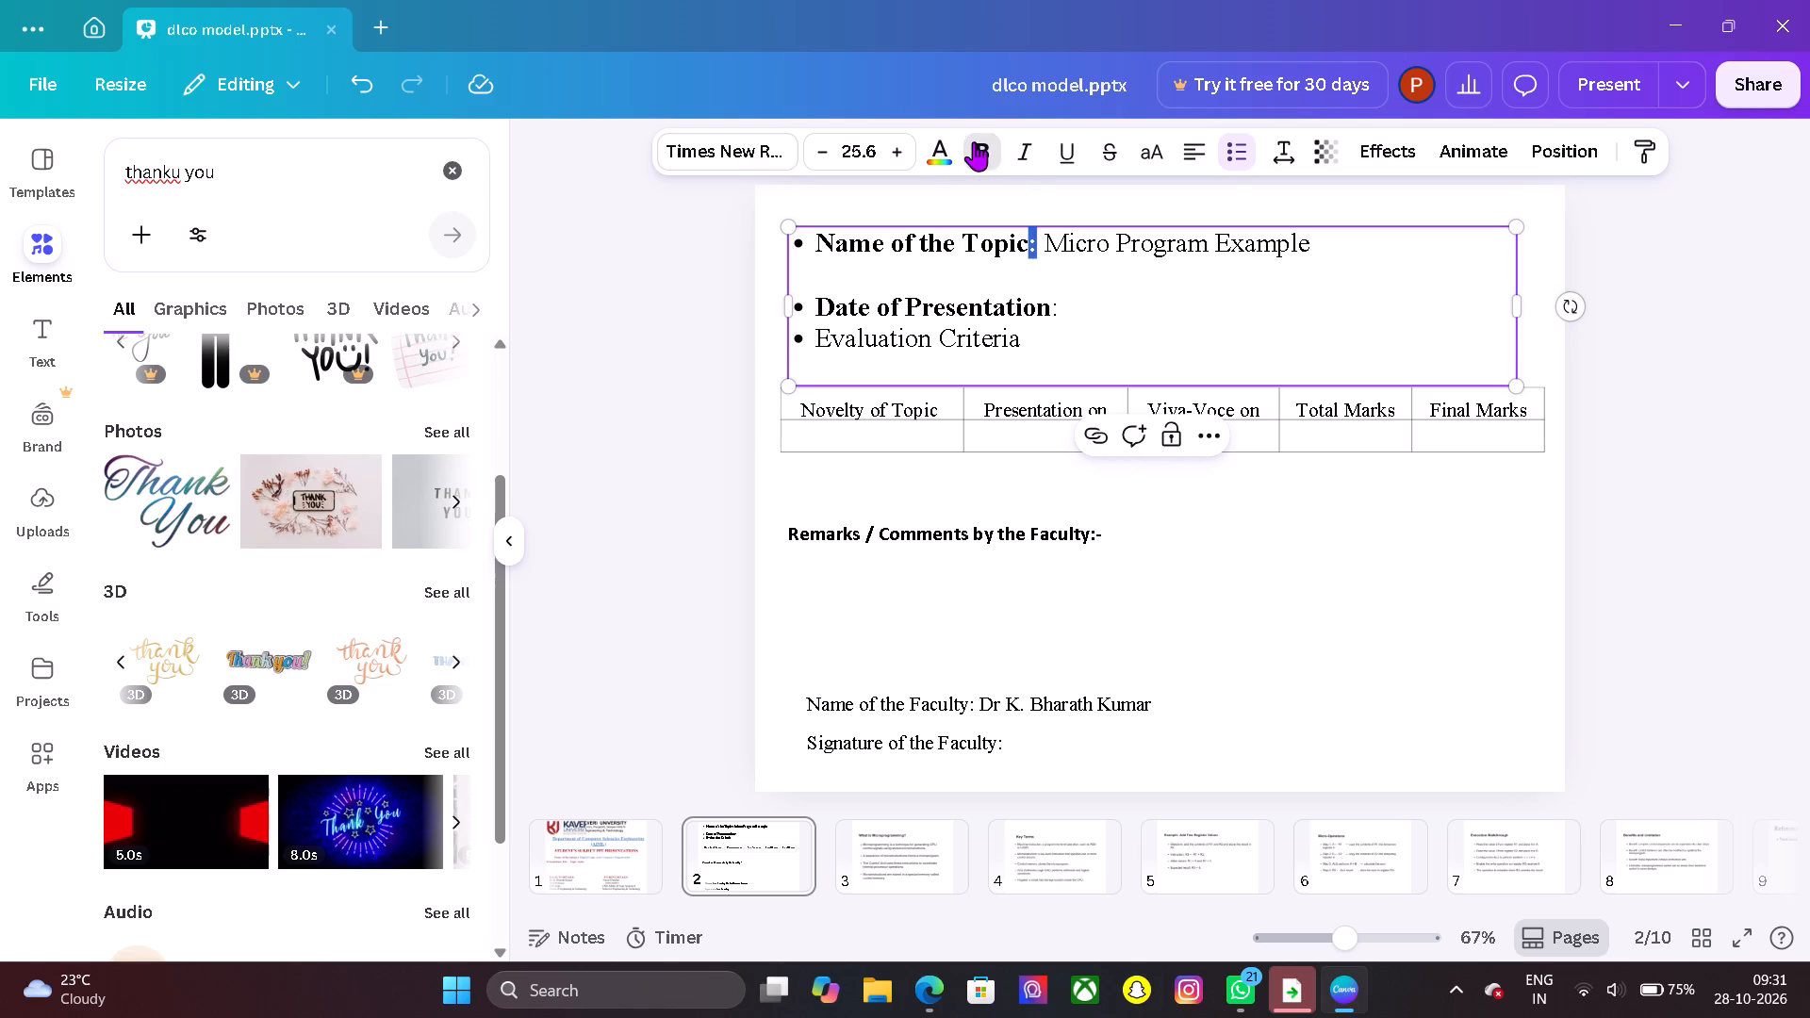
{"action": "left_click", "coordinate": [1082, 311]}
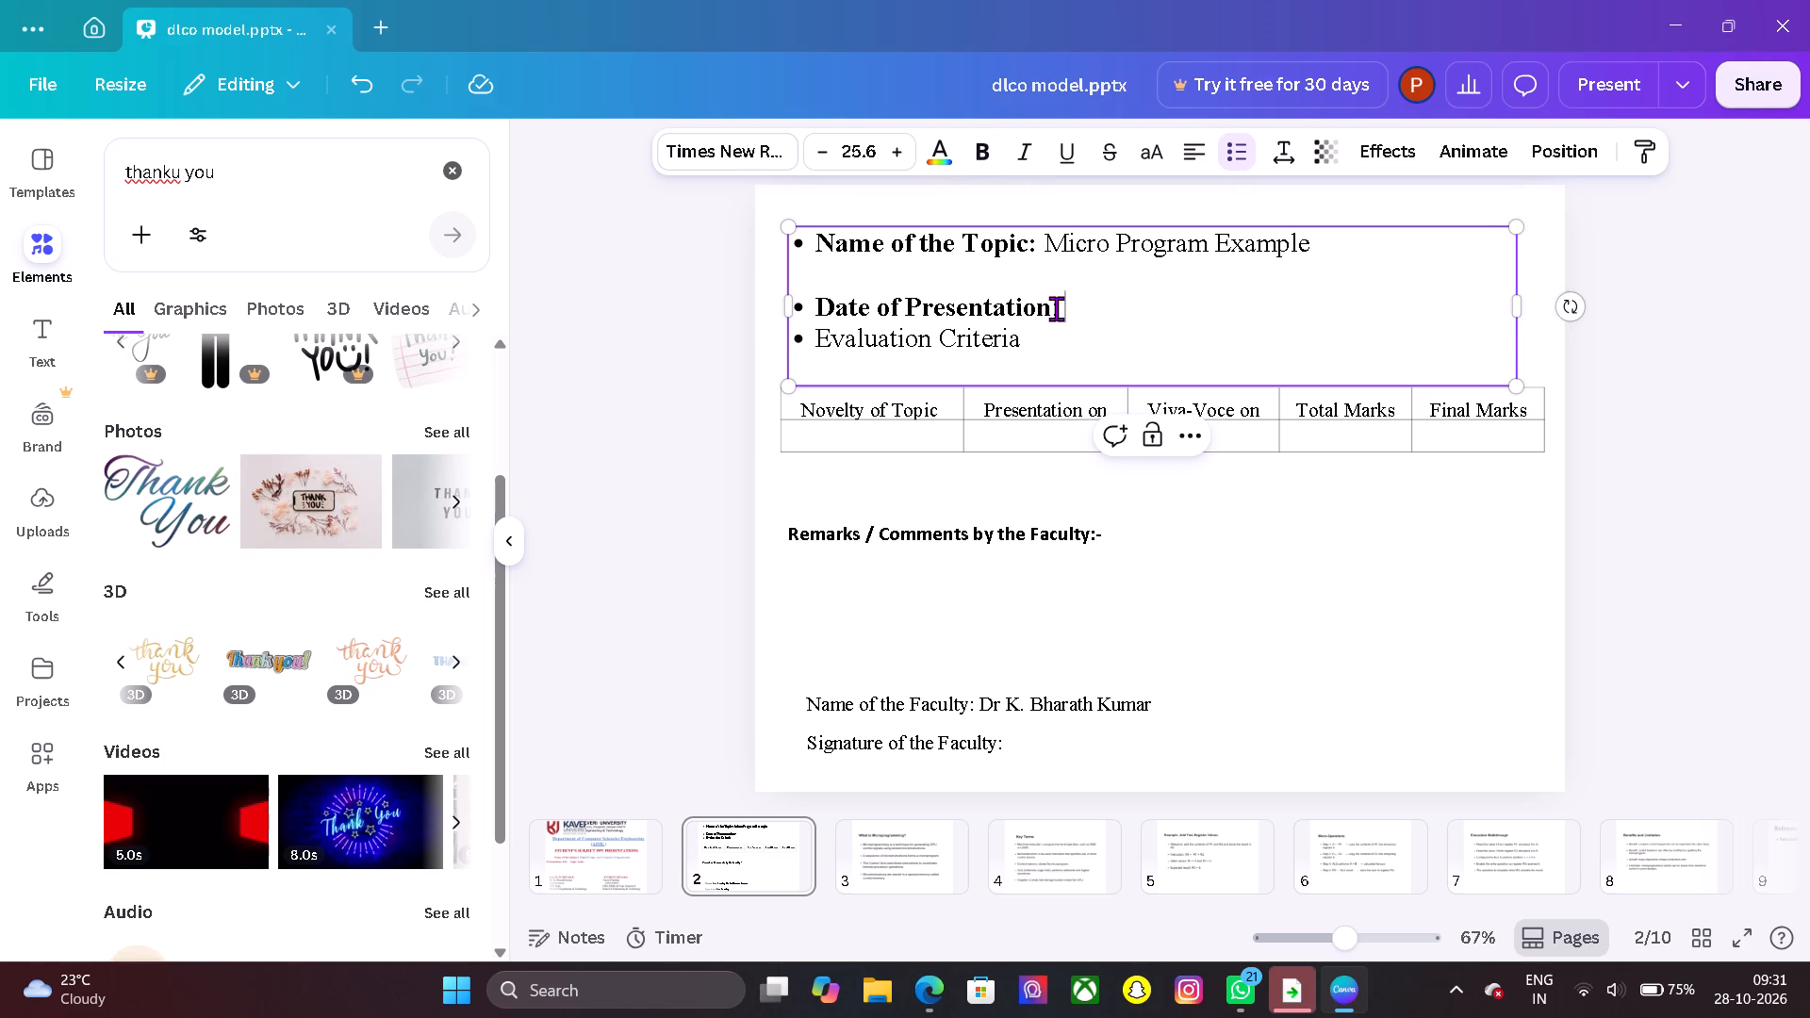
{"action": "left_click", "coordinate": [1056, 308]}
{"action": "key", "text": "shift+Left"}
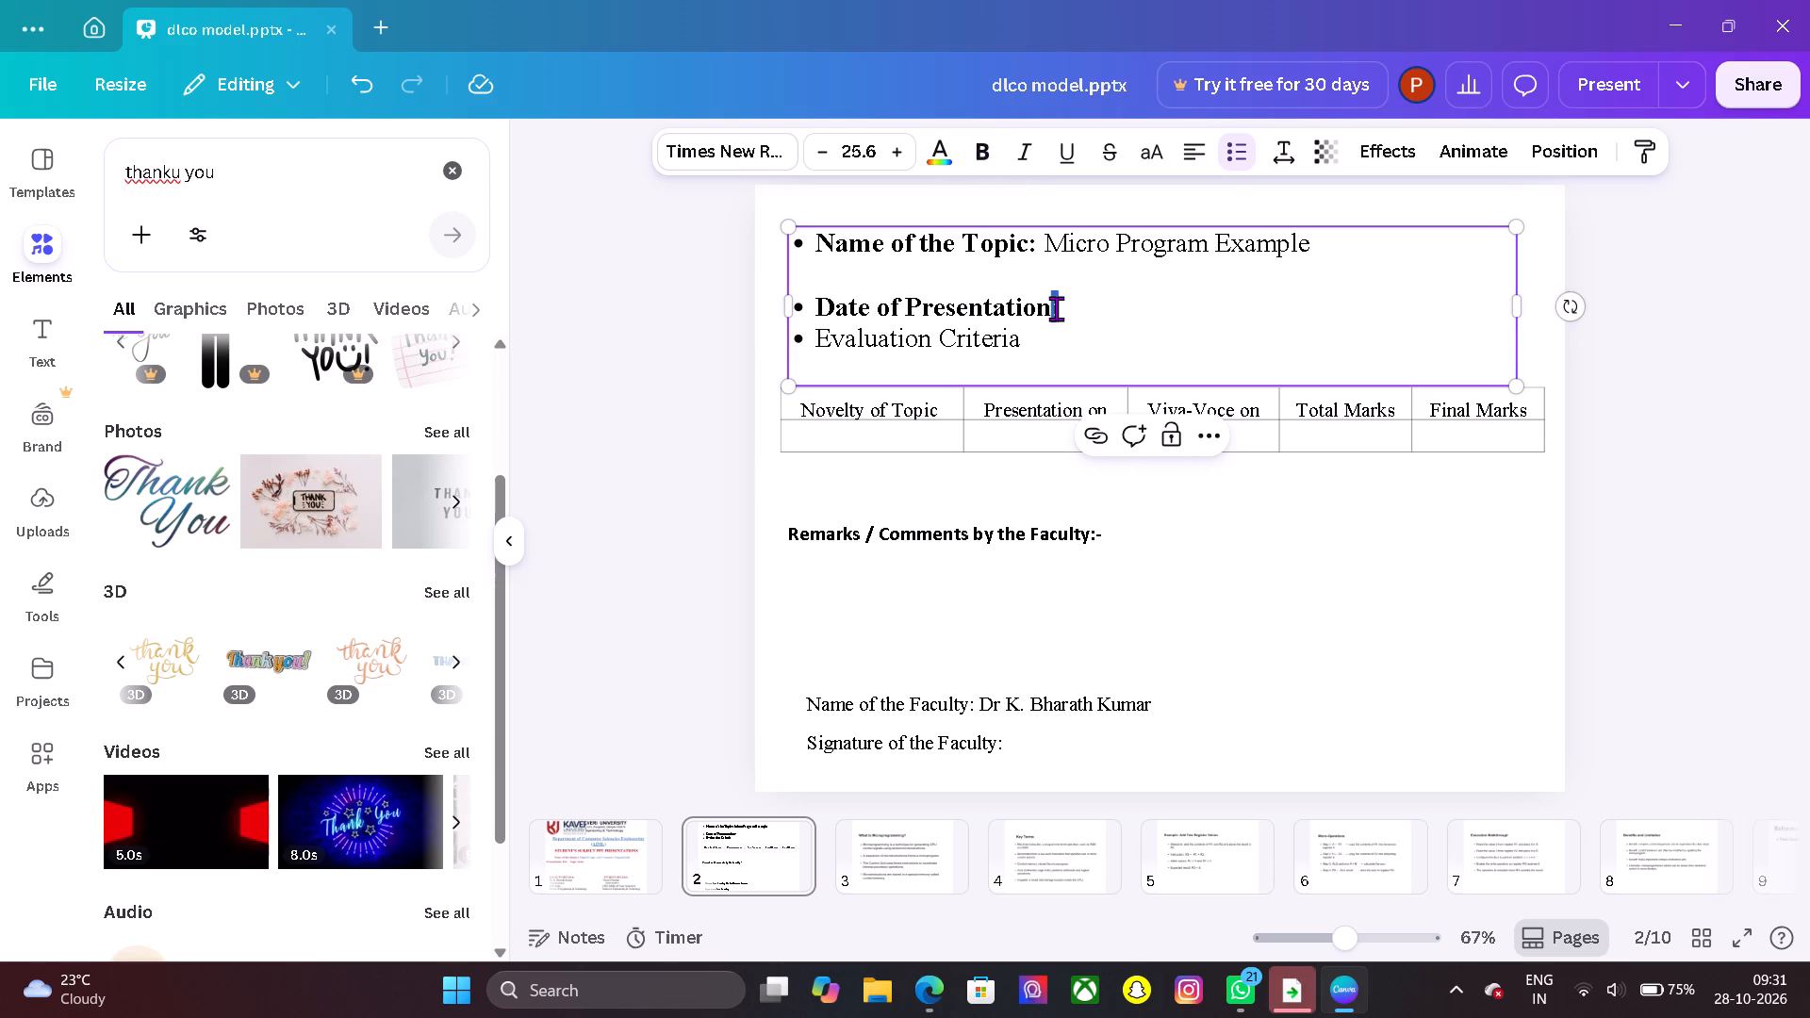
{"action": "left_click", "coordinate": [986, 153]}
{"action": "left_click", "coordinate": [1132, 254]}
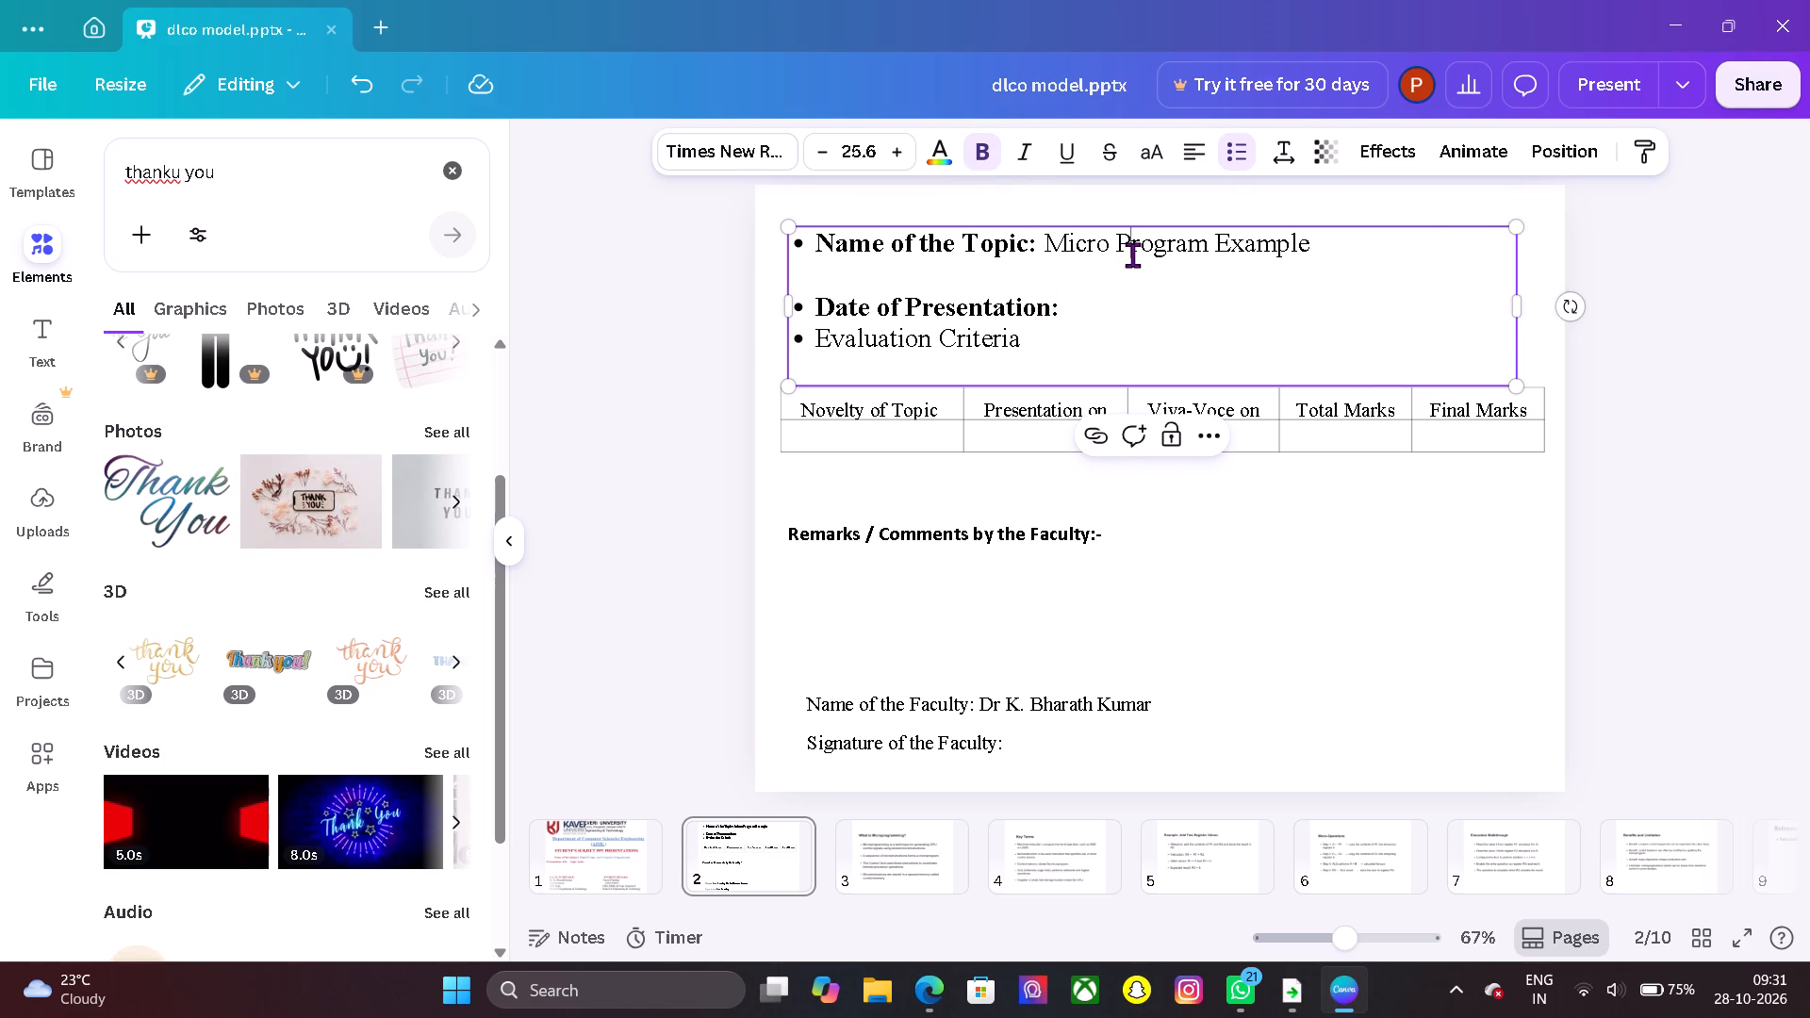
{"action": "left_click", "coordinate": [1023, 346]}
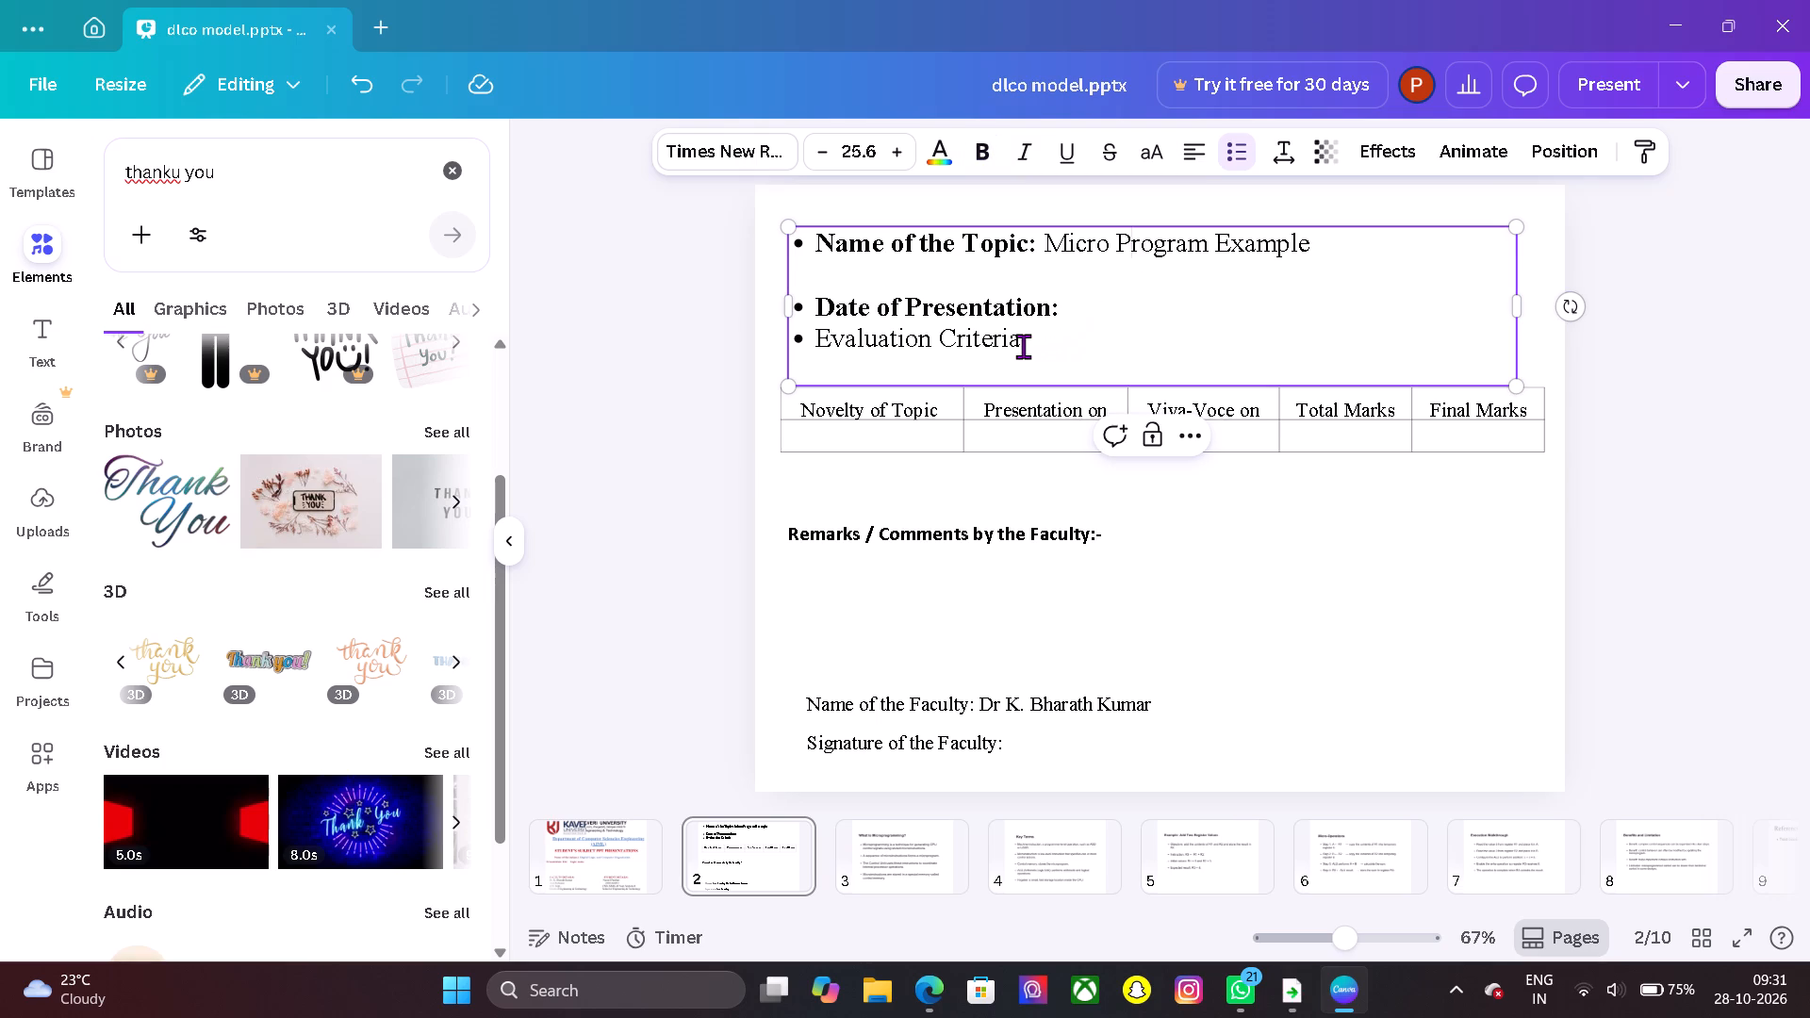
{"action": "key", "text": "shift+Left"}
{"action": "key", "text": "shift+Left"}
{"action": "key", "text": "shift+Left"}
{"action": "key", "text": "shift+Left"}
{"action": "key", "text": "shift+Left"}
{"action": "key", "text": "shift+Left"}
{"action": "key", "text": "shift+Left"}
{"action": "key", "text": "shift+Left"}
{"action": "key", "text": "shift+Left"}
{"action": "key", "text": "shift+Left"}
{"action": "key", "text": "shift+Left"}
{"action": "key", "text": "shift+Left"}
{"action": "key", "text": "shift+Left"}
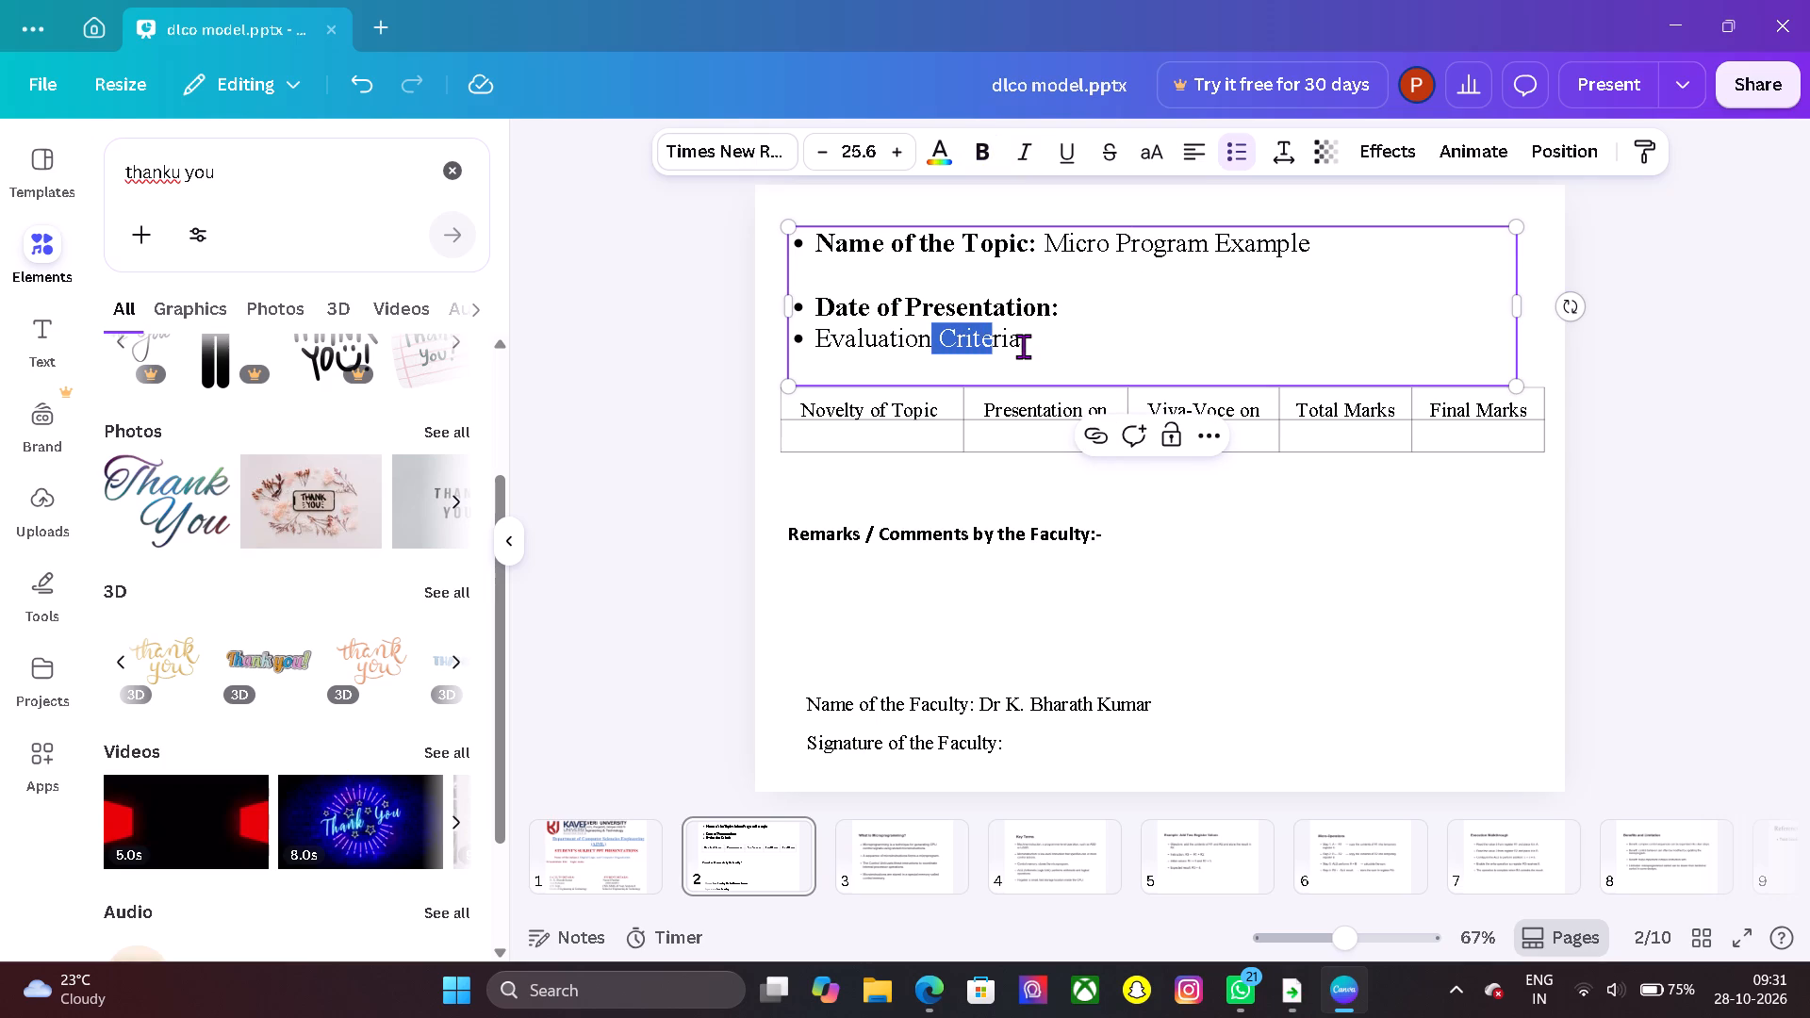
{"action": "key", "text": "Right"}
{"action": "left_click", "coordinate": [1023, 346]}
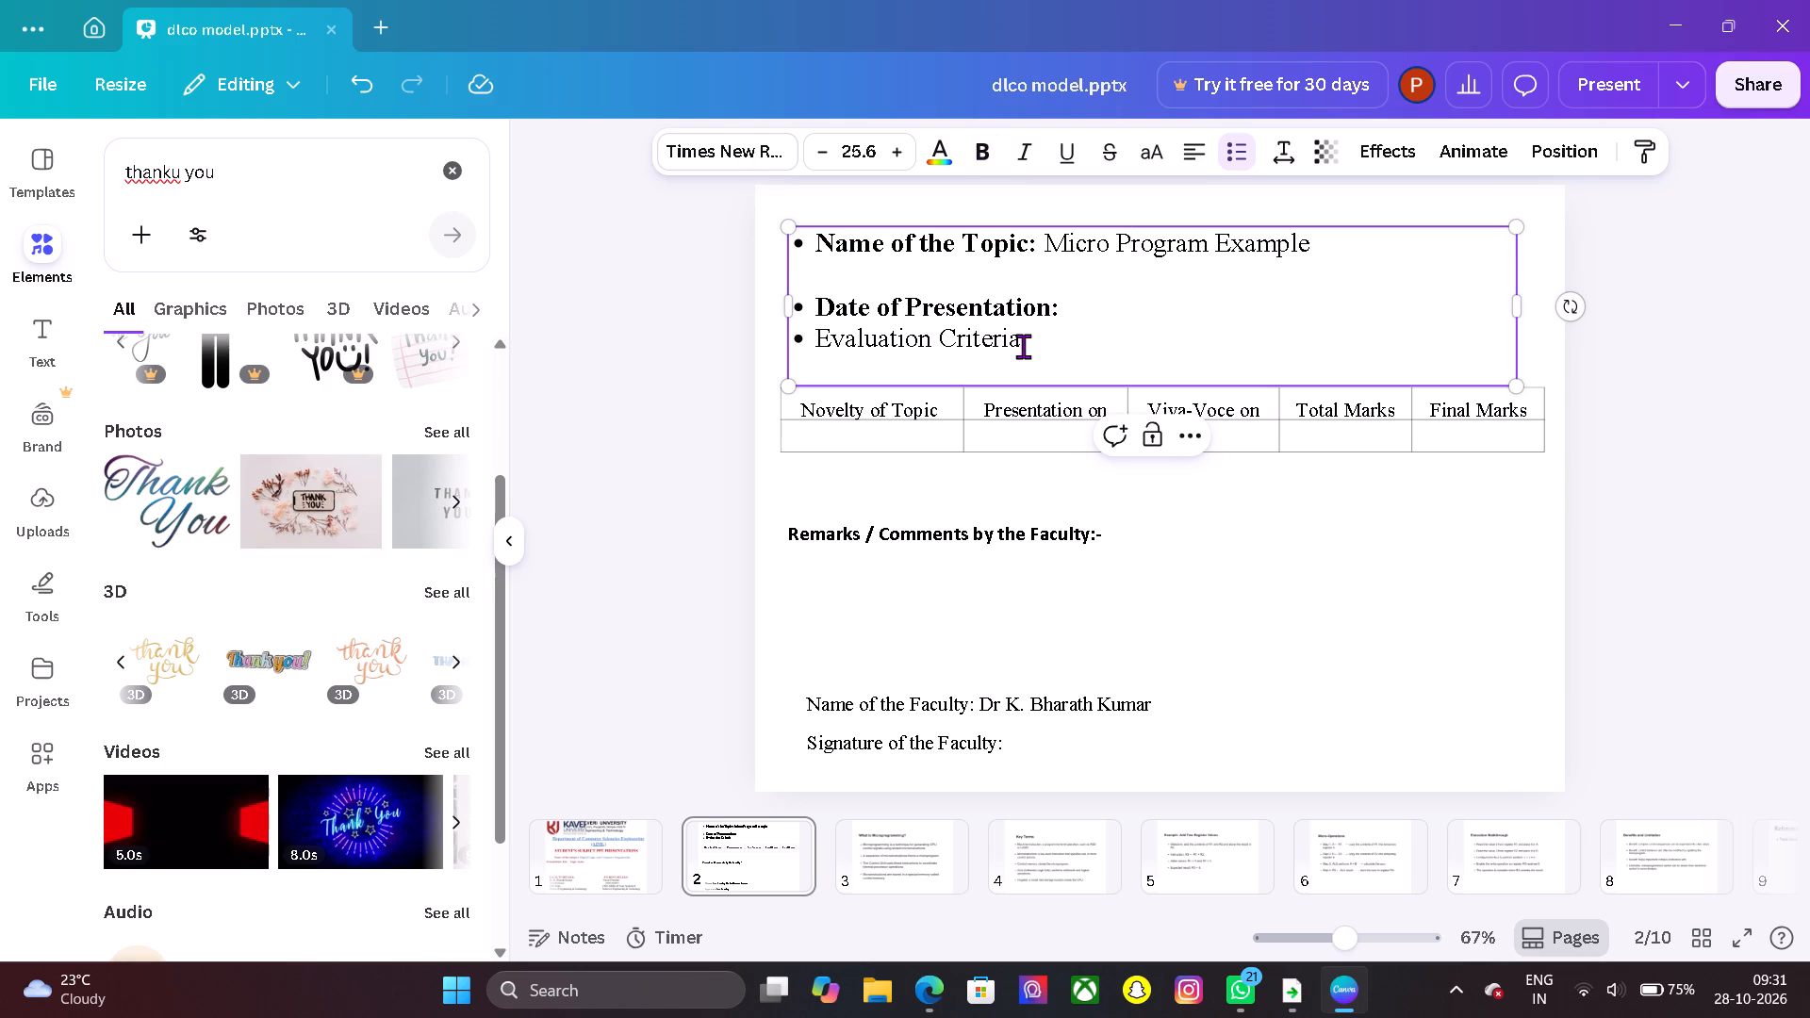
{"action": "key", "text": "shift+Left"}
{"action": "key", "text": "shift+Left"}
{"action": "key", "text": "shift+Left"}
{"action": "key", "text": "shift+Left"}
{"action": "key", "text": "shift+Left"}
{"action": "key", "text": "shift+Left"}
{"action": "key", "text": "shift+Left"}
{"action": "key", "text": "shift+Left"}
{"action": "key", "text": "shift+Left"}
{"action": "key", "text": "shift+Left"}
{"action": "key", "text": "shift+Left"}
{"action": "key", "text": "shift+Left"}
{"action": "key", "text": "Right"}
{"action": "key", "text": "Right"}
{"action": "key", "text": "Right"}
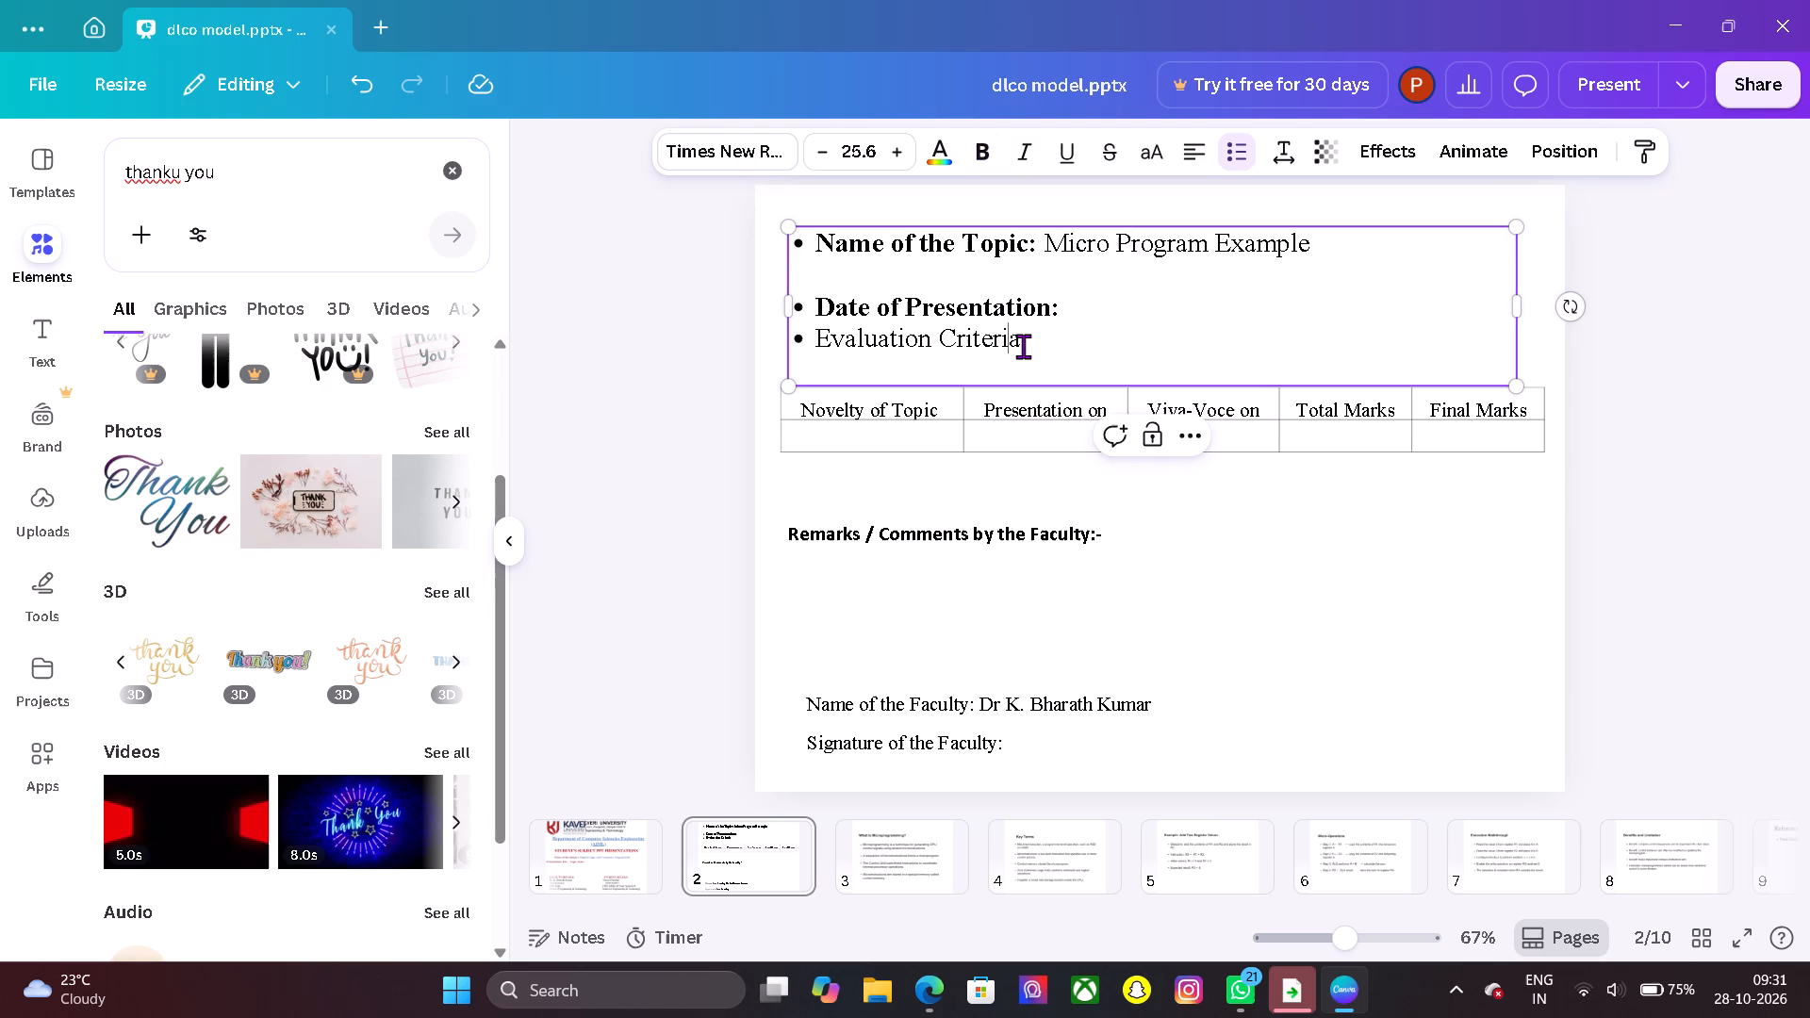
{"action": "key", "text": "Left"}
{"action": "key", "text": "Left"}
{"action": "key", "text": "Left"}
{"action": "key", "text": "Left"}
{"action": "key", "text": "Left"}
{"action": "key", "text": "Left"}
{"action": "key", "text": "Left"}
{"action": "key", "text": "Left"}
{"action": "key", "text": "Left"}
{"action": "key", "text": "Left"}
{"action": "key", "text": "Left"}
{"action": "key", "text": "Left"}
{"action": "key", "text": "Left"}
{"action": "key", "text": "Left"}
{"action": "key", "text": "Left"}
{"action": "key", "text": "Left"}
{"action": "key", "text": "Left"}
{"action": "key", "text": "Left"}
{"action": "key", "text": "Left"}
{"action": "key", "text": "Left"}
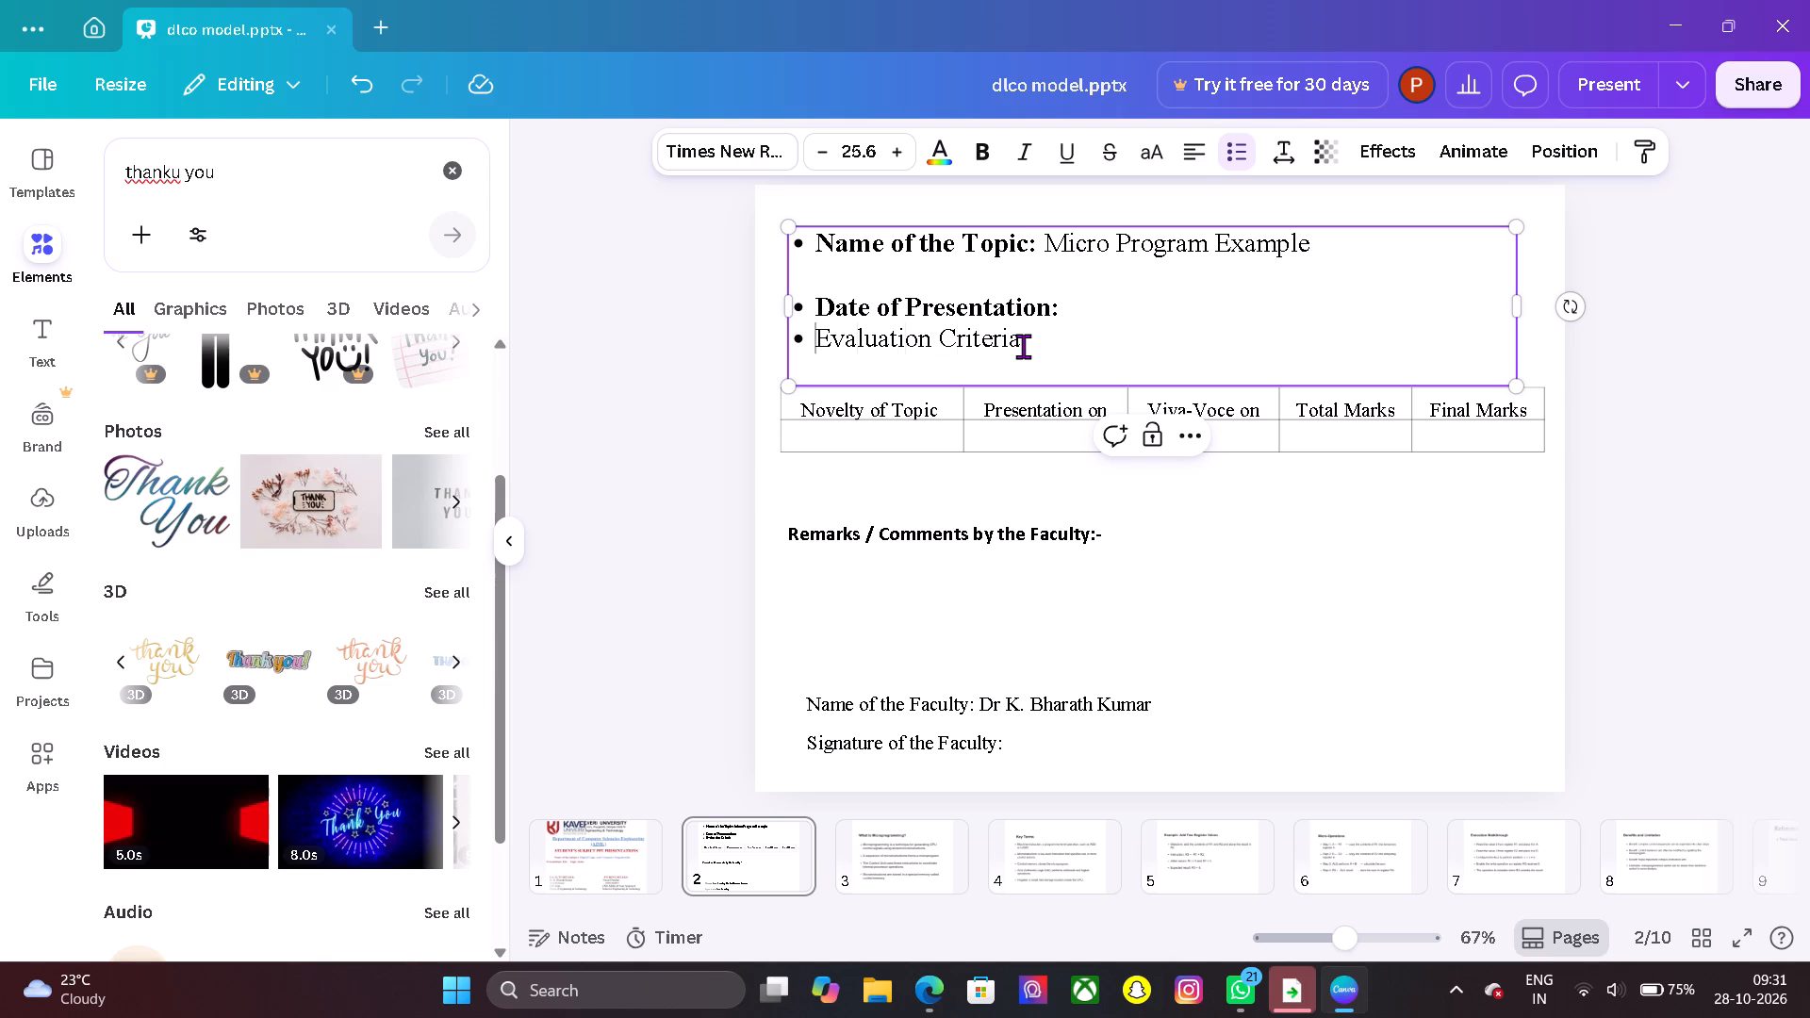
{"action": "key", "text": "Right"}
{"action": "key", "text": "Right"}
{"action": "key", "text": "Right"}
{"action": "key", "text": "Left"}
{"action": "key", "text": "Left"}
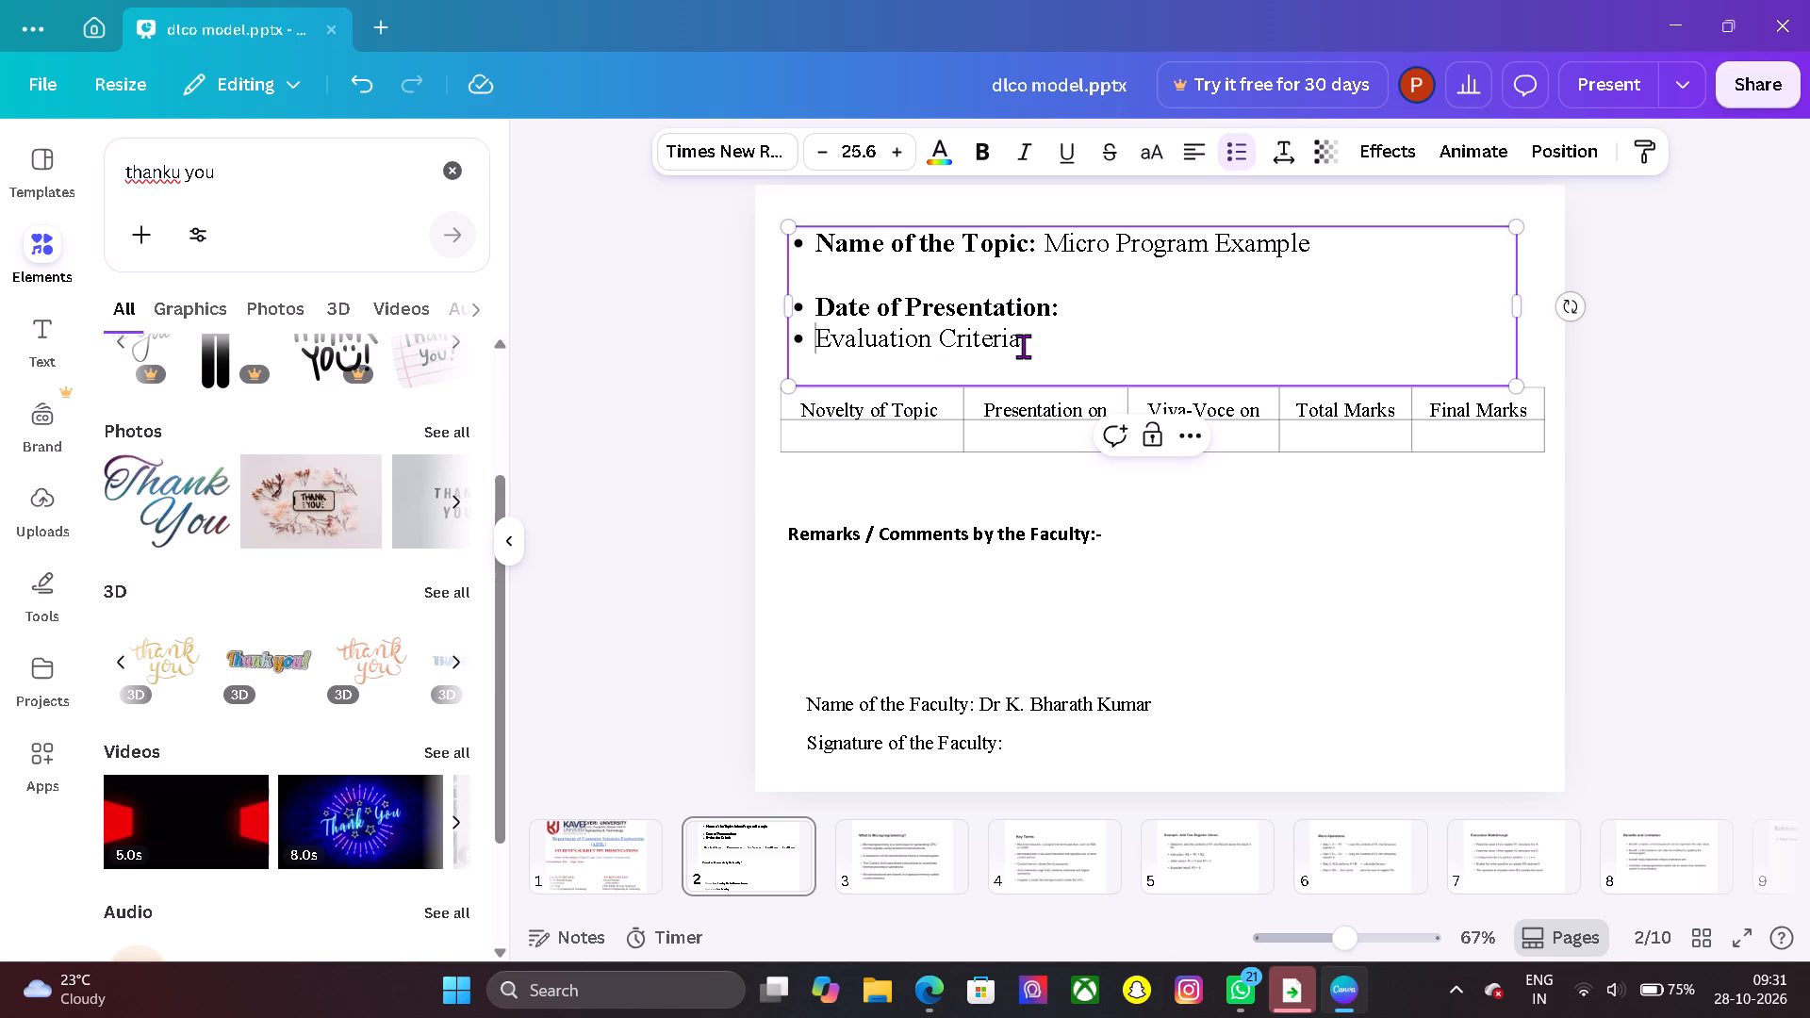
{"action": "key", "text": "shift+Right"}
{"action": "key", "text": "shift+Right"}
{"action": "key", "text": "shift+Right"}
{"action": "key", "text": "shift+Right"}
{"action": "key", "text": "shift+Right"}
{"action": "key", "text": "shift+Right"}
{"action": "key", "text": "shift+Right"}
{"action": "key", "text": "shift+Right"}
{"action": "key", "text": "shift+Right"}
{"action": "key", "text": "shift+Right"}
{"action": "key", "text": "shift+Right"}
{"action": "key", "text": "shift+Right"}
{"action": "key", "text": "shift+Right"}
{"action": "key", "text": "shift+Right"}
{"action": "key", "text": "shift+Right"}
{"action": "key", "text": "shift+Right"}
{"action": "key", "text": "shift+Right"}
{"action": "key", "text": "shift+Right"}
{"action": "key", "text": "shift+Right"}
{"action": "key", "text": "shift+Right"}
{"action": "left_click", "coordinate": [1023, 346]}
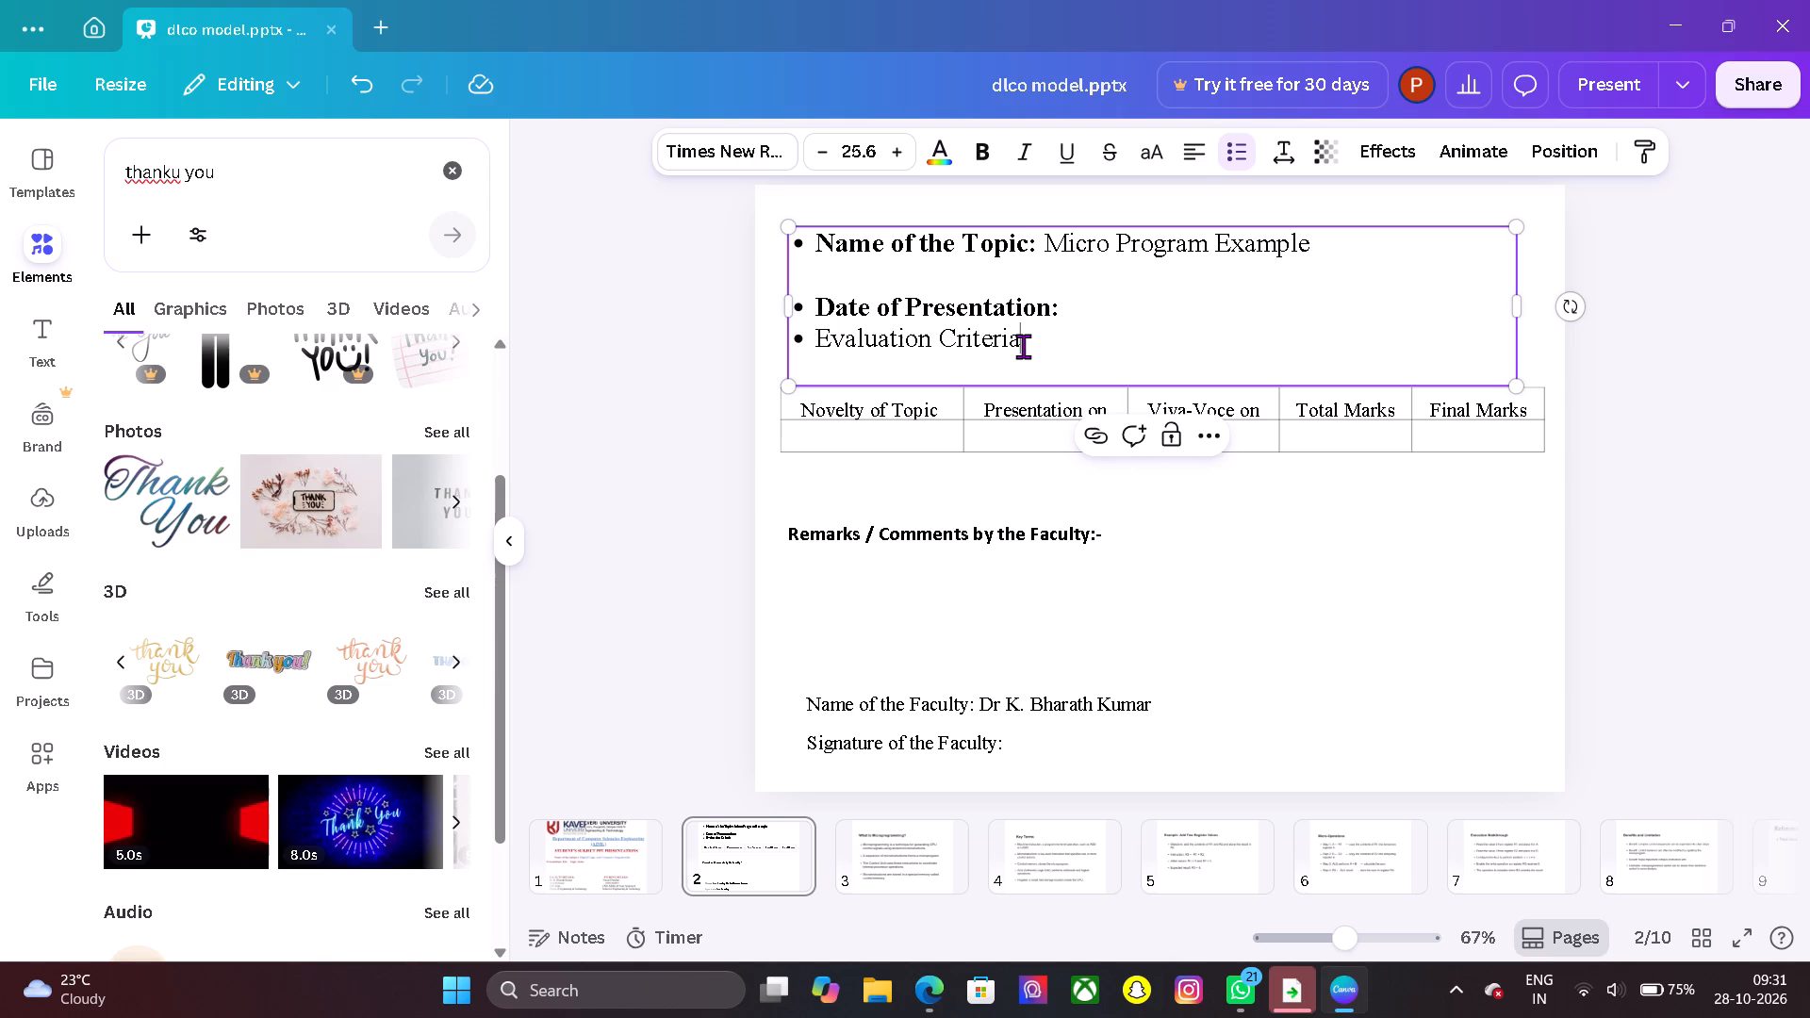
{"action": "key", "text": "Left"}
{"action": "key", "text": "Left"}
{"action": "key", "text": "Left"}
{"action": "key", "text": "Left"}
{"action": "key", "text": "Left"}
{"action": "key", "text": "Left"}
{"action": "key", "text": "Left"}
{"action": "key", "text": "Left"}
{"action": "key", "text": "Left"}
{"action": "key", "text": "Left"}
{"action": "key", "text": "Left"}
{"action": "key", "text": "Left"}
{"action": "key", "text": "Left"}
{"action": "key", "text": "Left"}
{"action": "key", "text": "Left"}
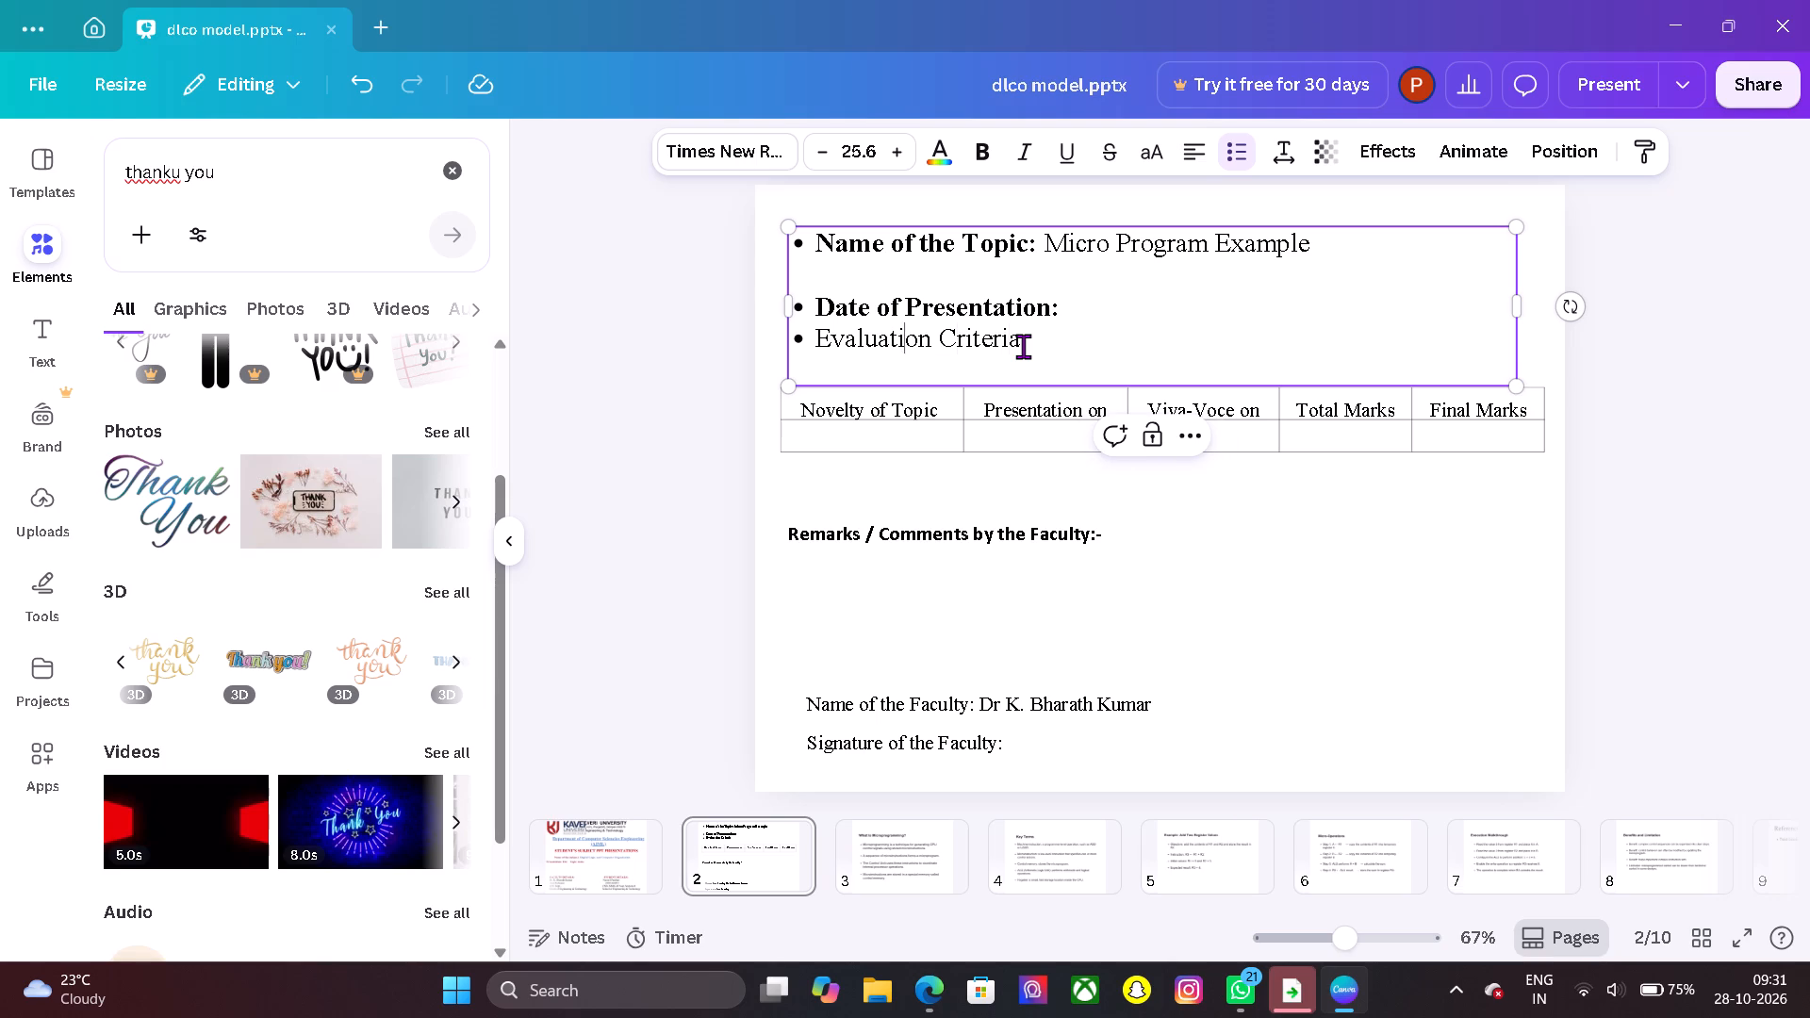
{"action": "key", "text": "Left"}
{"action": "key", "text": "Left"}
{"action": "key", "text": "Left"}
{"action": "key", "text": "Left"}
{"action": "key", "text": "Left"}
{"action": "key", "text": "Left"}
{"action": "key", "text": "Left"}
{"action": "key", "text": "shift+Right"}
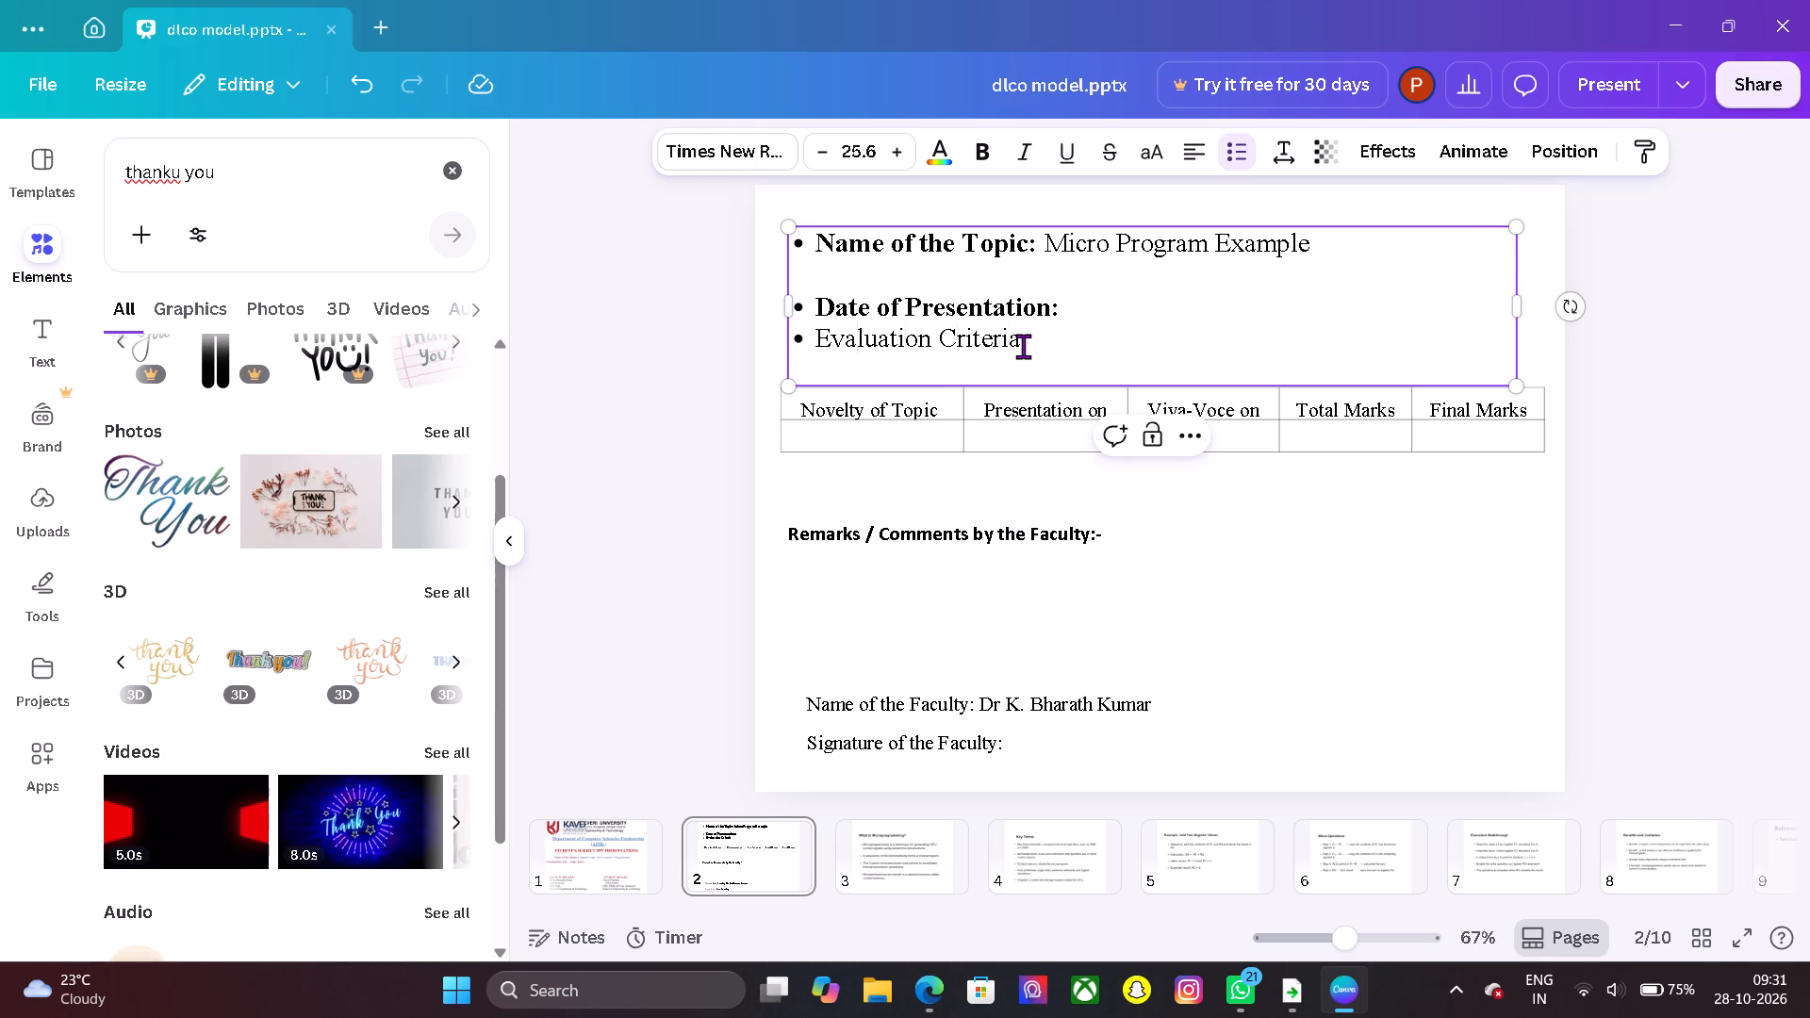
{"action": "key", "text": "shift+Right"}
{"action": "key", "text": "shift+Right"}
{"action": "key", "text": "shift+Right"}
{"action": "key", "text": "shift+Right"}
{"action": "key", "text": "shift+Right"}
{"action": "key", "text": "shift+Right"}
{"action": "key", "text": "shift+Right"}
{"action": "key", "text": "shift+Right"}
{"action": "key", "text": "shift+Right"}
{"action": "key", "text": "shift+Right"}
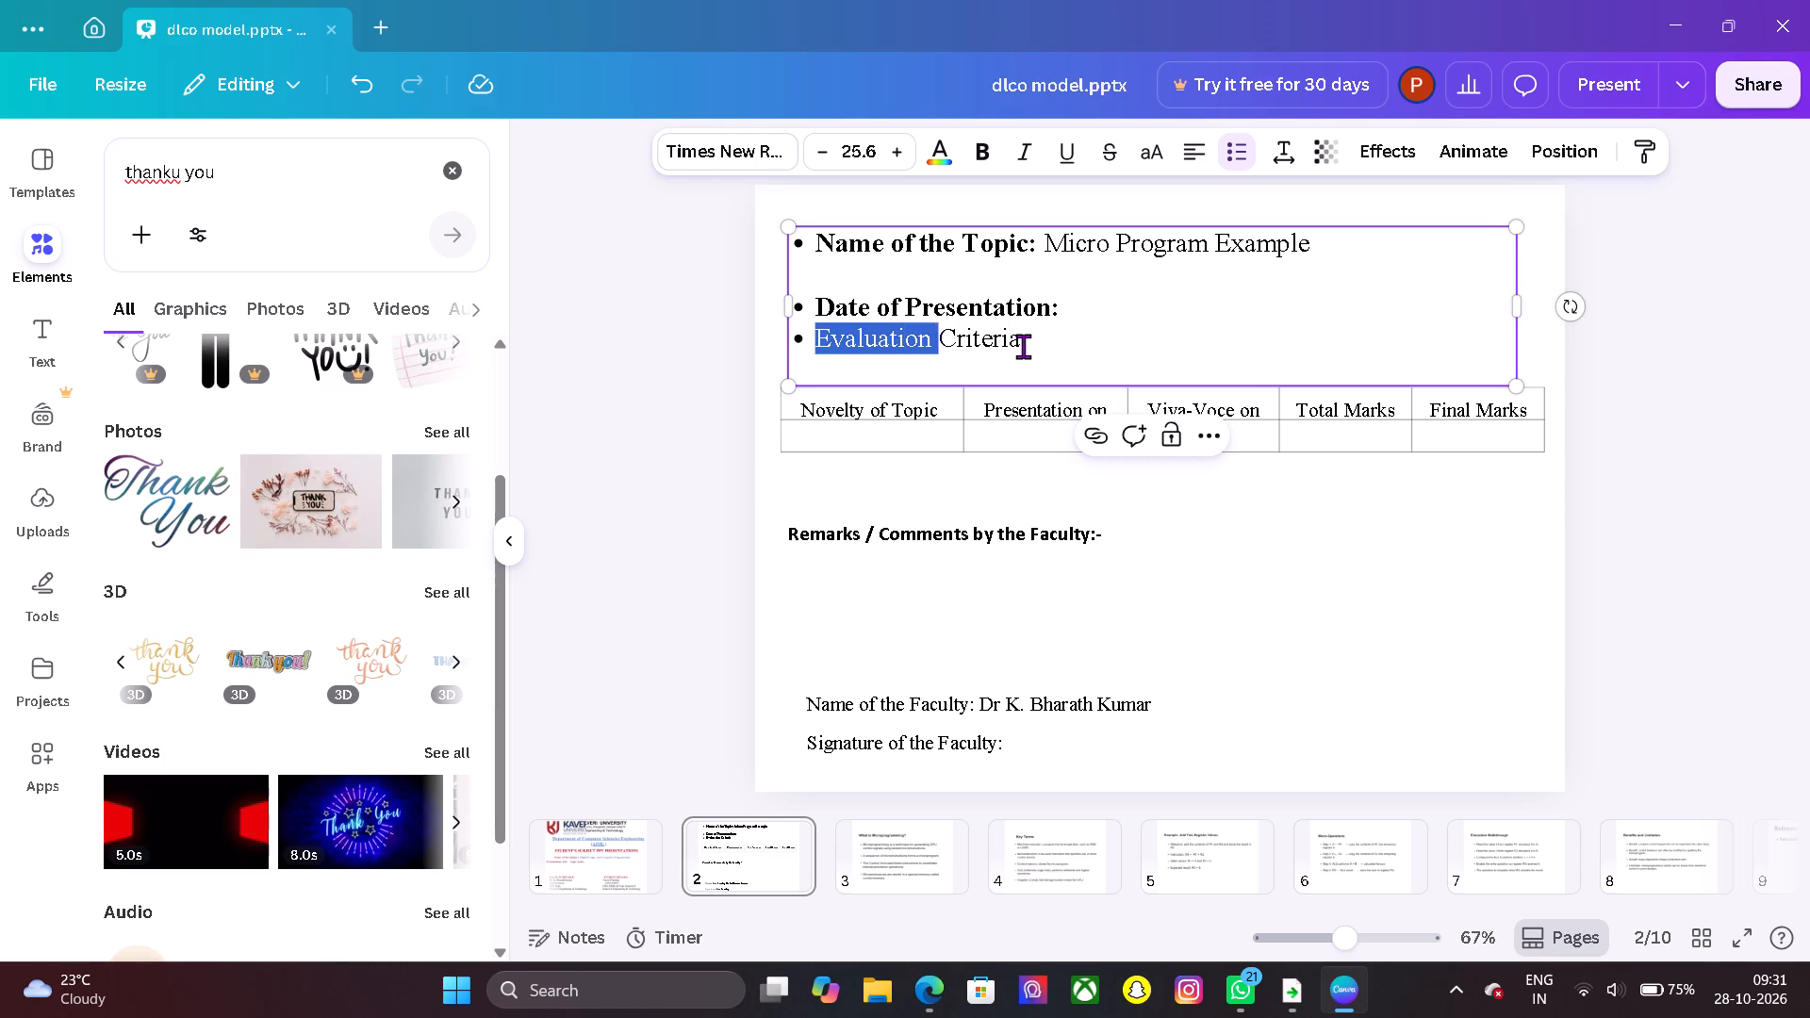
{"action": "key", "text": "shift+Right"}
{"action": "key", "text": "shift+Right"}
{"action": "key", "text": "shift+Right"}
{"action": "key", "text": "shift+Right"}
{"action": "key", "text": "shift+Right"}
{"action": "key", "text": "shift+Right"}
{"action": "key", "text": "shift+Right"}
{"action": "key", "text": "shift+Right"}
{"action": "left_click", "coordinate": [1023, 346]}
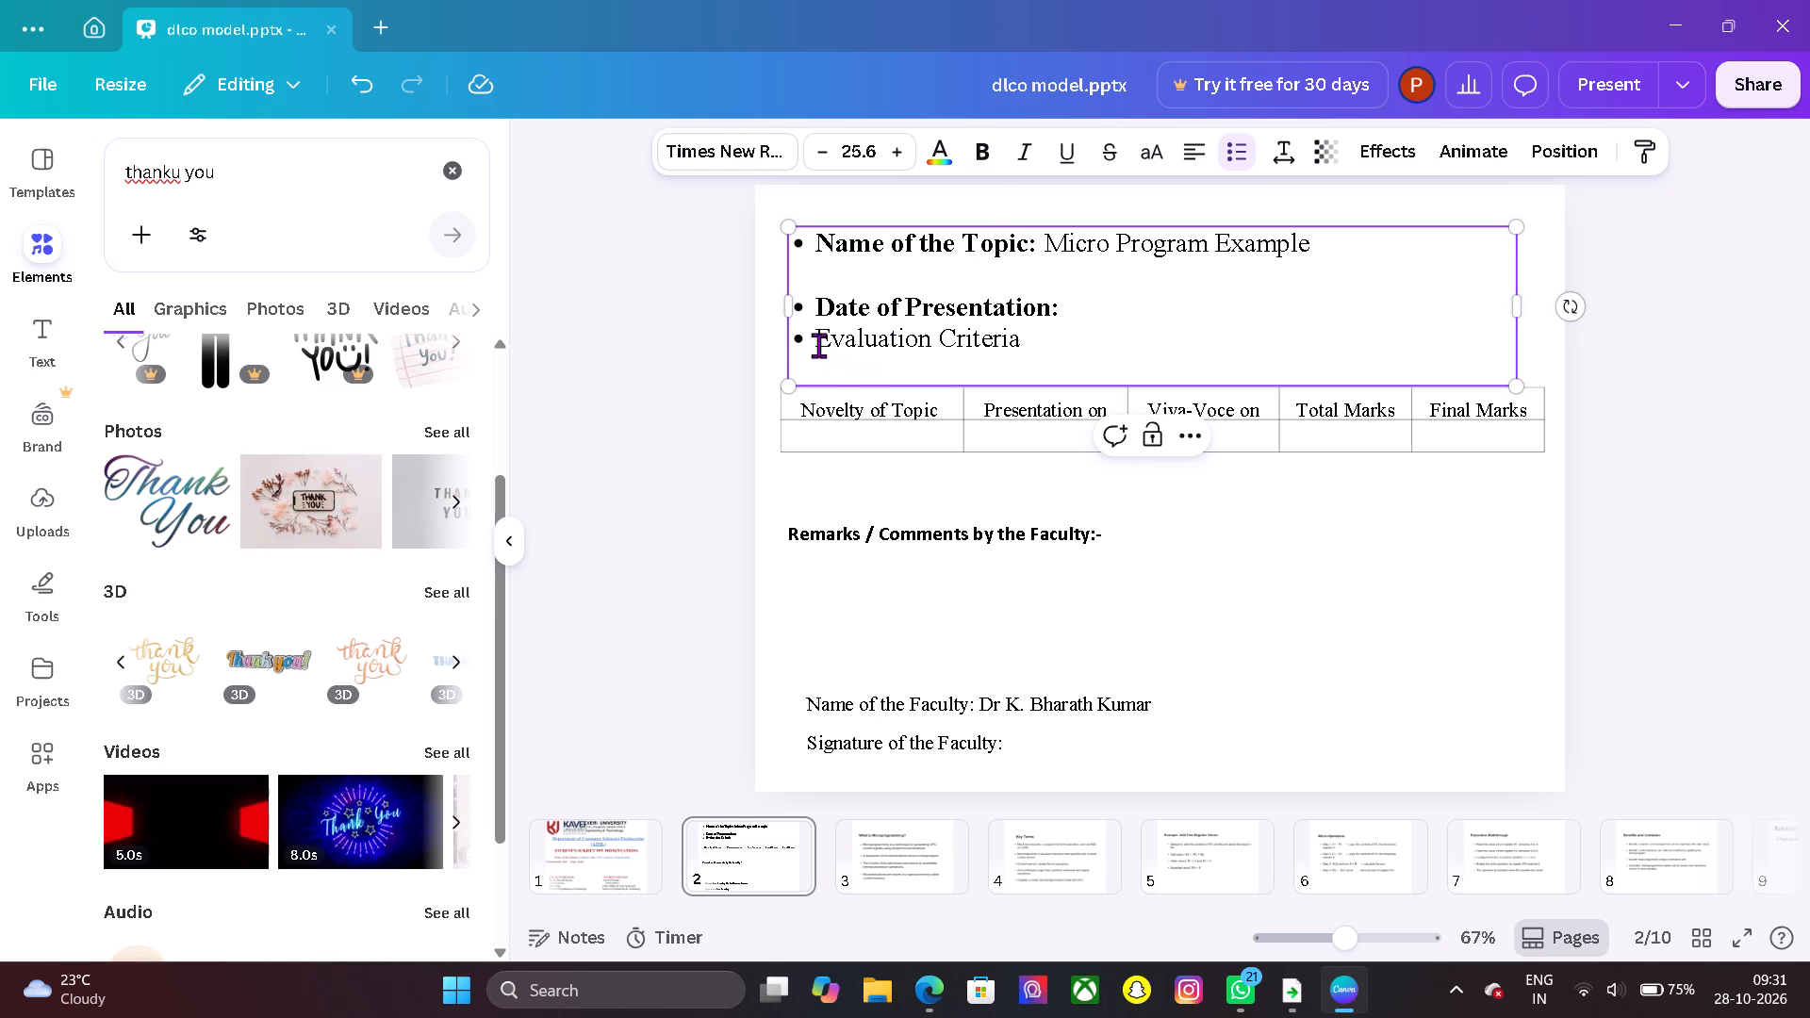
Make the label "Evaluation Criteria" bold on slide 2.
{"action": "left_click_drag", "start_coordinate": [818, 345], "coordinate": [995, 354]}
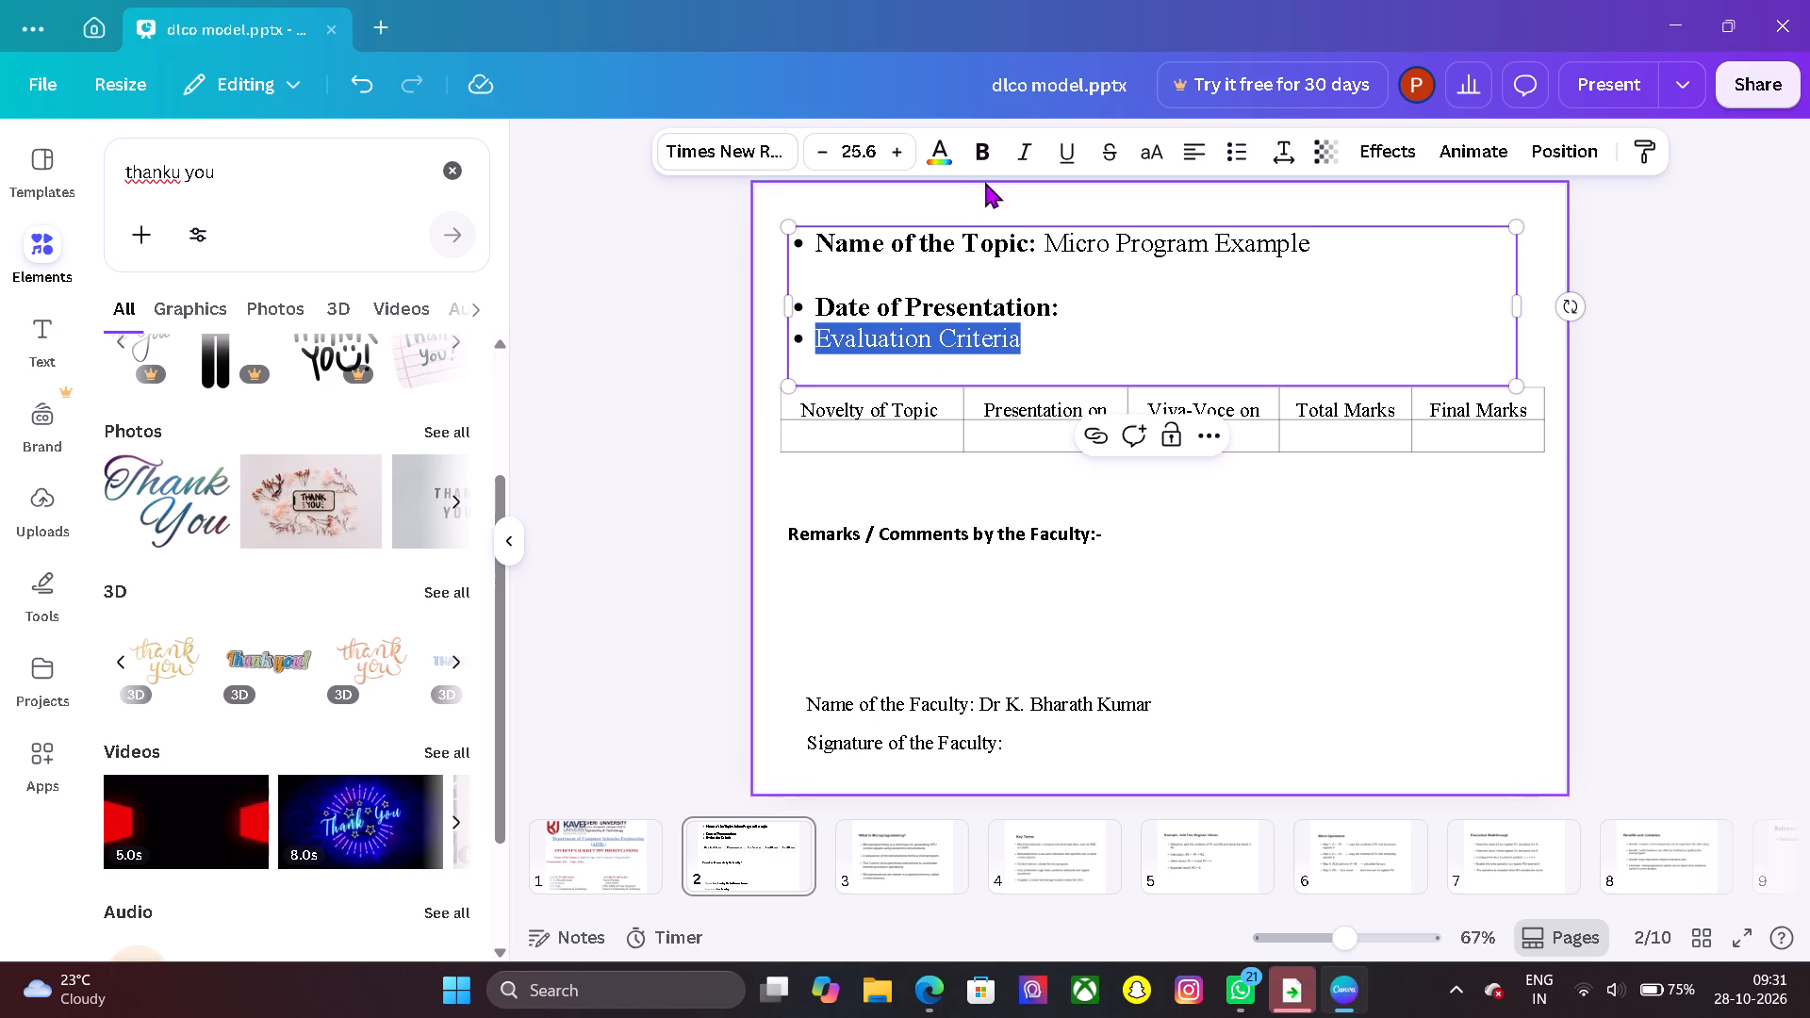
{"action": "left_click", "coordinate": [986, 157]}
{"action": "left_click", "coordinate": [724, 378]}
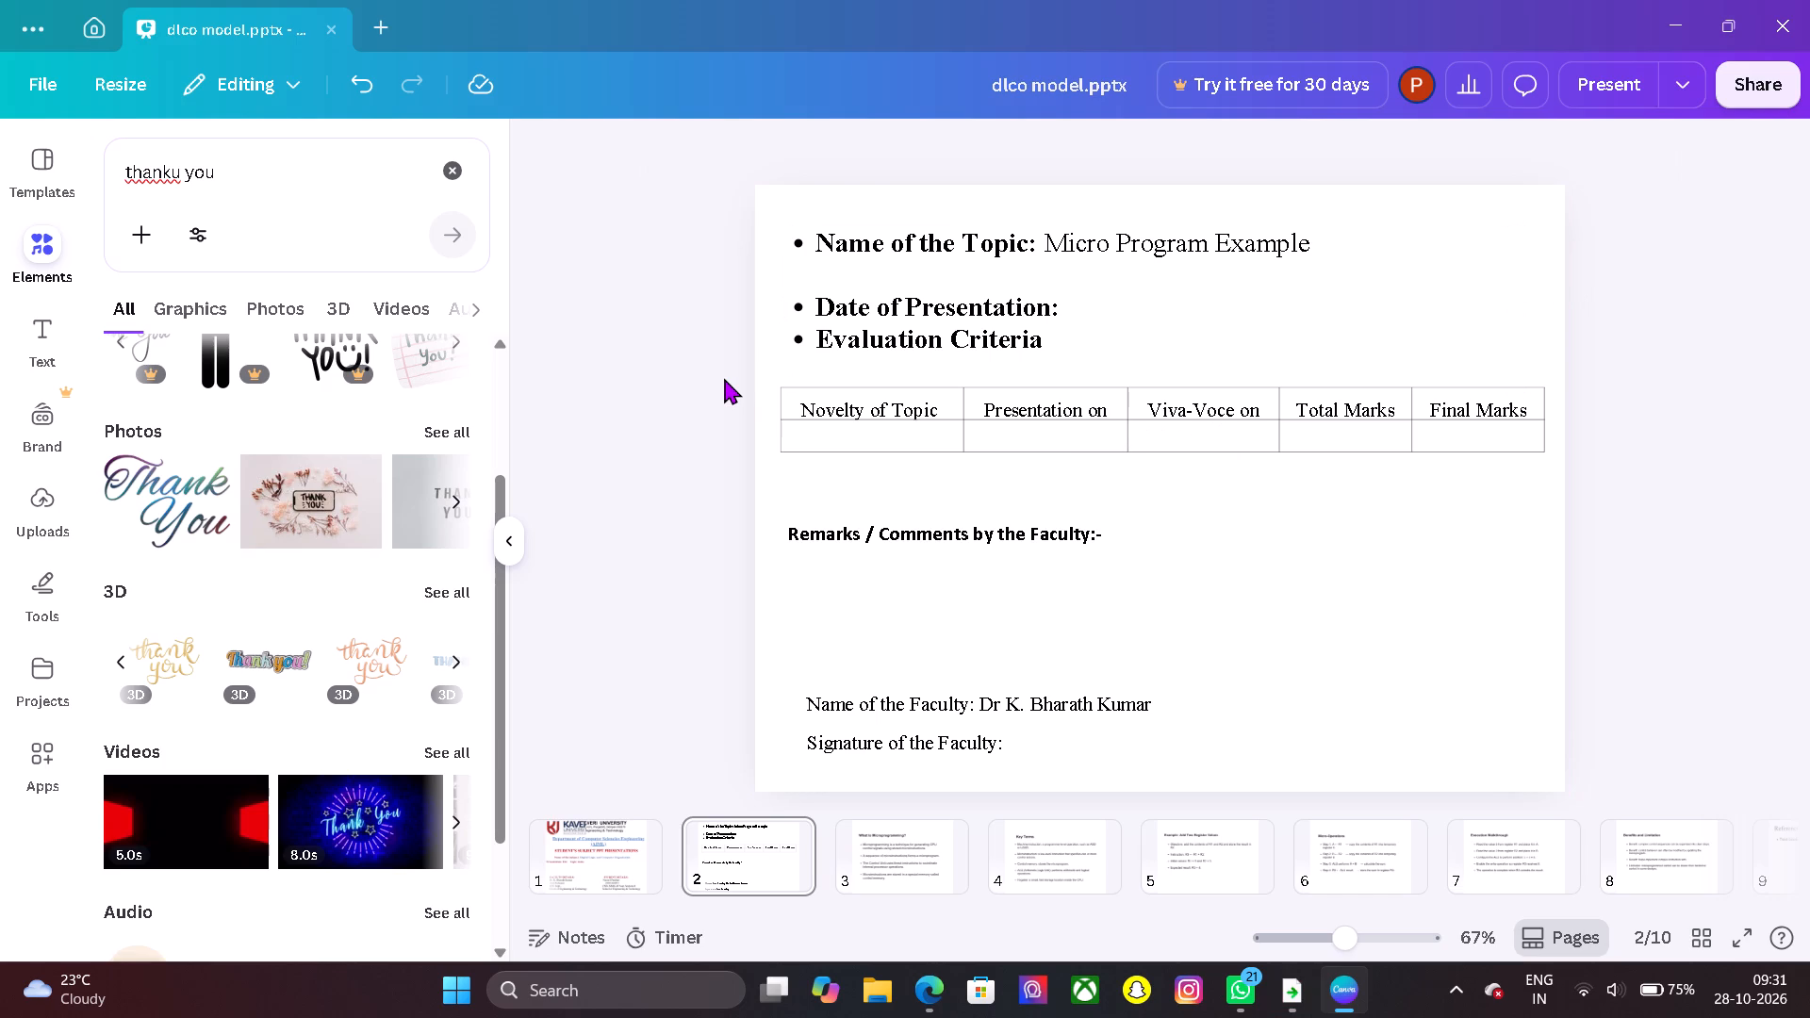
{"action": "left_click", "coordinate": [1052, 607]}
Review the presentation in full screen, from the title slide through to the Thank You closing slide, and exit the full-screen view.
{"action": "left_click", "coordinate": [818, 861]}
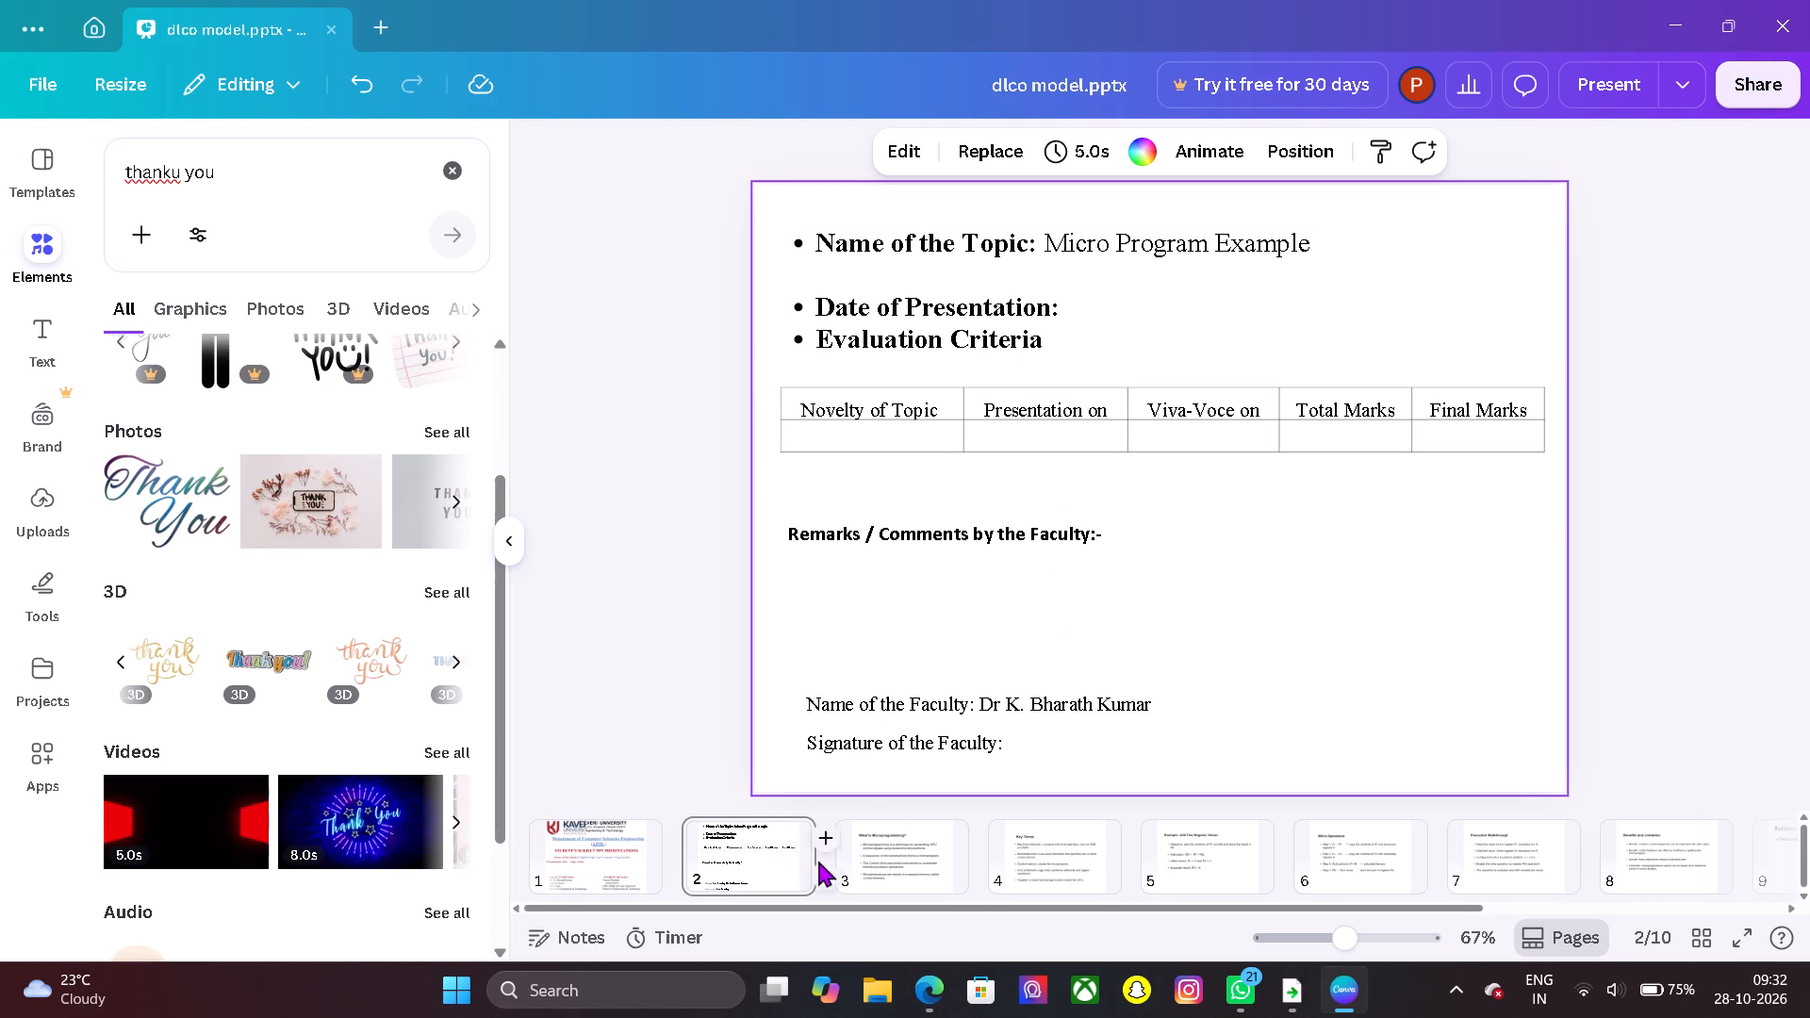
{"action": "left_click", "coordinate": [1014, 861]}
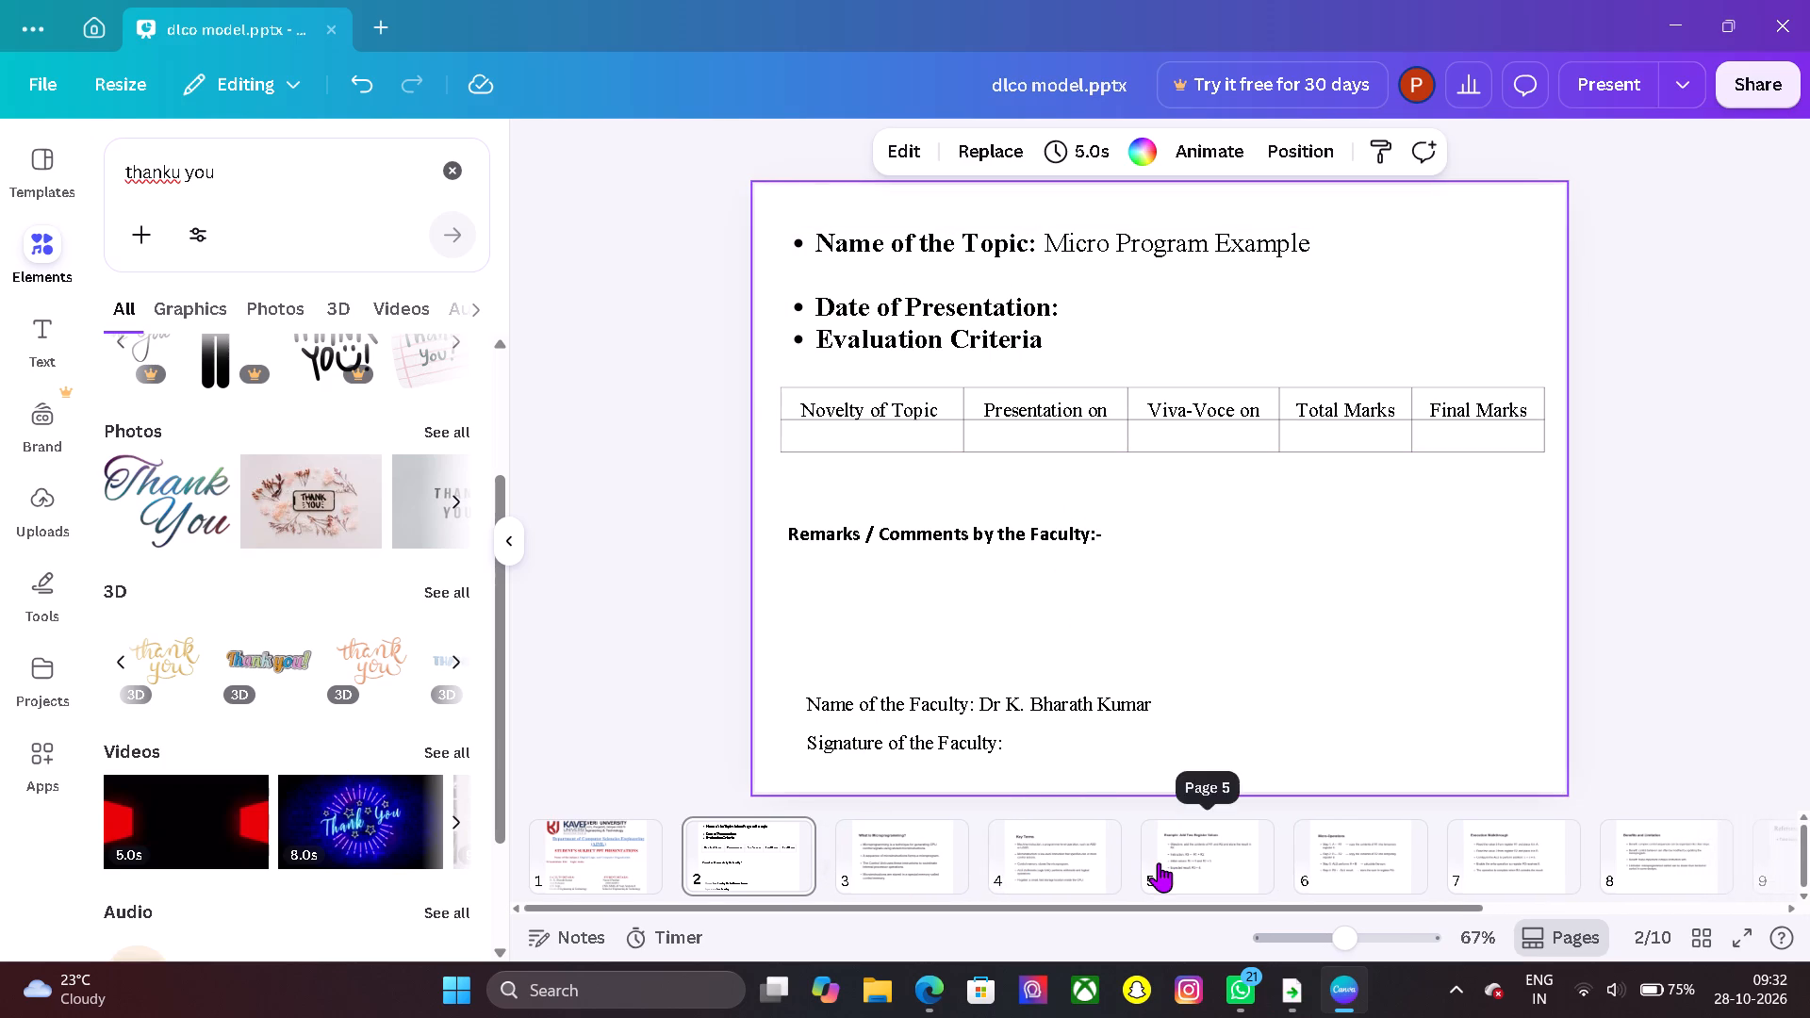
{"action": "left_click", "coordinate": [1752, 939]}
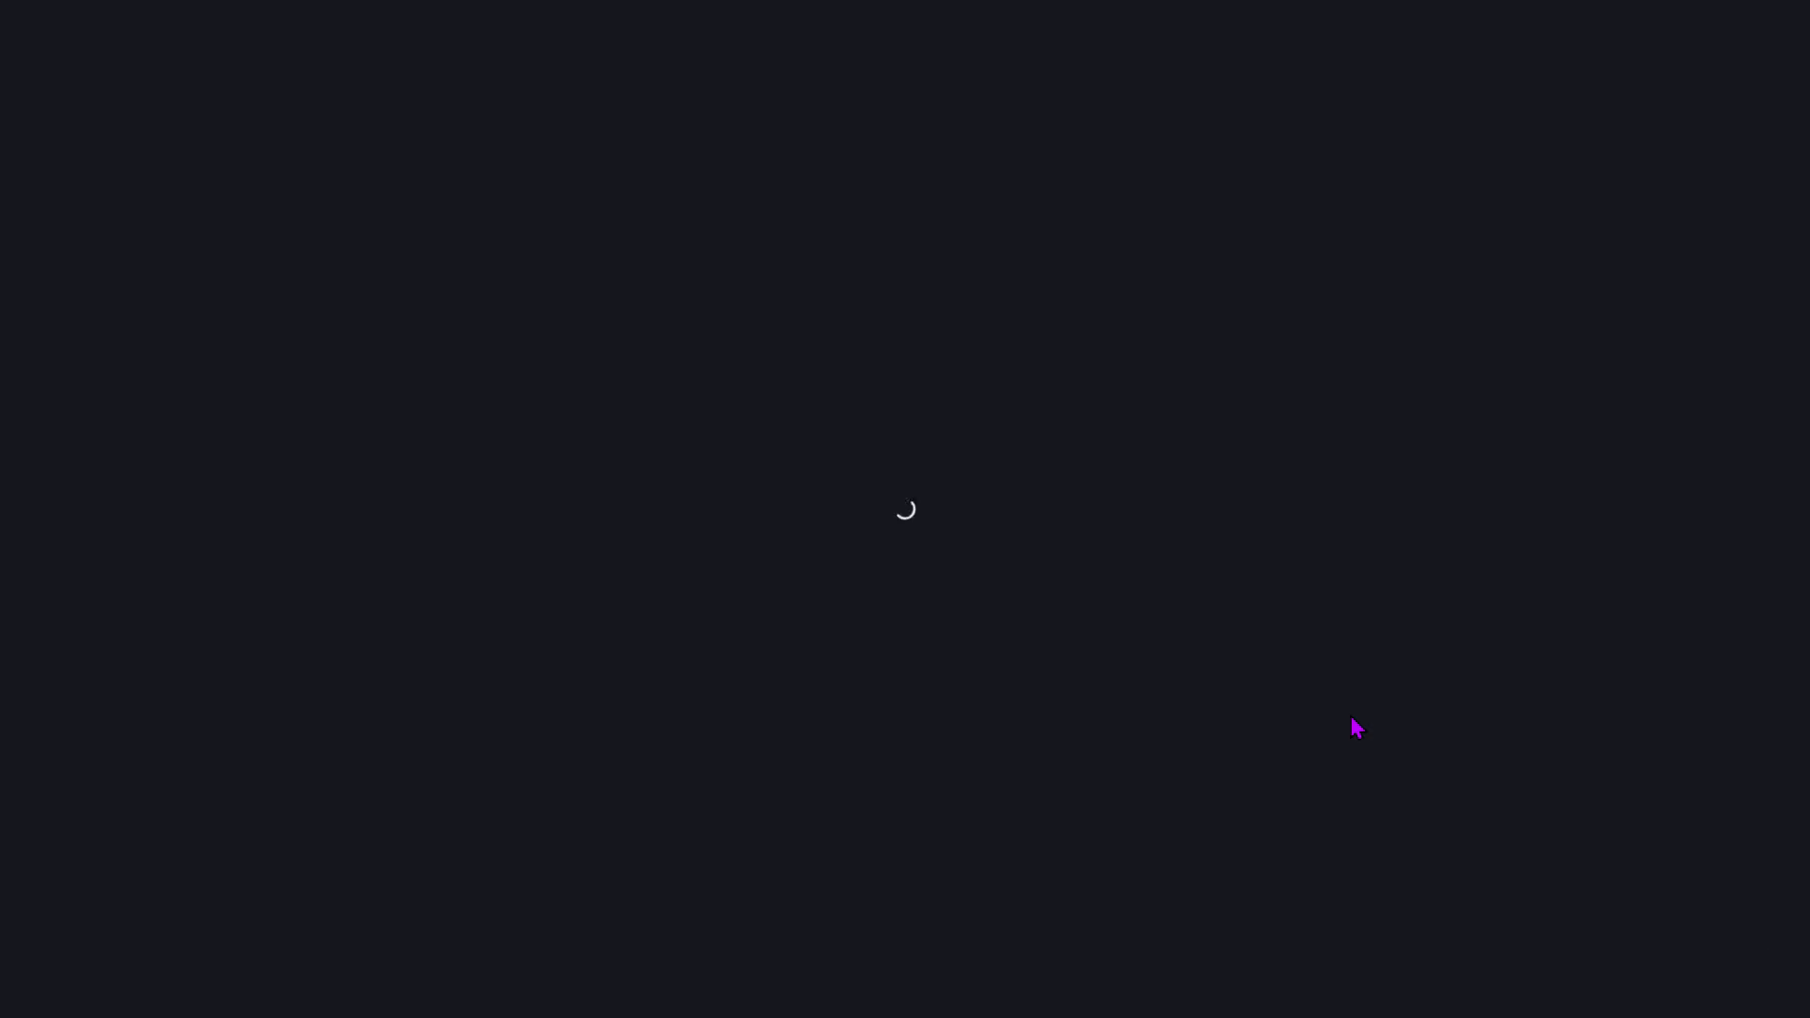
{"action": "key", "text": "Left"}
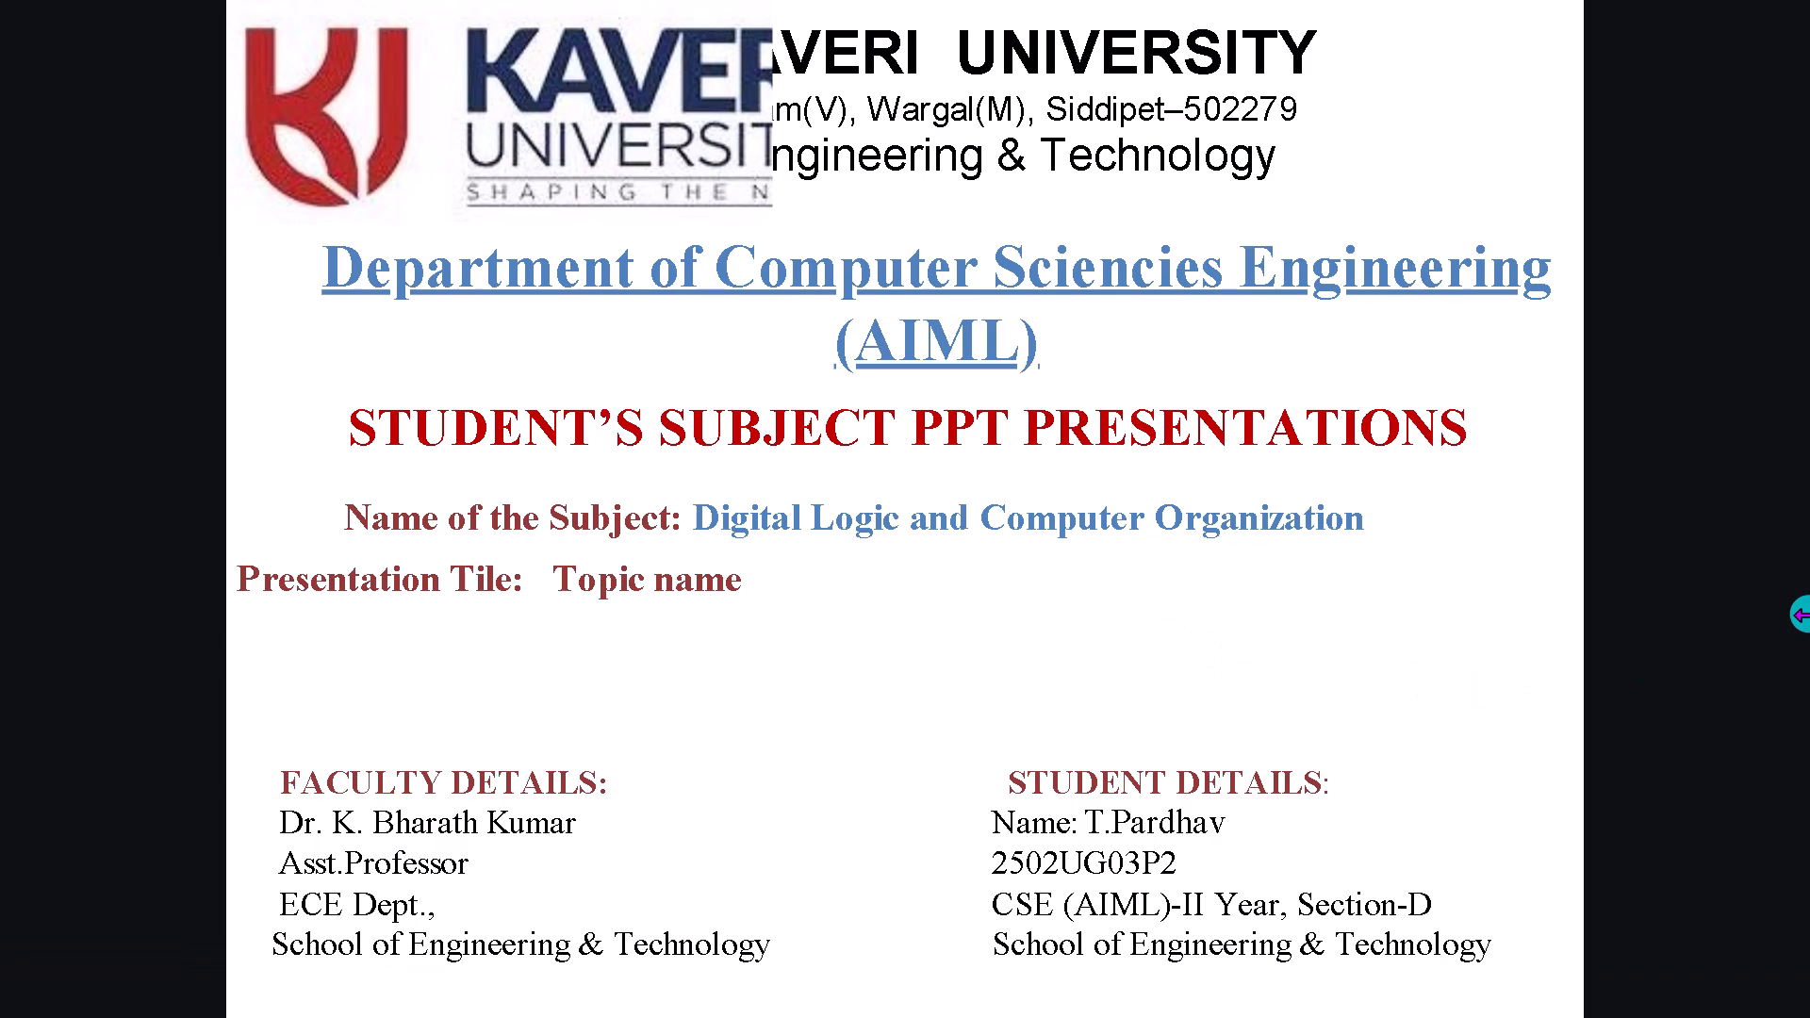
{"action": "left_click", "coordinate": [1809, 615]}
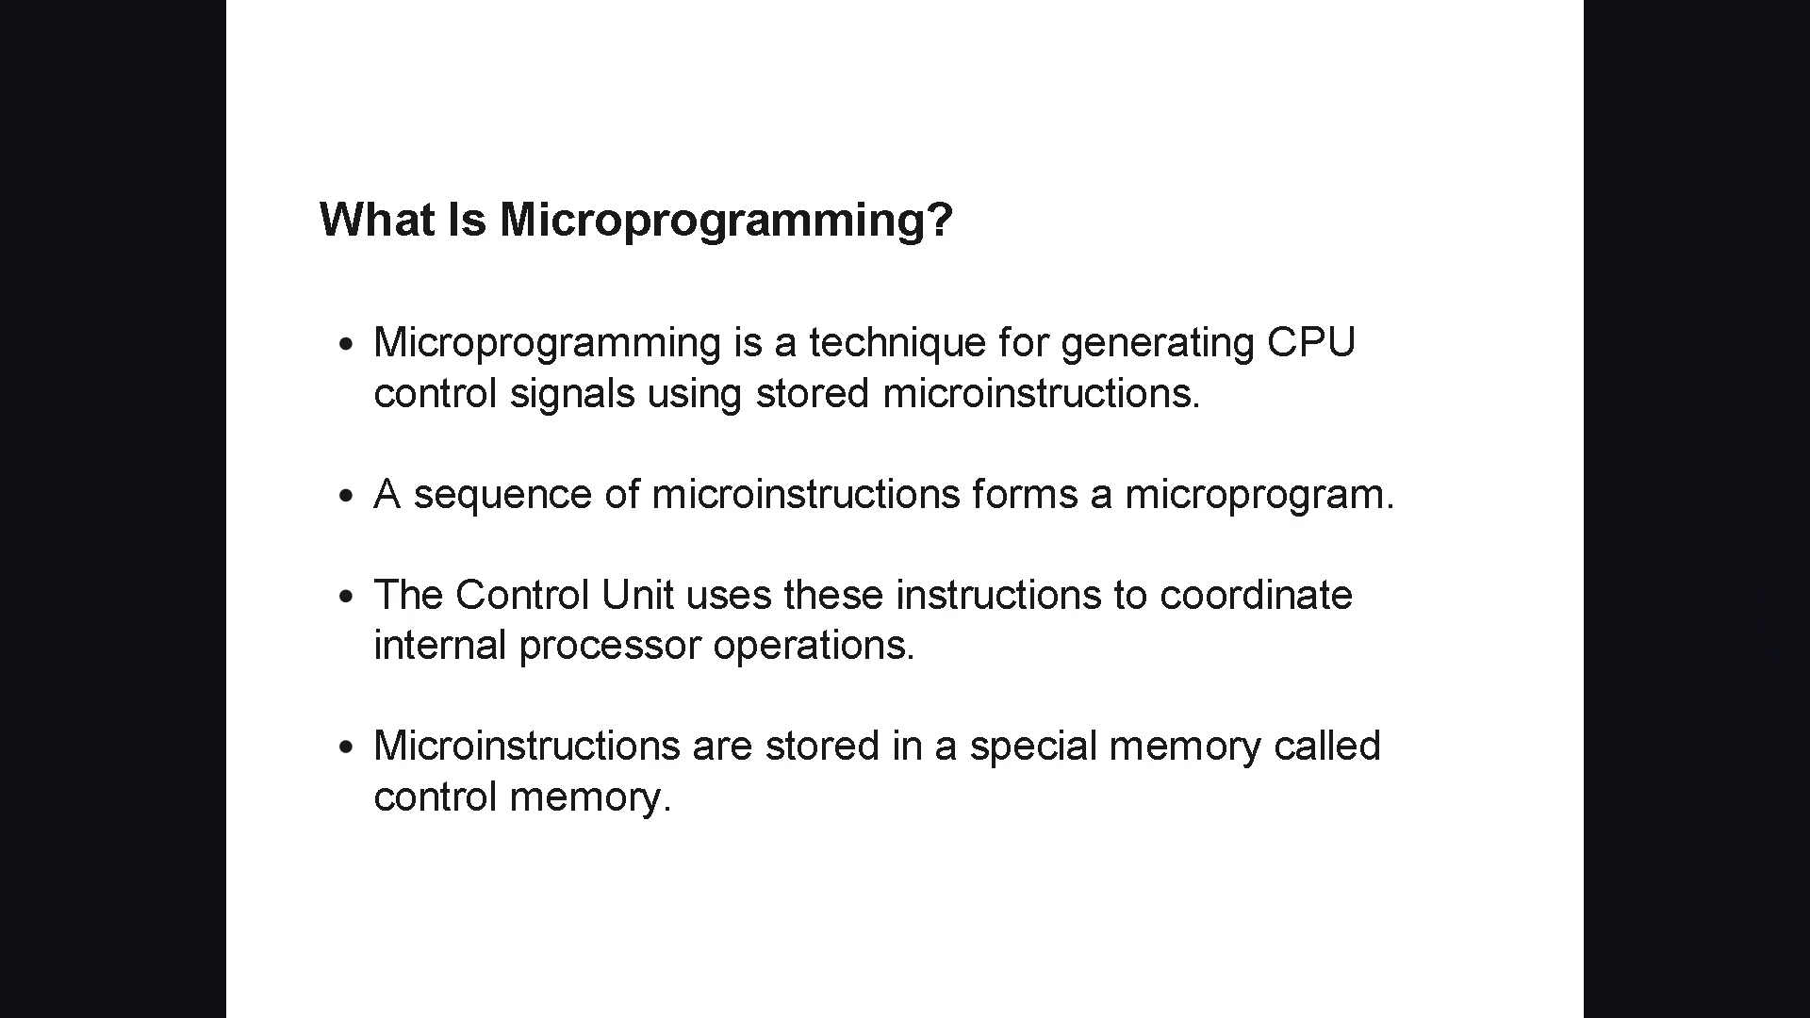
{"action": "key", "text": "Right"}
{"action": "key", "text": "Right"}
{"action": "key", "text": "Right"}
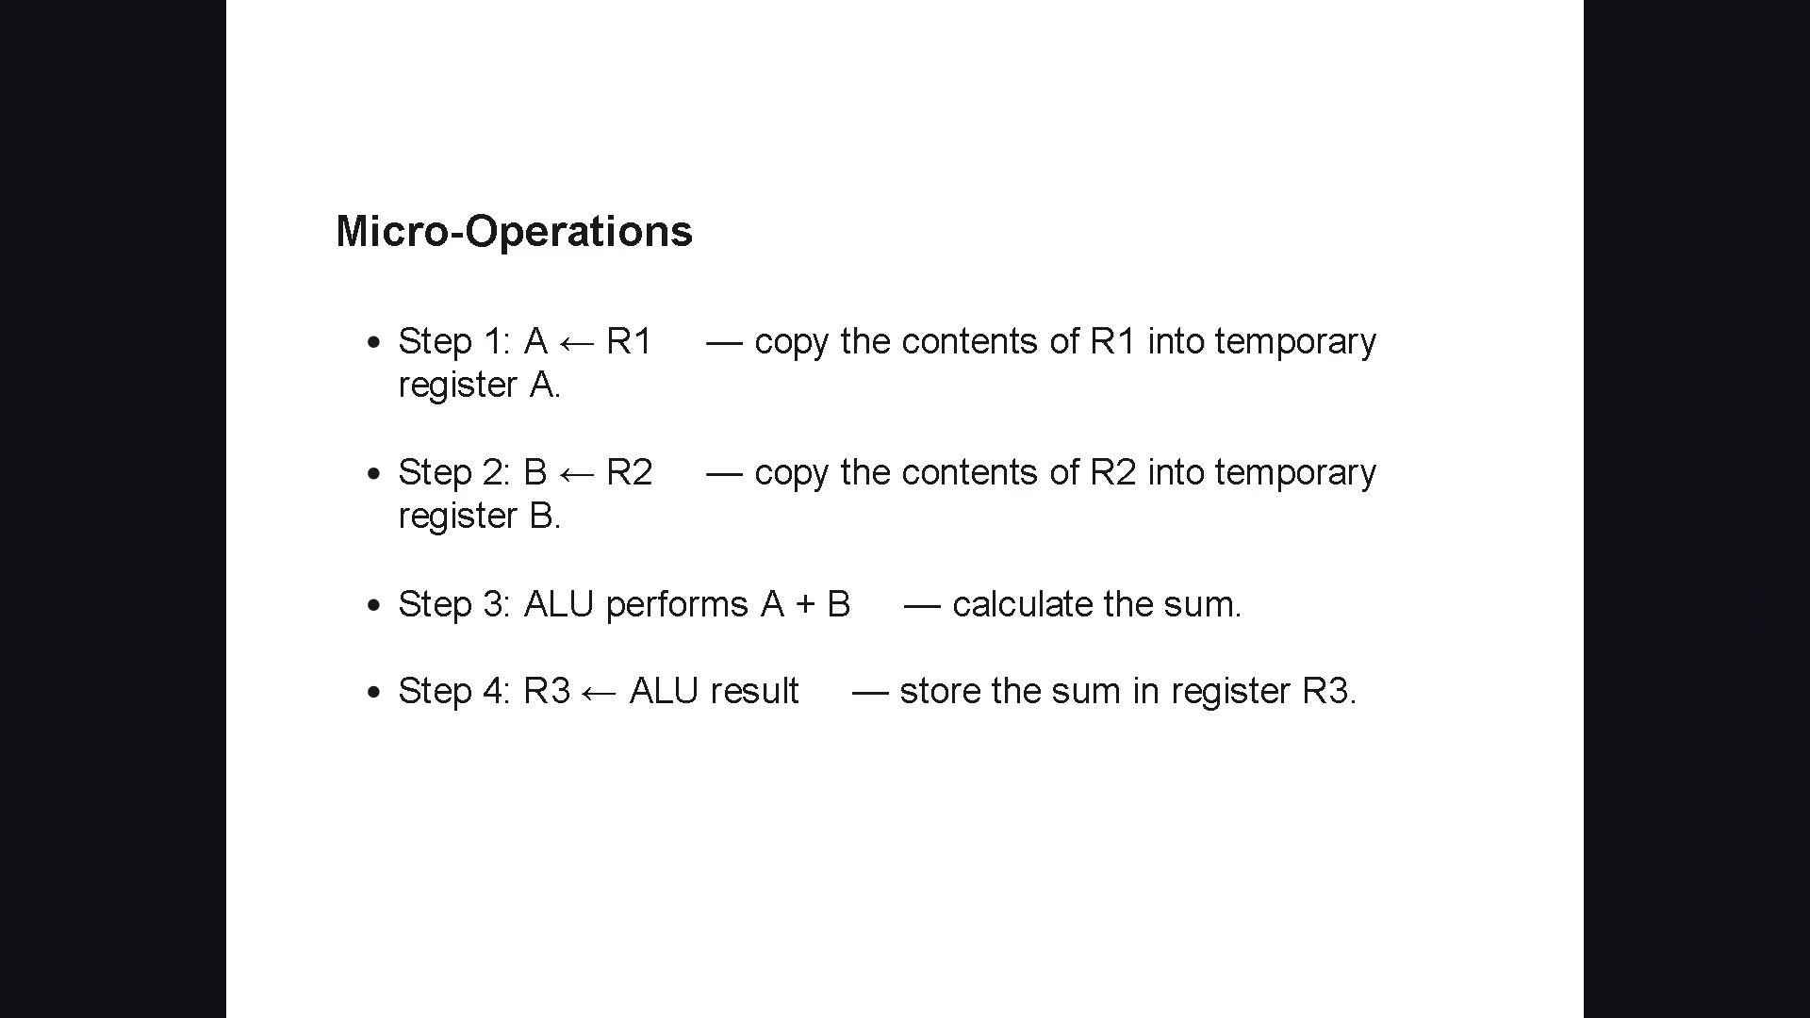
{"action": "key", "text": "Right"}
{"action": "key", "text": "Right"}
{"action": "key", "text": "Right"}
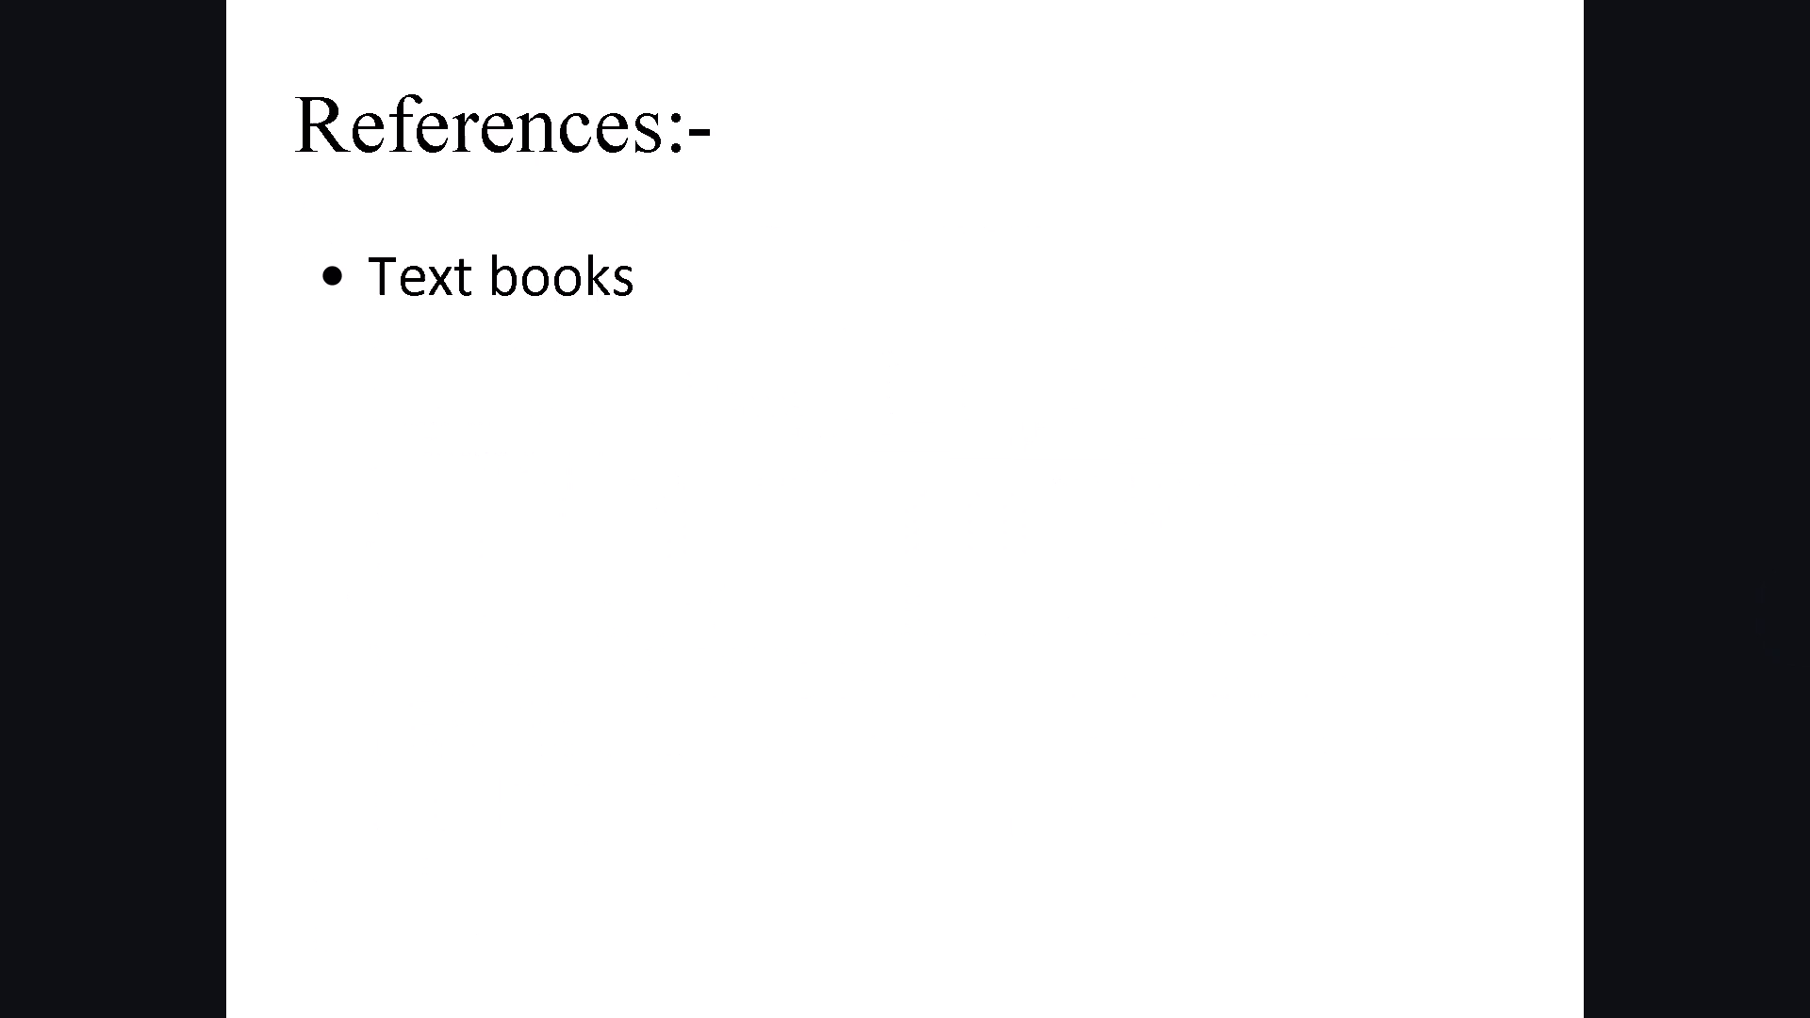
{"action": "key", "text": "Left"}
{"action": "key", "text": "Right"}
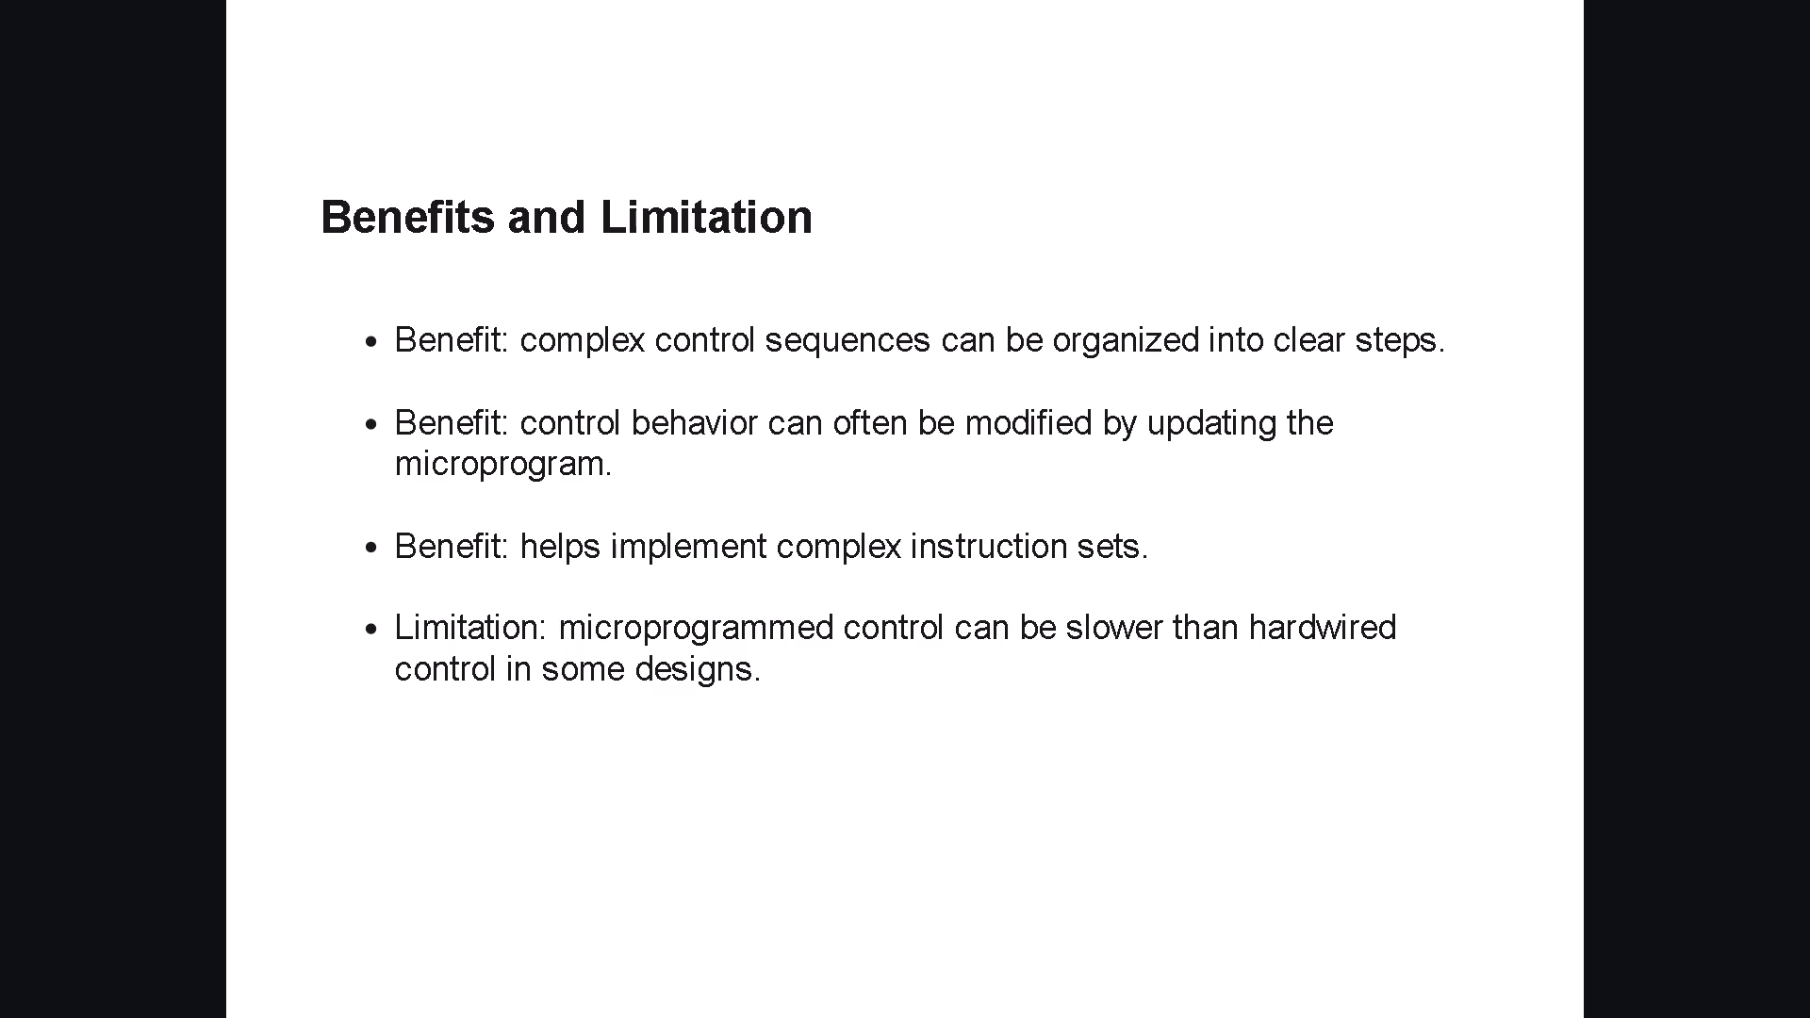
{"action": "key", "text": "Right"}
{"action": "key", "text": "Right"}
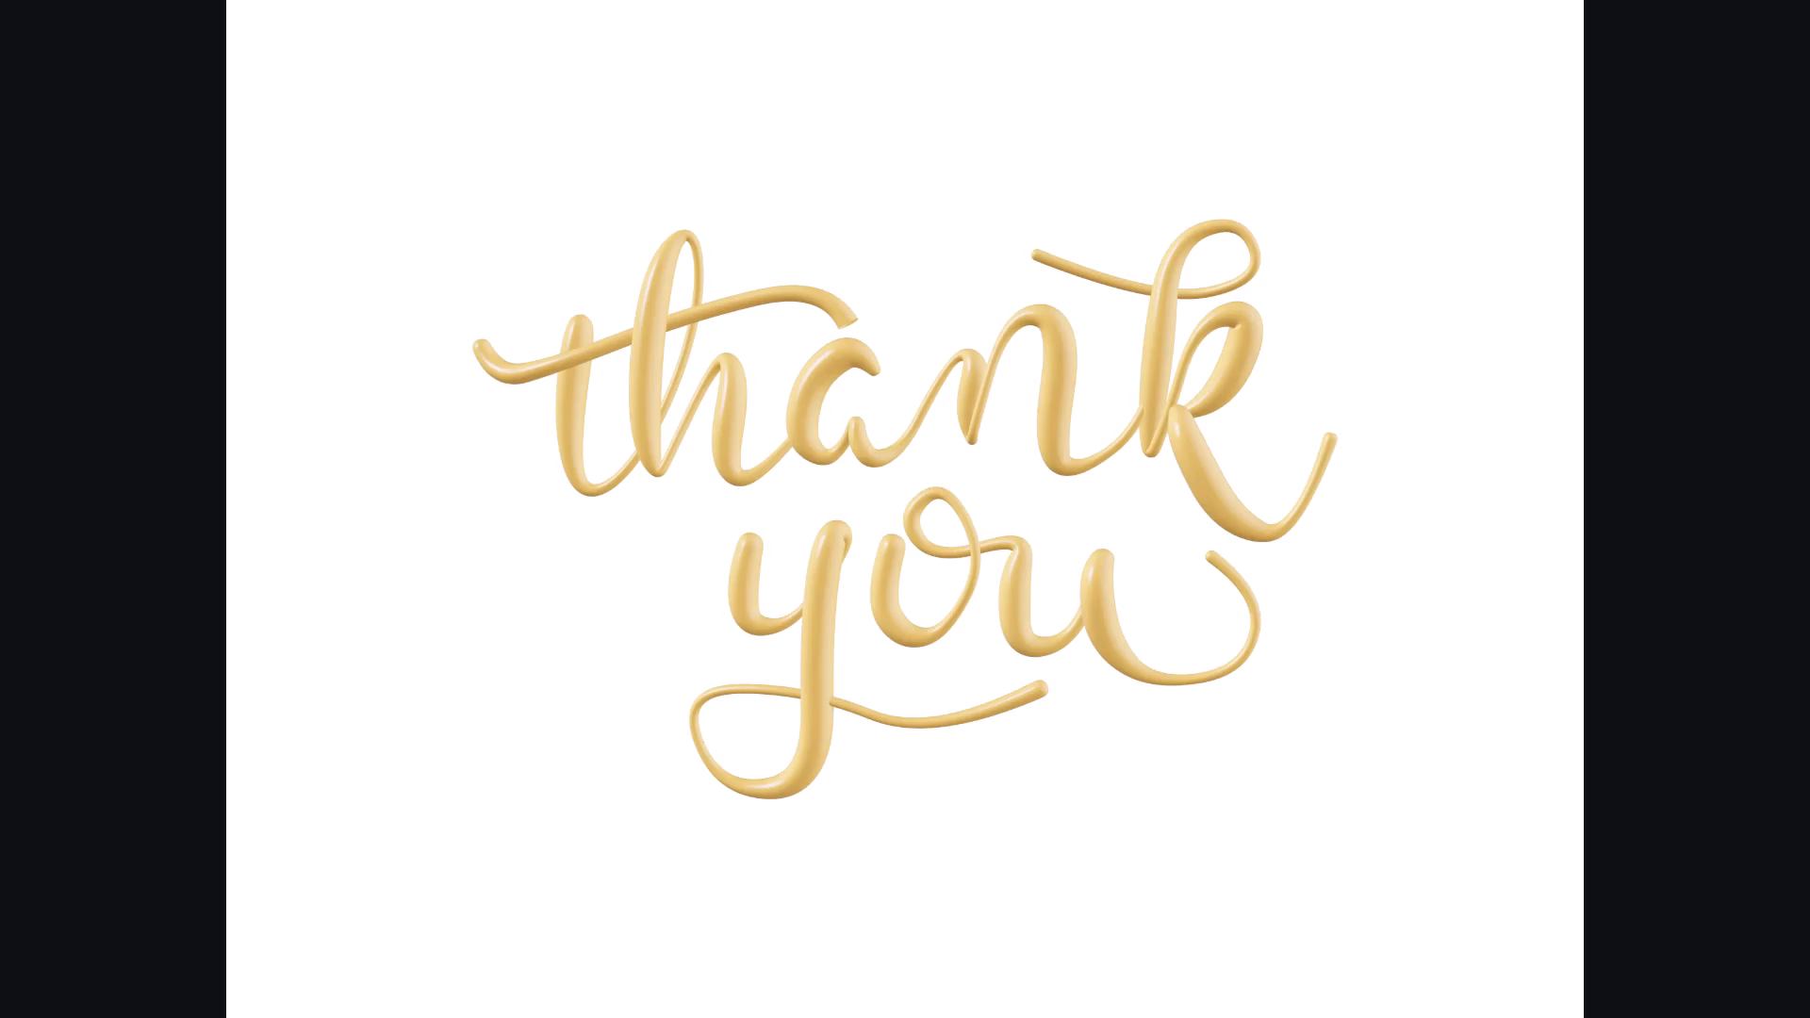
{"action": "key", "text": "Right"}
{"action": "key", "text": "Escape"}
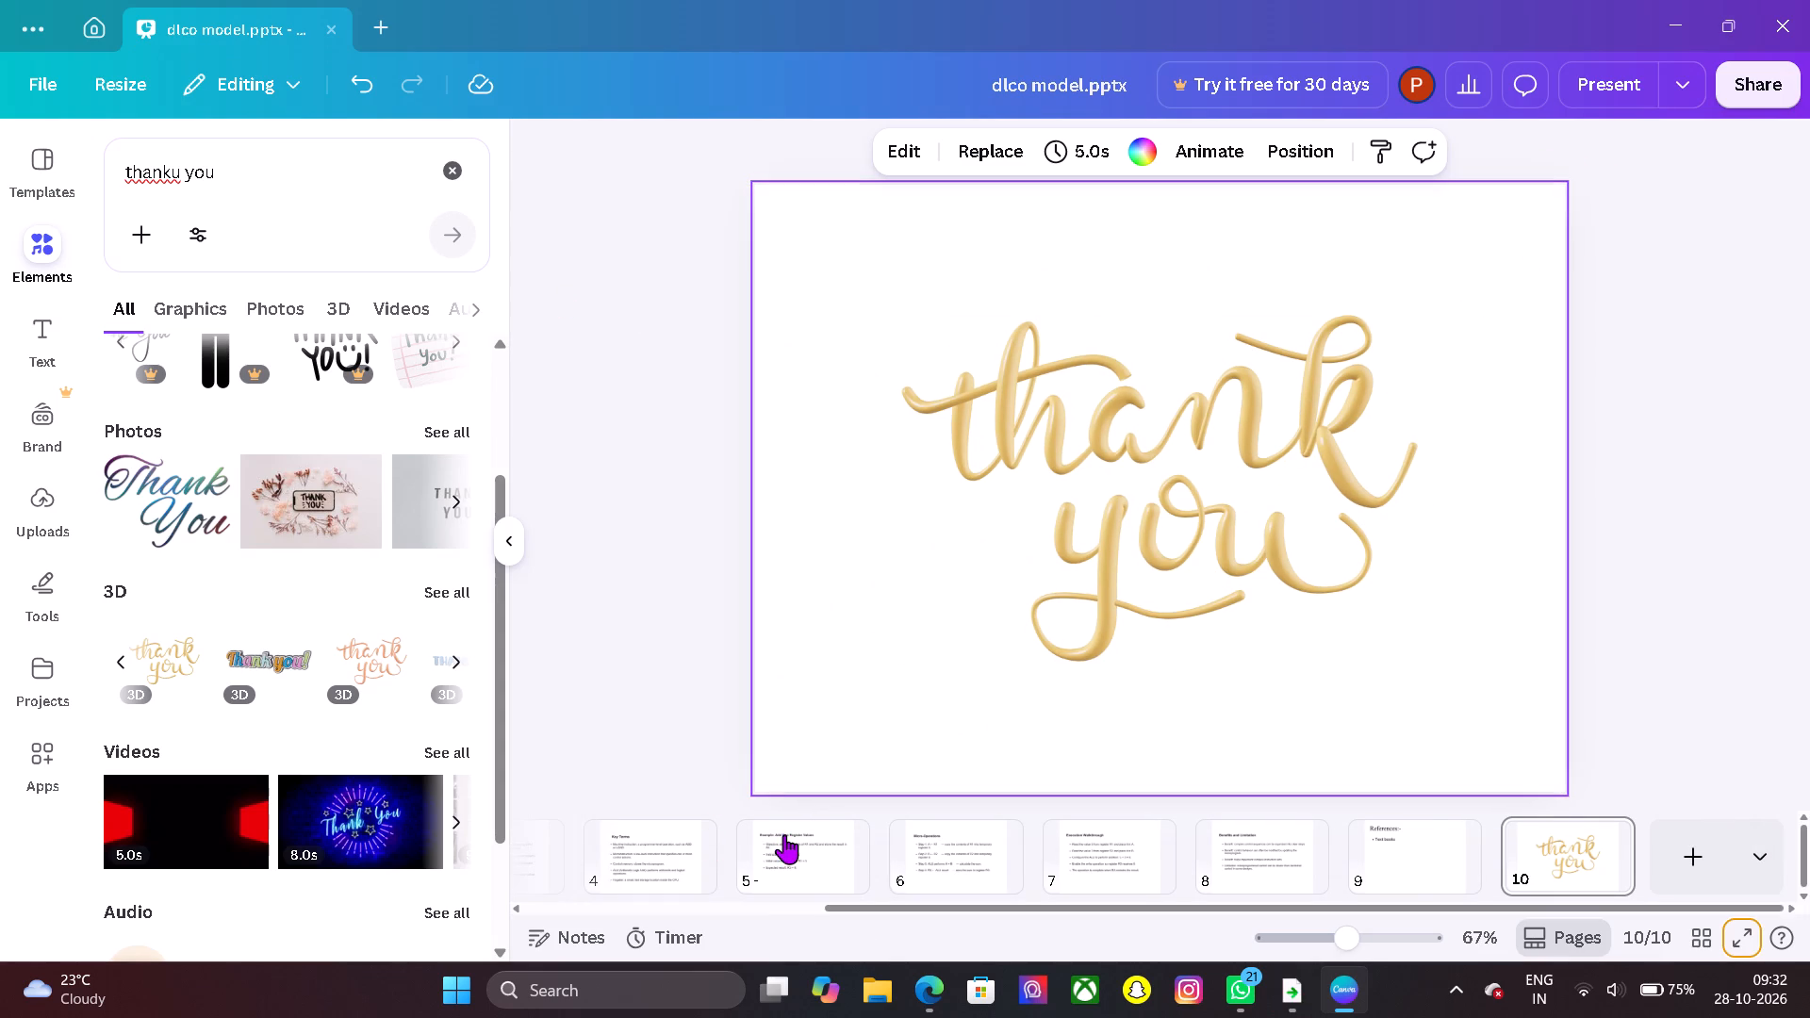
Go back to slide 1, save the presentation and check its save status.
{"action": "scroll", "coordinate": [784, 834], "scroll_direction": "right", "scroll_amount": 4}
{"action": "left_click", "coordinate": [607, 864]}
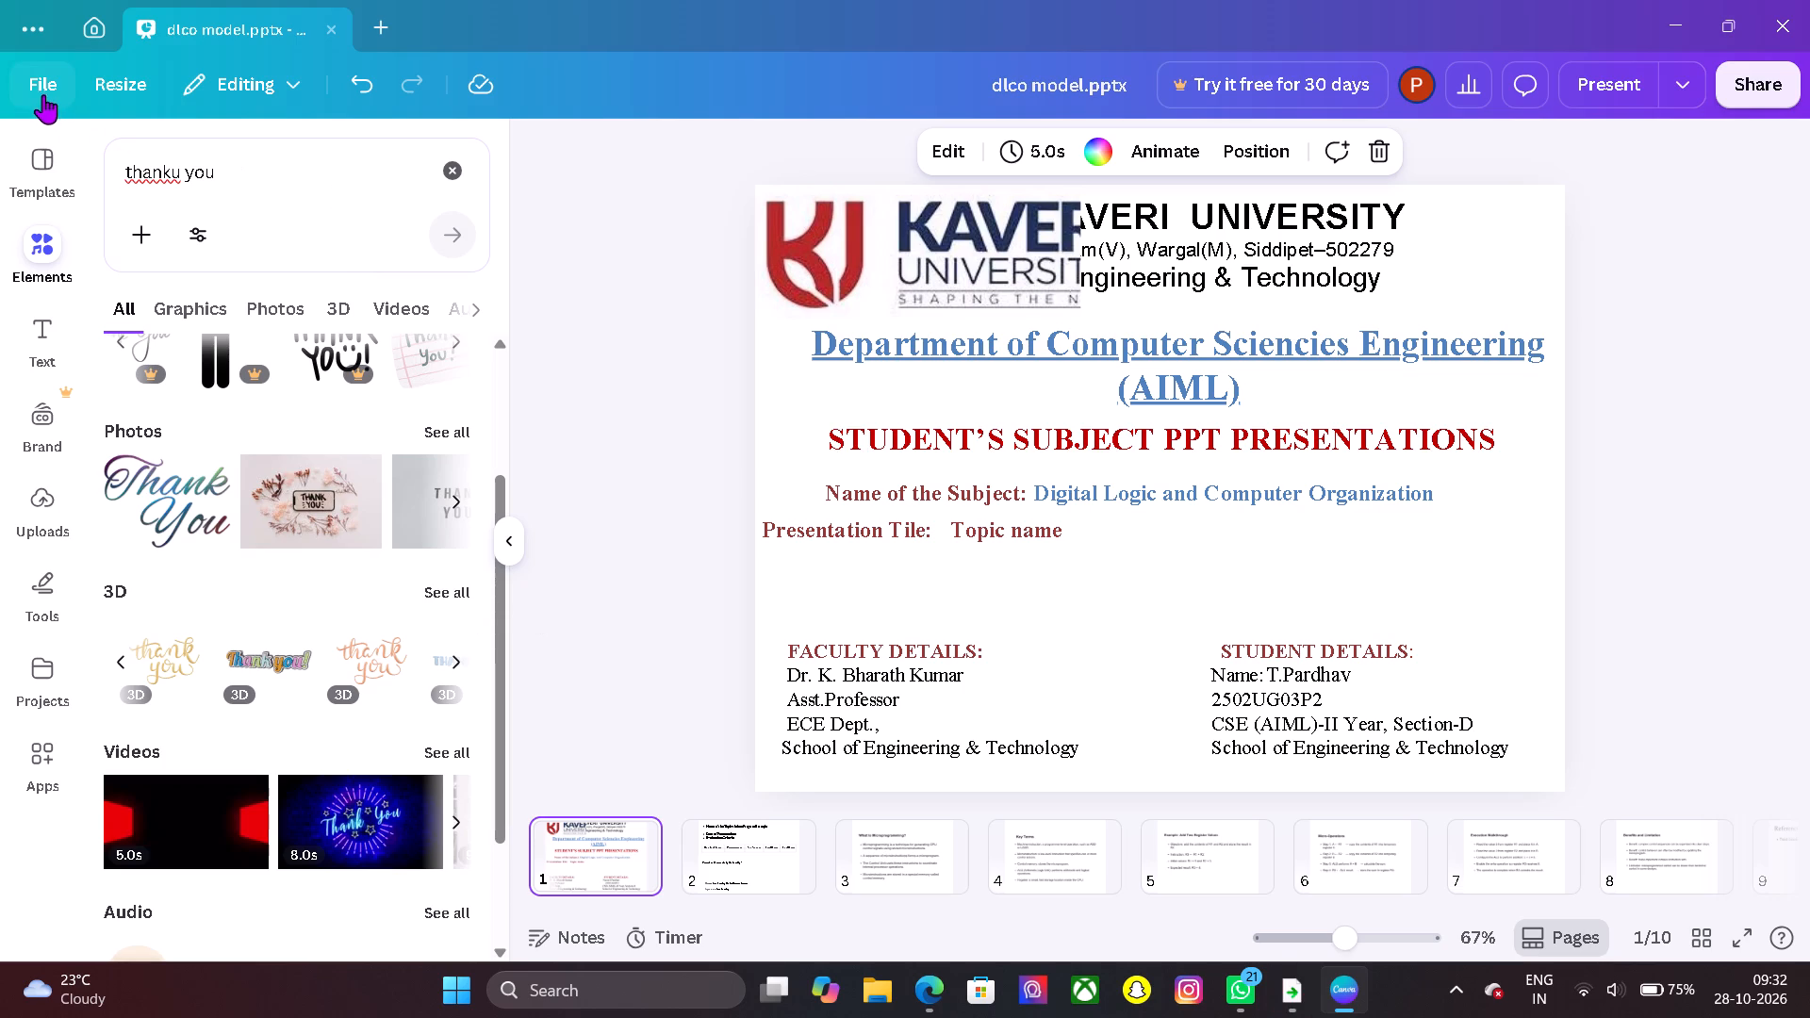
{"action": "left_click", "coordinate": [22, 104]}
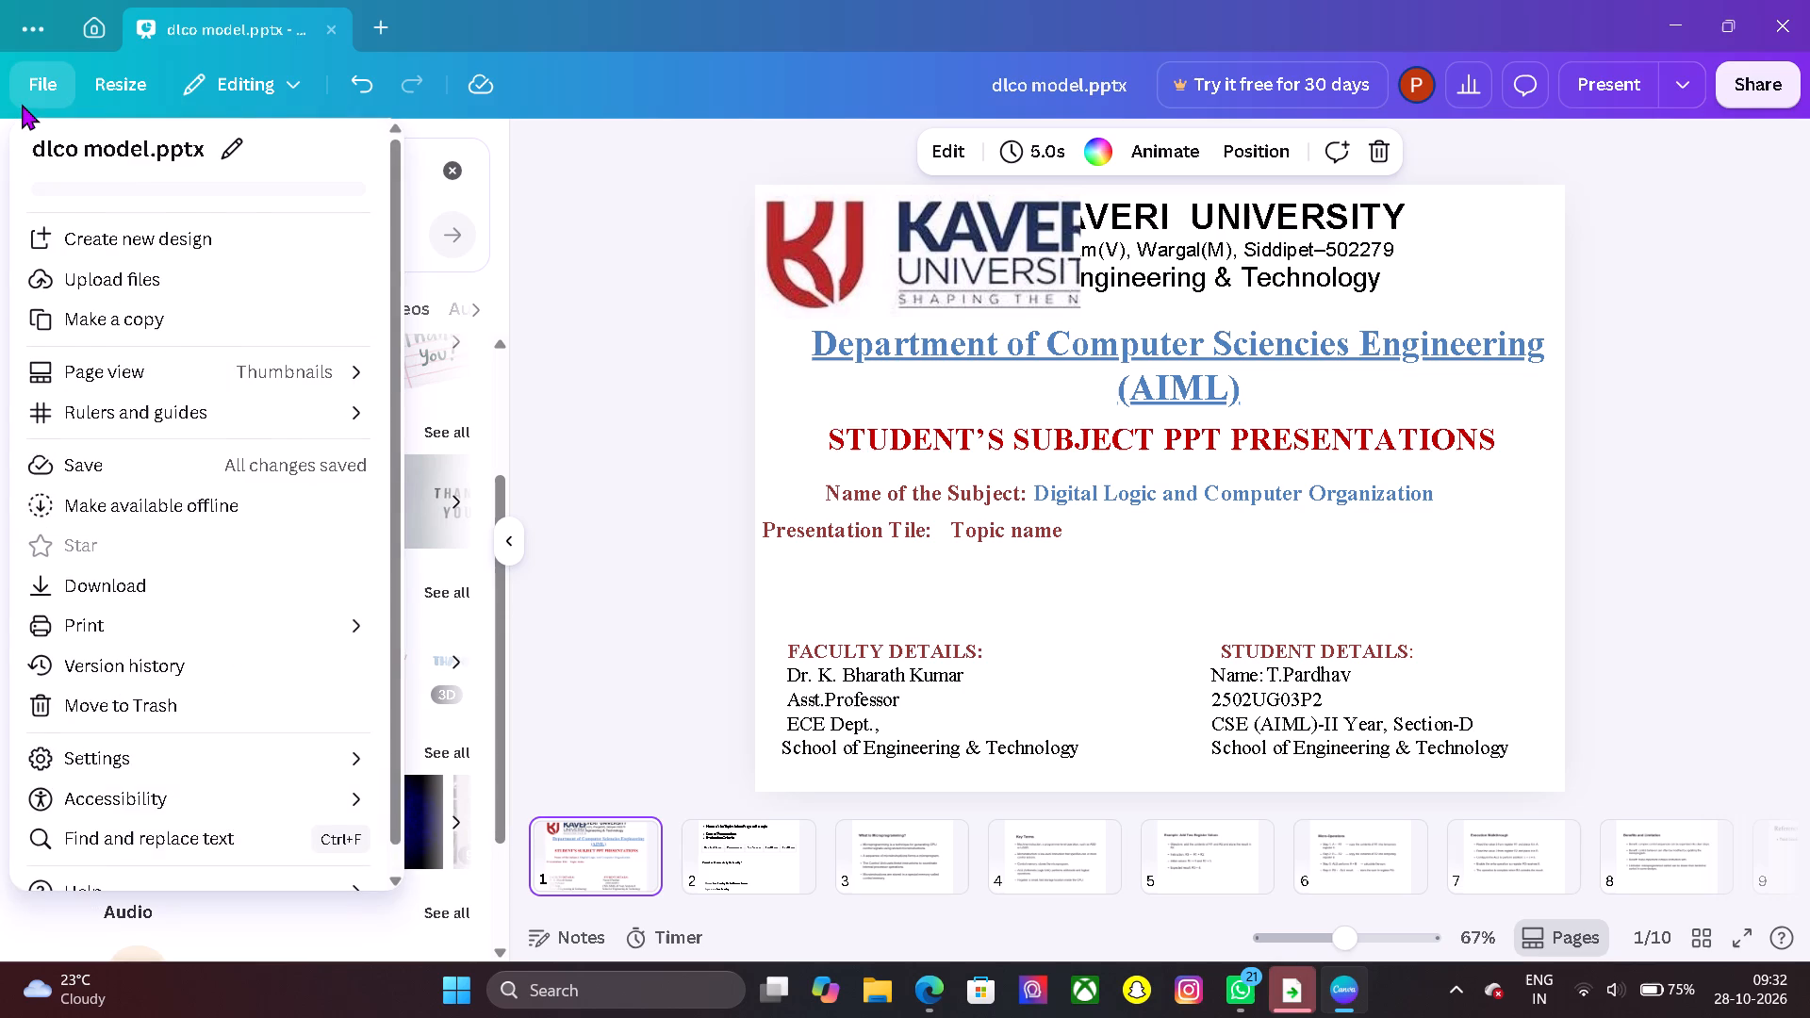
{"action": "left_click", "coordinate": [274, 483]}
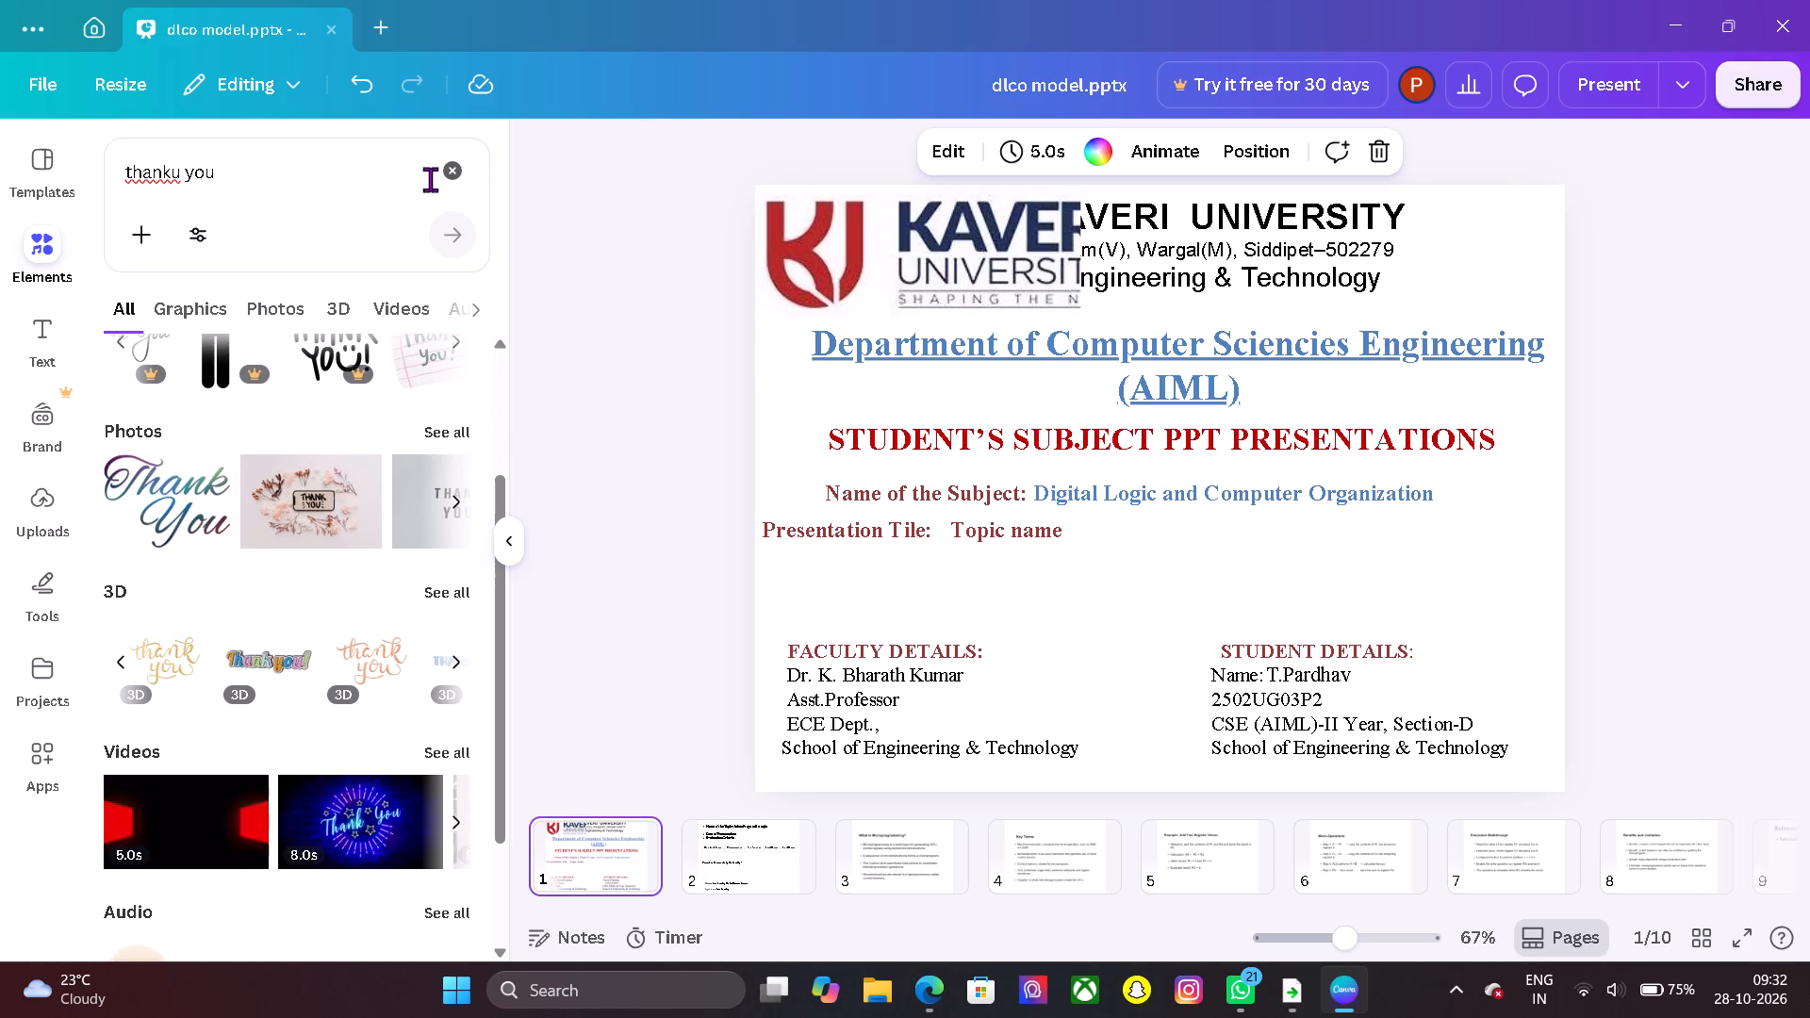
{"action": "left_click", "coordinate": [477, 95]}
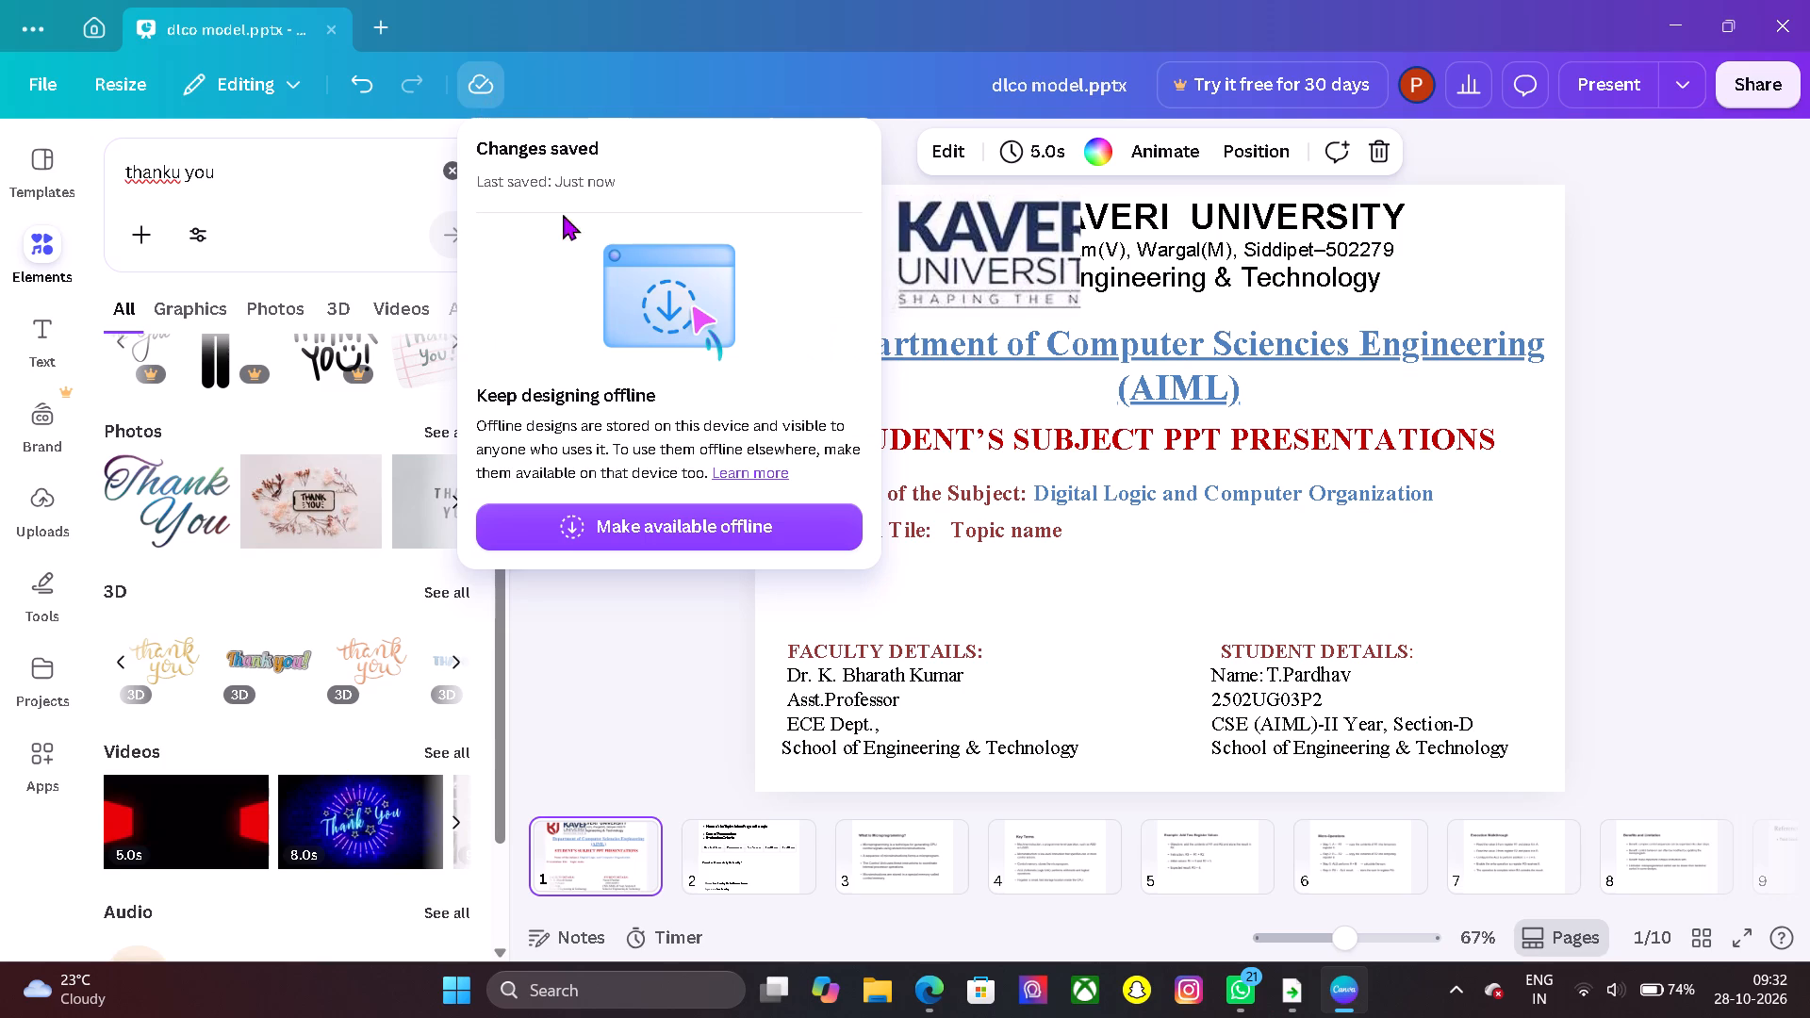
{"action": "left_click", "coordinate": [879, 548]}
{"action": "left_click", "coordinate": [954, 303]}
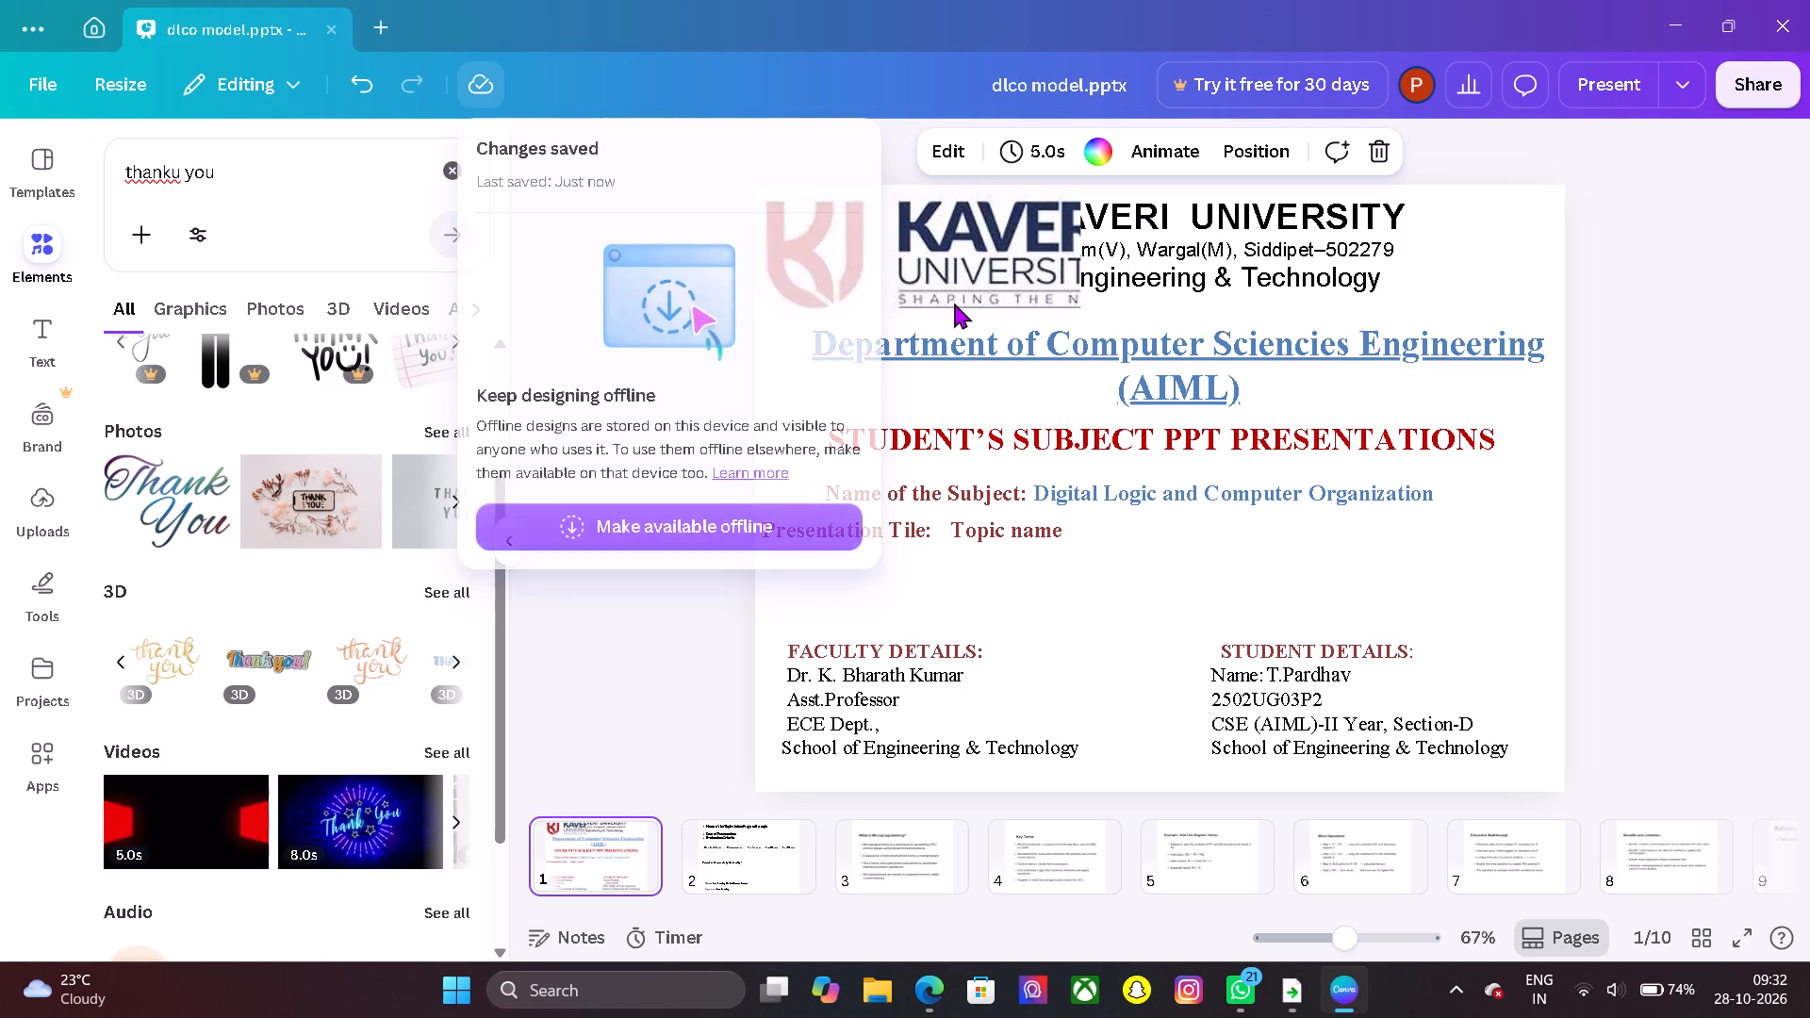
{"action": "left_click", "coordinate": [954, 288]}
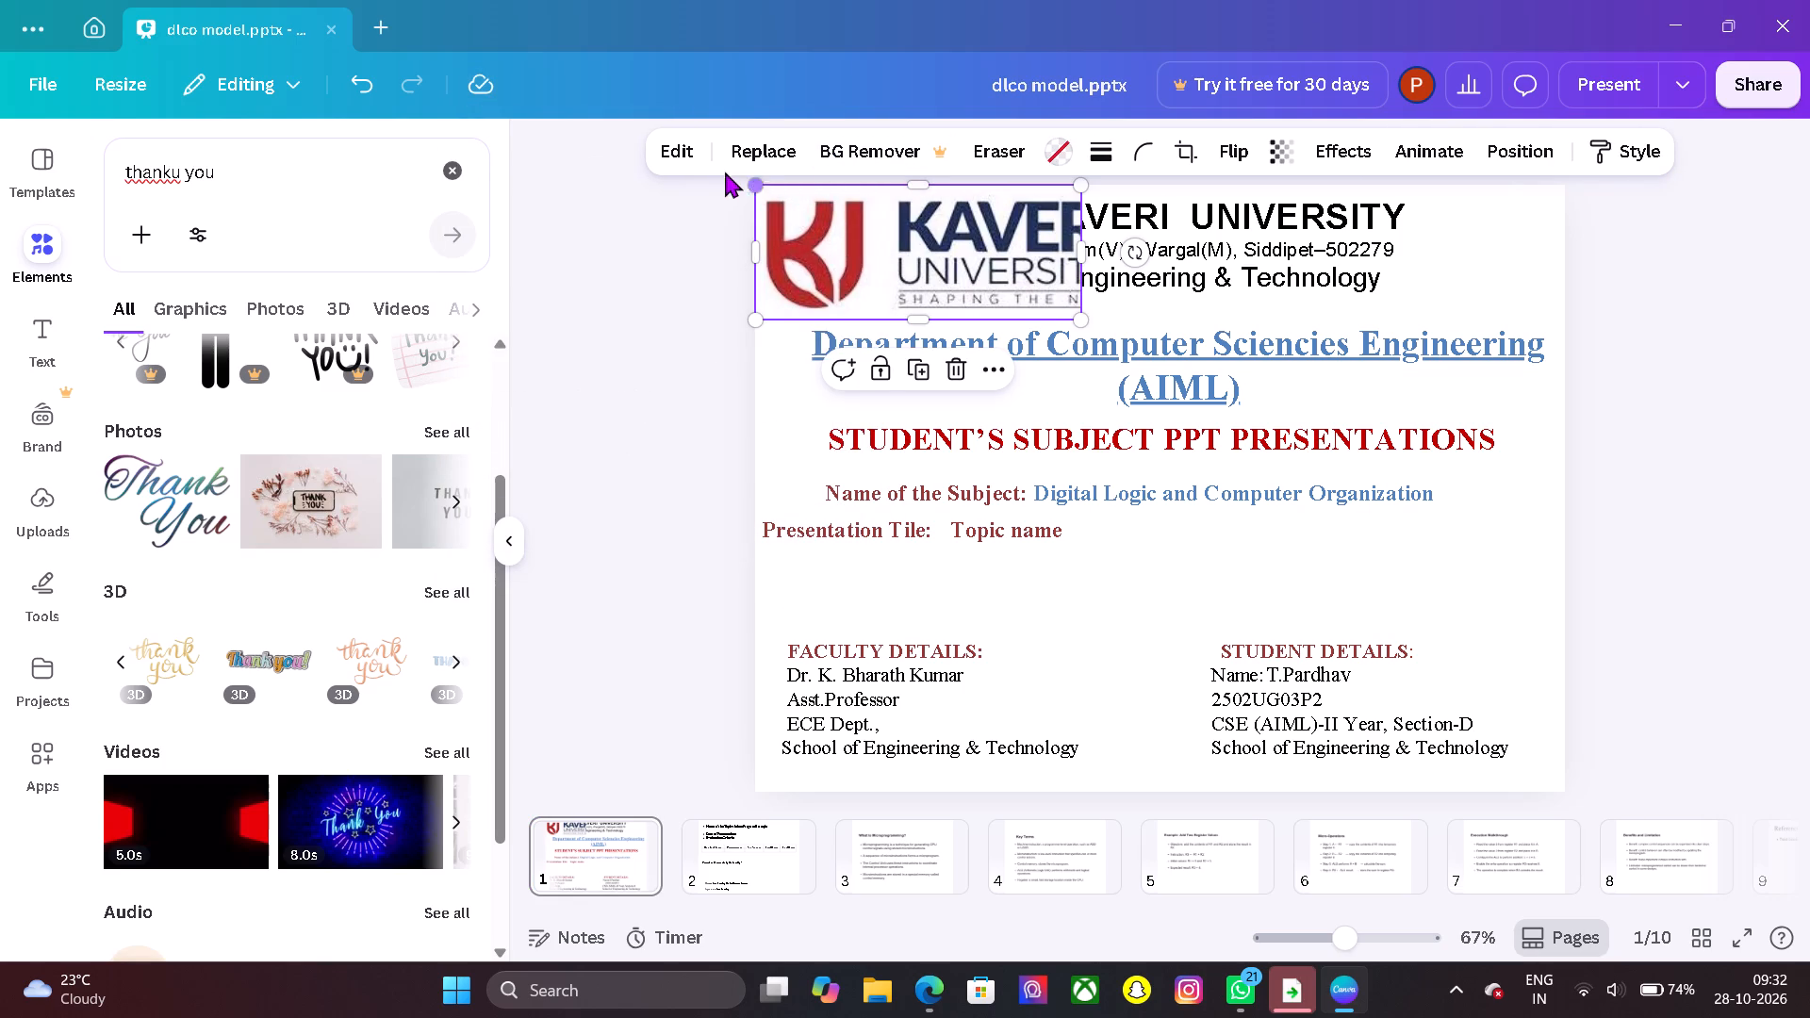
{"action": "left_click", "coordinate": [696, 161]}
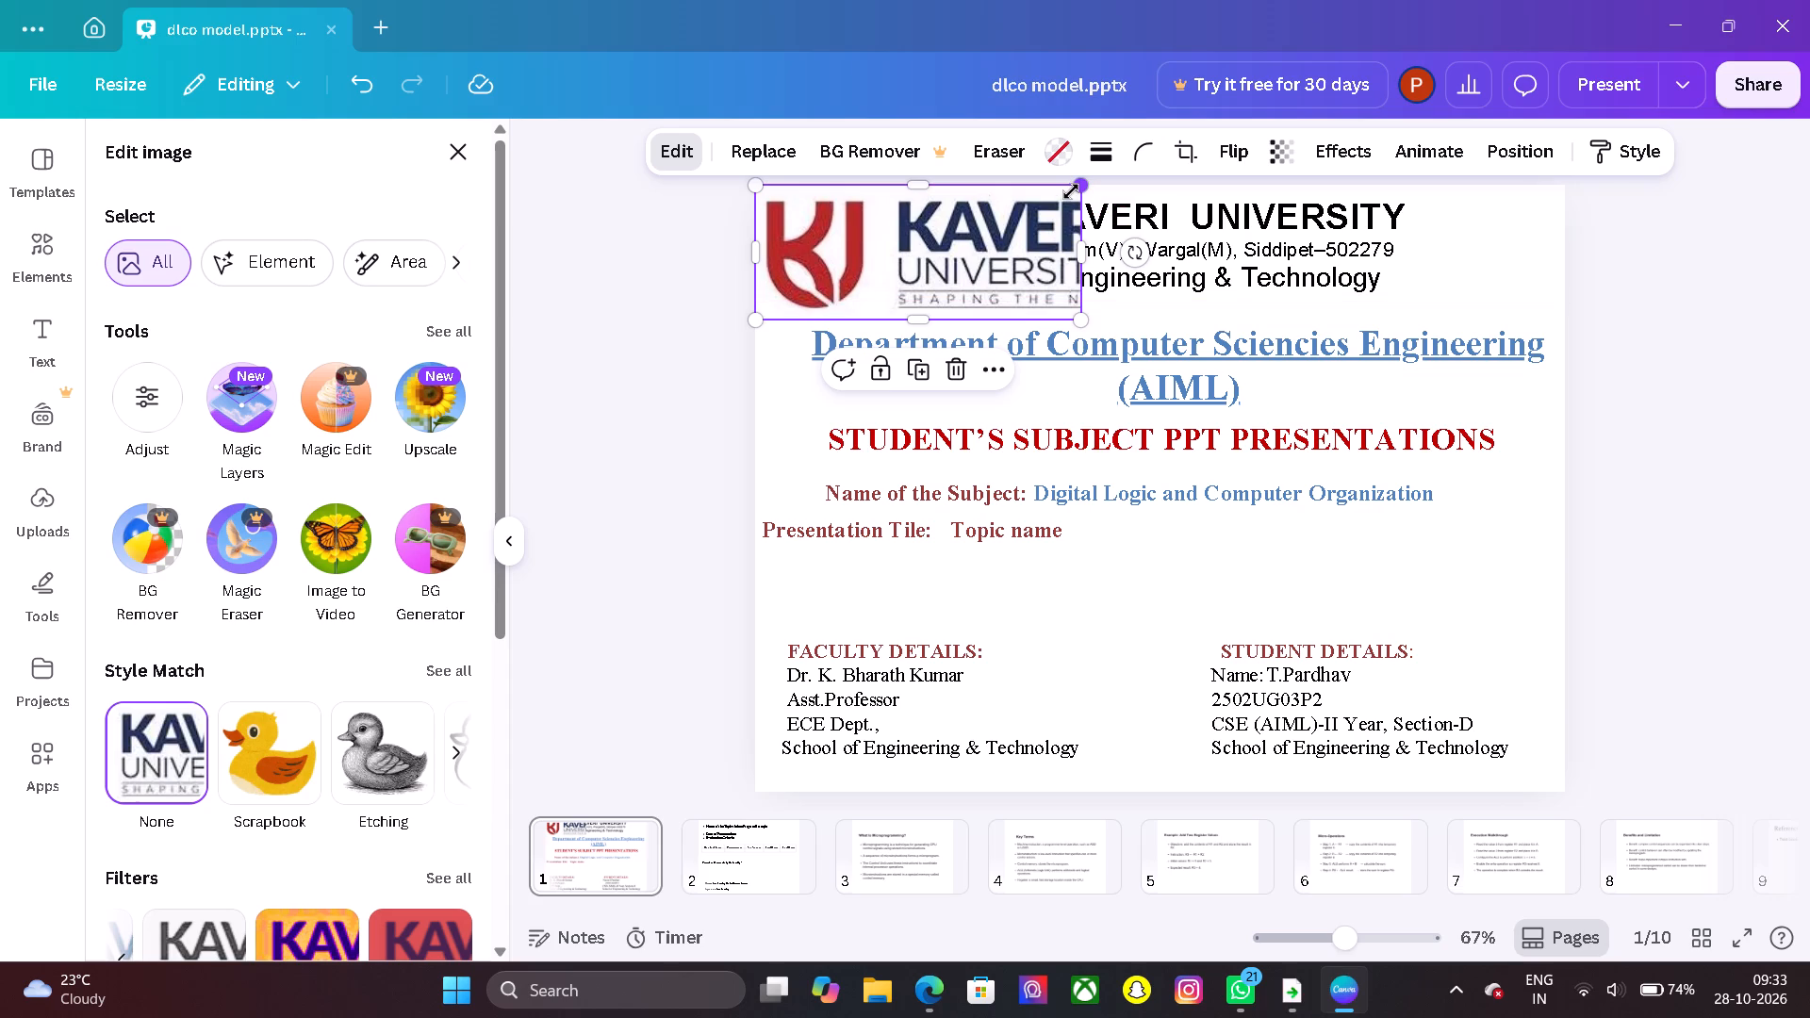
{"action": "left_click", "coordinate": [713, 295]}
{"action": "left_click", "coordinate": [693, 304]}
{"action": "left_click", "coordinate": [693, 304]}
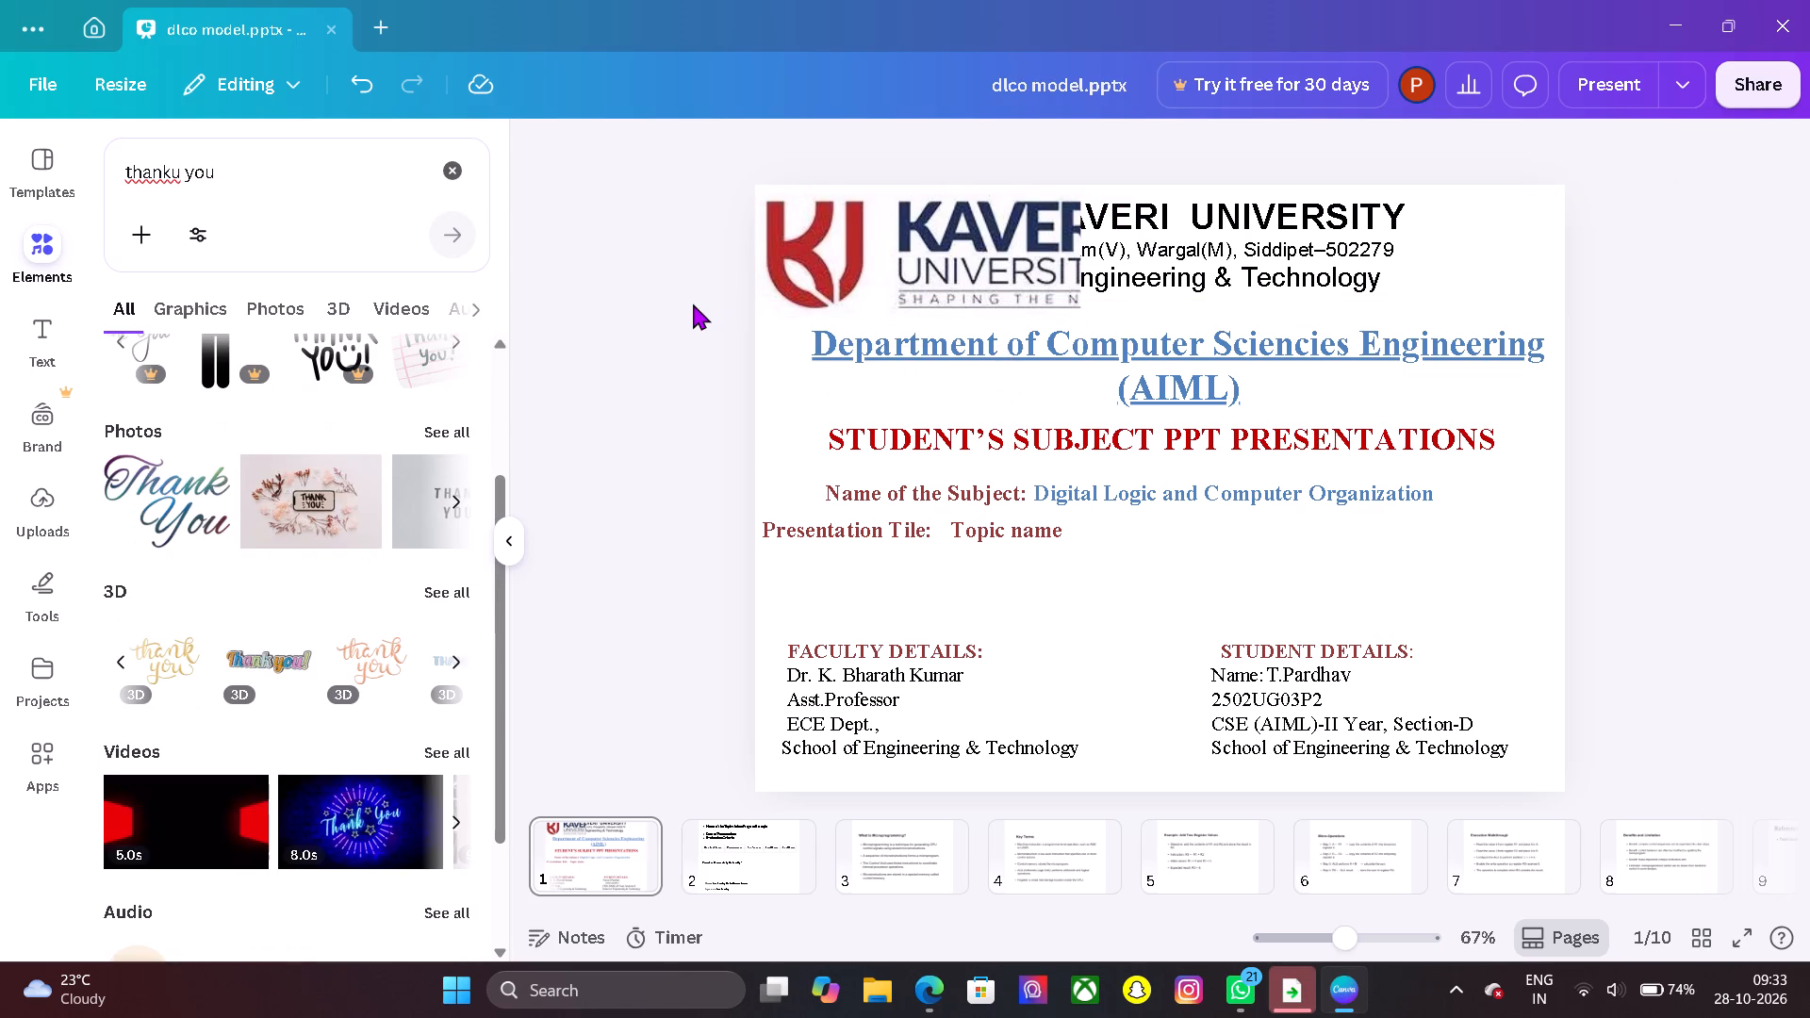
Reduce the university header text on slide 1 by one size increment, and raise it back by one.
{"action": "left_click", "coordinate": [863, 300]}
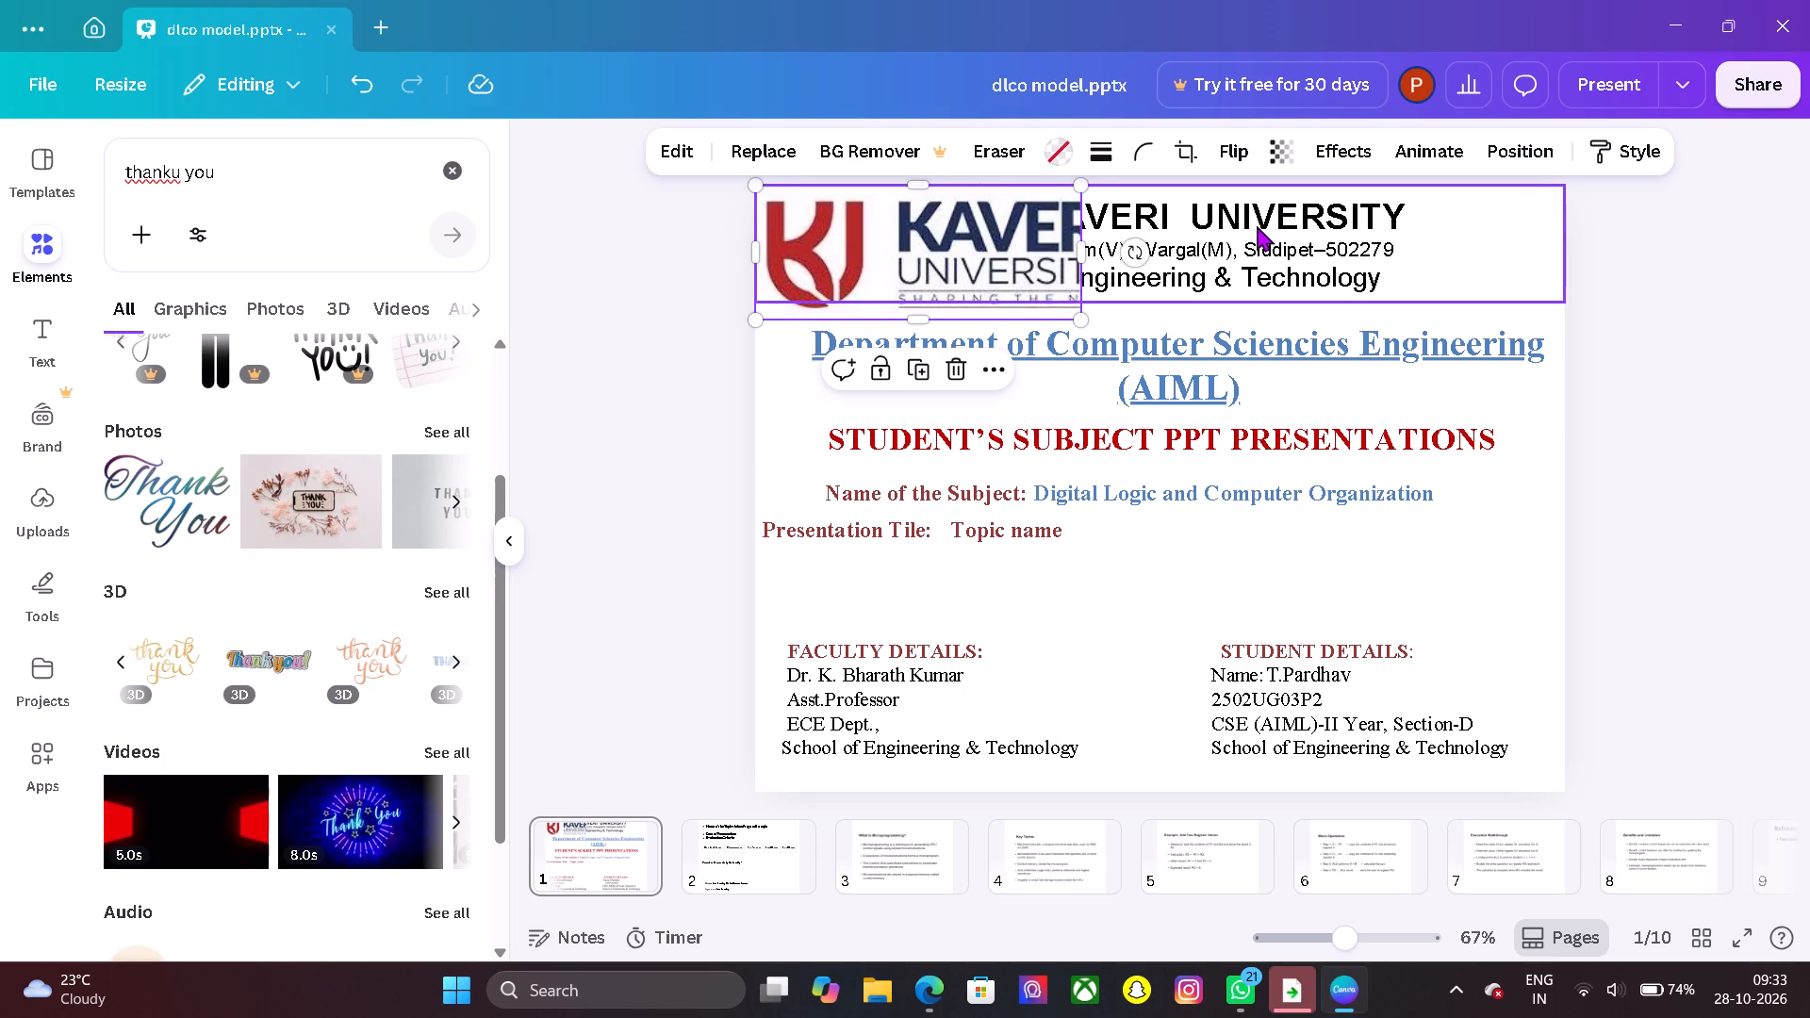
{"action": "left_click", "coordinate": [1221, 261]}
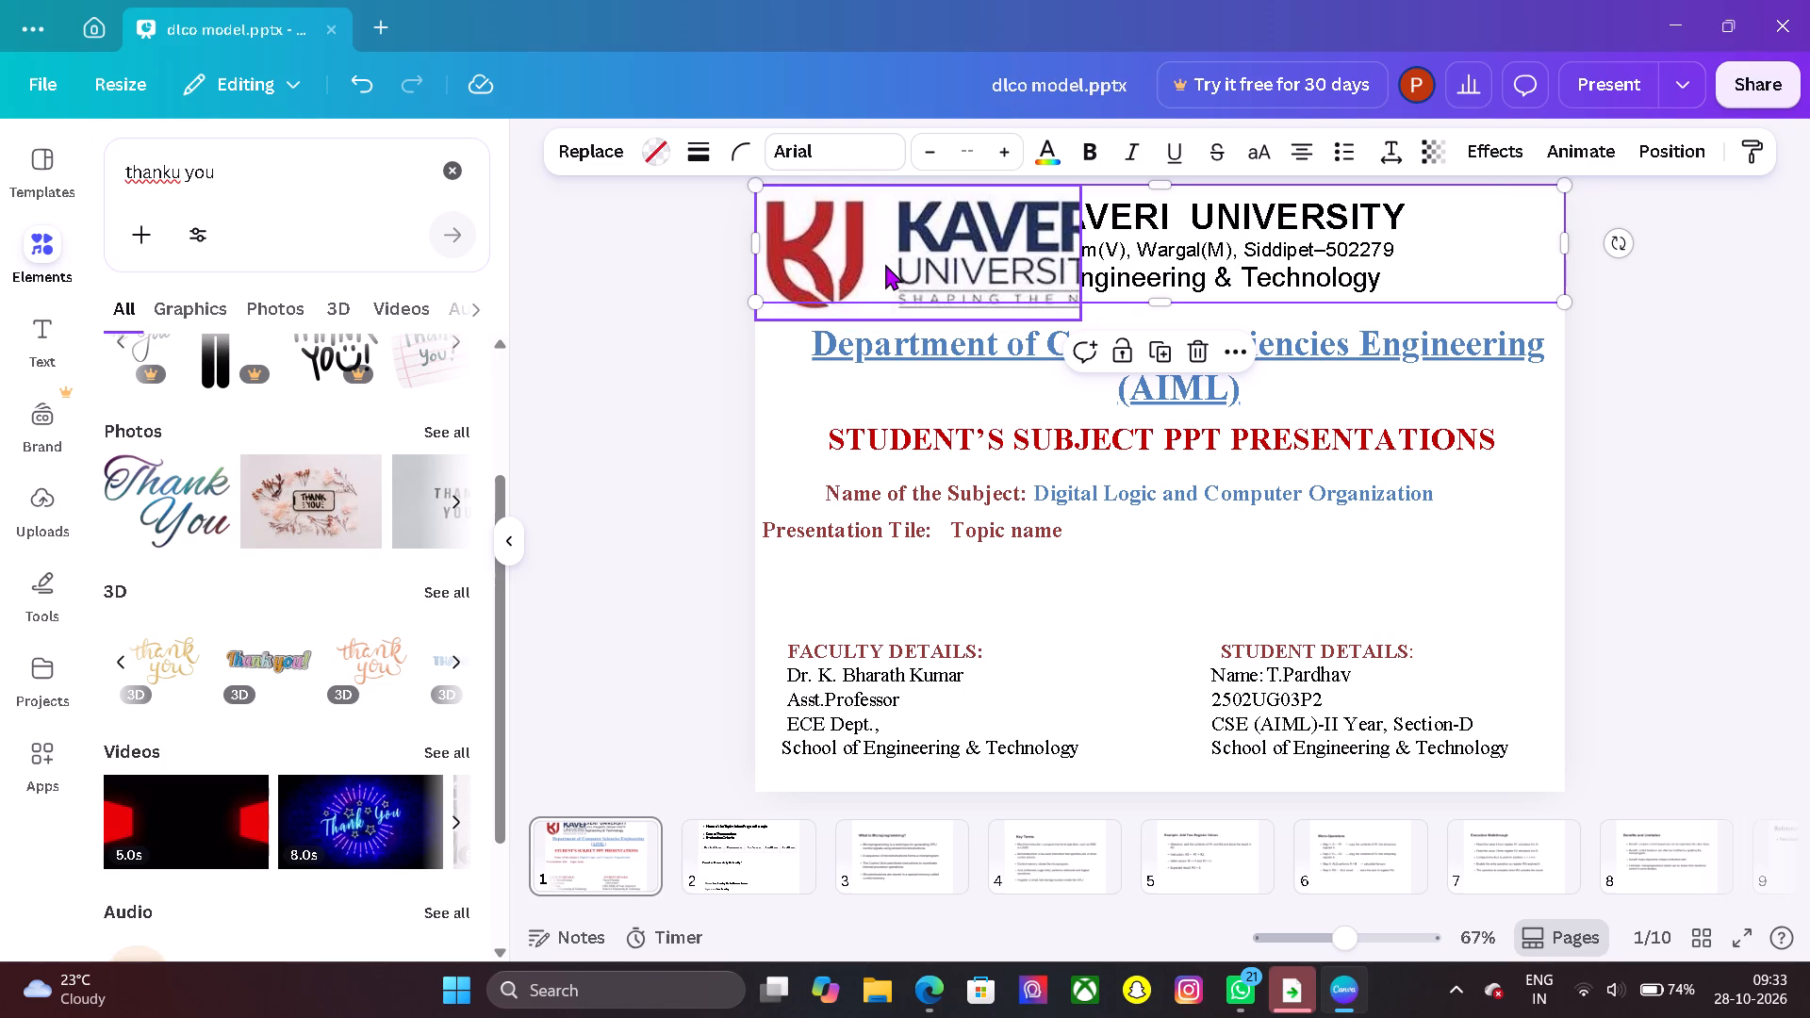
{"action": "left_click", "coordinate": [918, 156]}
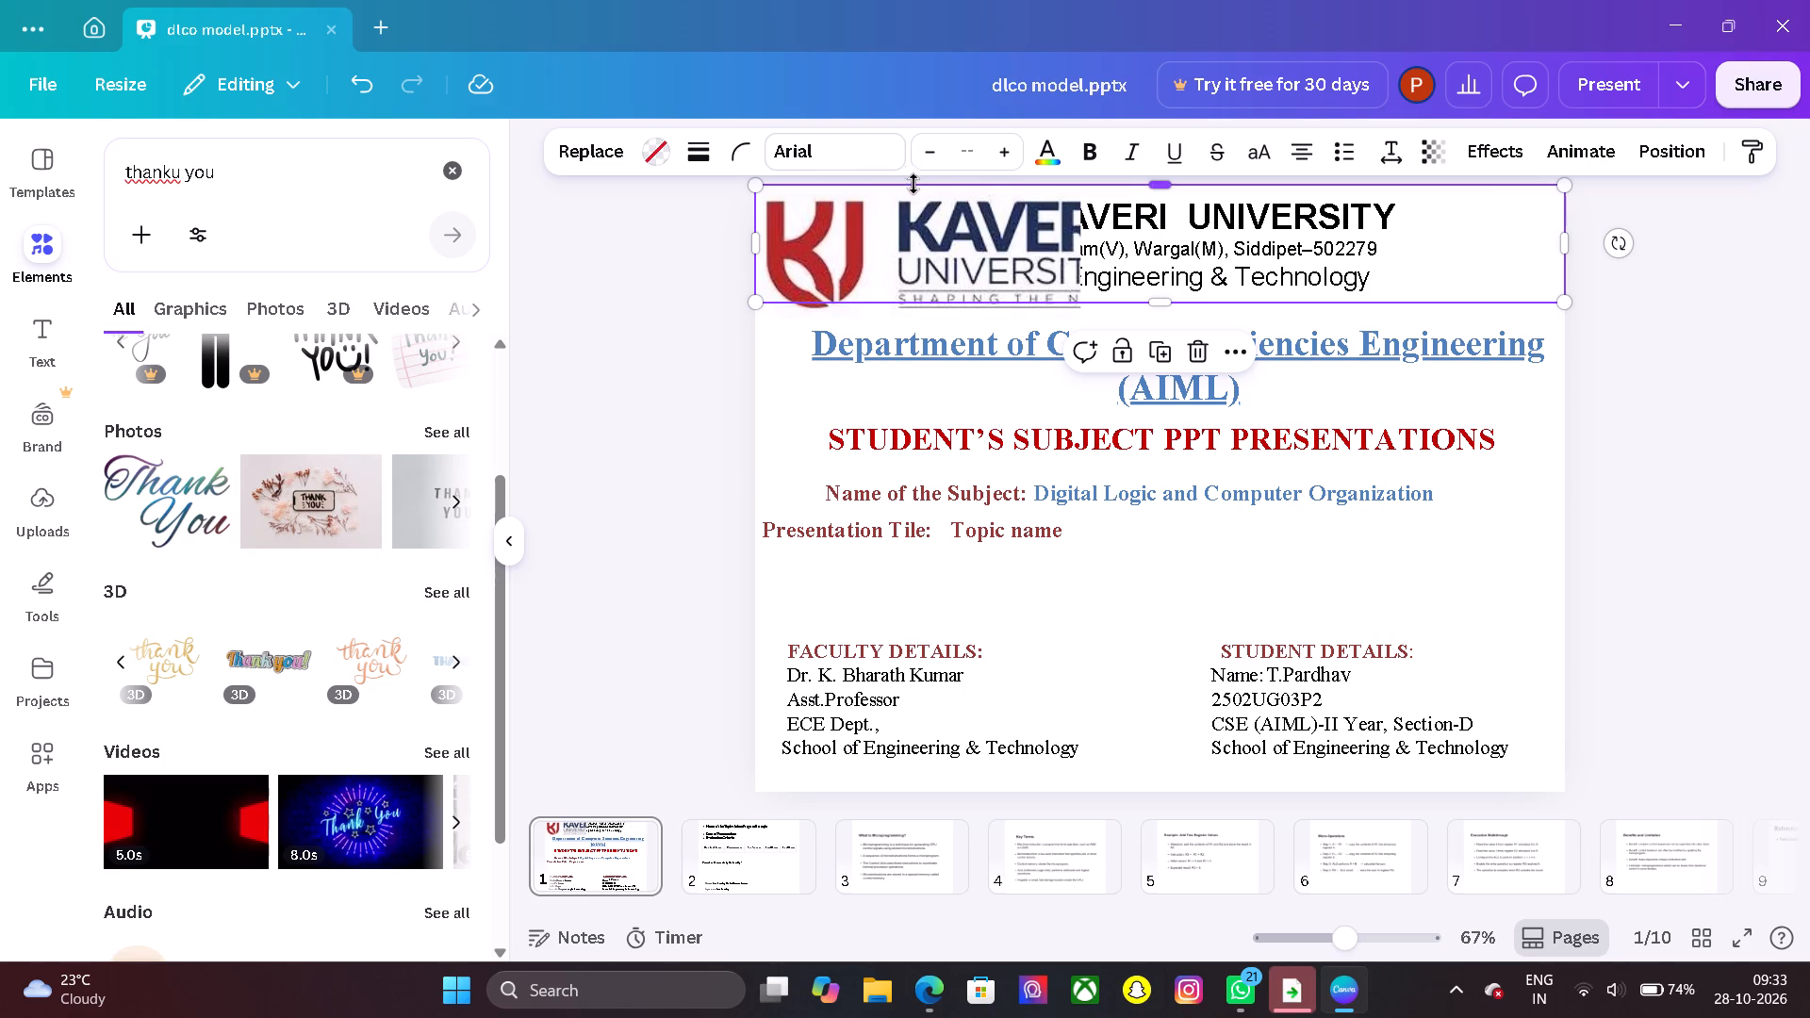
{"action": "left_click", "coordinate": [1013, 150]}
Shrink the university logo on slide 1 proportionally towards the slide's top-left corner to uncover the "KAVERI UNIVERSITY" heading.
{"action": "left_click", "coordinate": [922, 238]}
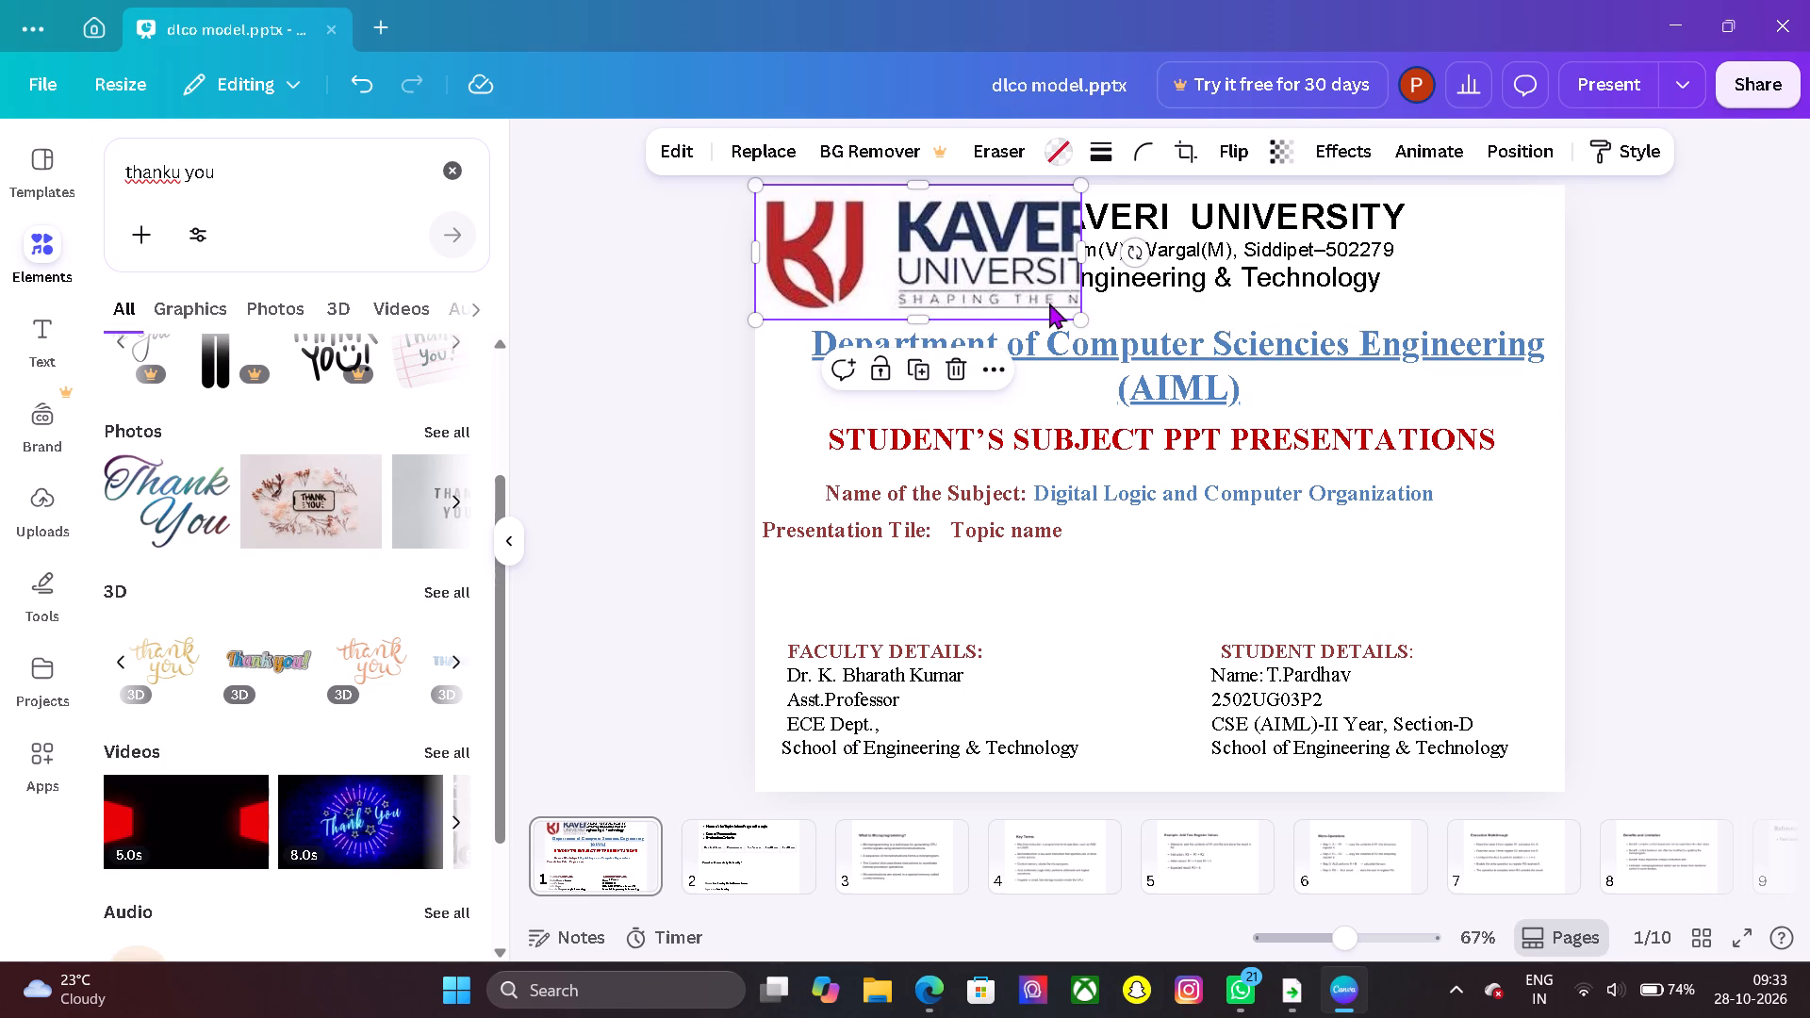
{"action": "left_click_drag", "start_coordinate": [1075, 313], "coordinate": [978, 303]}
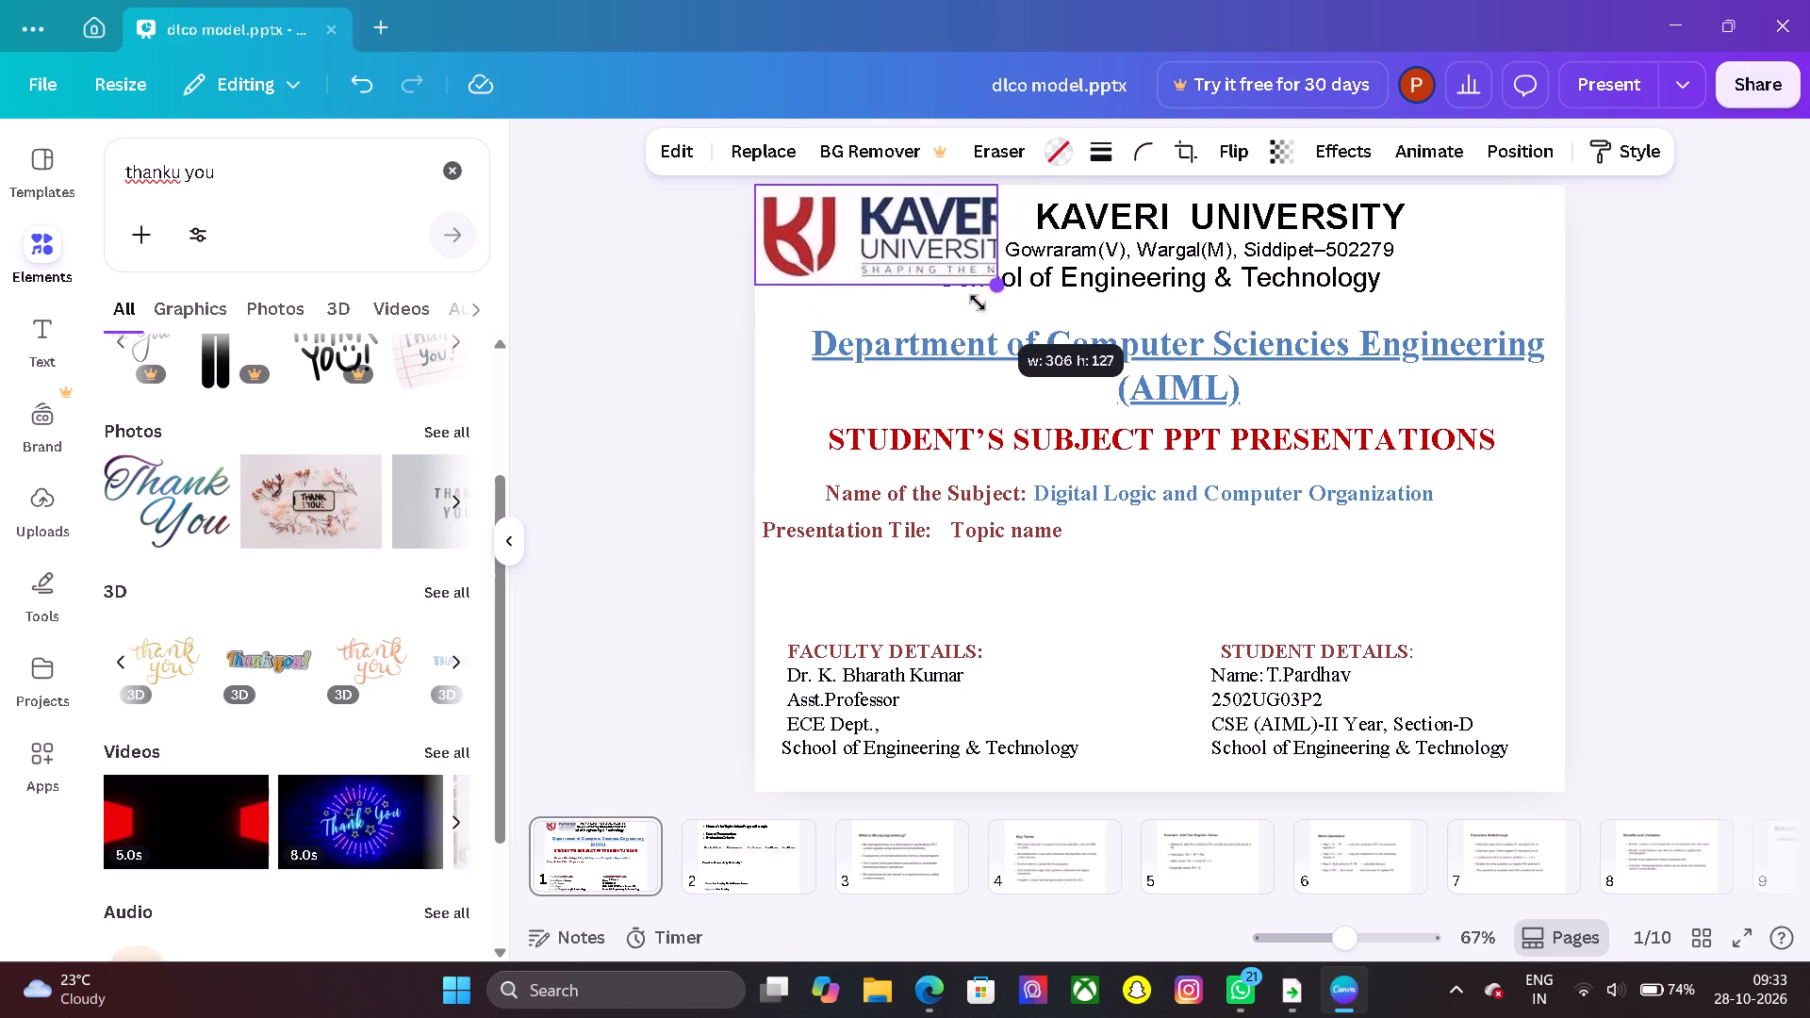
{"action": "left_click_drag", "start_coordinate": [978, 303], "coordinate": [964, 295]}
{"action": "left_click", "coordinate": [919, 224]}
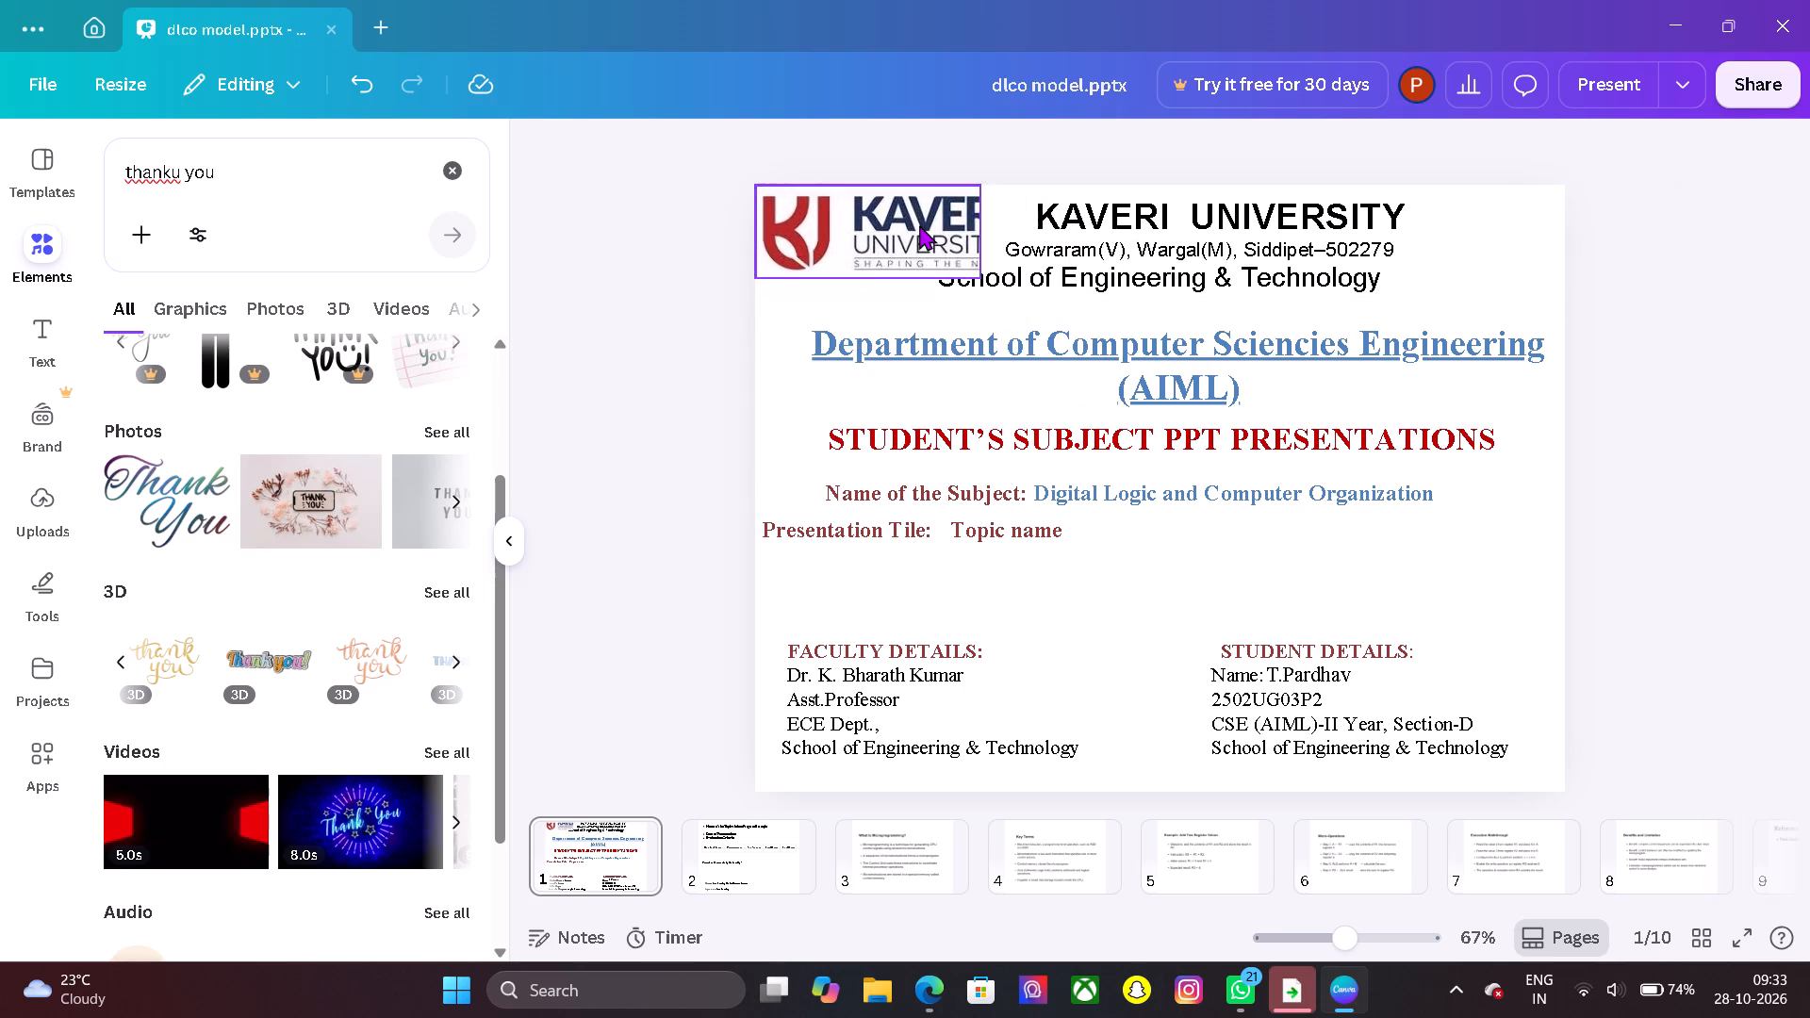
{"action": "left_click", "coordinate": [627, 245]}
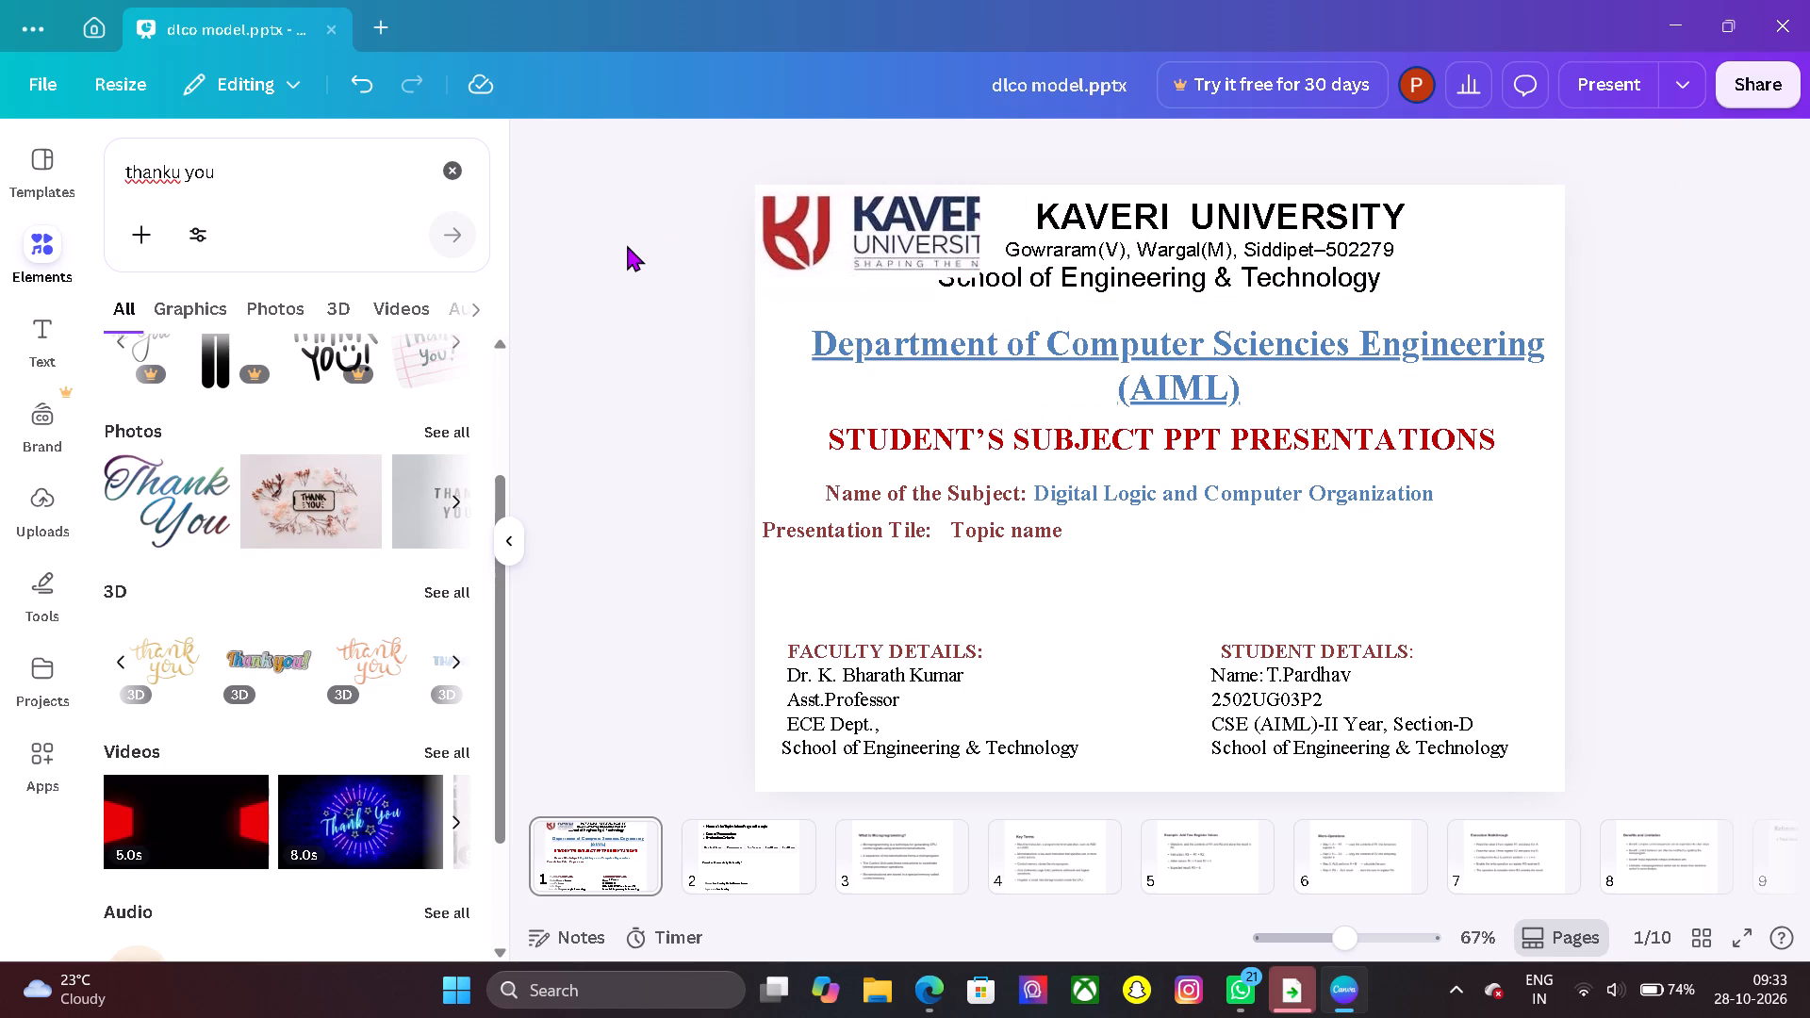
Undo the last shrinking of the university logo on slide 1.
{"action": "left_click", "coordinate": [921, 198]}
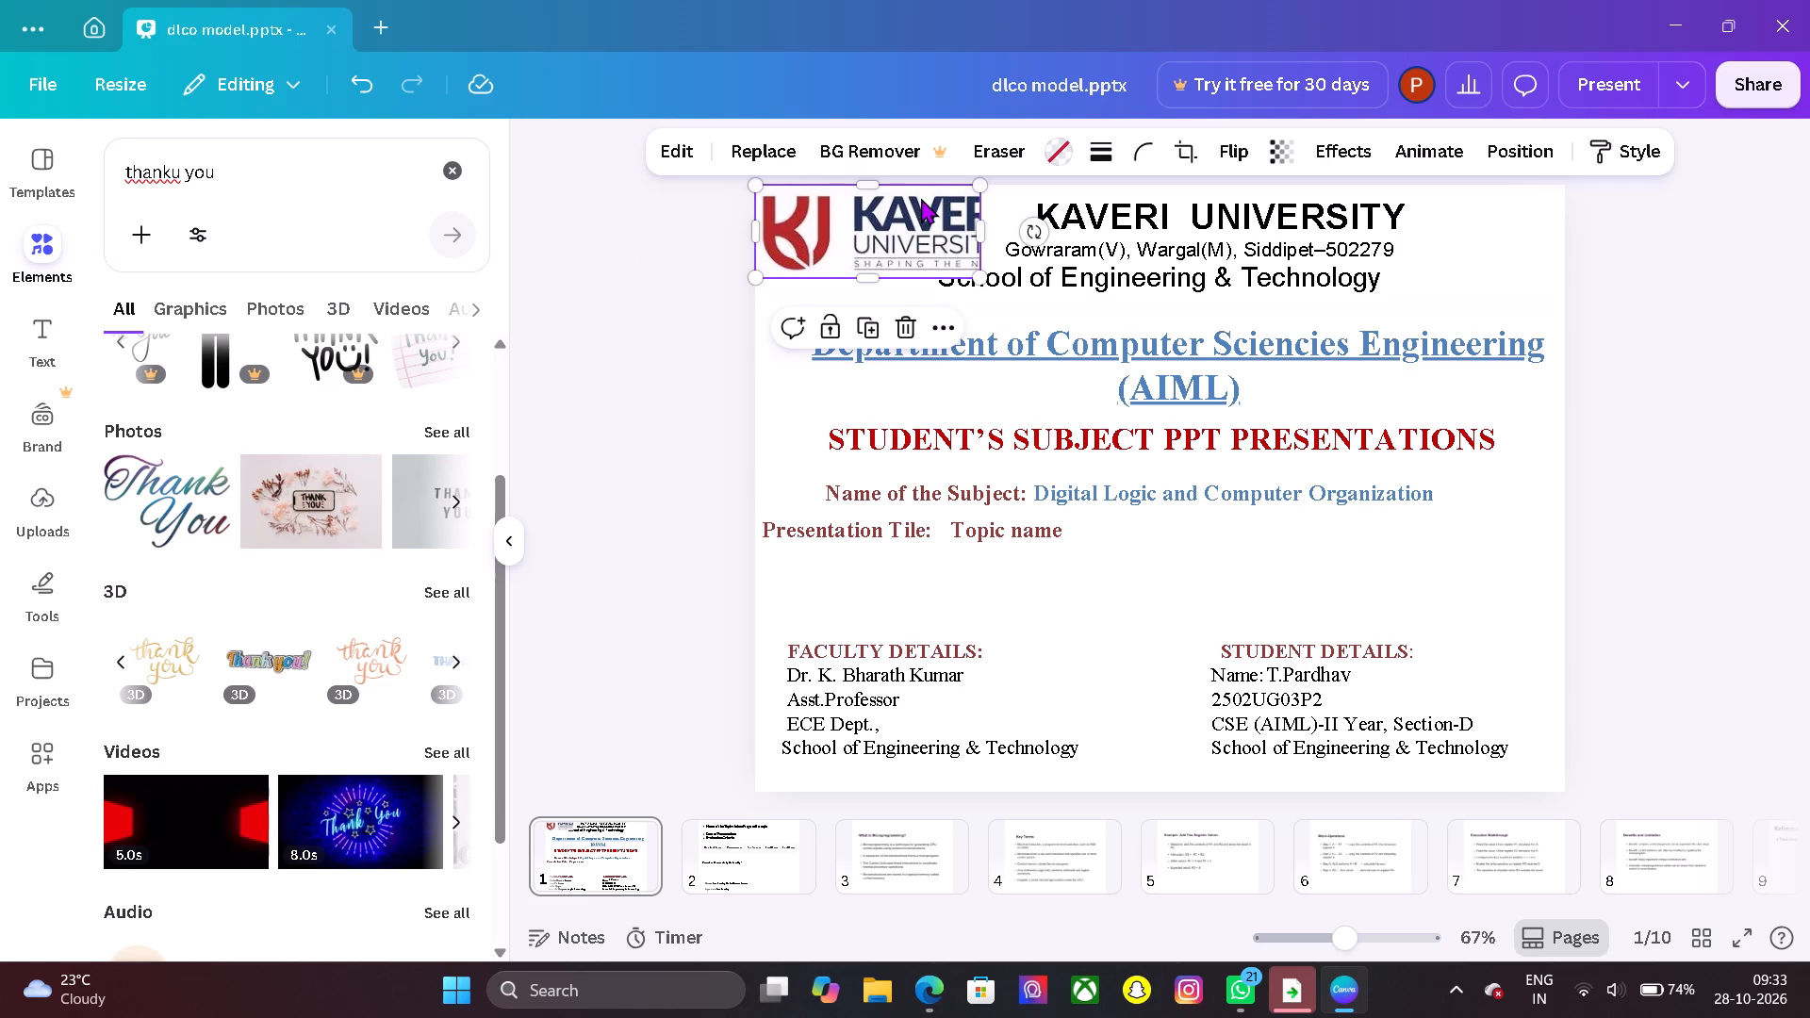
{"action": "left_click", "coordinate": [358, 93]}
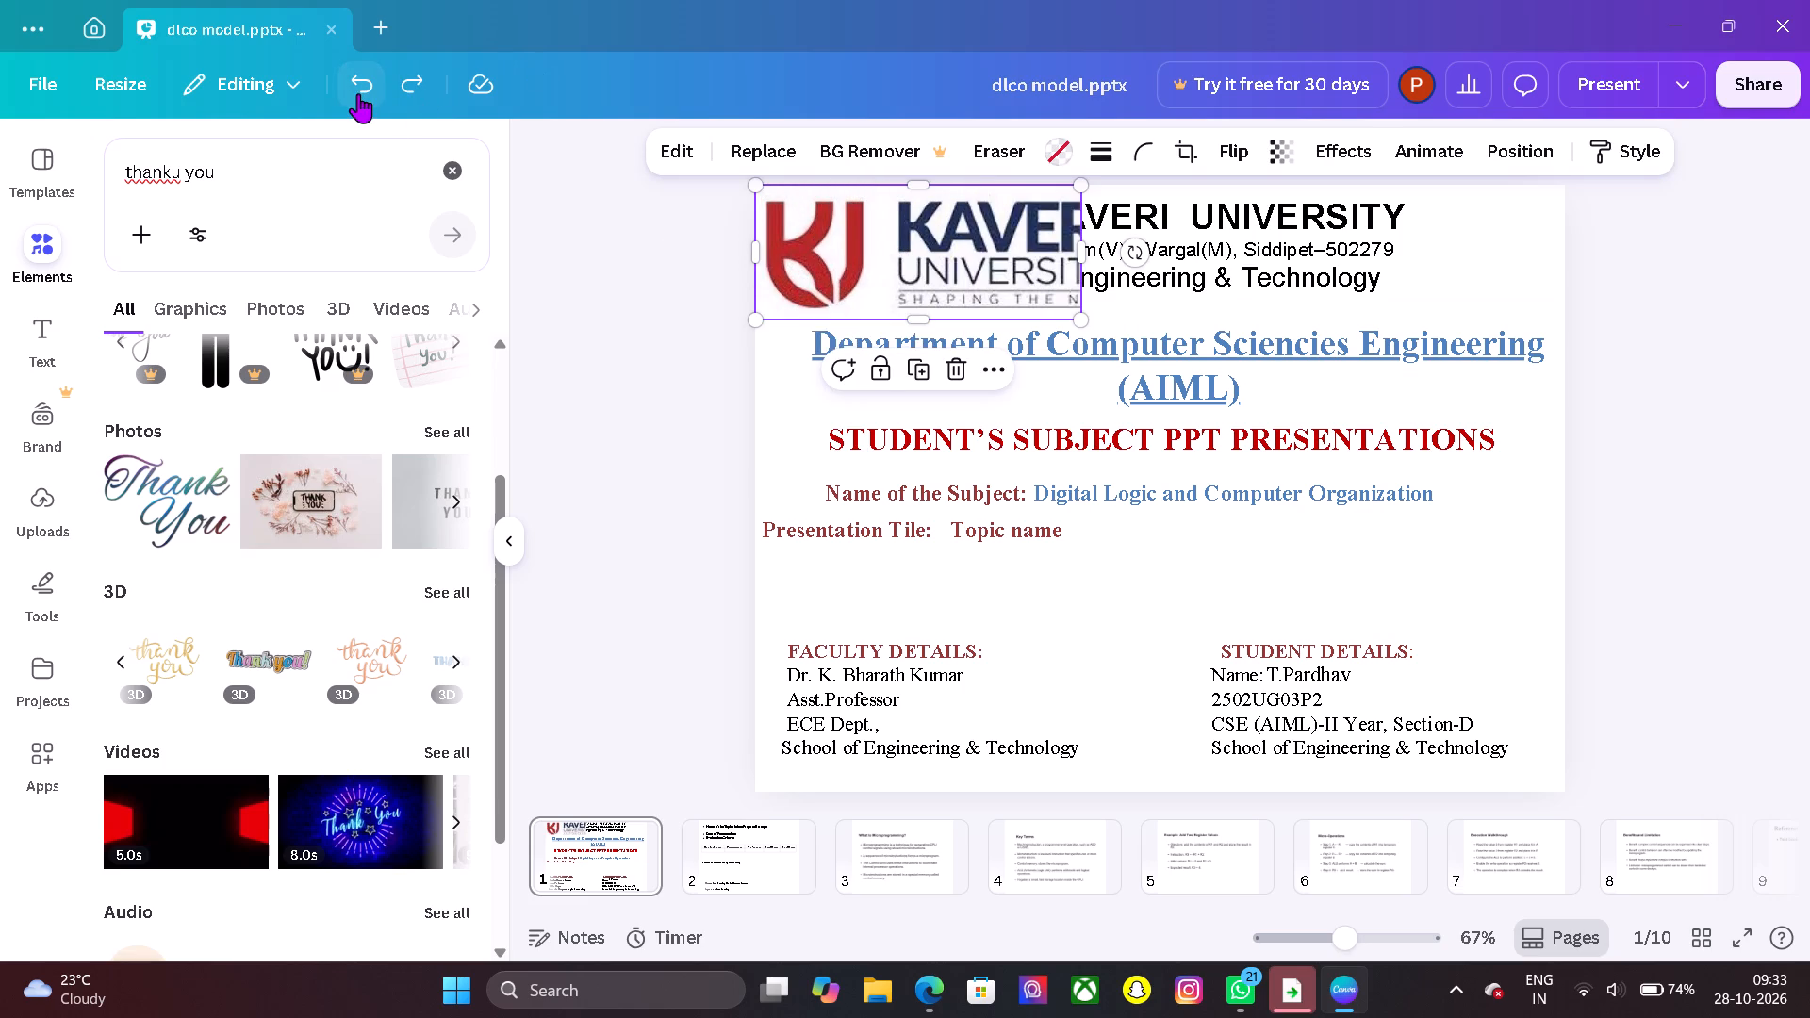
{"action": "left_click", "coordinate": [358, 93]}
{"action": "left_click", "coordinate": [358, 93]}
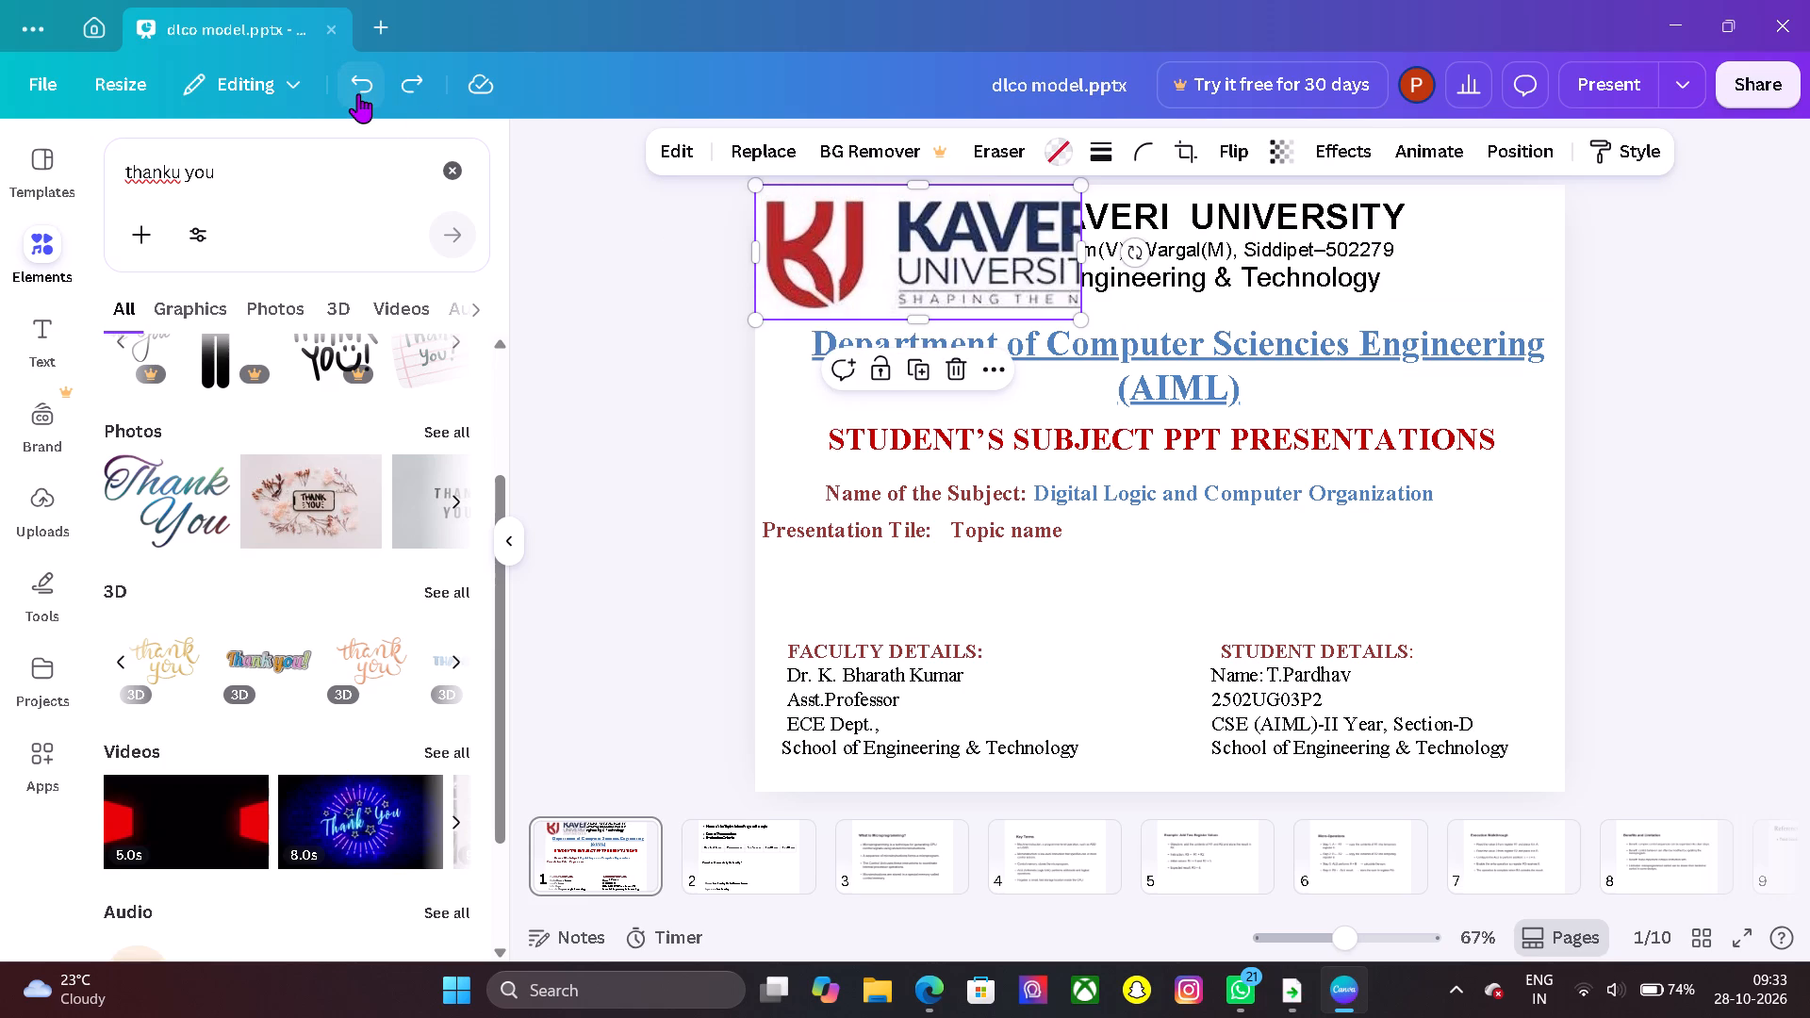
{"action": "left_click", "coordinate": [358, 93]}
{"action": "left_click", "coordinate": [358, 93]}
{"action": "left_click", "coordinate": [585, 426]}
Inspect the layer order of slide 1 and locate the university logo's layer in it.
{"action": "scroll", "coordinate": [754, 550], "scroll_direction": "down", "scroll_amount": 3}
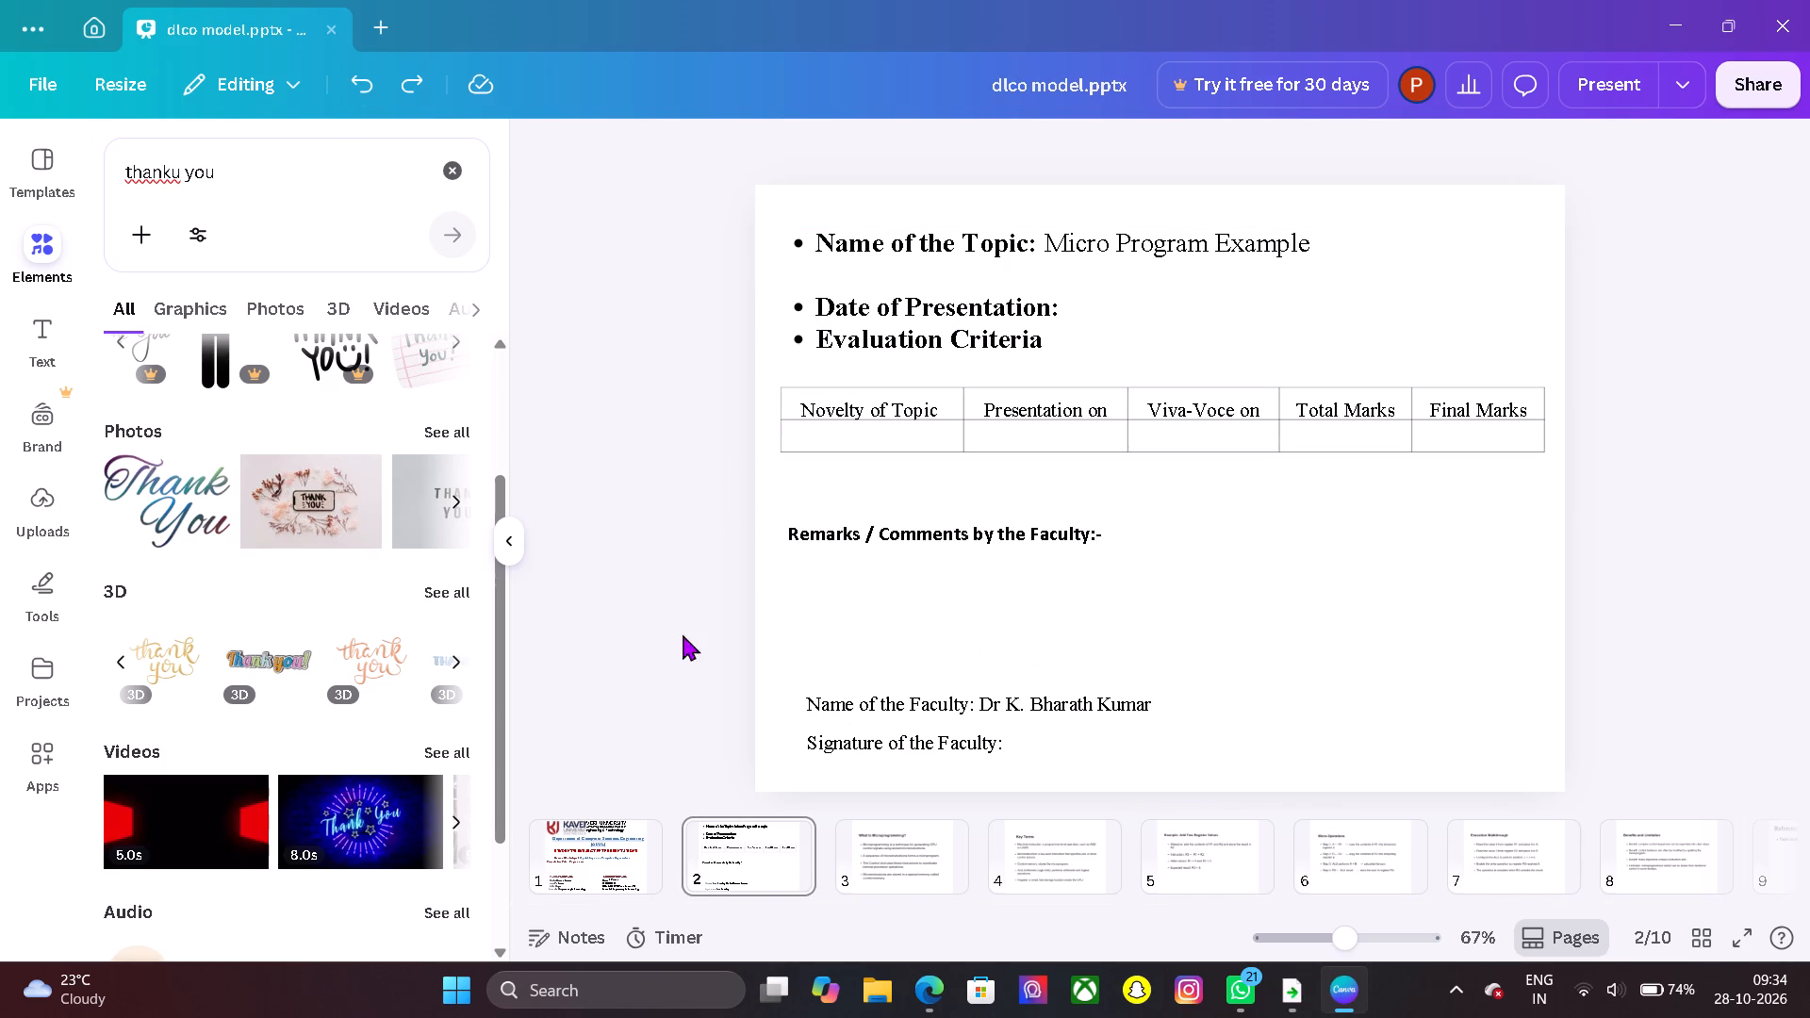
{"action": "left_click", "coordinate": [611, 845]}
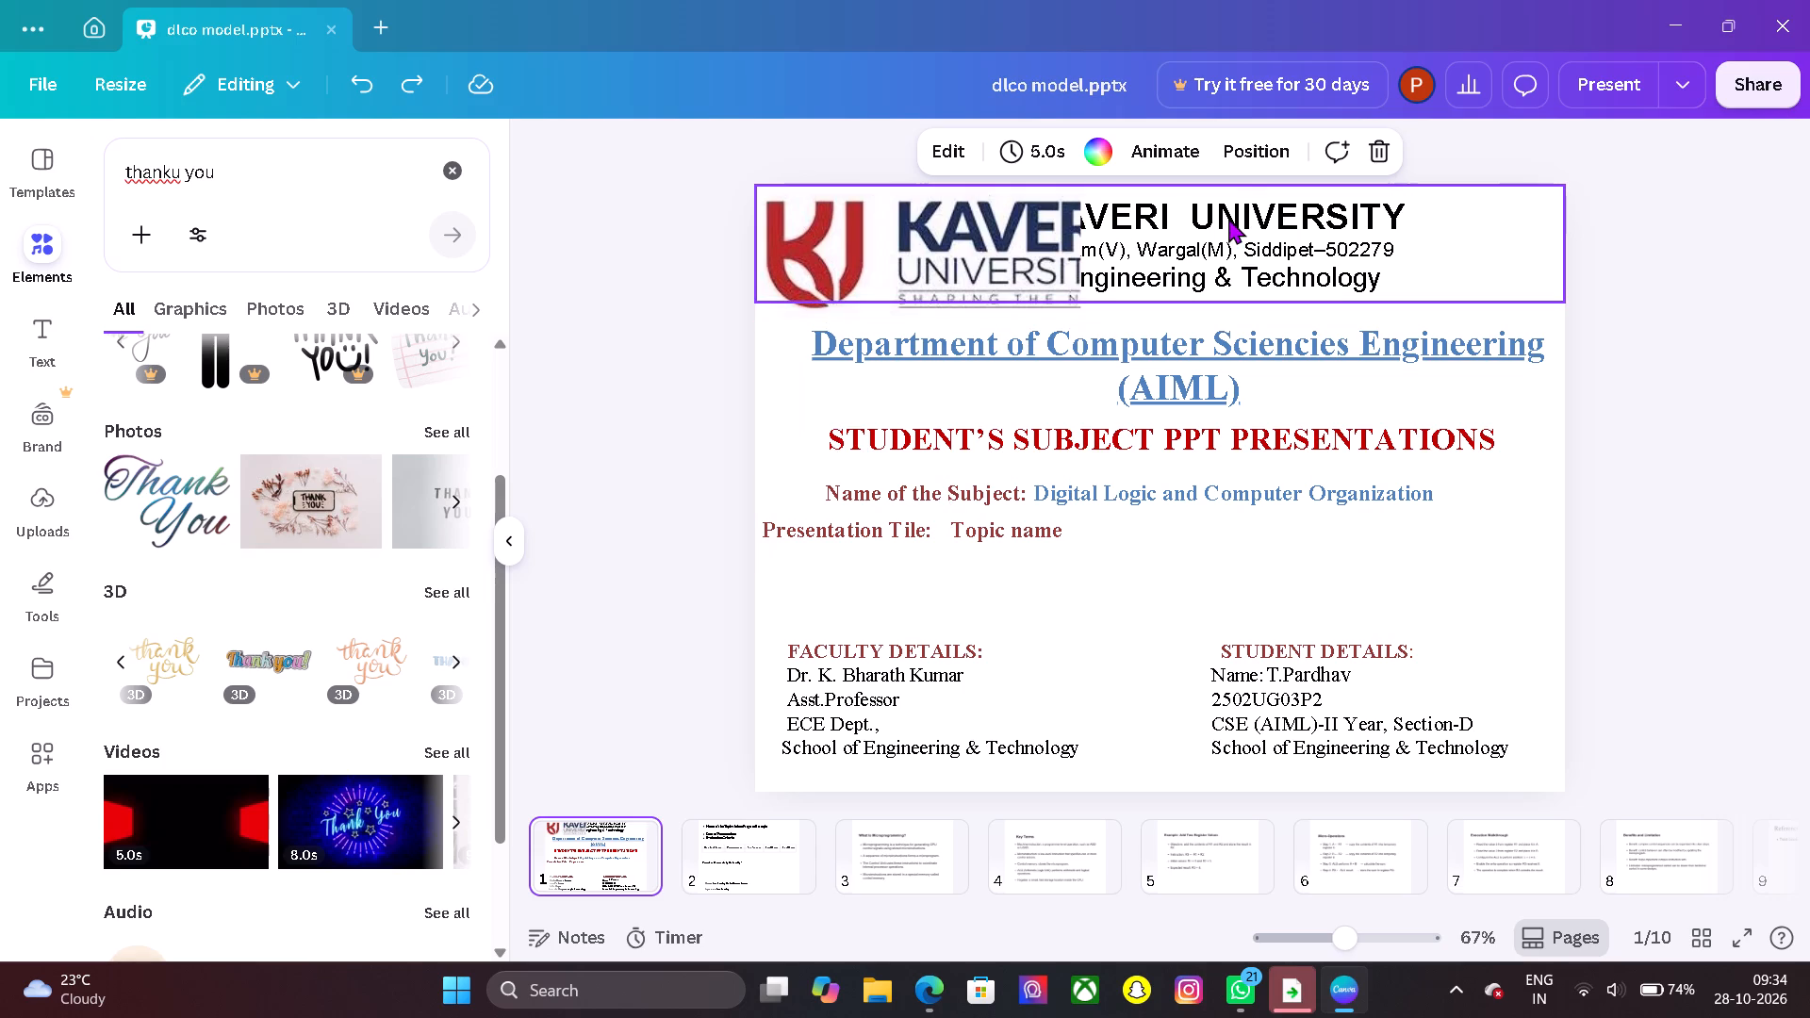
{"action": "left_click", "coordinate": [1250, 142]}
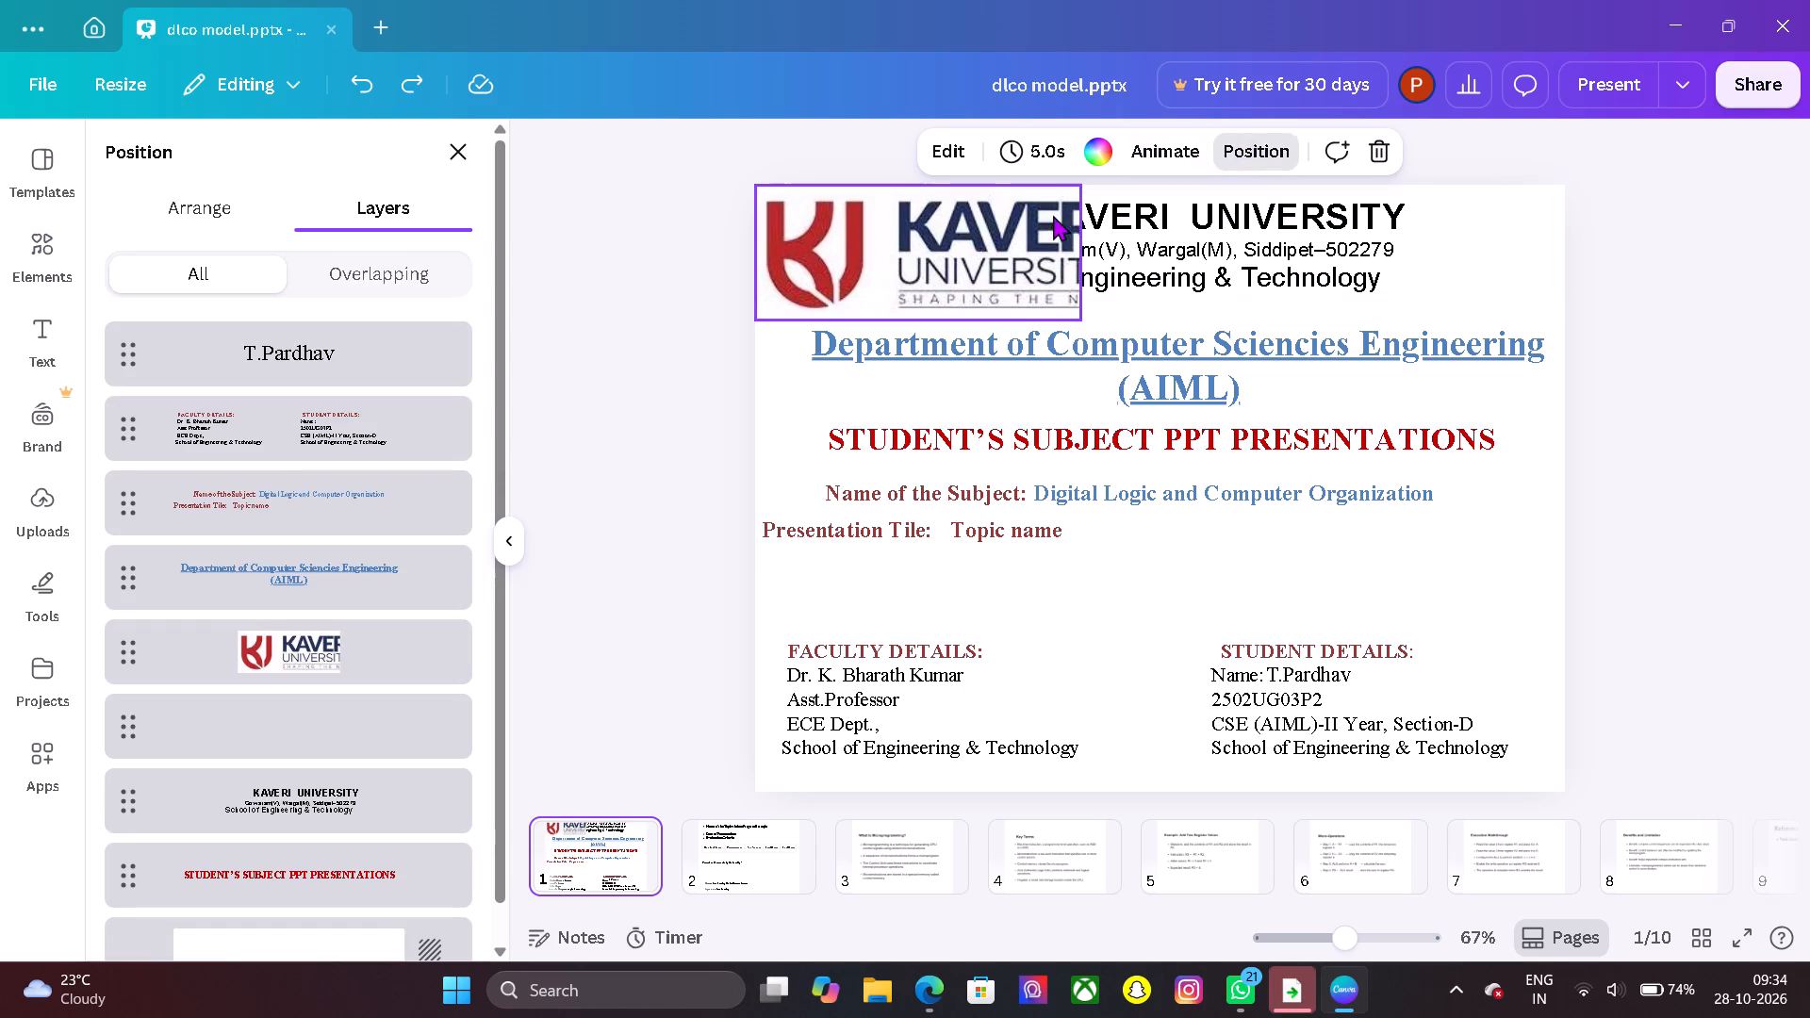
{"action": "left_click", "coordinate": [924, 250]}
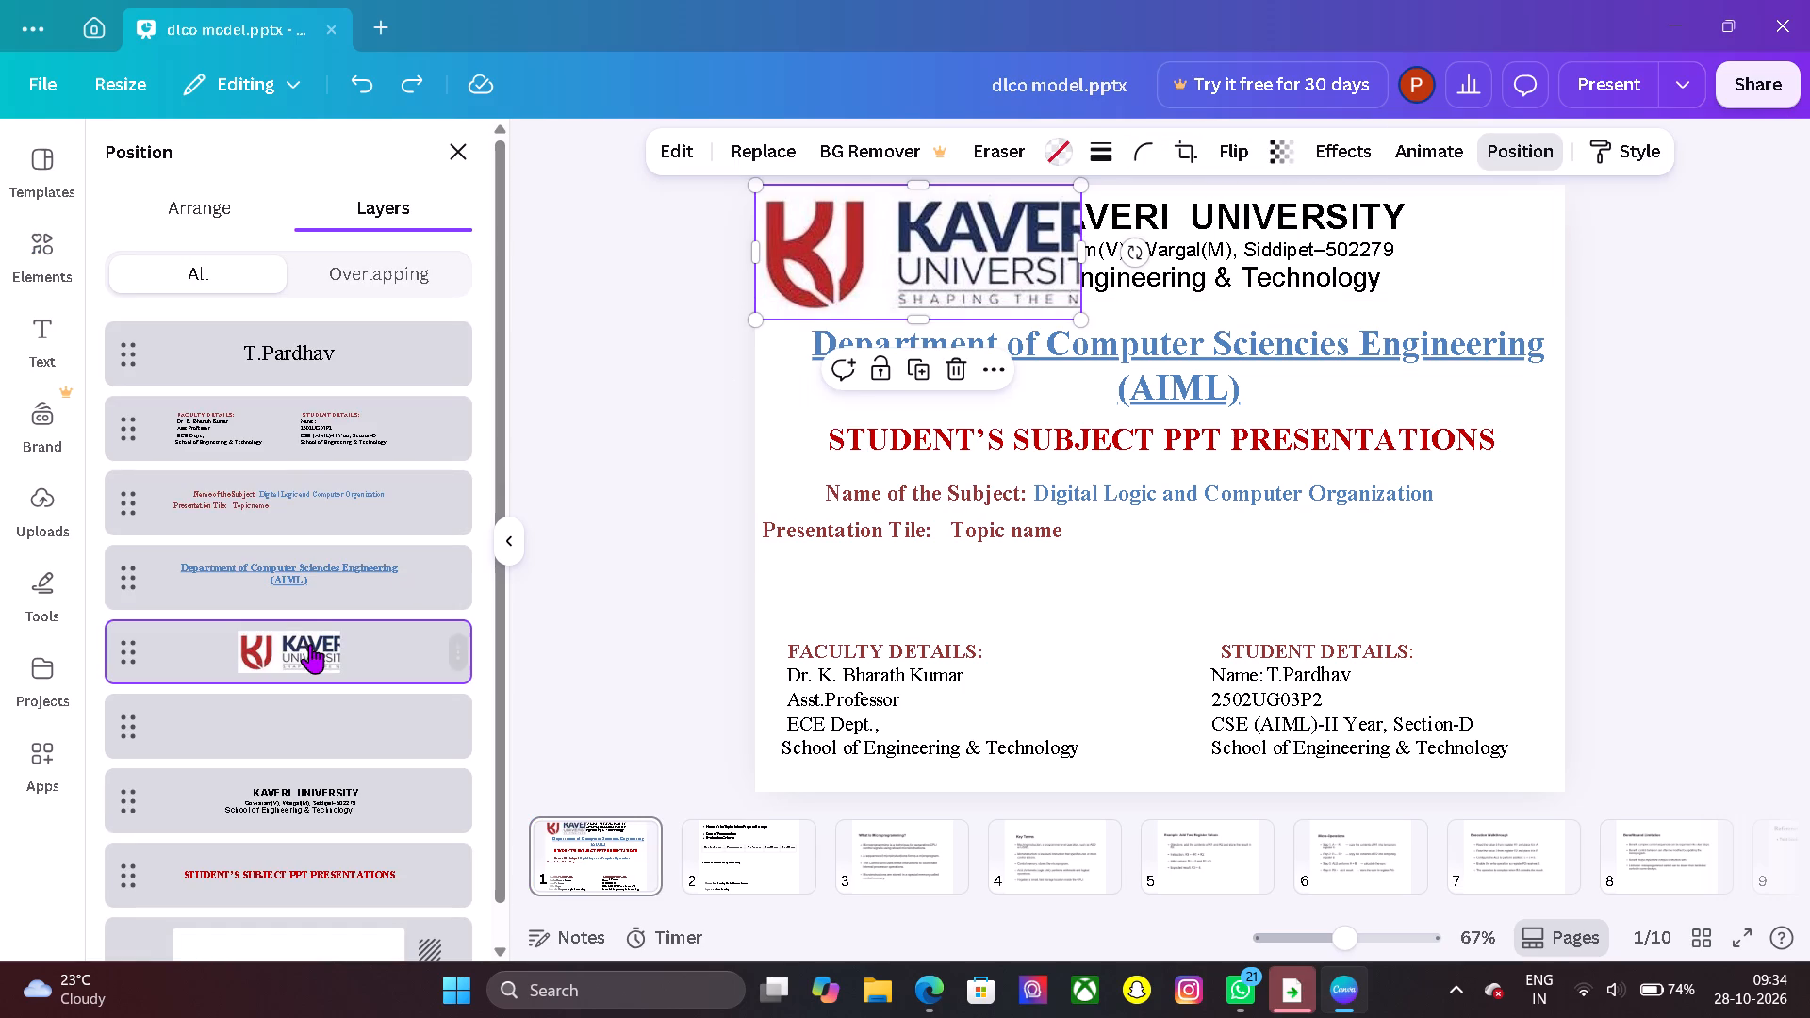
{"action": "left_click", "coordinate": [310, 644]}
{"action": "left_click", "coordinate": [310, 644]}
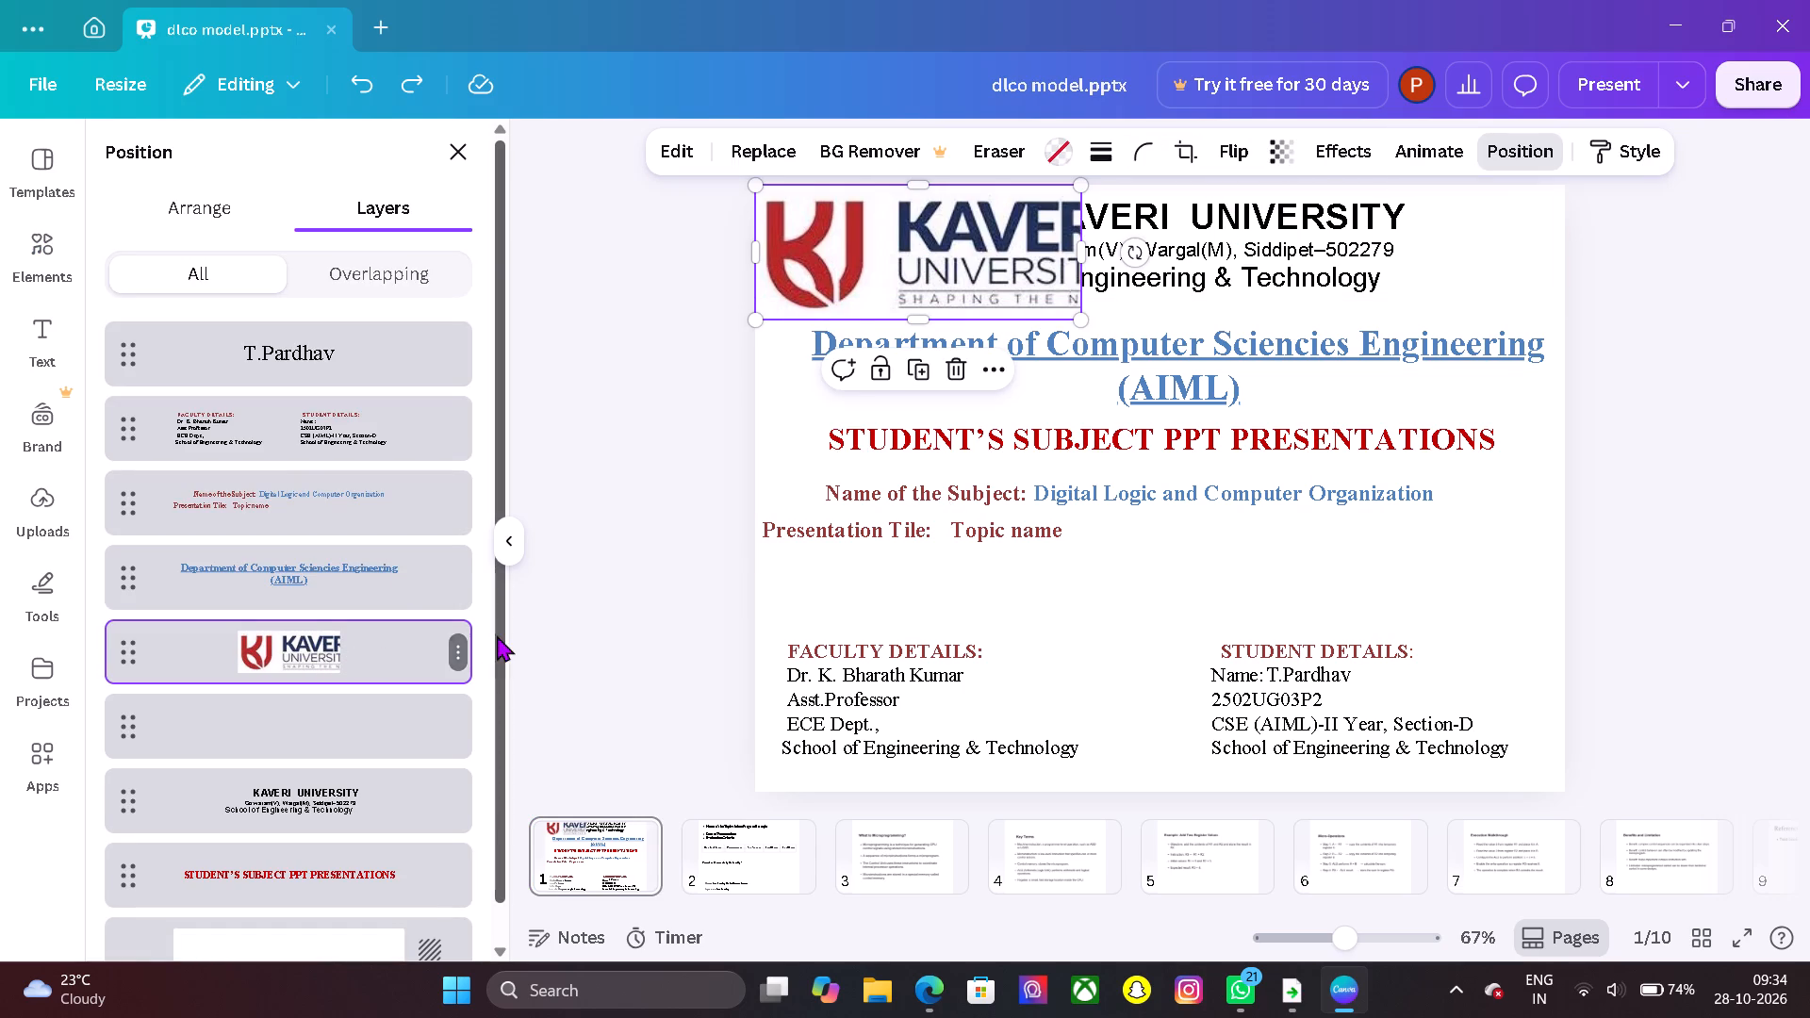
Look through the additional options available for the university logo on slide 1, and close them without applying any.
{"action": "left_click", "coordinate": [985, 375]}
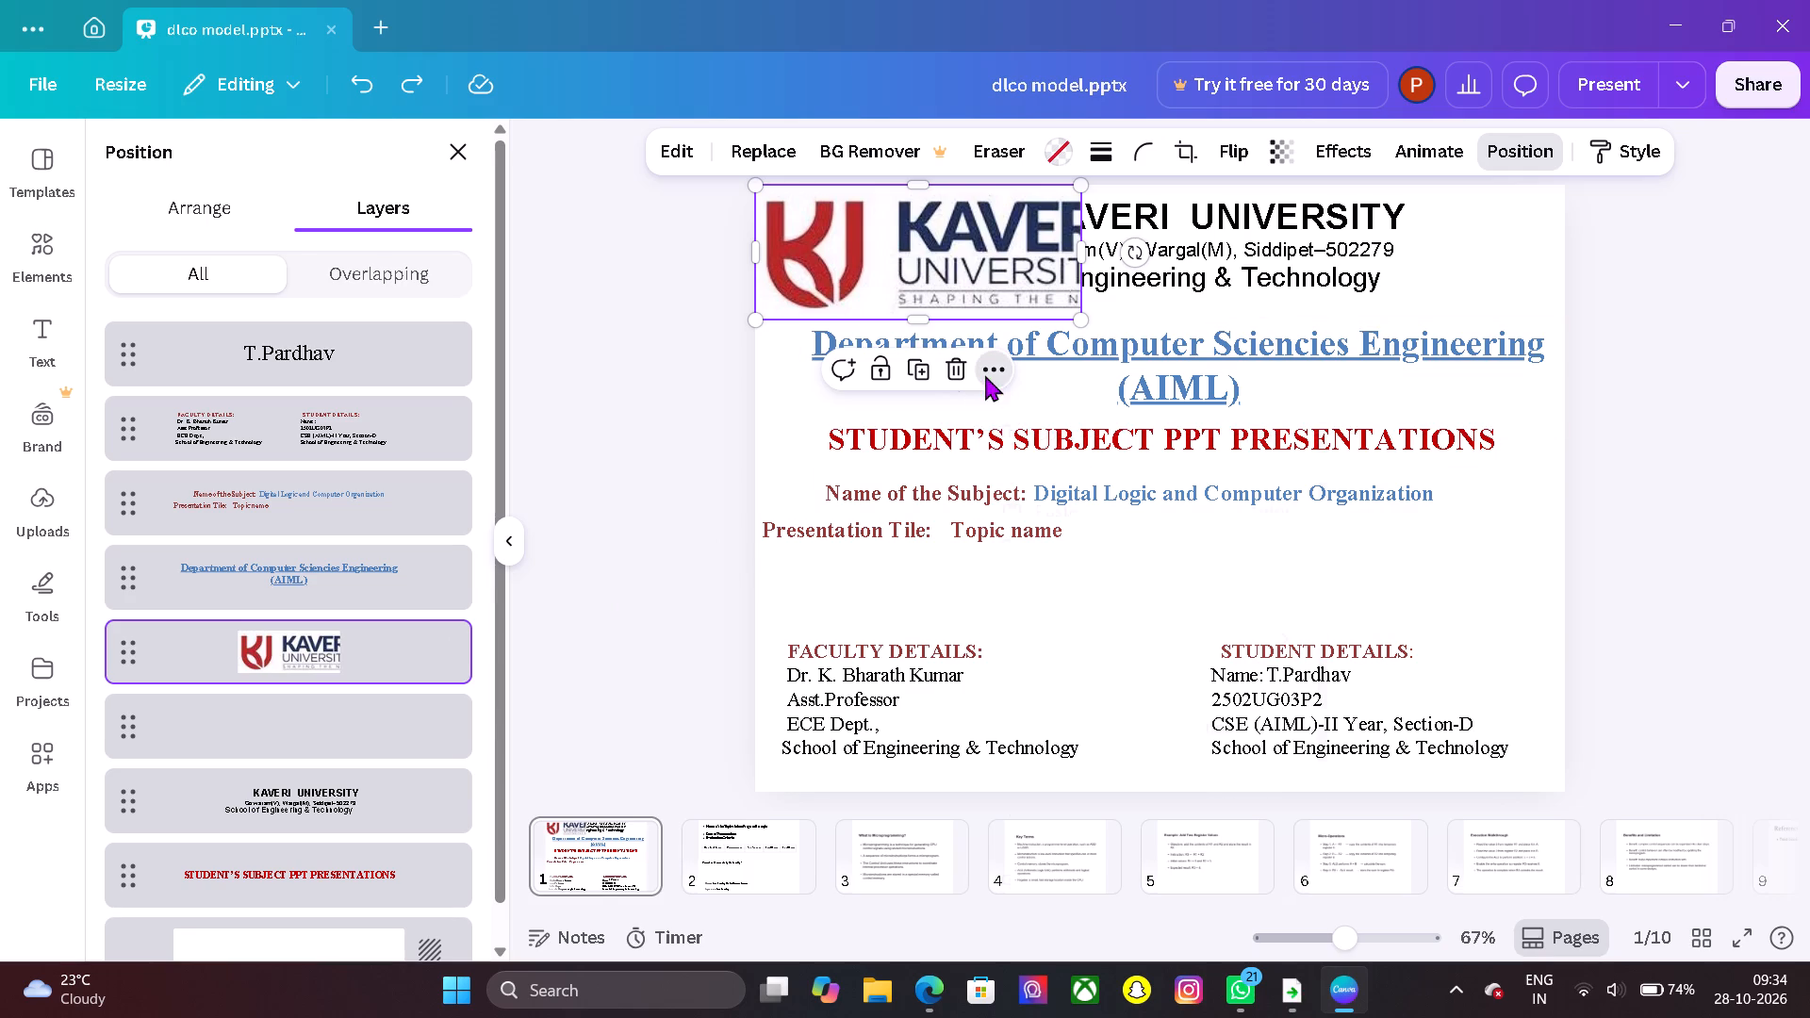
{"action": "scroll", "coordinate": [1096, 668], "scroll_direction": "down", "scroll_amount": 1}
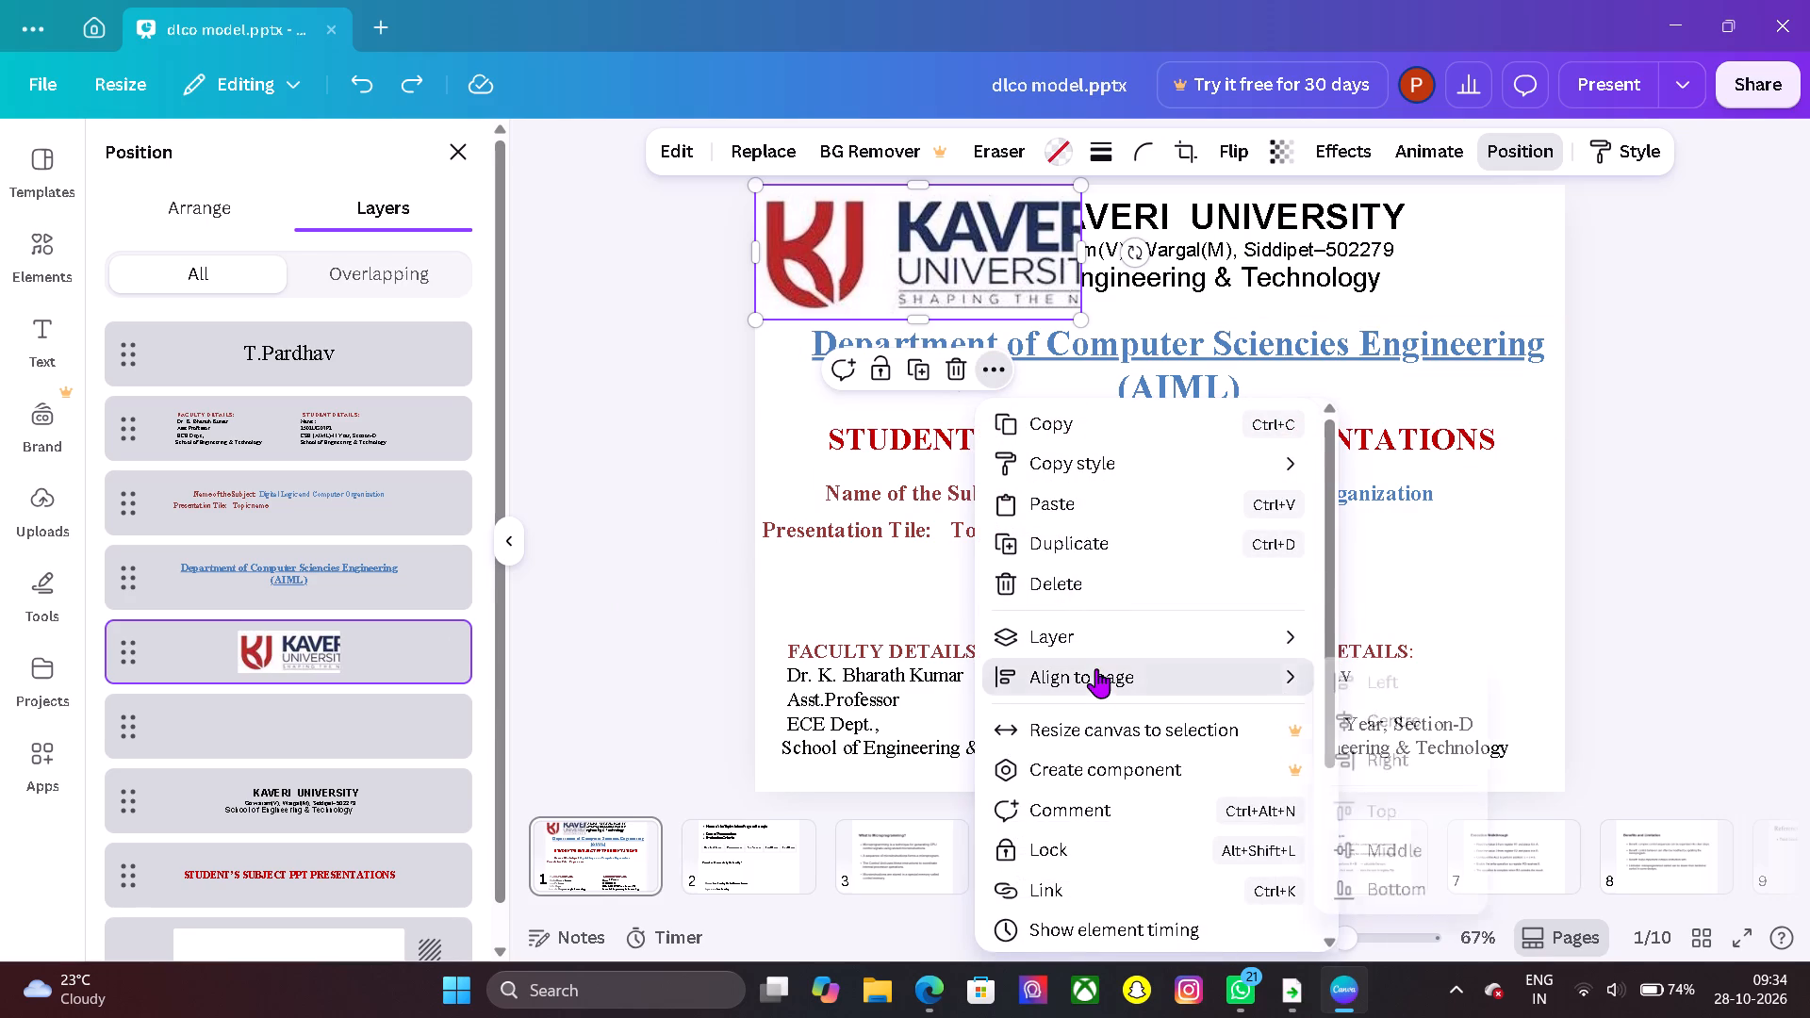
{"action": "scroll", "coordinate": [1096, 668], "scroll_direction": "down", "scroll_amount": 1}
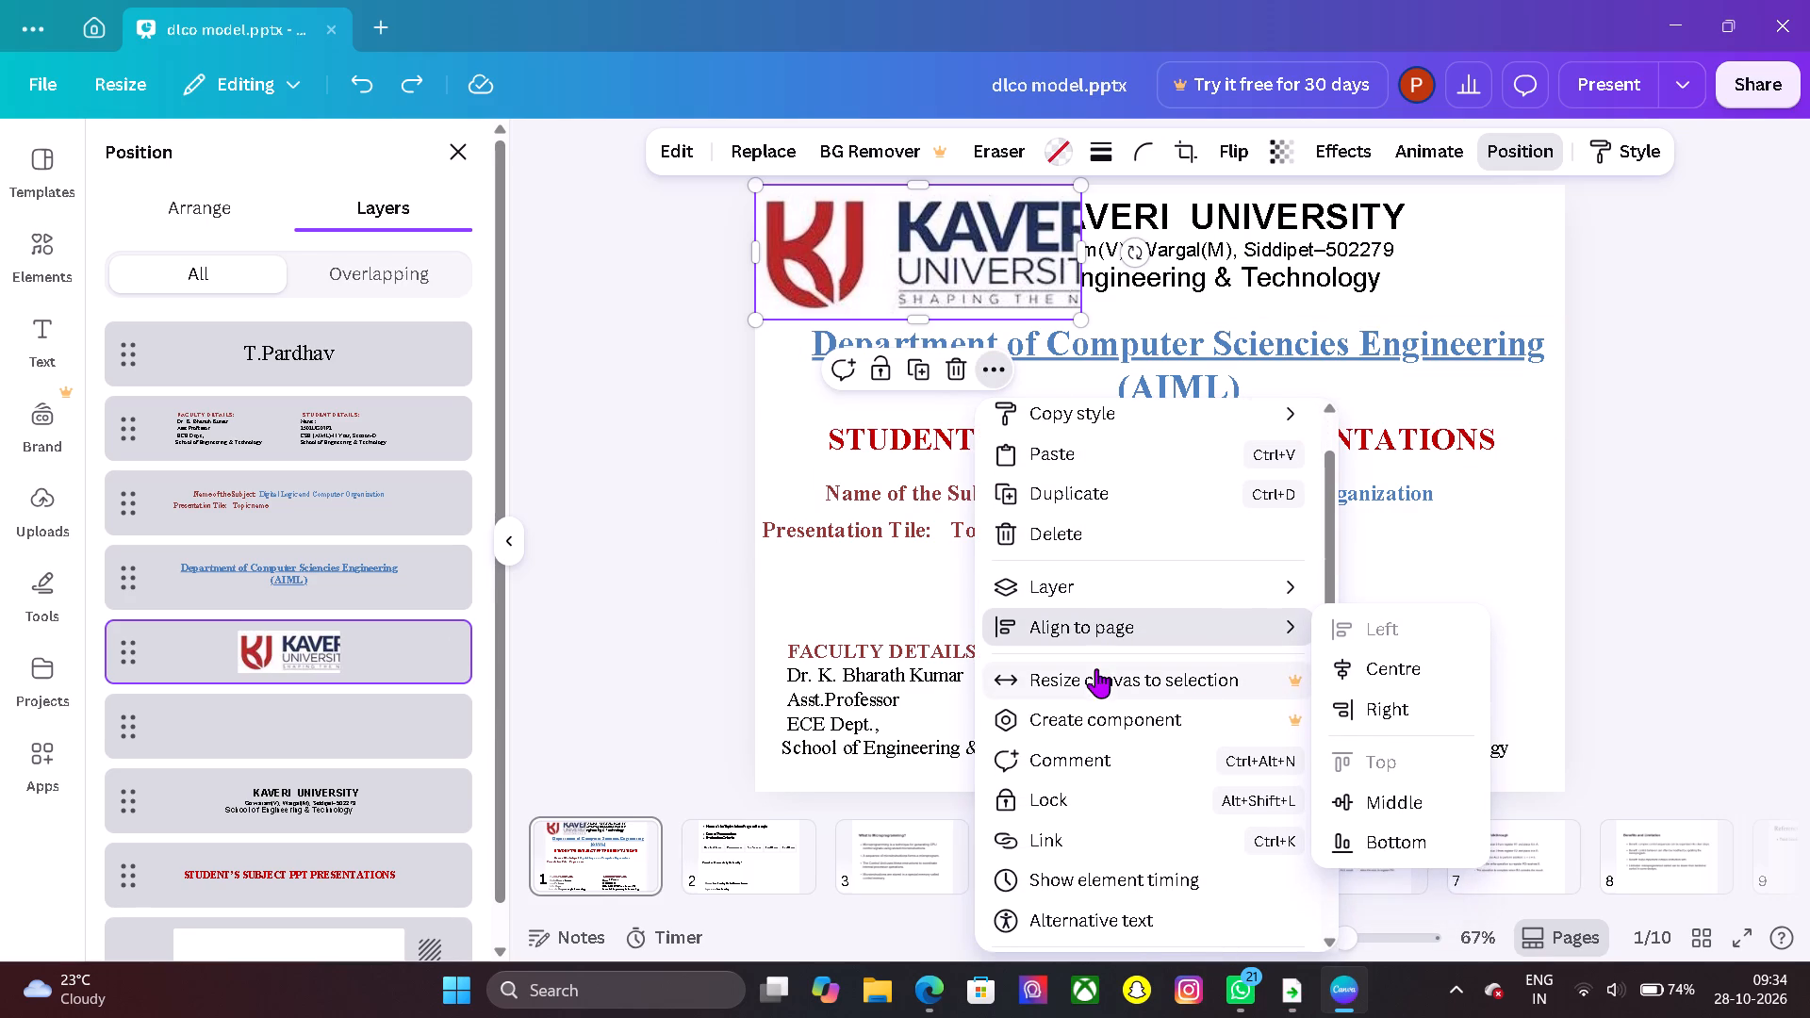
{"action": "scroll", "coordinate": [1154, 757], "scroll_direction": "down", "scroll_amount": 1}
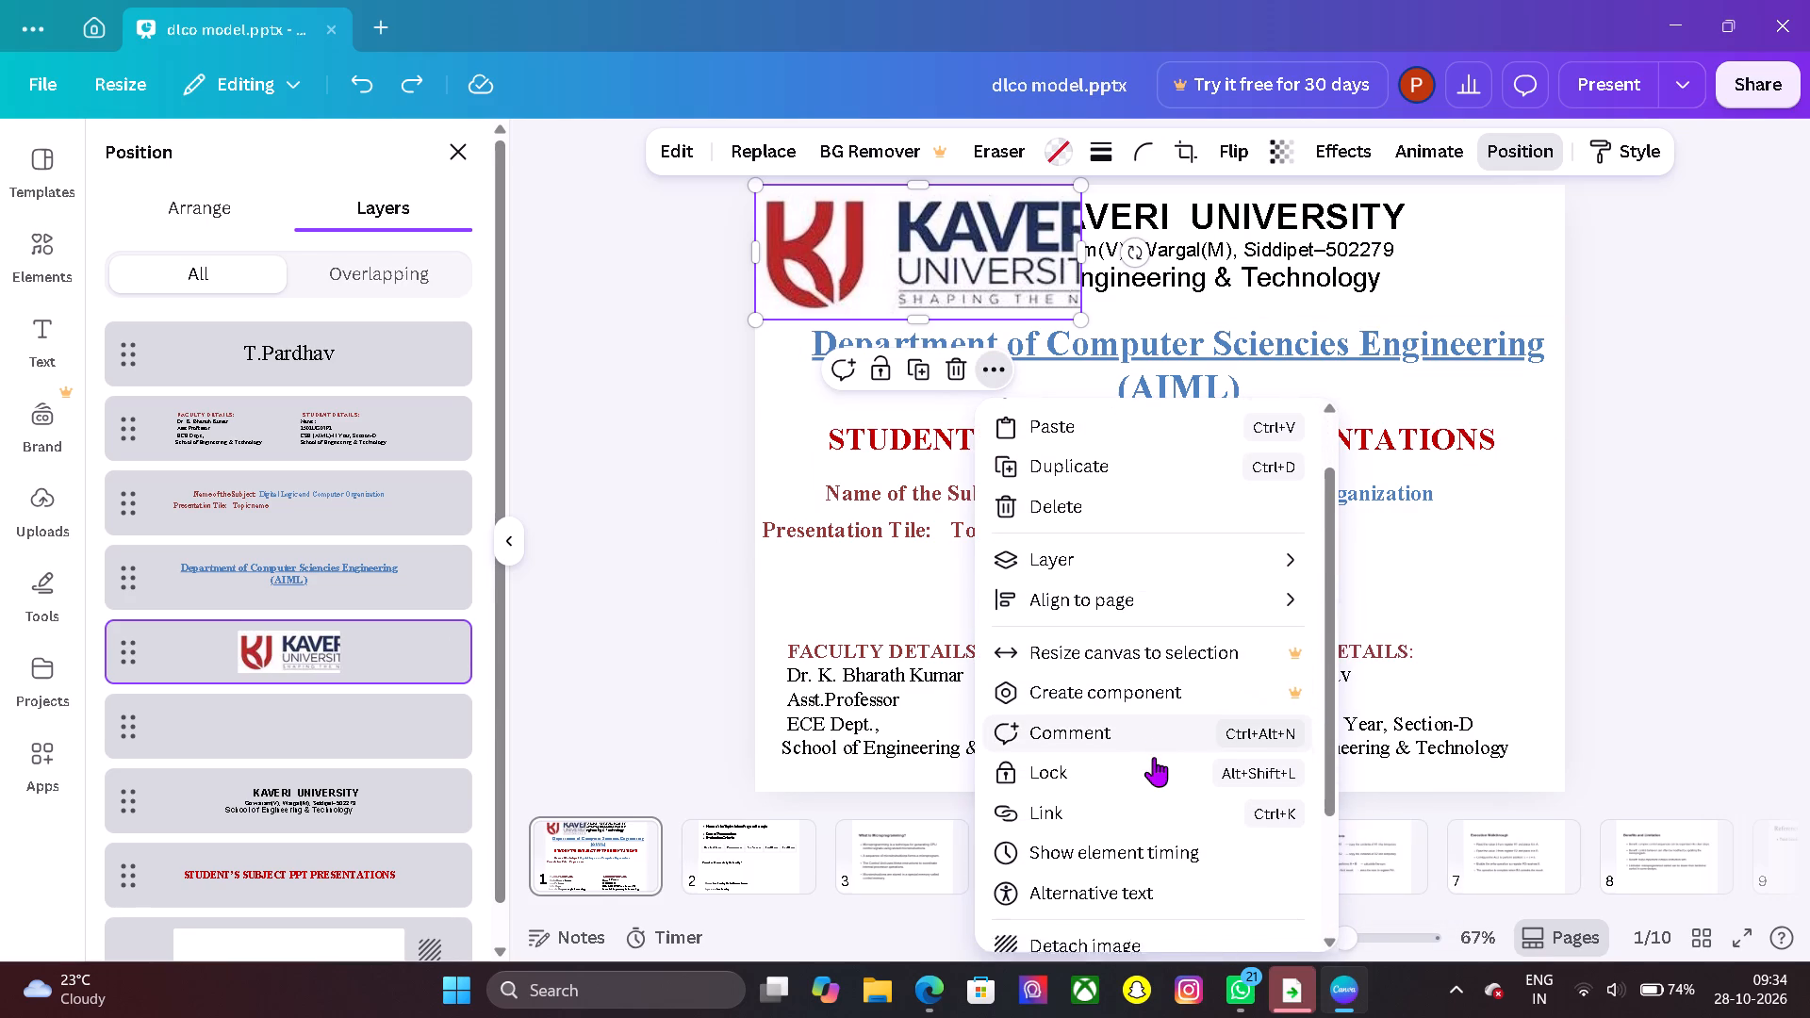
{"action": "scroll", "coordinate": [1154, 757], "scroll_direction": "down", "scroll_amount": 3}
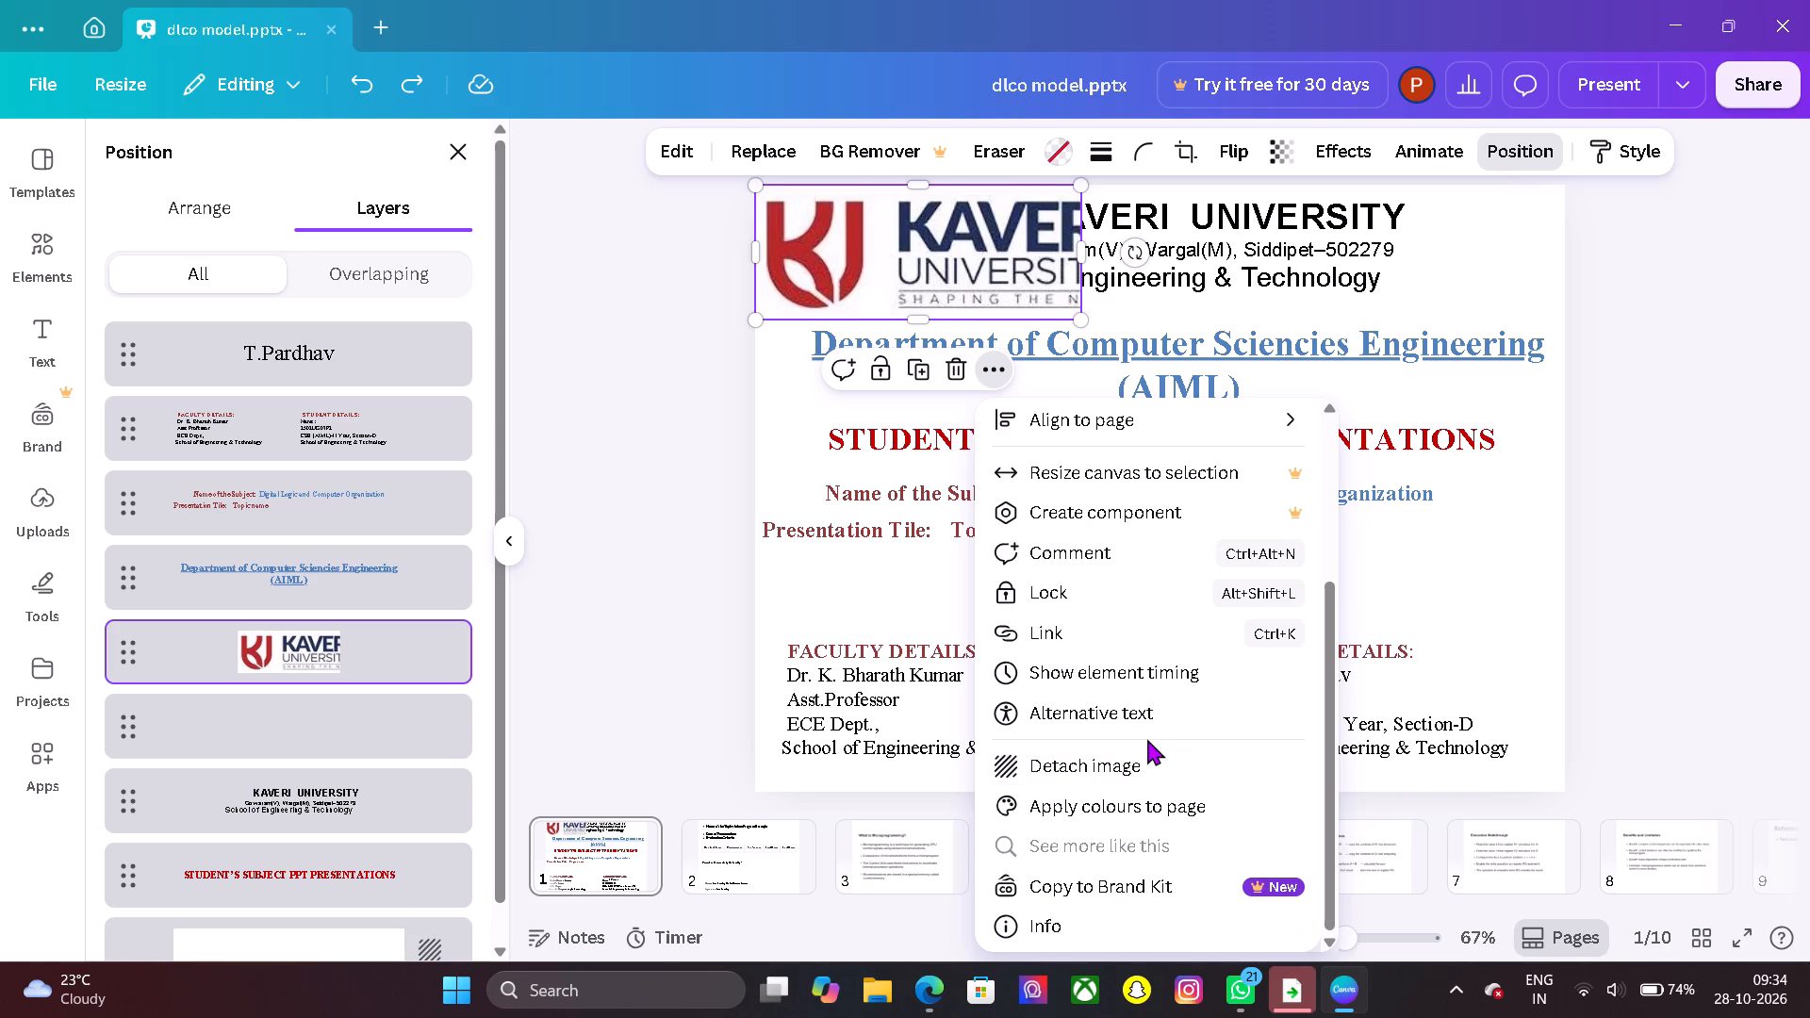
{"action": "left_click", "coordinate": [607, 587]}
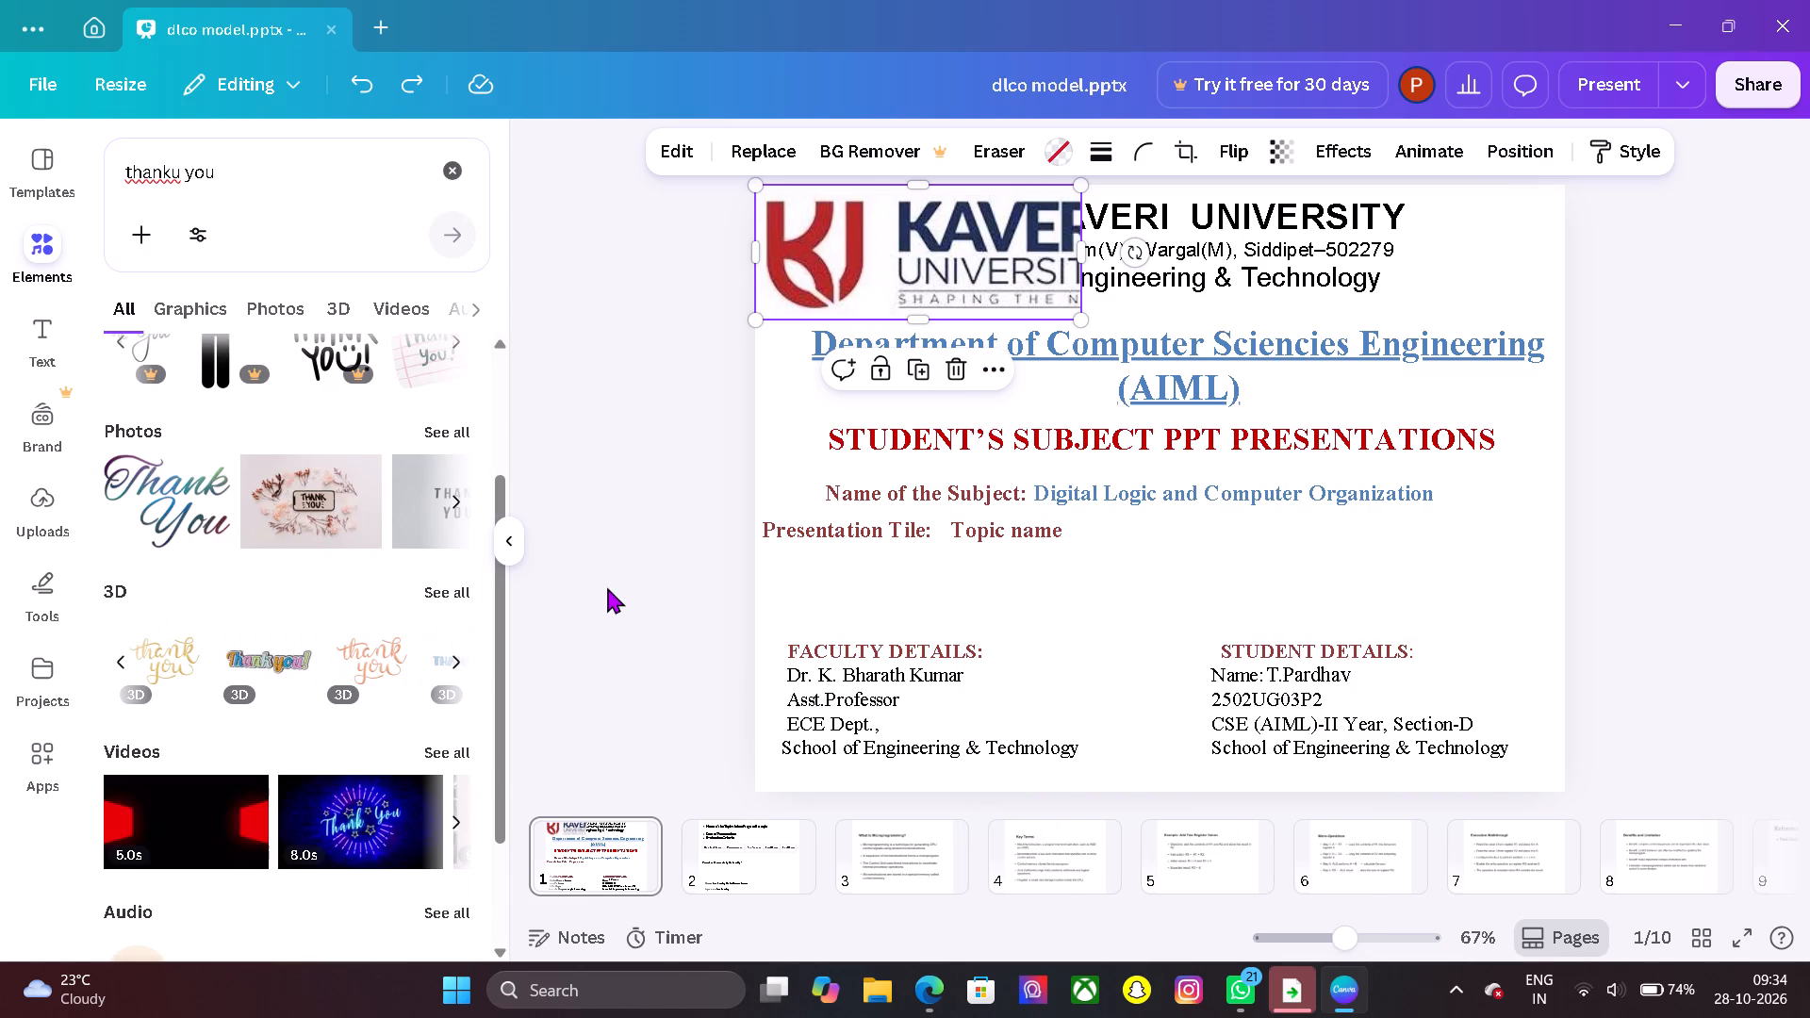
{"action": "left_click", "coordinate": [633, 514]}
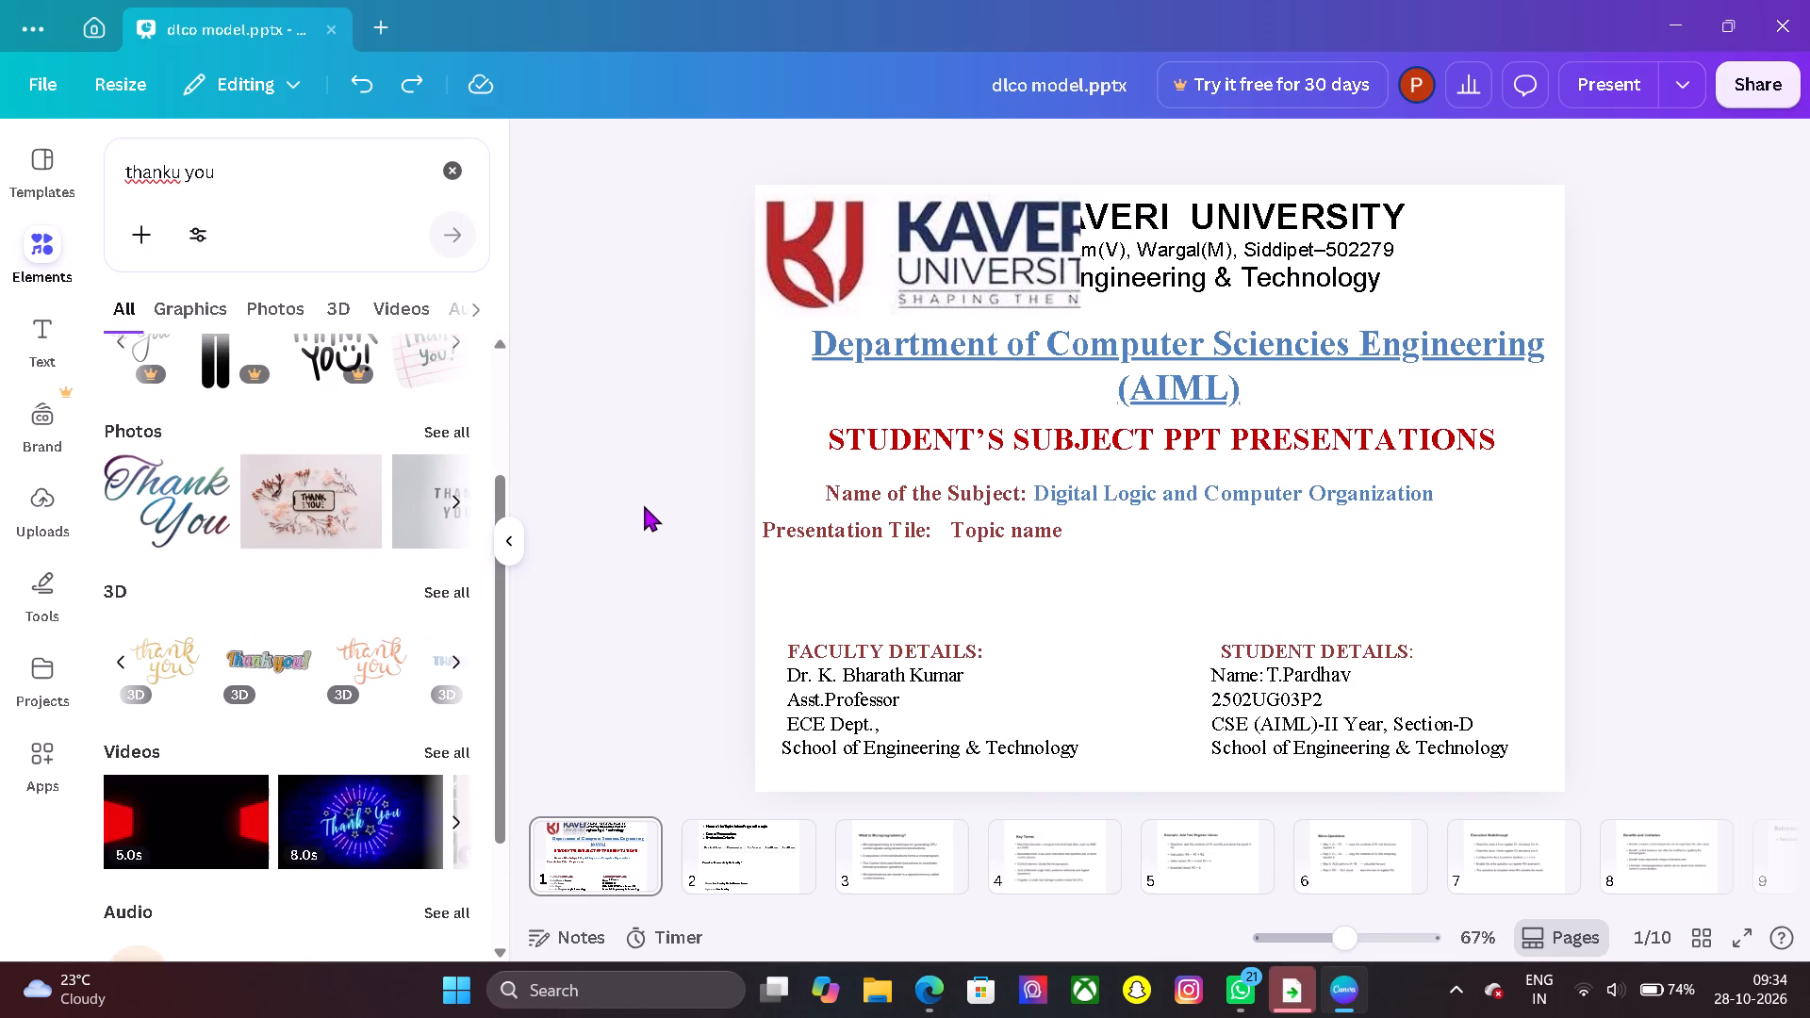
Select the university logo on slide 1.
{"action": "left_click", "coordinate": [839, 209]}
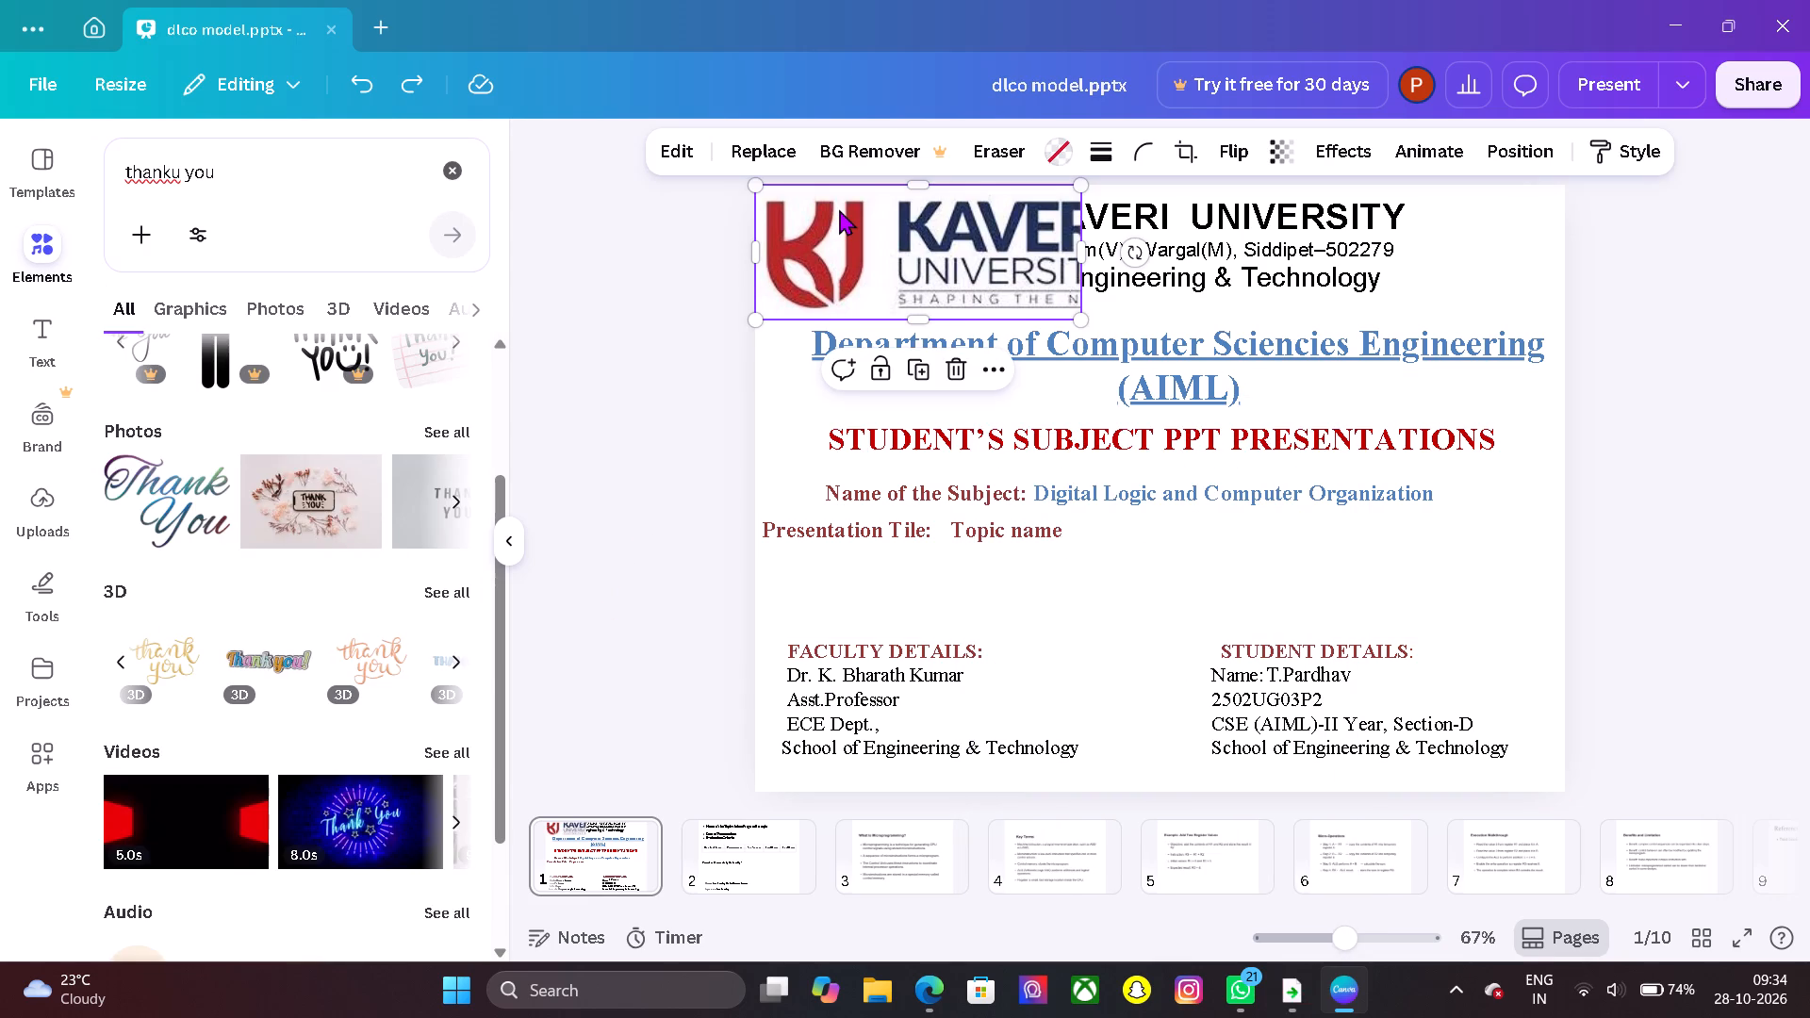